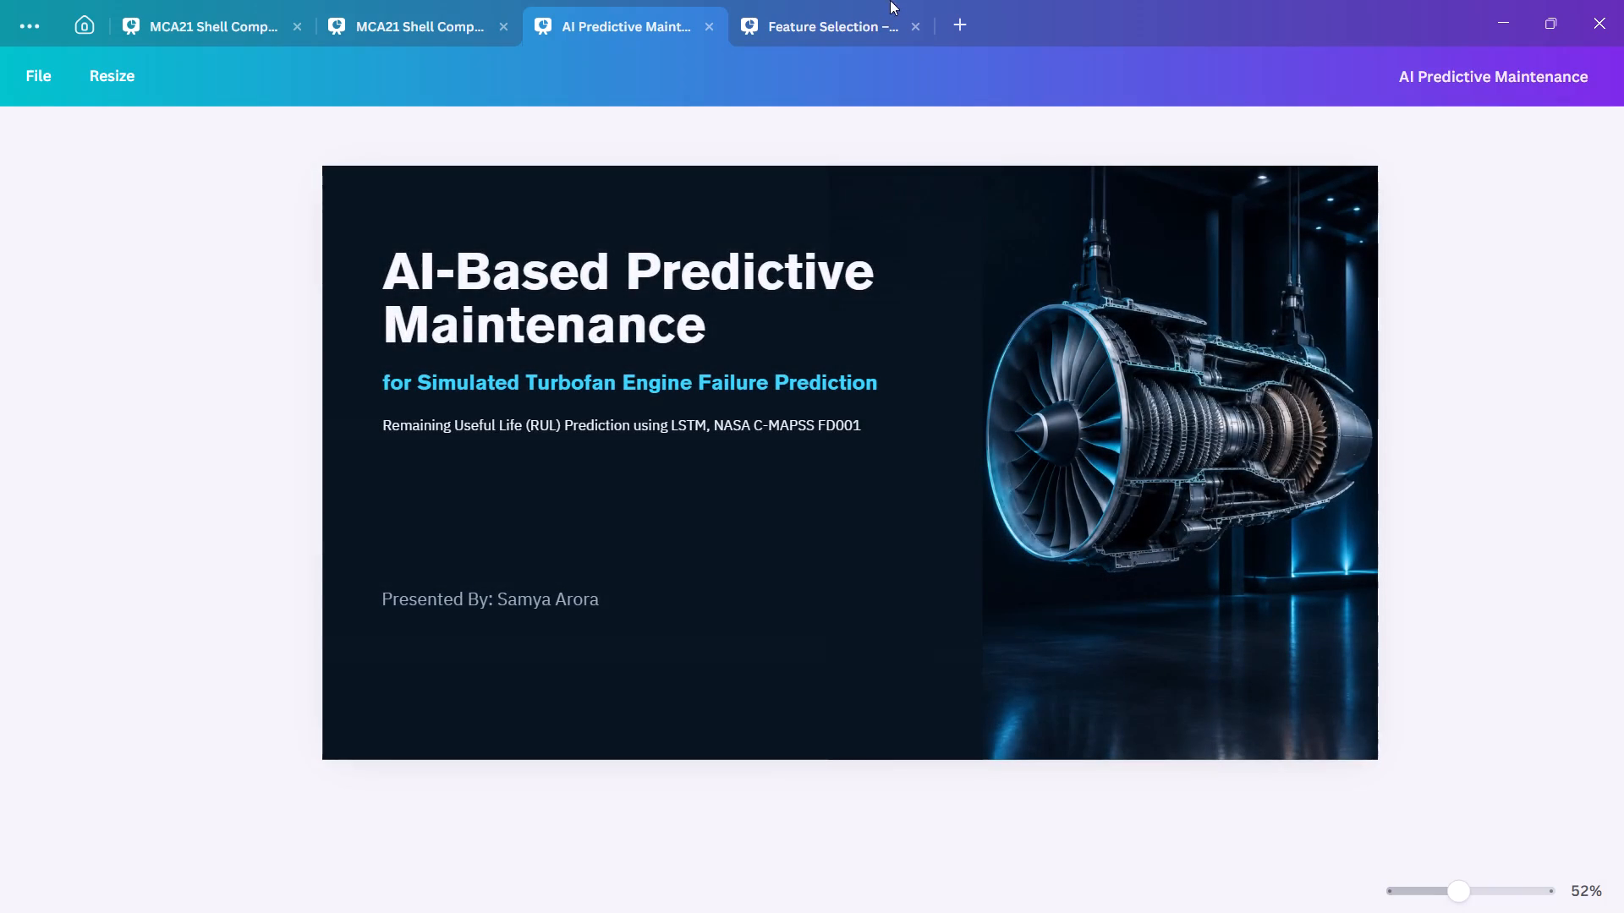
click(947, 31)
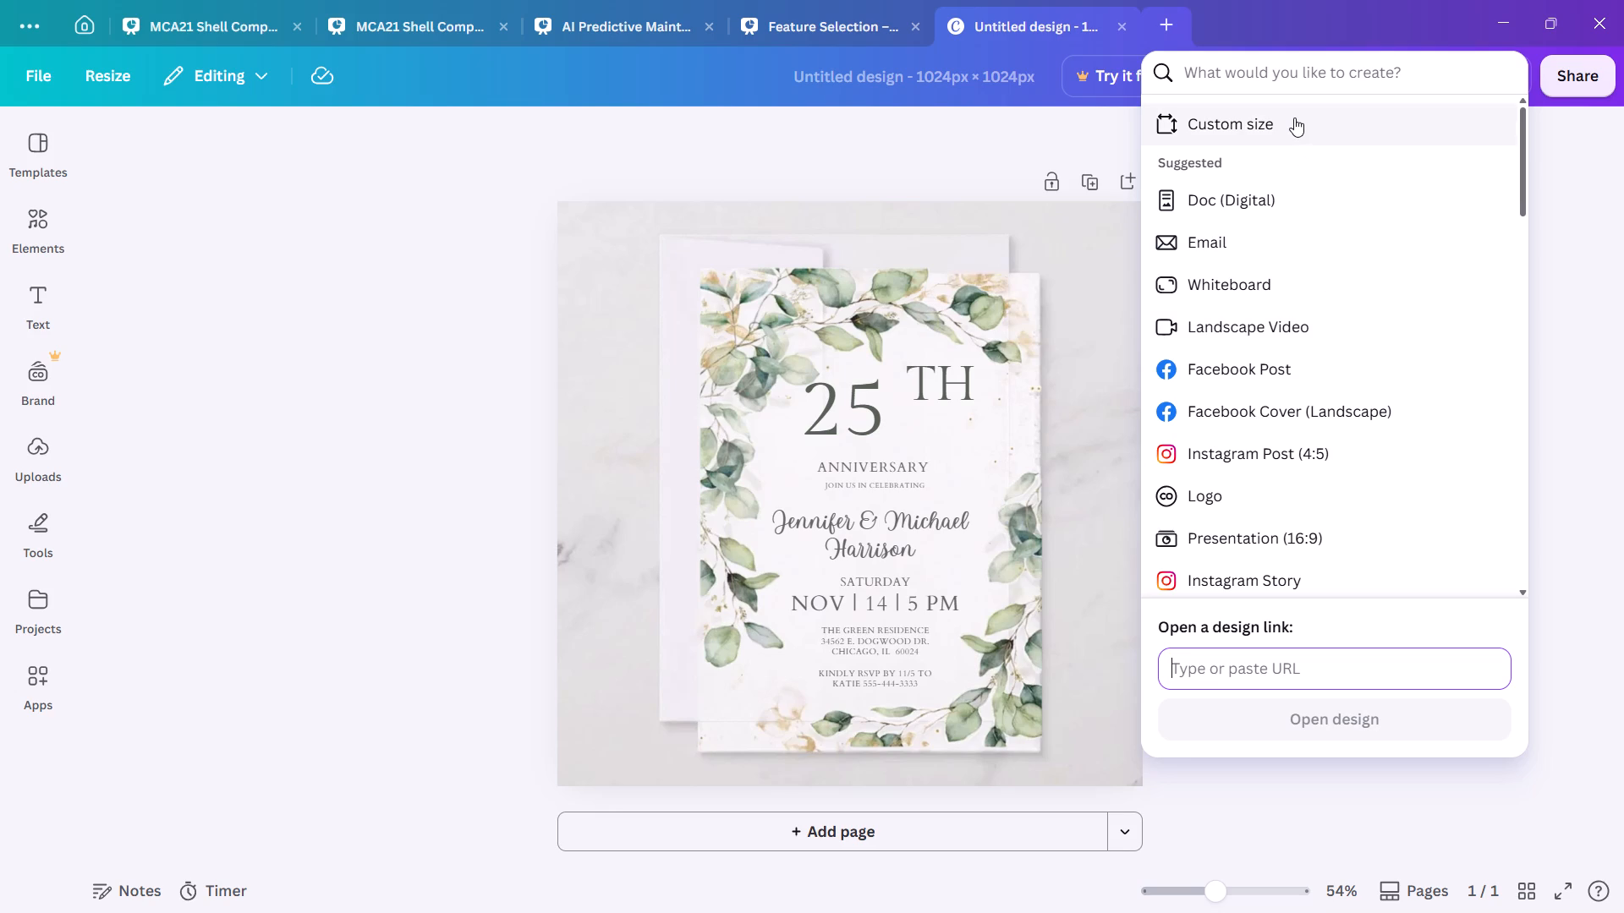
scroll(1363, 264, down, 2)
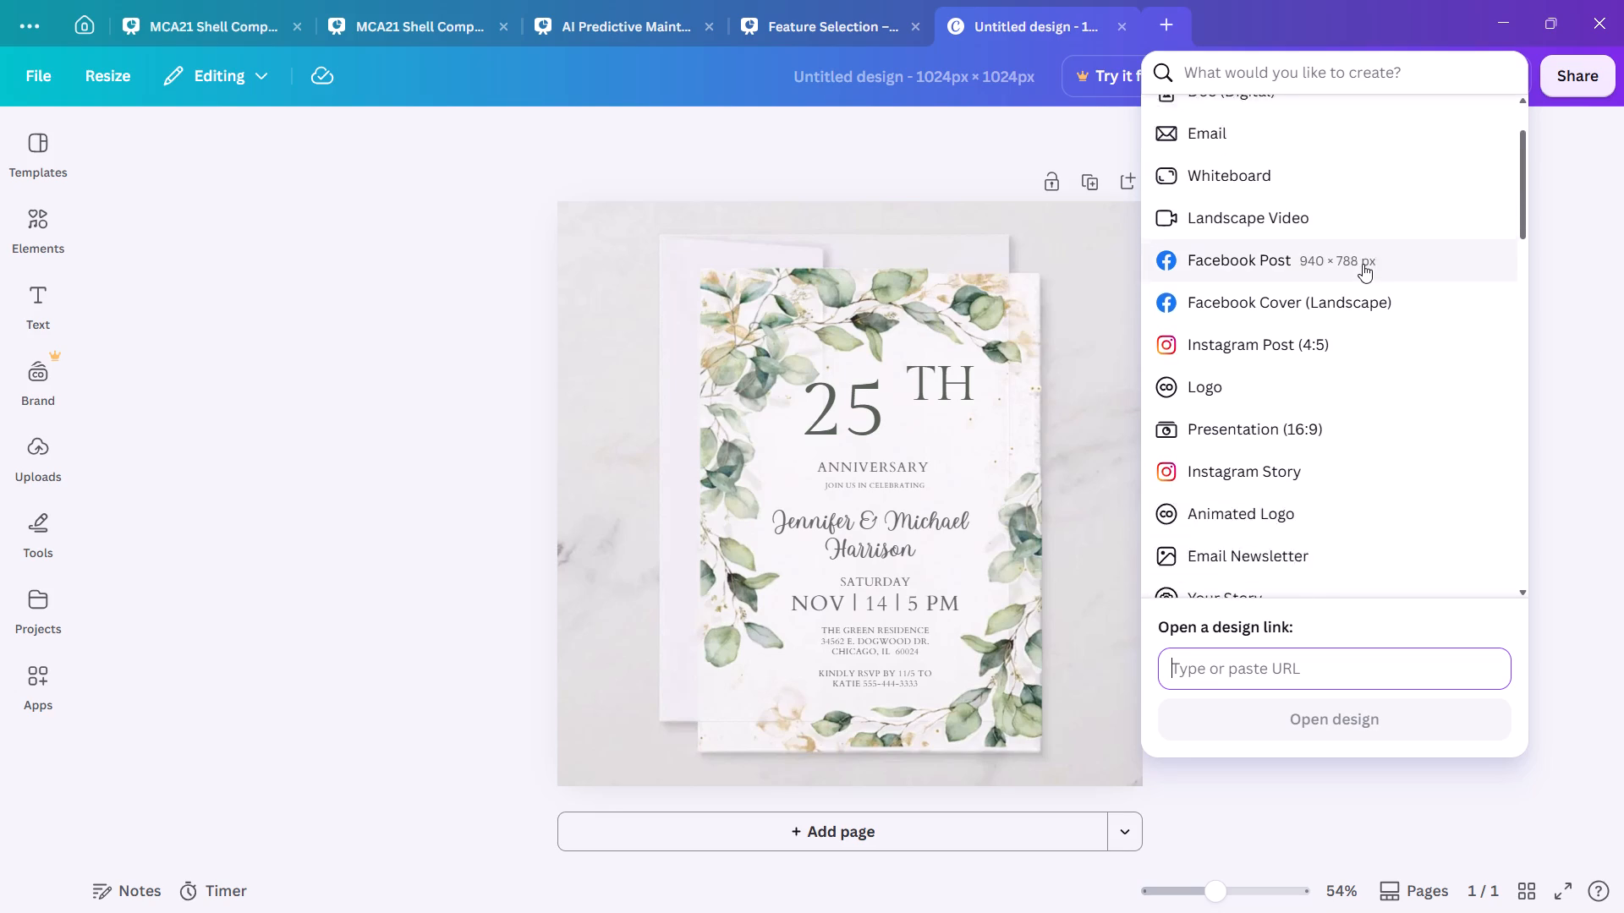
scroll(1363, 264, down, 4)
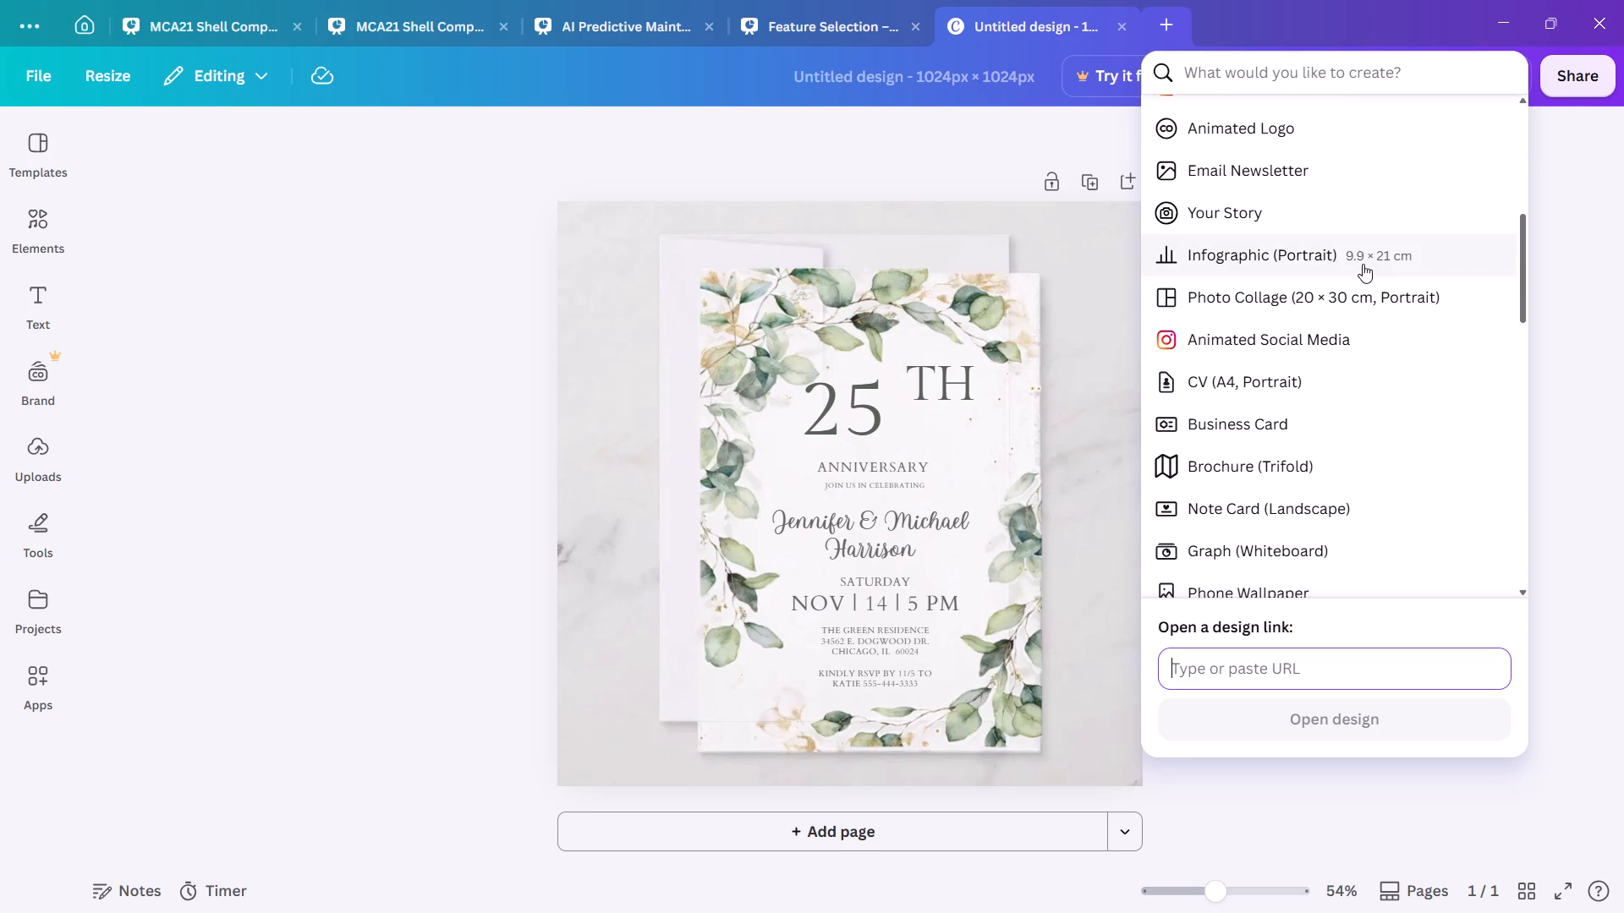
scroll(1429, 419, down, 1)
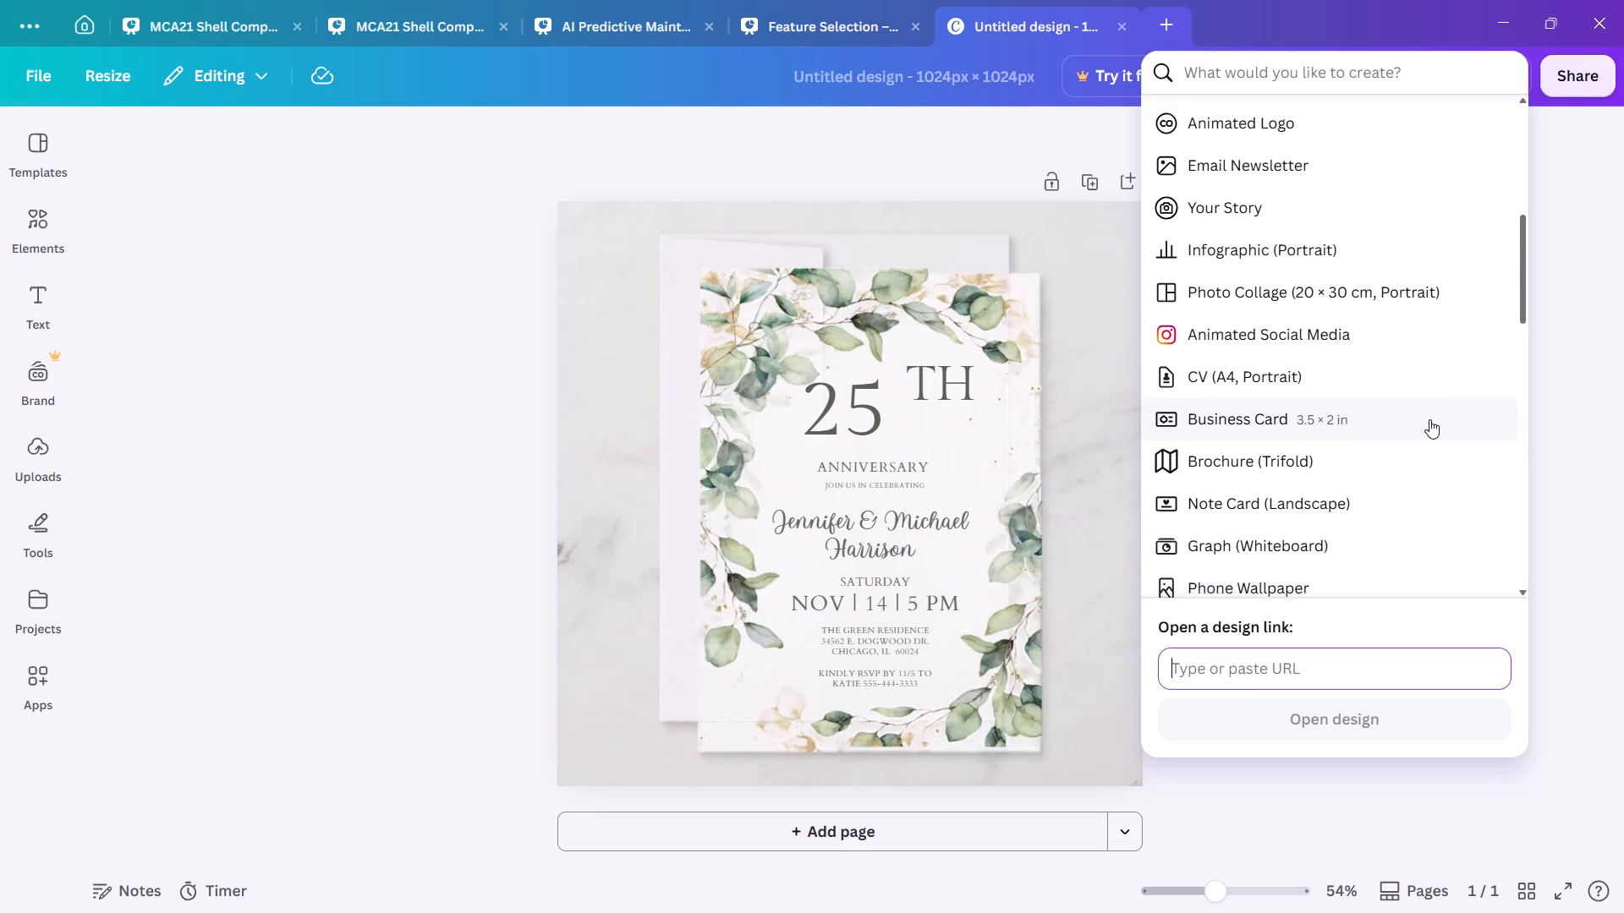
scroll(1429, 419, down, 3)
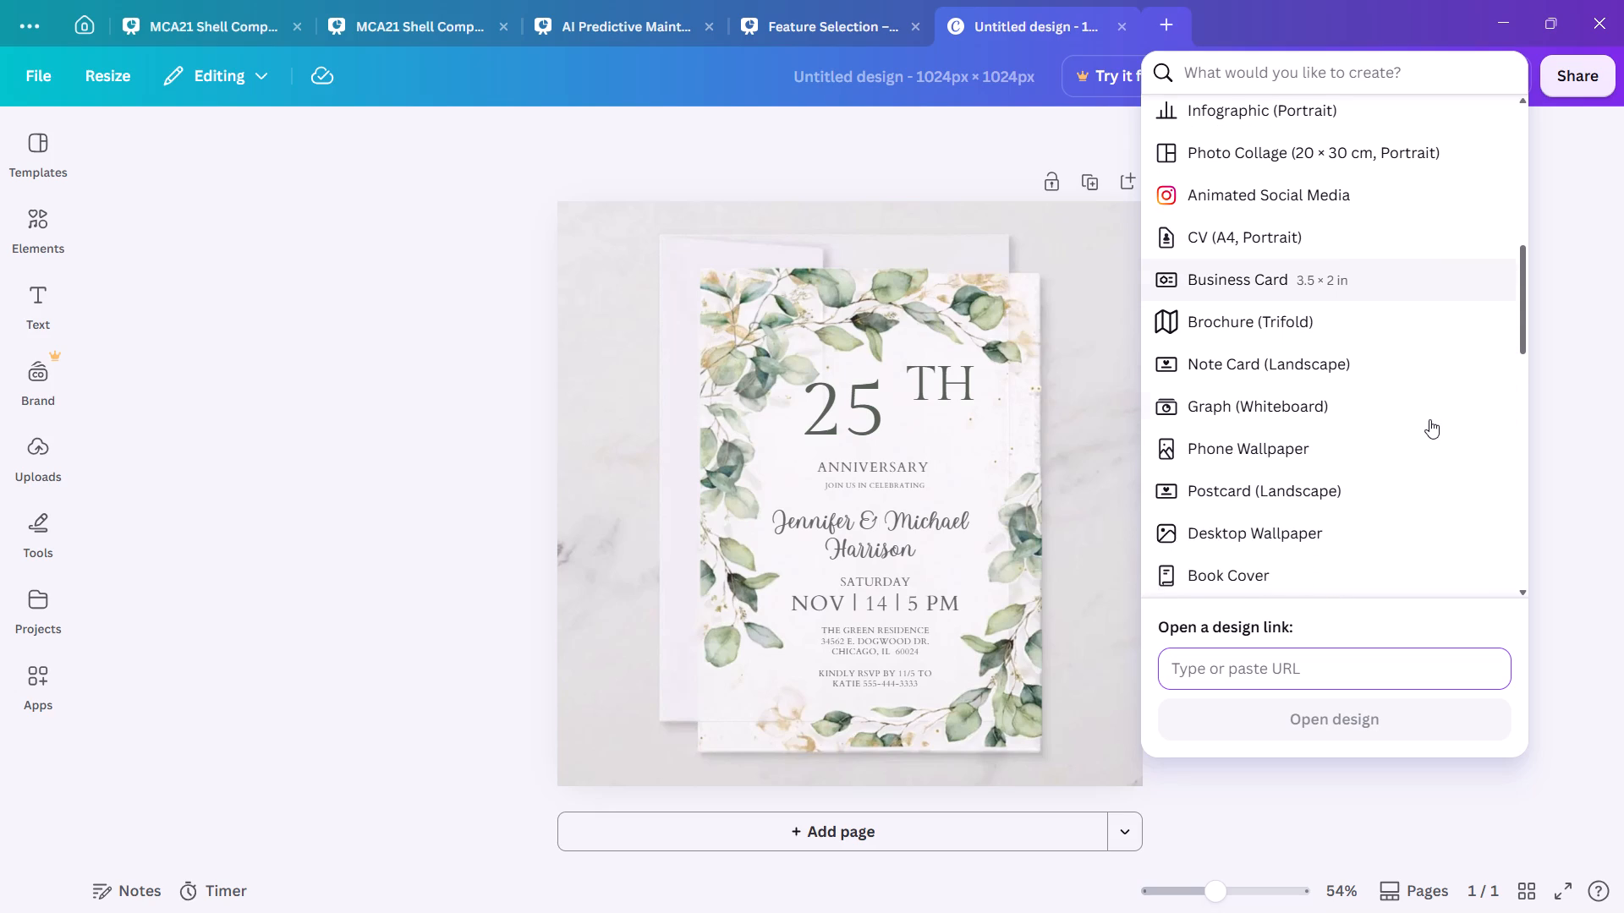
scroll(1429, 419, down, 4)
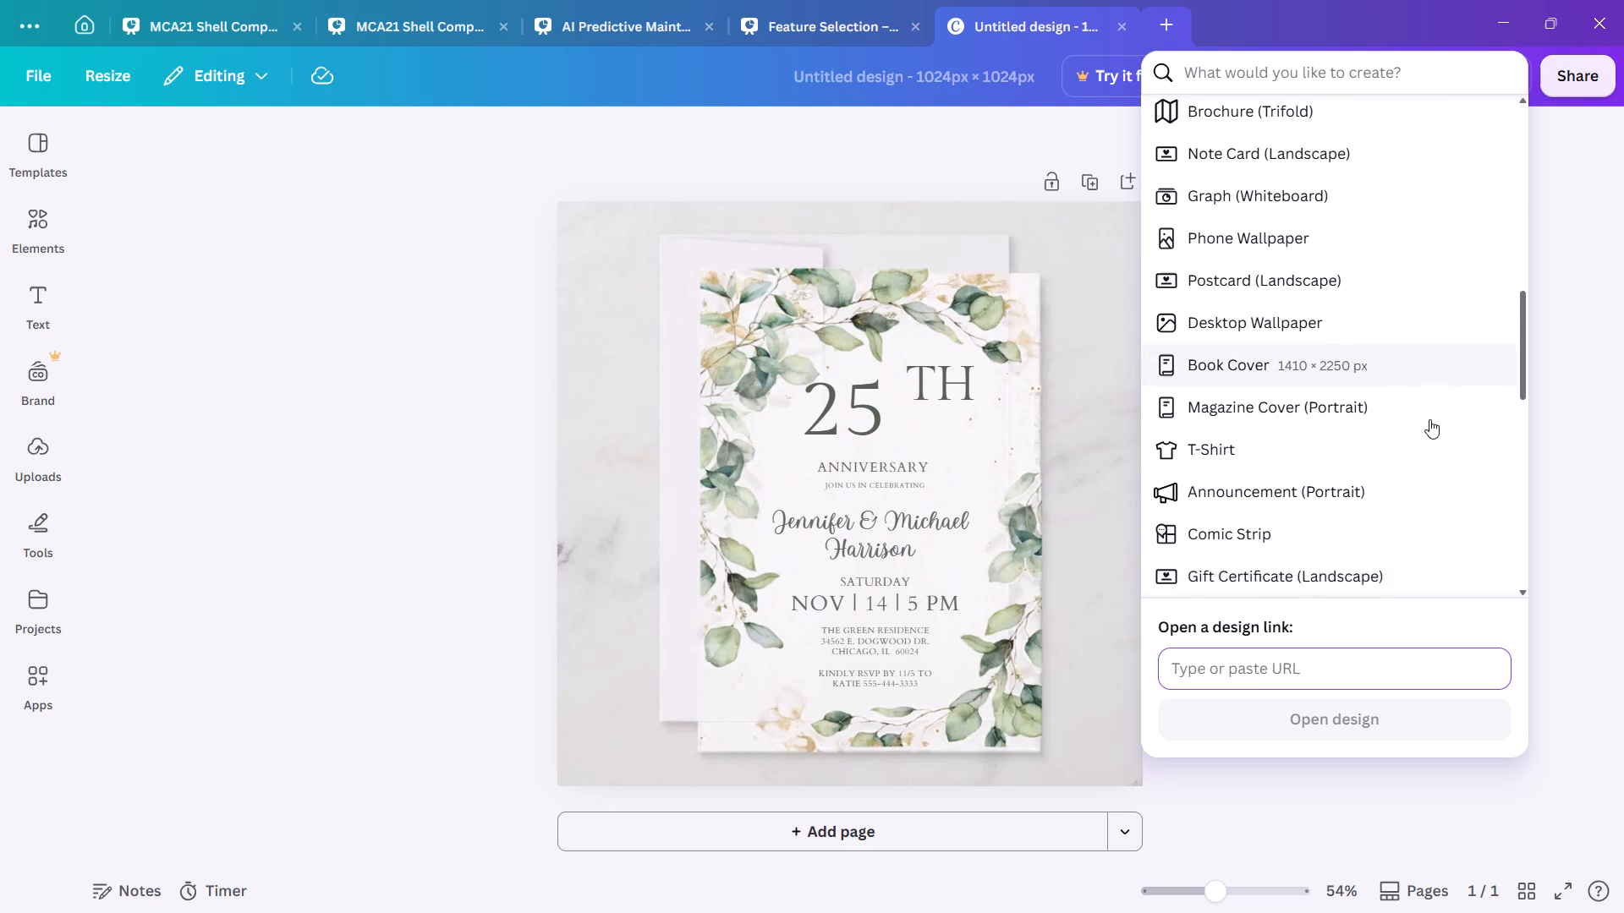
scroll(1429, 419, down, 1)
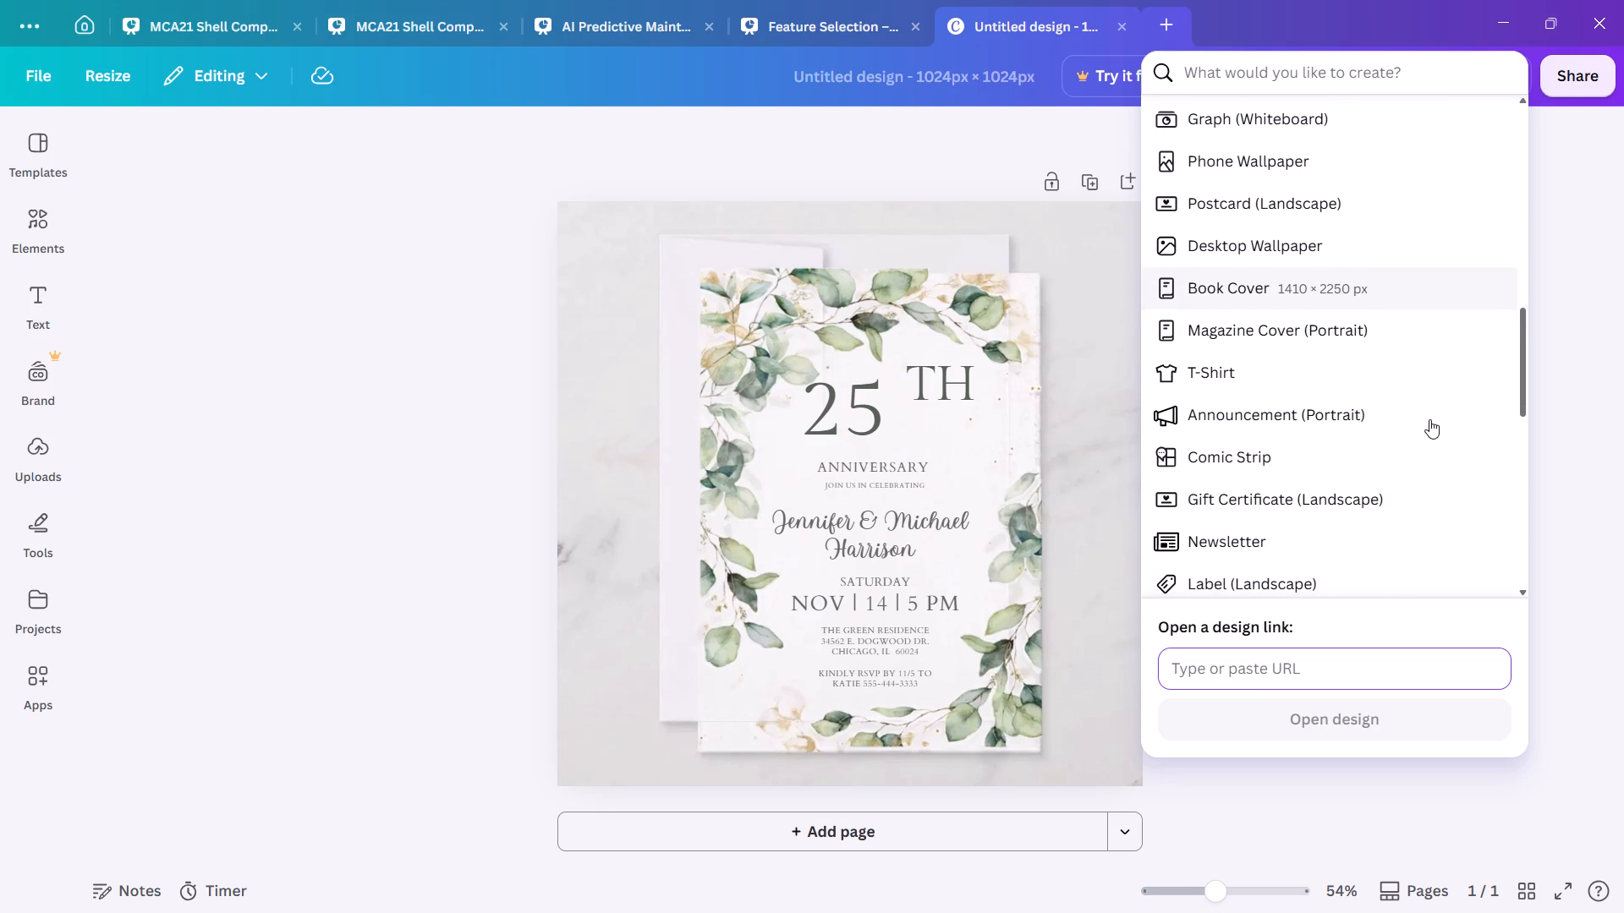
scroll(1429, 419, down, 2)
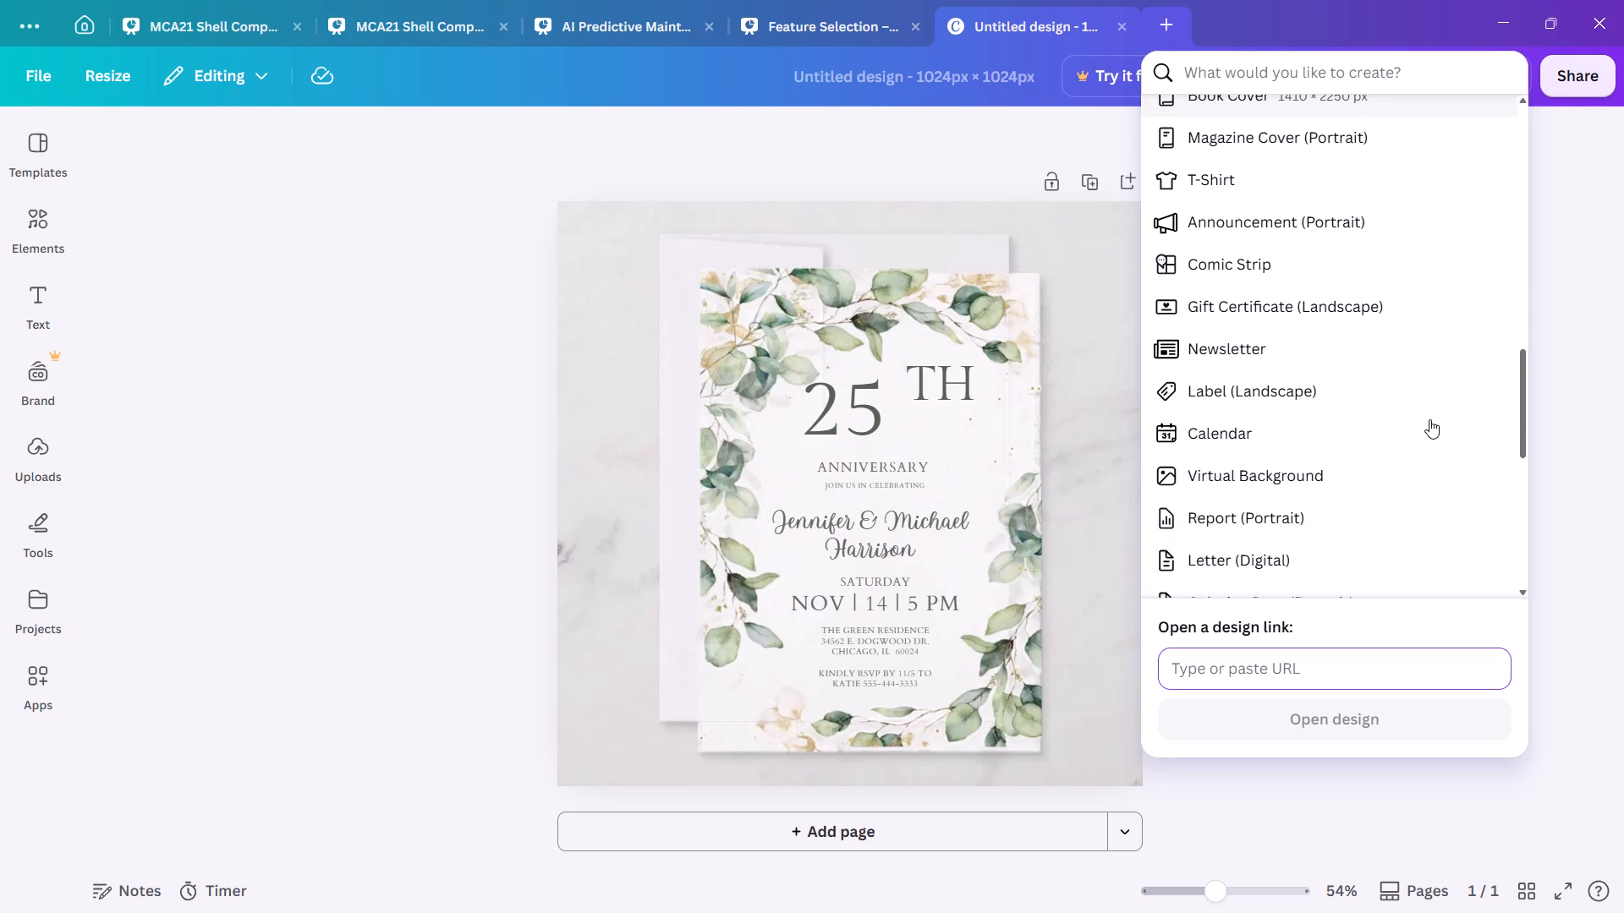
scroll(1429, 419, down, 1)
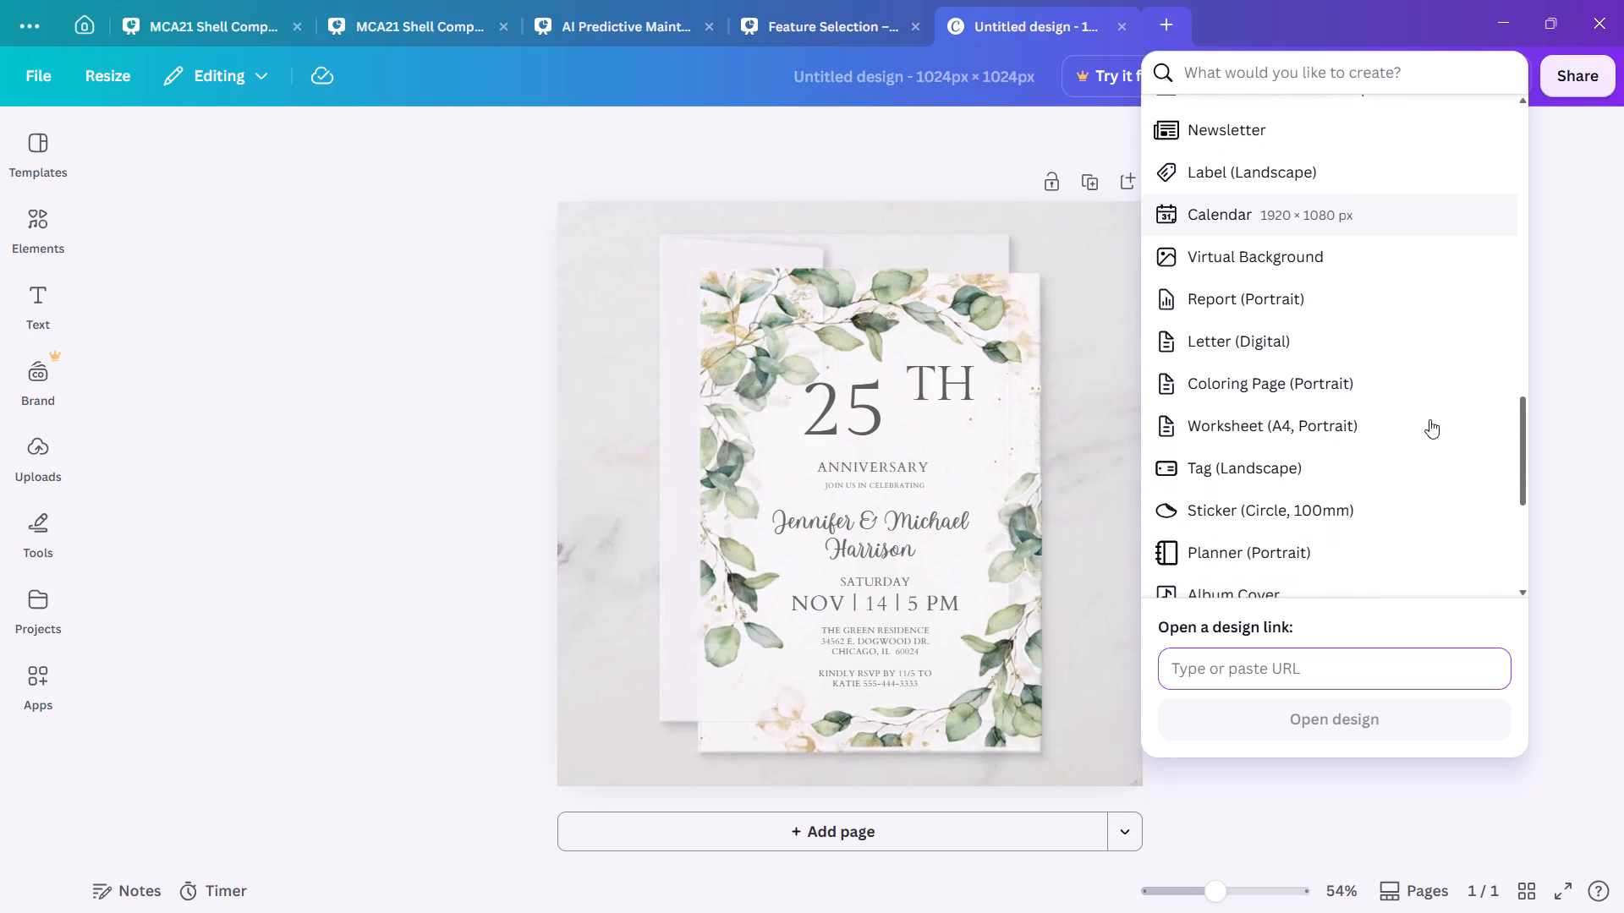
scroll(1429, 419, down, 1)
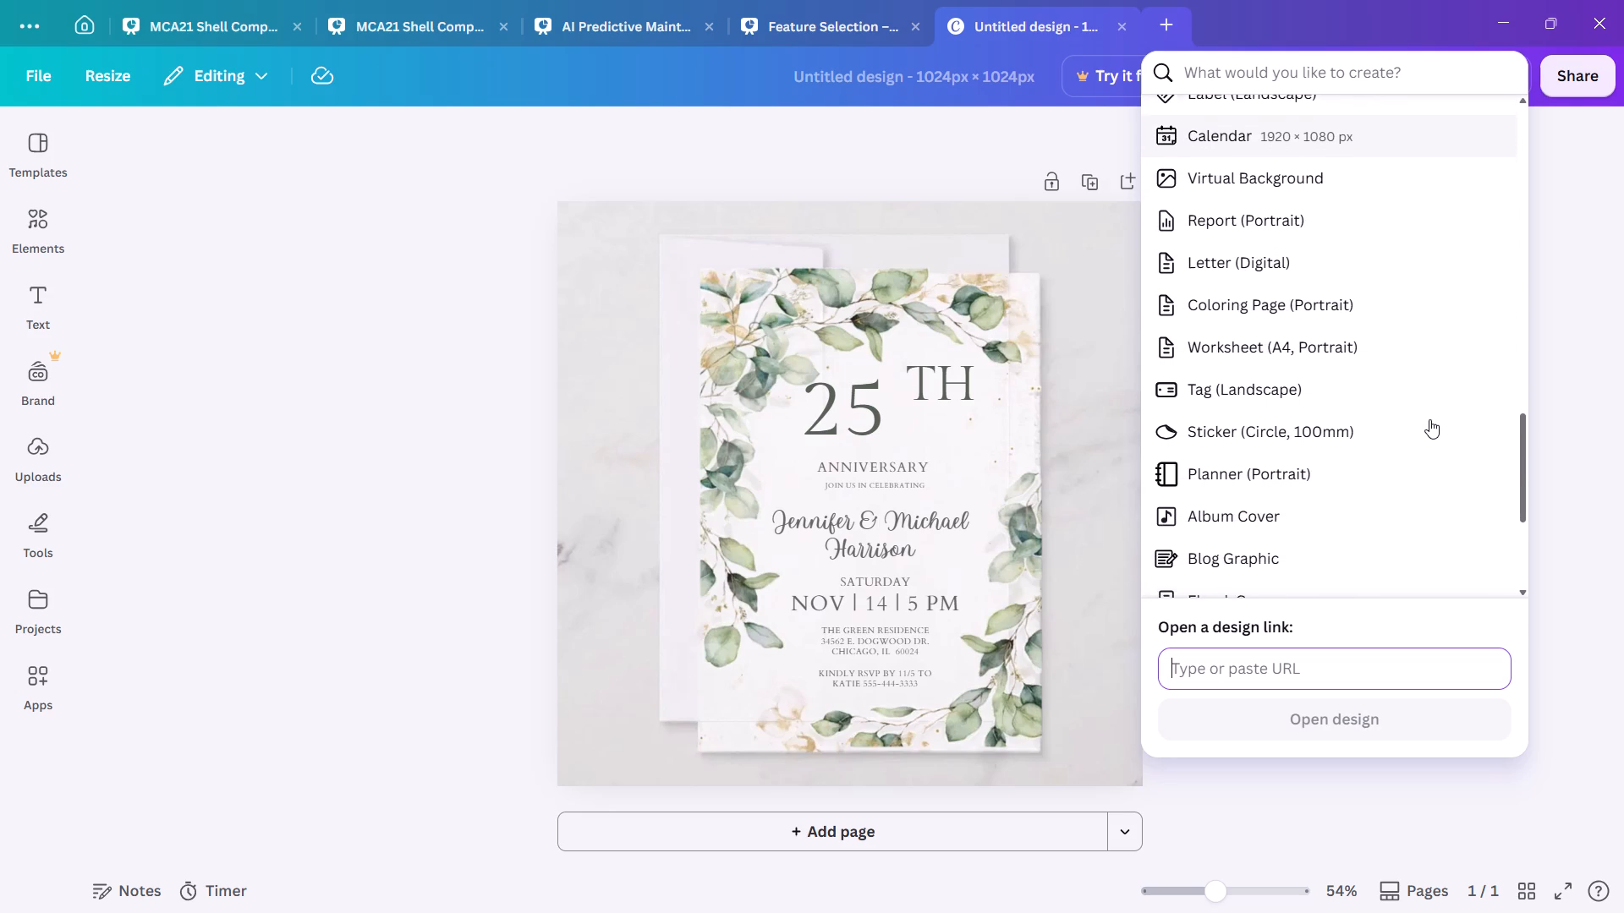
scroll(1429, 419, down, 2)
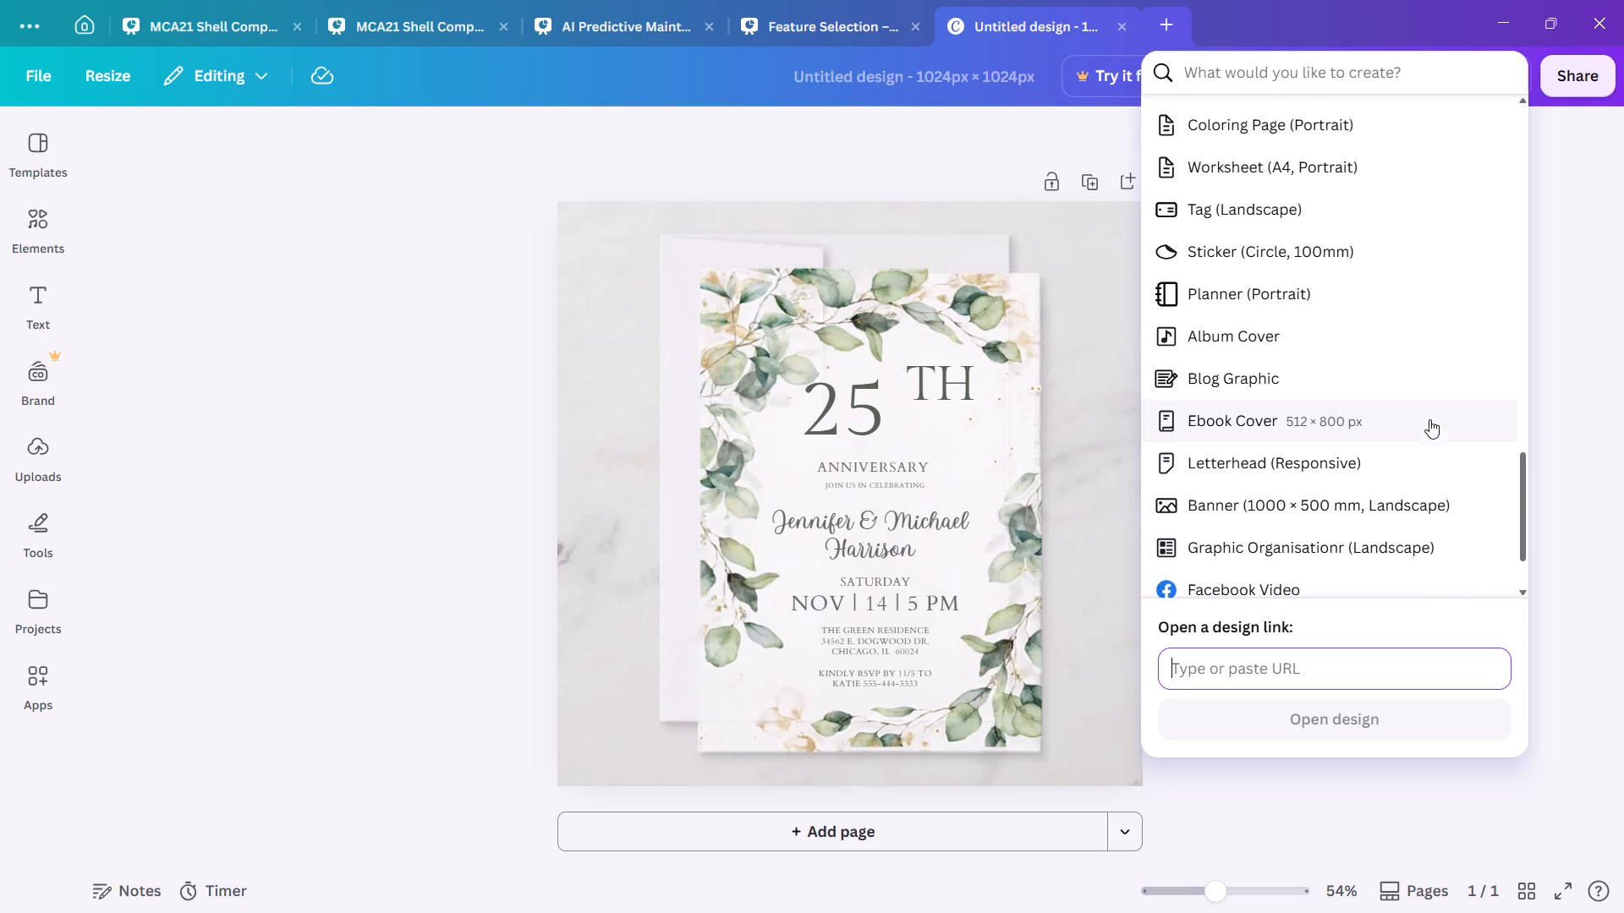
scroll(1429, 419, down, 3)
scroll(1429, 419, up, 5)
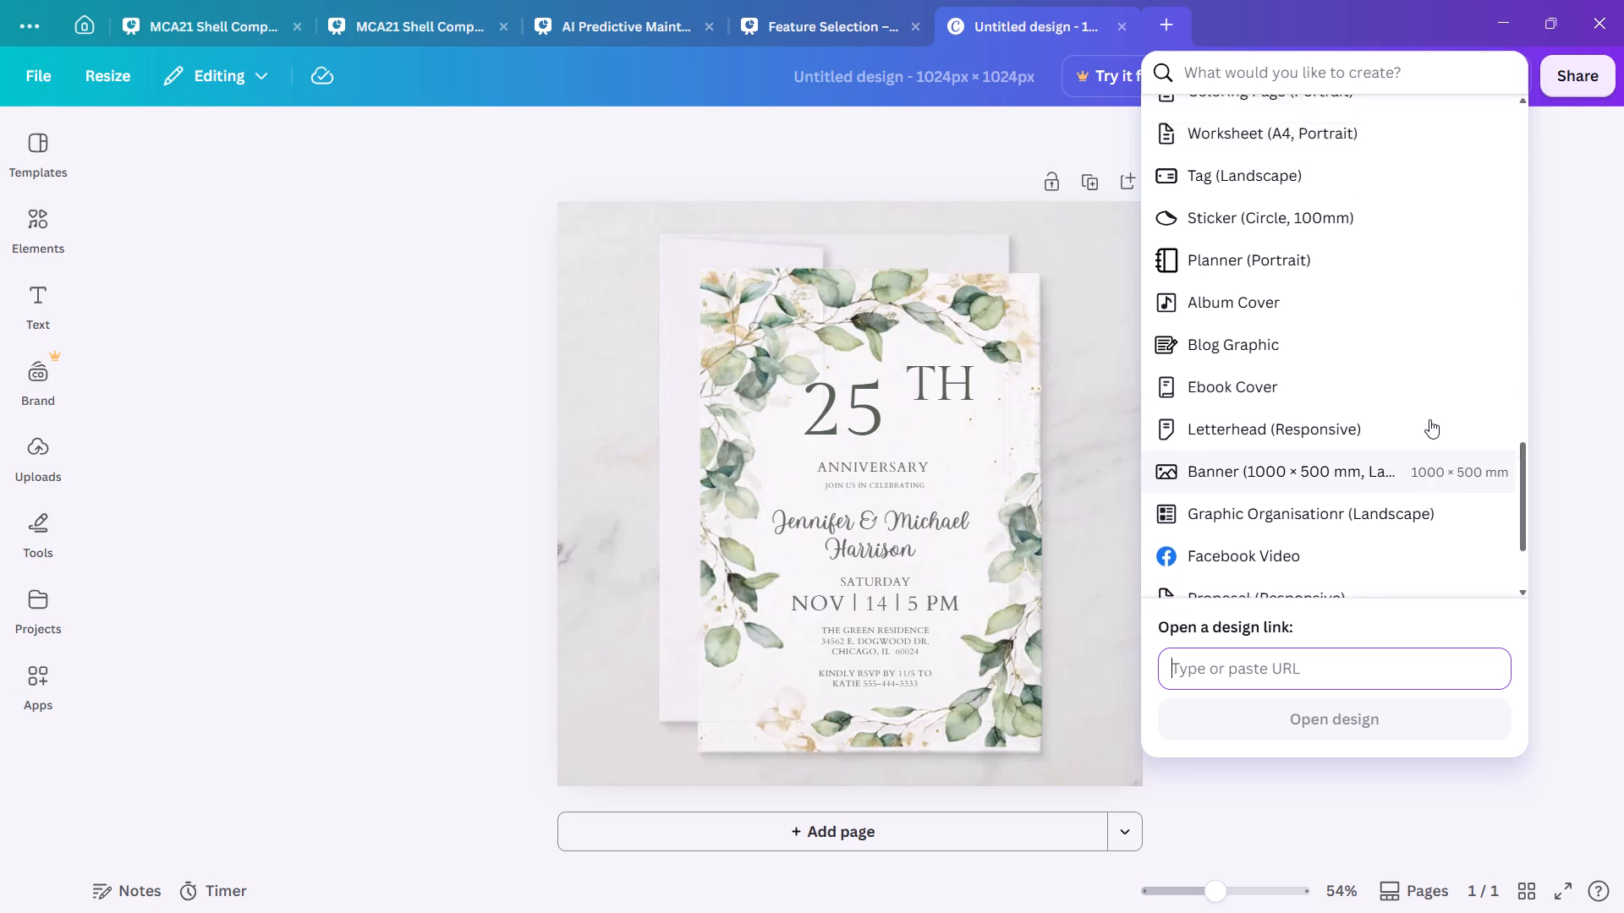
scroll(1429, 419, up, 7)
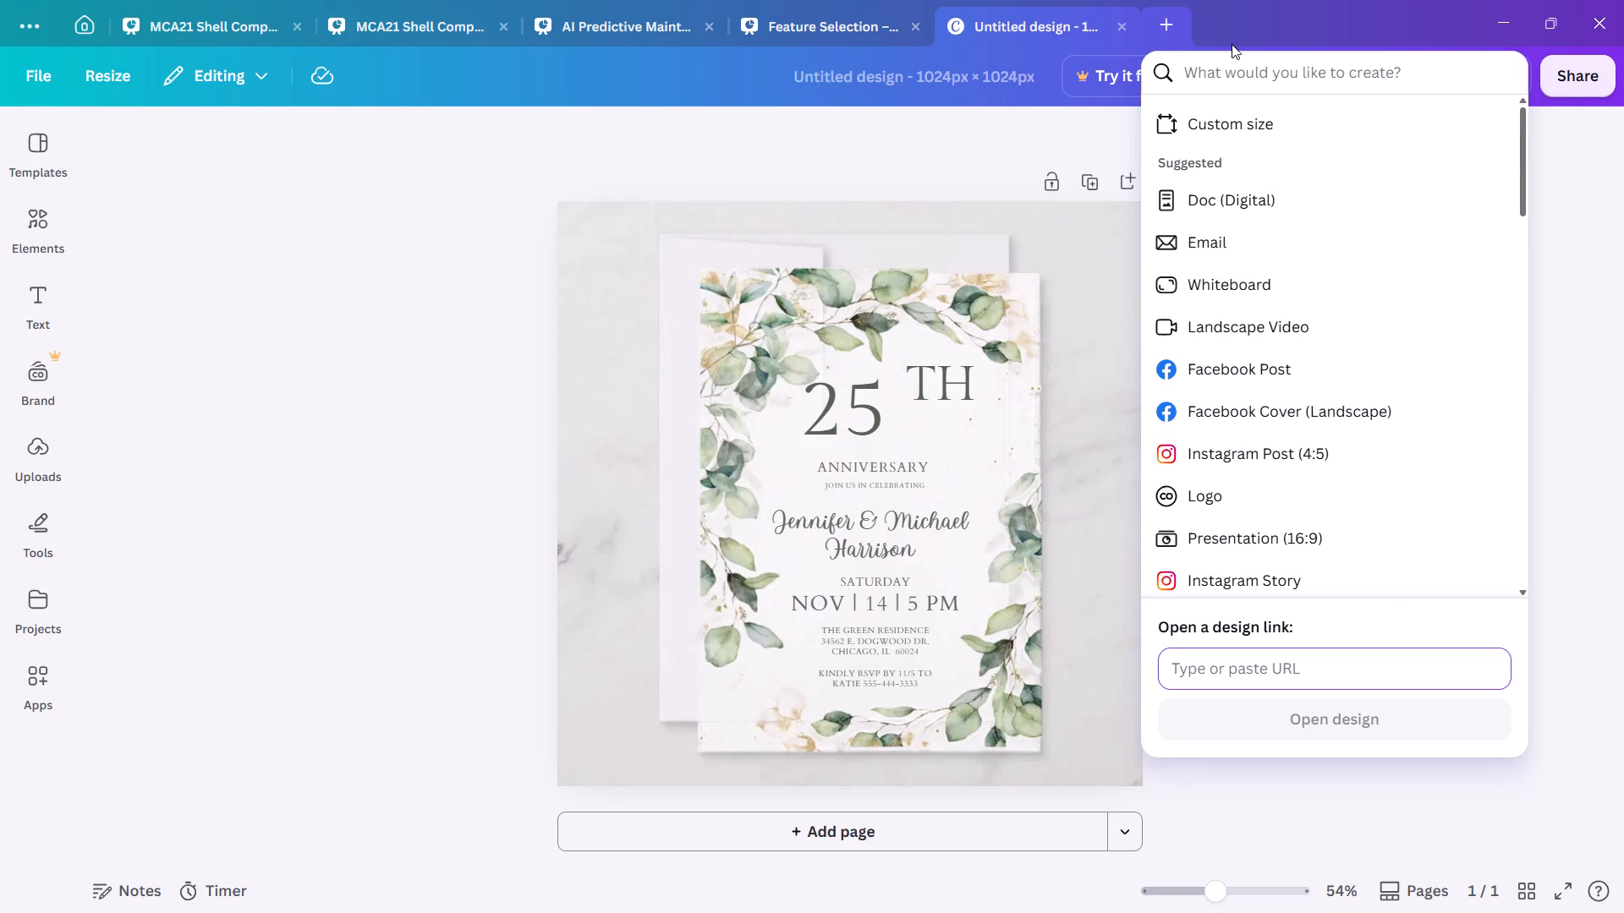
click(17, 140)
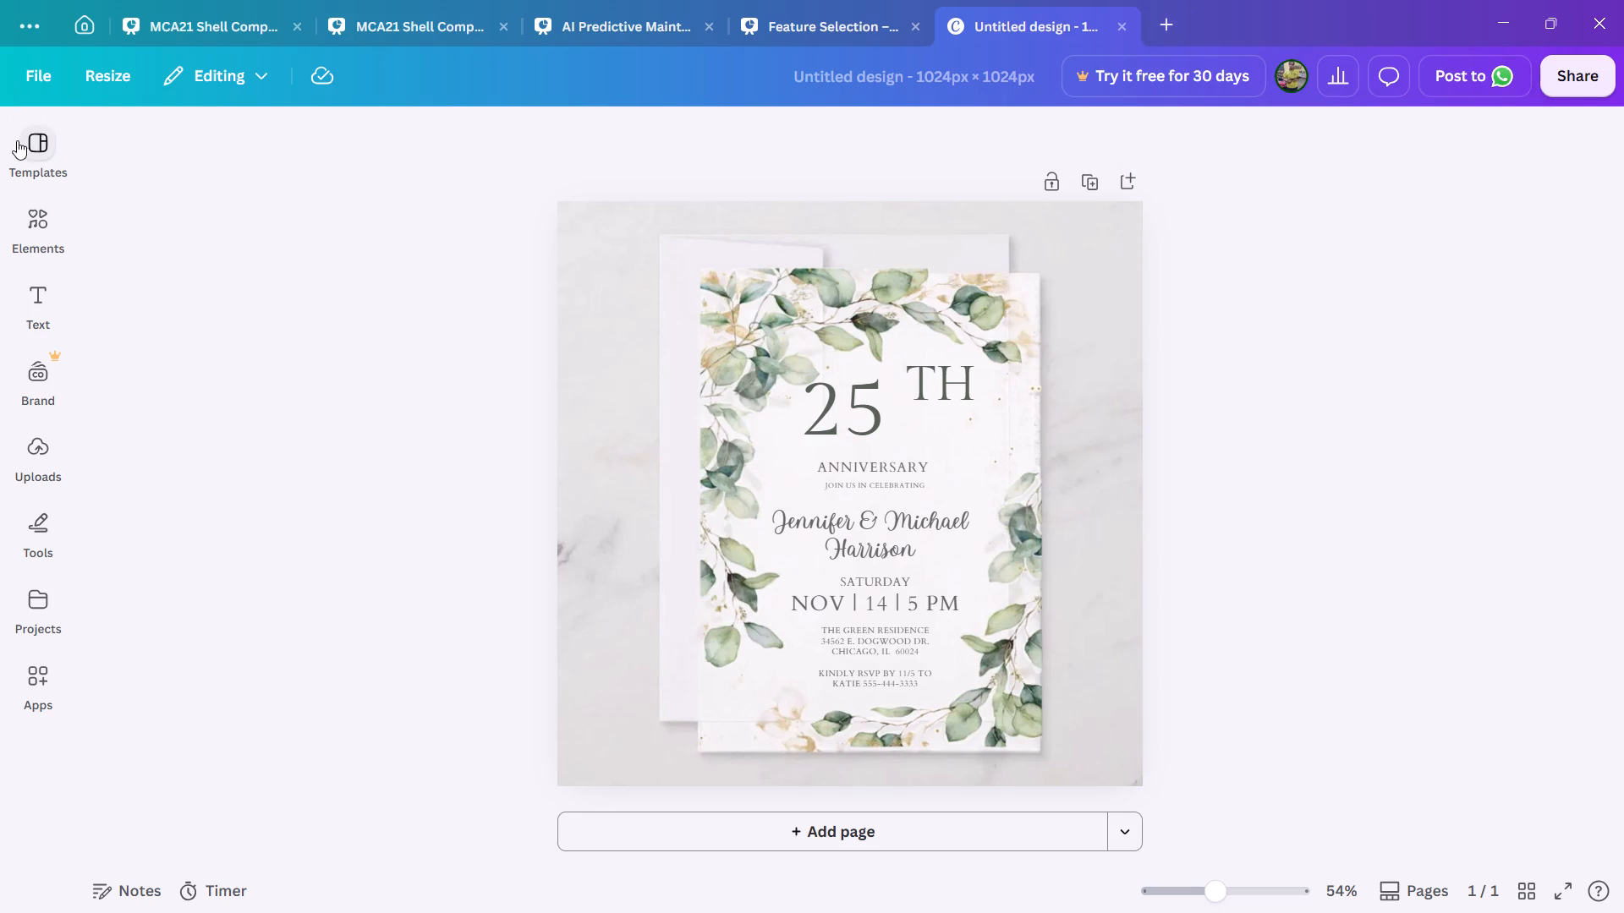
Search the templates for "25th wedding anniversary" and look through the results.
click(24, 146)
click(262, 158)
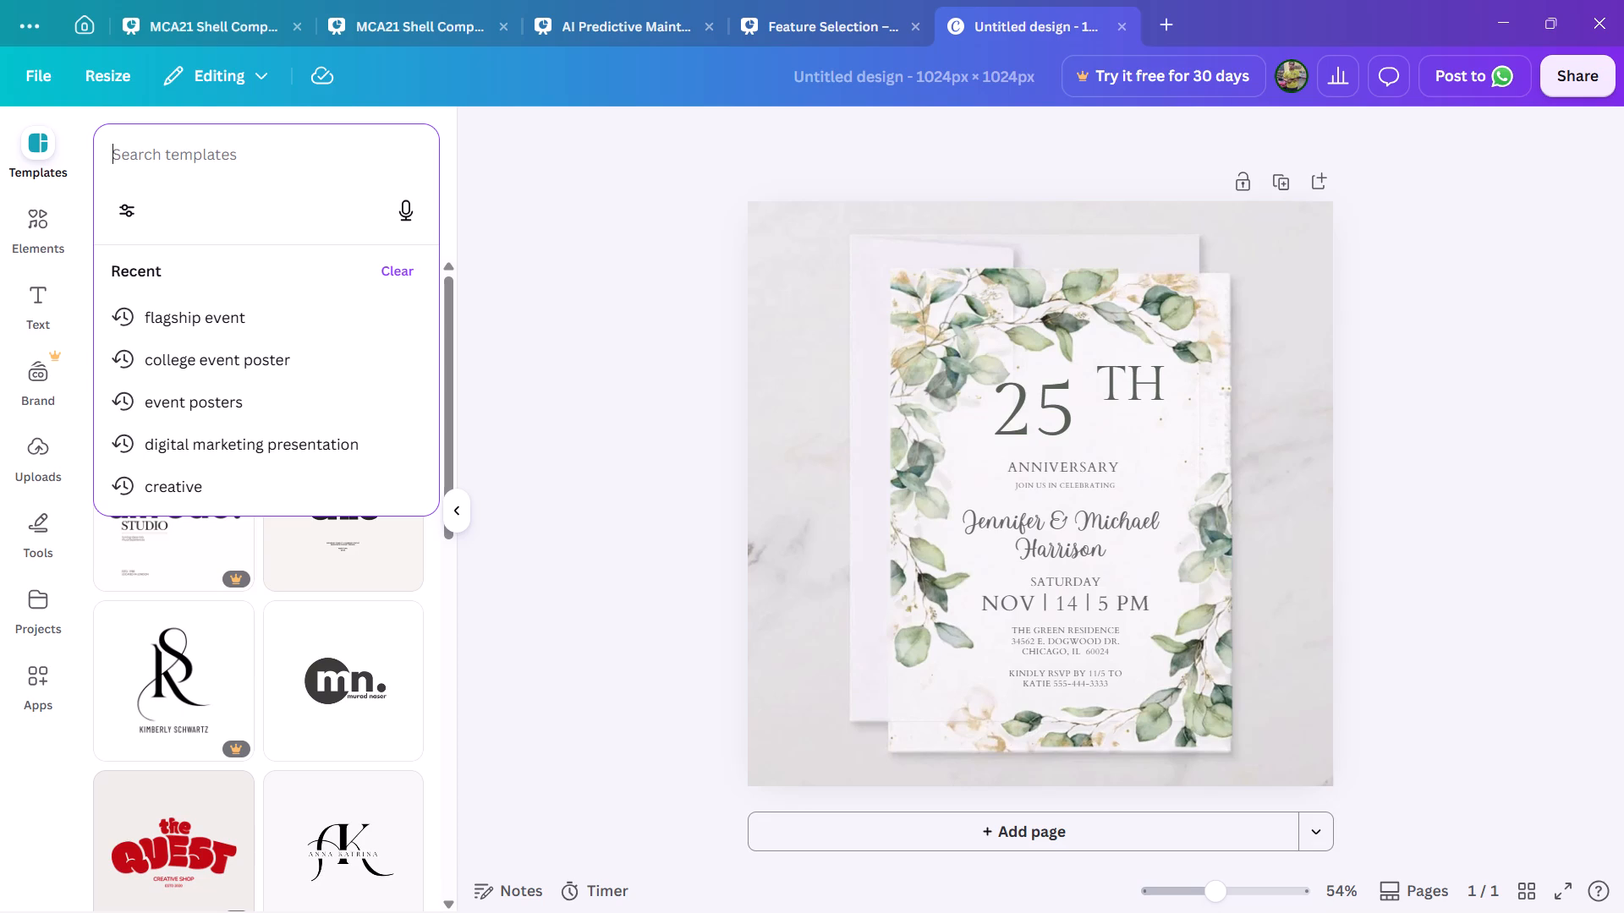
text(25th)
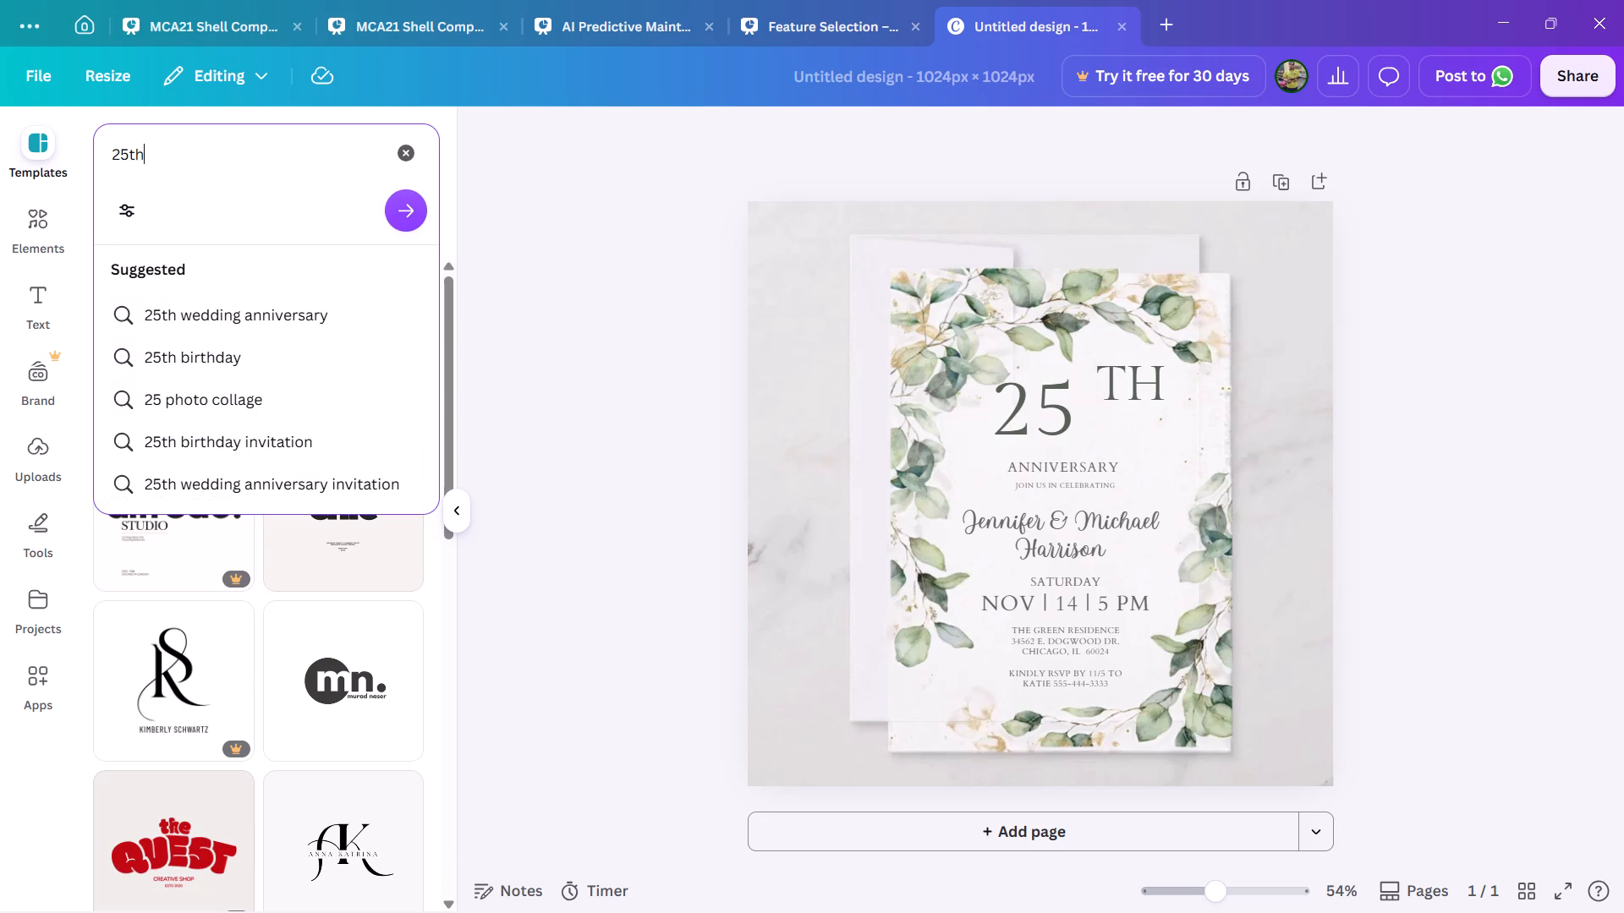
click(219, 311)
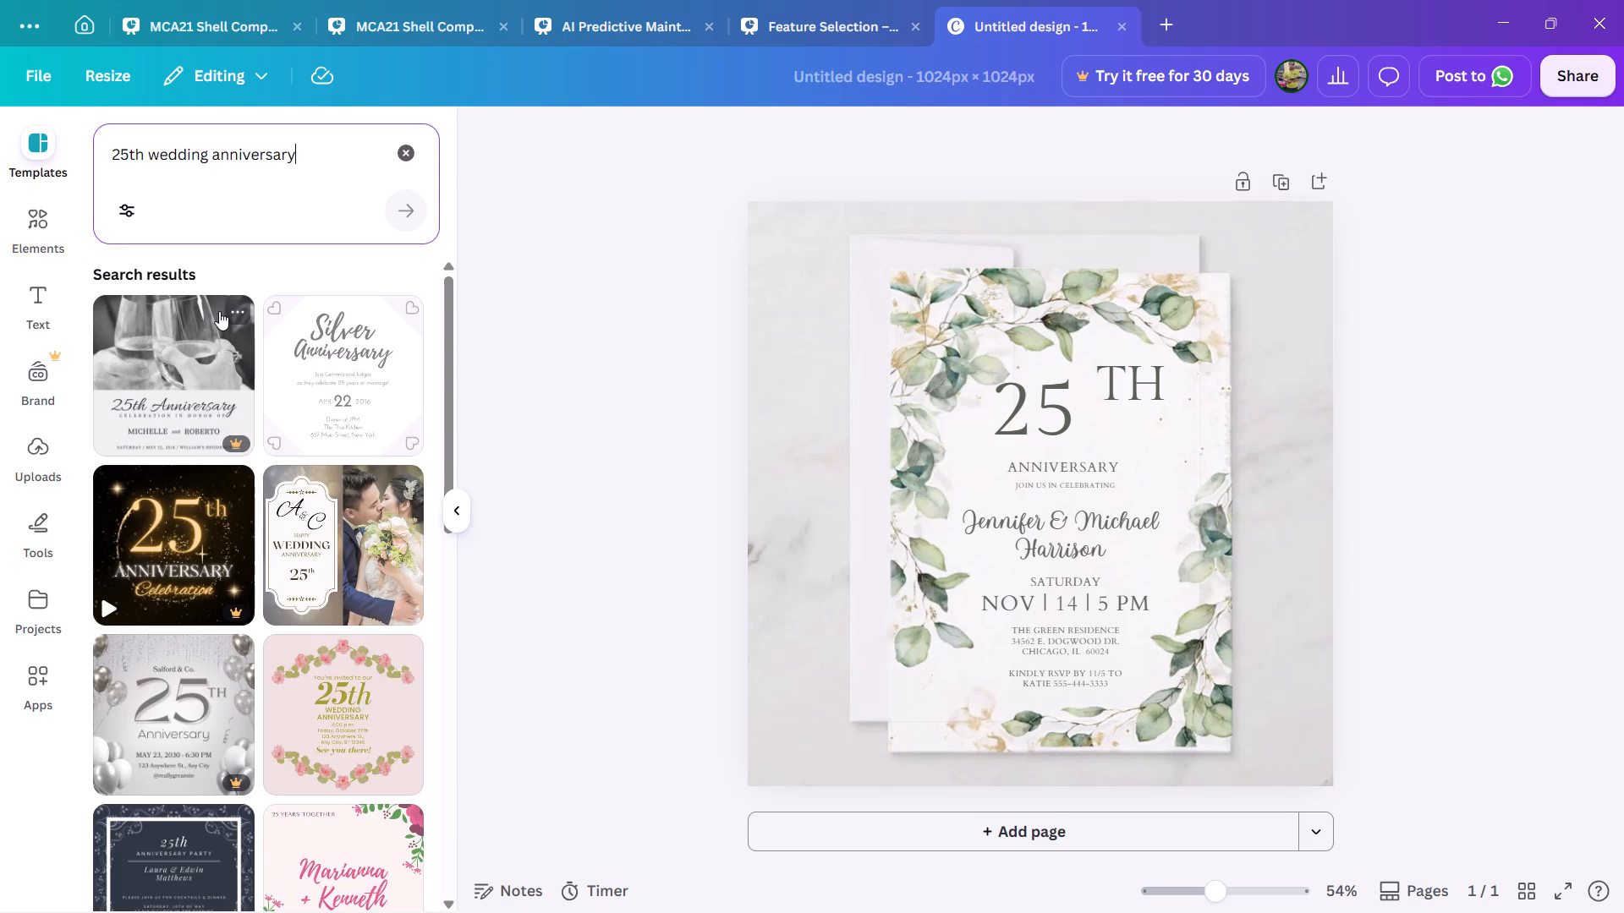
scroll(317, 687, down, 5)
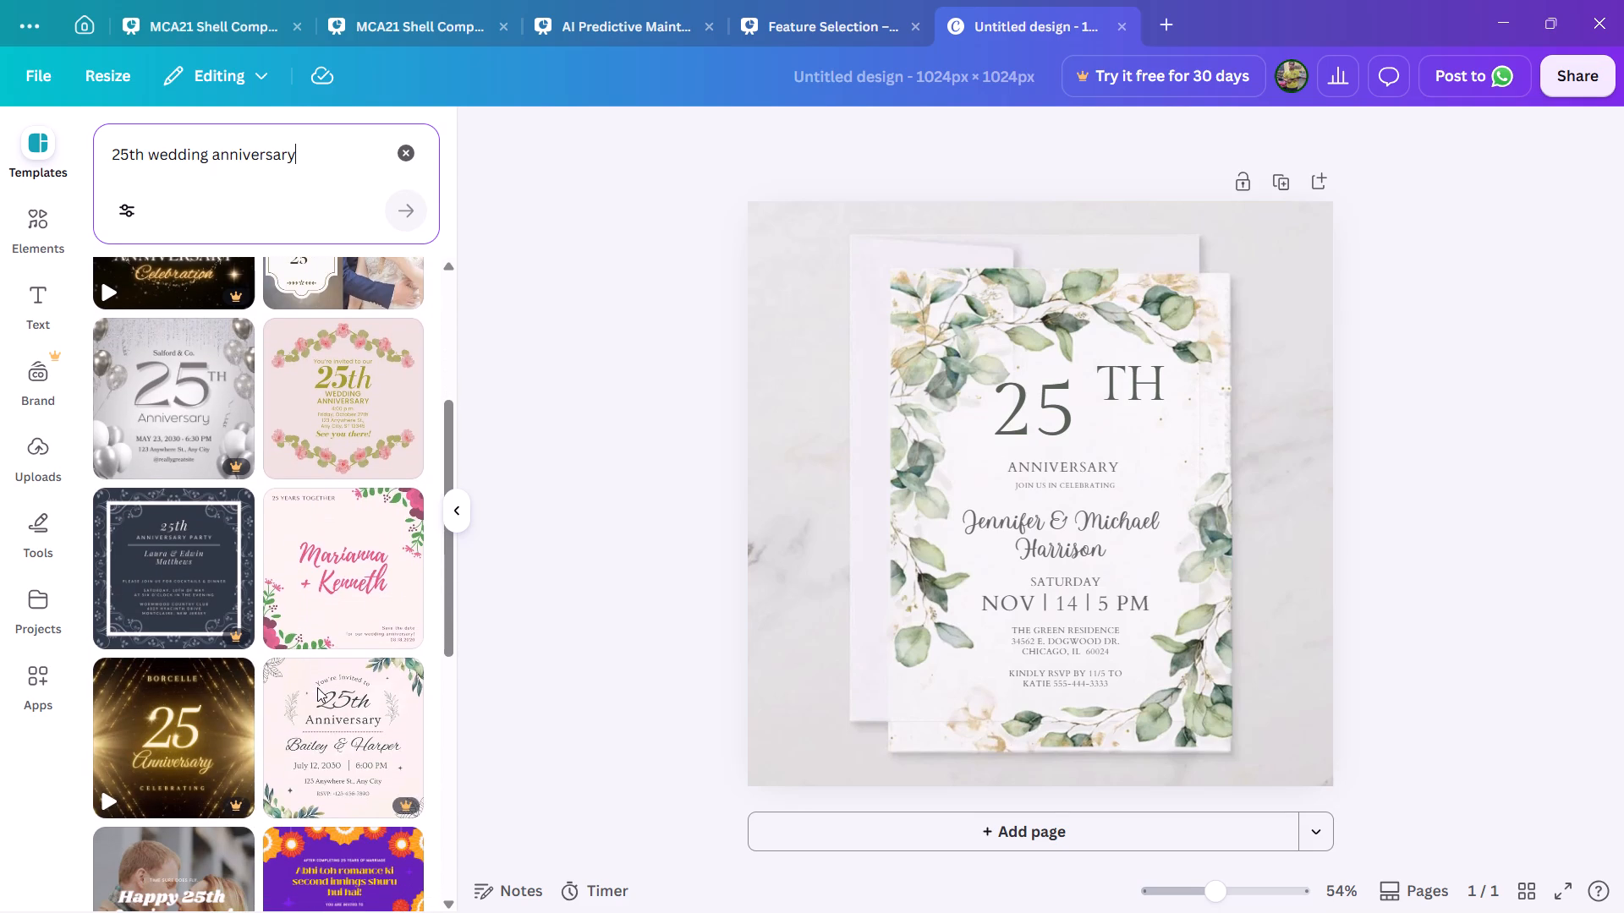
scroll(317, 687, down, 4)
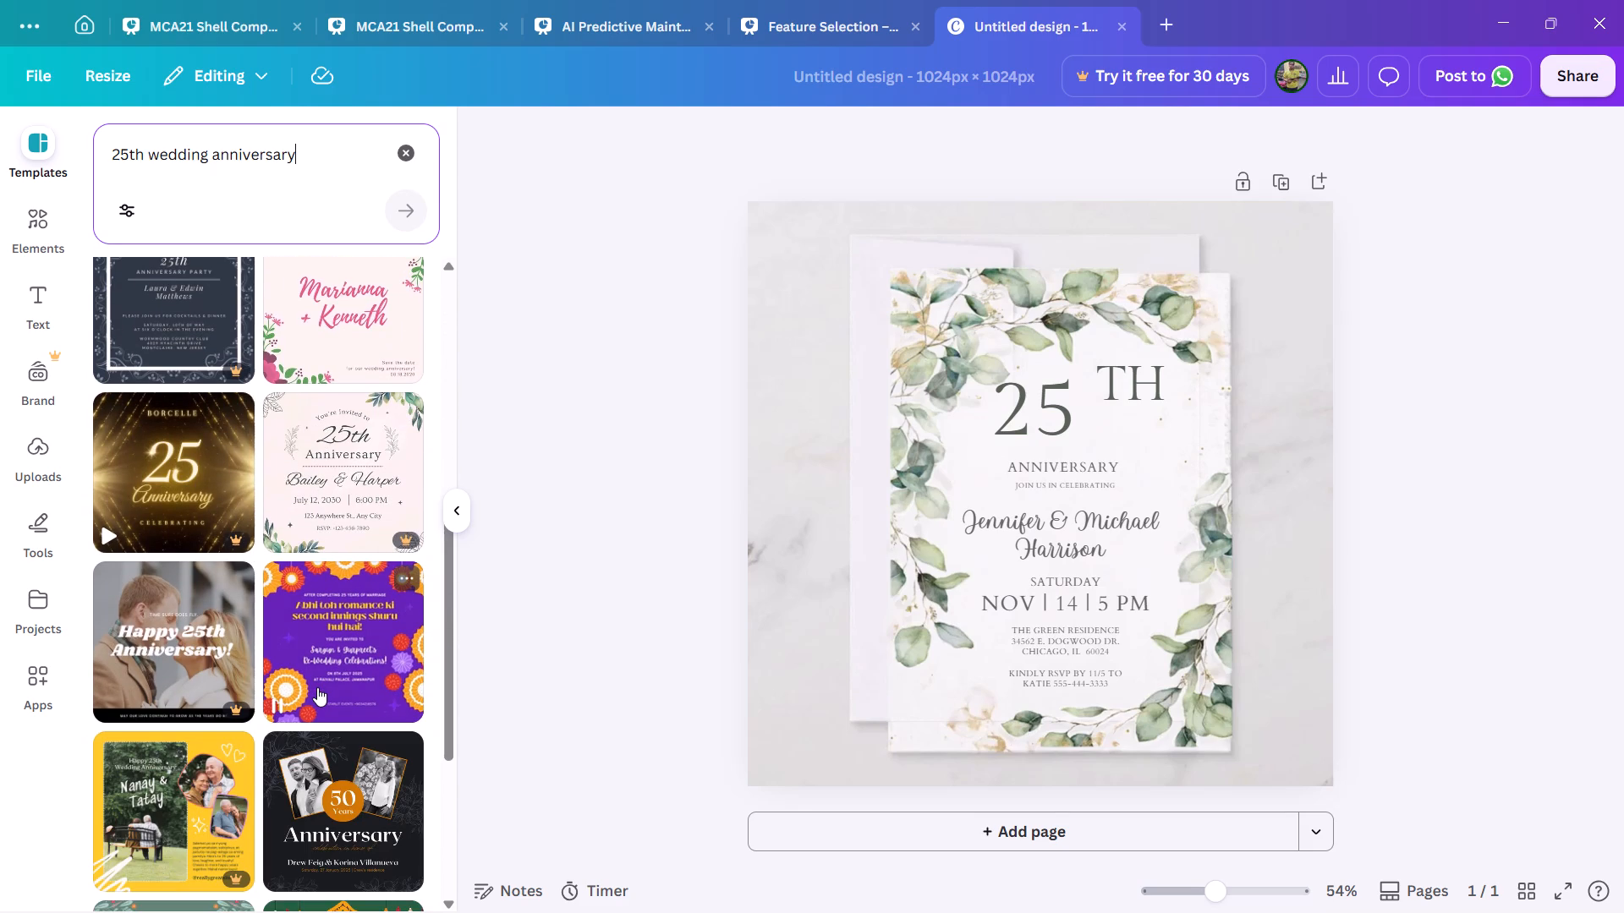
scroll(317, 687, down, 6)
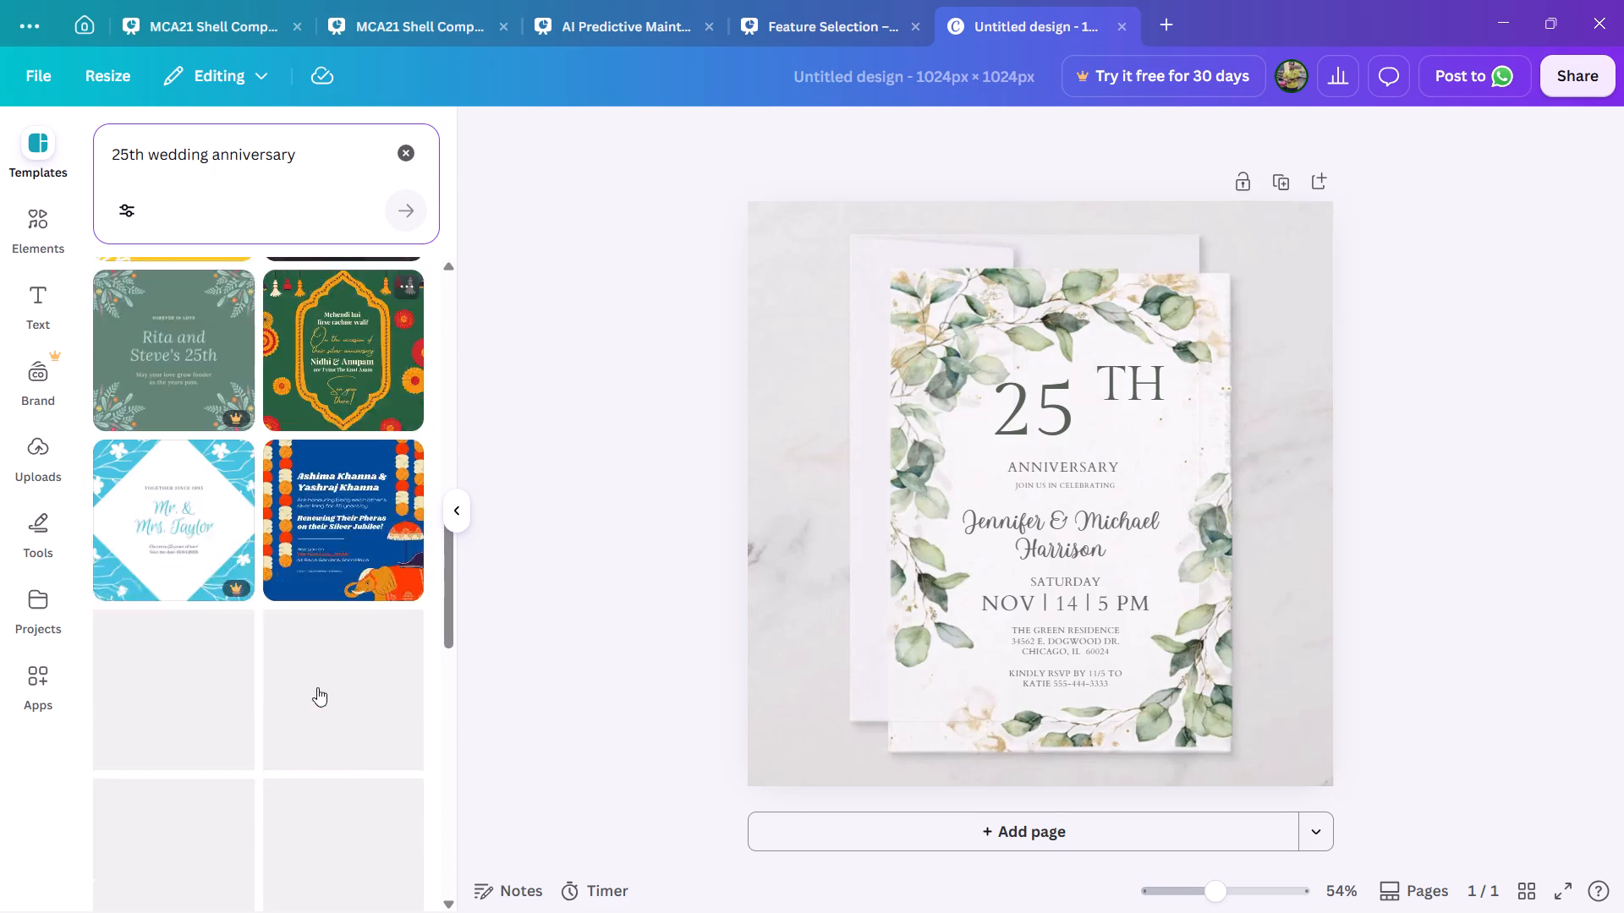
scroll(317, 687, down, 2)
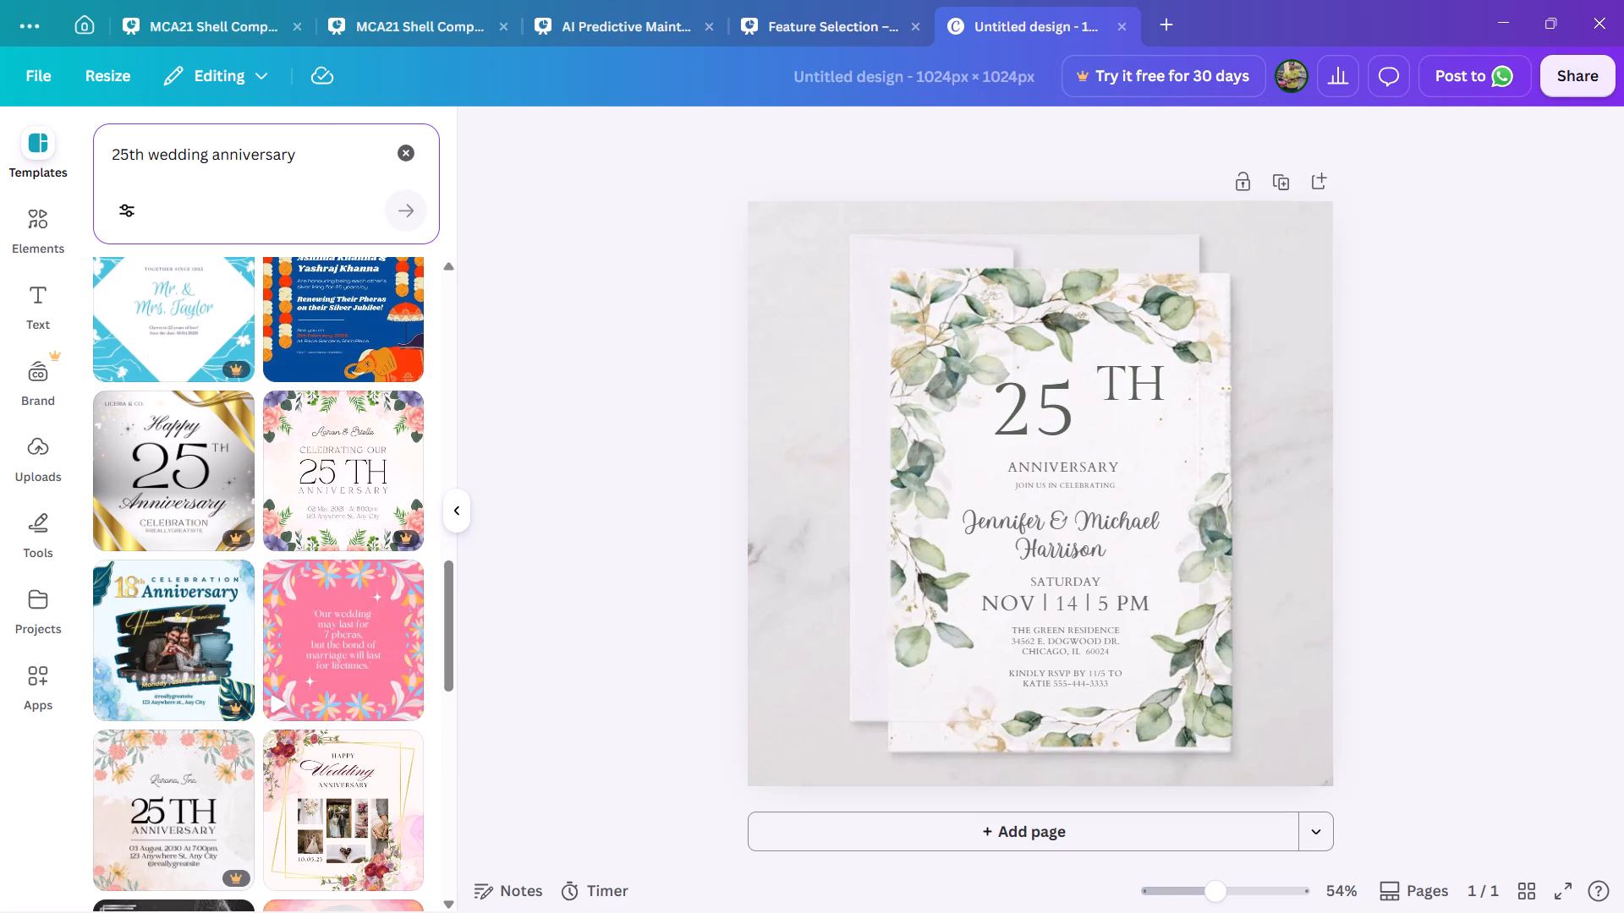
Refine the template search to "25th wedding anniversary card" and look through the results.
key(space)
text(card)
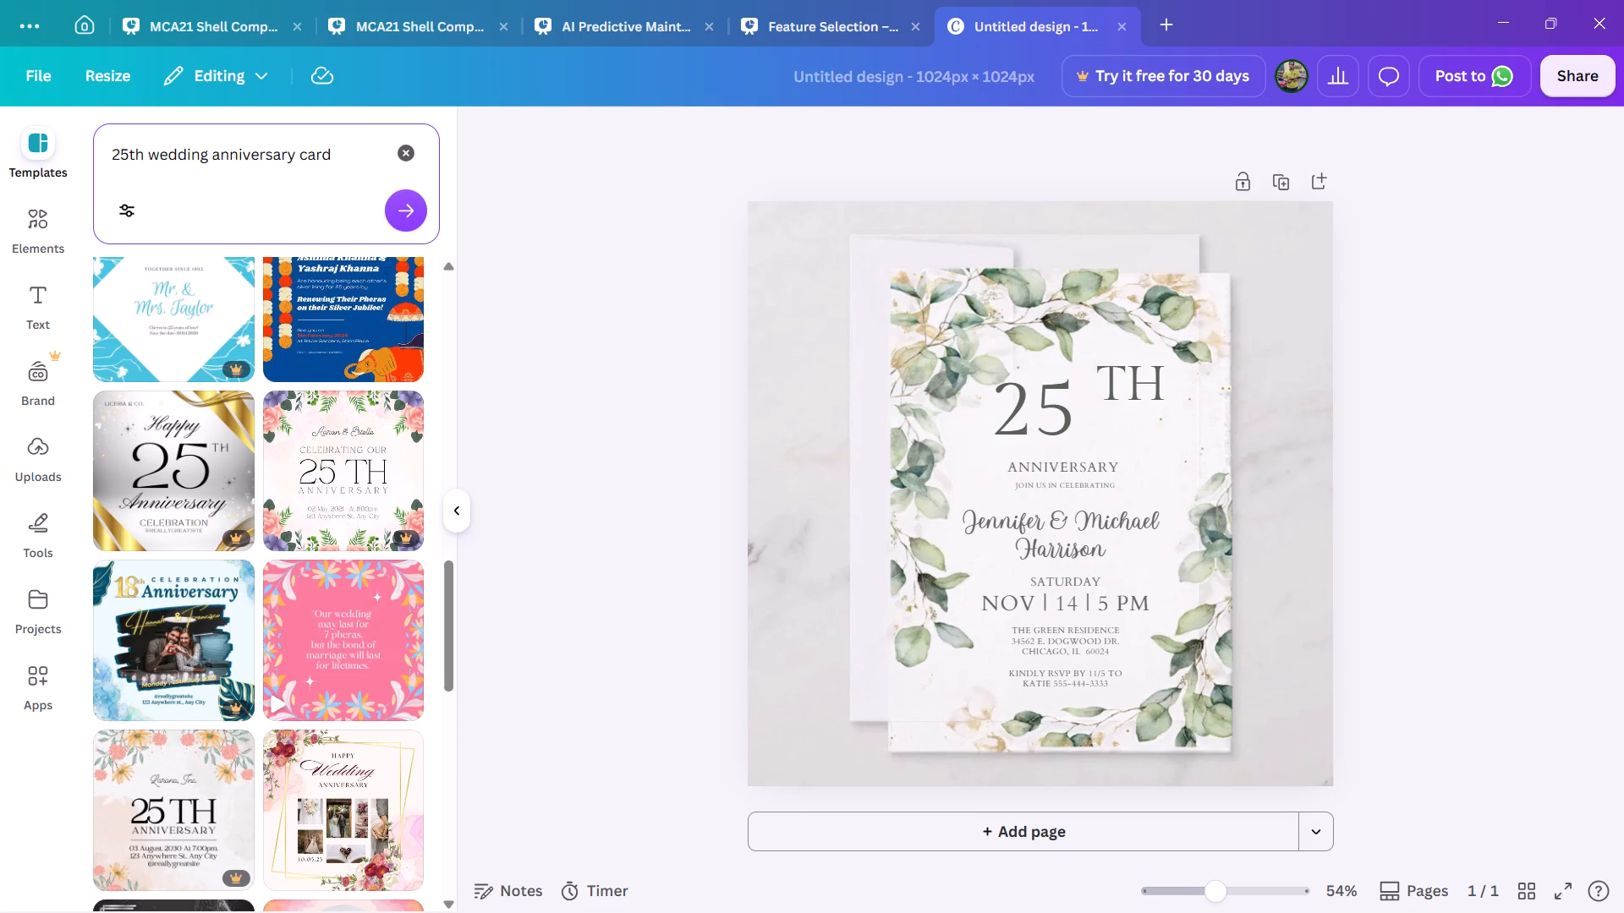
key(Return)
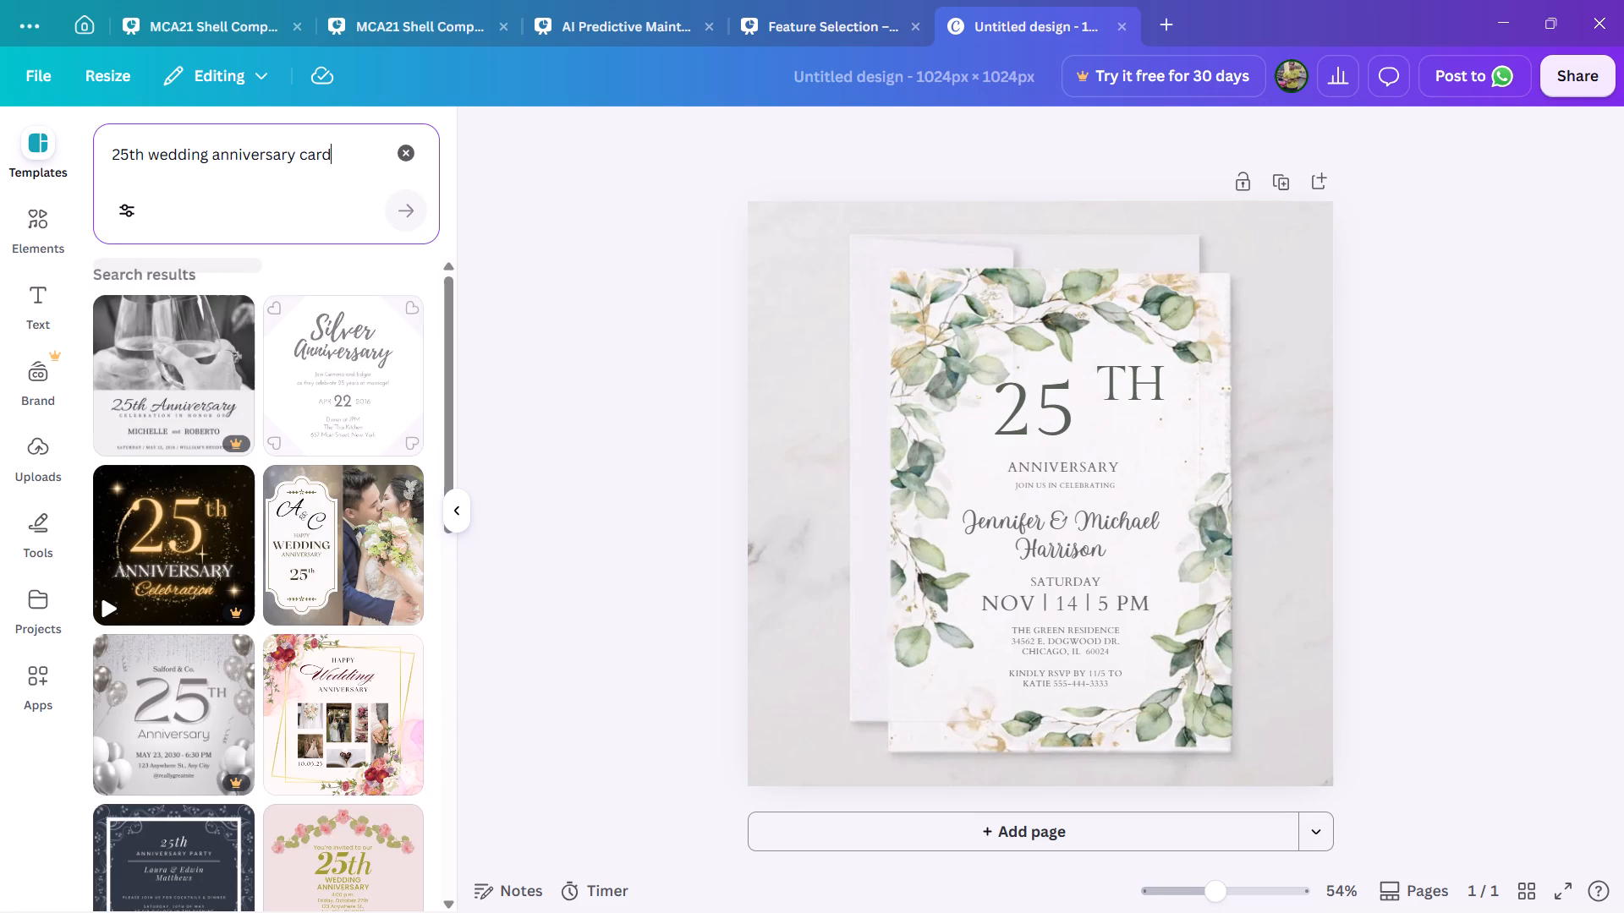
scroll(320, 455, up, 2)
scroll(320, 455, down, 2)
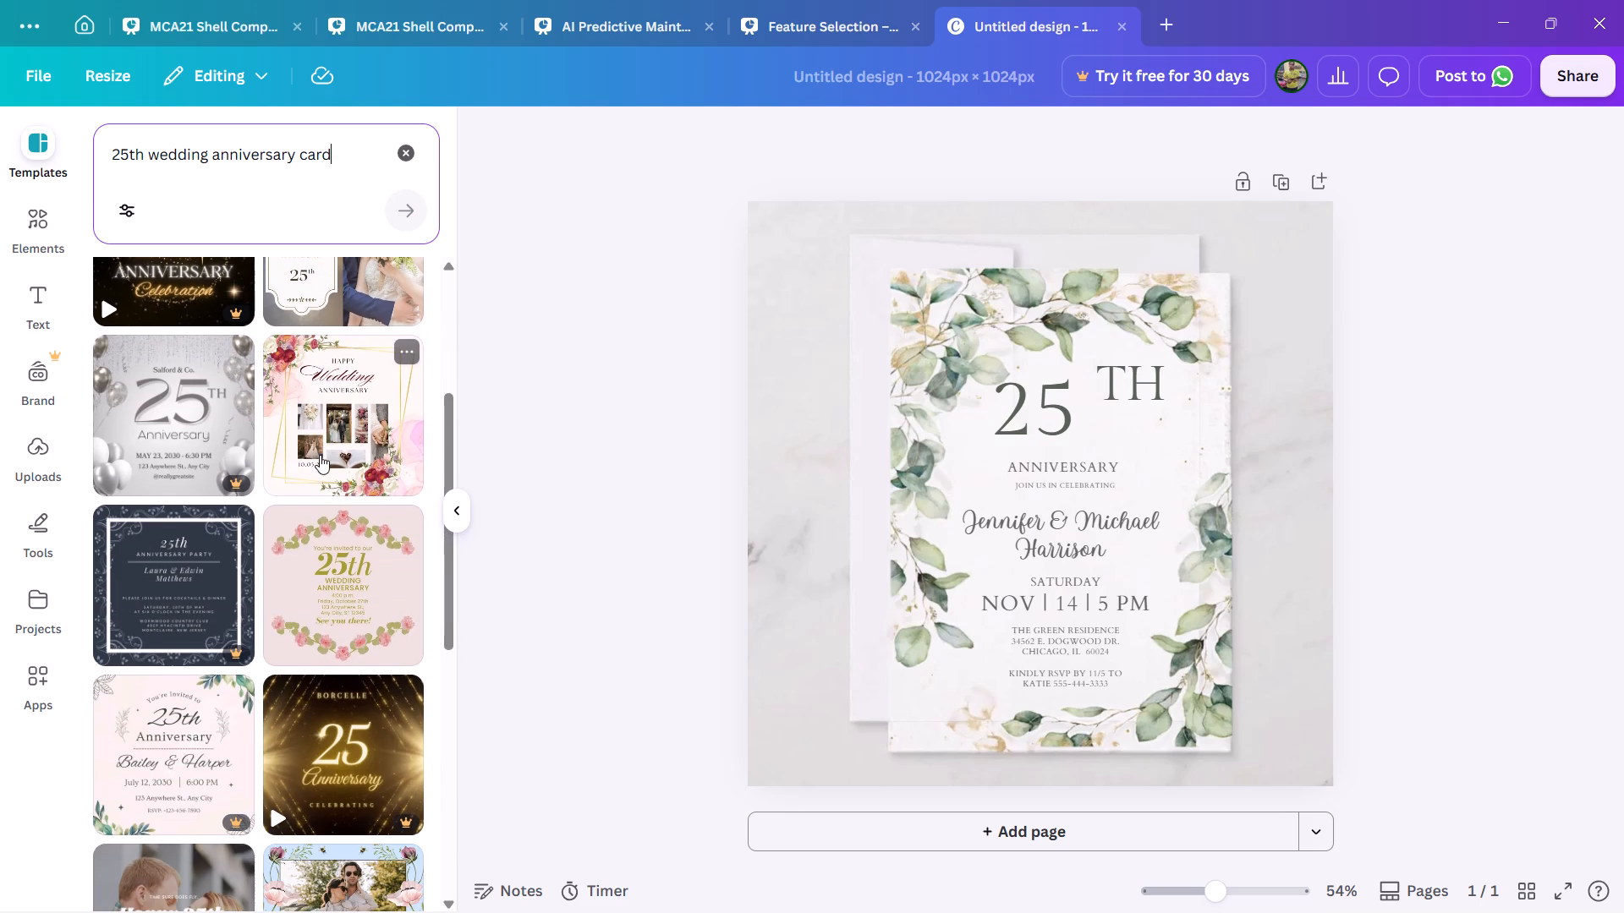
scroll(320, 455, down, 3)
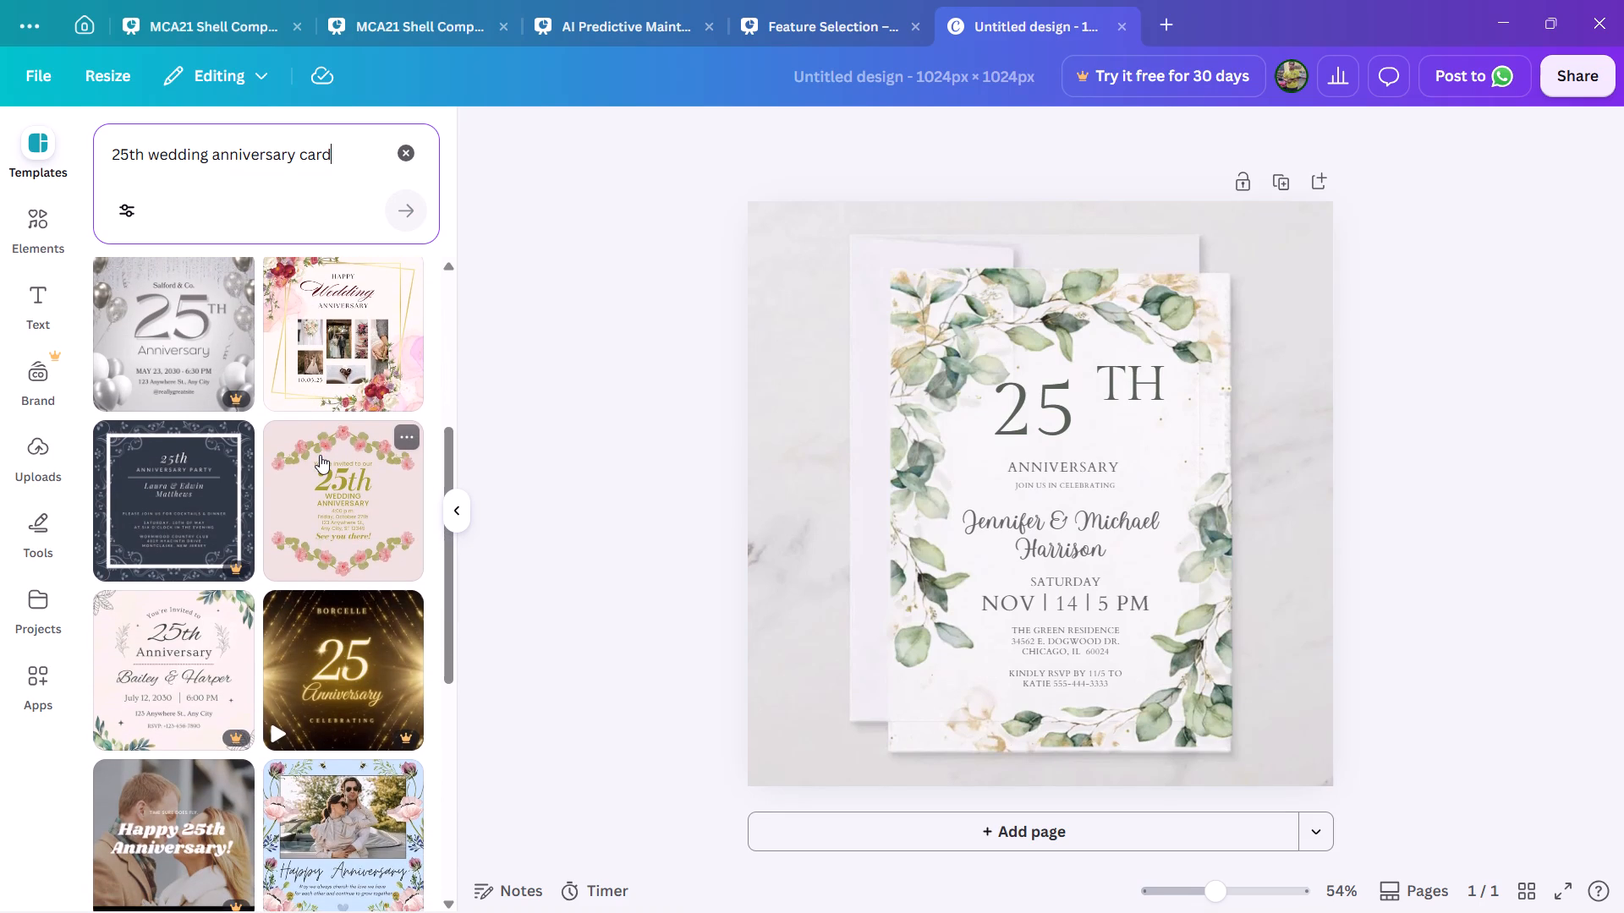
scroll(320, 455, down, 5)
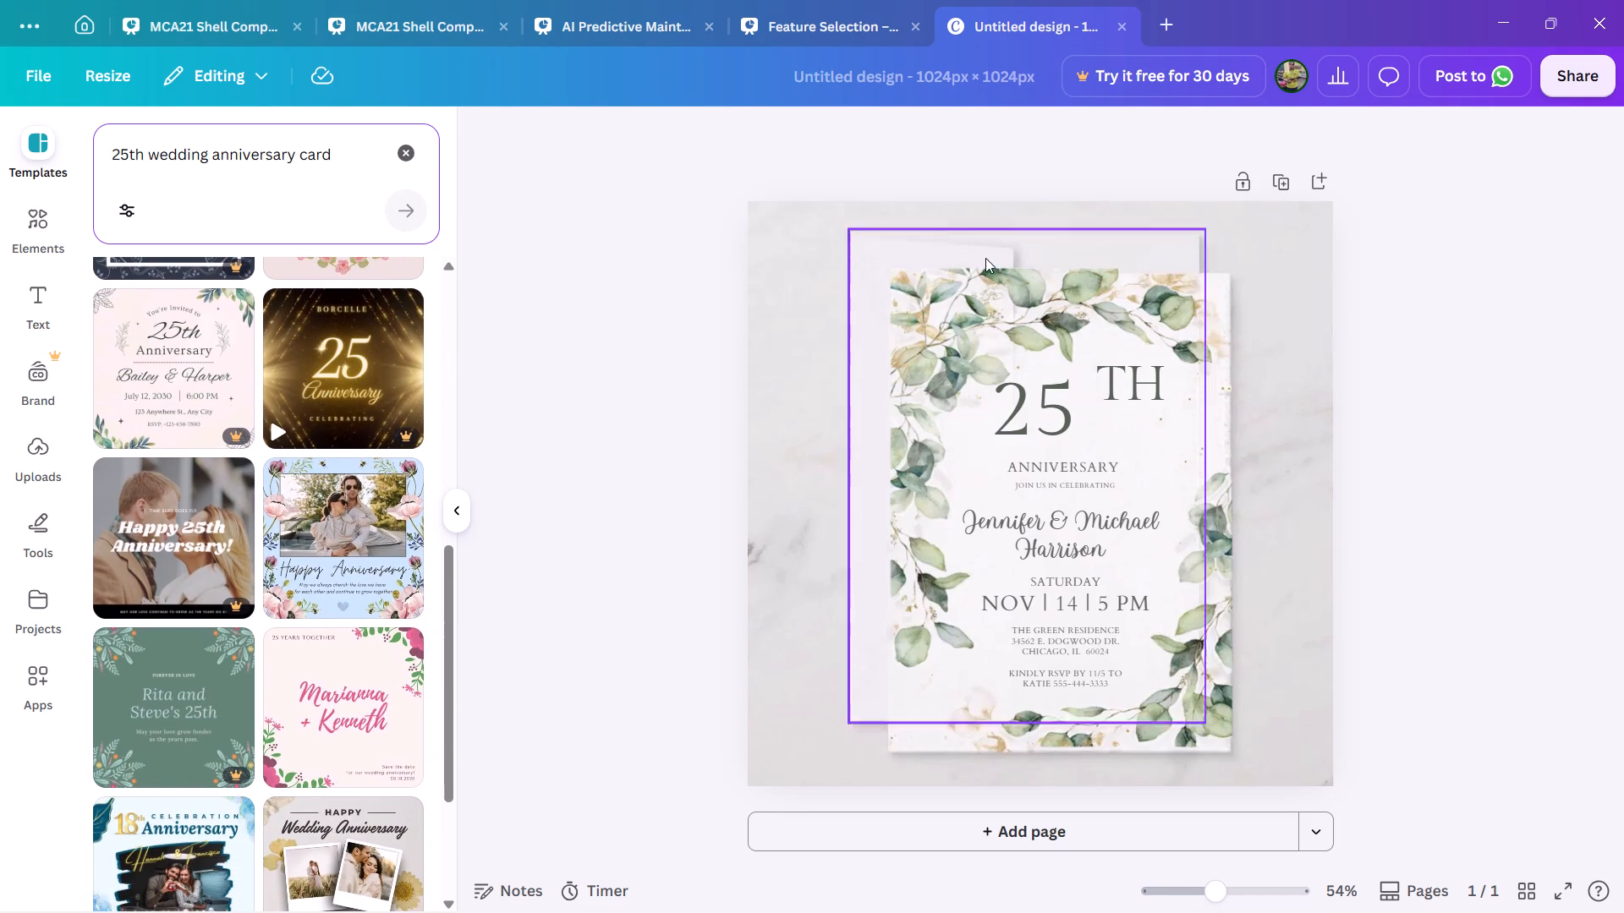
Look through the full list of suggested design types and sizes for a suitable new design format.
click(1172, 11)
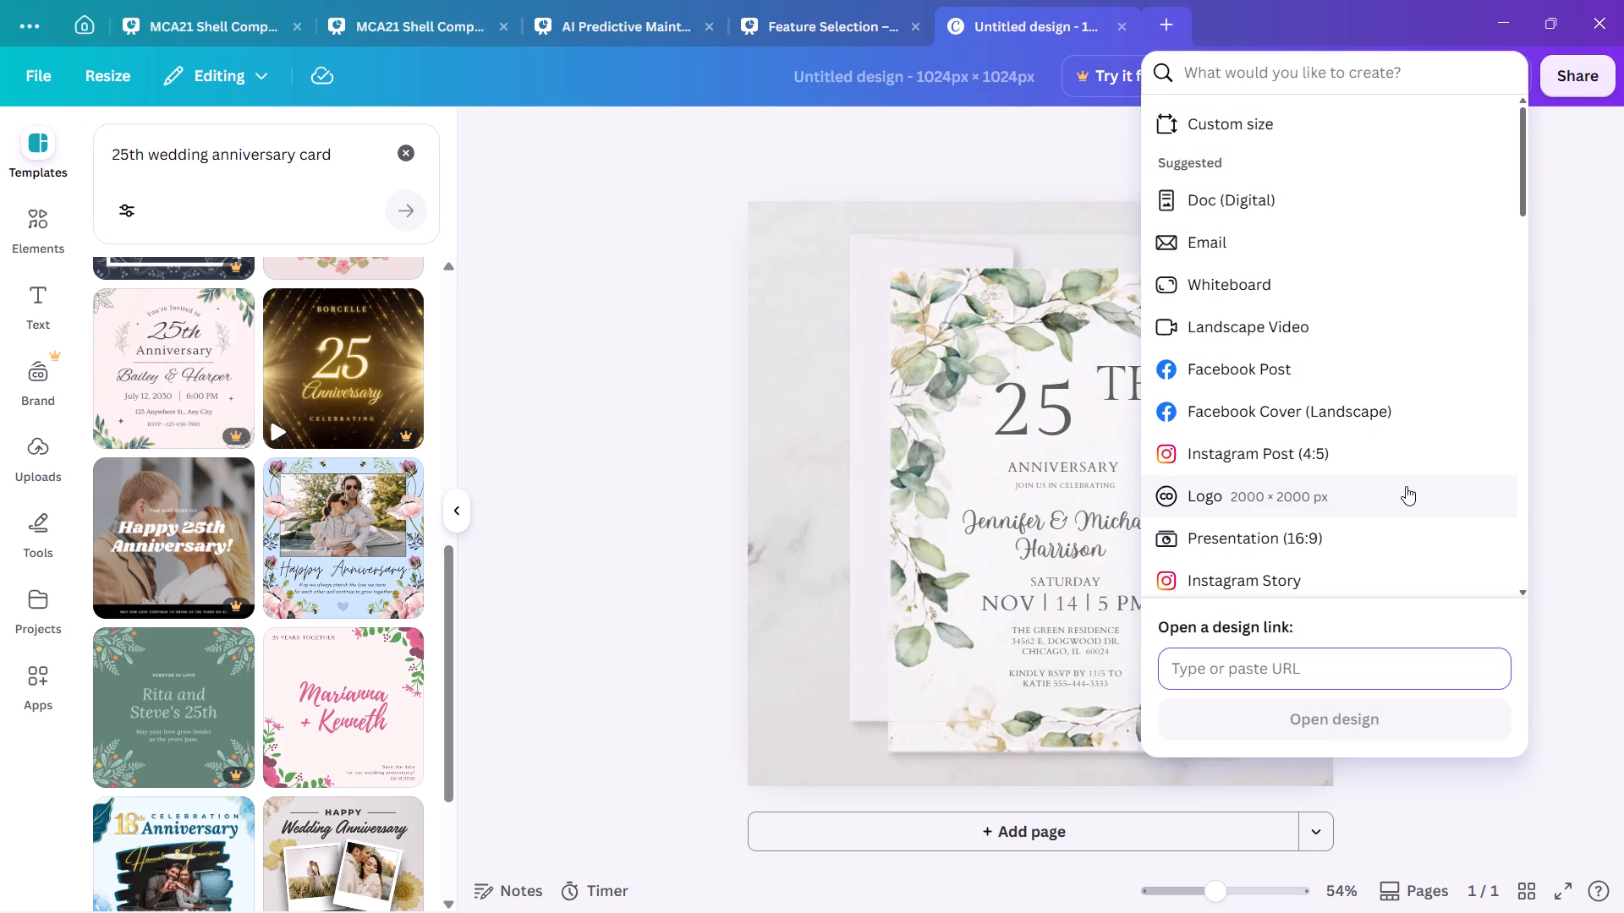
scroll(1406, 486, down, 4)
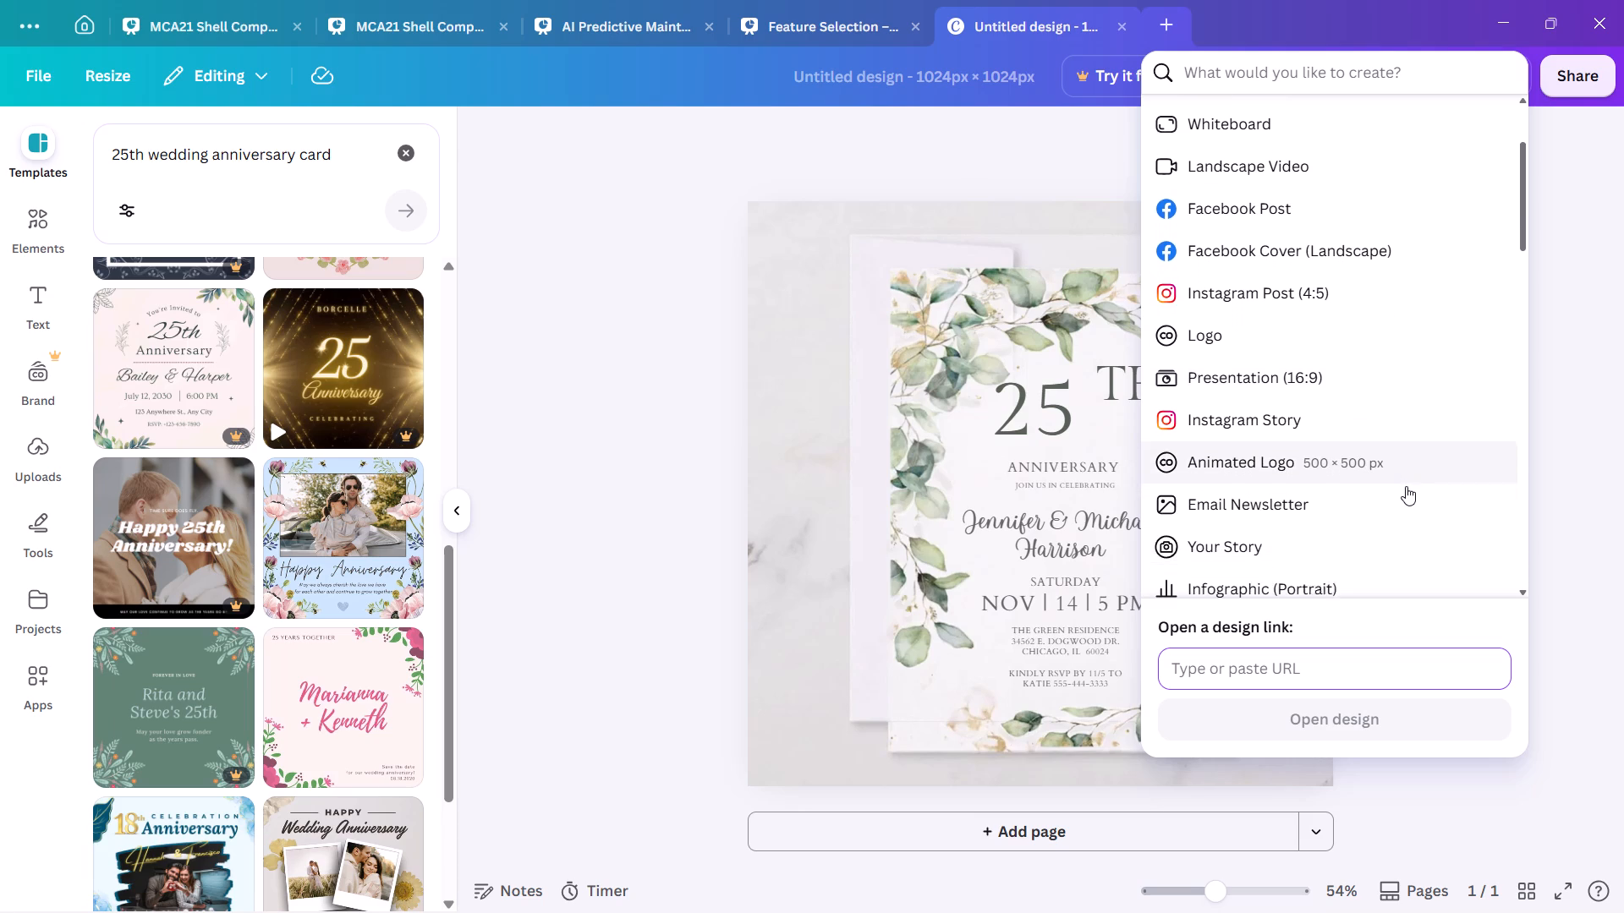
scroll(1406, 486, down, 2)
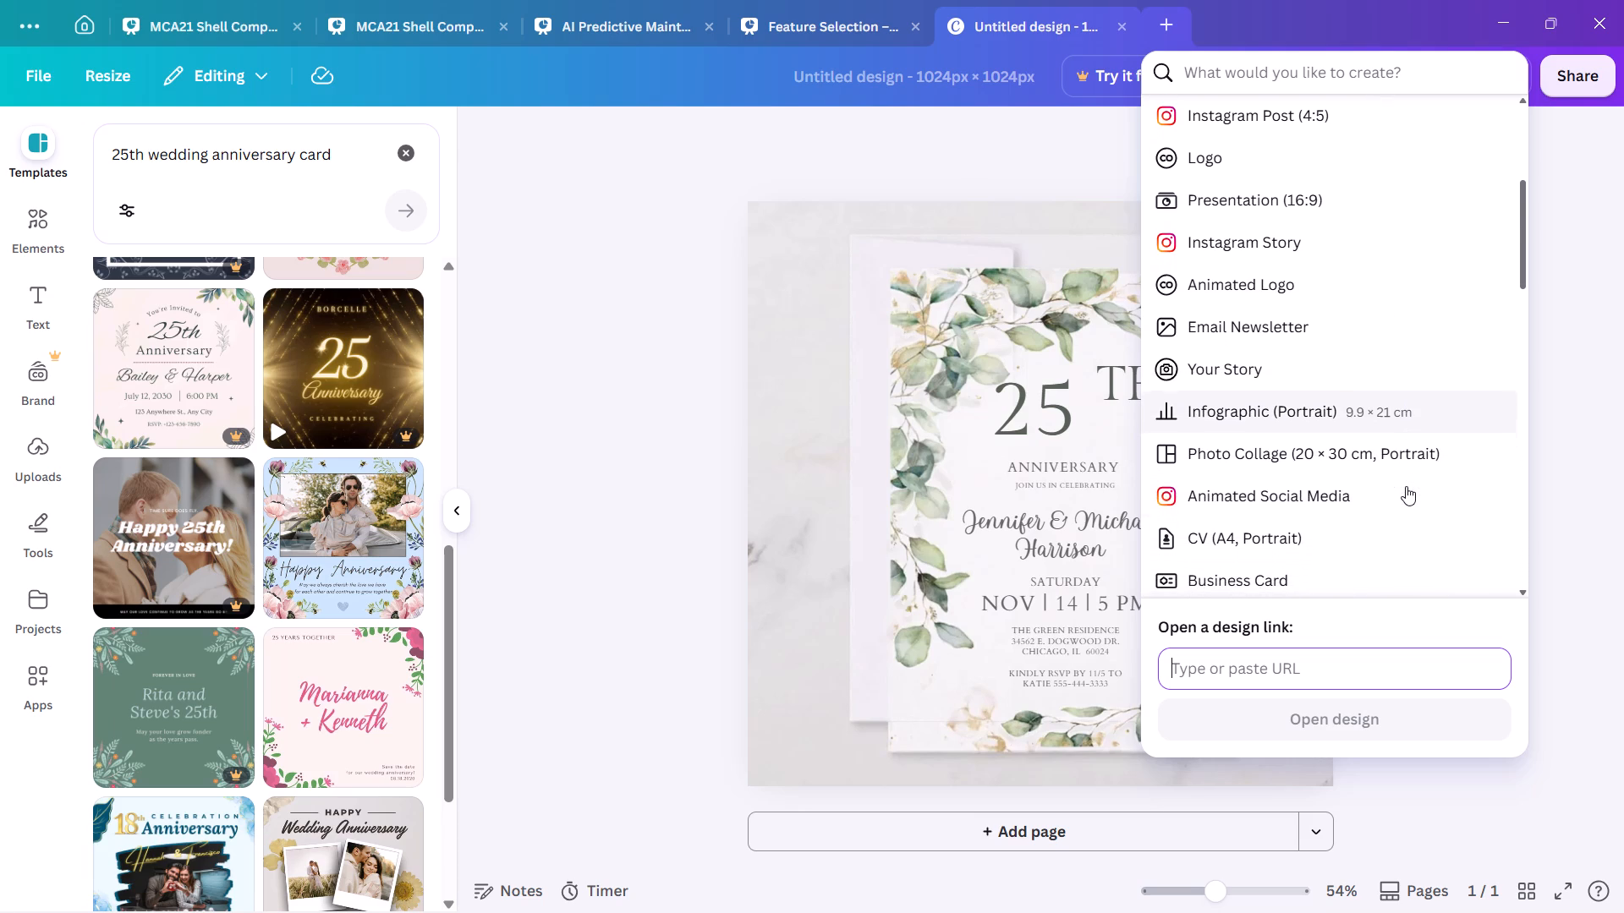
scroll(1406, 486, down, 3)
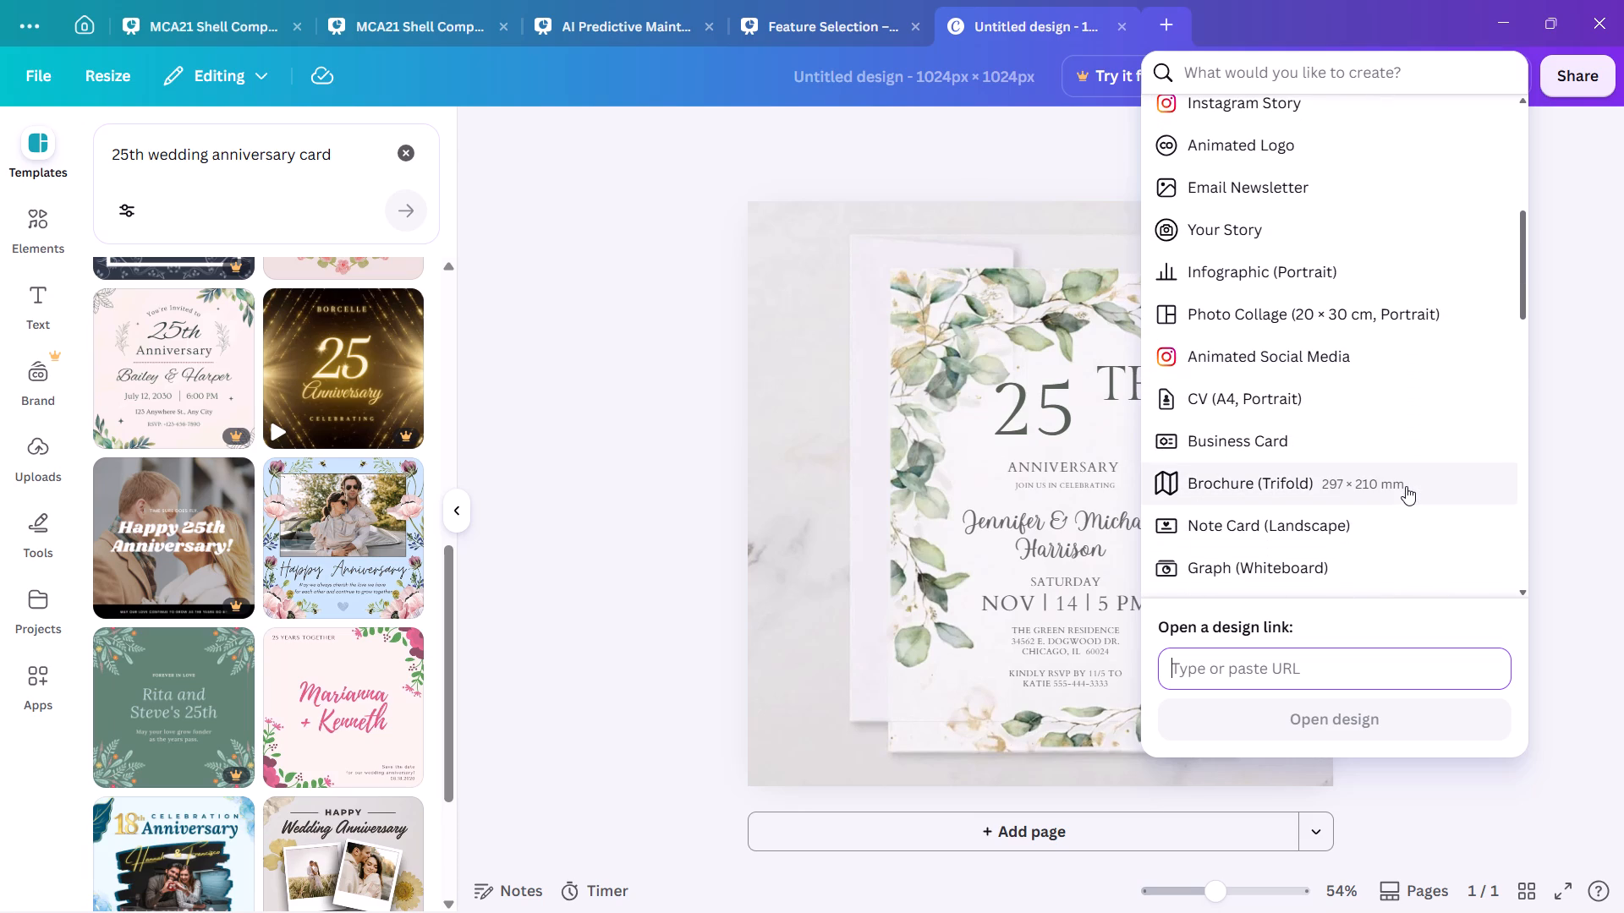
scroll(1406, 486, down, 2)
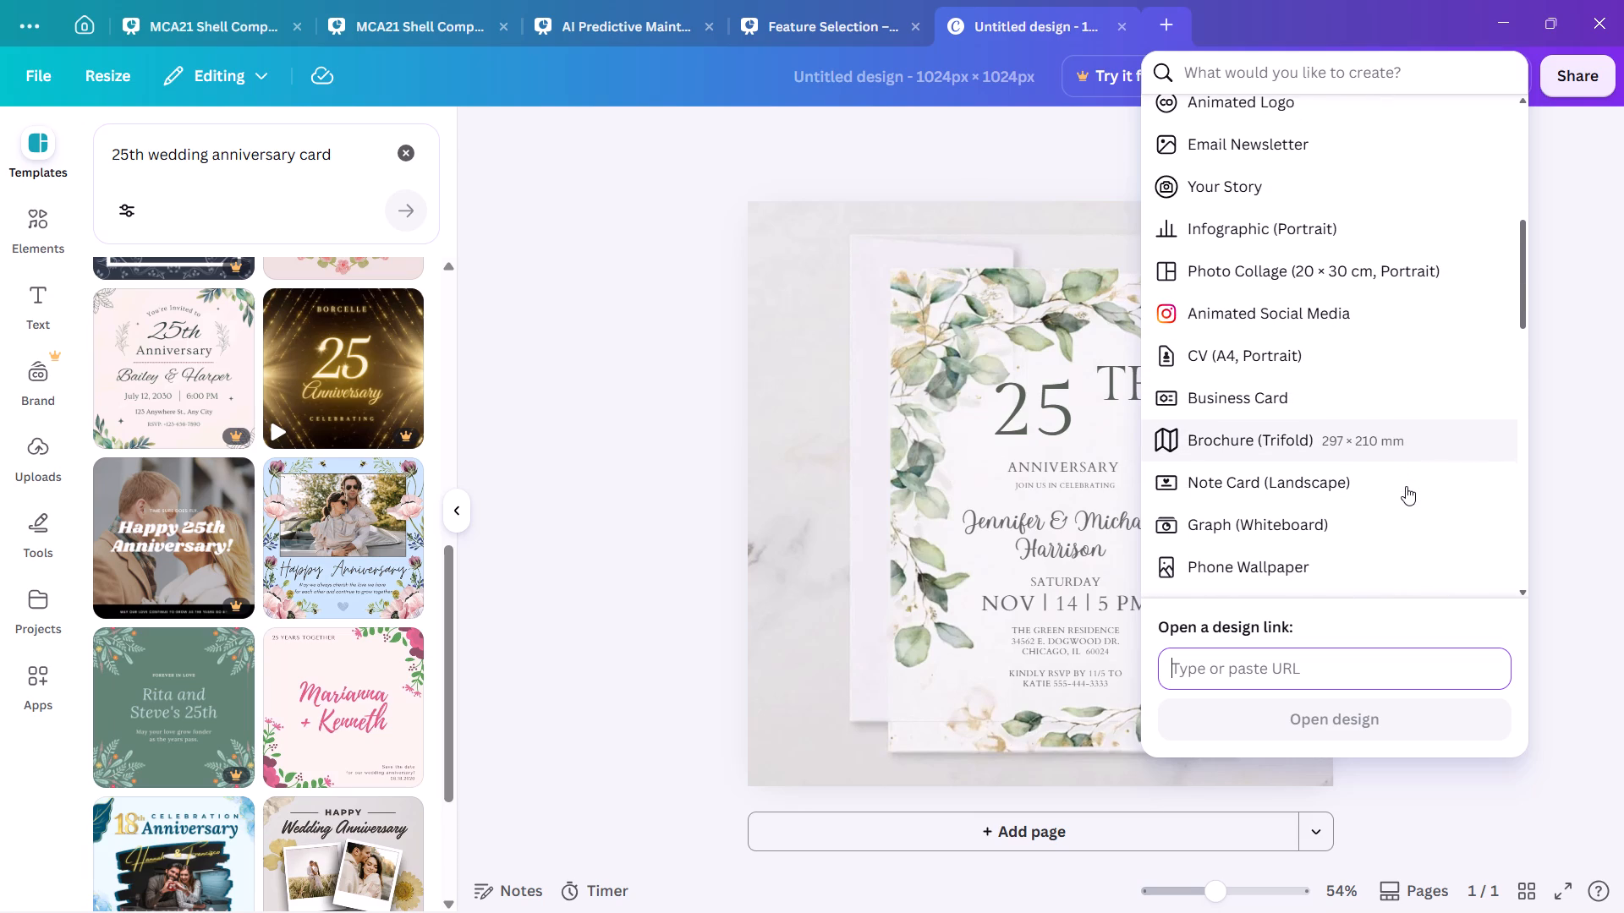
scroll(1406, 486, down, 3)
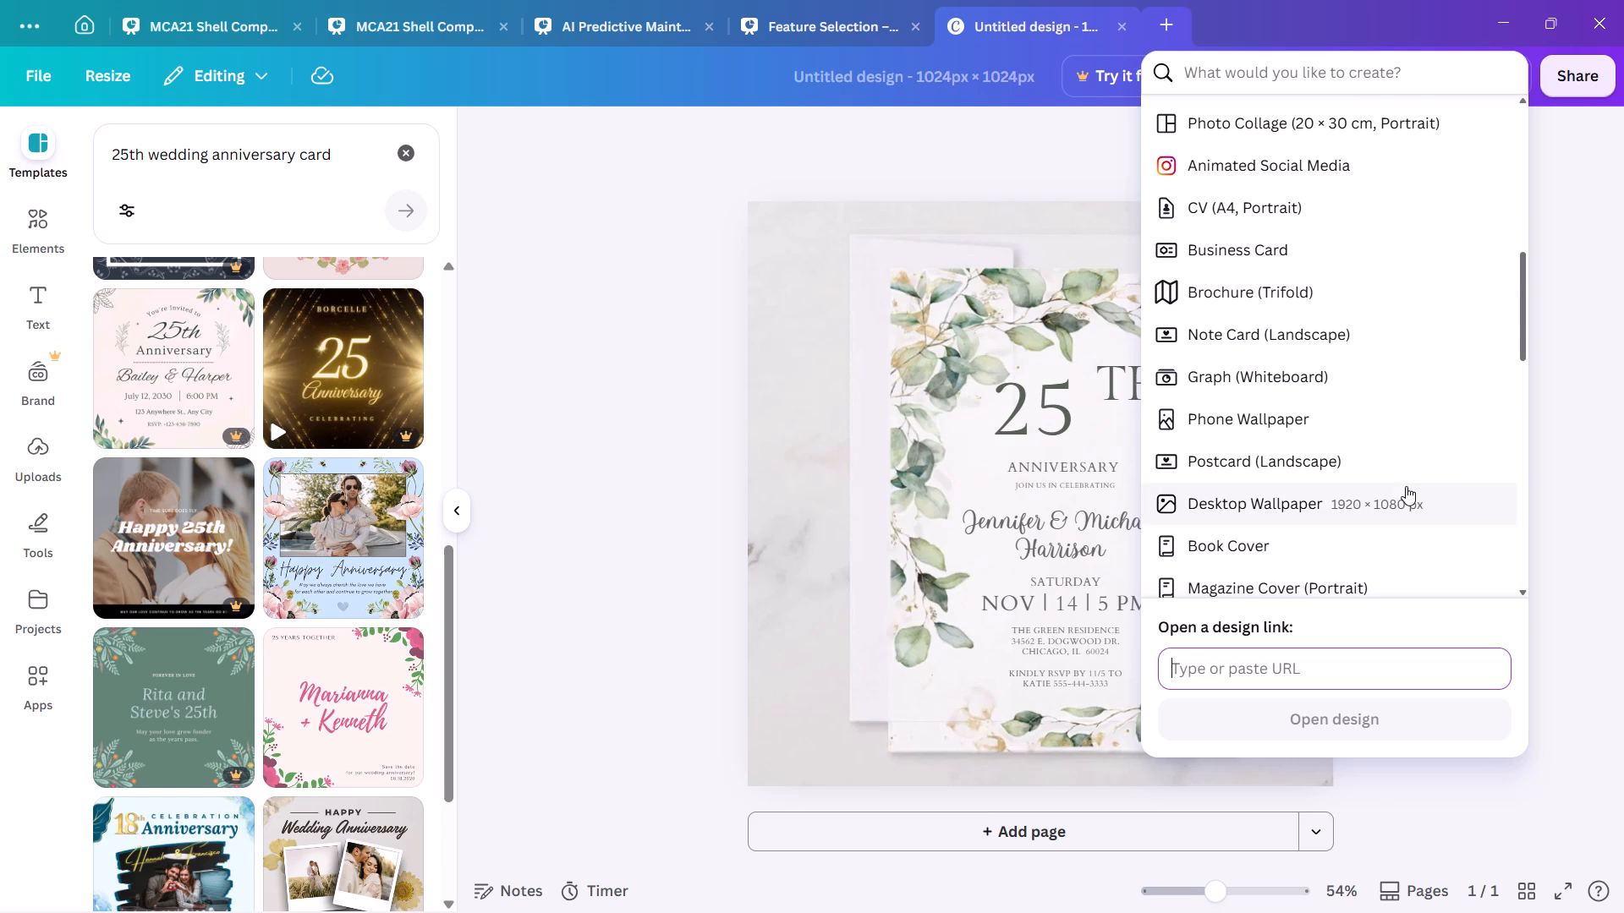
scroll(1406, 486, down, 1)
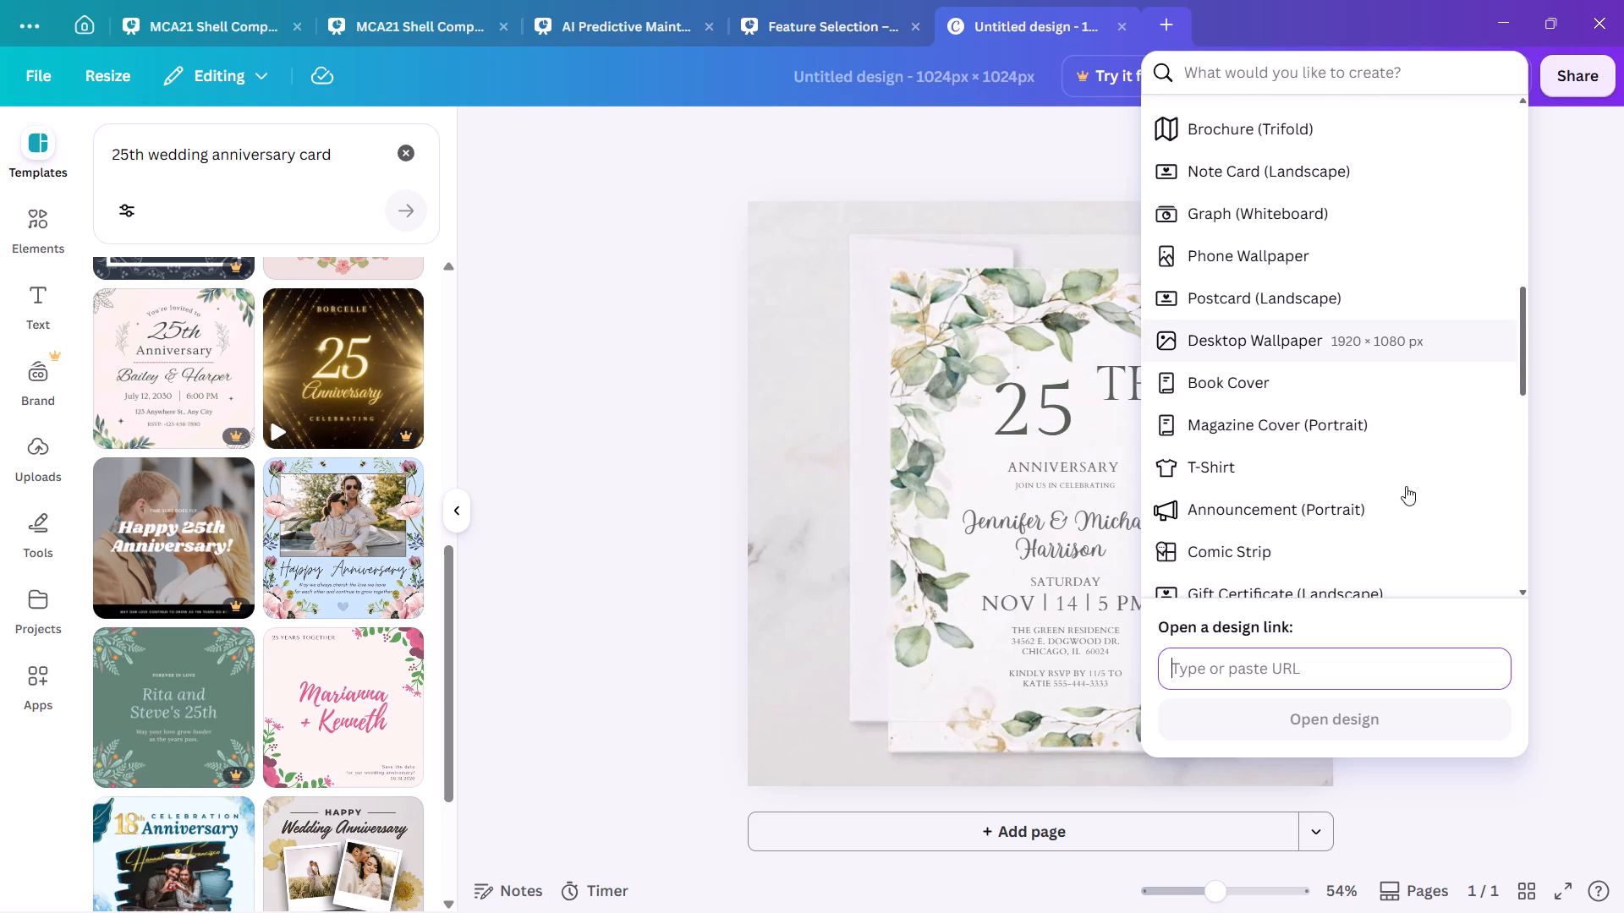
scroll(1406, 486, down, 2)
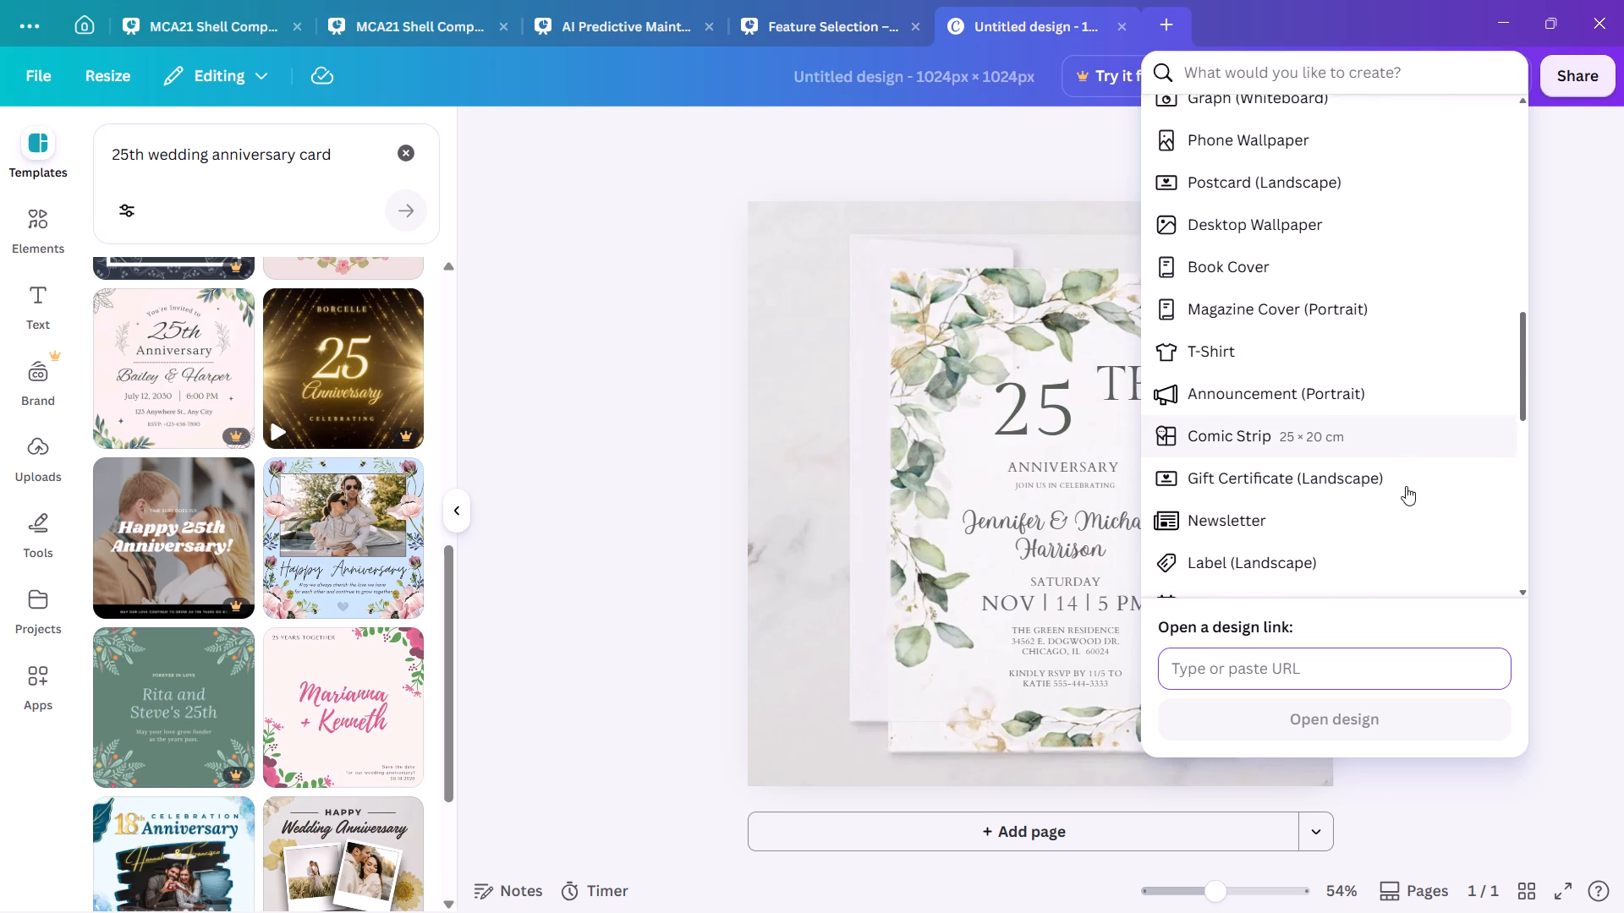
scroll(1406, 486, down, 4)
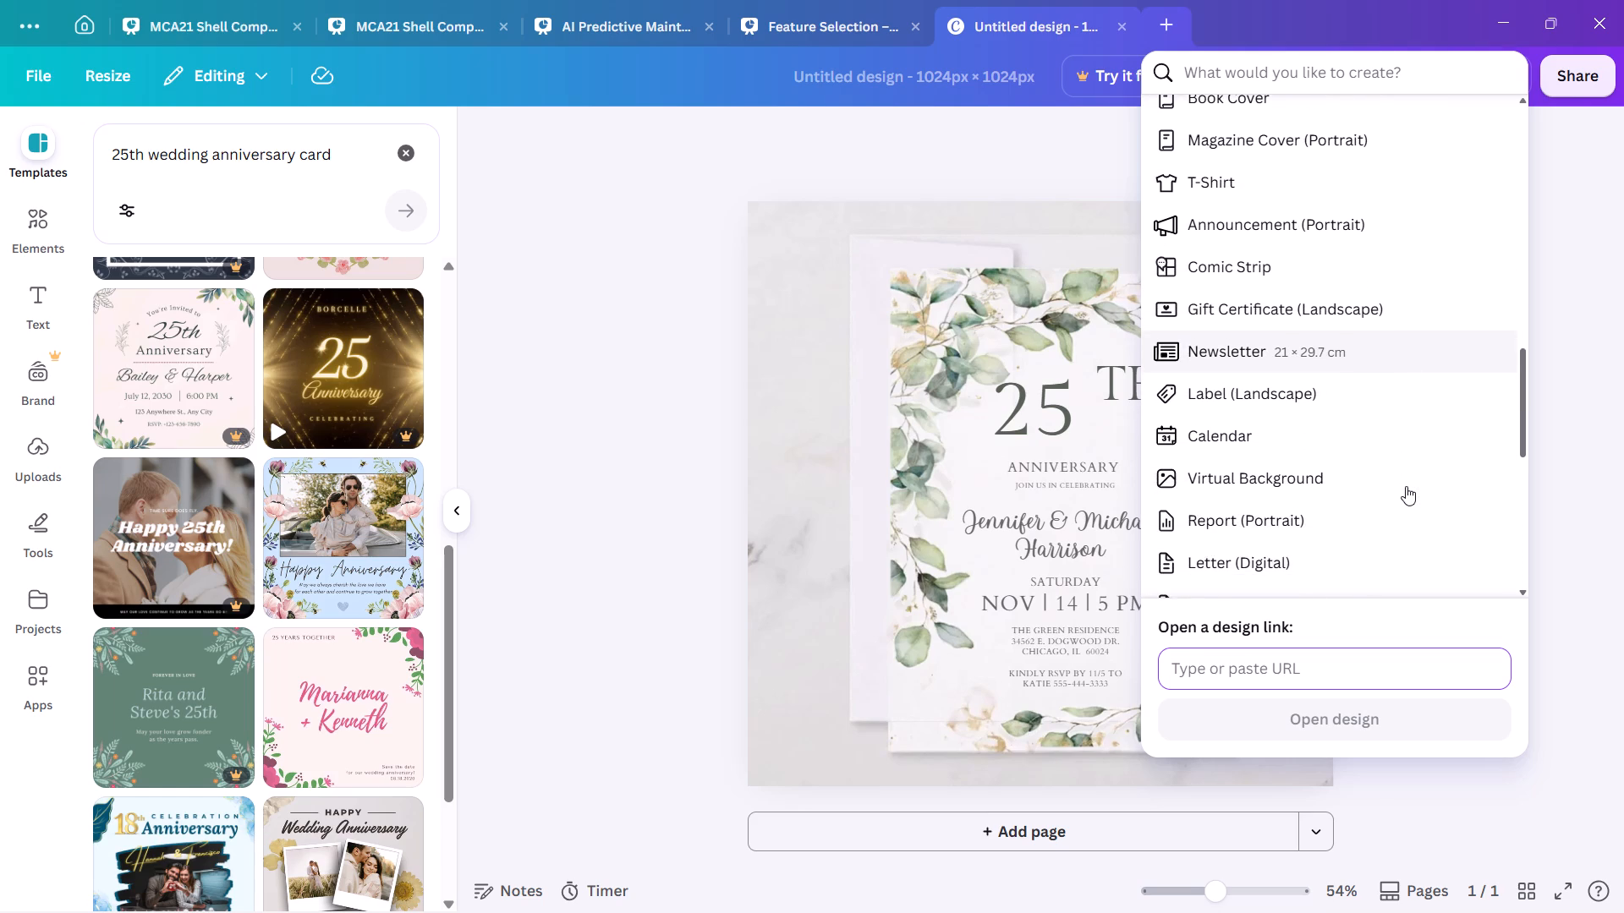
scroll(1406, 486, down, 1)
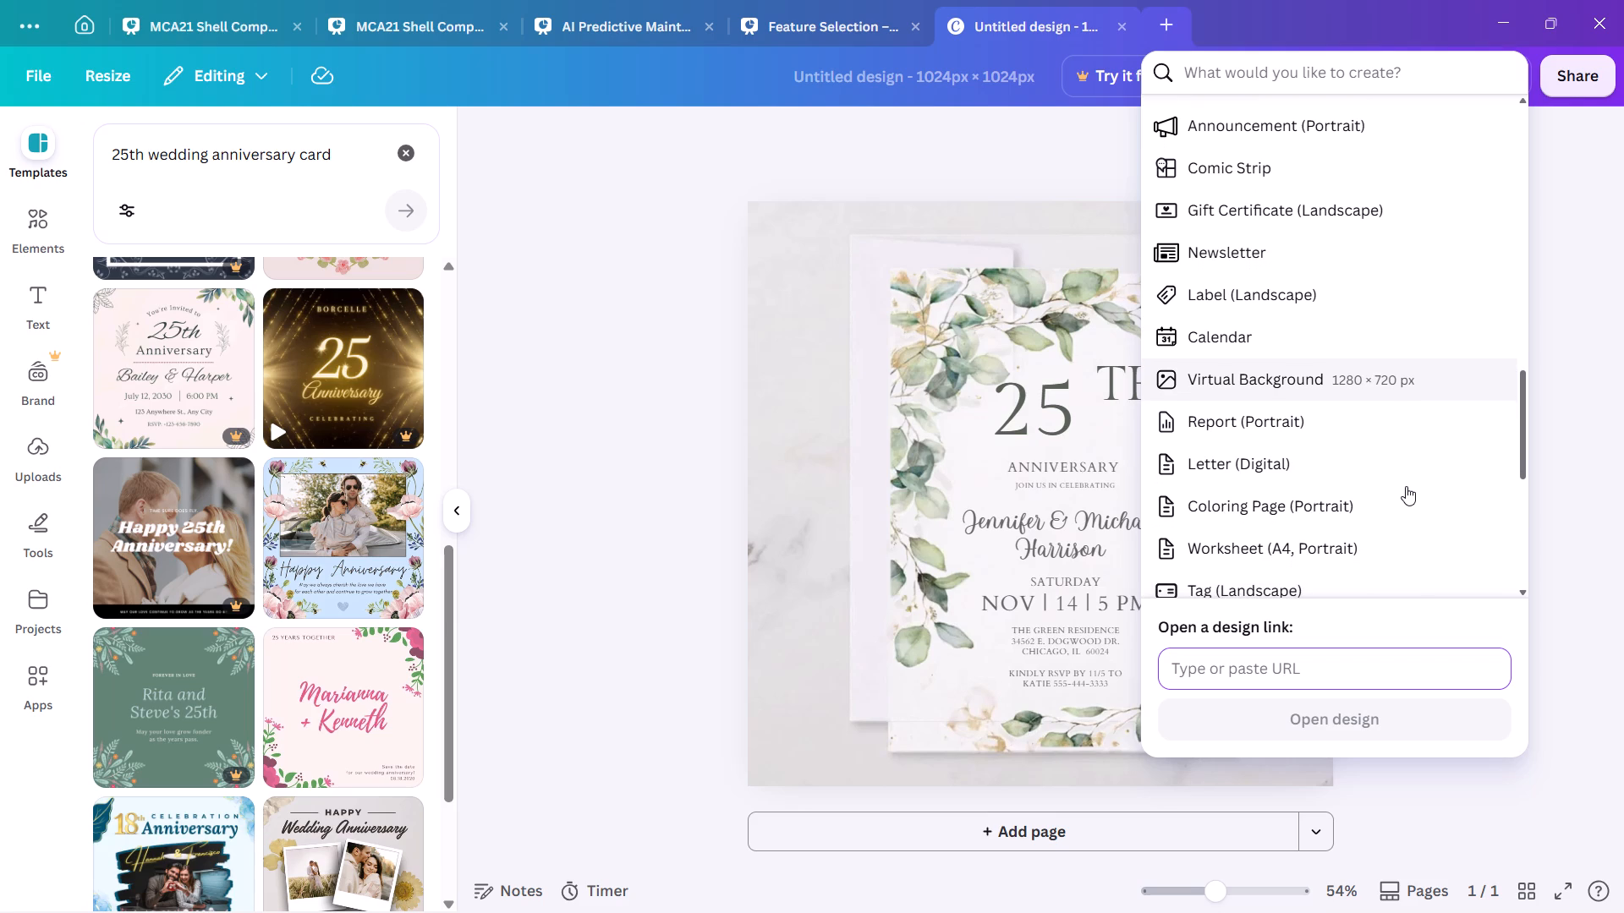
scroll(1406, 486, down, 3)
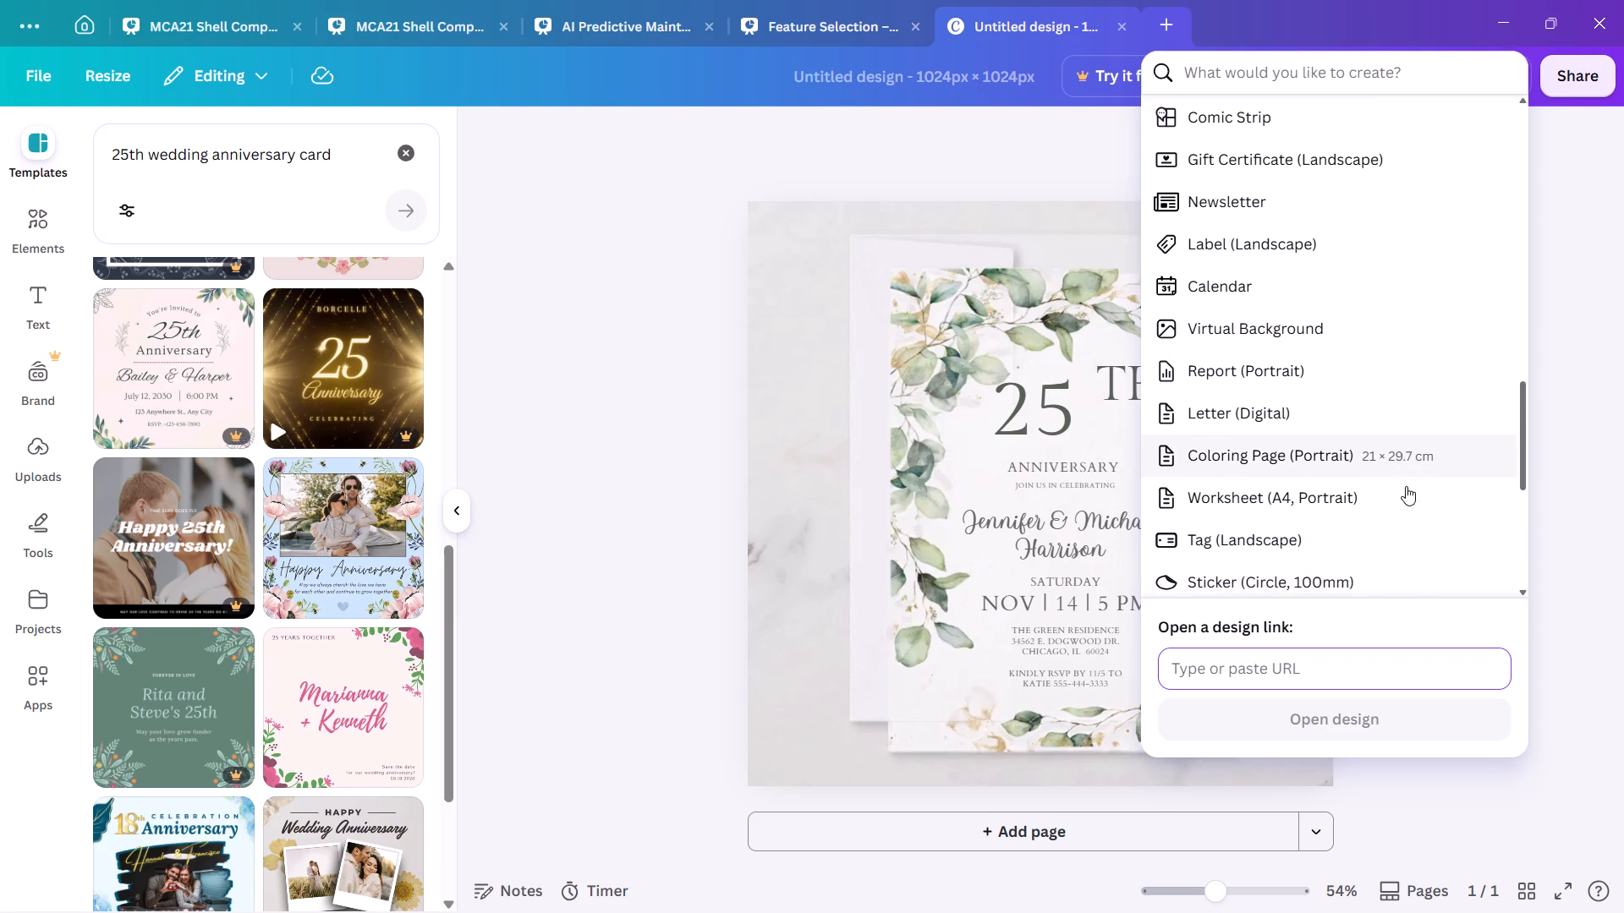
scroll(1406, 486, down, 2)
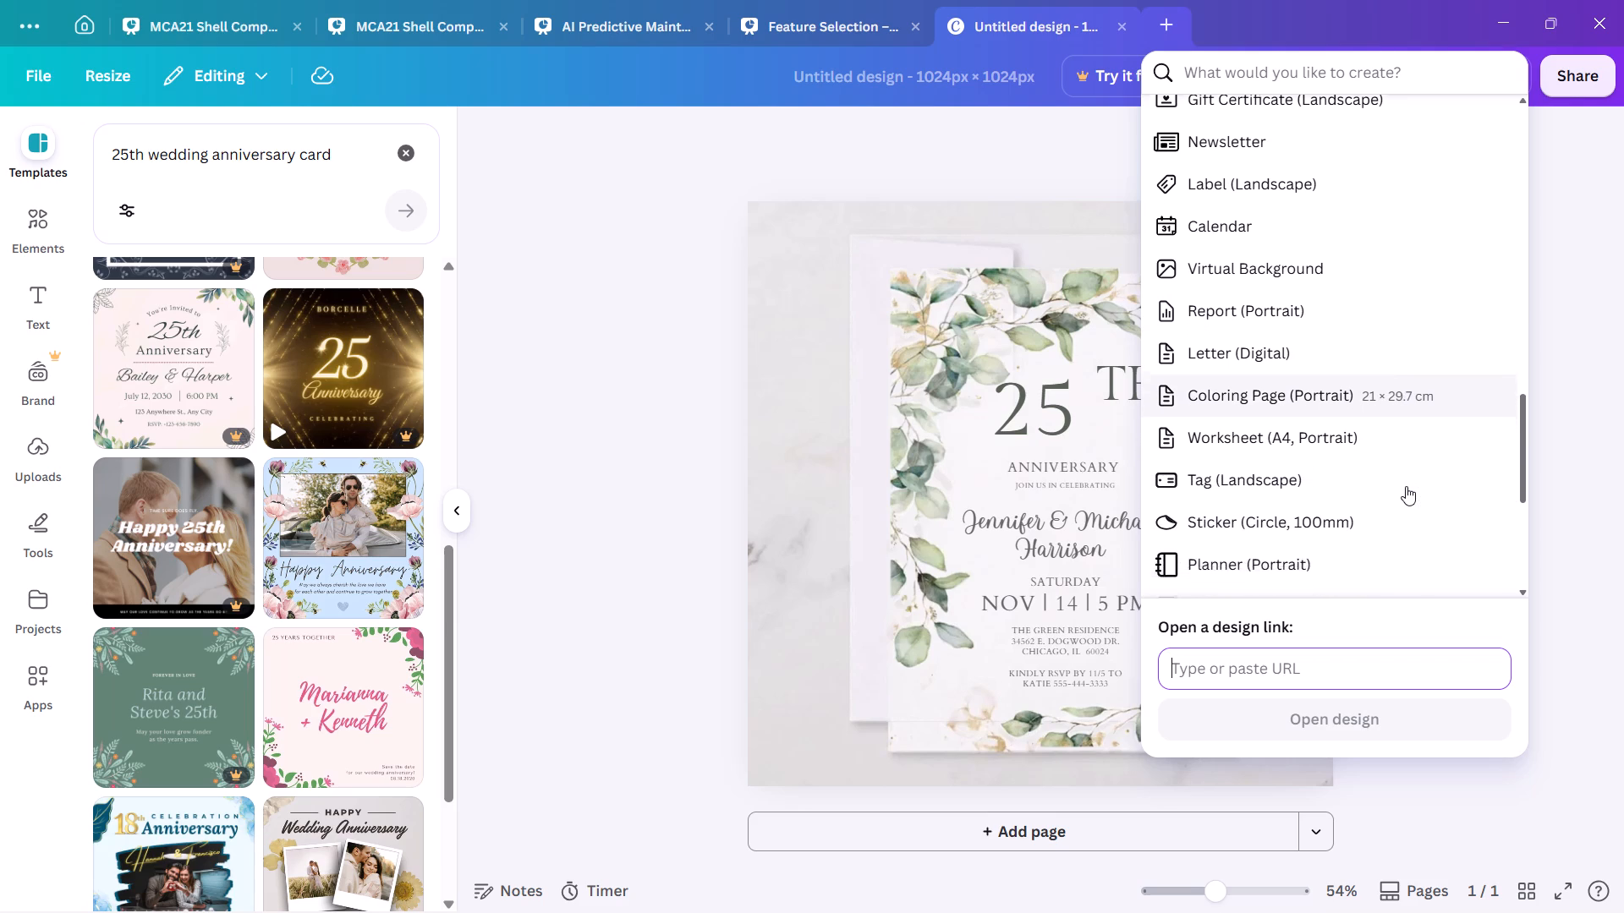
scroll(1406, 486, down, 4)
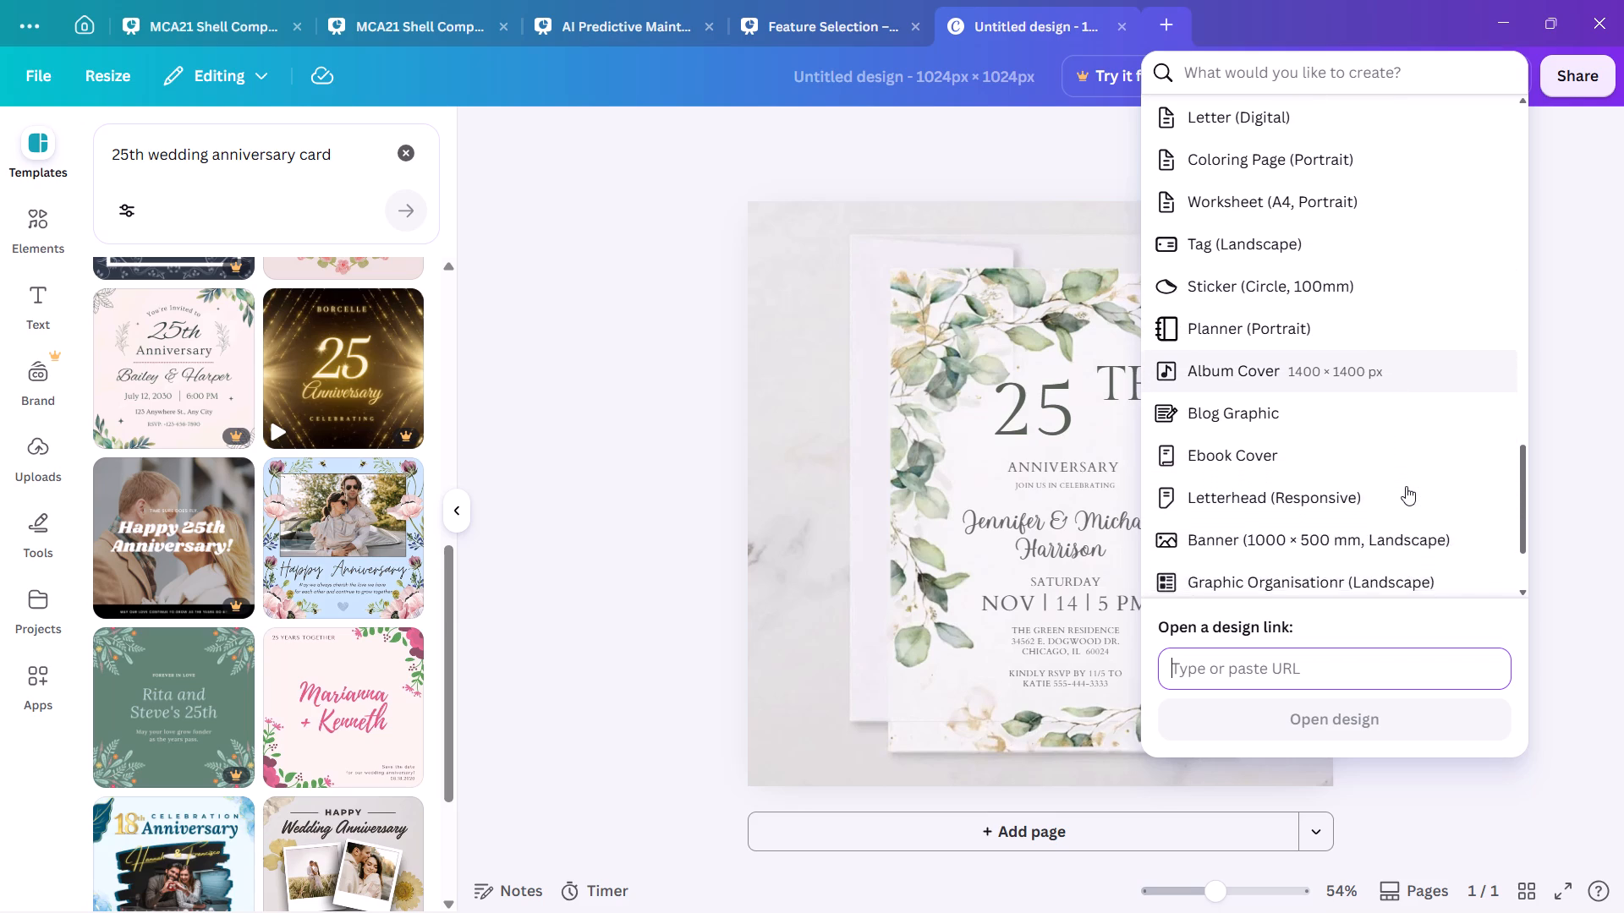
scroll(1406, 486, down, 5)
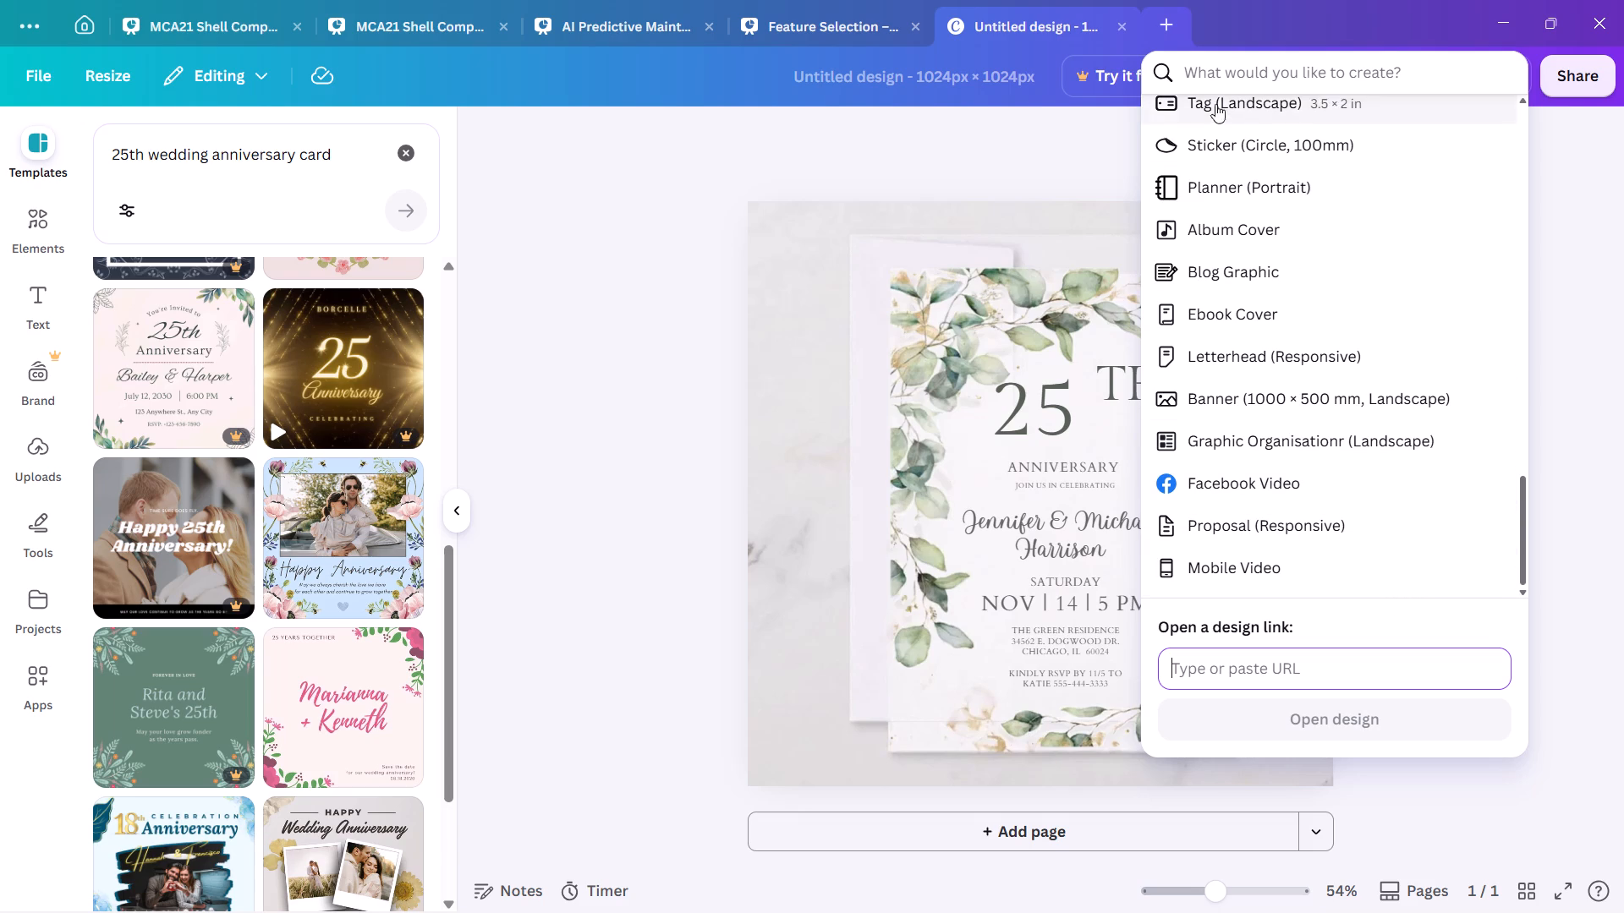
Search the design types for "Card" and create a new blank Card (Portrait) design, 105 × 148 mm.
click(1245, 63)
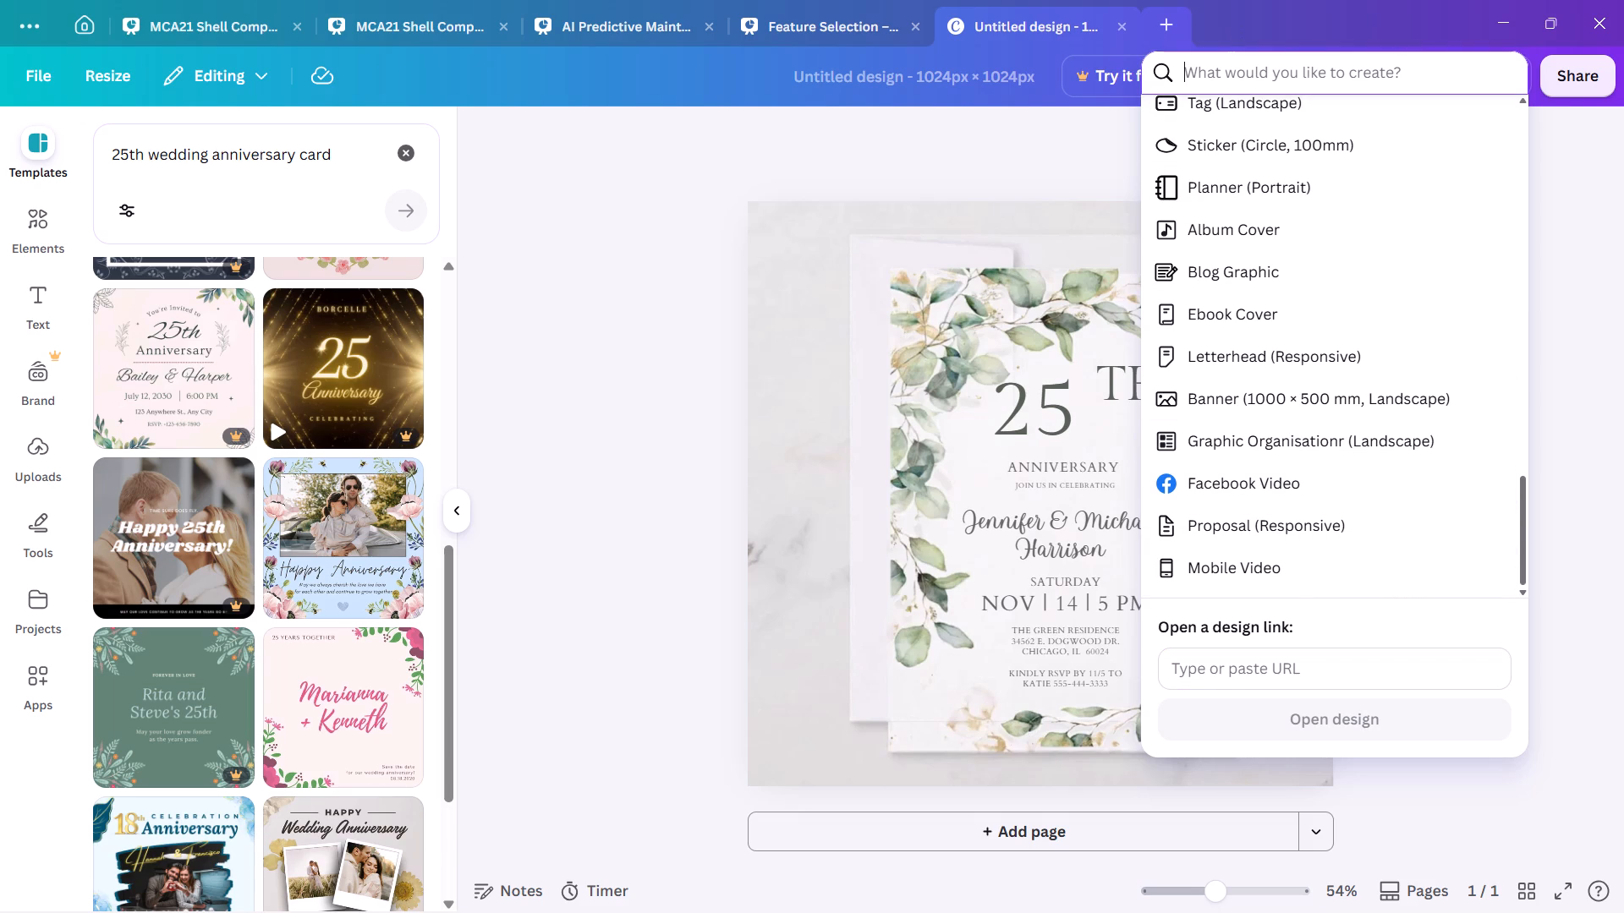
text(Card)
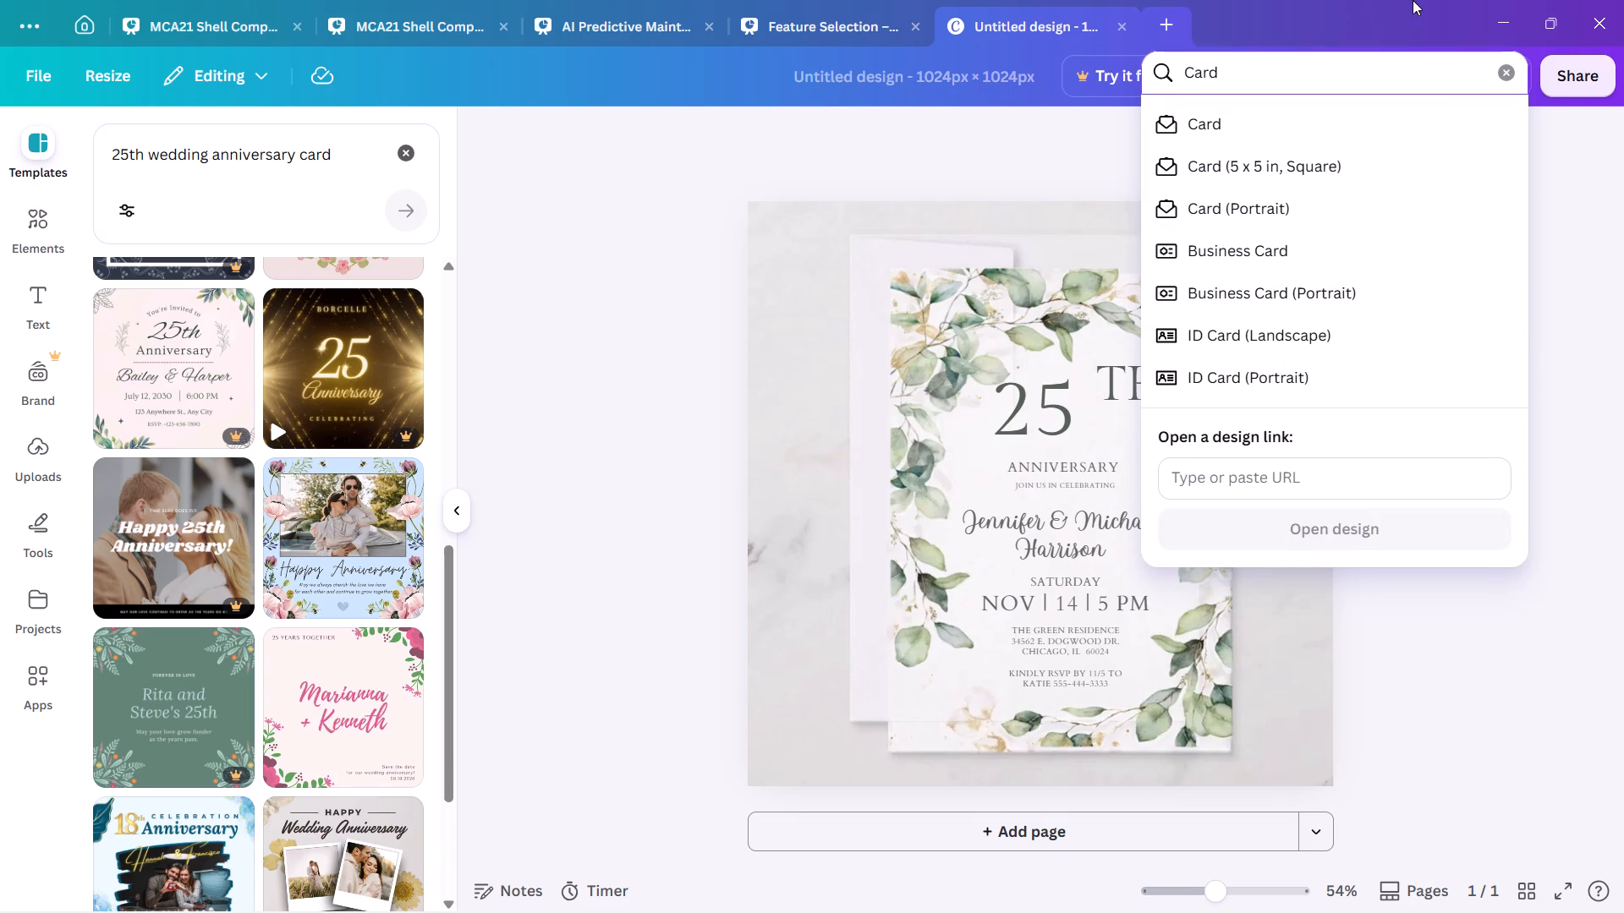
click(1380, 202)
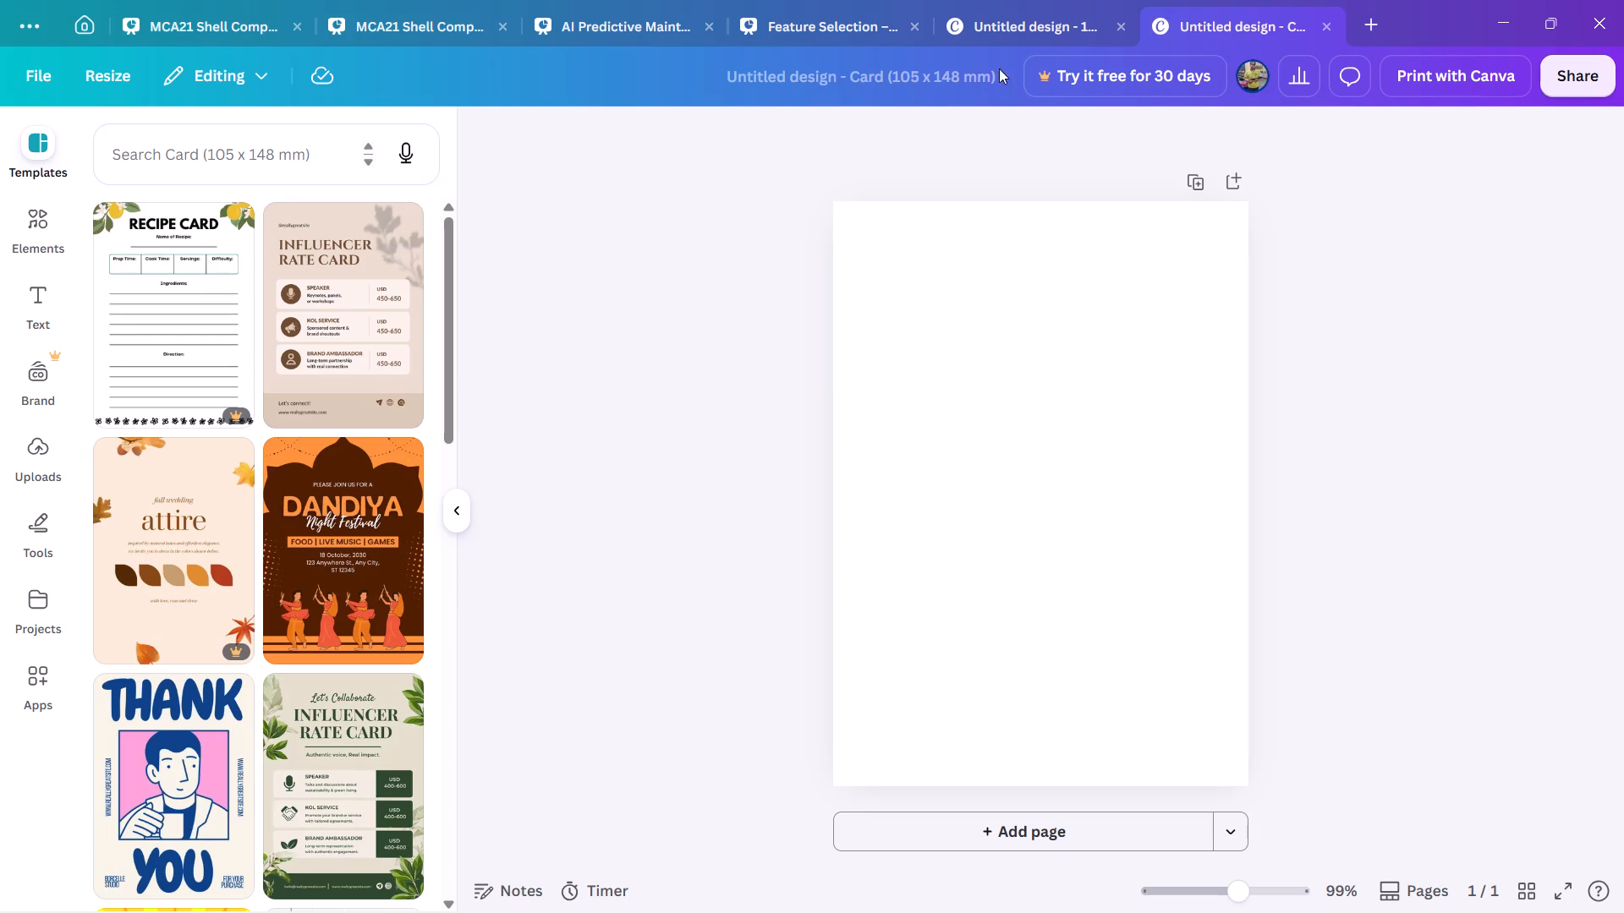
Return to the 1024 × 1024 px anniversary invitation design.
click(992, 39)
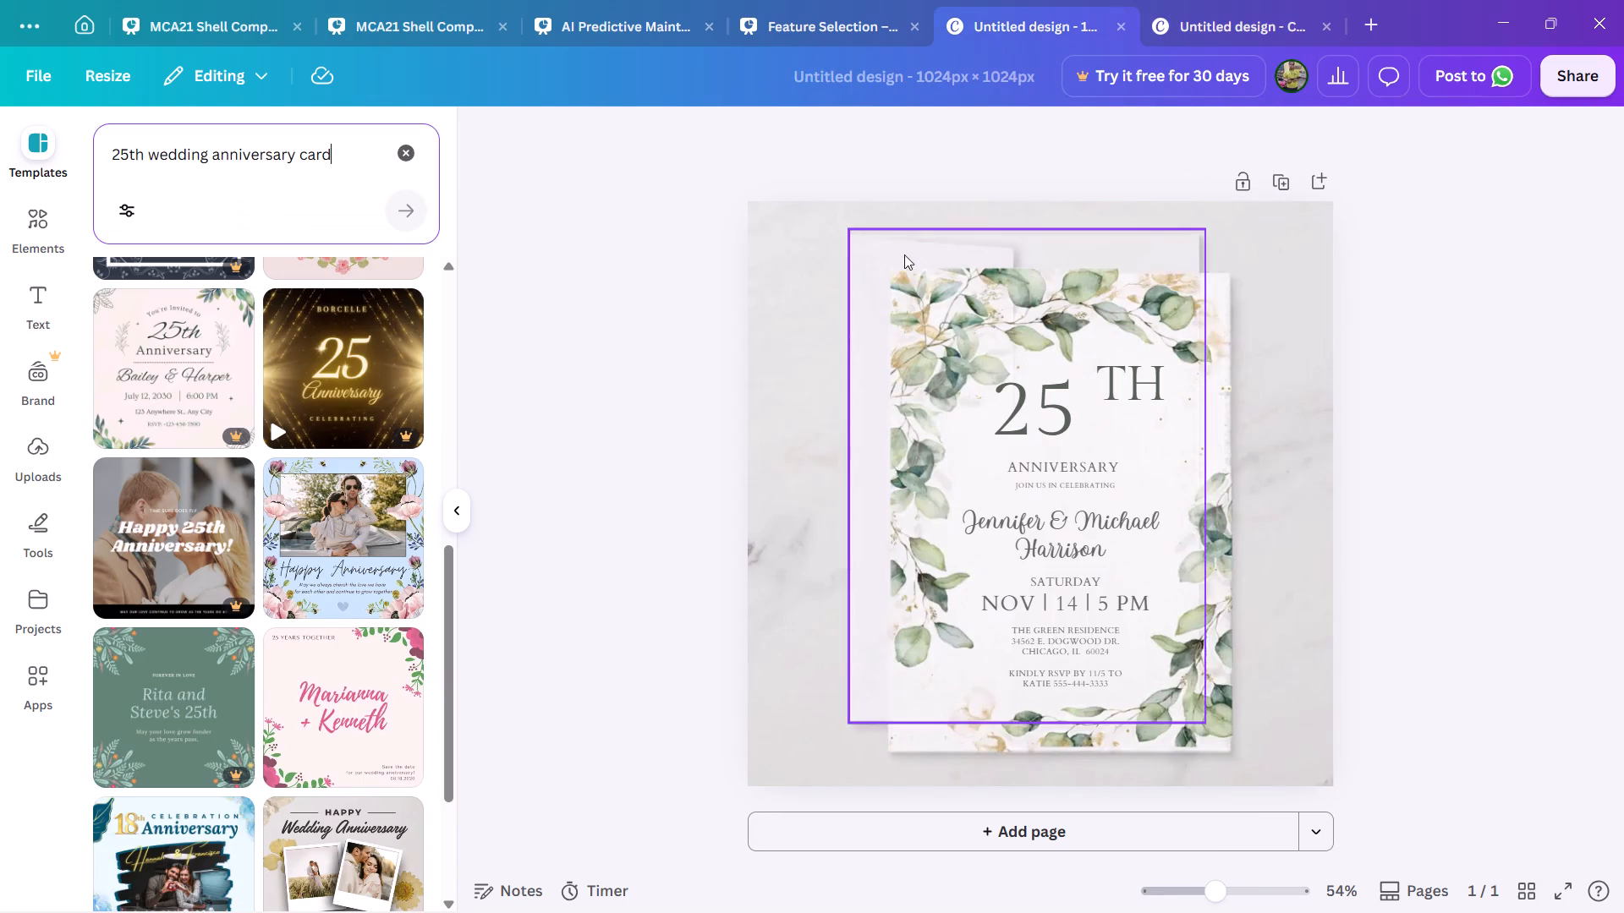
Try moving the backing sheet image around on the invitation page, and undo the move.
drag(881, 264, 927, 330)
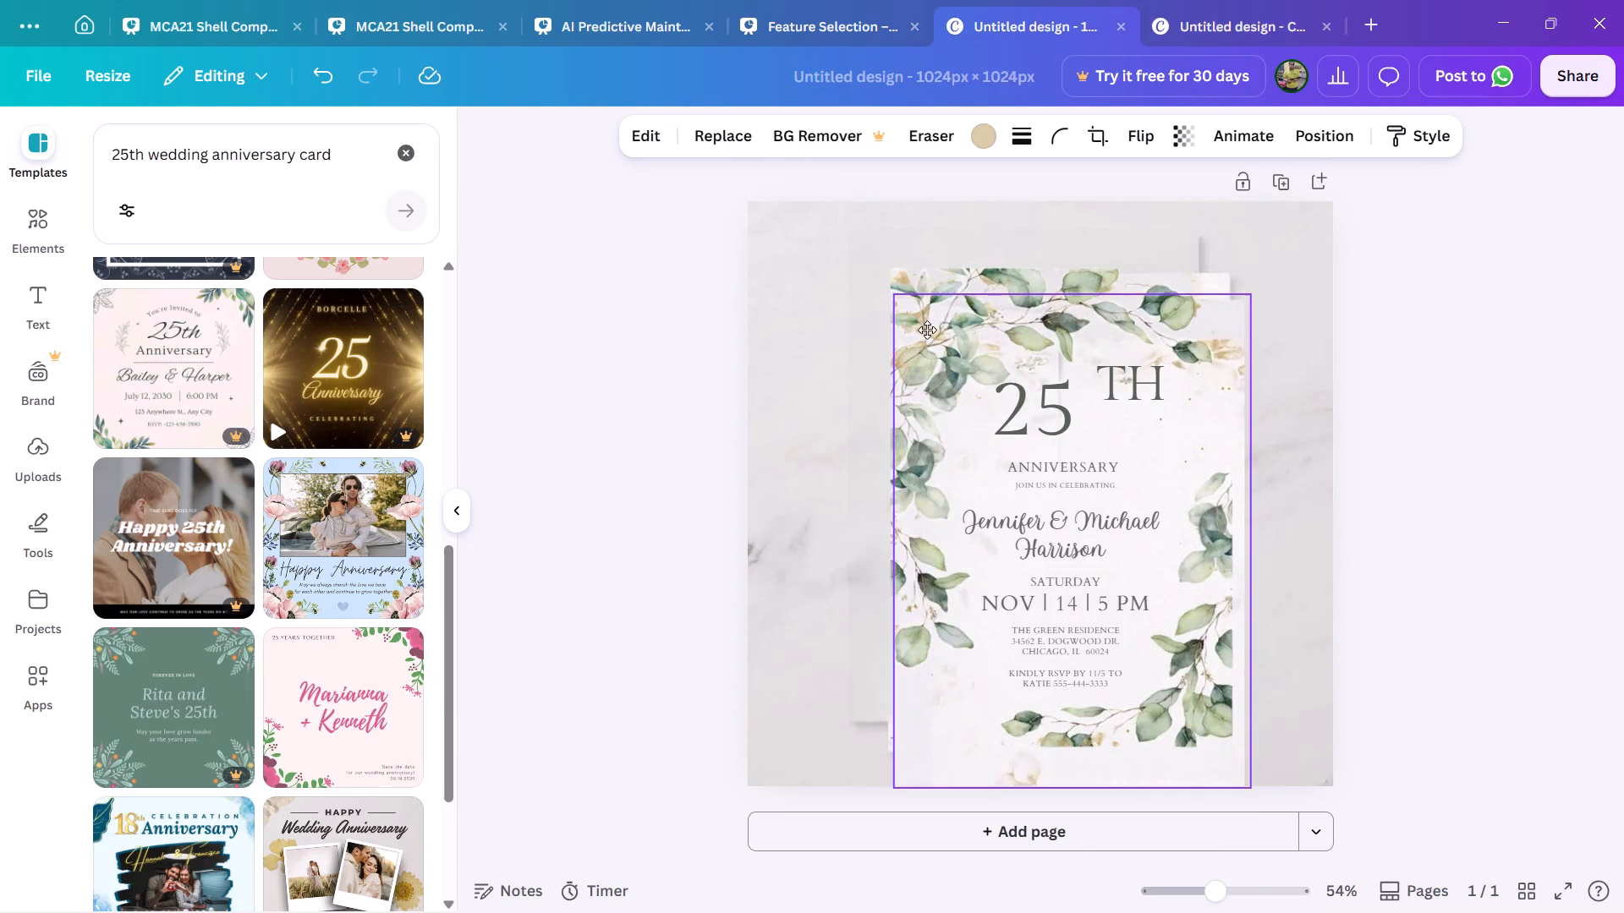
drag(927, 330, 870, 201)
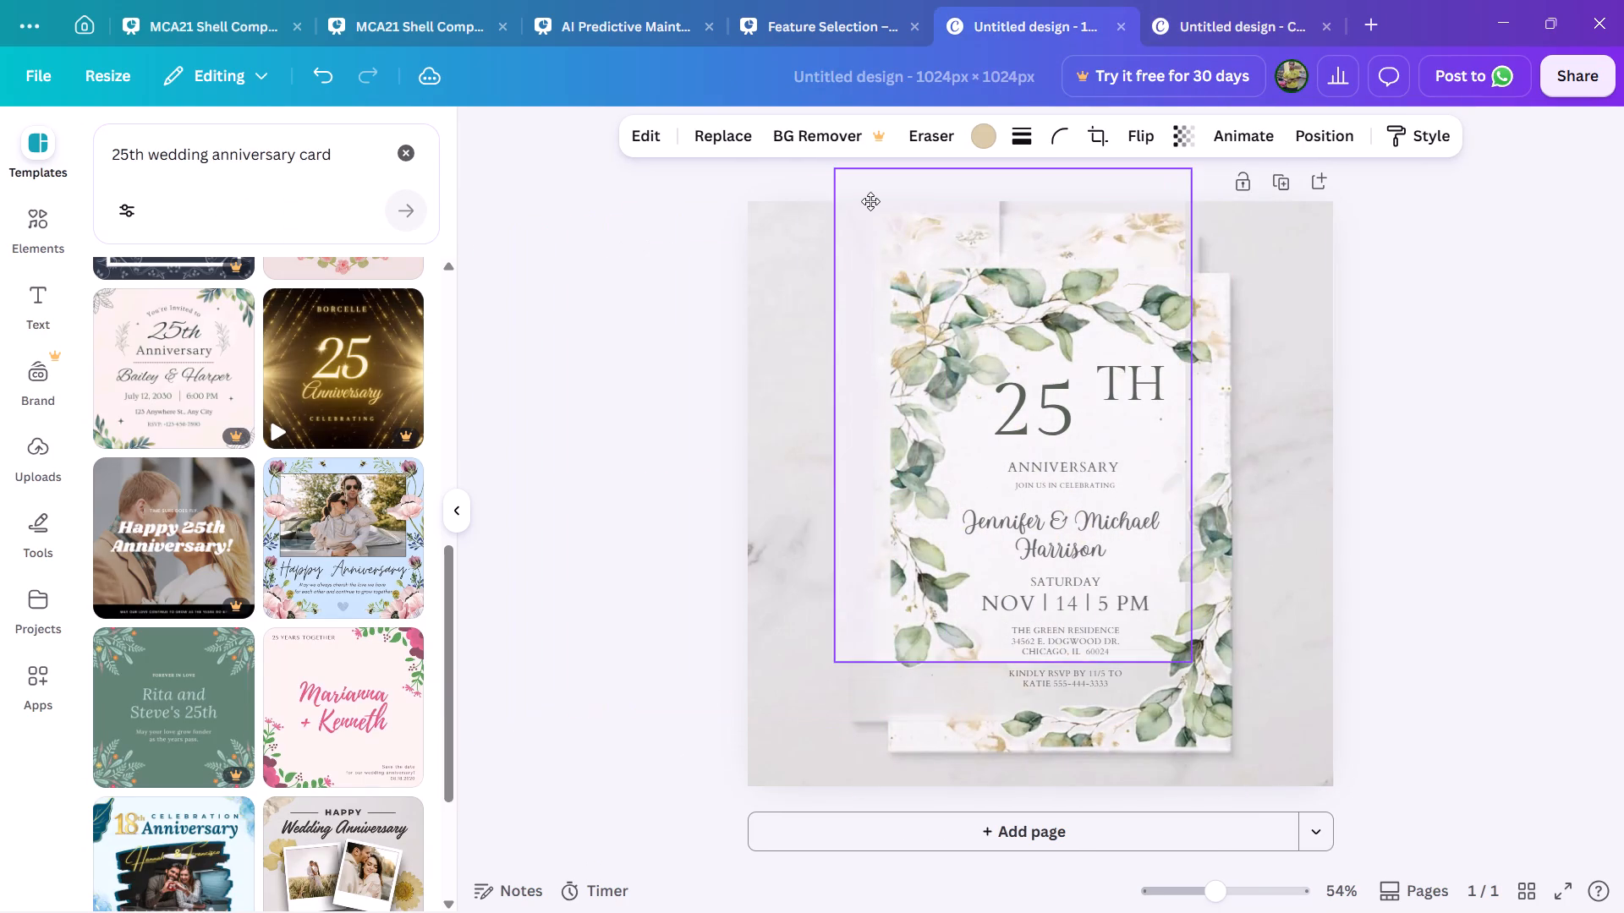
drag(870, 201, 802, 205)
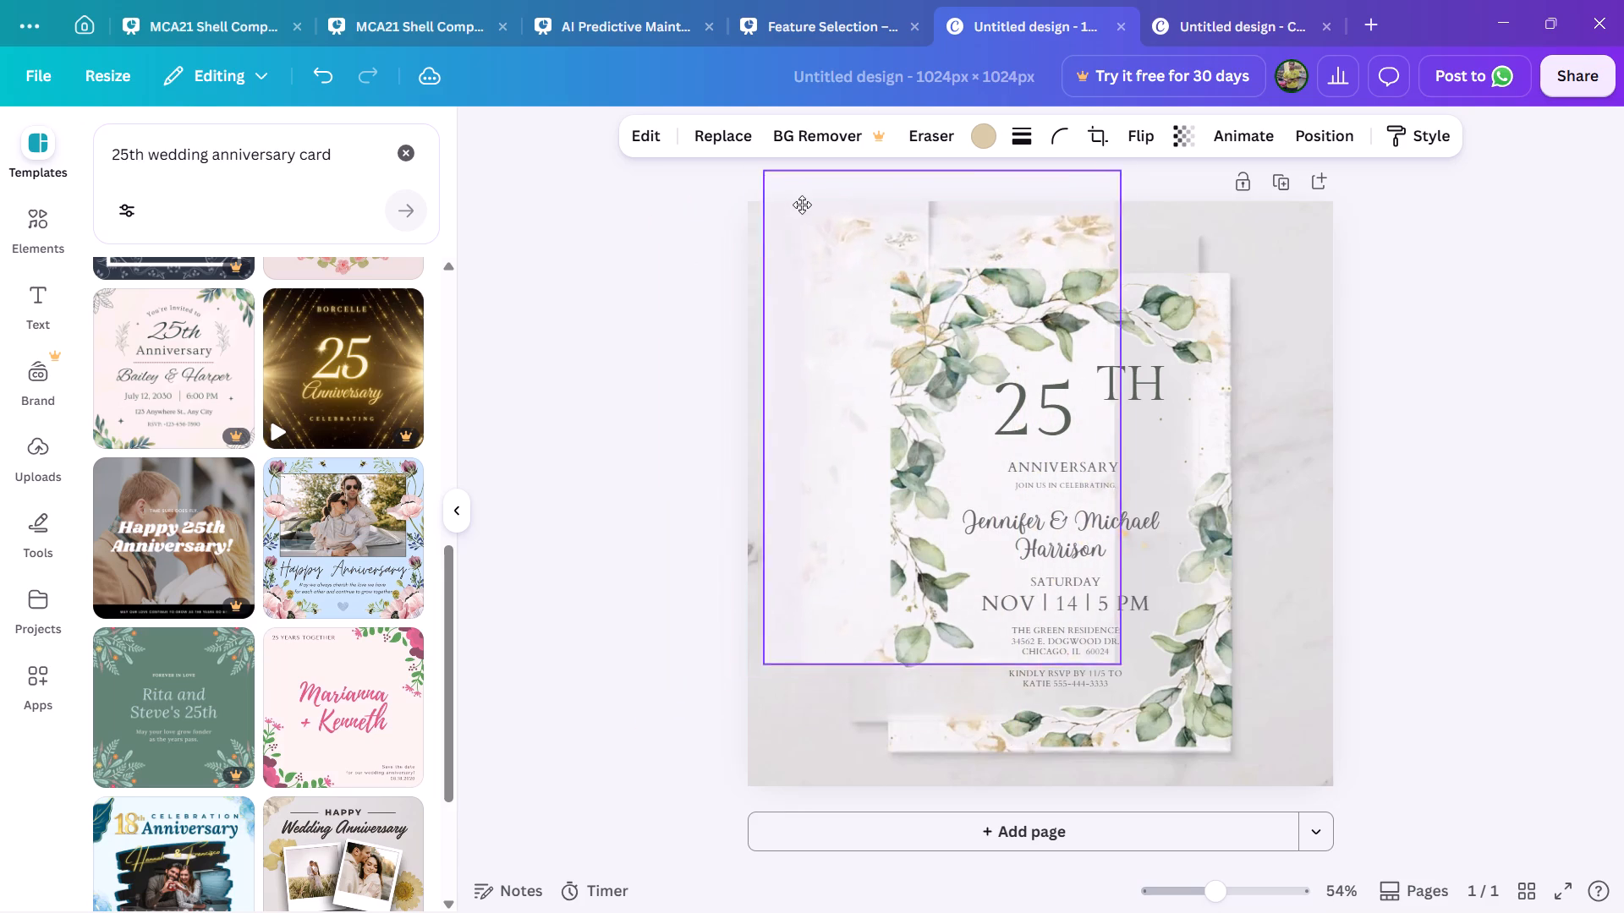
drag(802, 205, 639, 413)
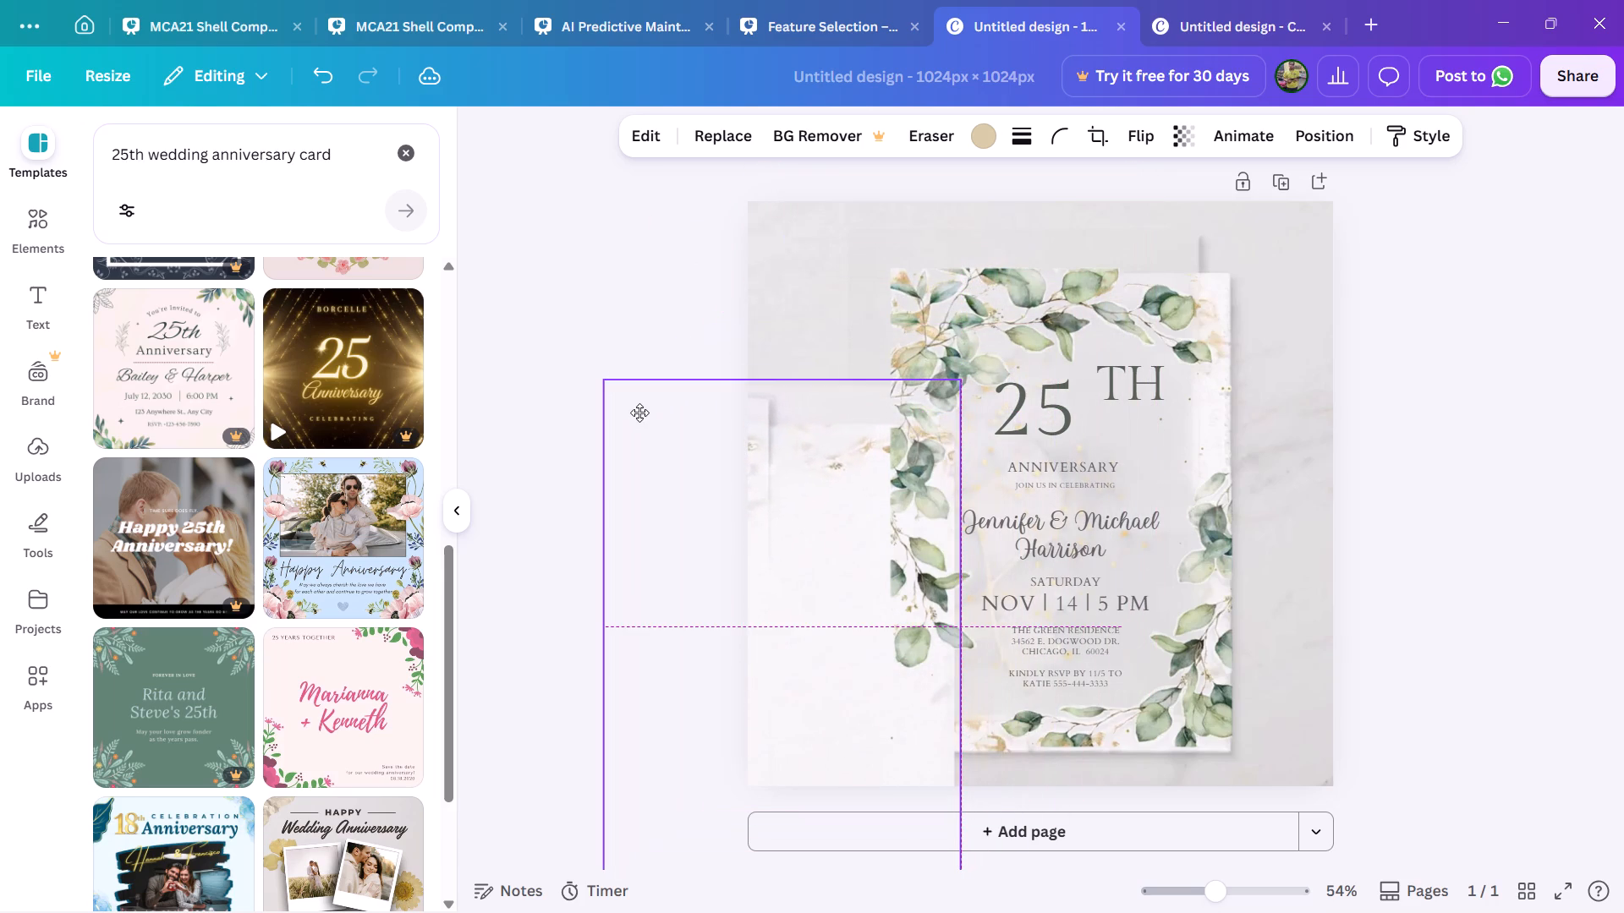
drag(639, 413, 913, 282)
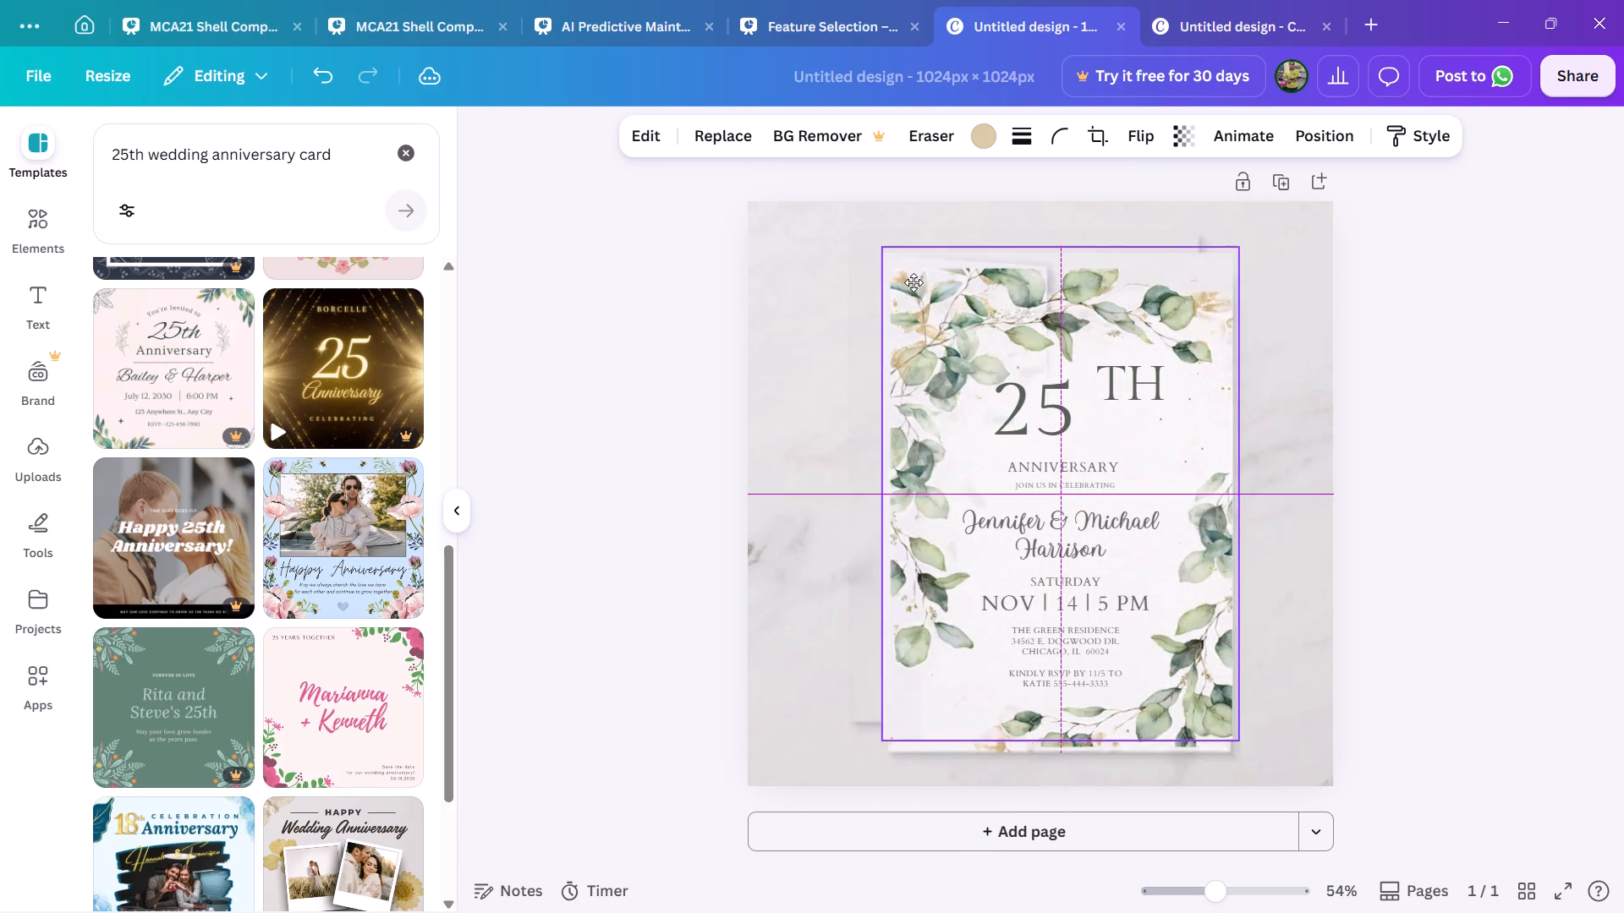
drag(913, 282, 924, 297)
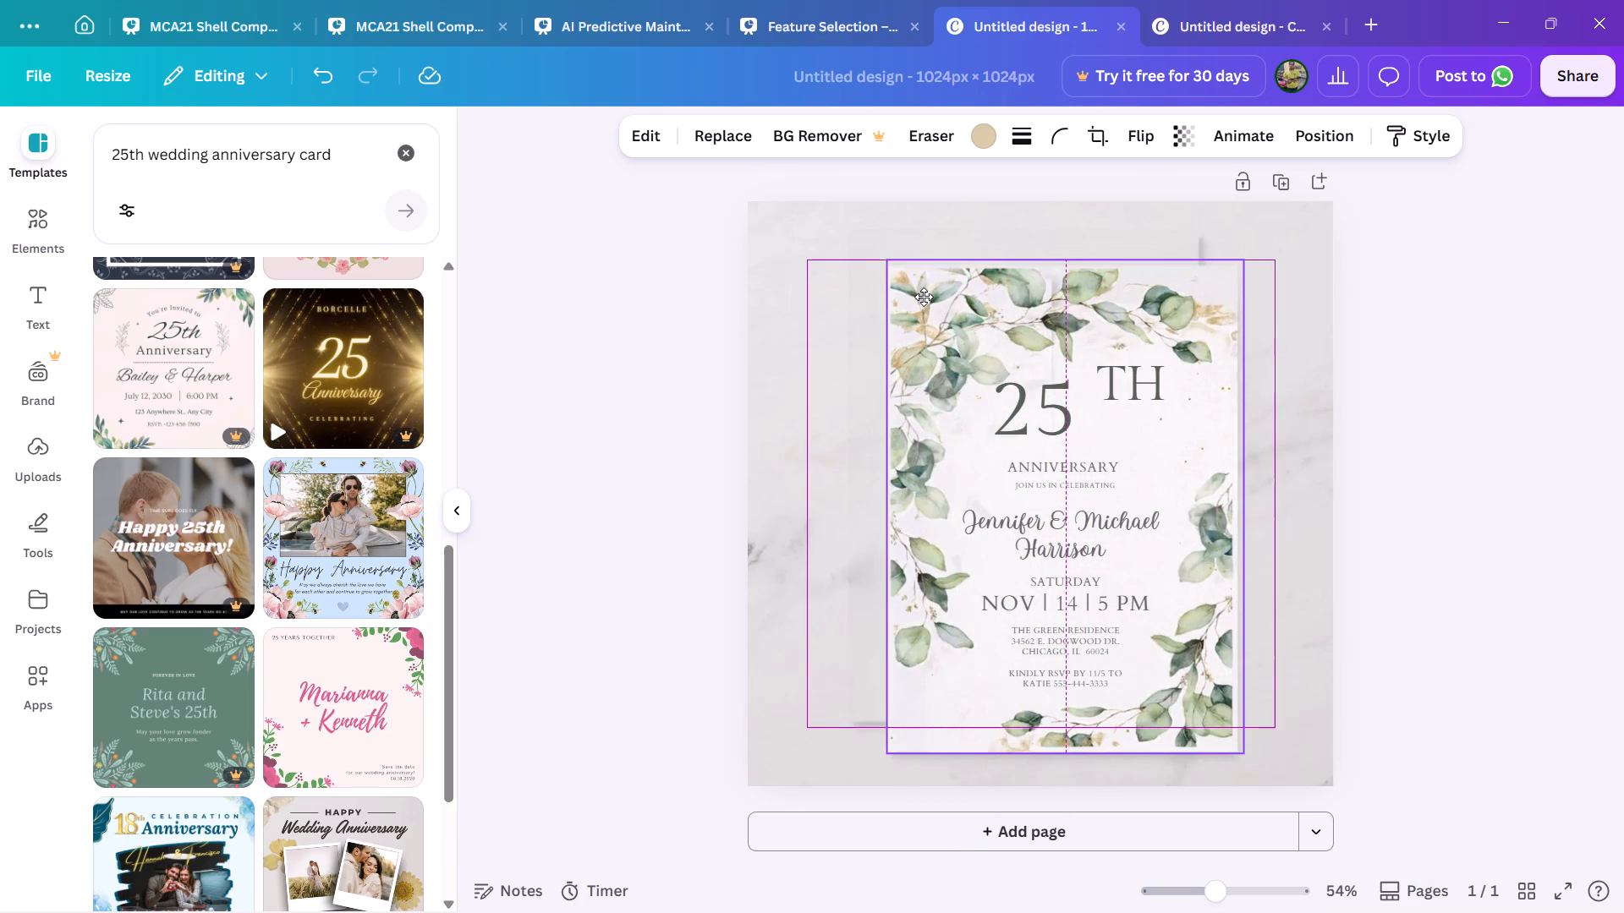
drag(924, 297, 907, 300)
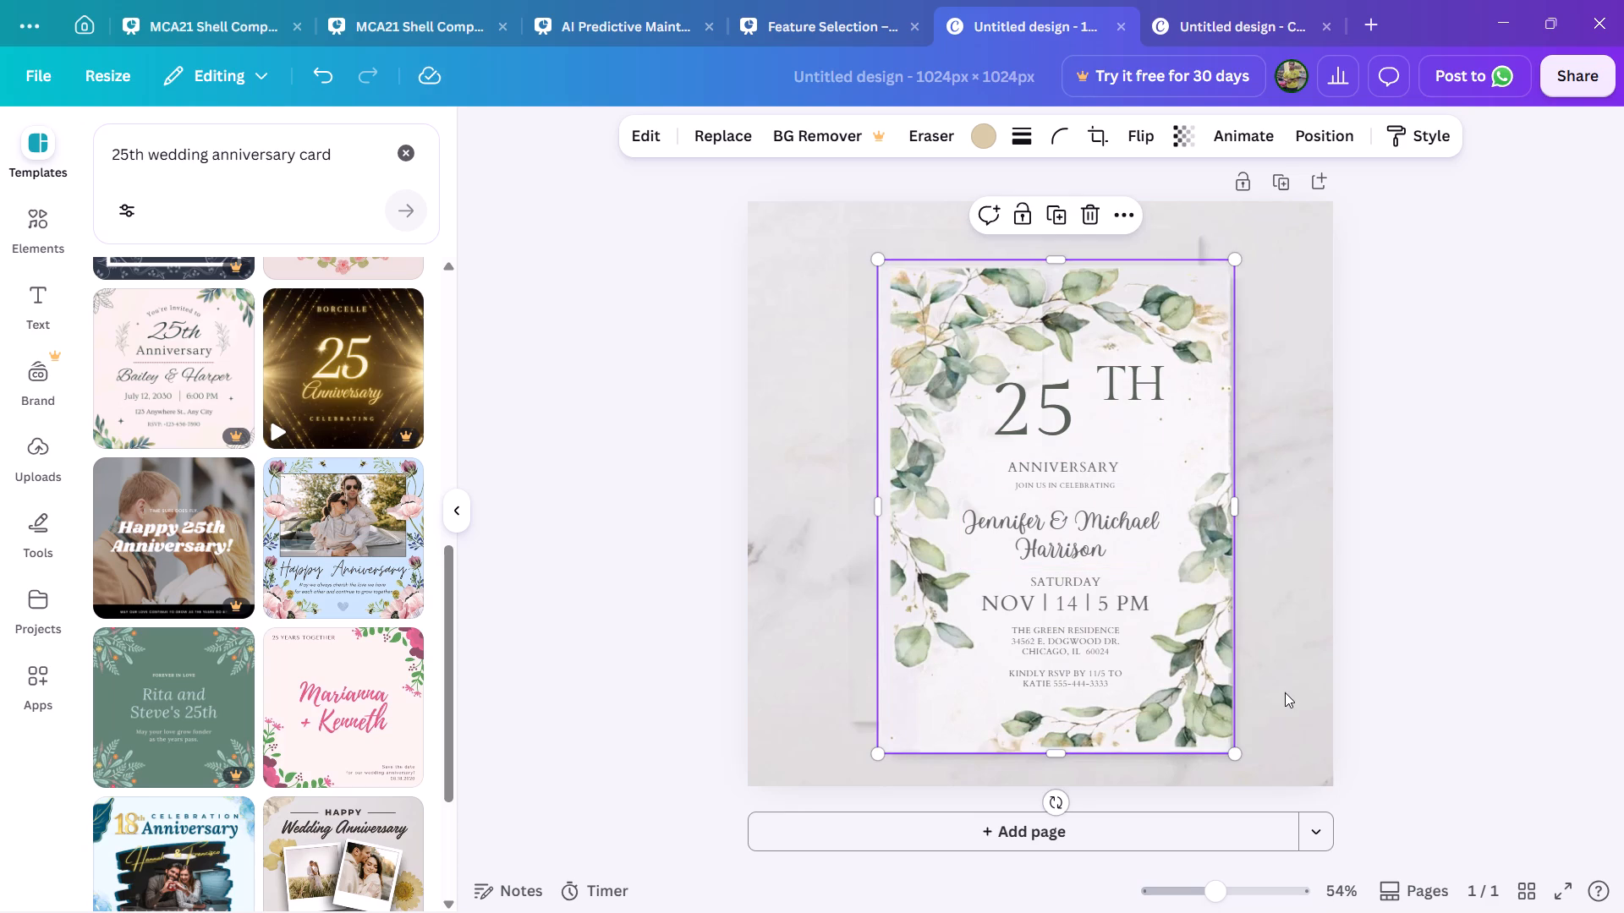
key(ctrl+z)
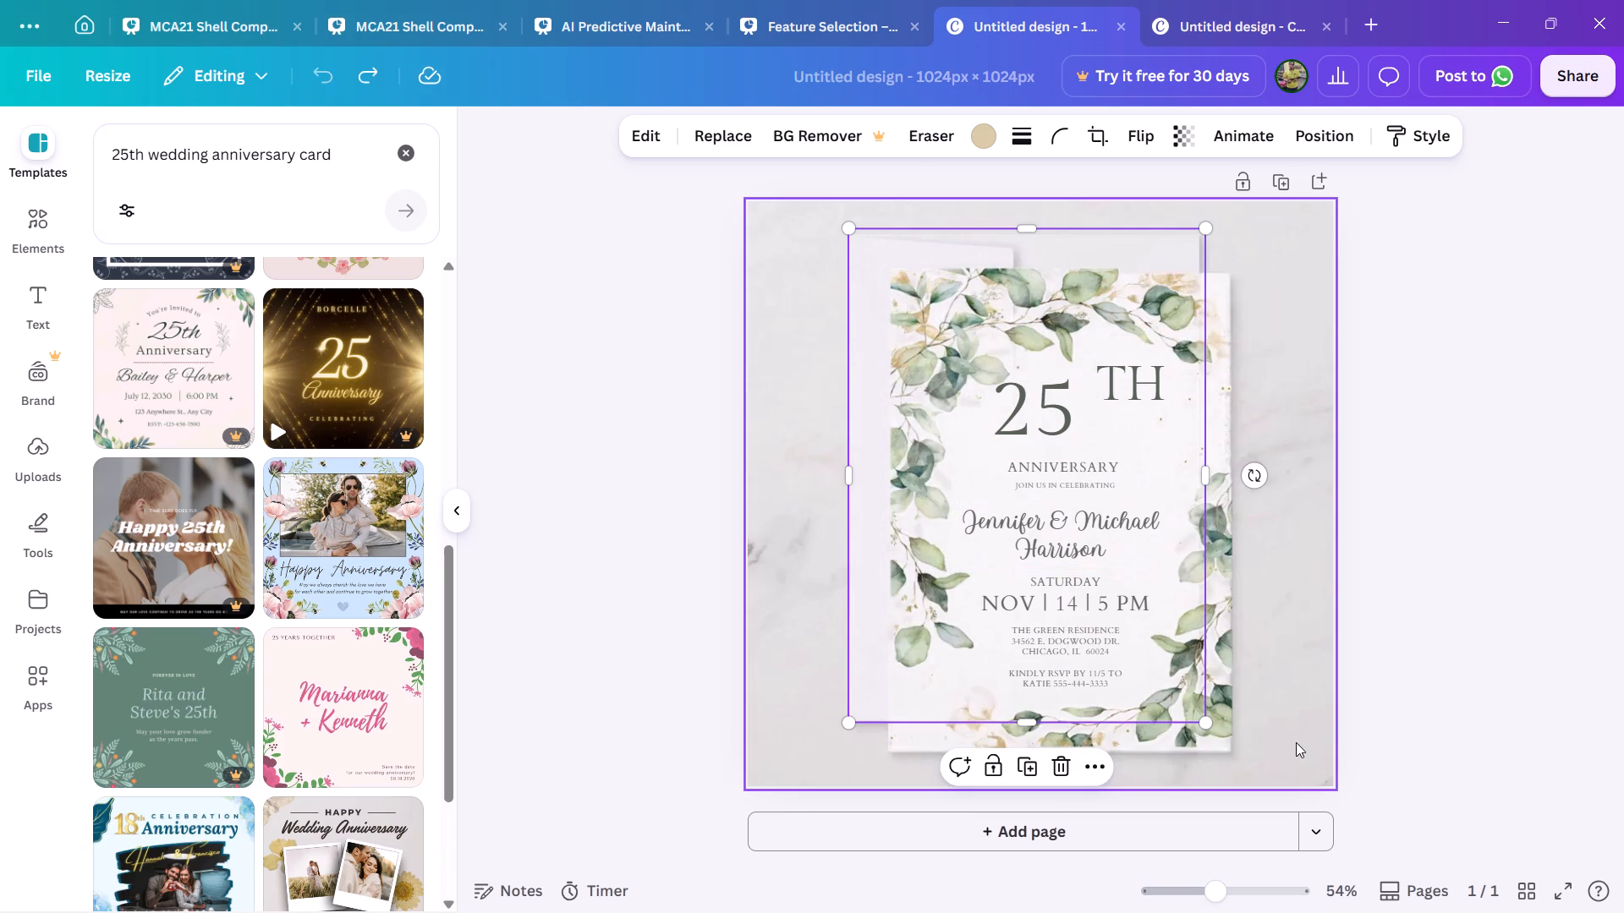
Copy the invitation's texts, floral frame and backing sheet, without the marble background, and paste them into the blank 105 × 148 mm card.
click(1296, 742)
drag(1262, 757, 958, 338)
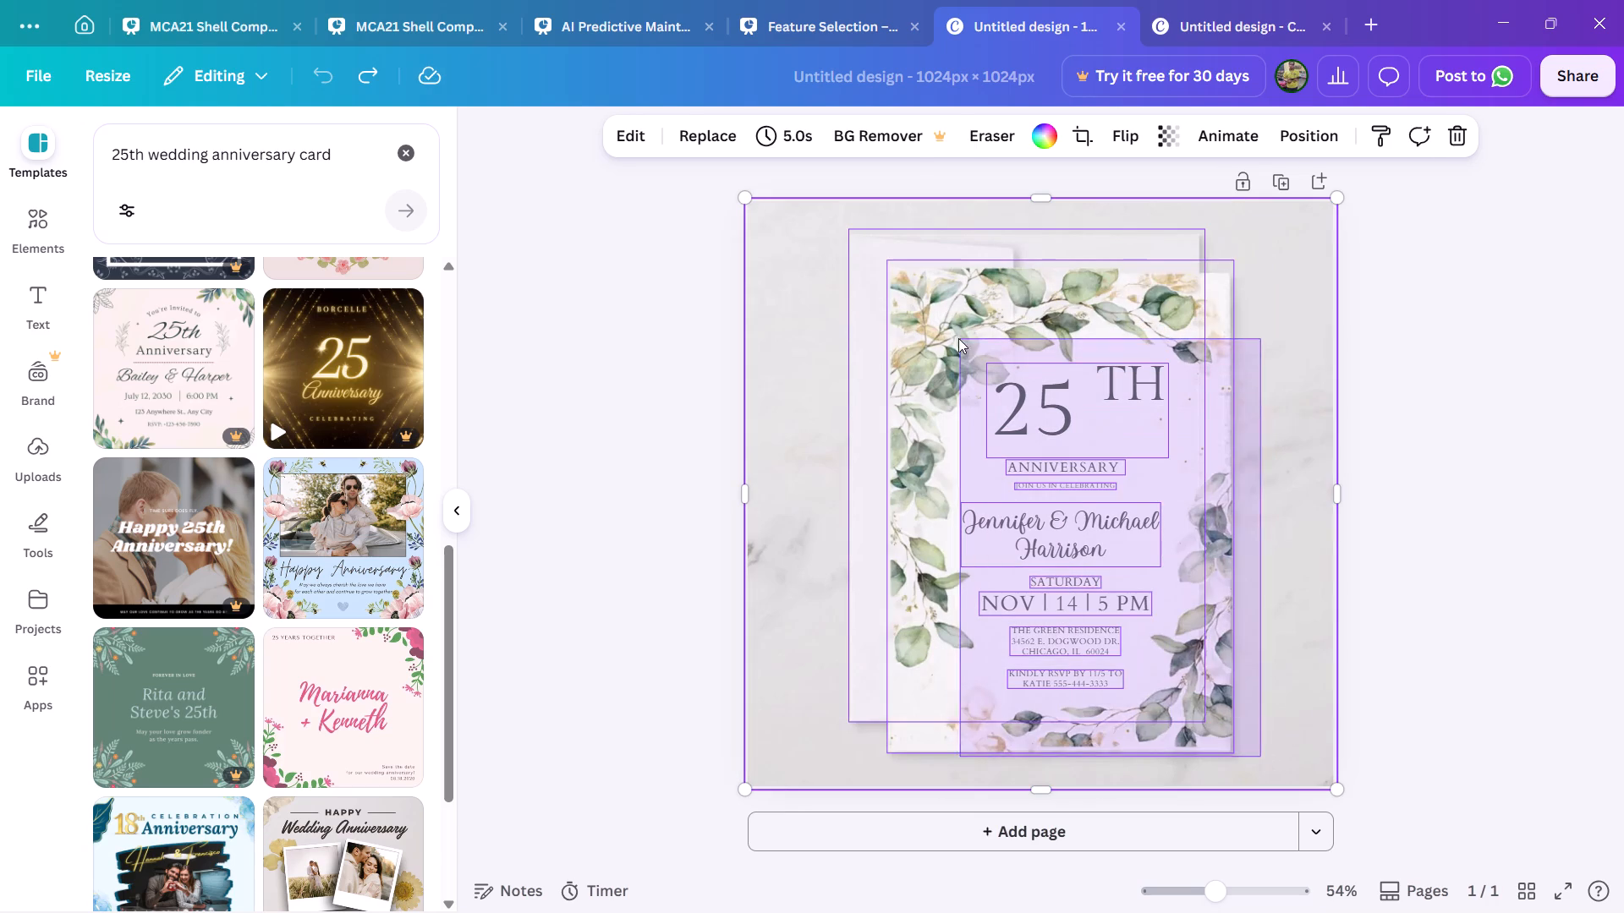
drag(958, 338, 910, 294)
drag(910, 294, 933, 302)
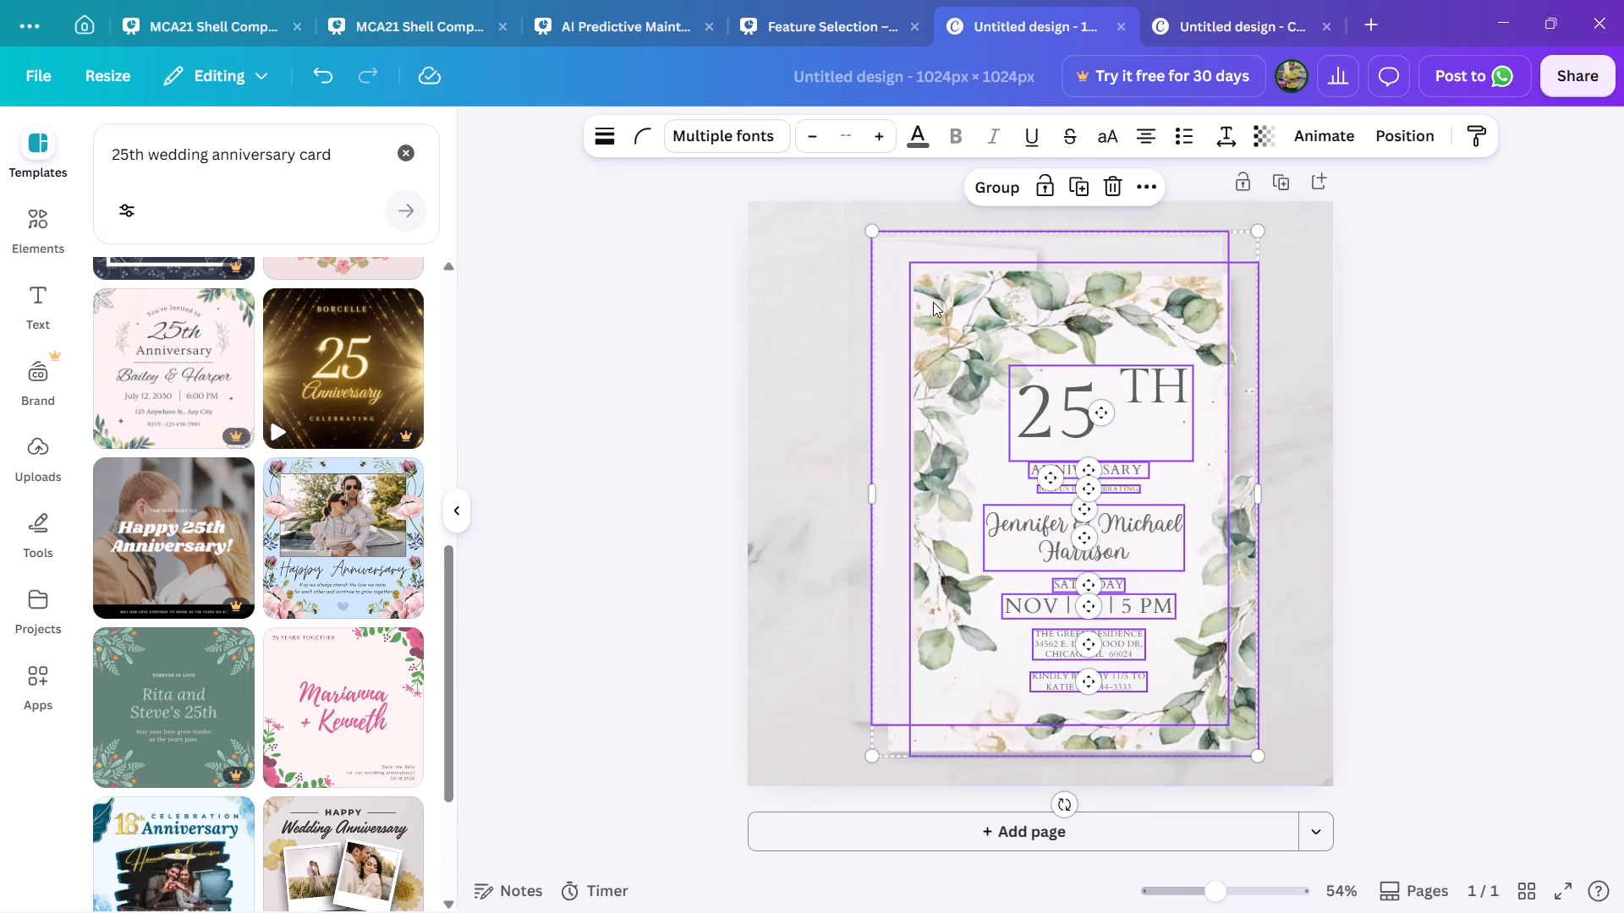
key(ctrl+c)
key(ctrl+c)
click(1226, 37)
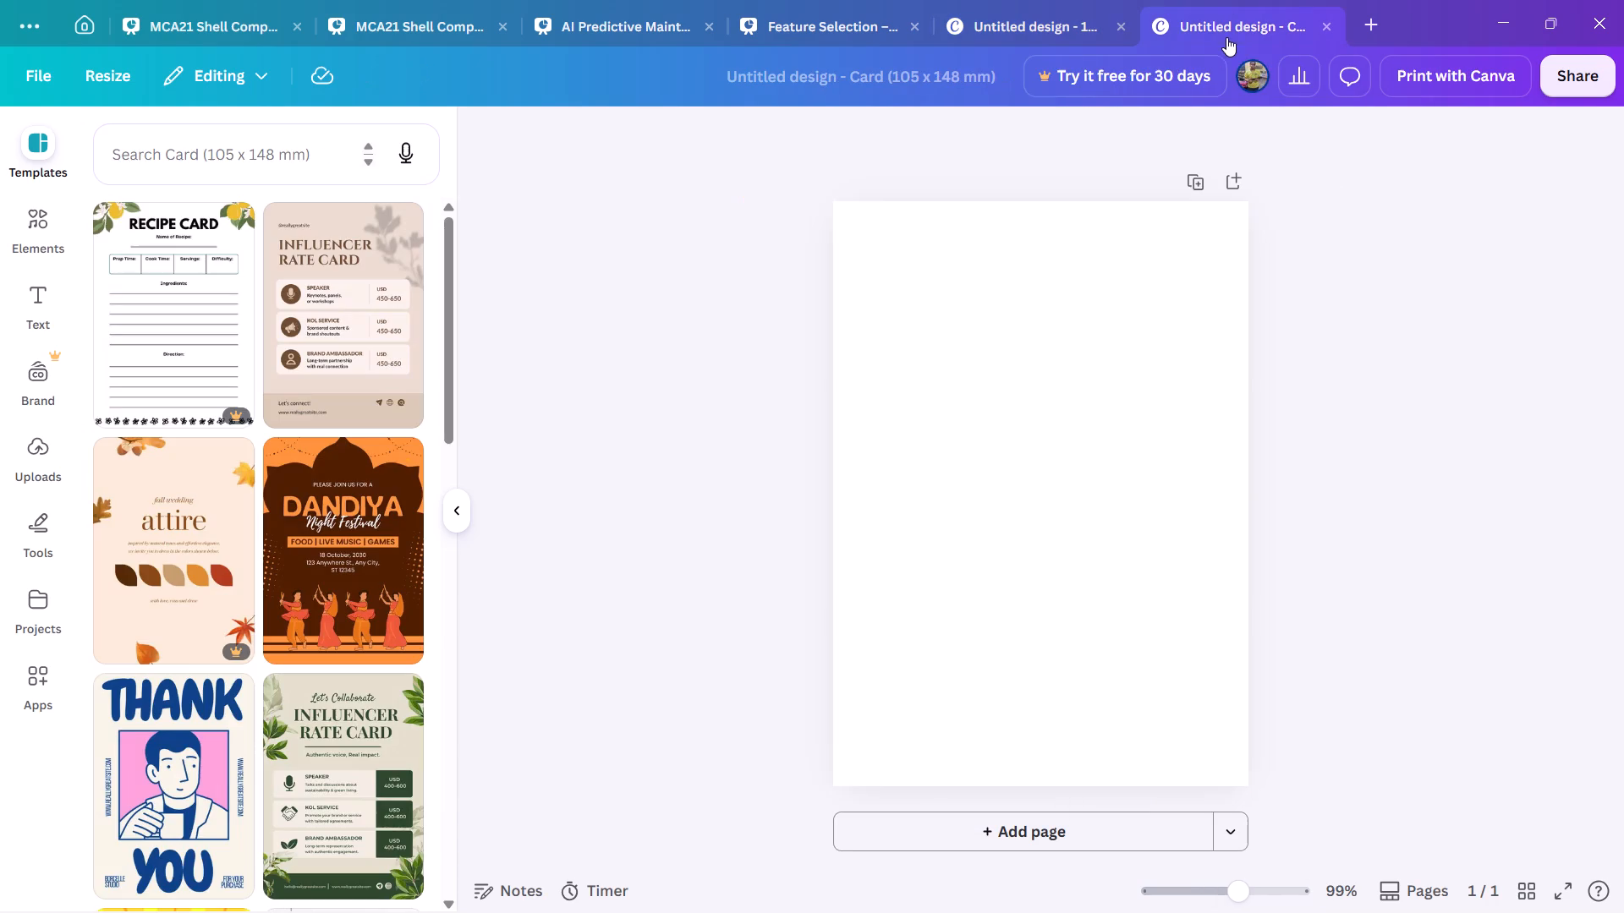
click(1084, 367)
key(ctrl+v)
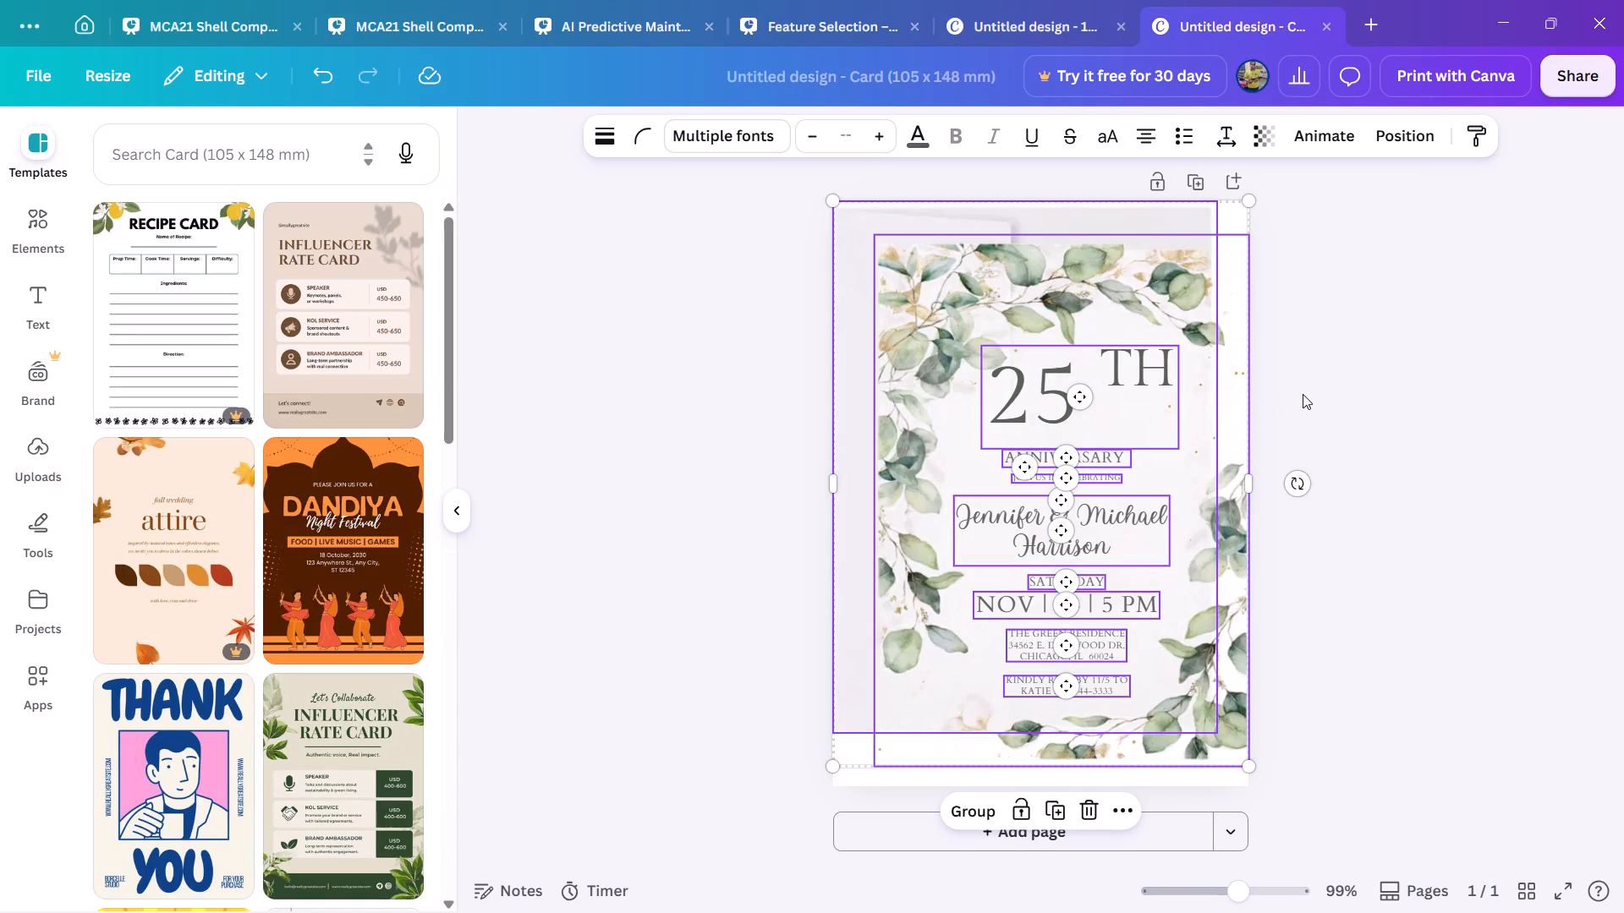
Shift the pasted elements up and left together so the floral frame meets the card's left edge, and deselect them.
drag(1056, 287, 1034, 263)
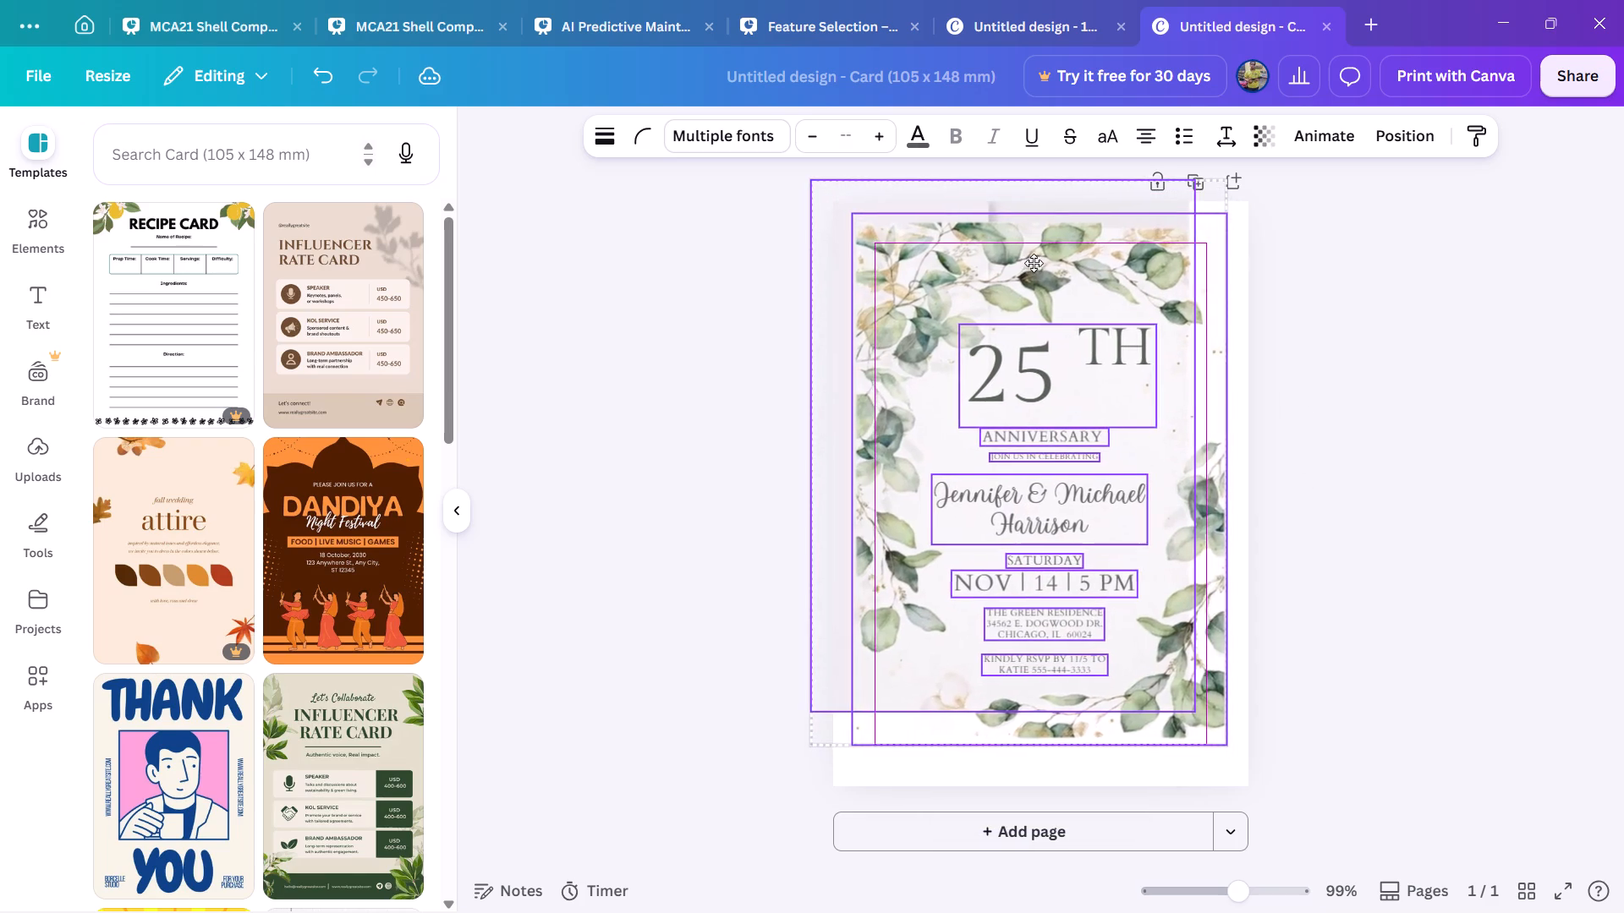
drag(1034, 263, 1032, 258)
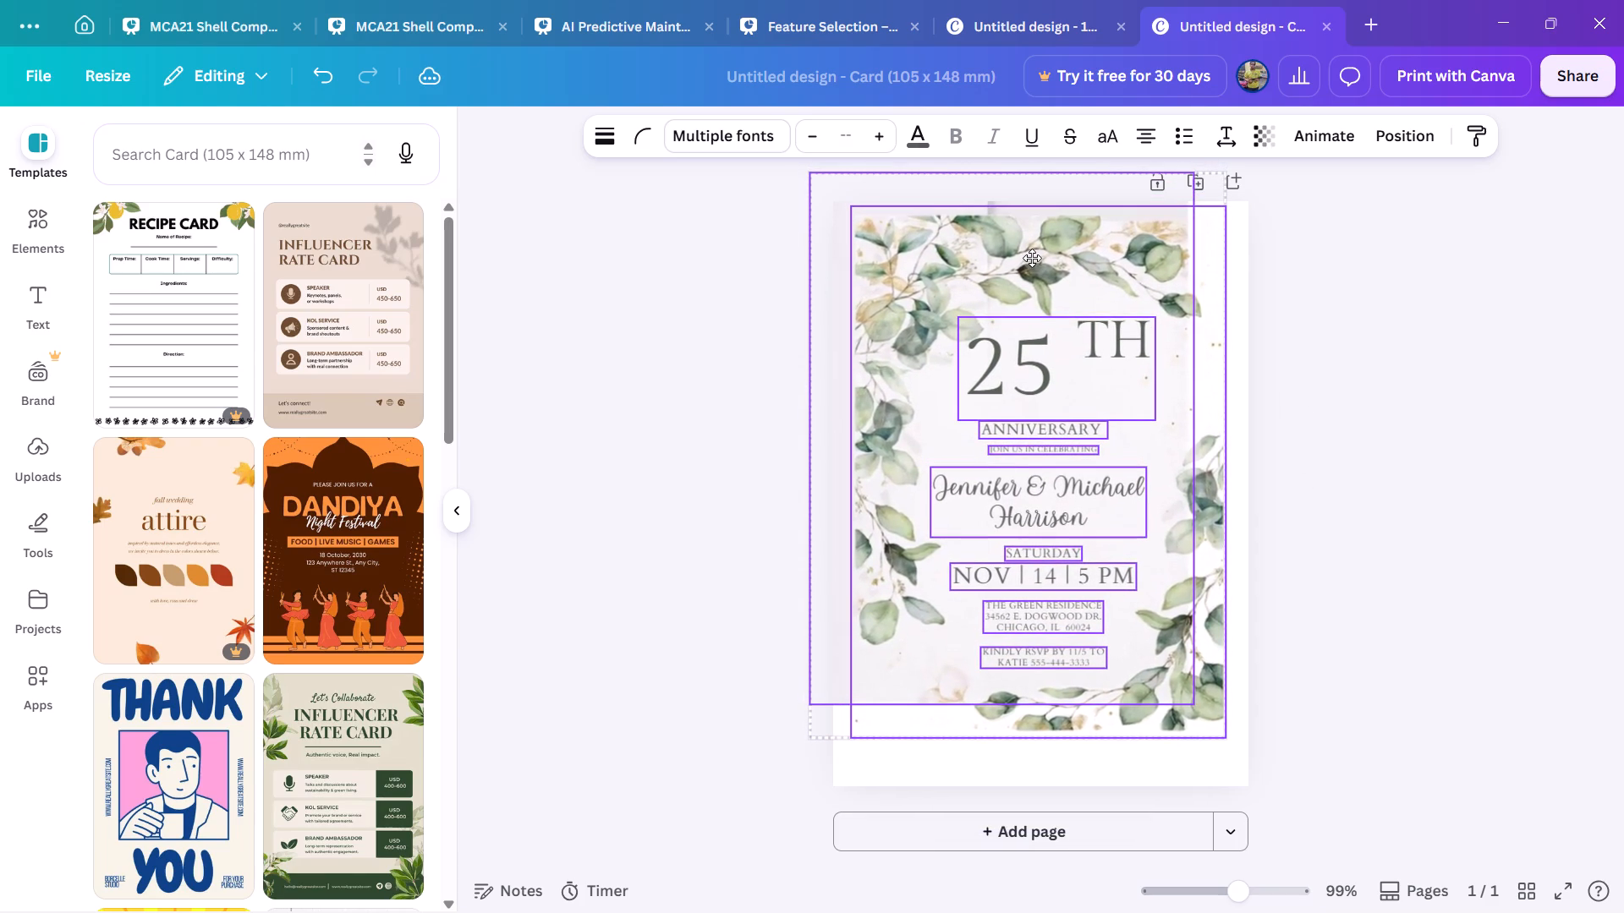
drag(1032, 258, 1018, 260)
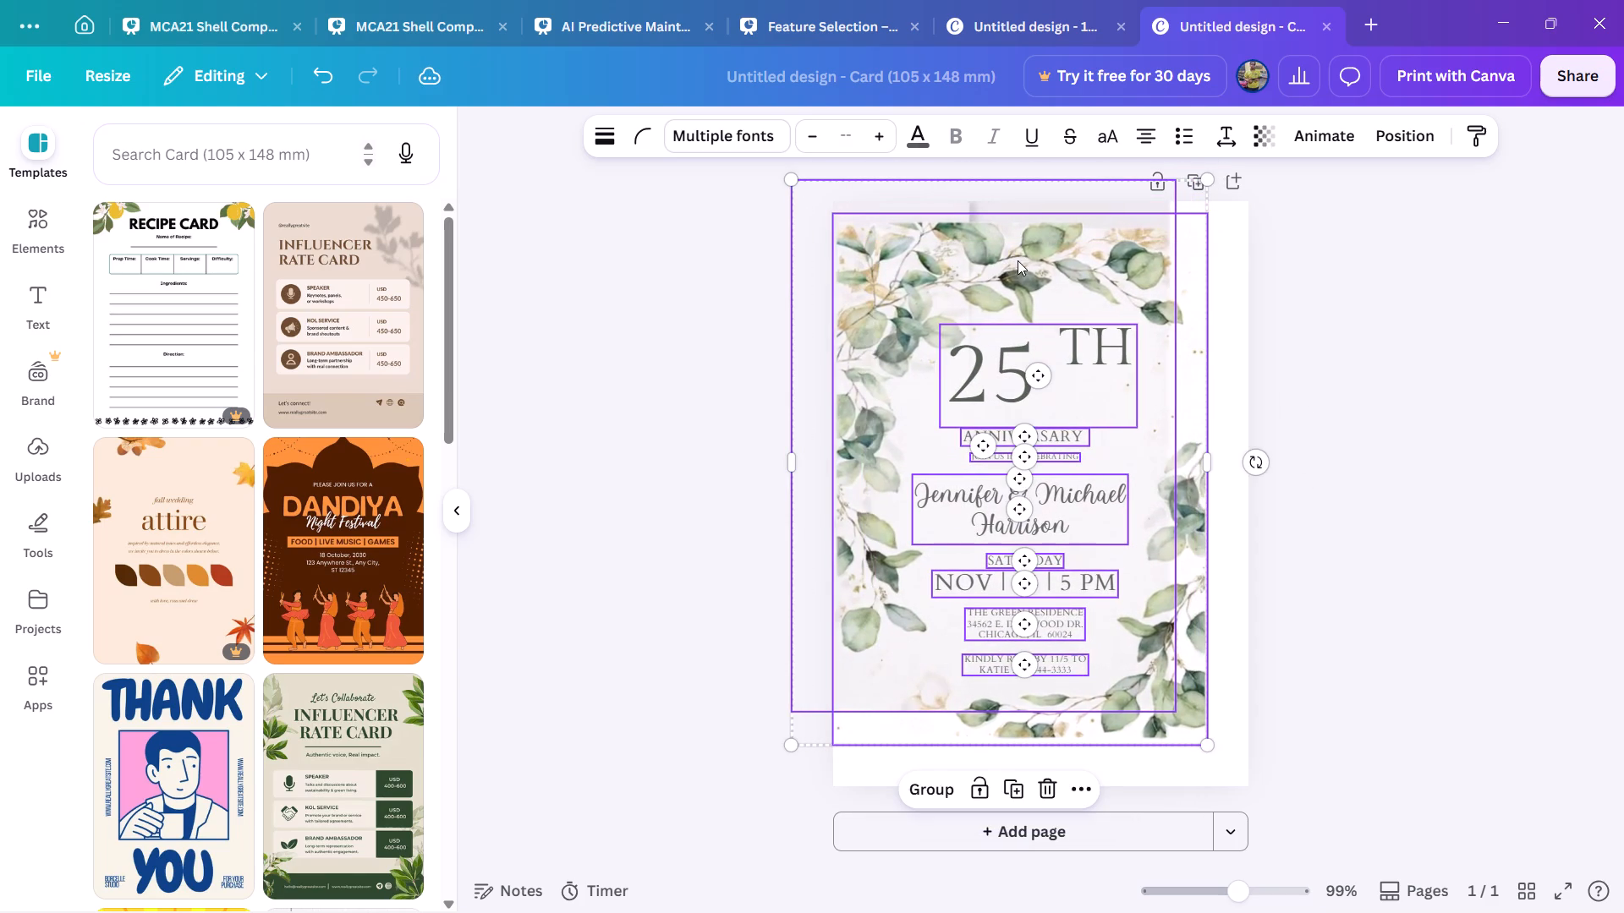
click(1360, 436)
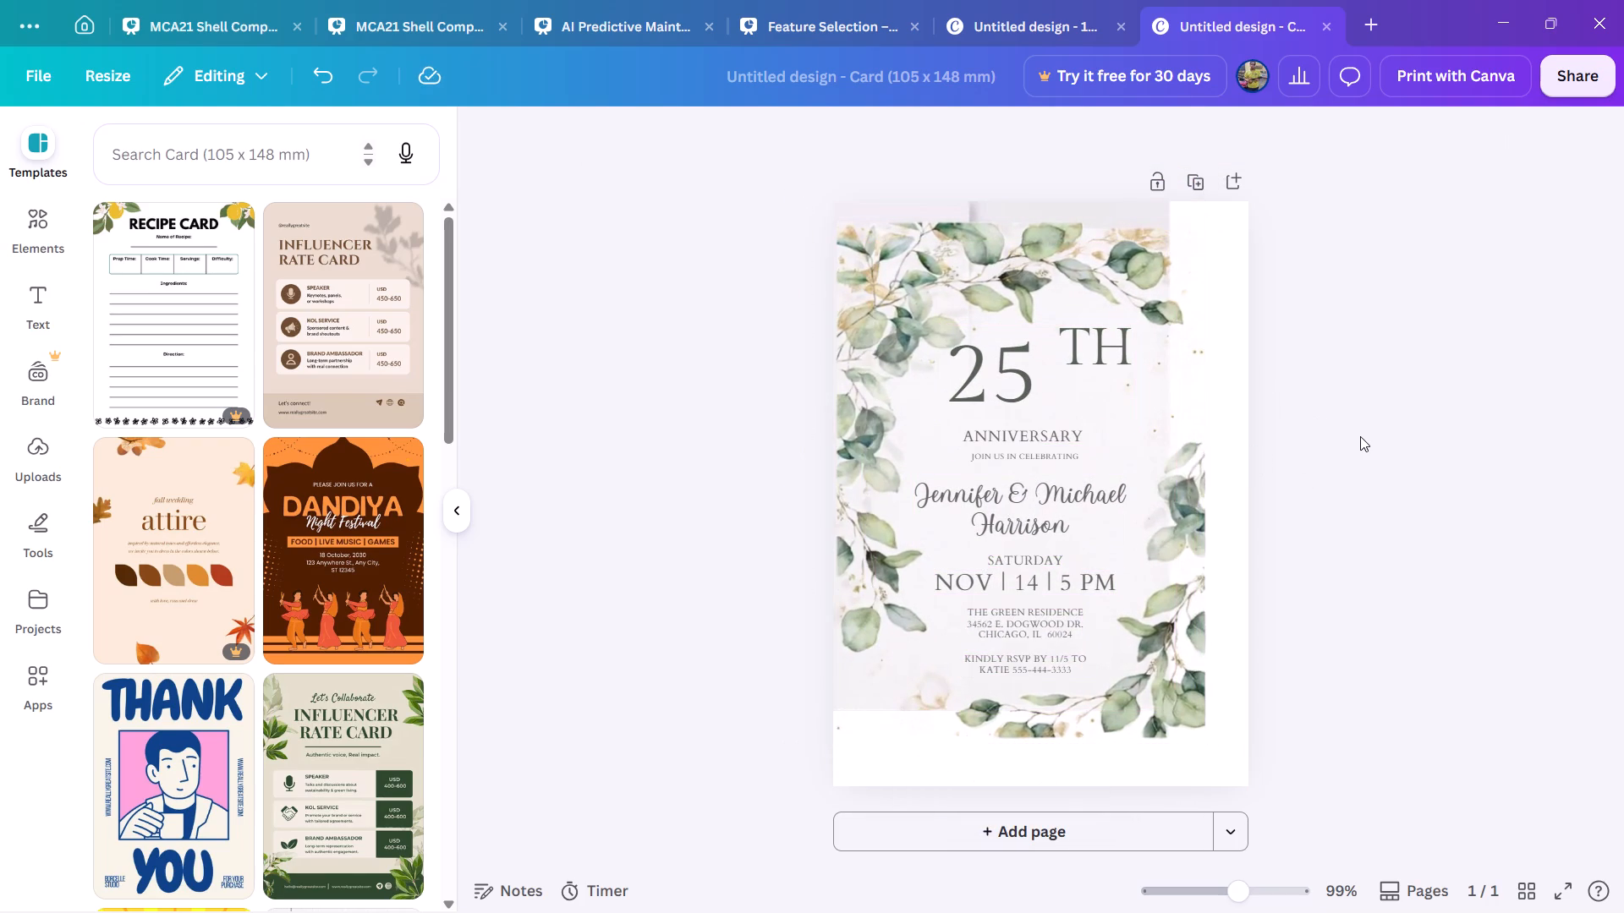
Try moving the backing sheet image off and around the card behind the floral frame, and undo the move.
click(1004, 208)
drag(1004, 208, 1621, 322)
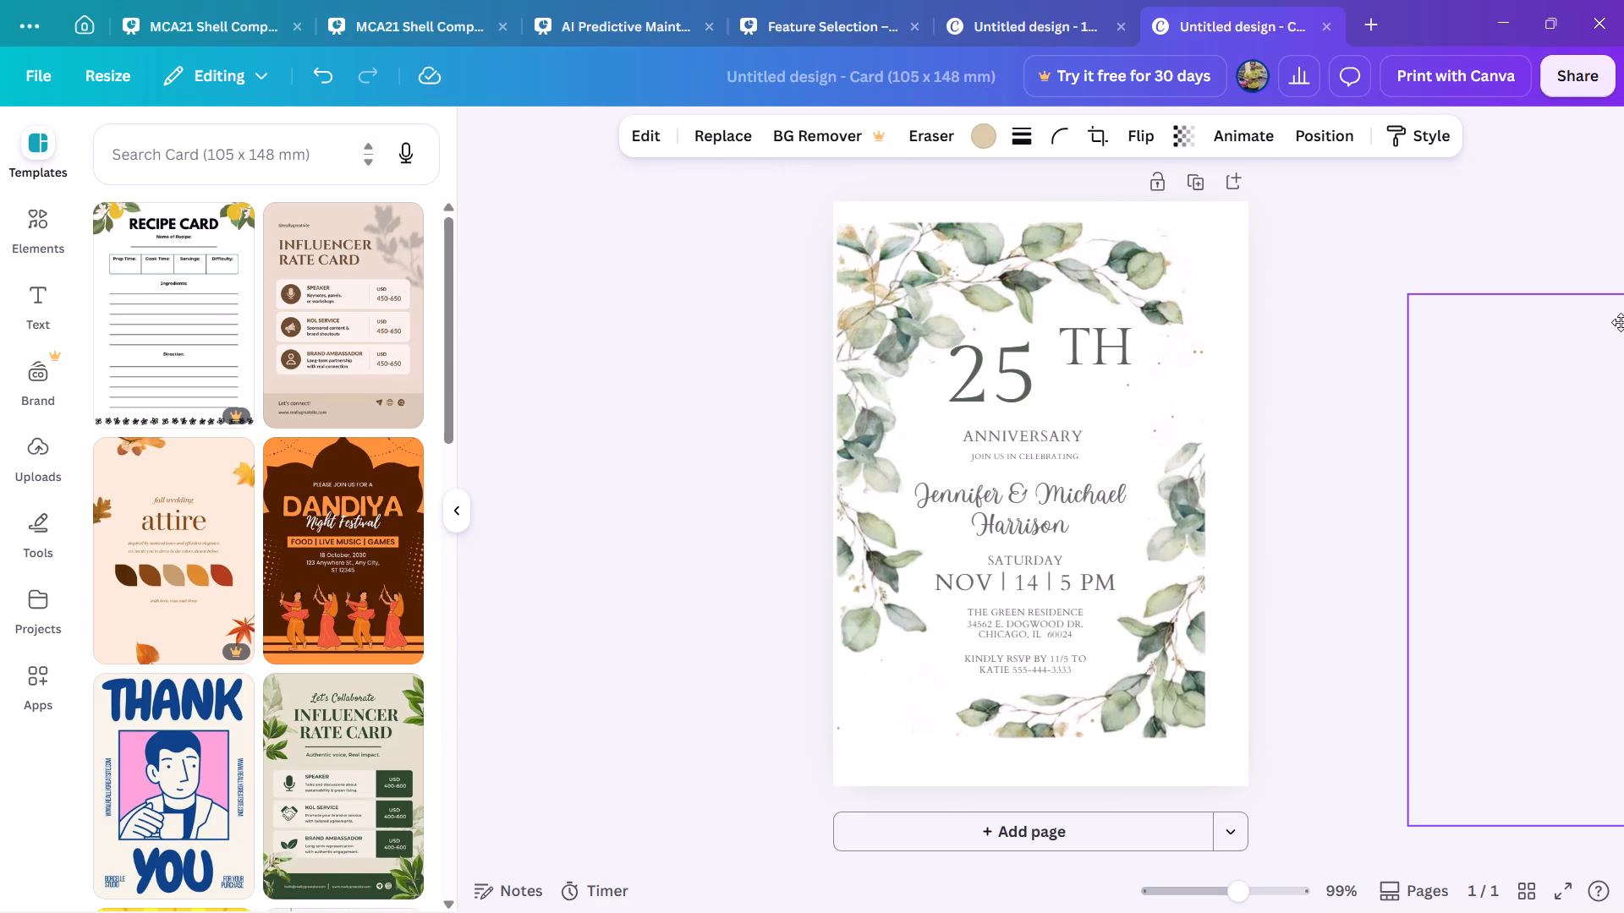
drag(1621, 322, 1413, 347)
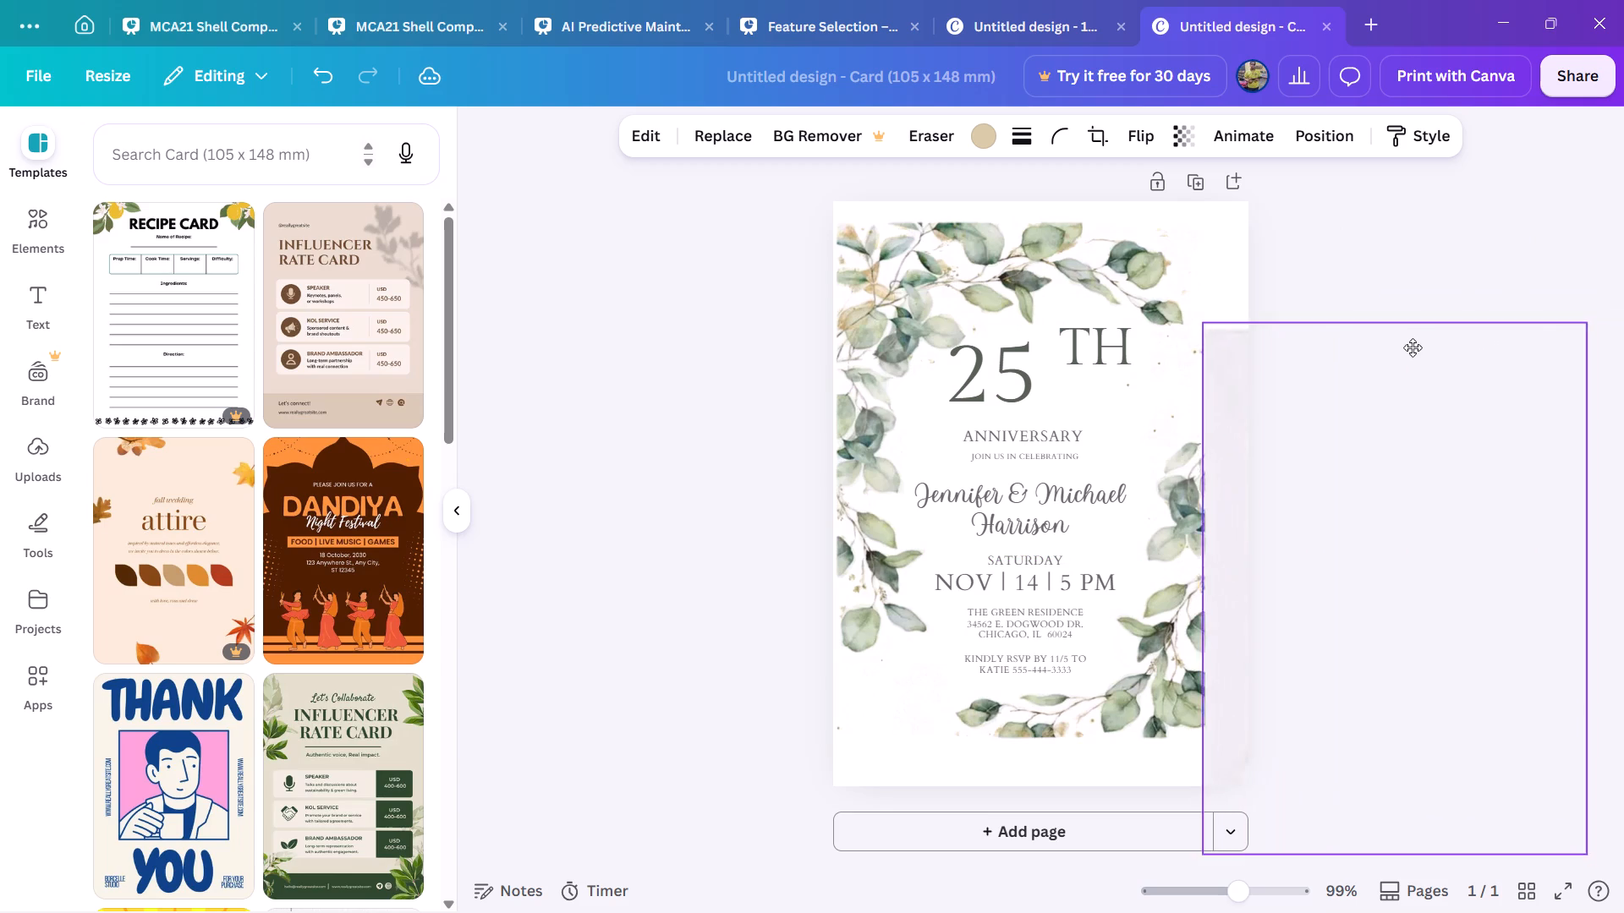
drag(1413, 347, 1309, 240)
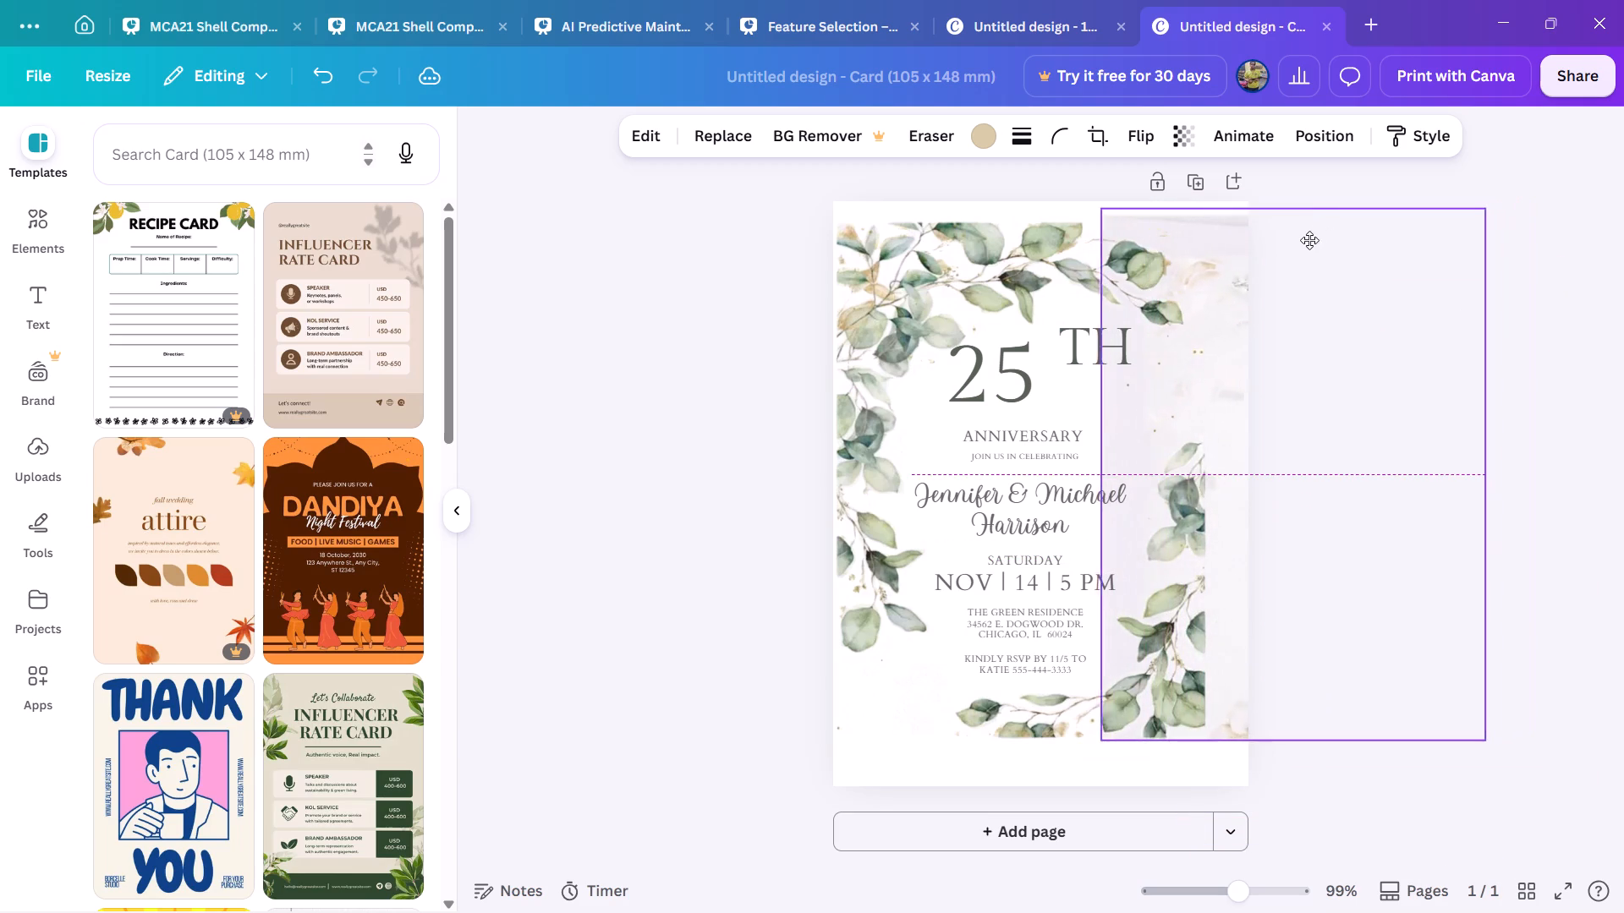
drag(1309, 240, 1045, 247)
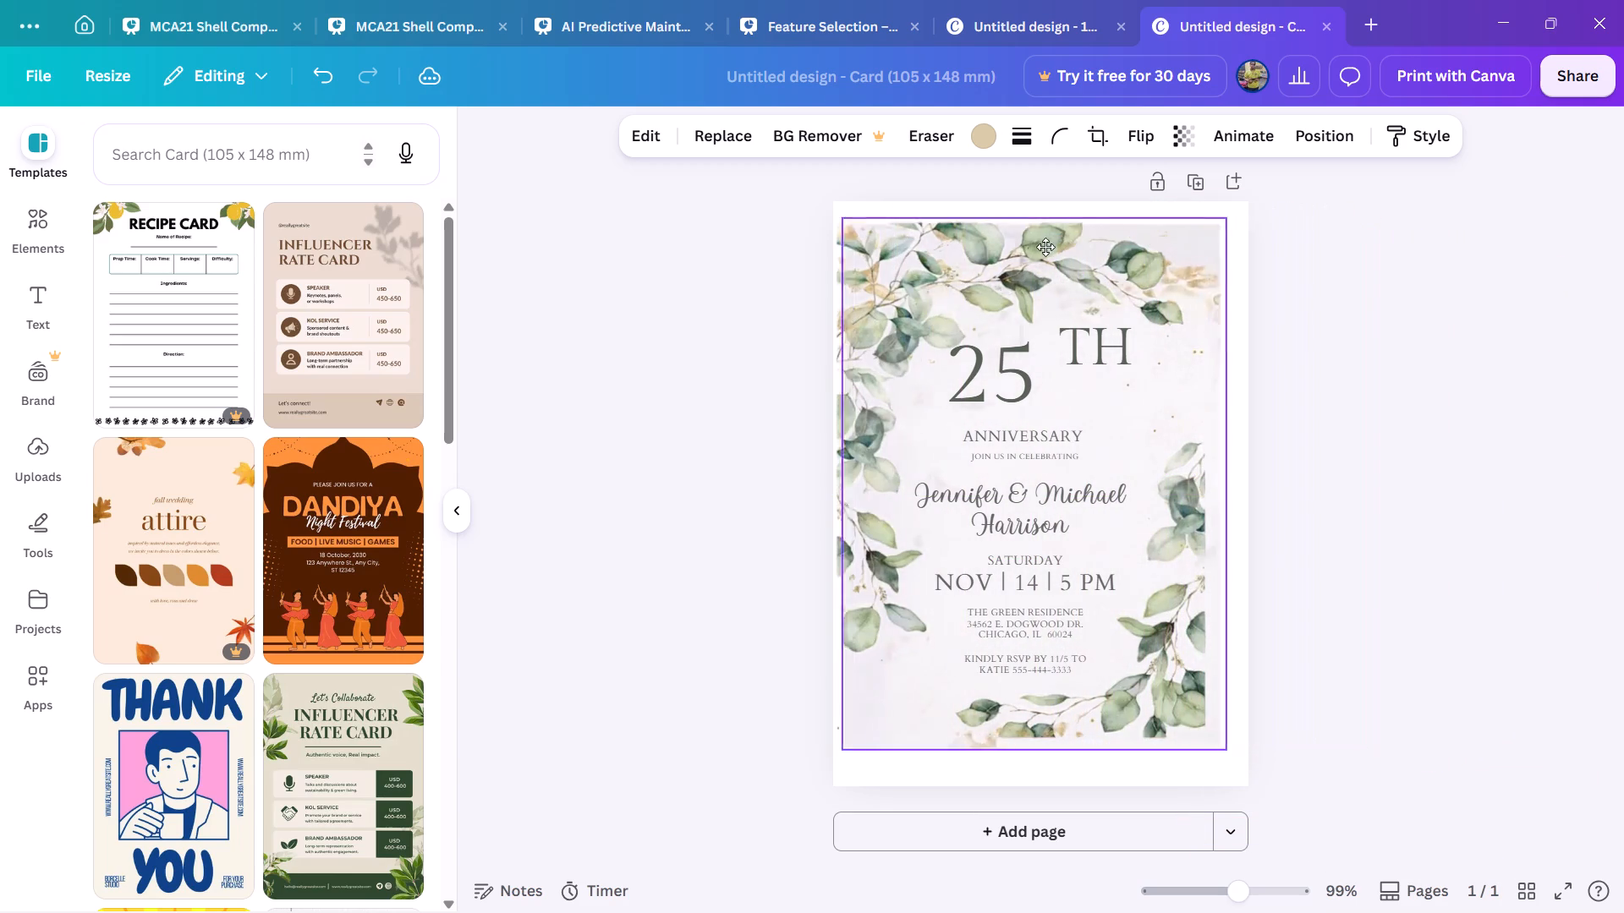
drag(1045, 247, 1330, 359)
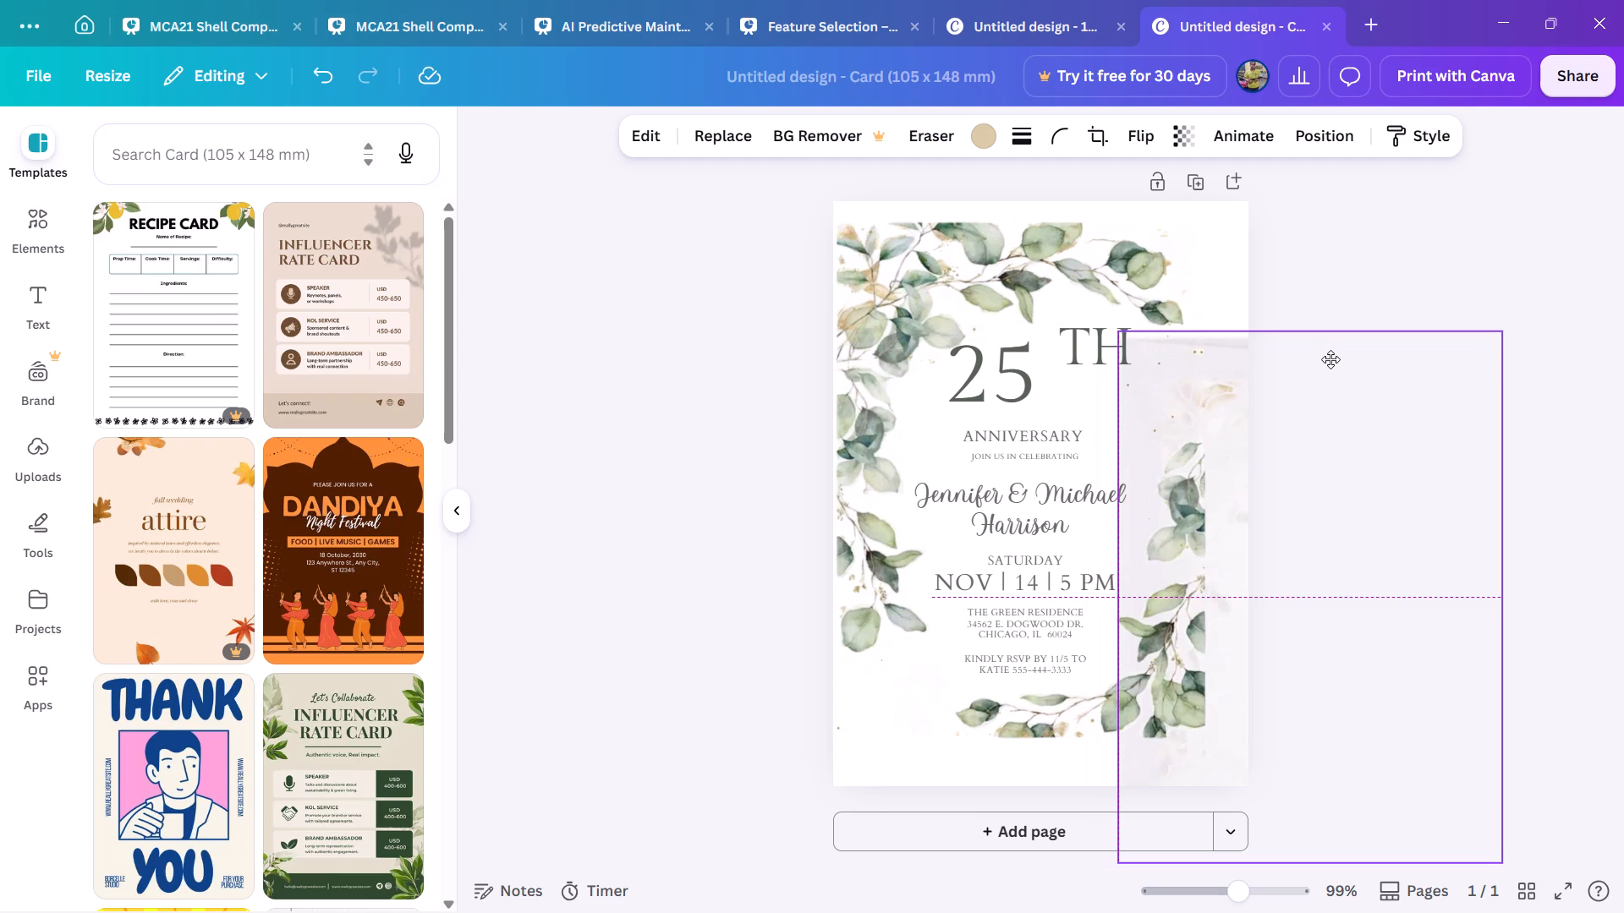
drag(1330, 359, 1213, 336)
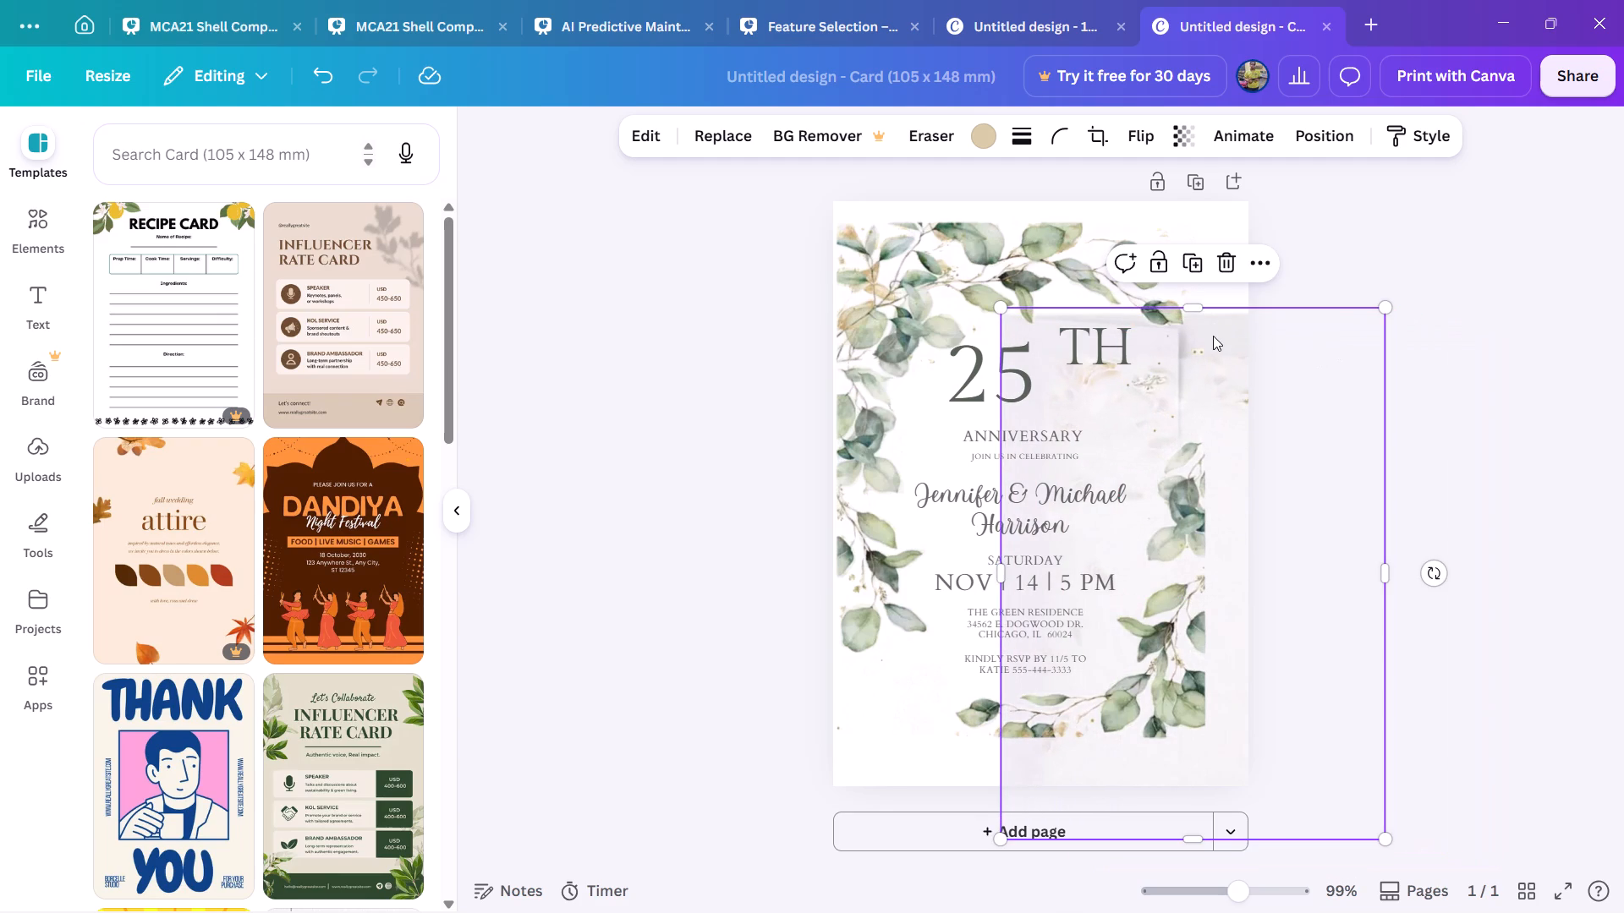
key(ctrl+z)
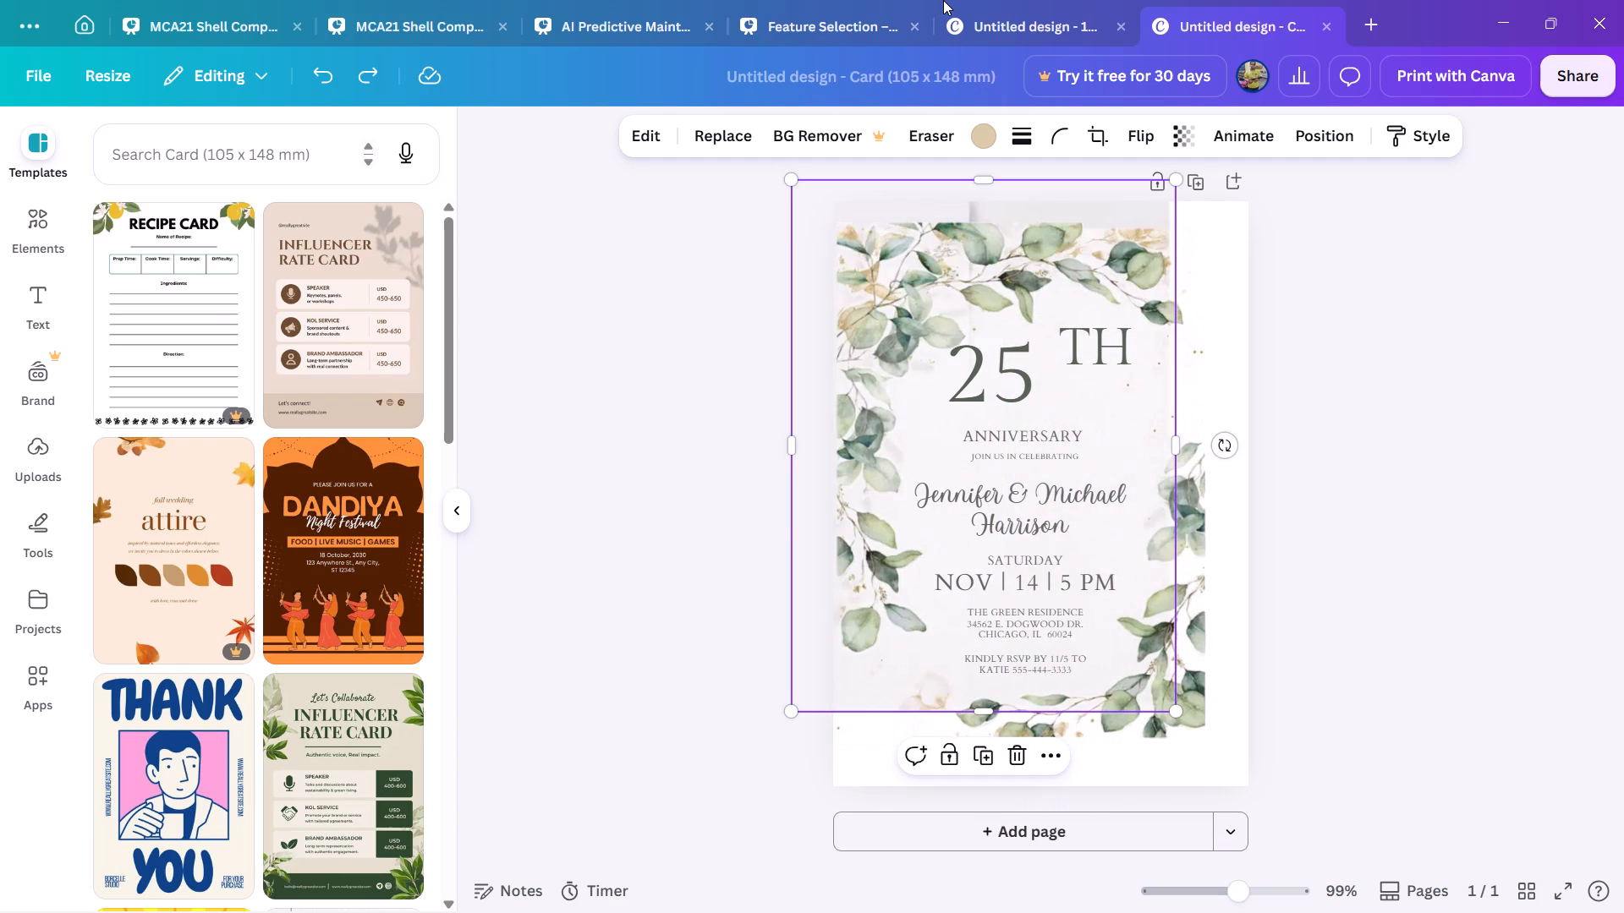
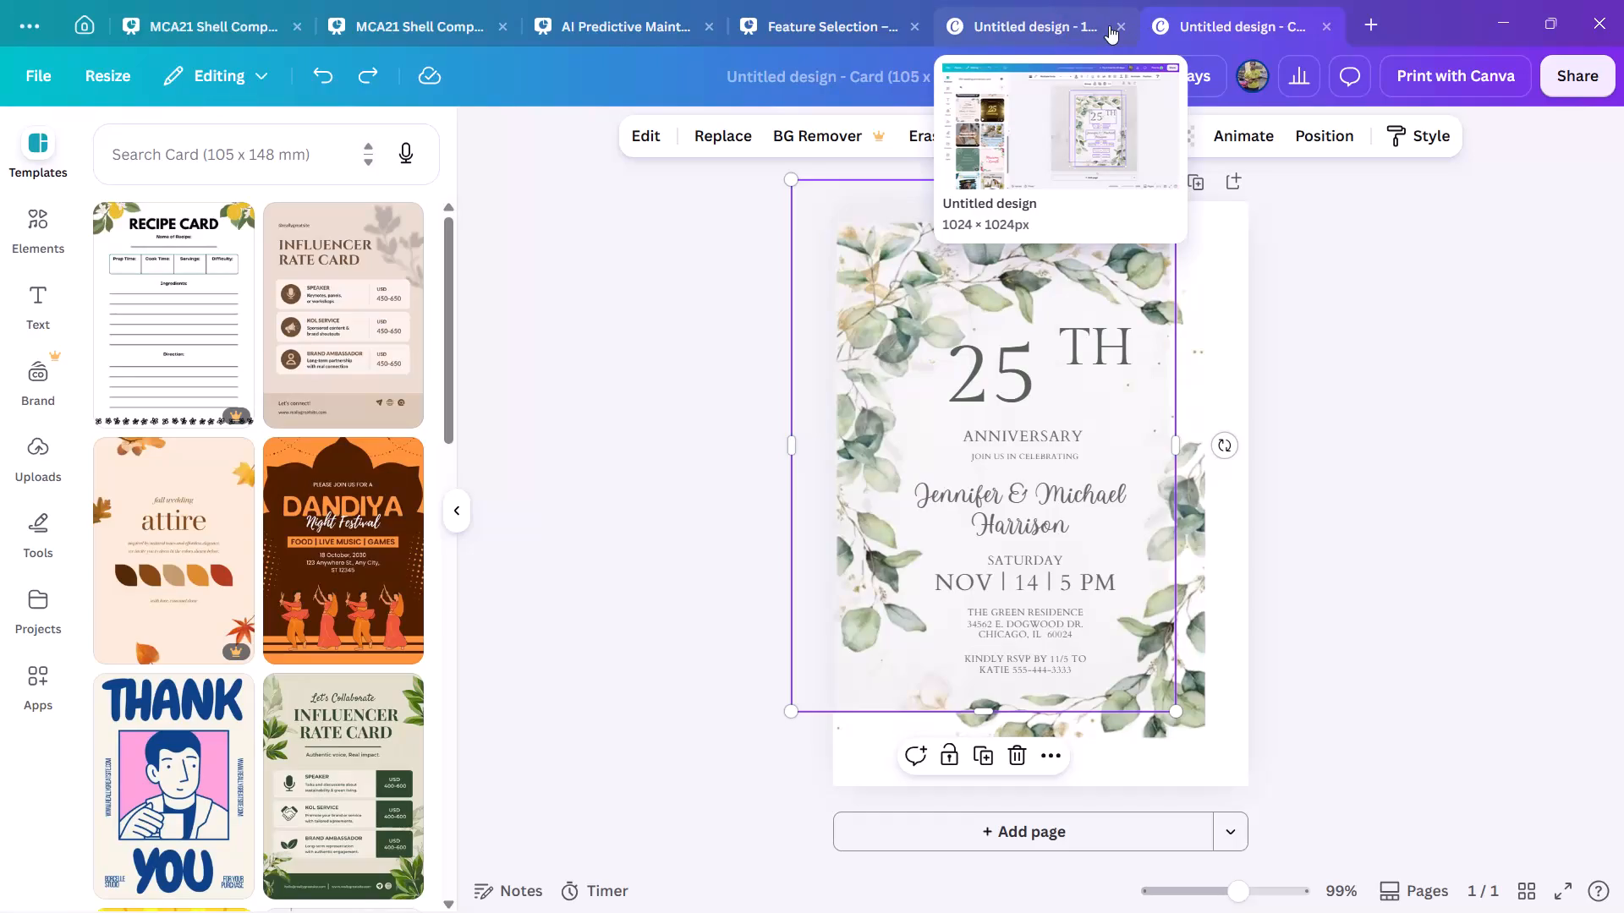
Close all open designs, including the card, the 1024 × 1024 px invitation and the presentations, leaving only the home page.
click(1121, 27)
click(1121, 27)
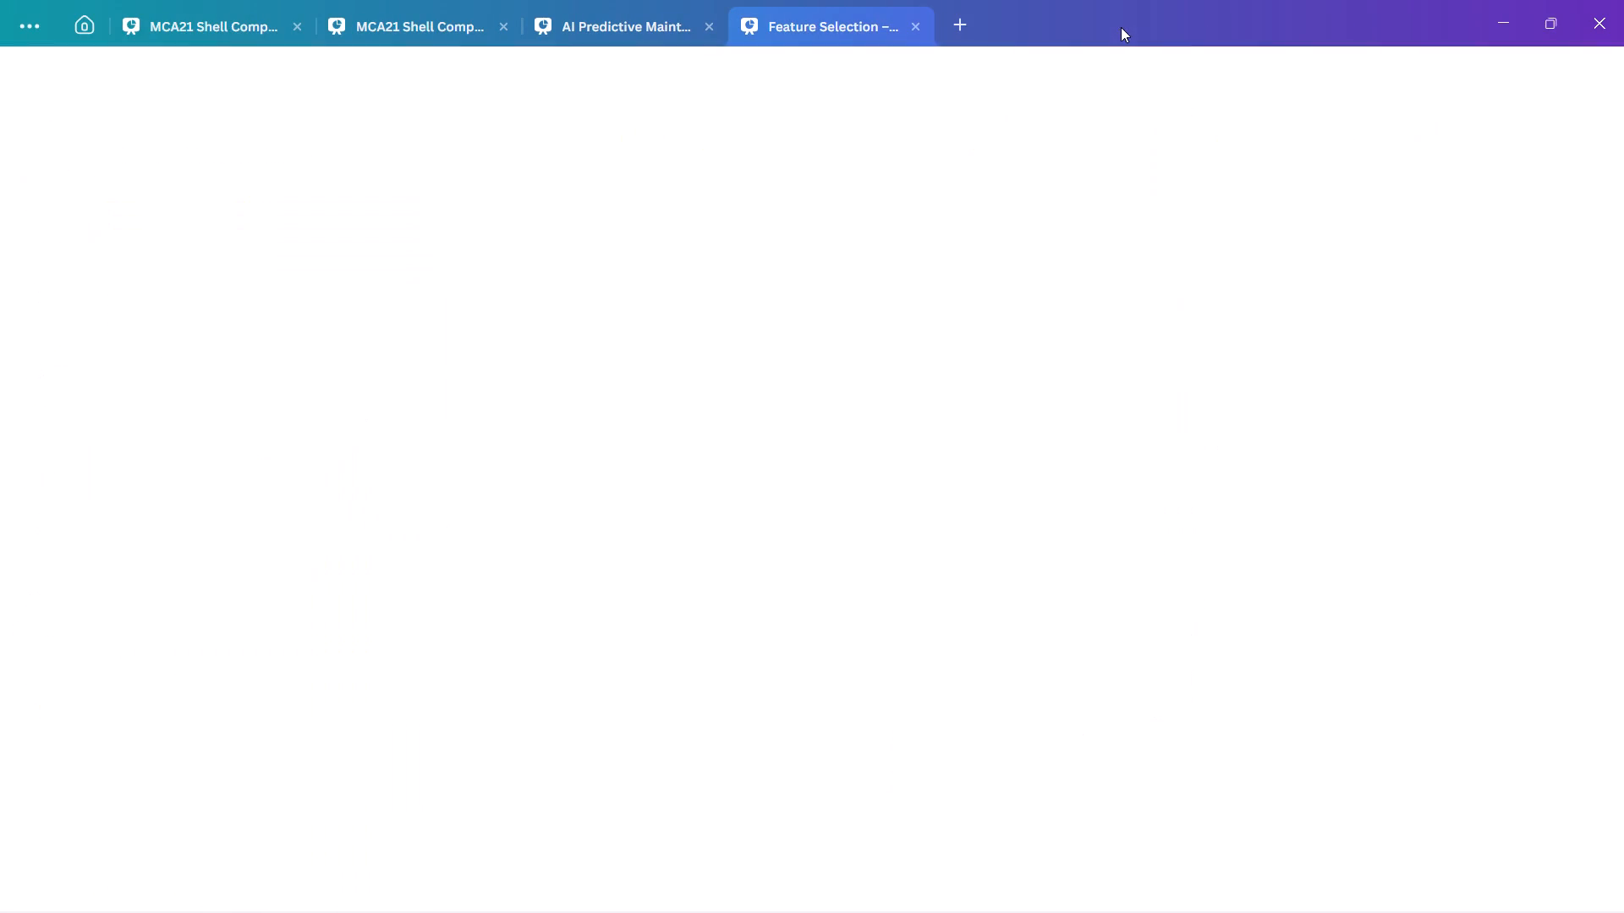
click(915, 28)
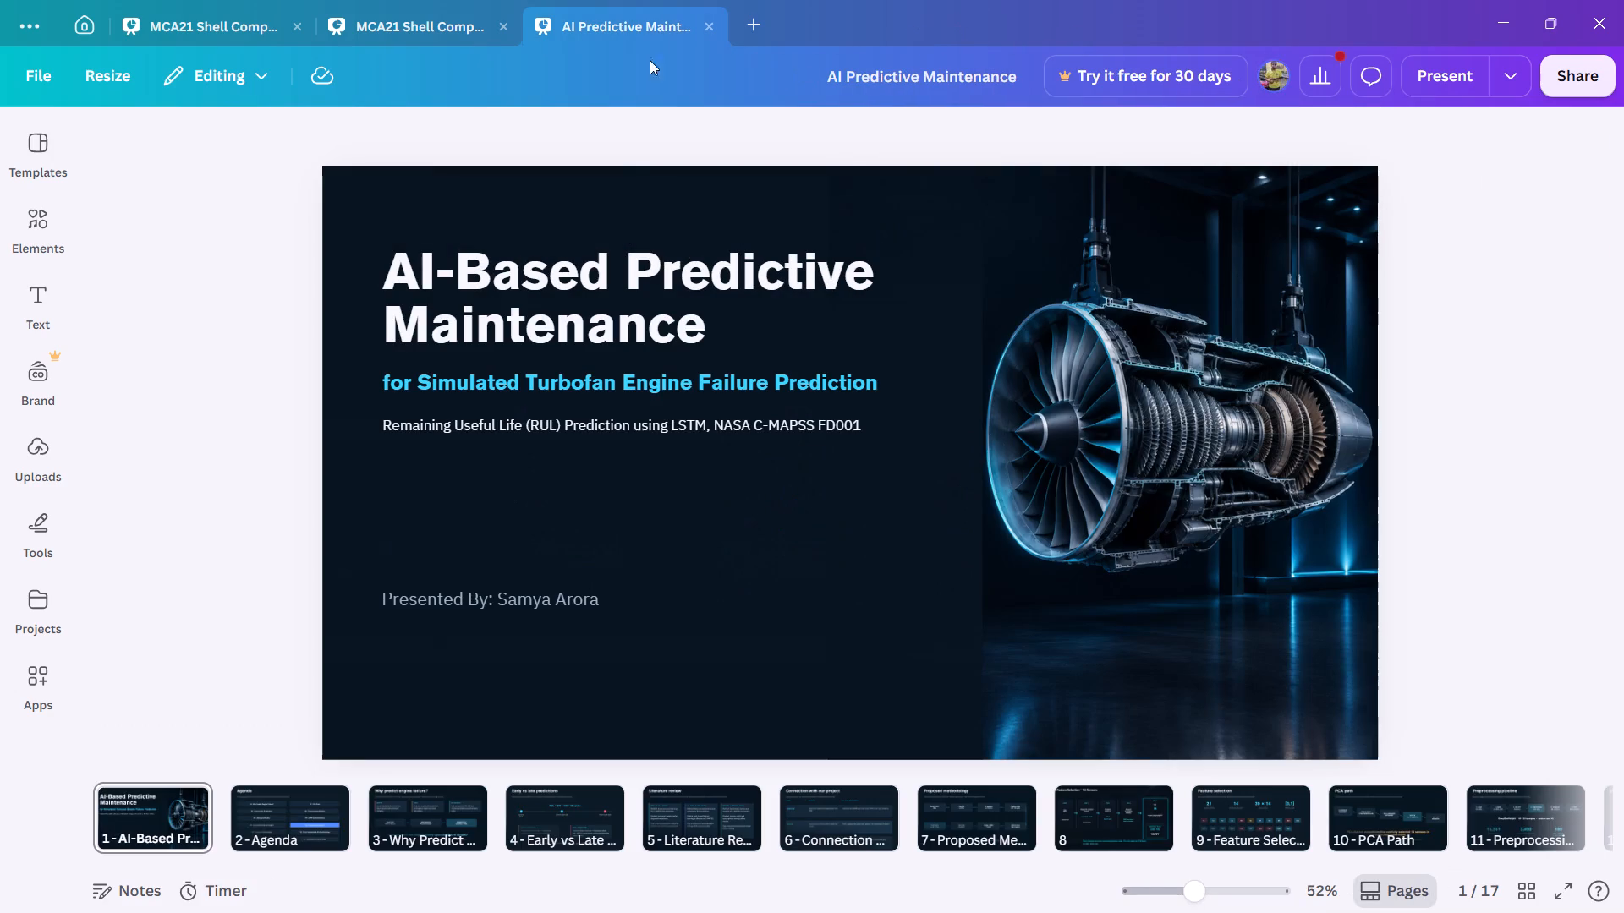
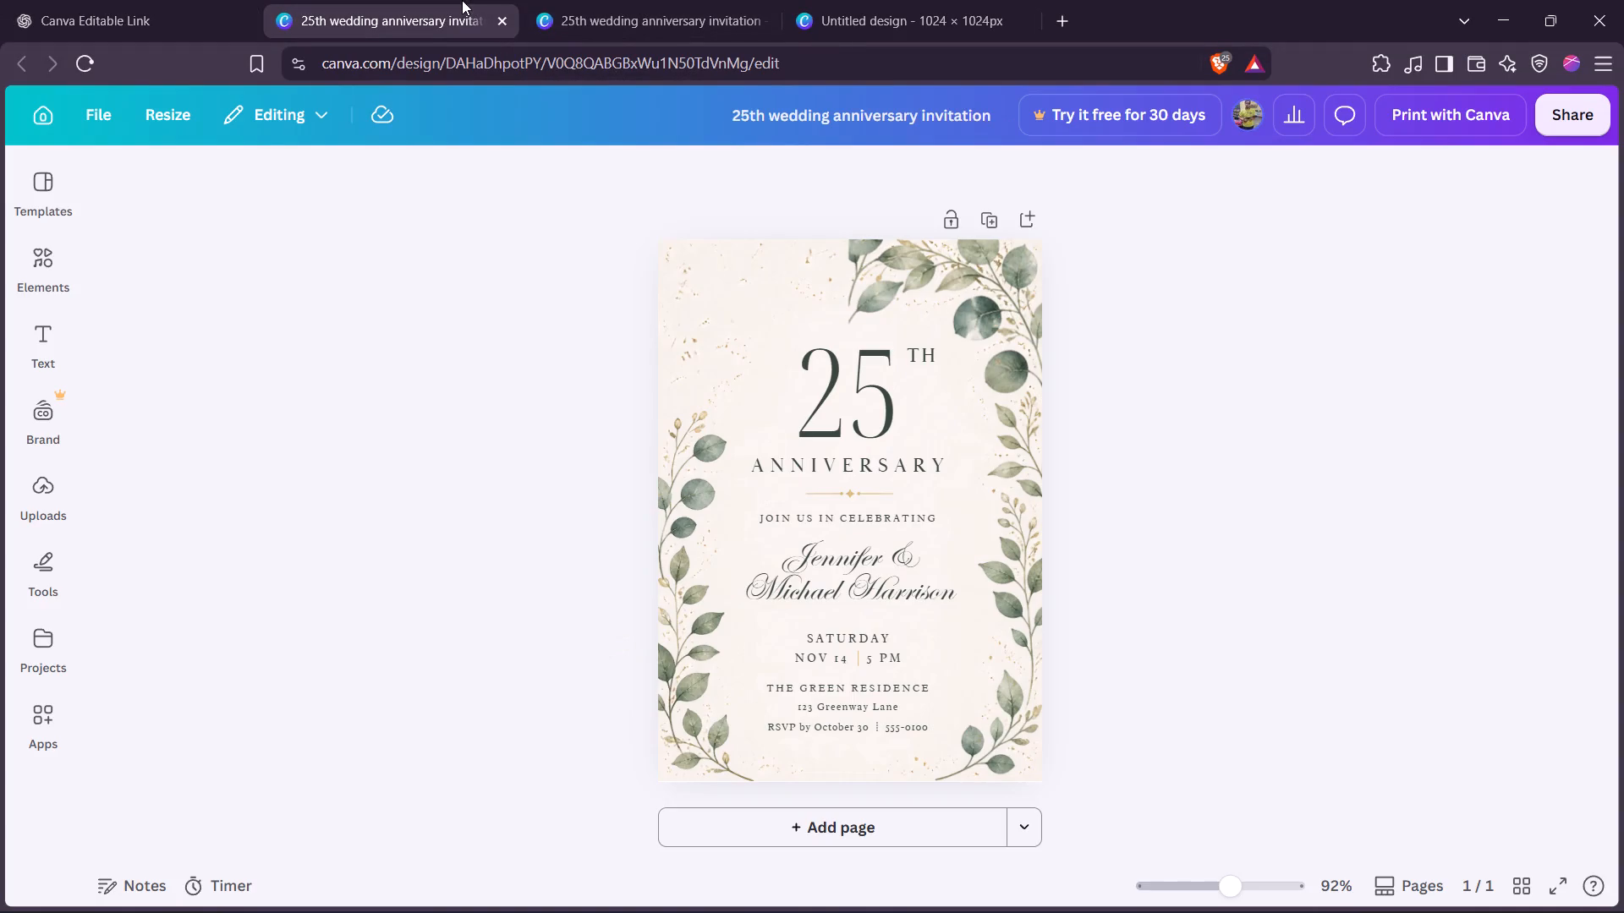
click(637, 0)
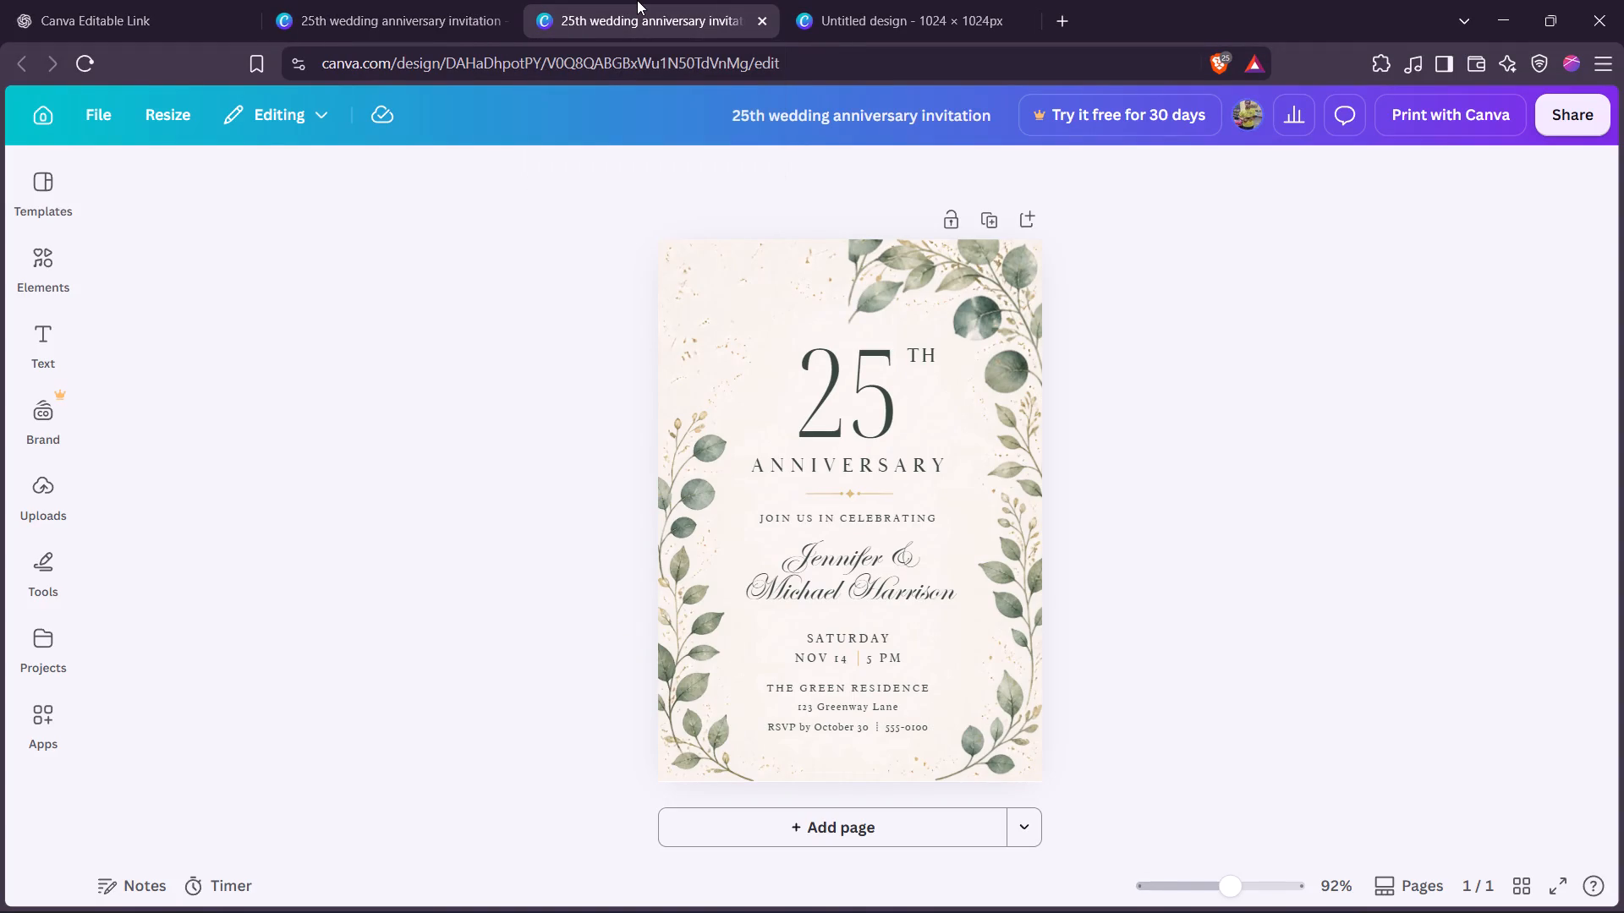
click(874, 0)
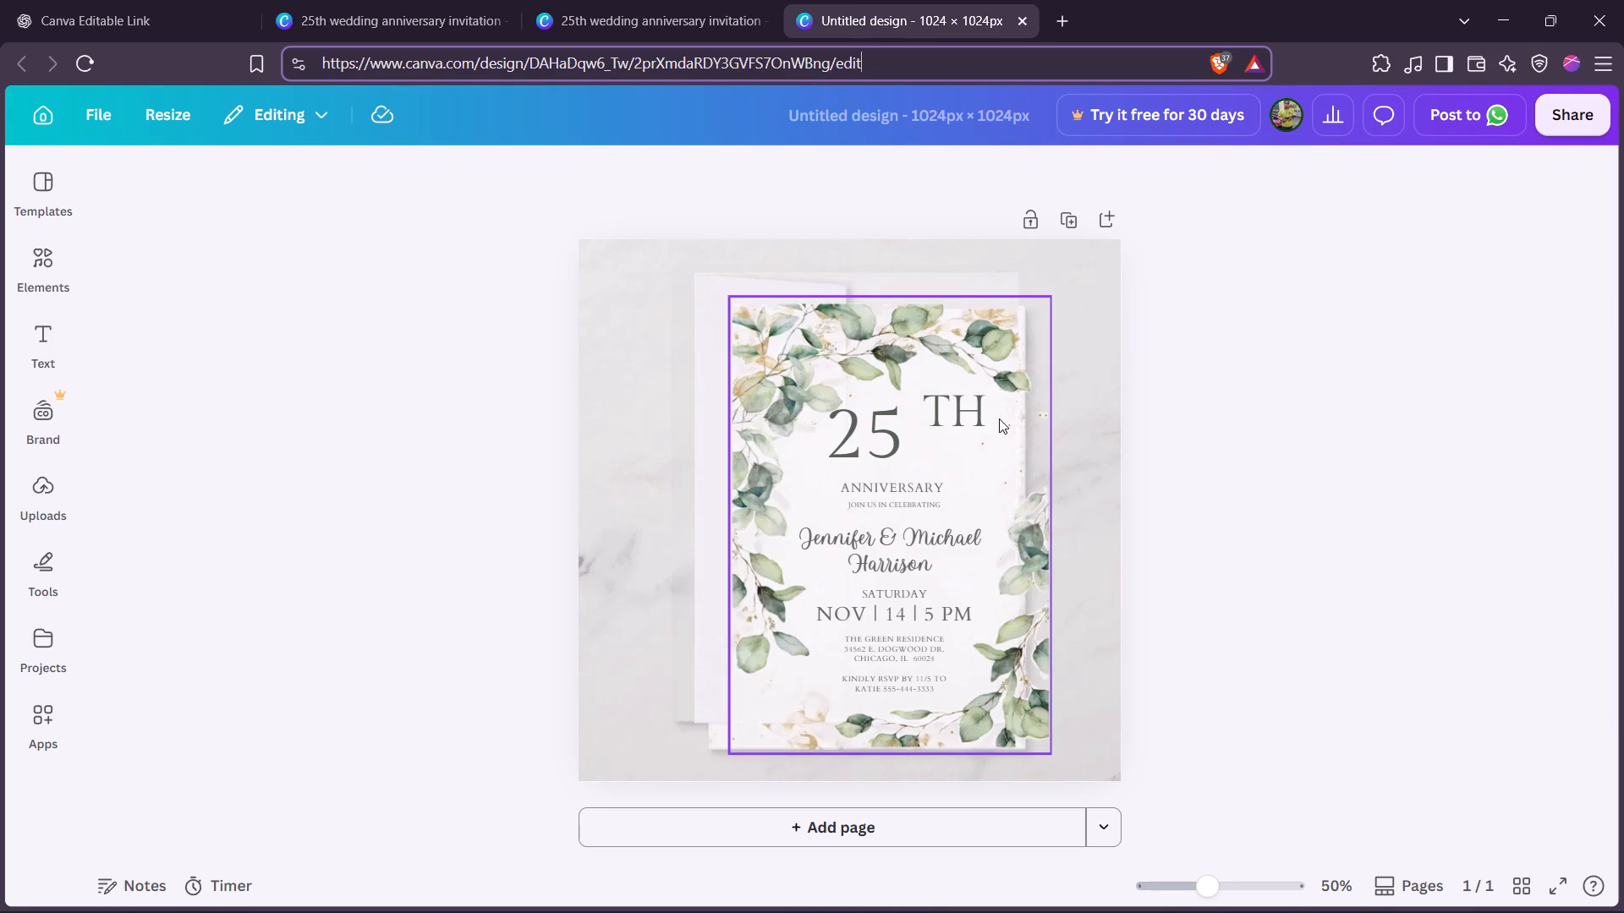
In the untitled design, move the green leaf frame layer off the card toward the left edge of the page.
drag(1030, 650, 1010, 648)
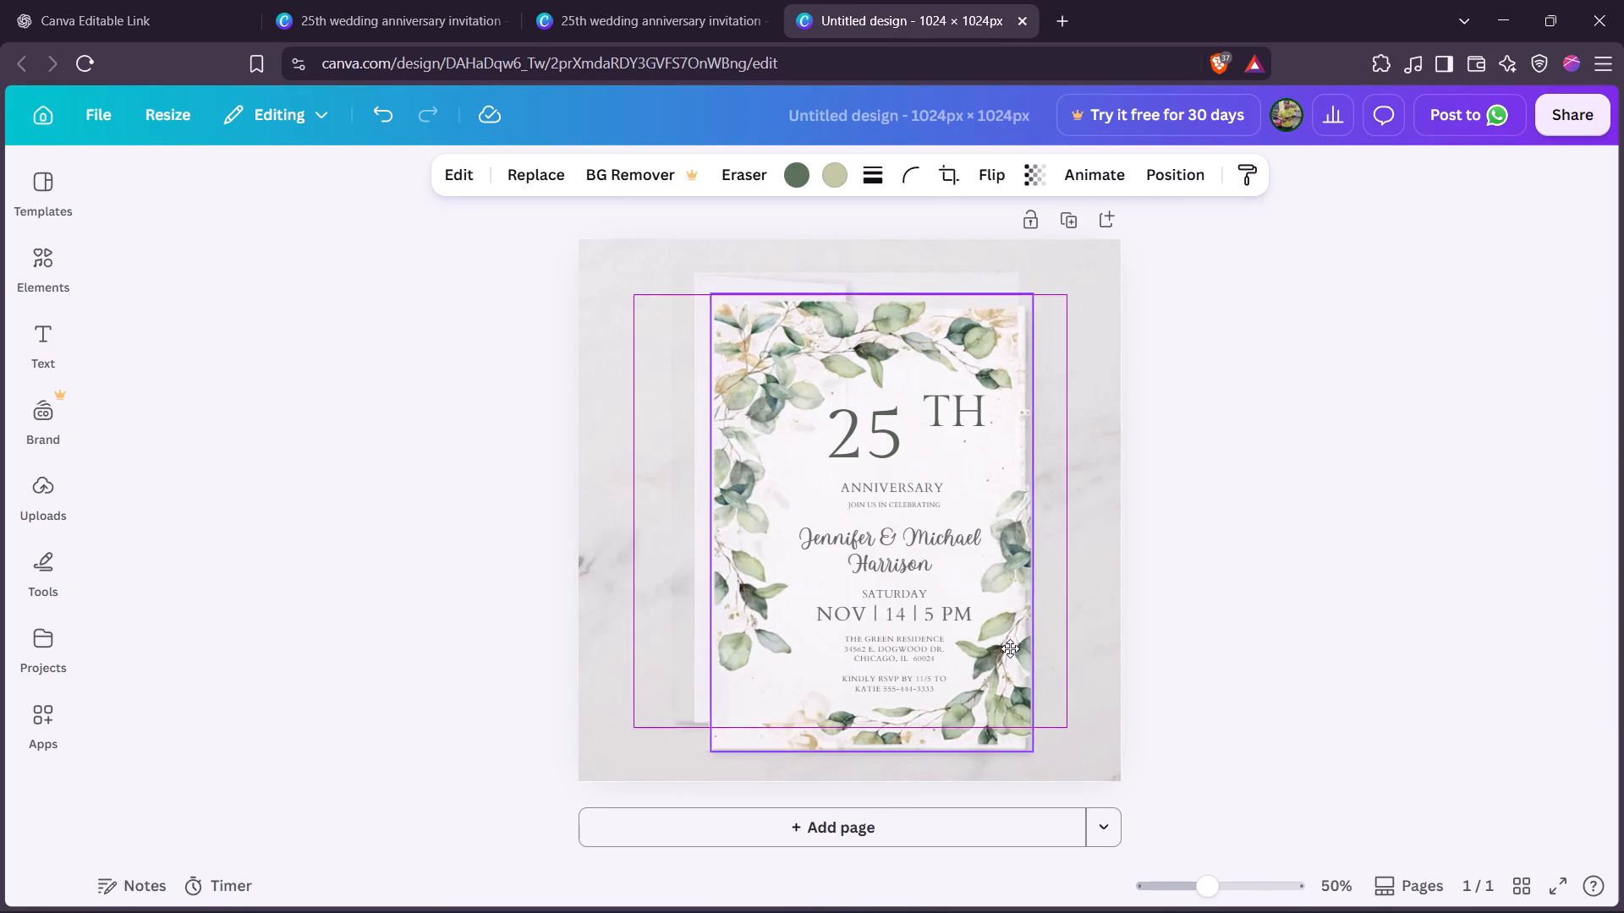
drag(1010, 648, 1001, 641)
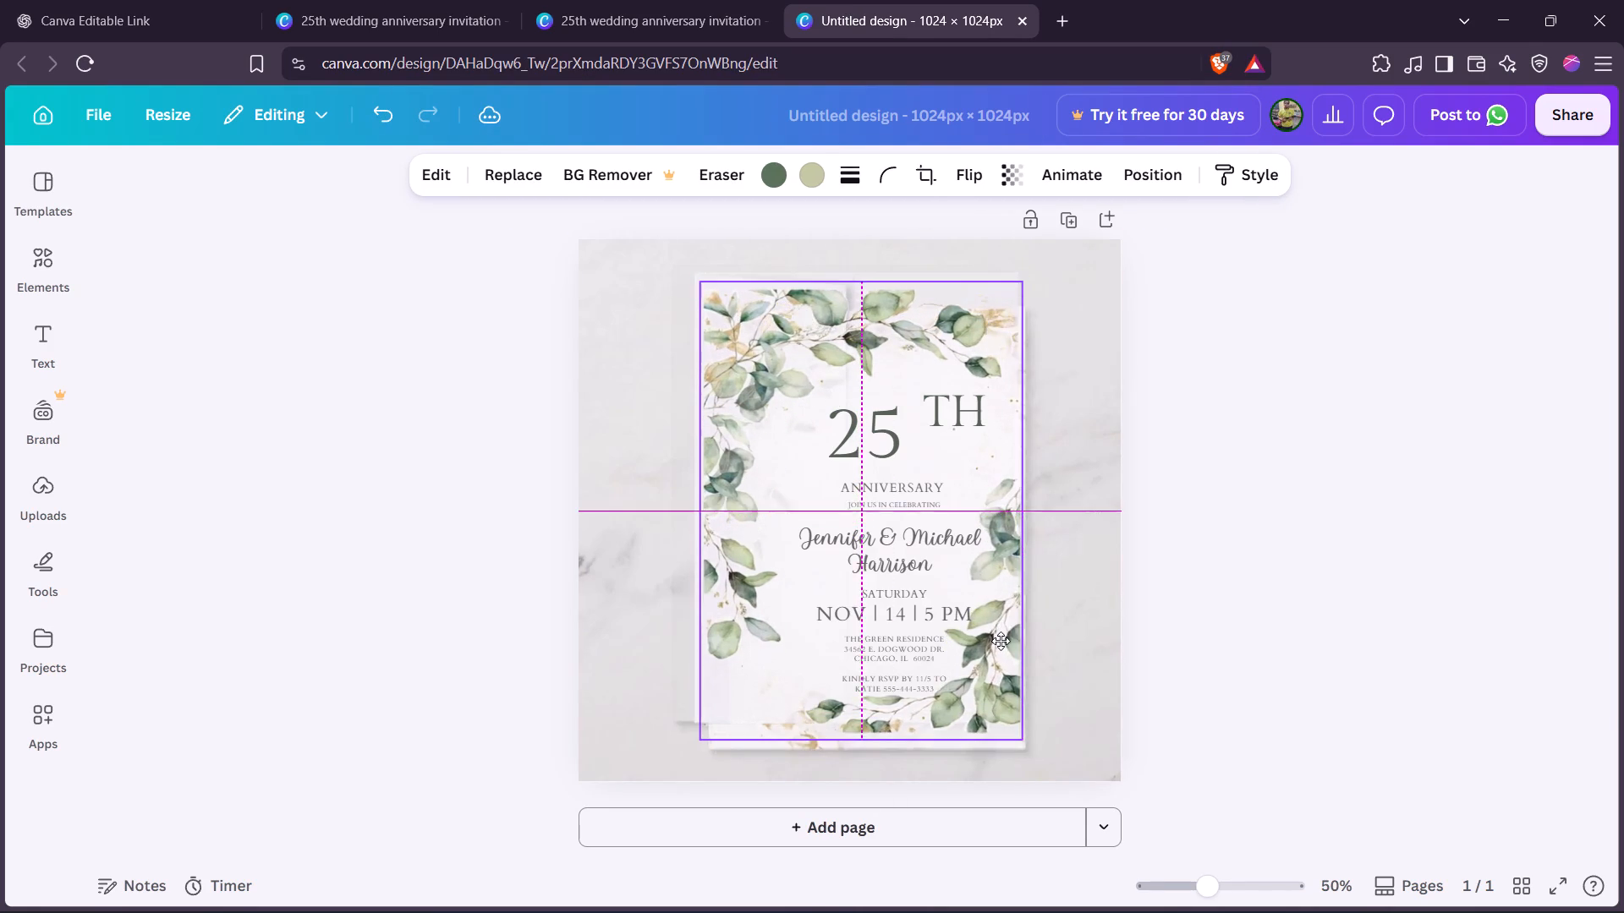
drag(1001, 641, 999, 639)
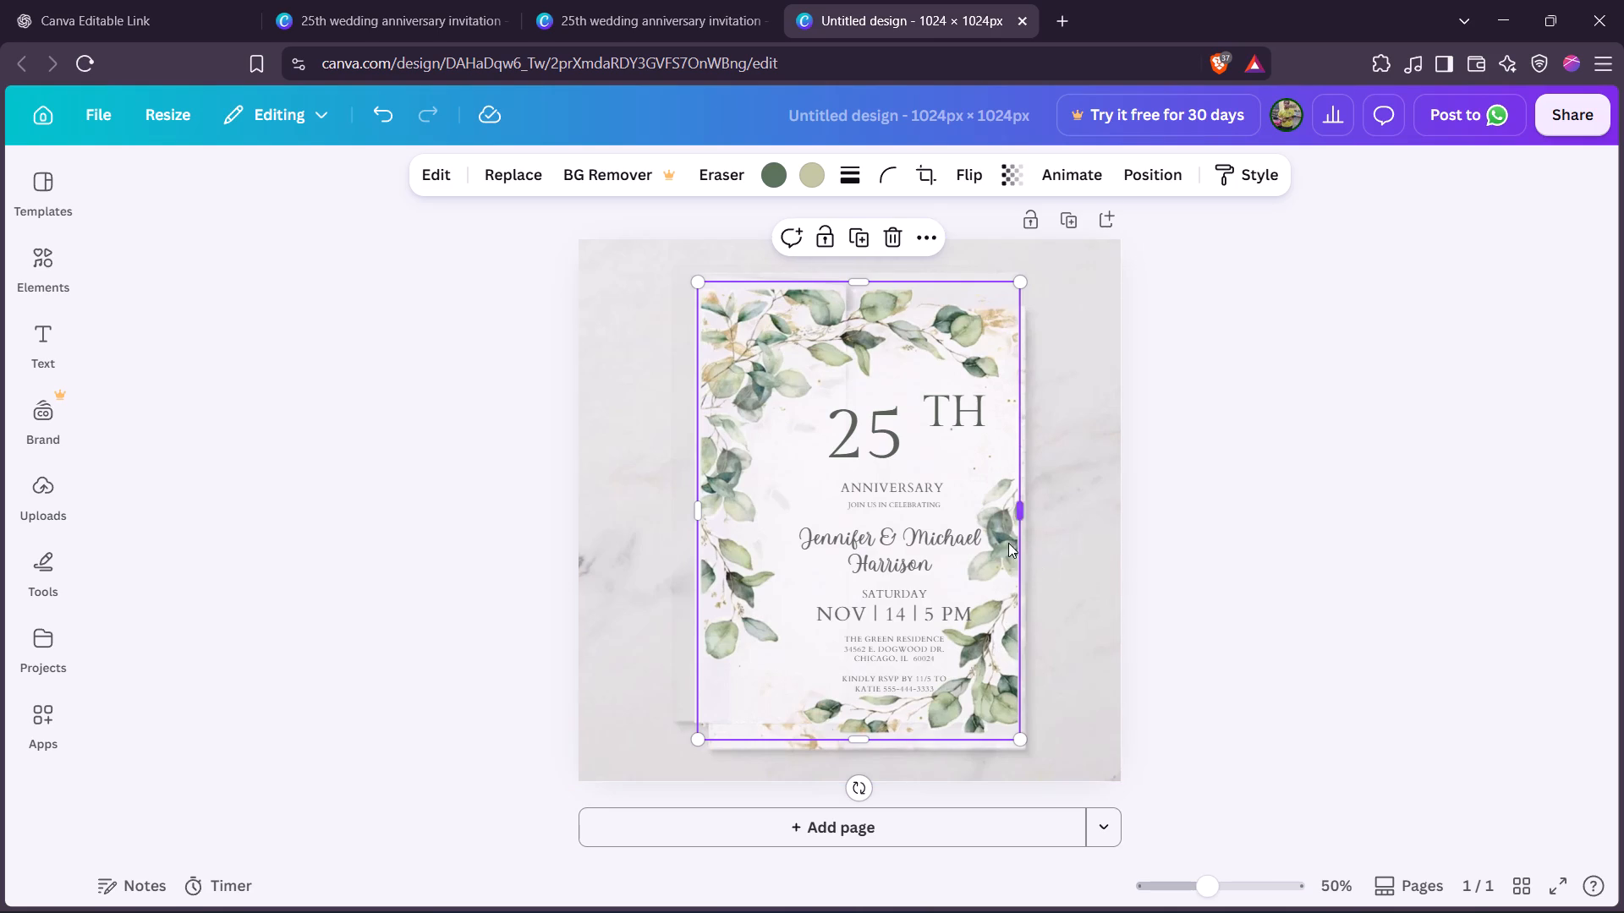
drag(996, 546, 868, 543)
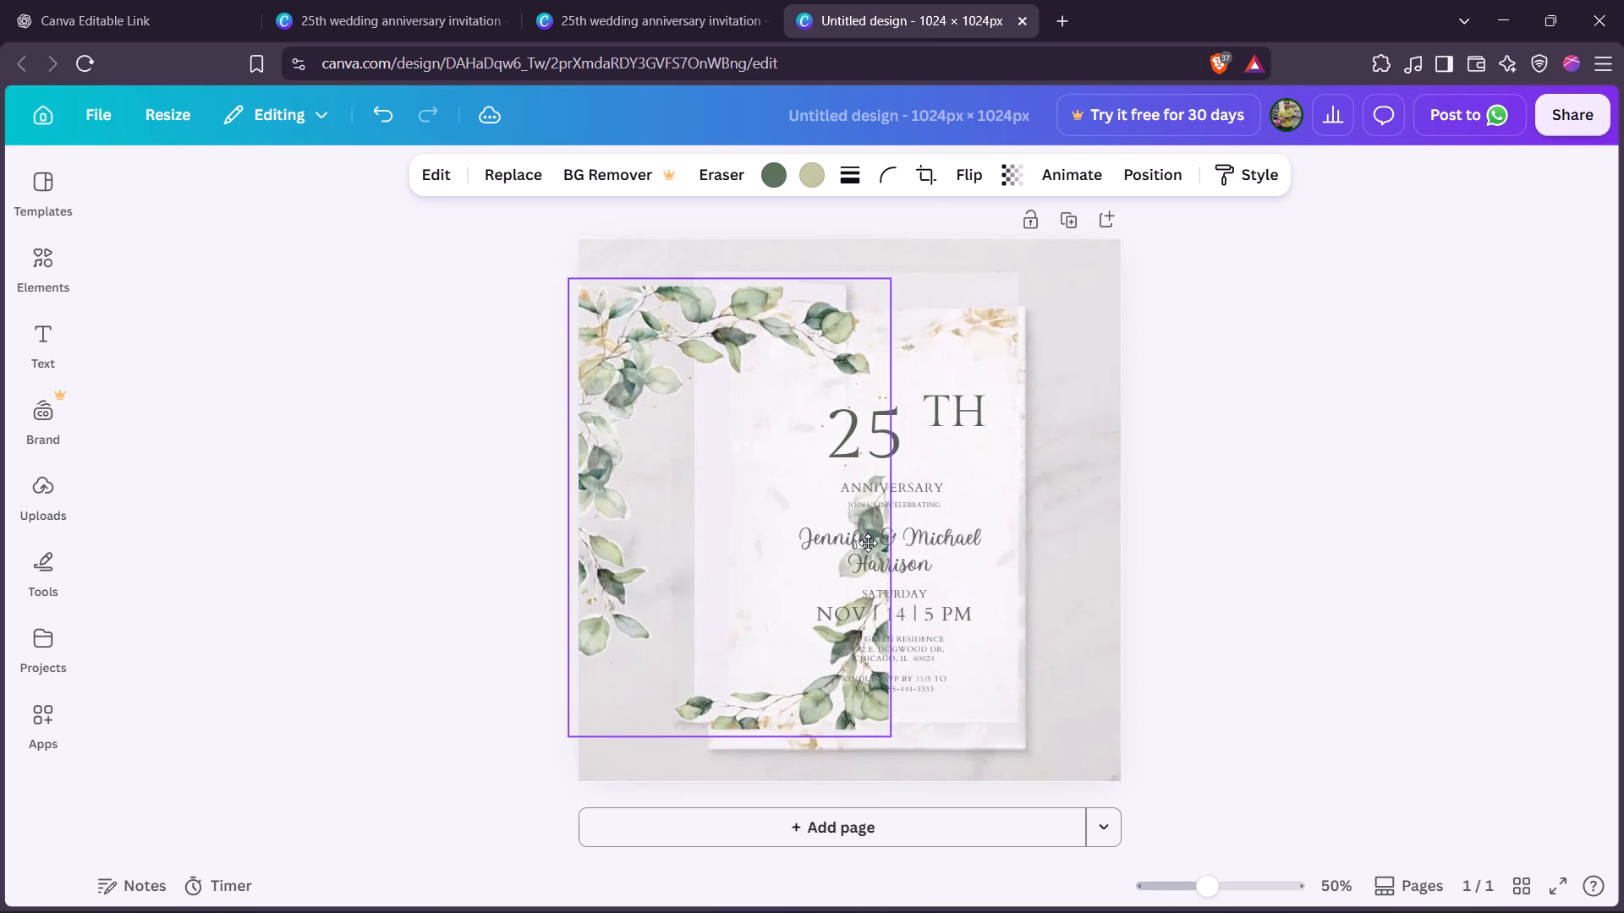
drag(868, 543, 1052, 492)
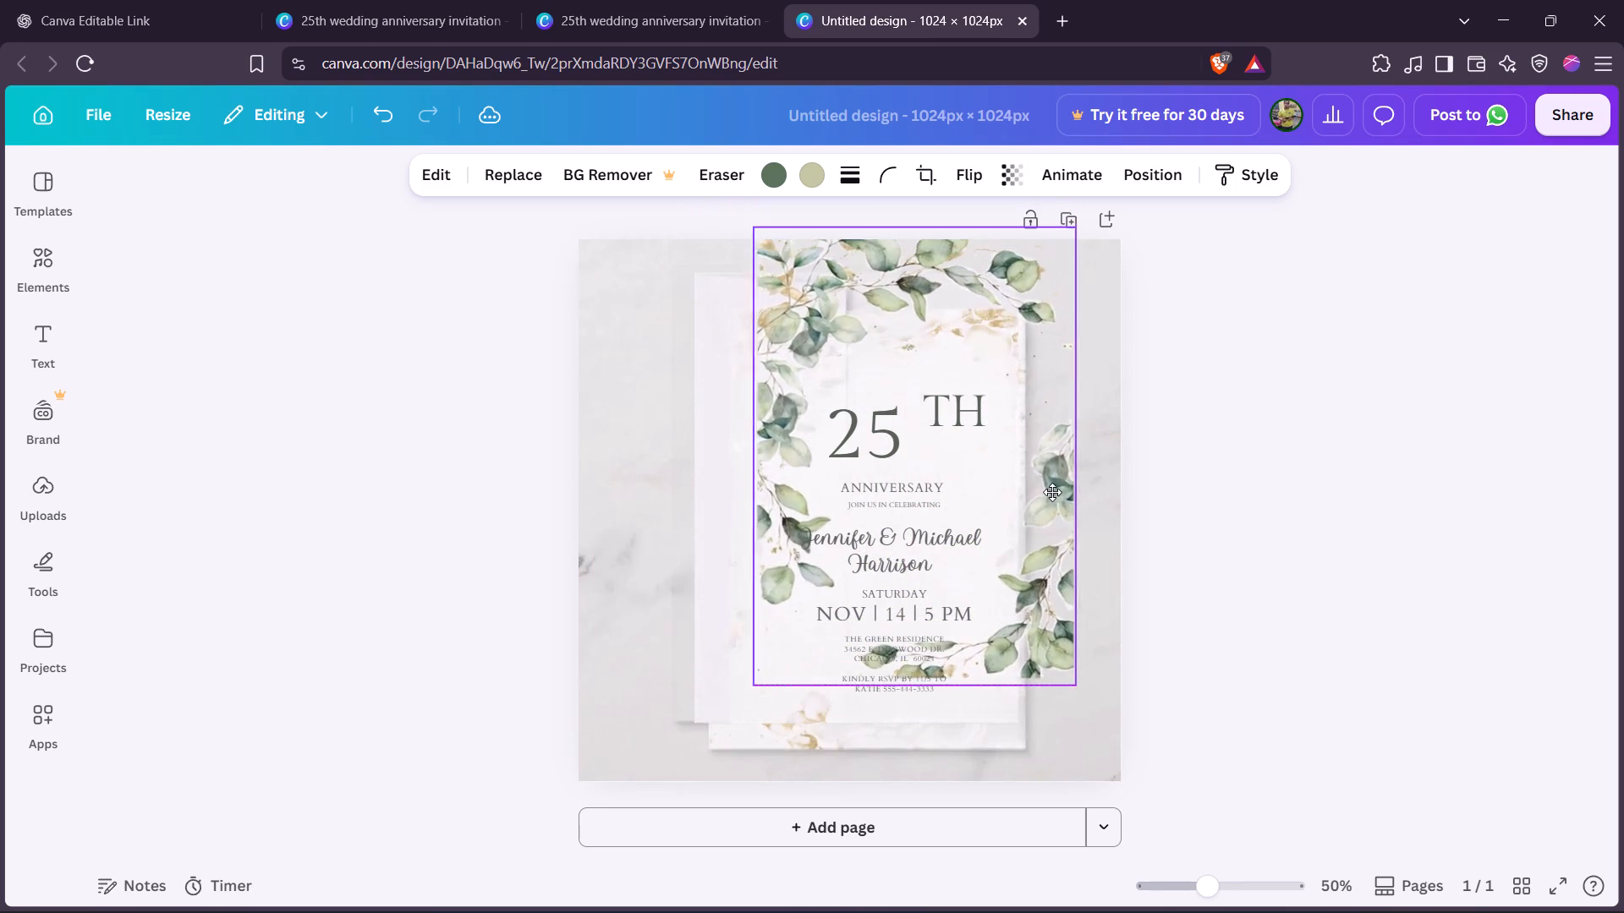
drag(1052, 492, 999, 552)
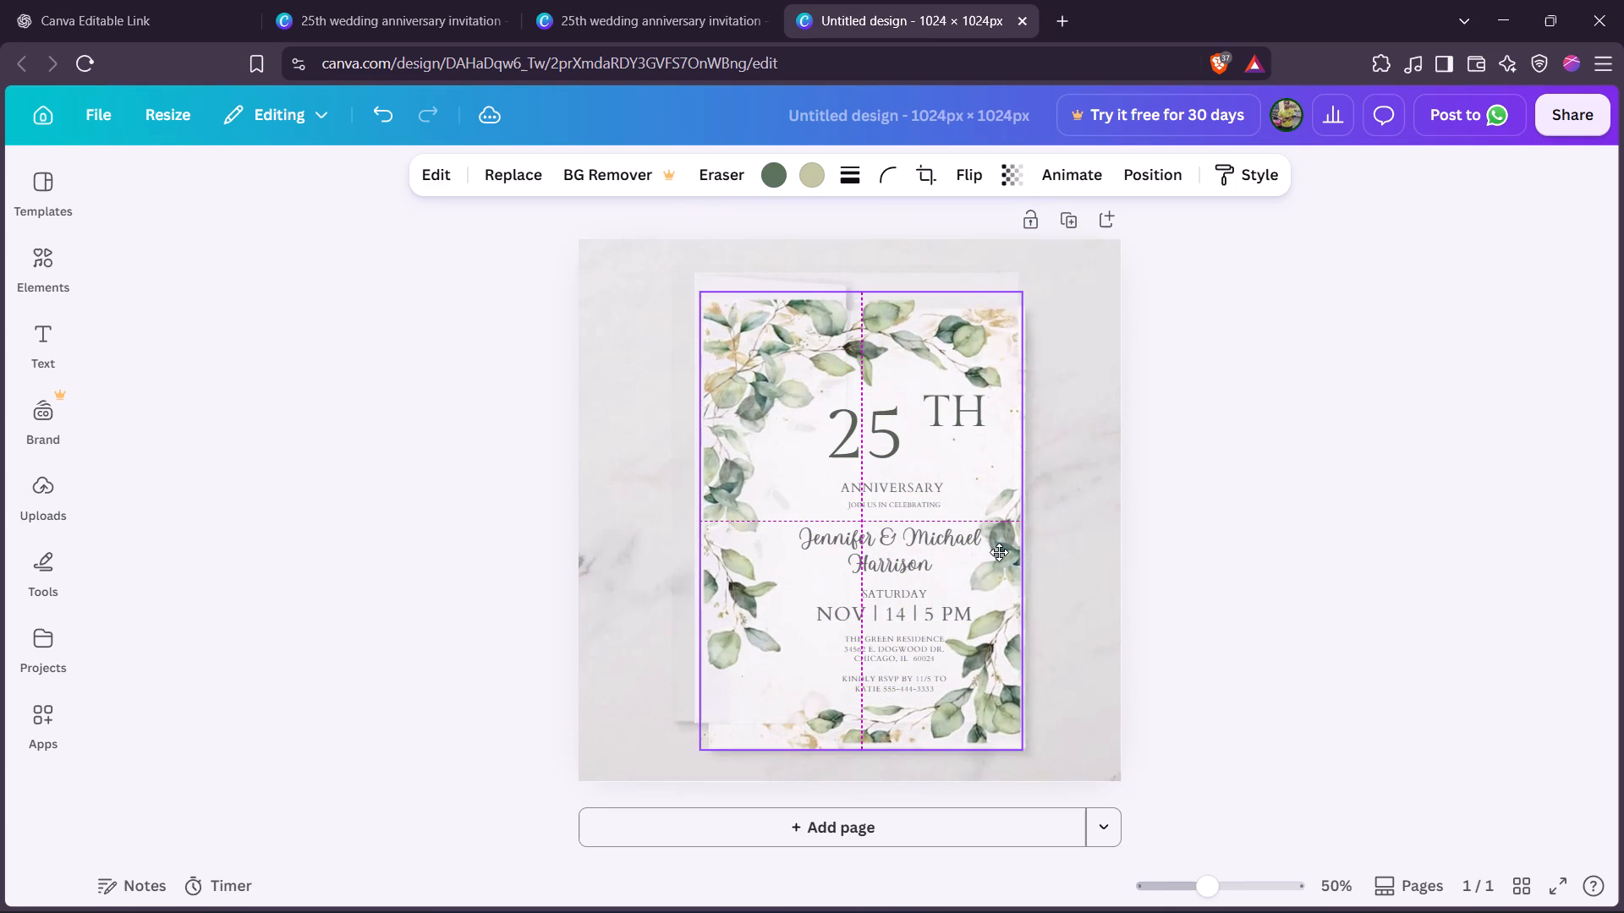
drag(999, 552, 875, 558)
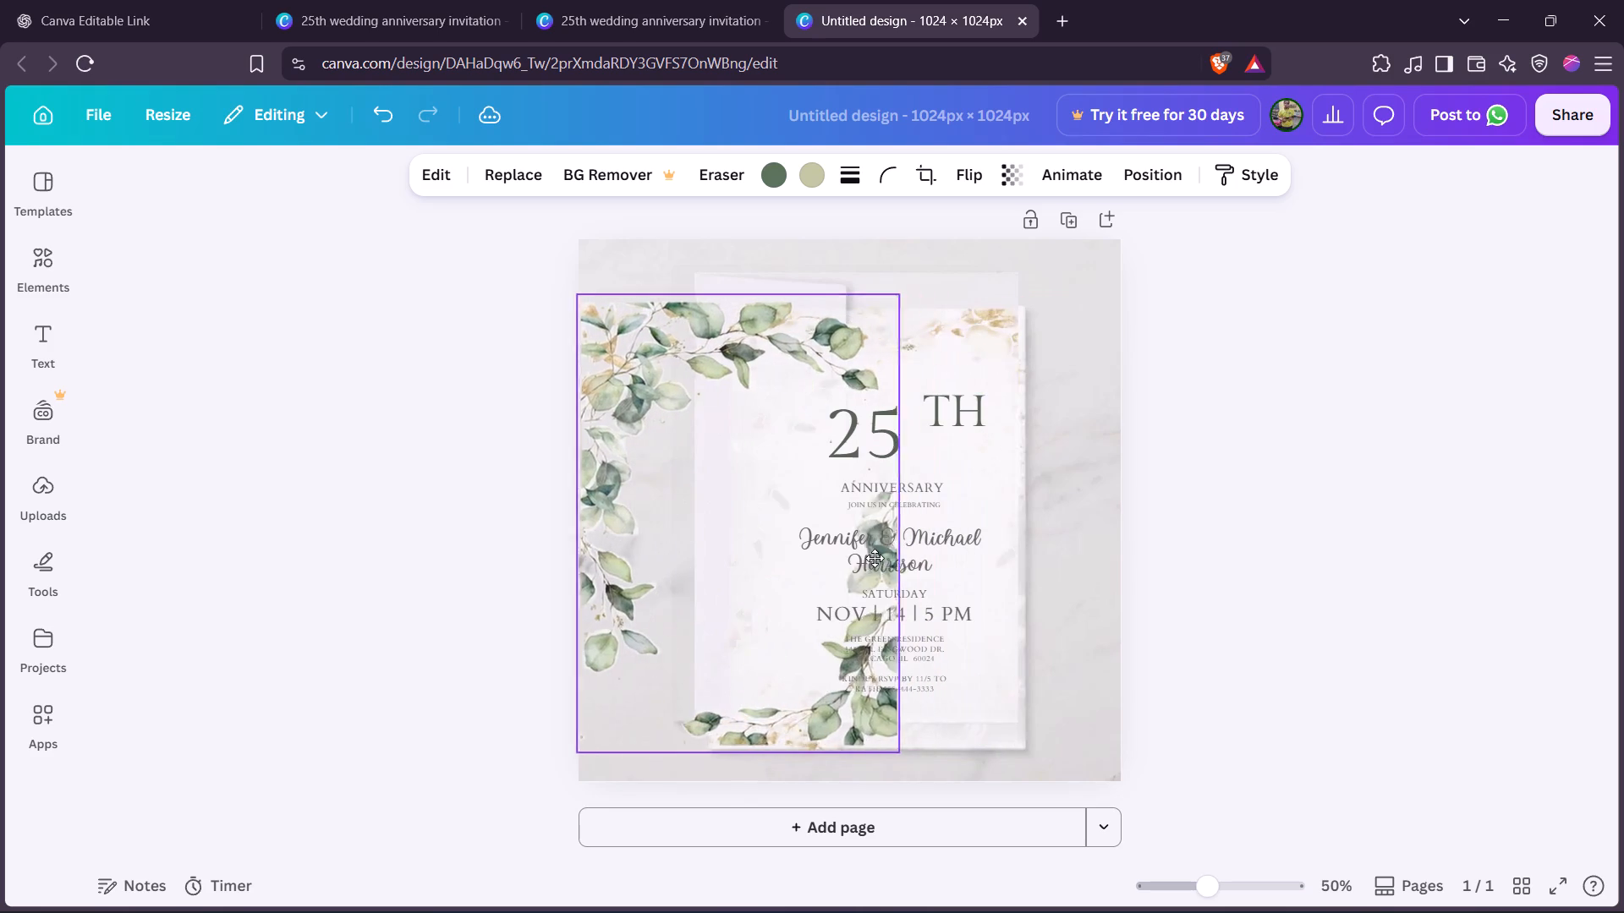
drag(875, 558, 866, 558)
Move the blank card layer with gold flowers down and left, away from the invitation text, and select the marble background.
click(986, 347)
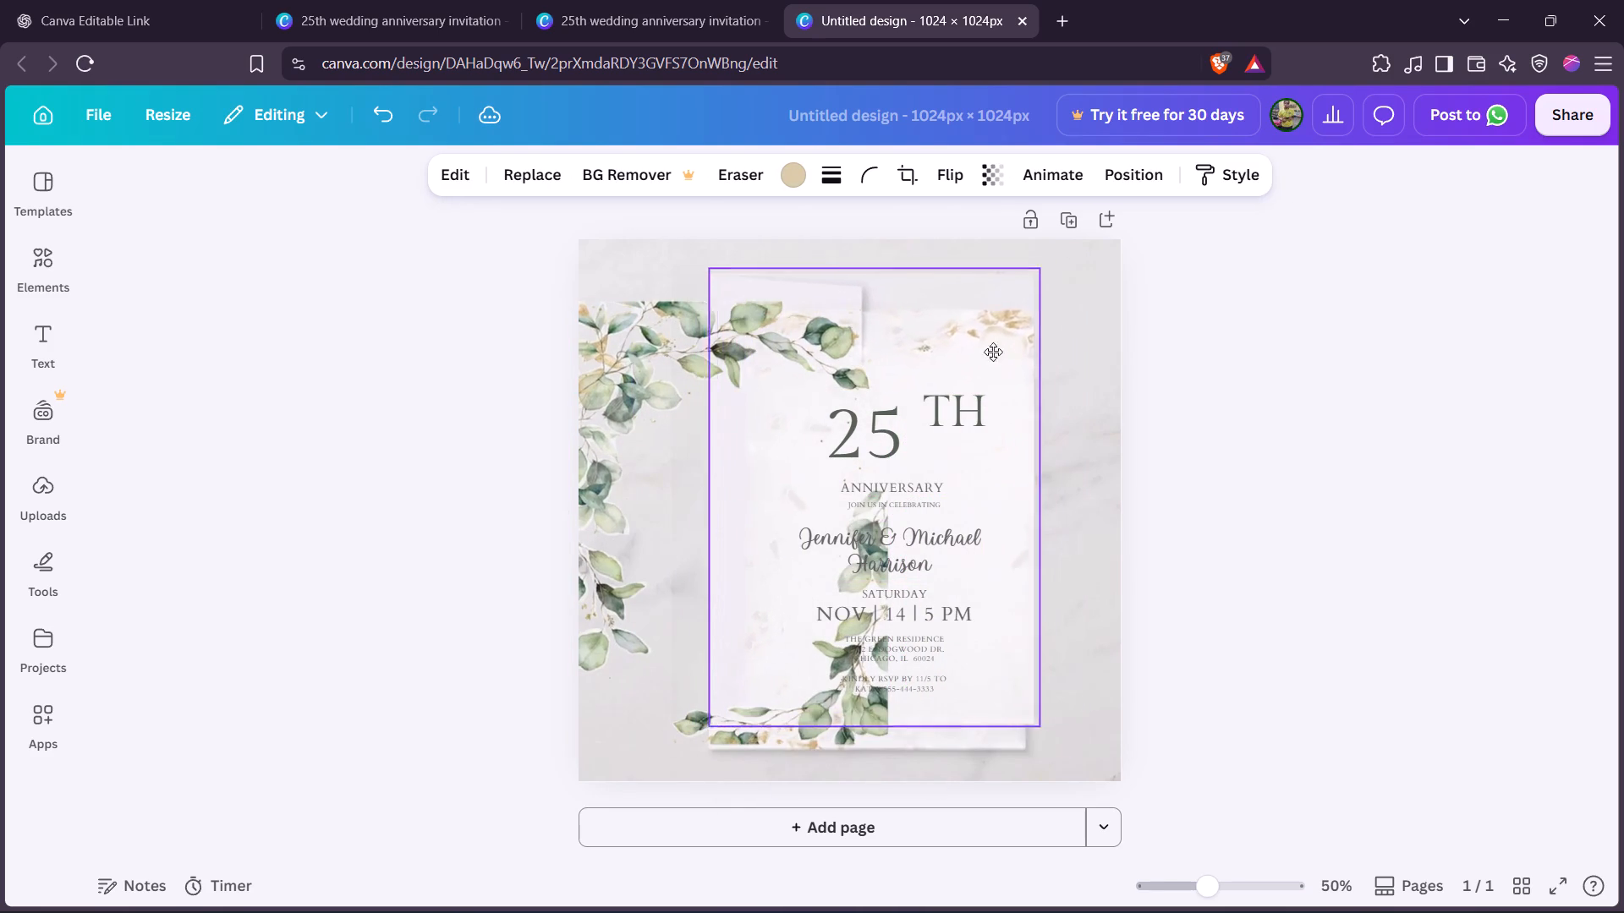
drag(993, 352, 1125, 572)
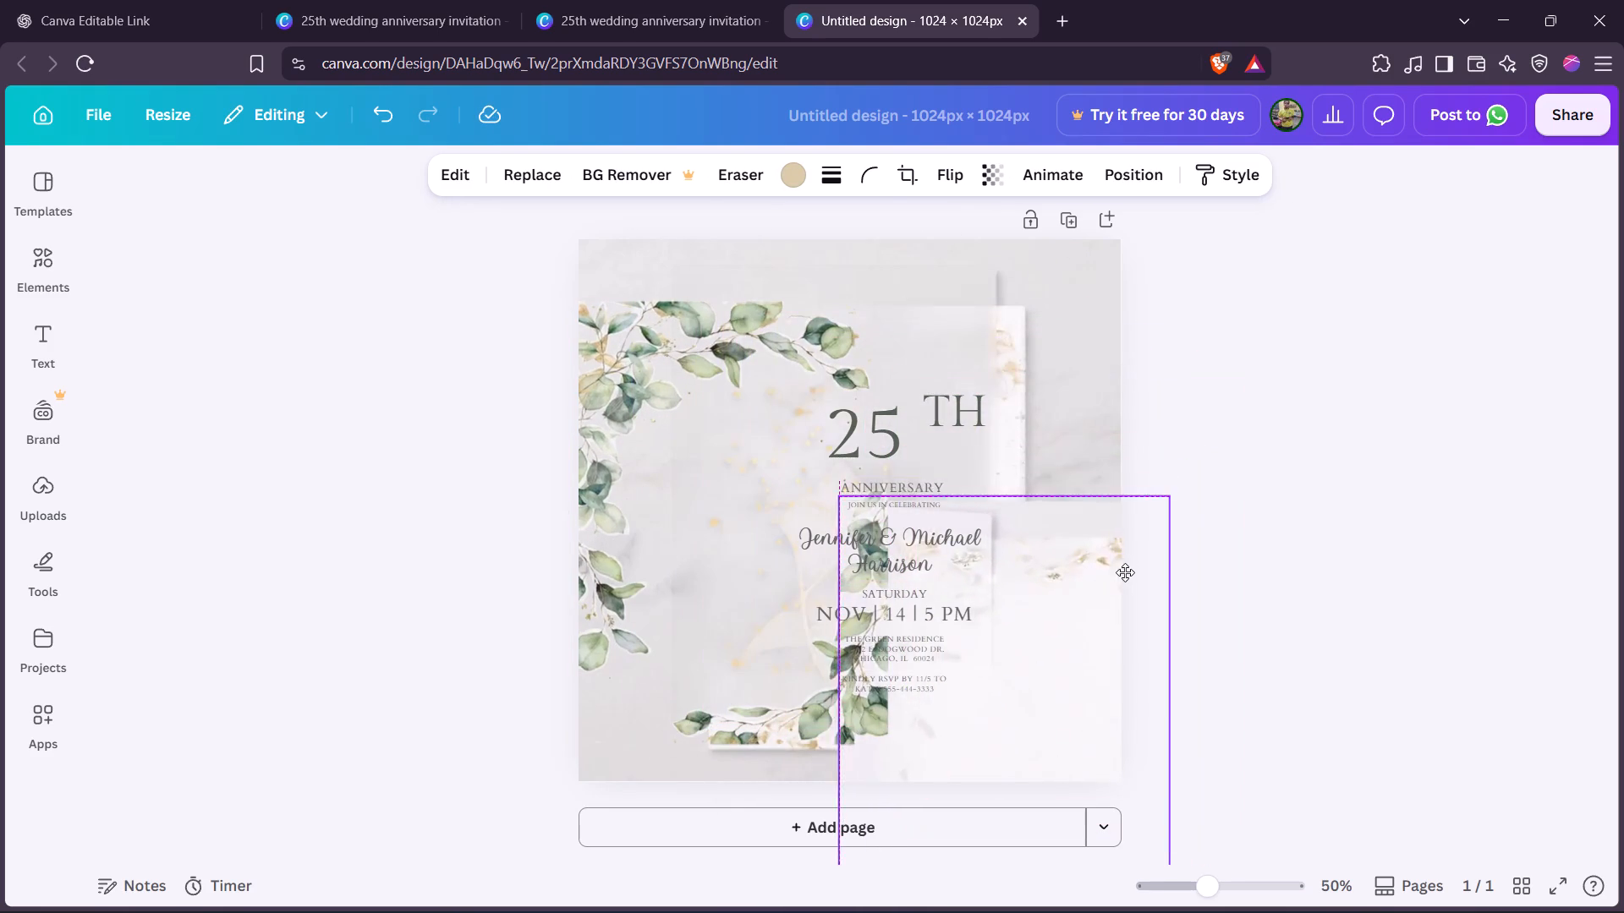
drag(1125, 572, 900, 404)
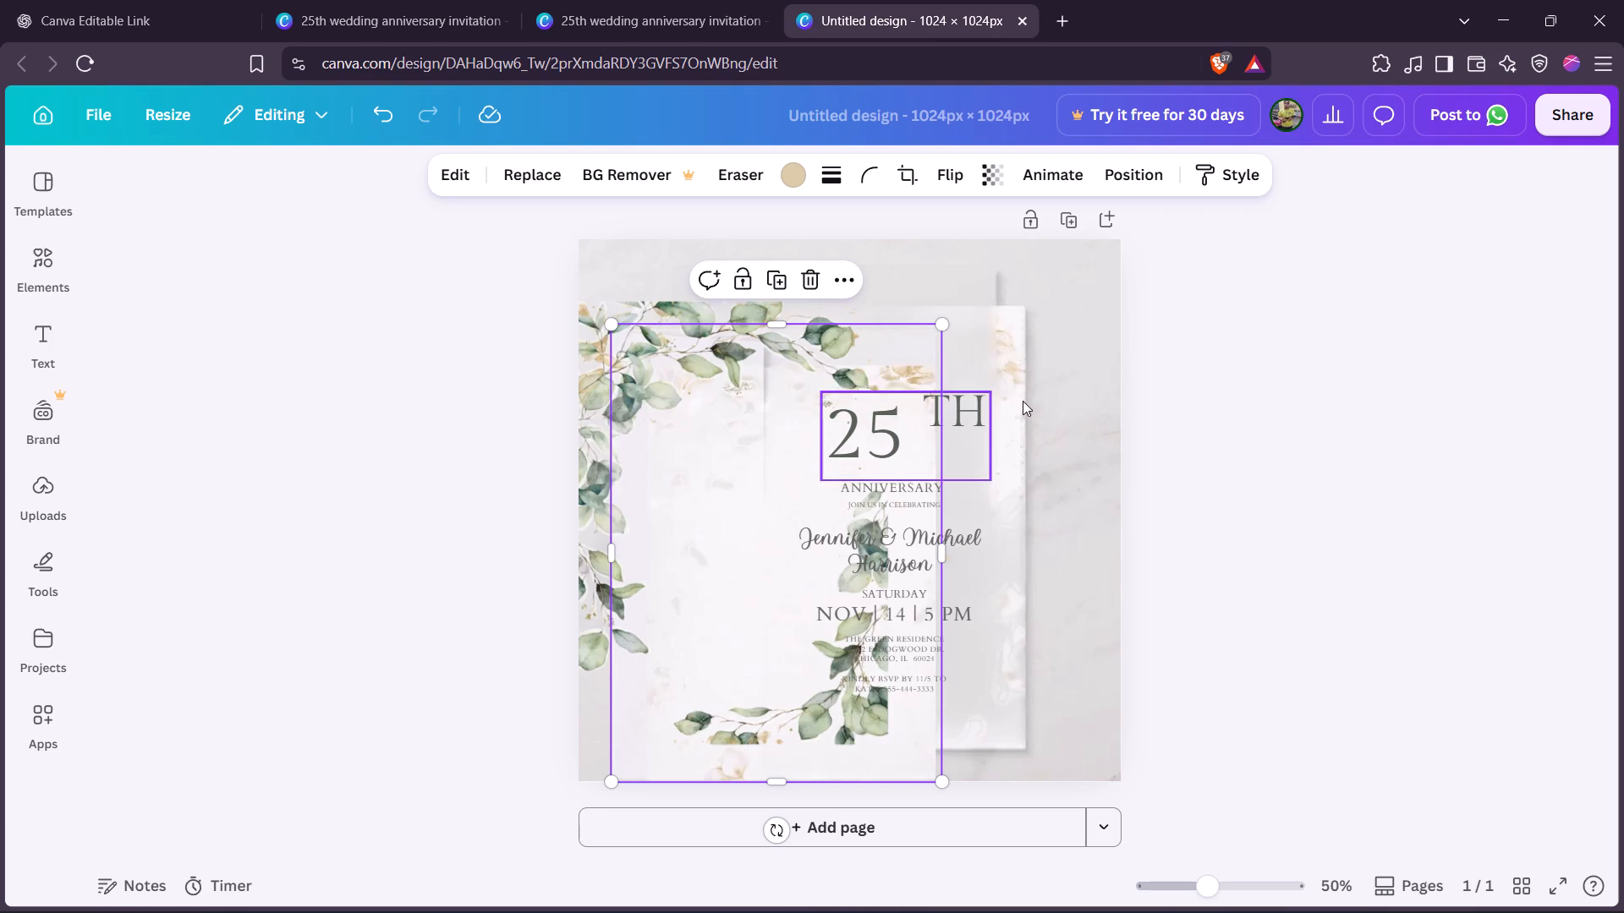
drag(1014, 401, 1070, 434)
drag(1021, 364, 1067, 402)
click(1067, 402)
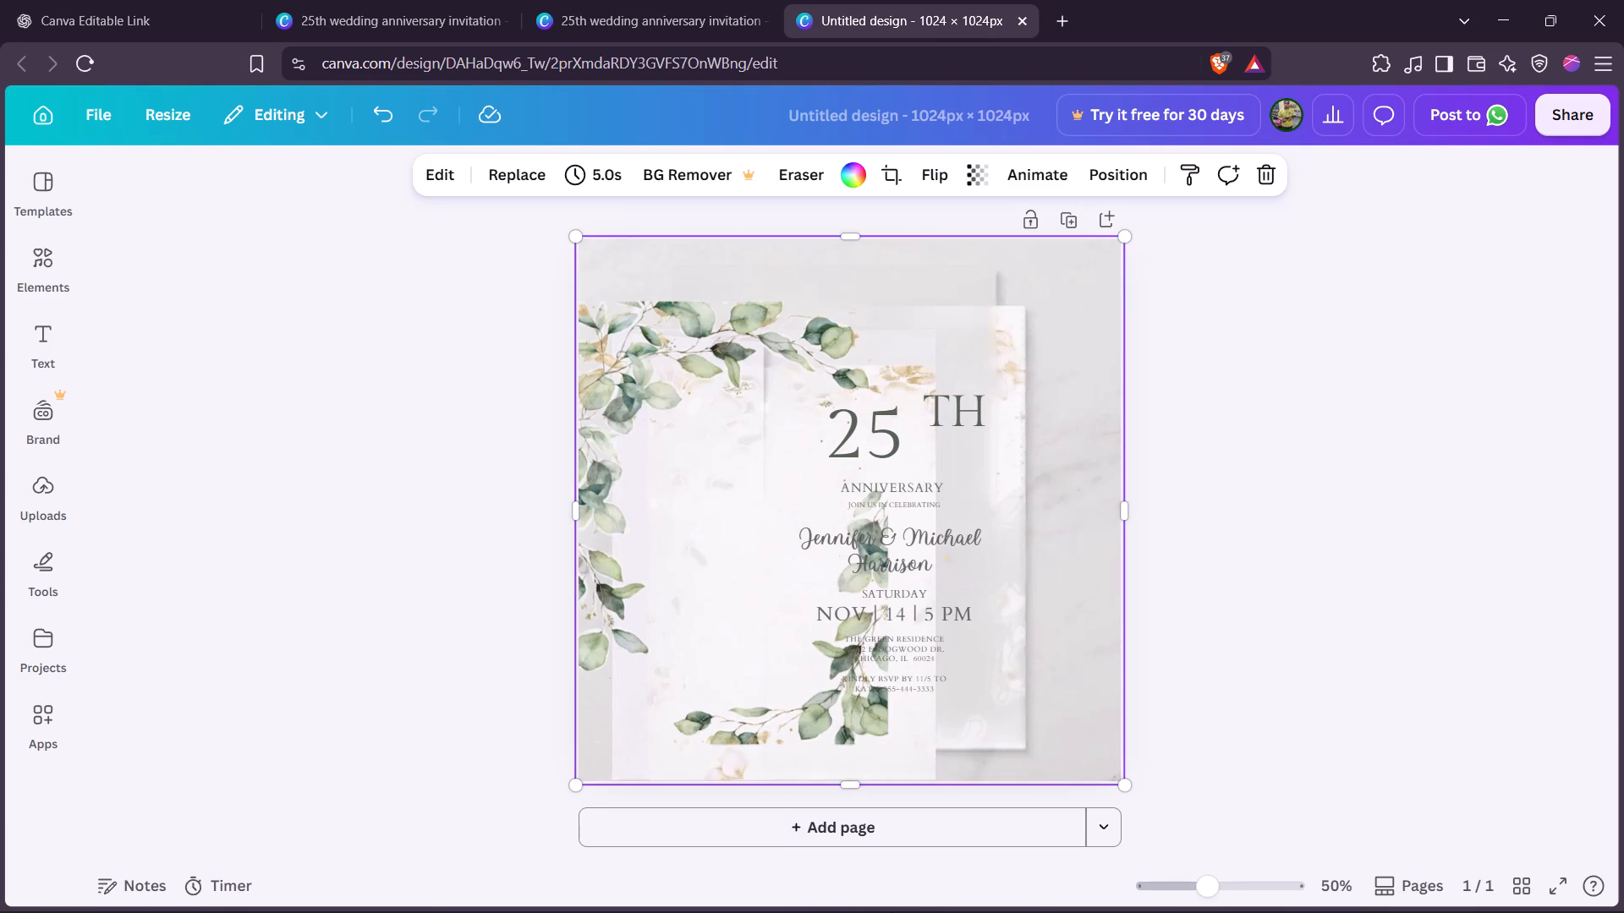
Switch to the Canva desktop app and dismiss the OneDrive shared-item deletion dialog.
click(980, 900)
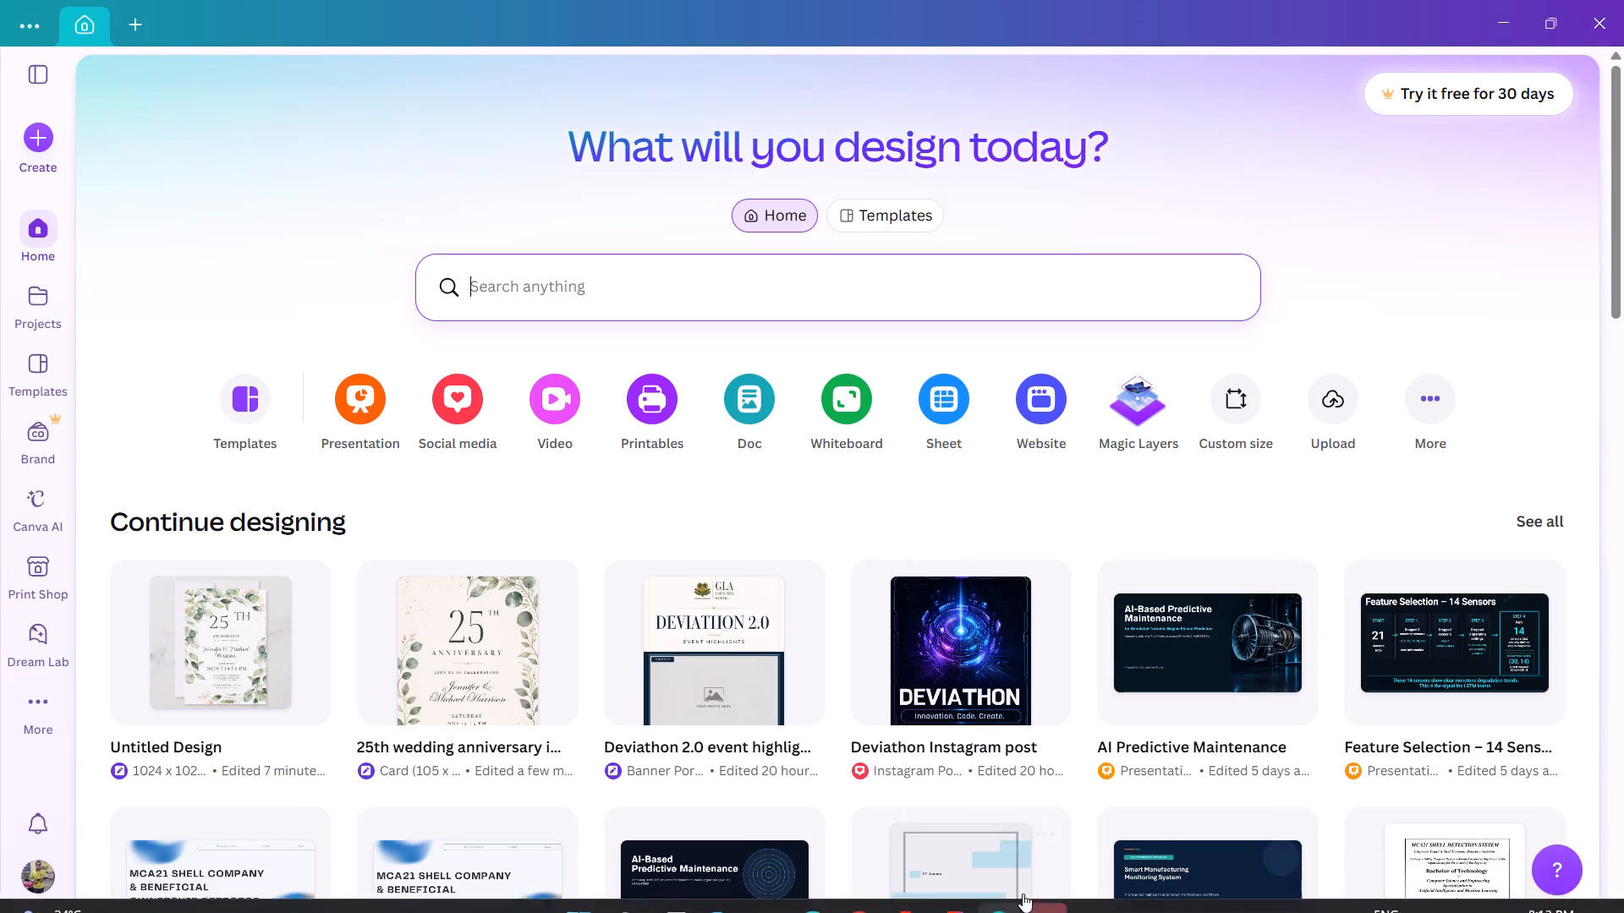
click(1056, 897)
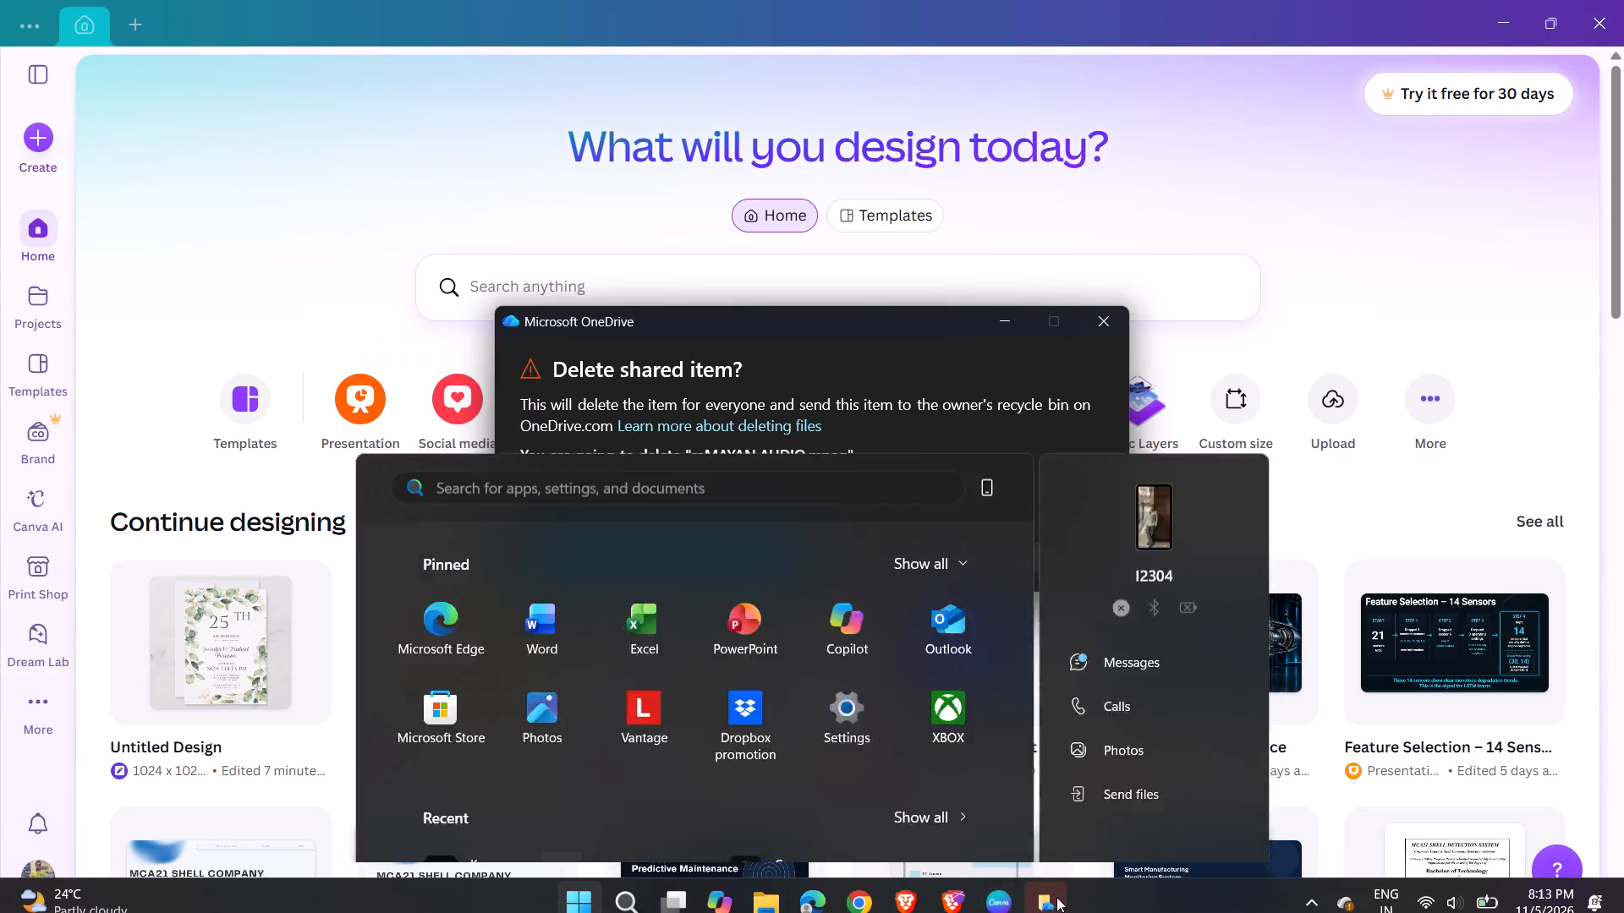
click(1095, 321)
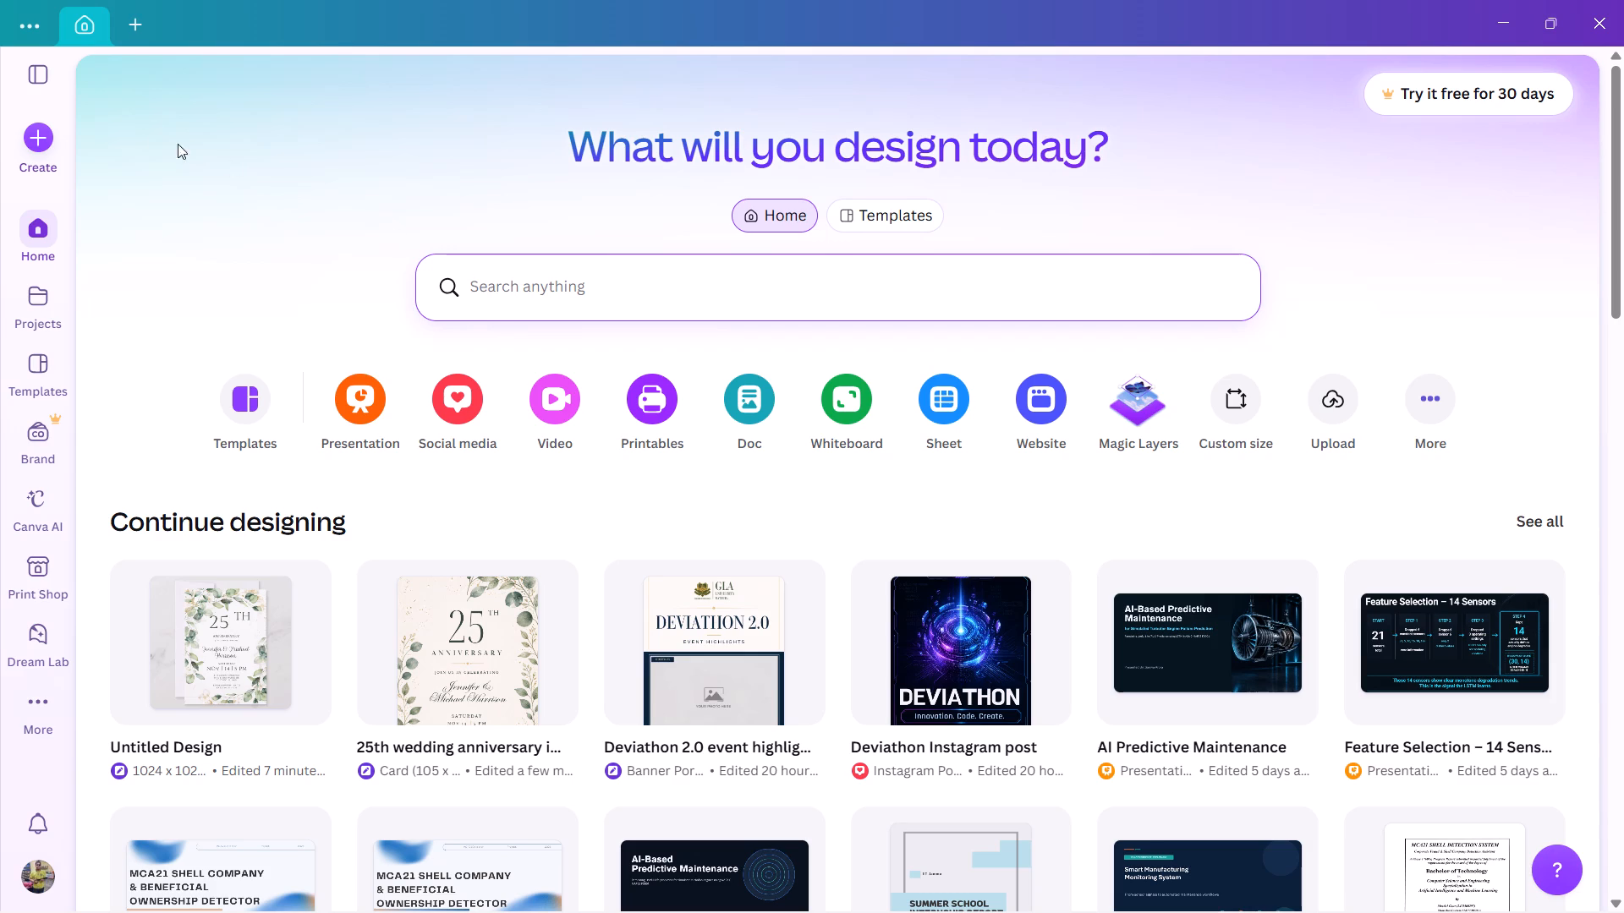
Create a new design, searching the design types for "Card" and choosing Card (Portrait), 105 × 148 mm.
click(45, 143)
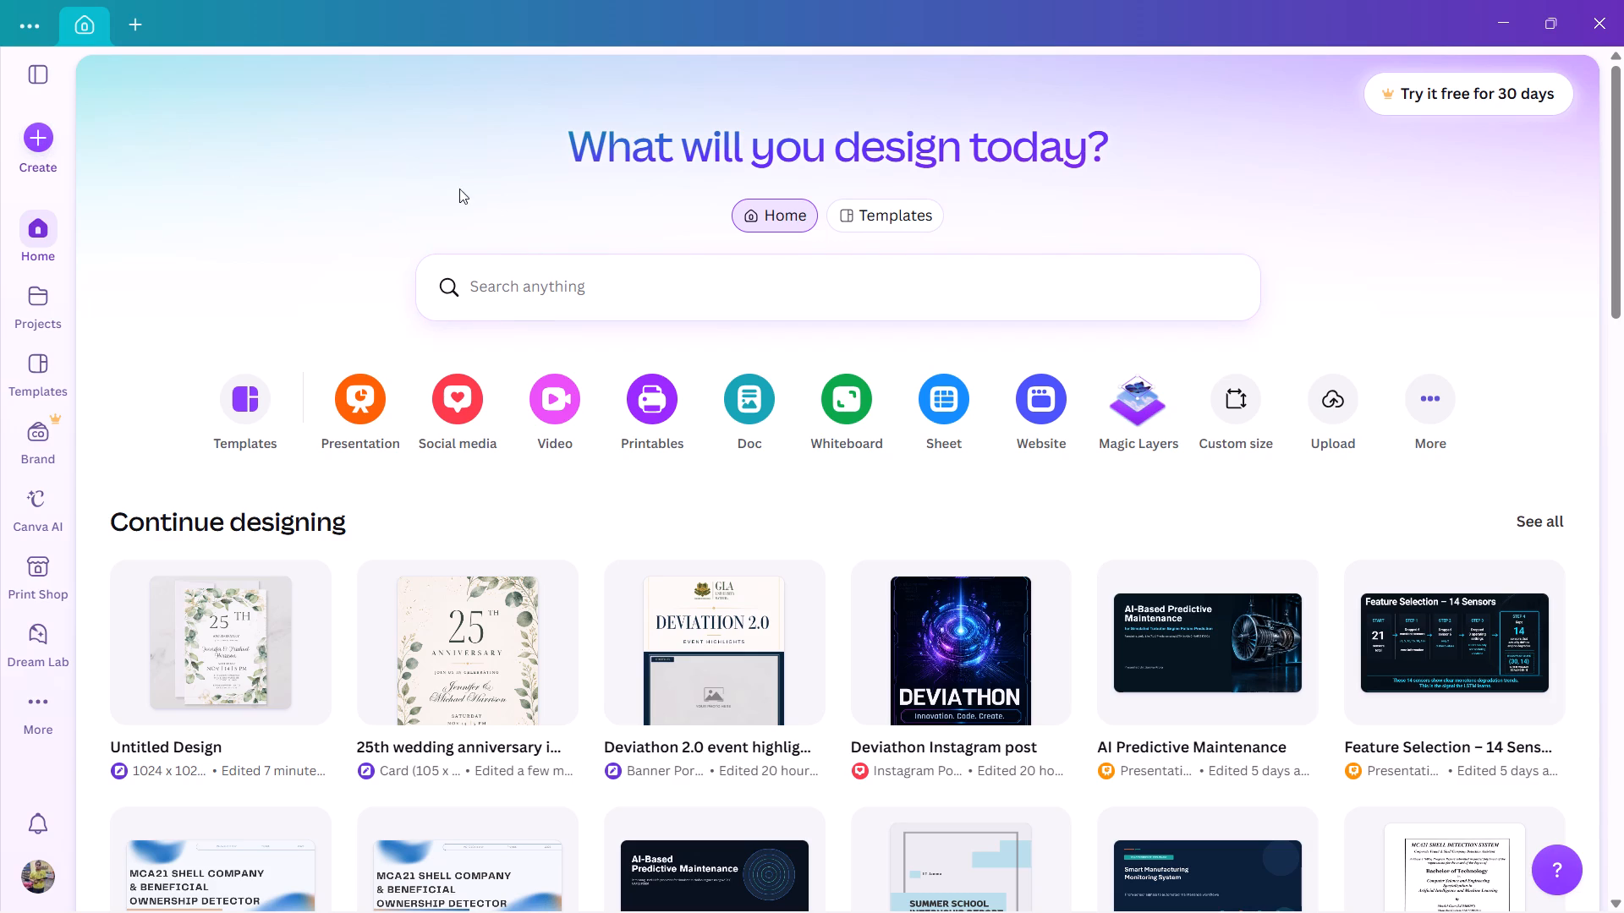
click(565, 298)
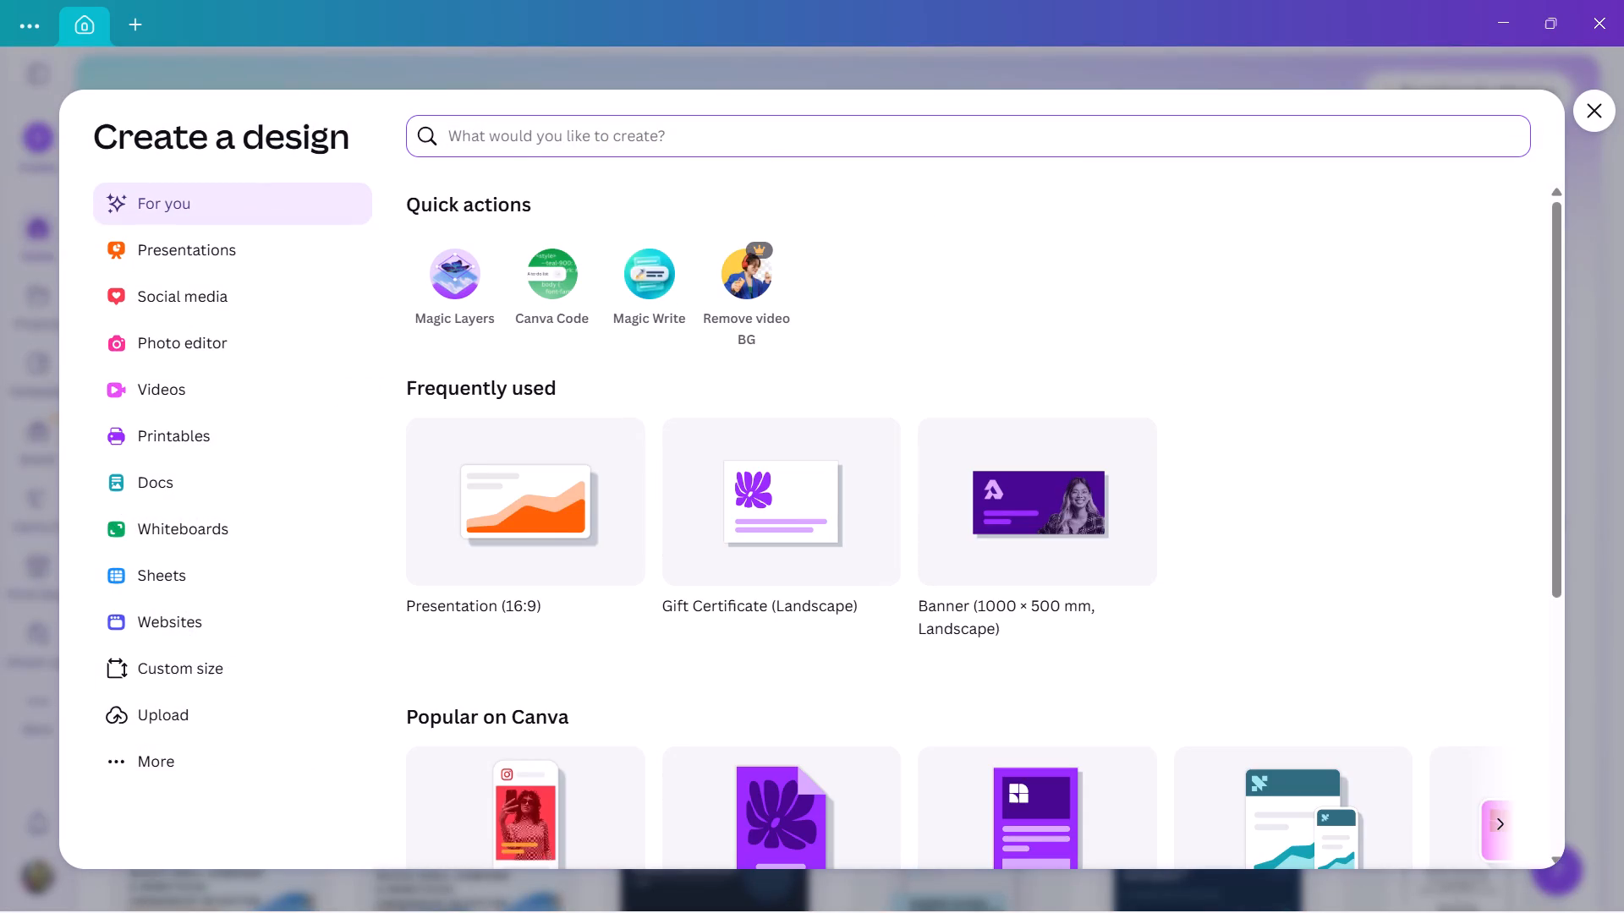
text(Card)
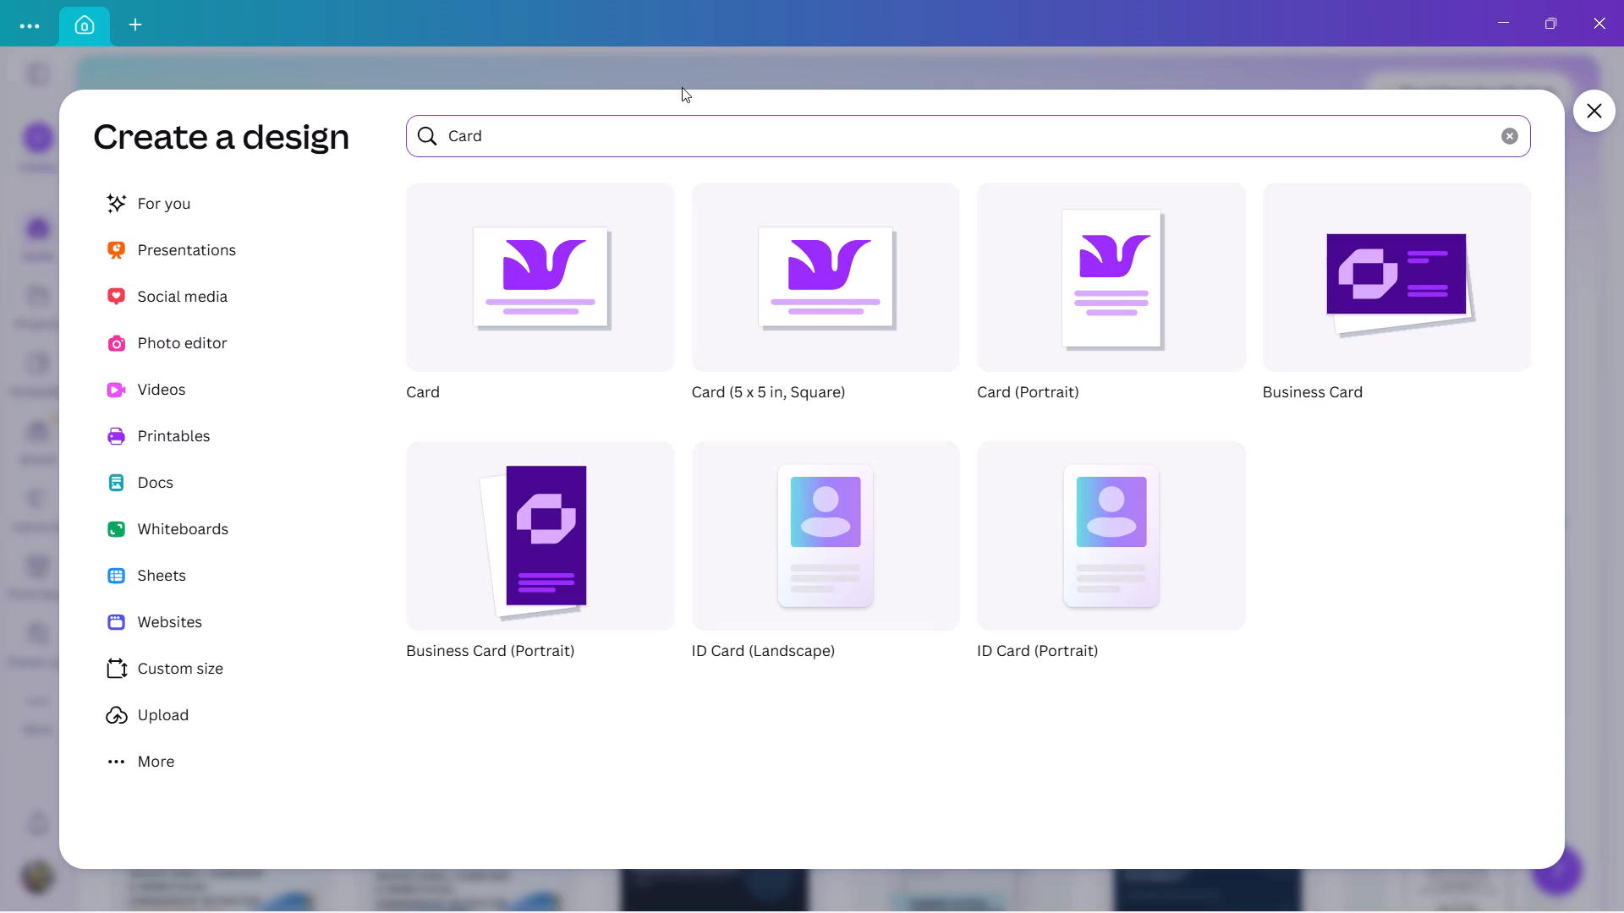
click(1035, 327)
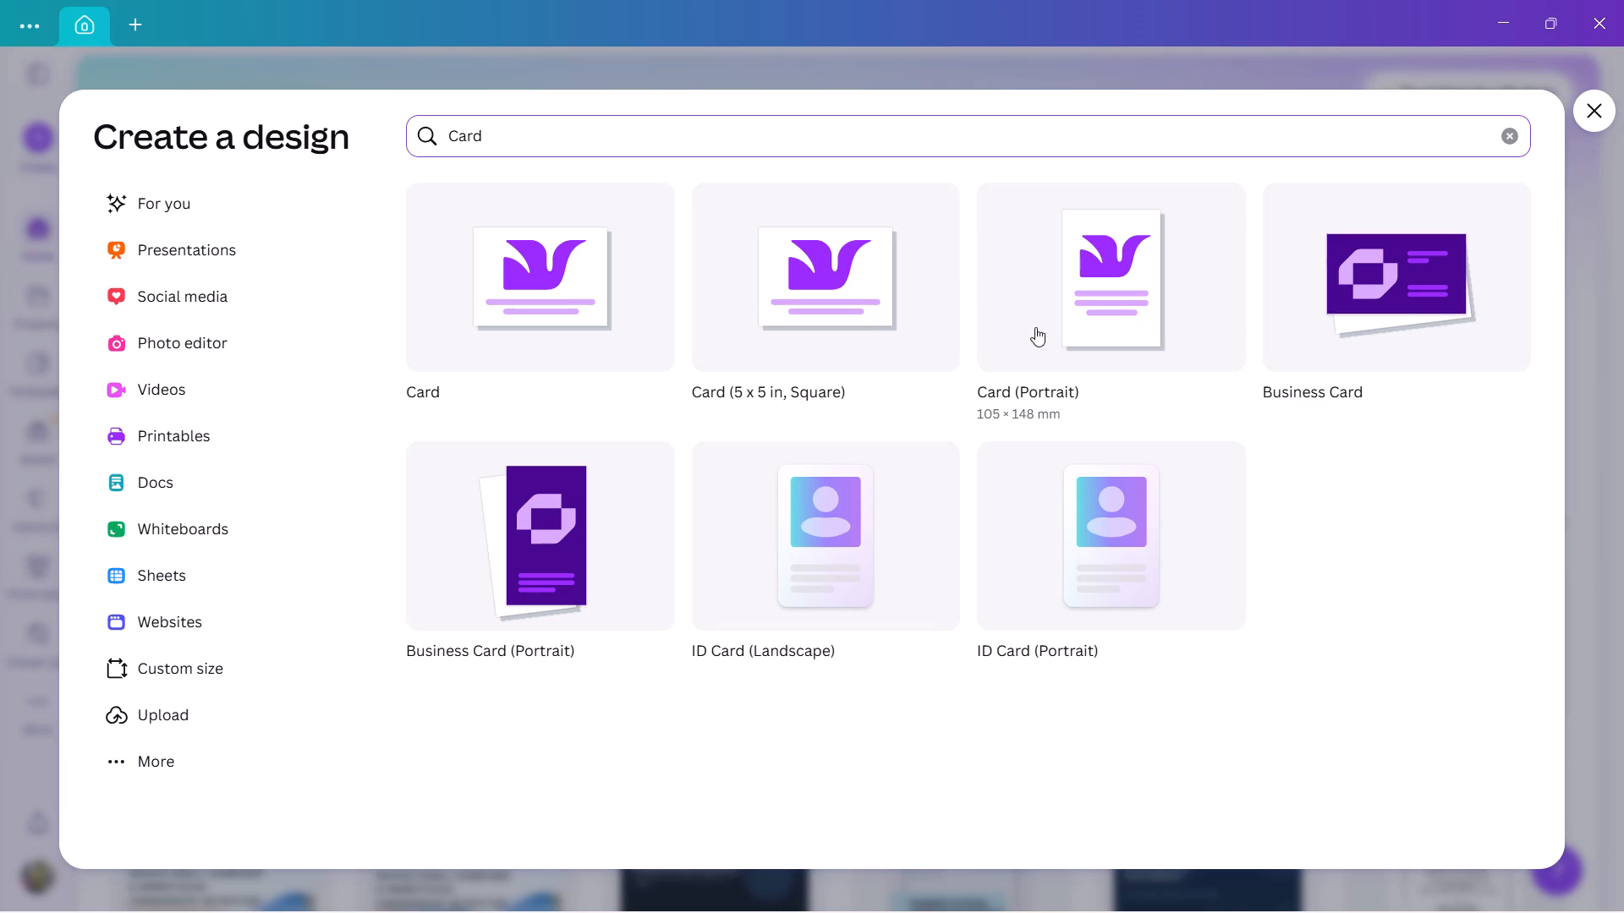
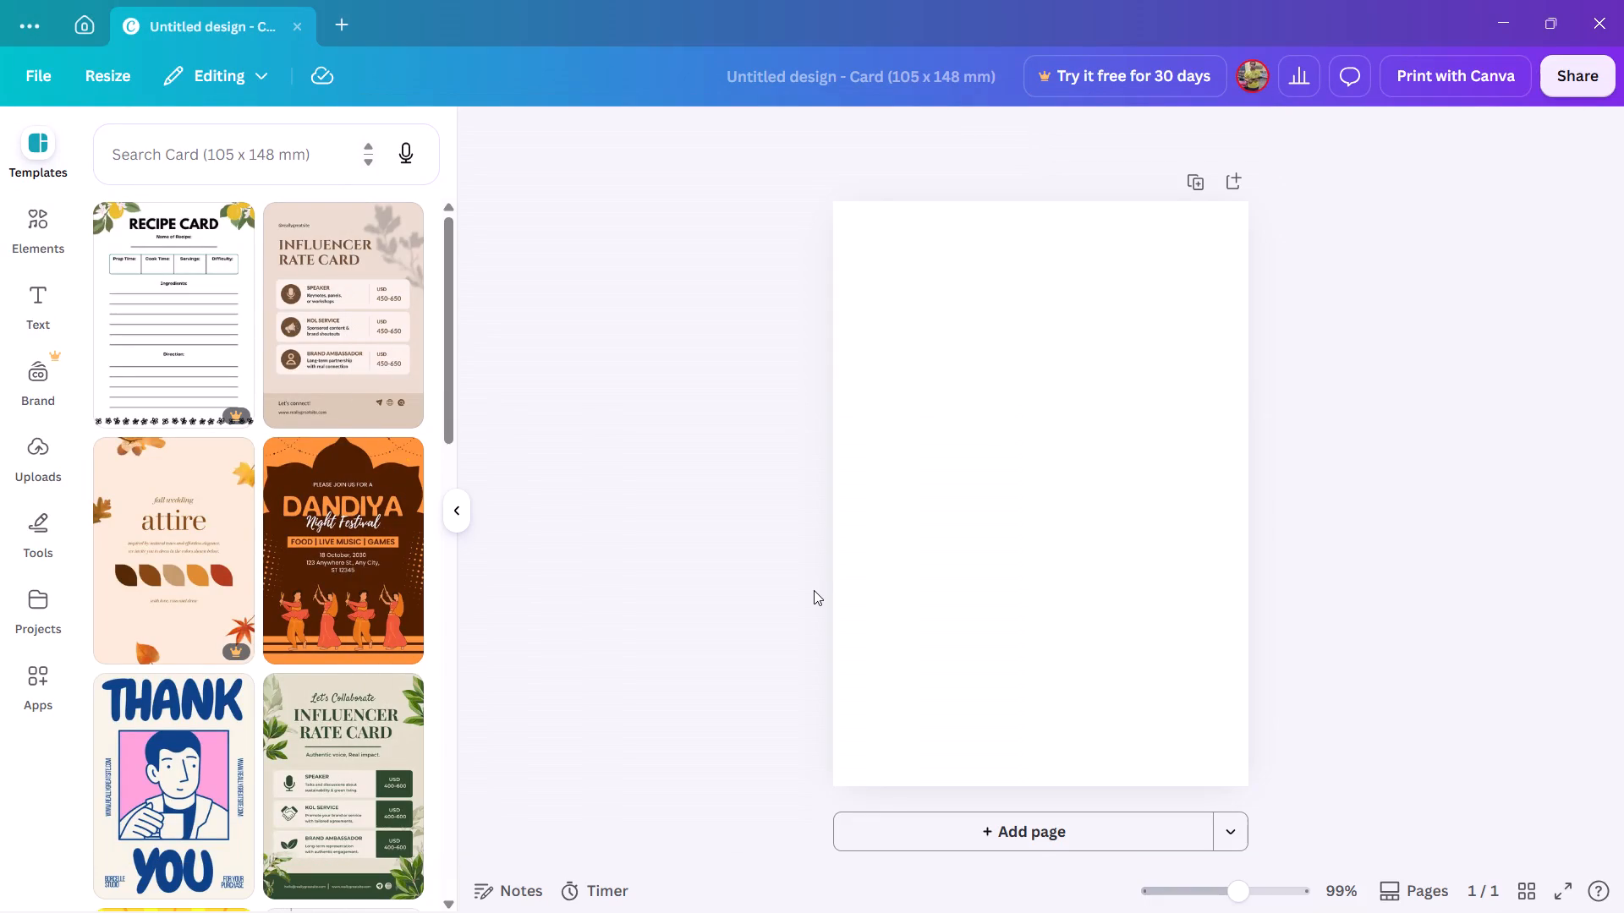
Copy the link of the 1024 × 1024 px invitation design from the browser and open it in the Canva desktop app.
key(alt+Tab)
click(785, 72)
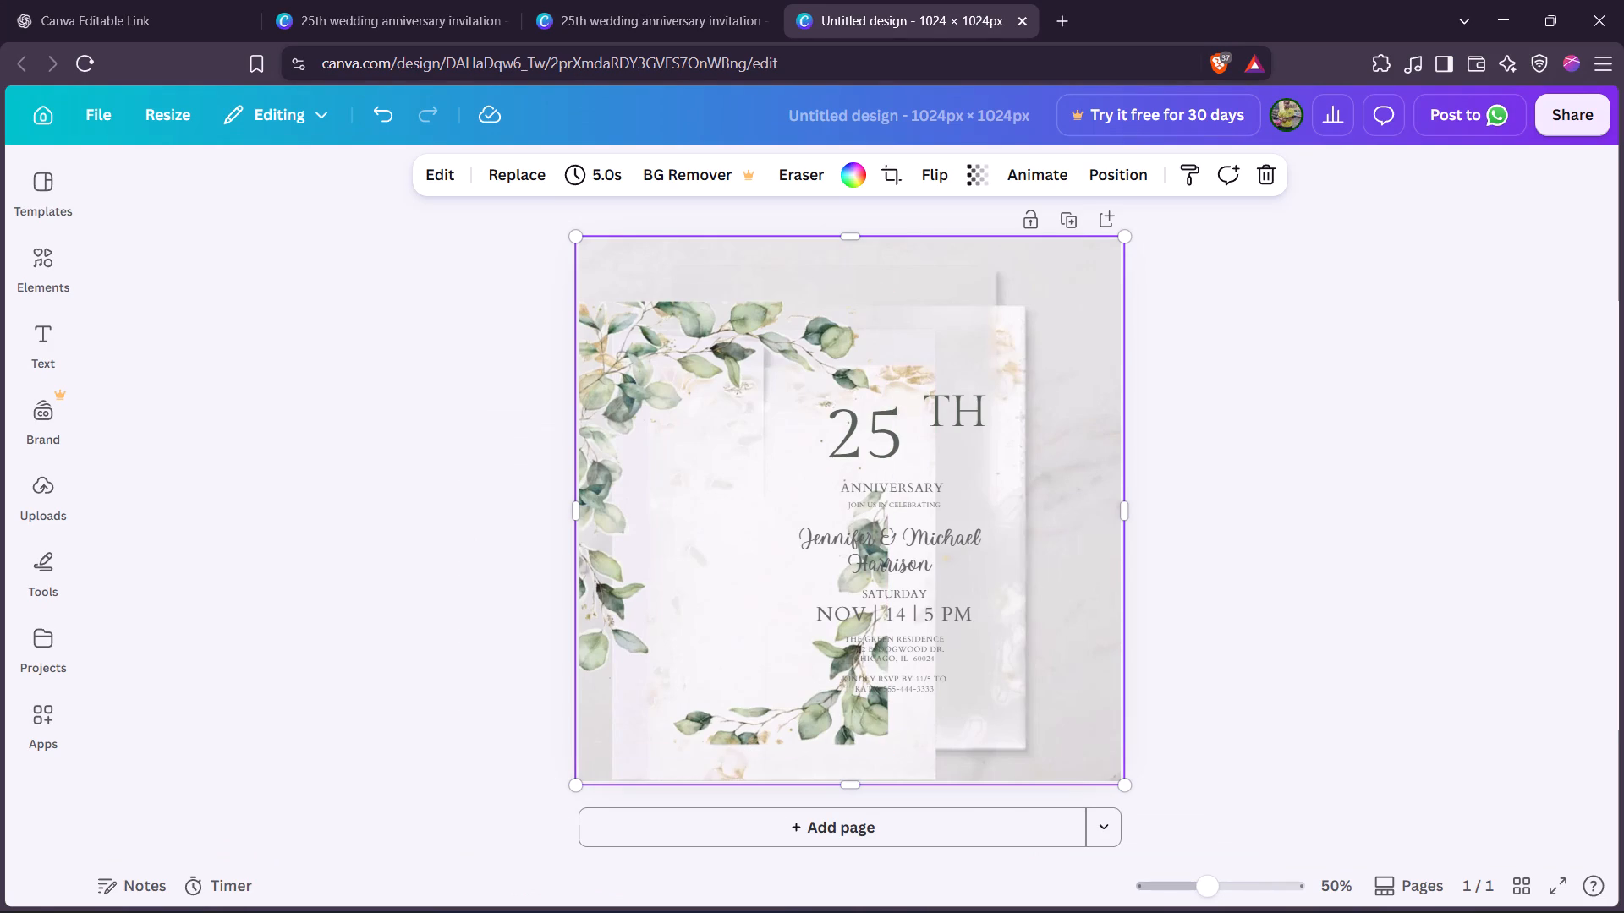
key(ctrl+c)
key(alt+Tab)
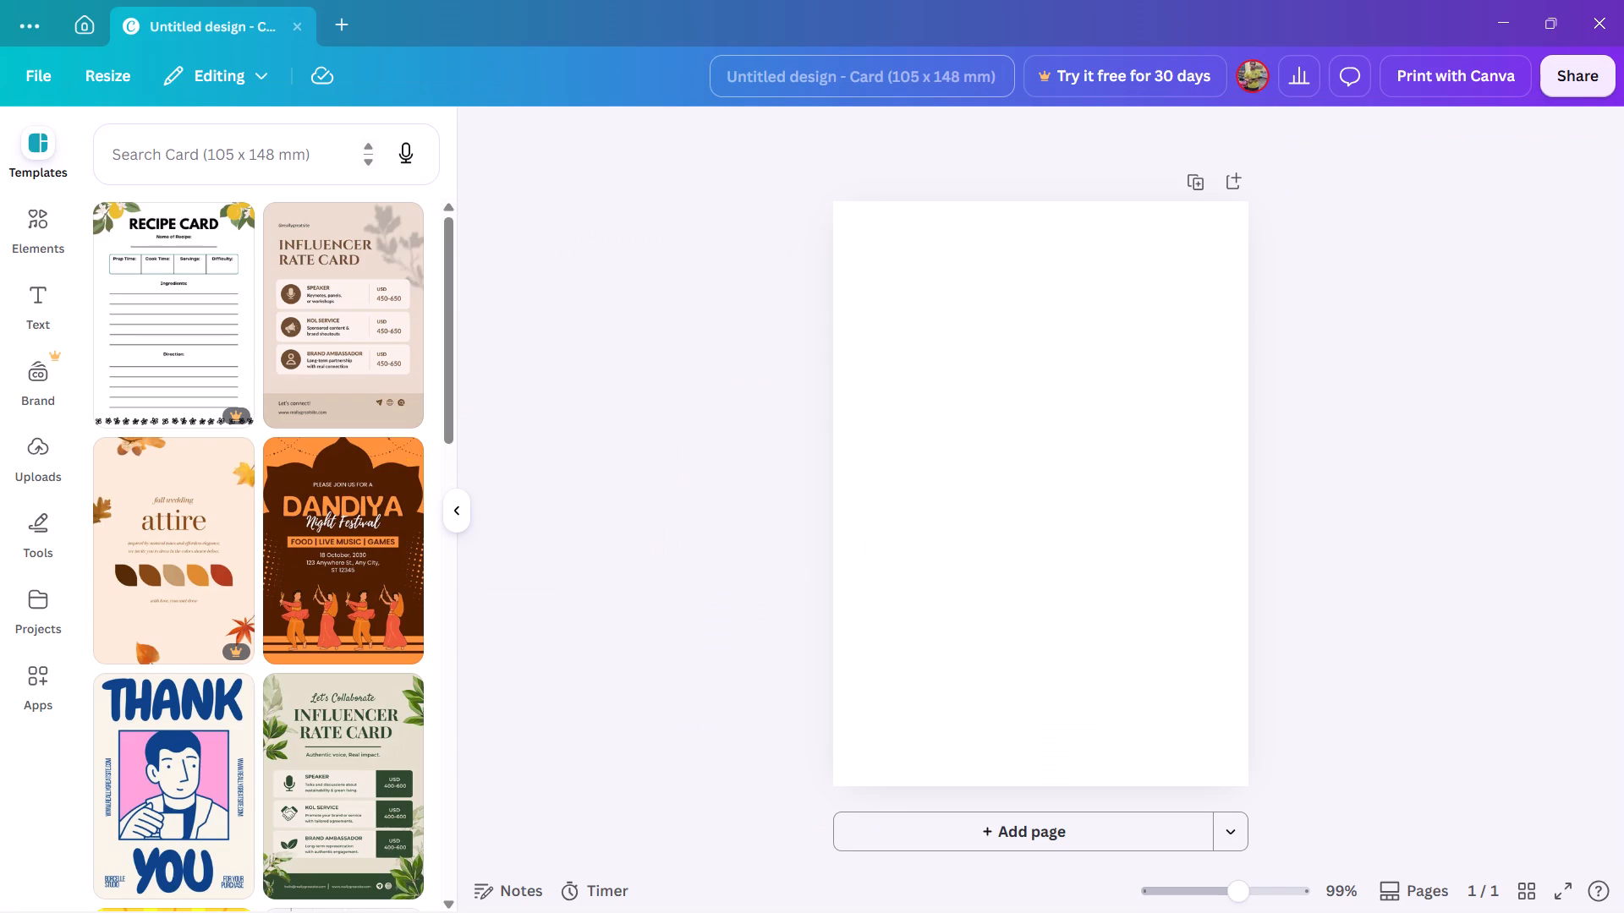
click(342, 36)
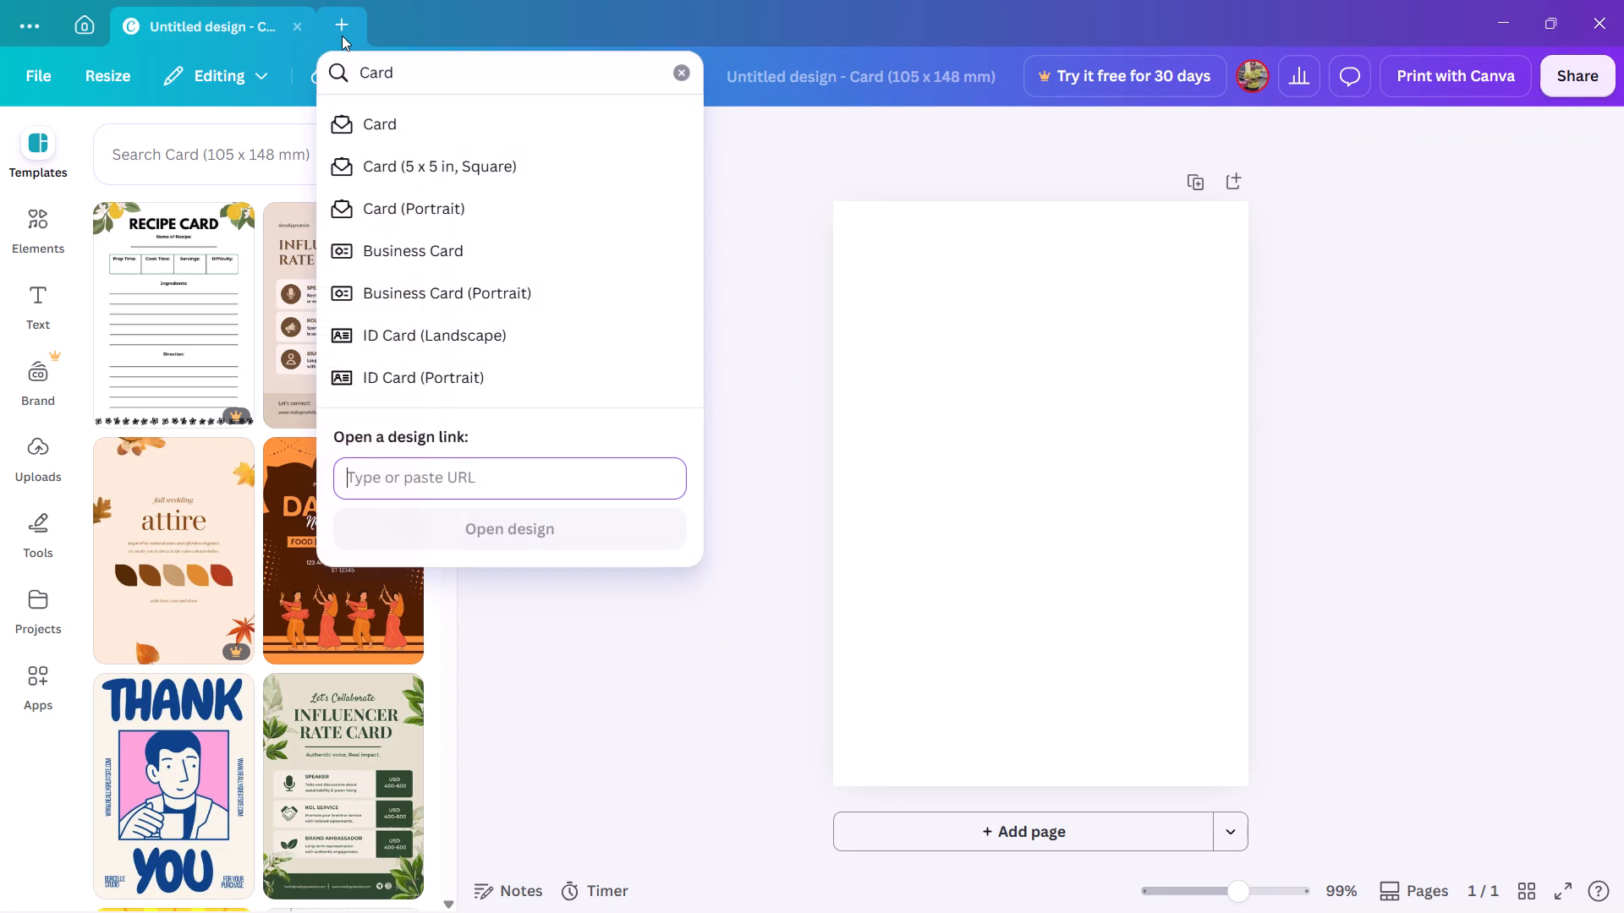
key(ctrl+v)
key(Return)
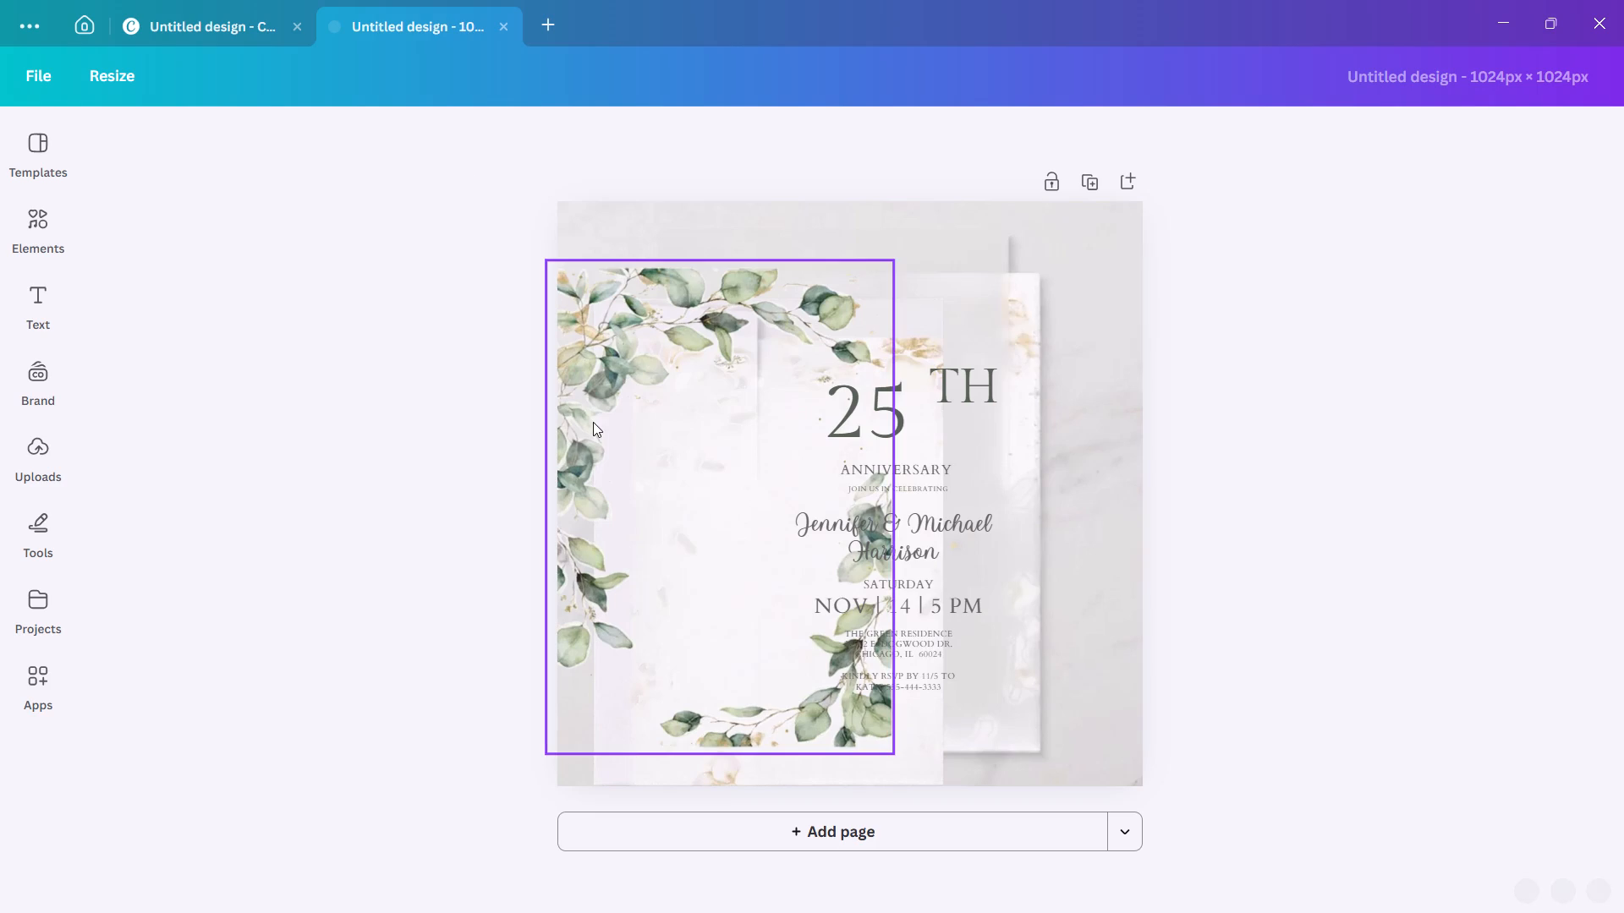
Copy the green leaf frame from the 1024 × 1024 px design and paste it into the blank 105 × 148 mm card.
click(656, 368)
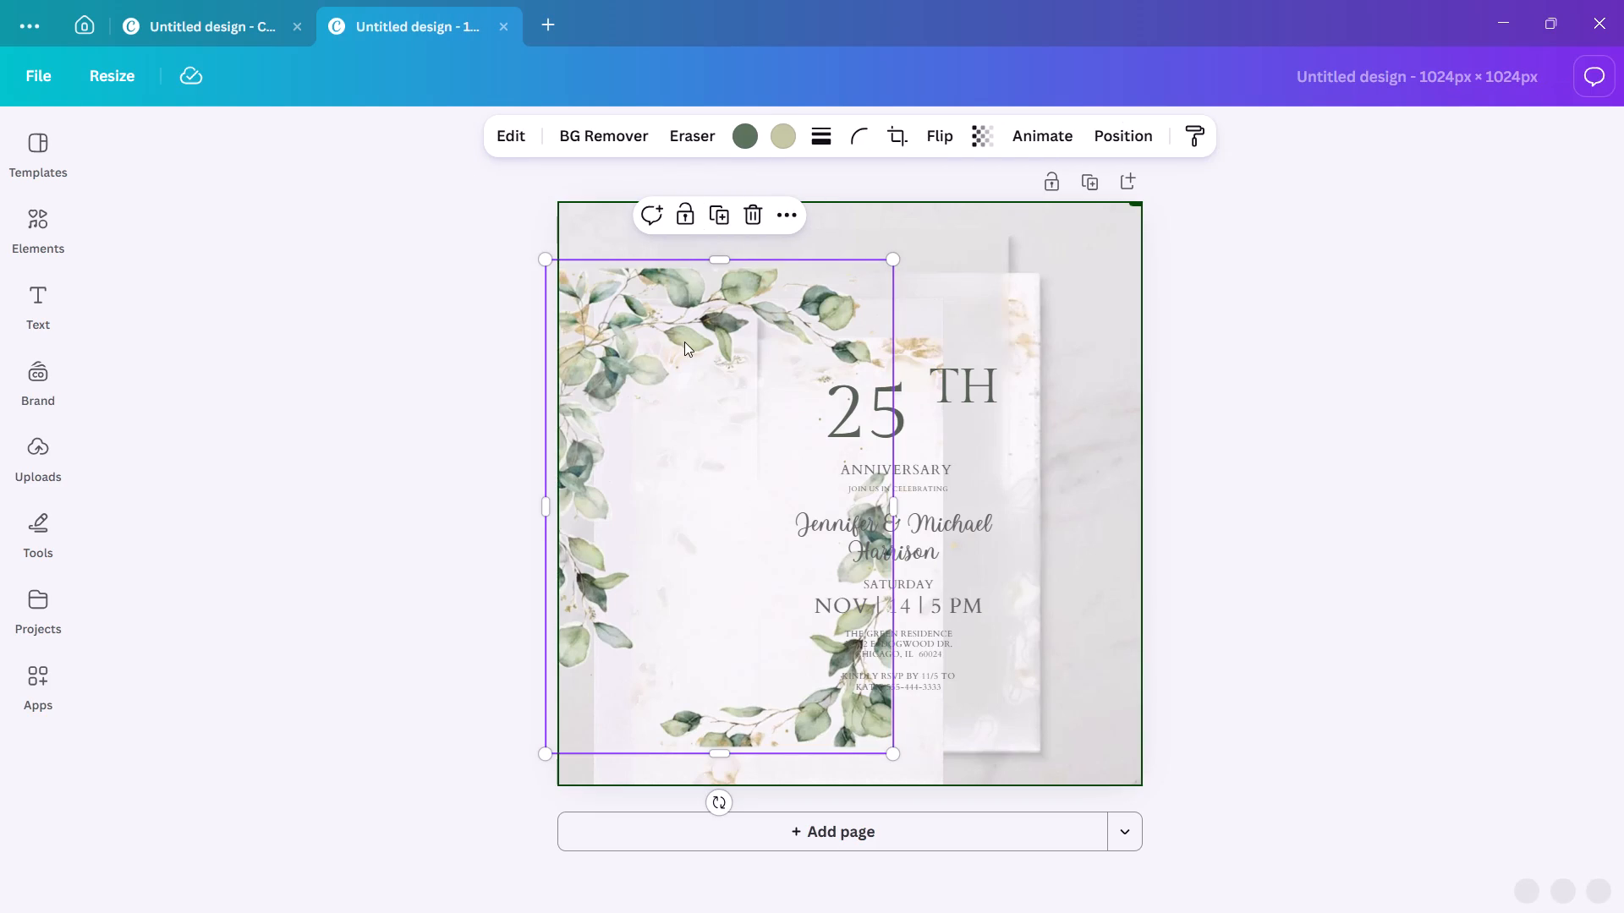
drag(684, 342, 776, 336)
key(ctrl+c)
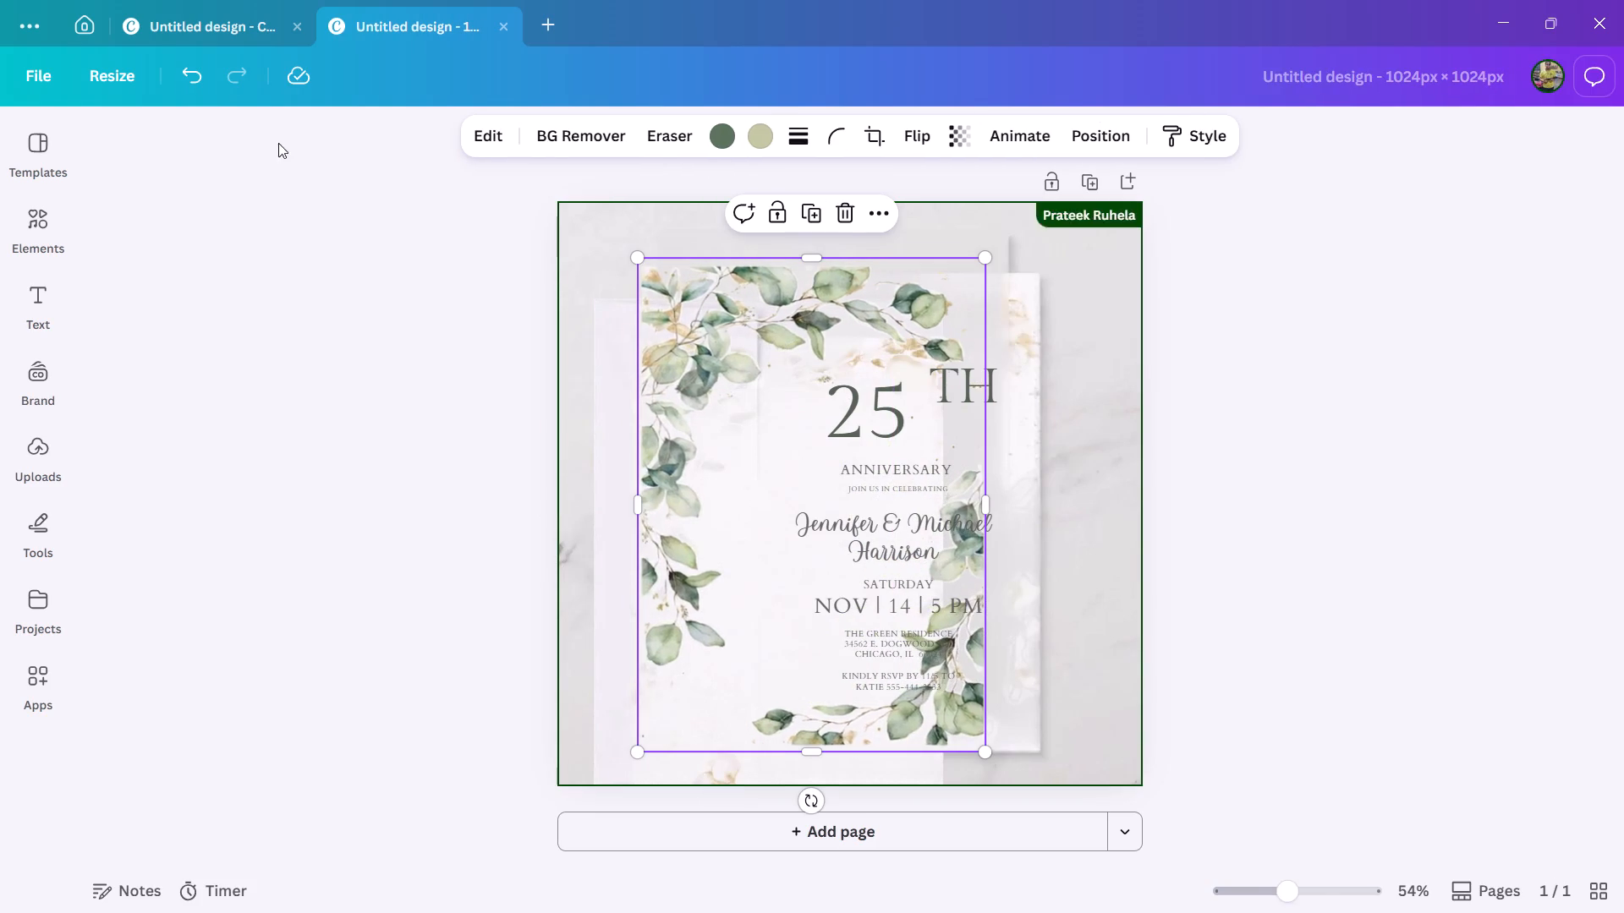
click(176, 25)
click(881, 404)
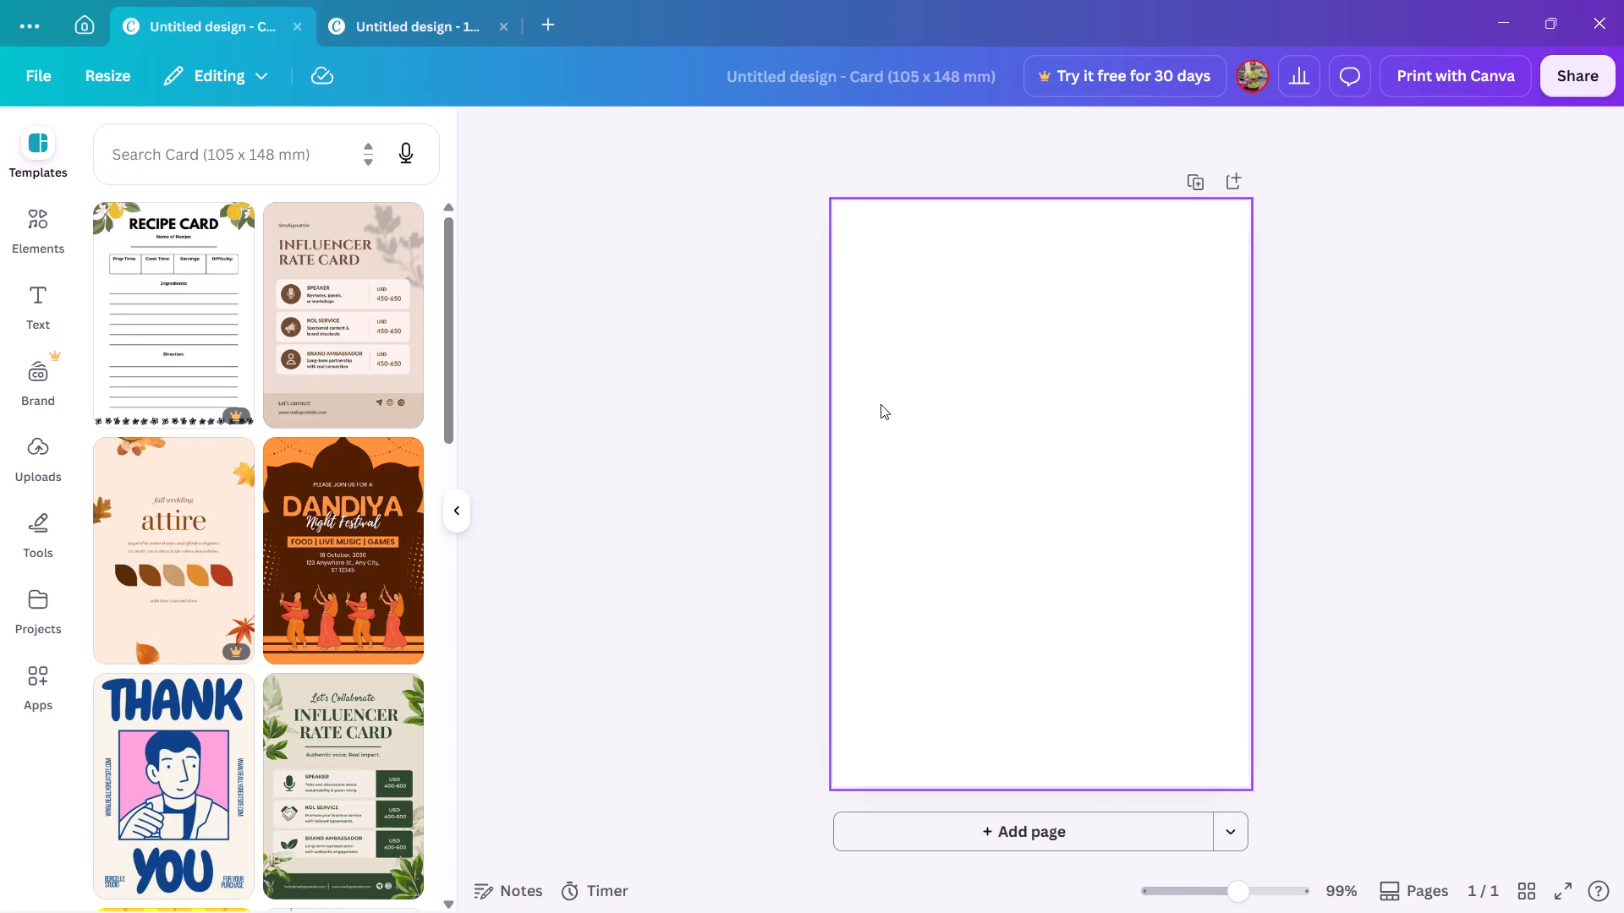
key(ctrl+v)
click(995, 407)
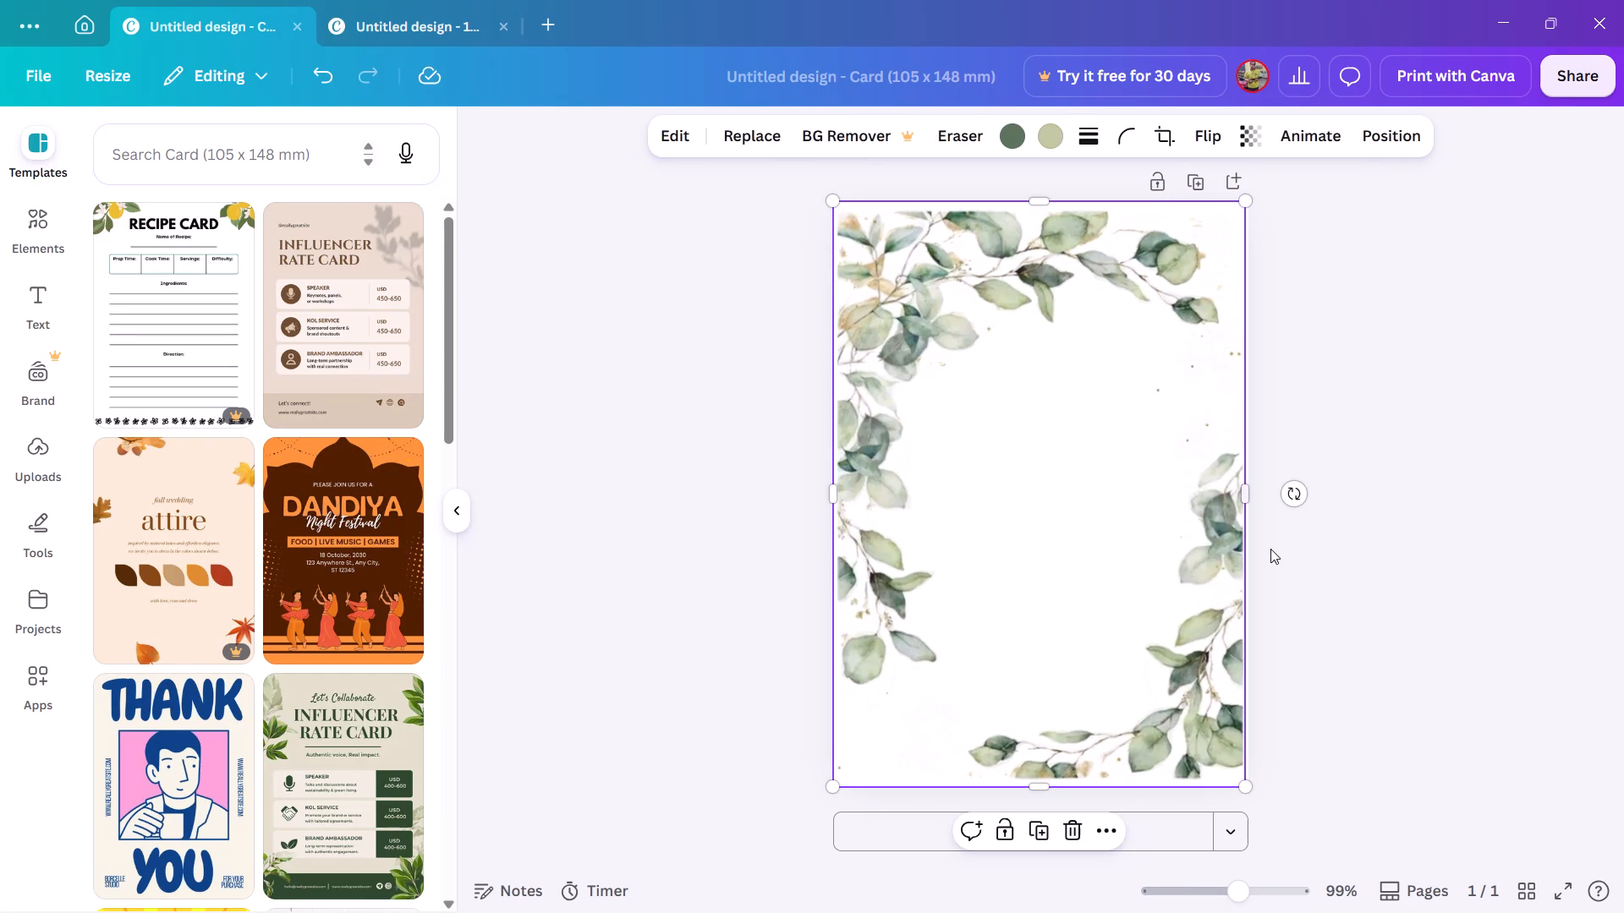
Enlarge the pasted leaf frame slightly to about 105 × 149 mm so it fills the card.
click(1270, 549)
click(1183, 550)
drag(1244, 786, 1247, 792)
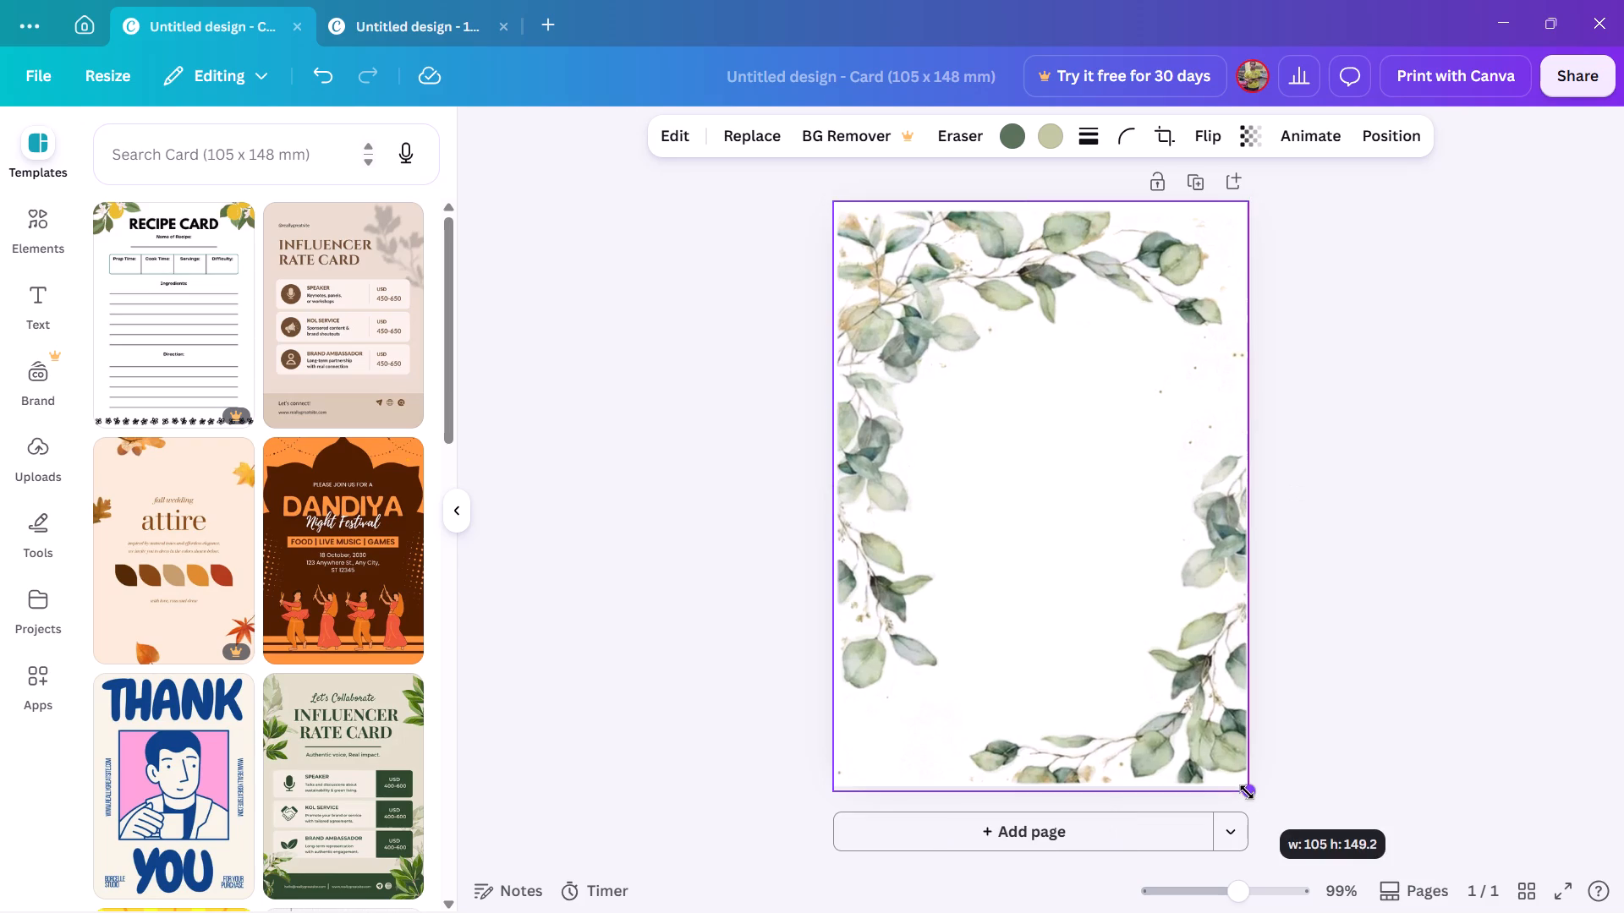
drag(1247, 792, 1248, 796)
click(1362, 708)
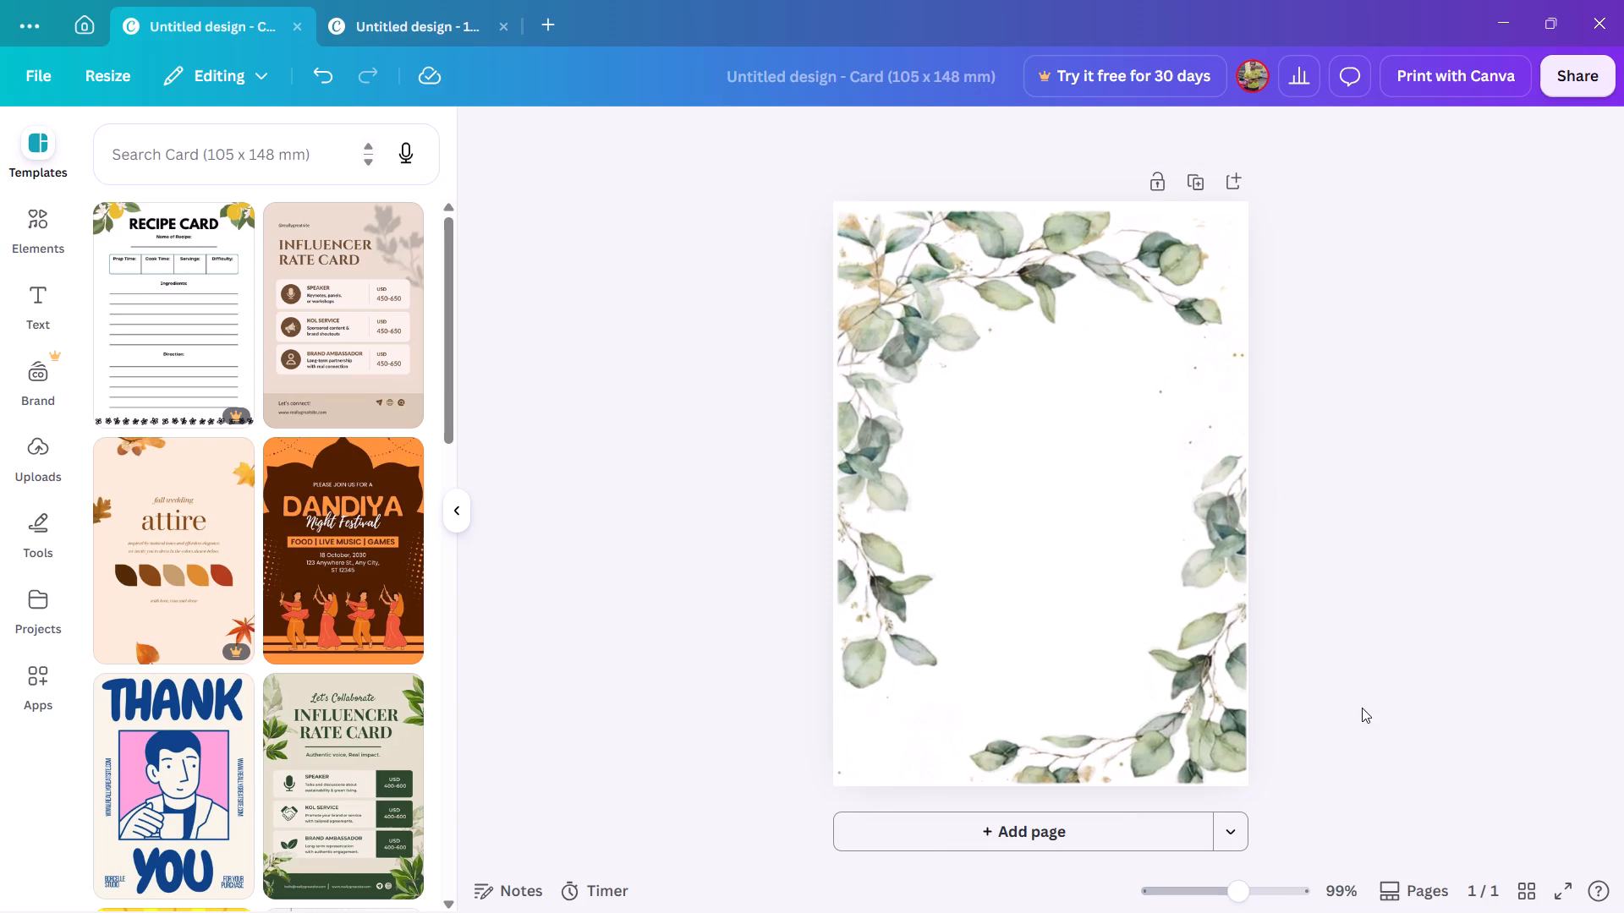
click(1151, 520)
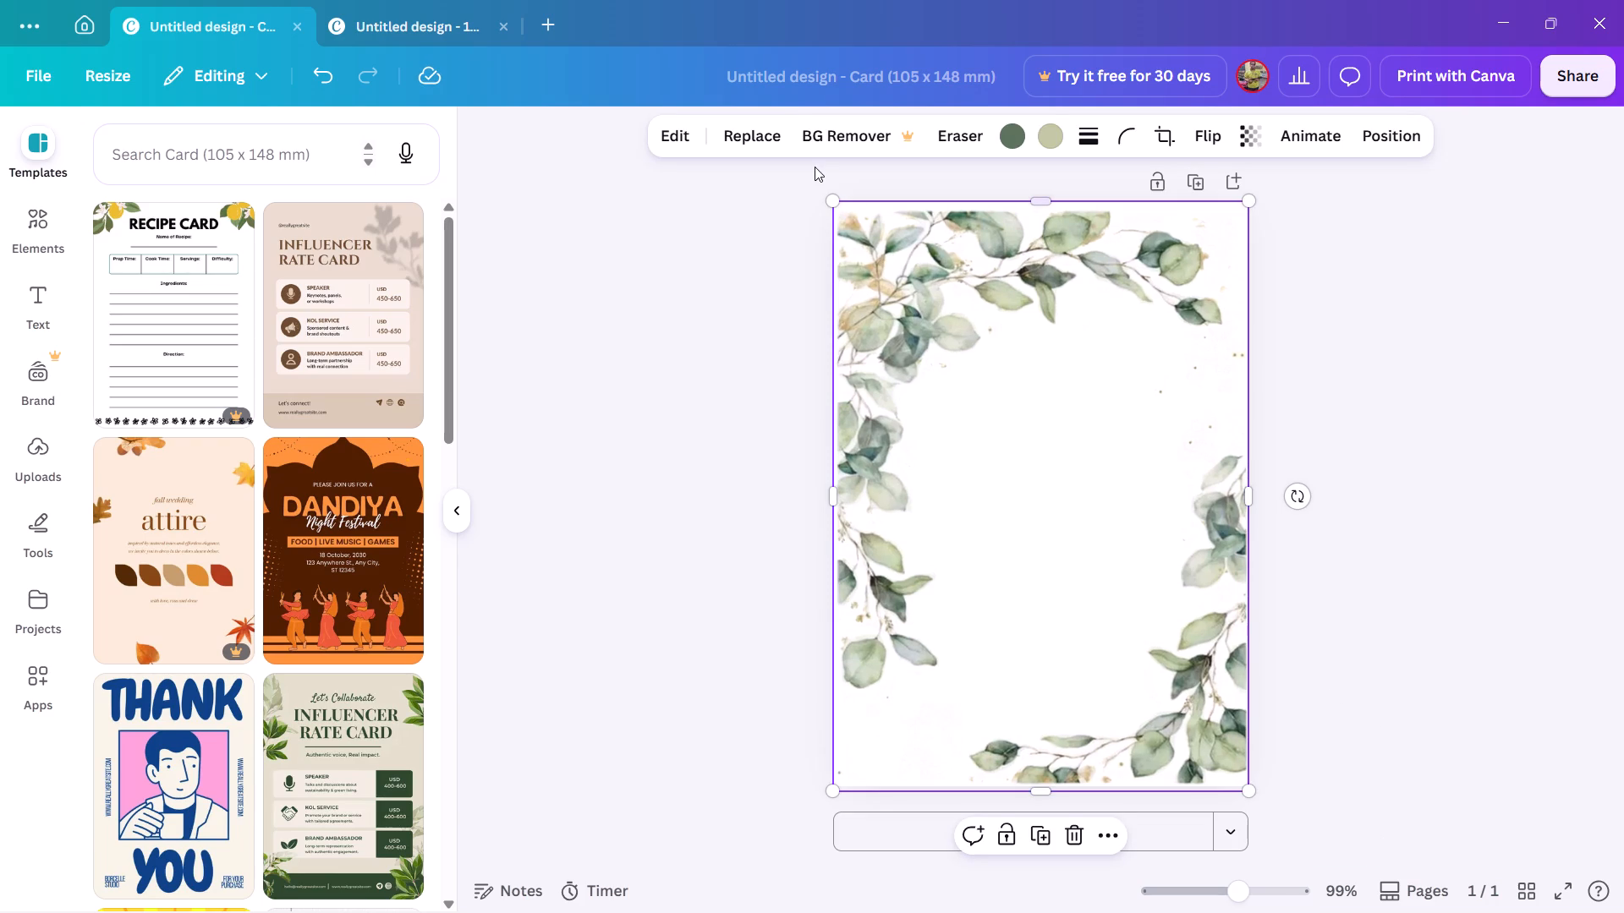
In the 1024 × 1024 px design, move the leaf frame aside, then copy the gold-flower card layer and paste it into the portrait card.
click(413, 44)
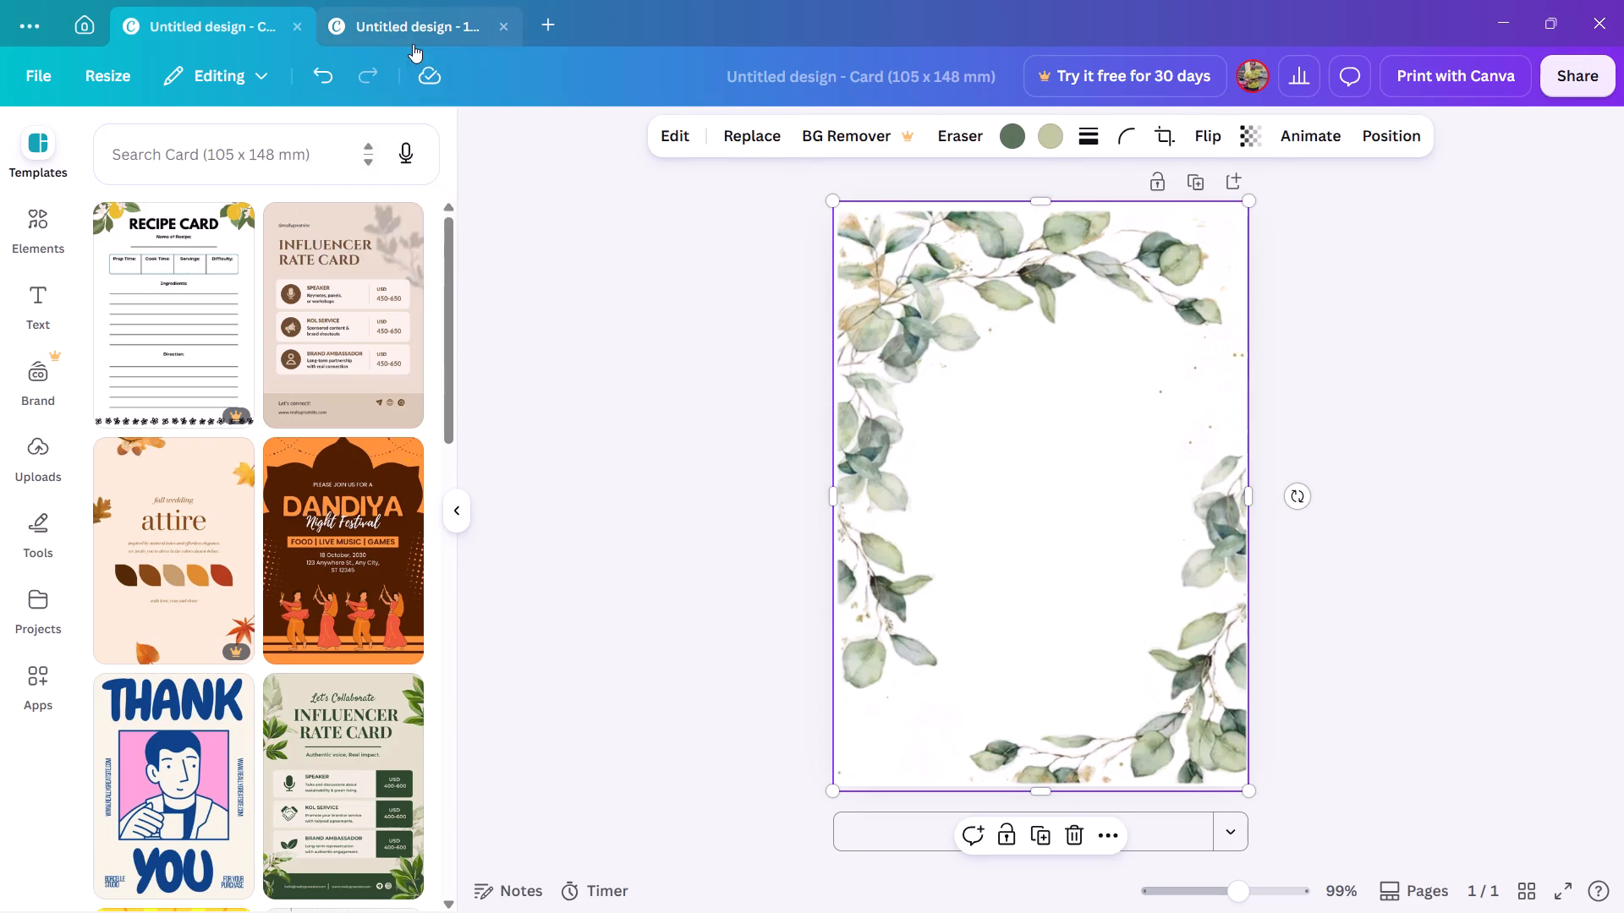
drag(818, 419, 1075, 570)
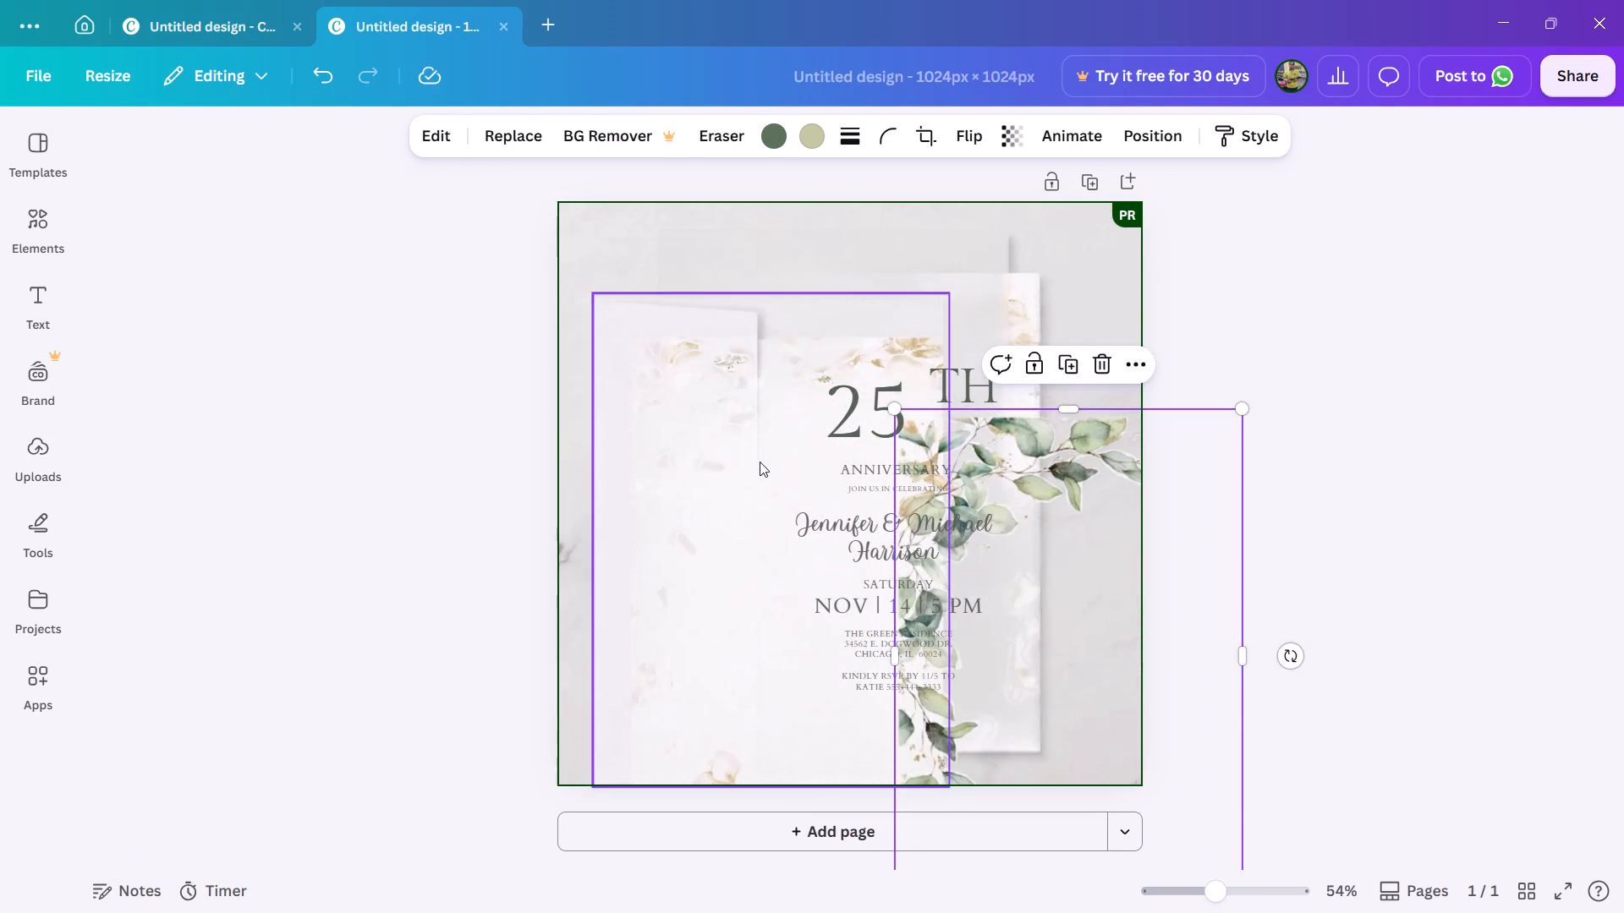
drag(760, 462, 760, 407)
click(760, 407)
right_click(760, 407)
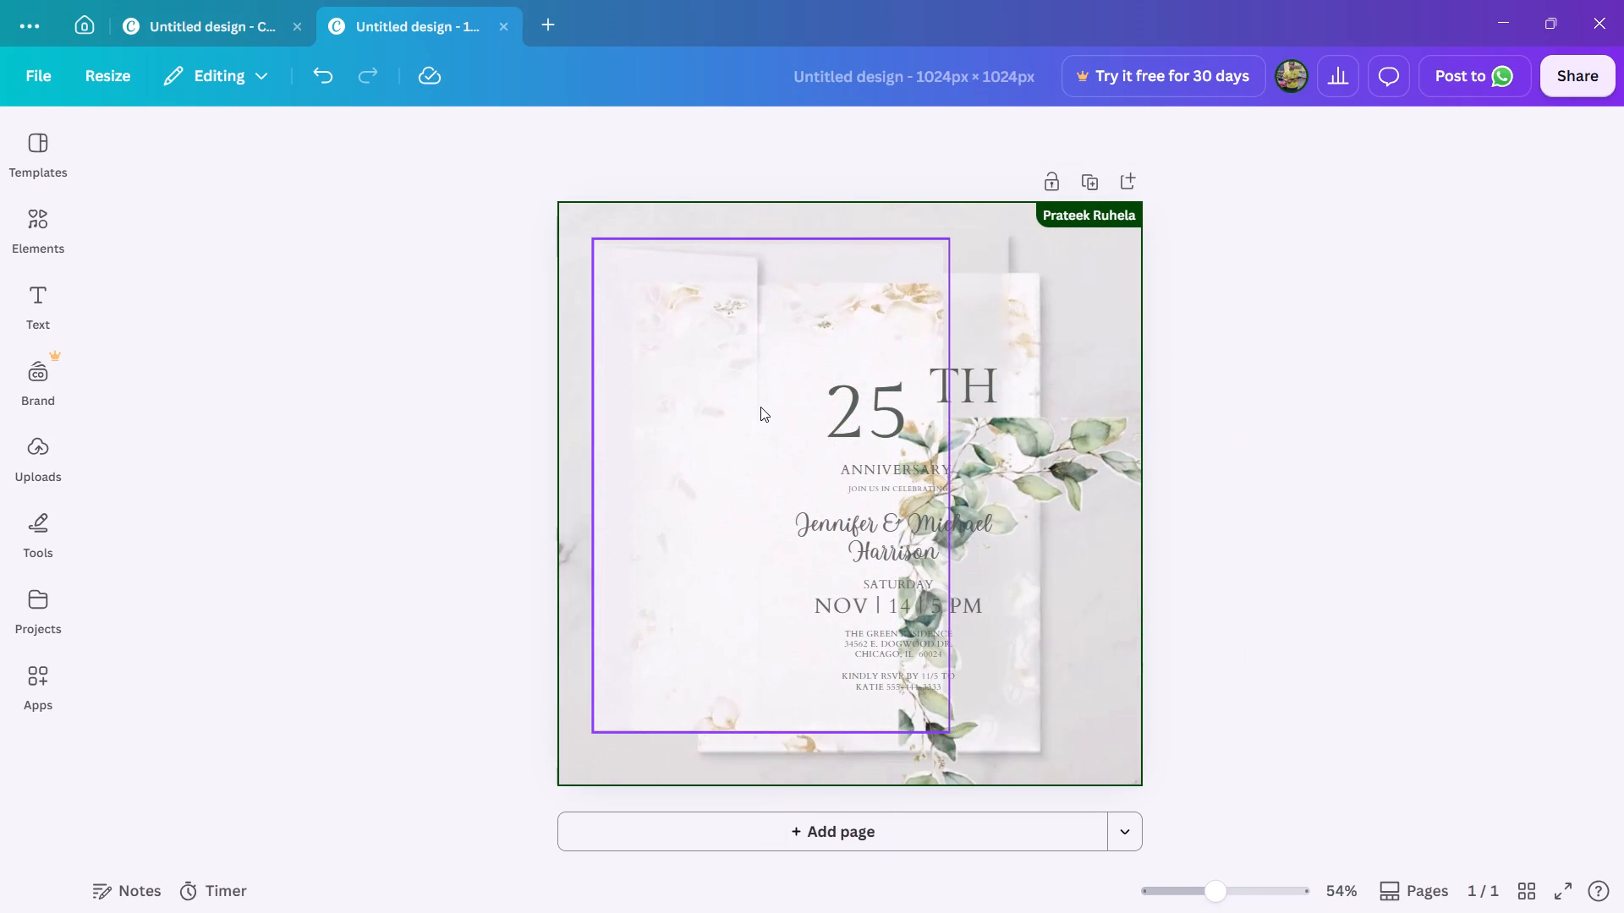
click(760, 407)
key(ctrl+c)
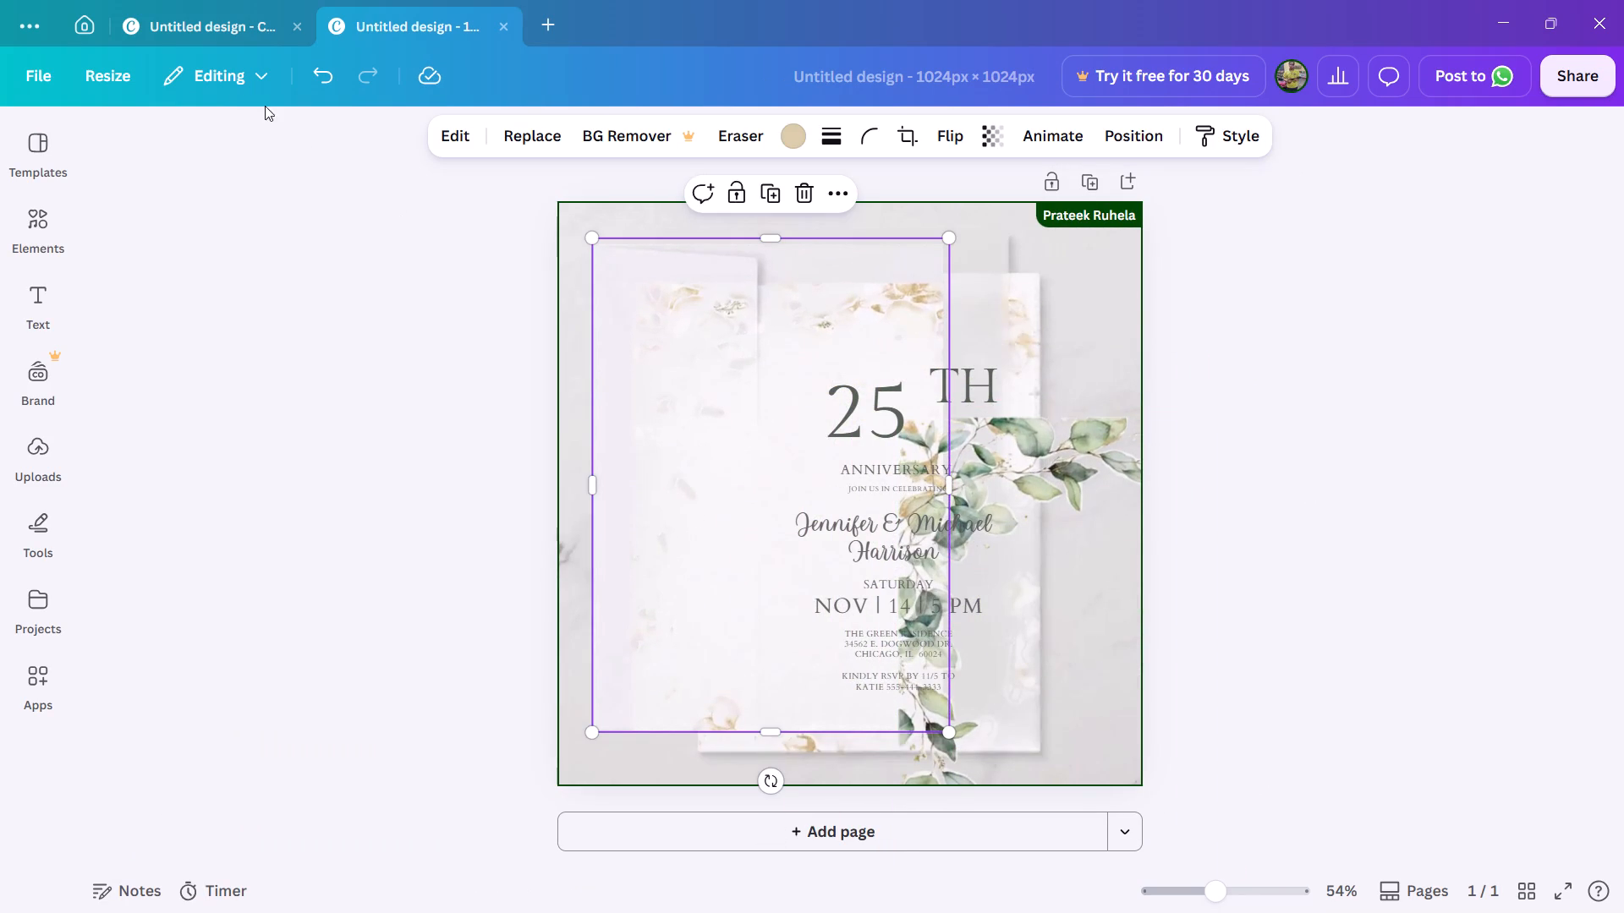
click(205, 24)
click(1047, 467)
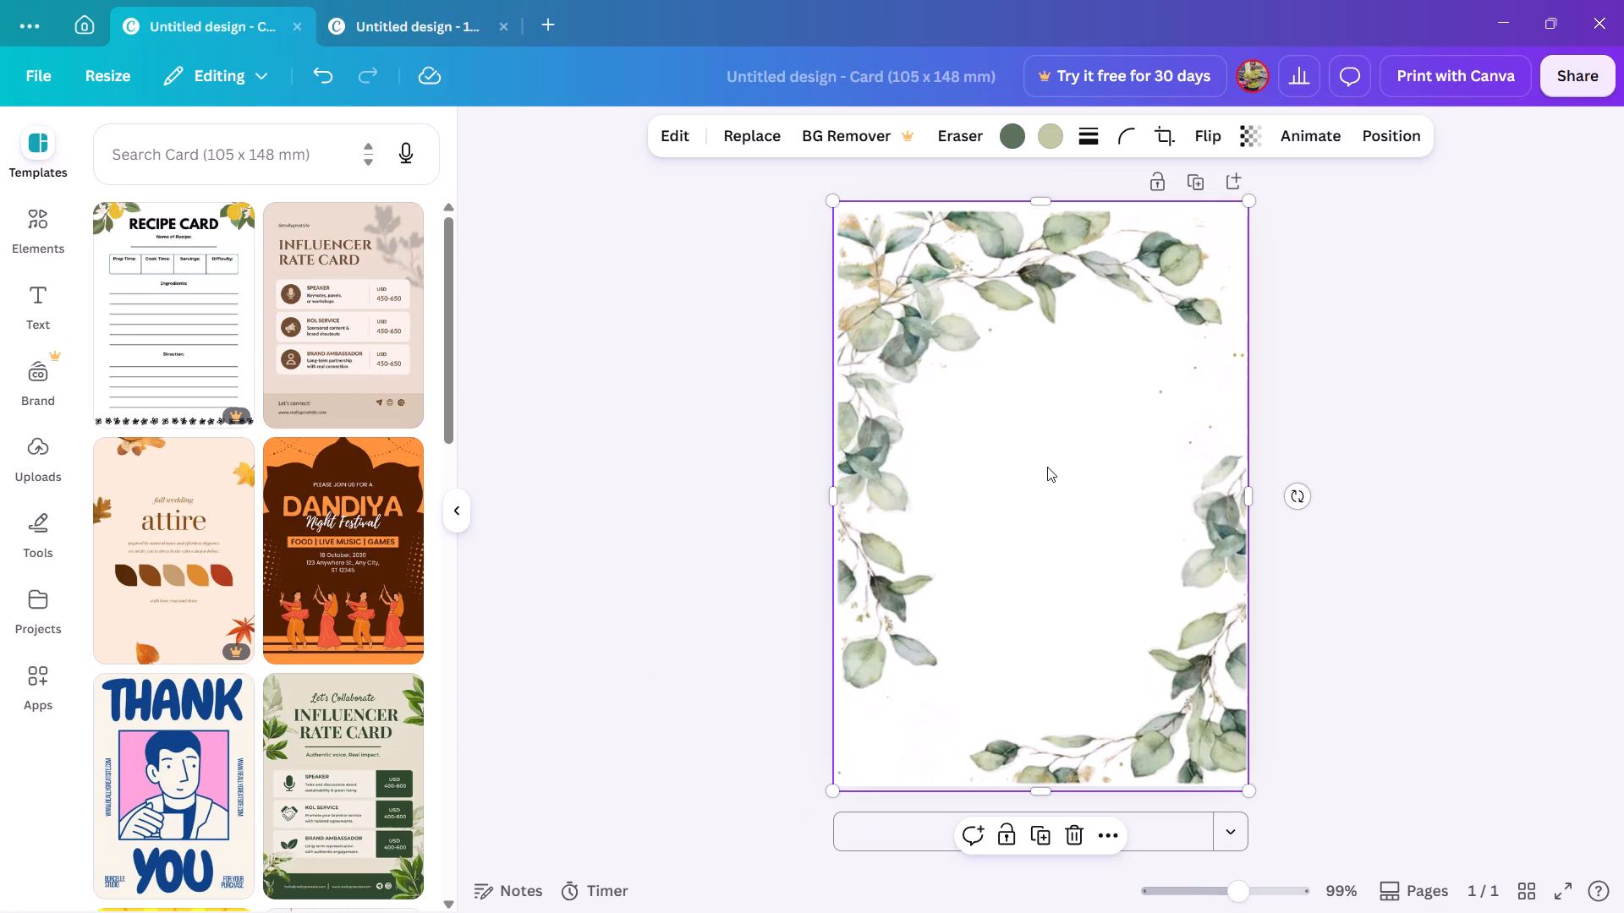
key(ctrl+v)
Shift the pasted gold-flower layer partly off the card and bring the green leaf frame to the front.
drag(1047, 467, 801, 468)
click(1070, 398)
right_click(1070, 398)
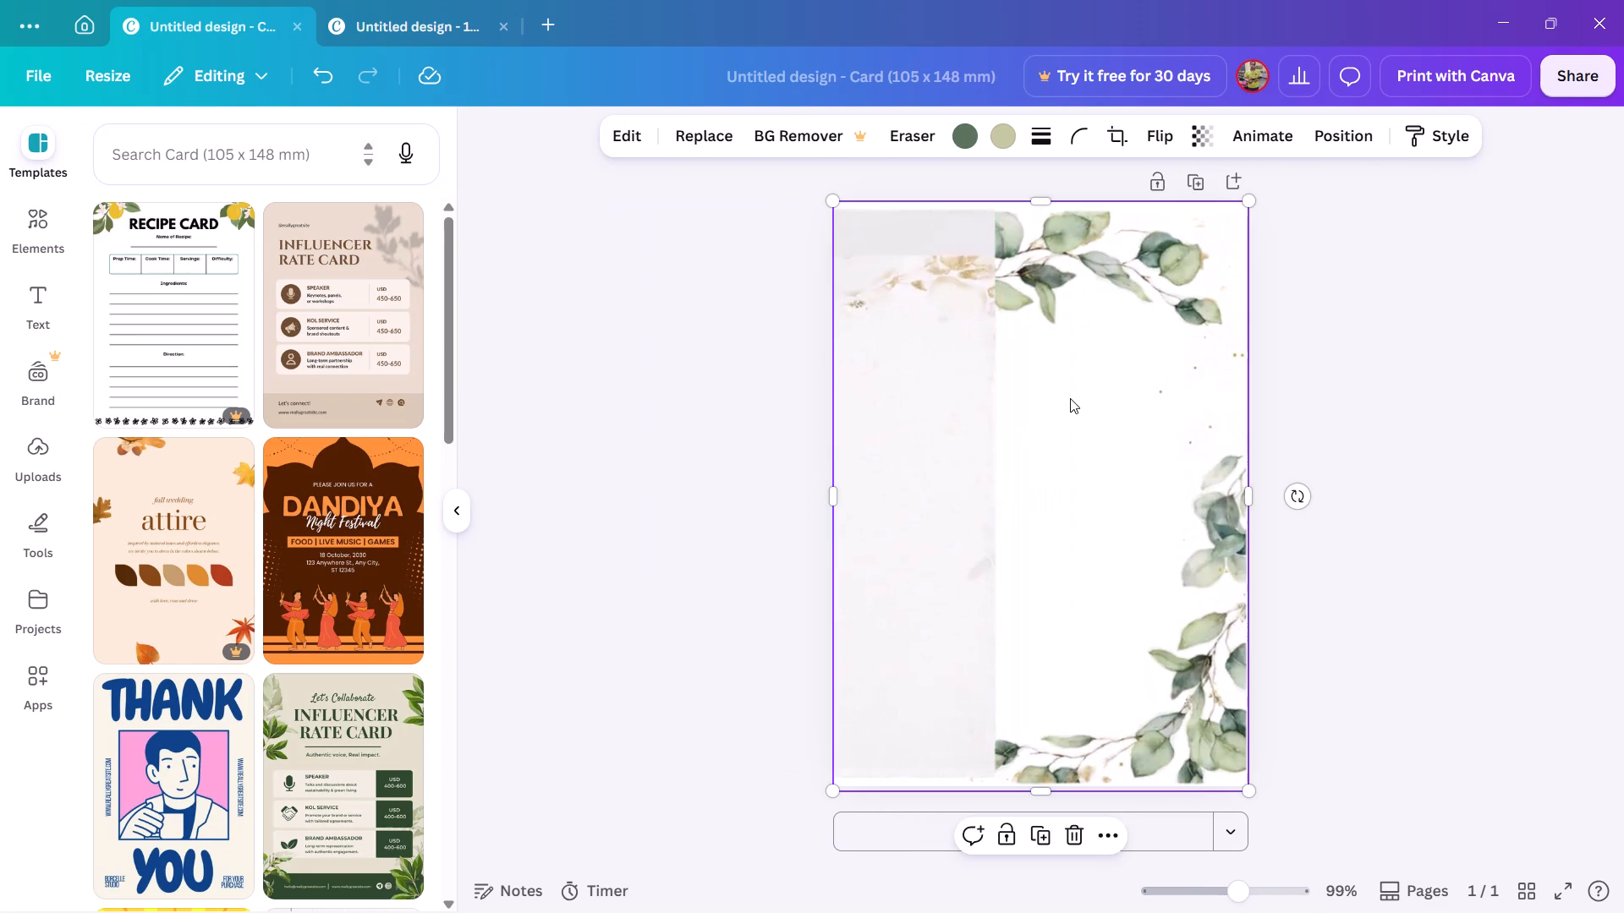
click(1138, 380)
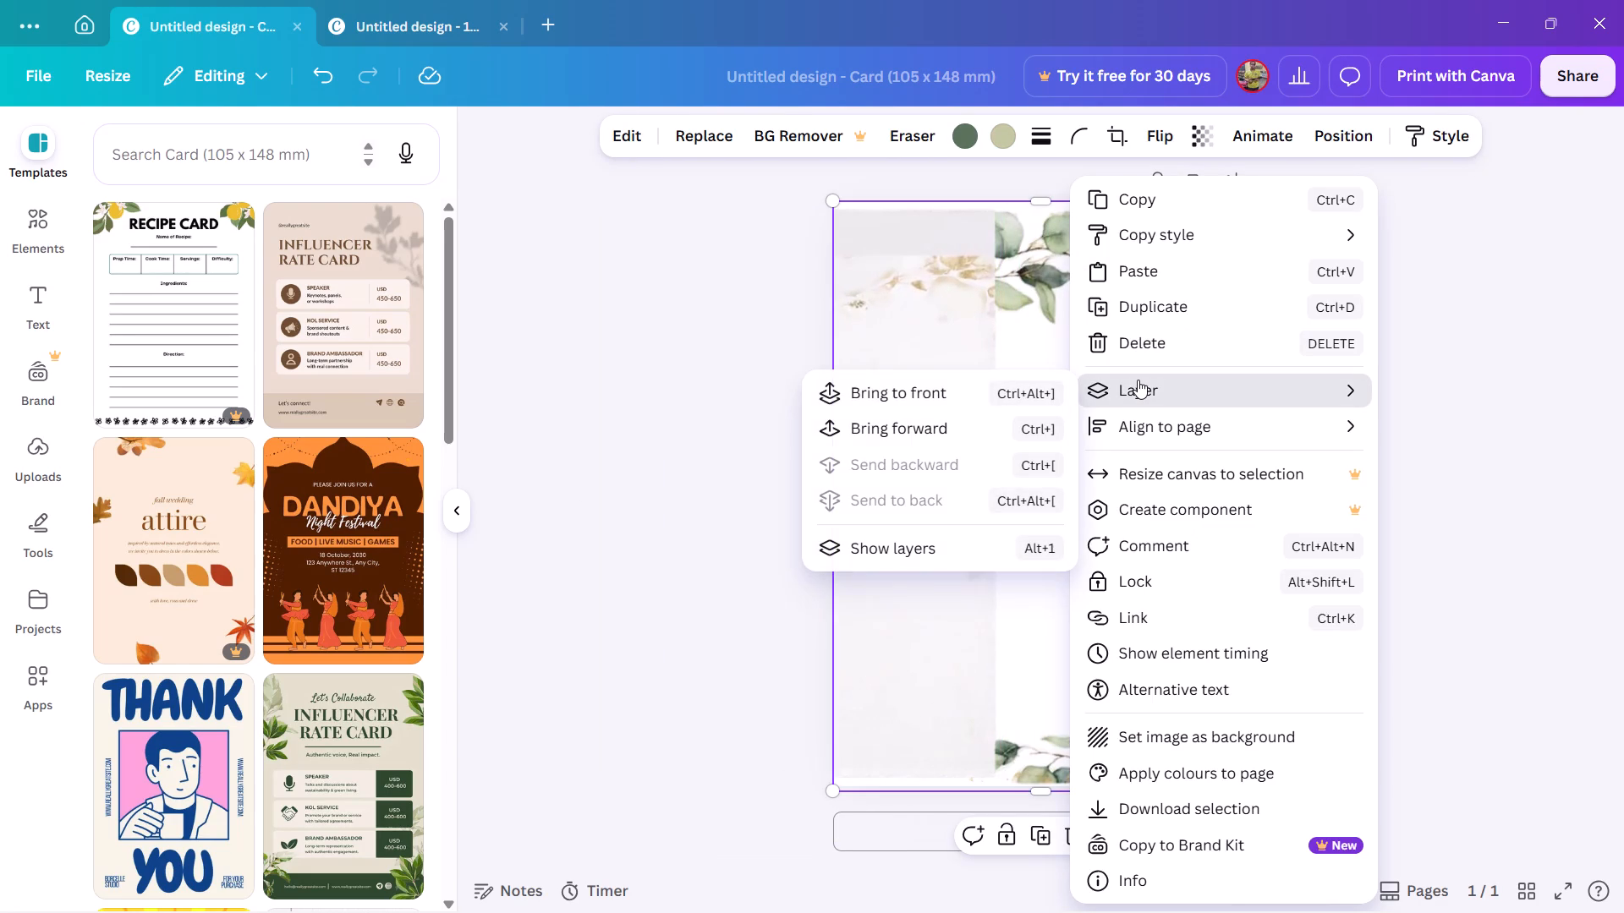
click(973, 402)
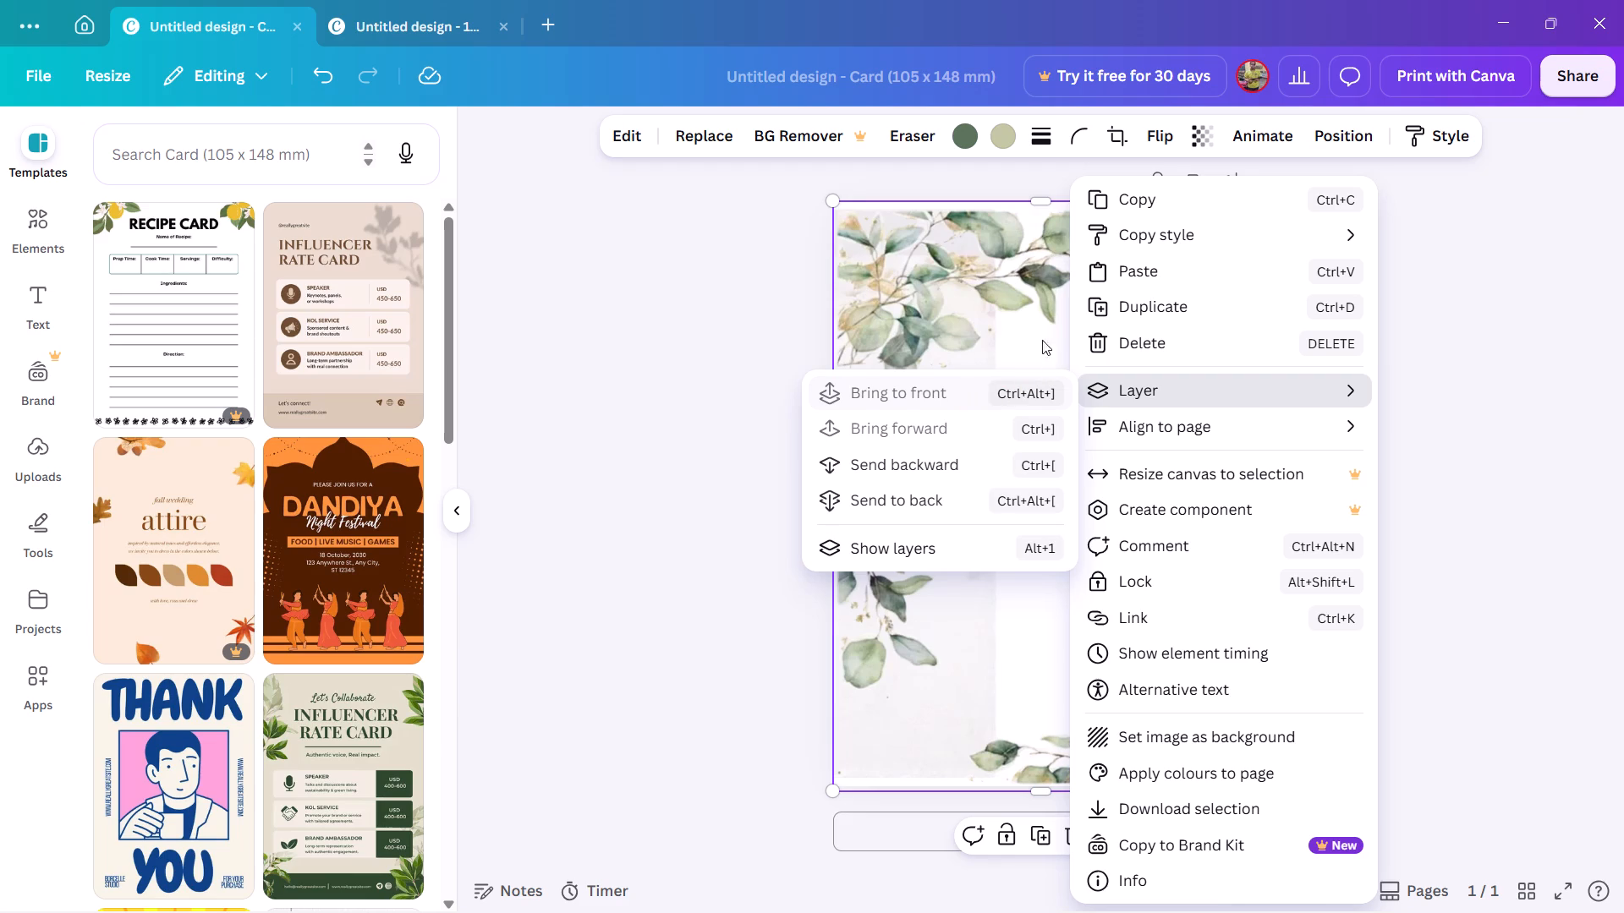
click(1039, 332)
Move the leaf frame aside, then reposition and enlarge the gold-flower layer to about 122 × 169 mm to cover the card.
drag(1079, 342, 793, 460)
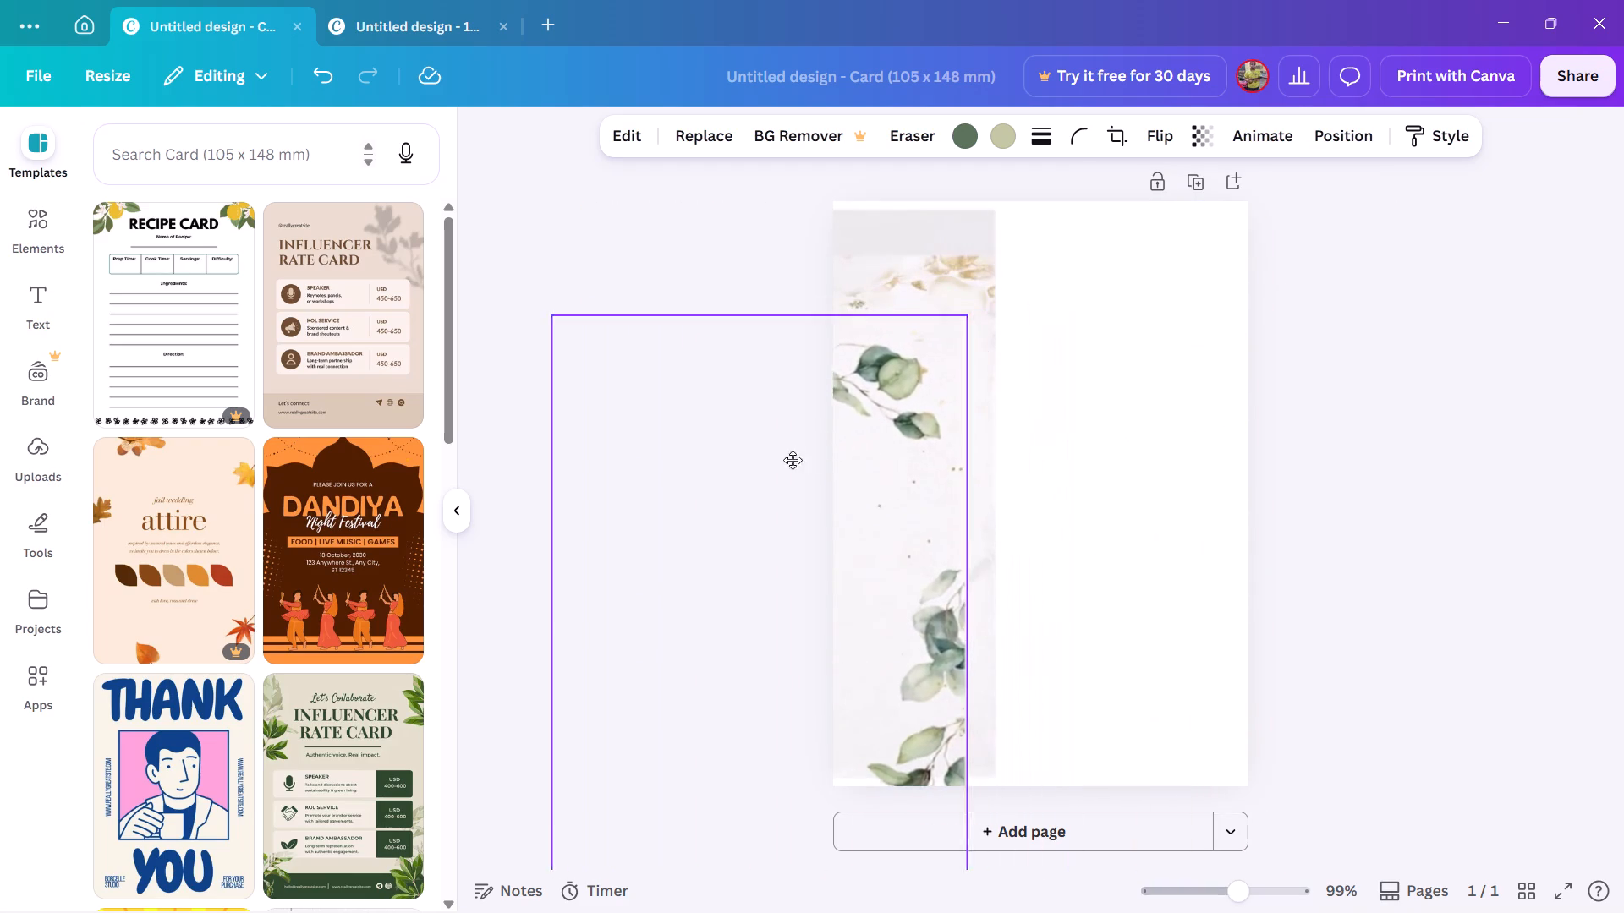
drag(793, 460, 776, 465)
drag(971, 296, 1224, 287)
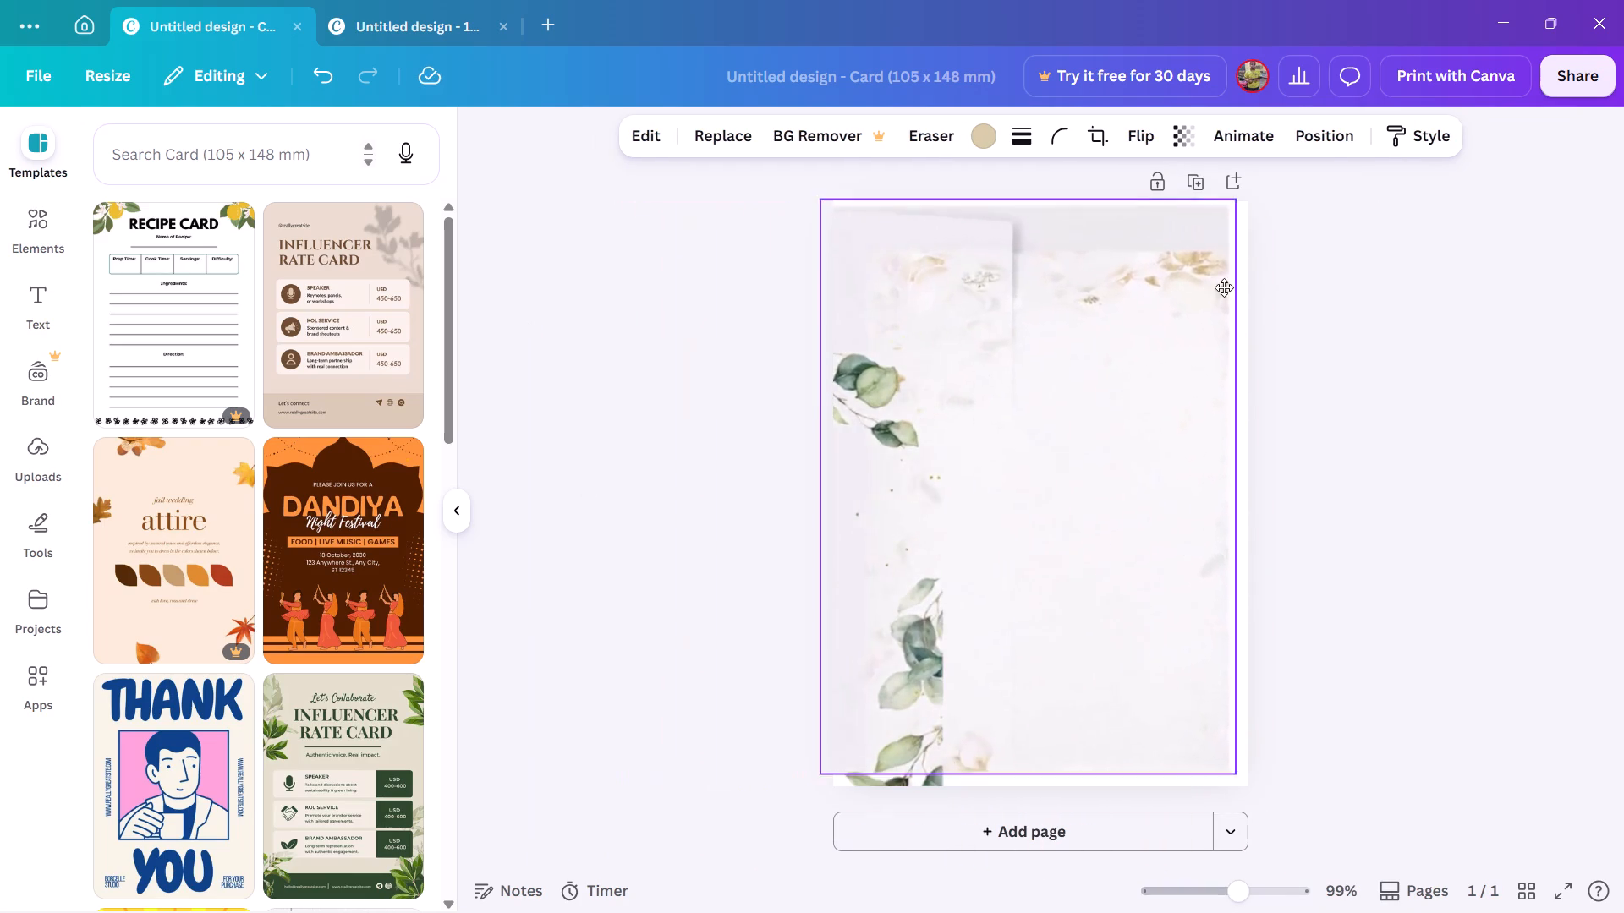
drag(1224, 287, 1195, 246)
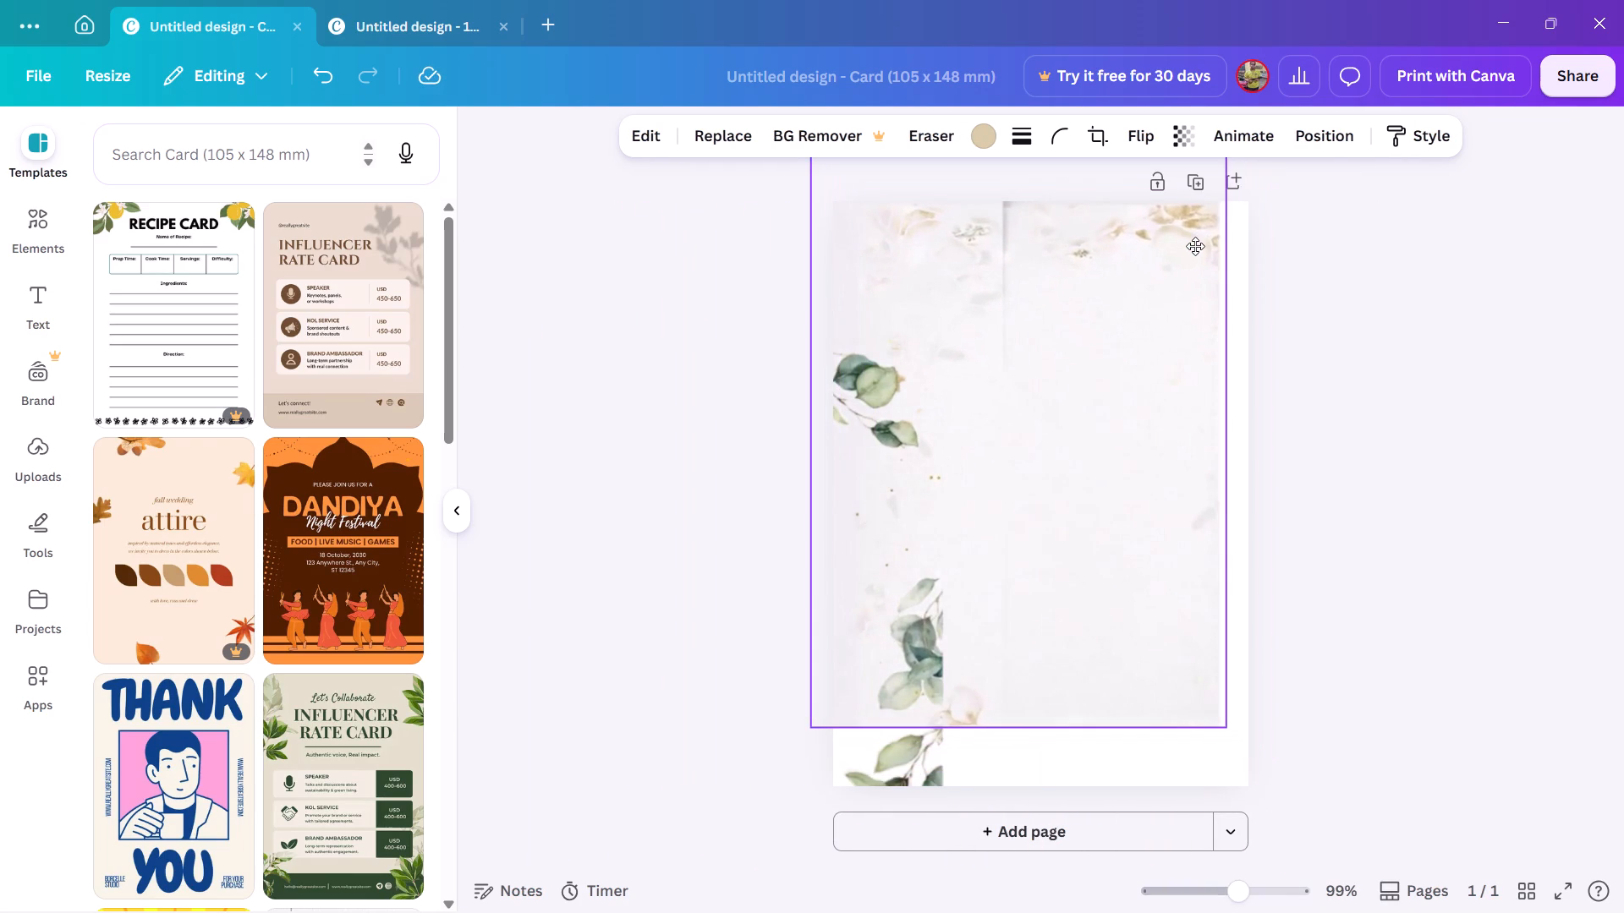
drag(1195, 246, 1155, 243)
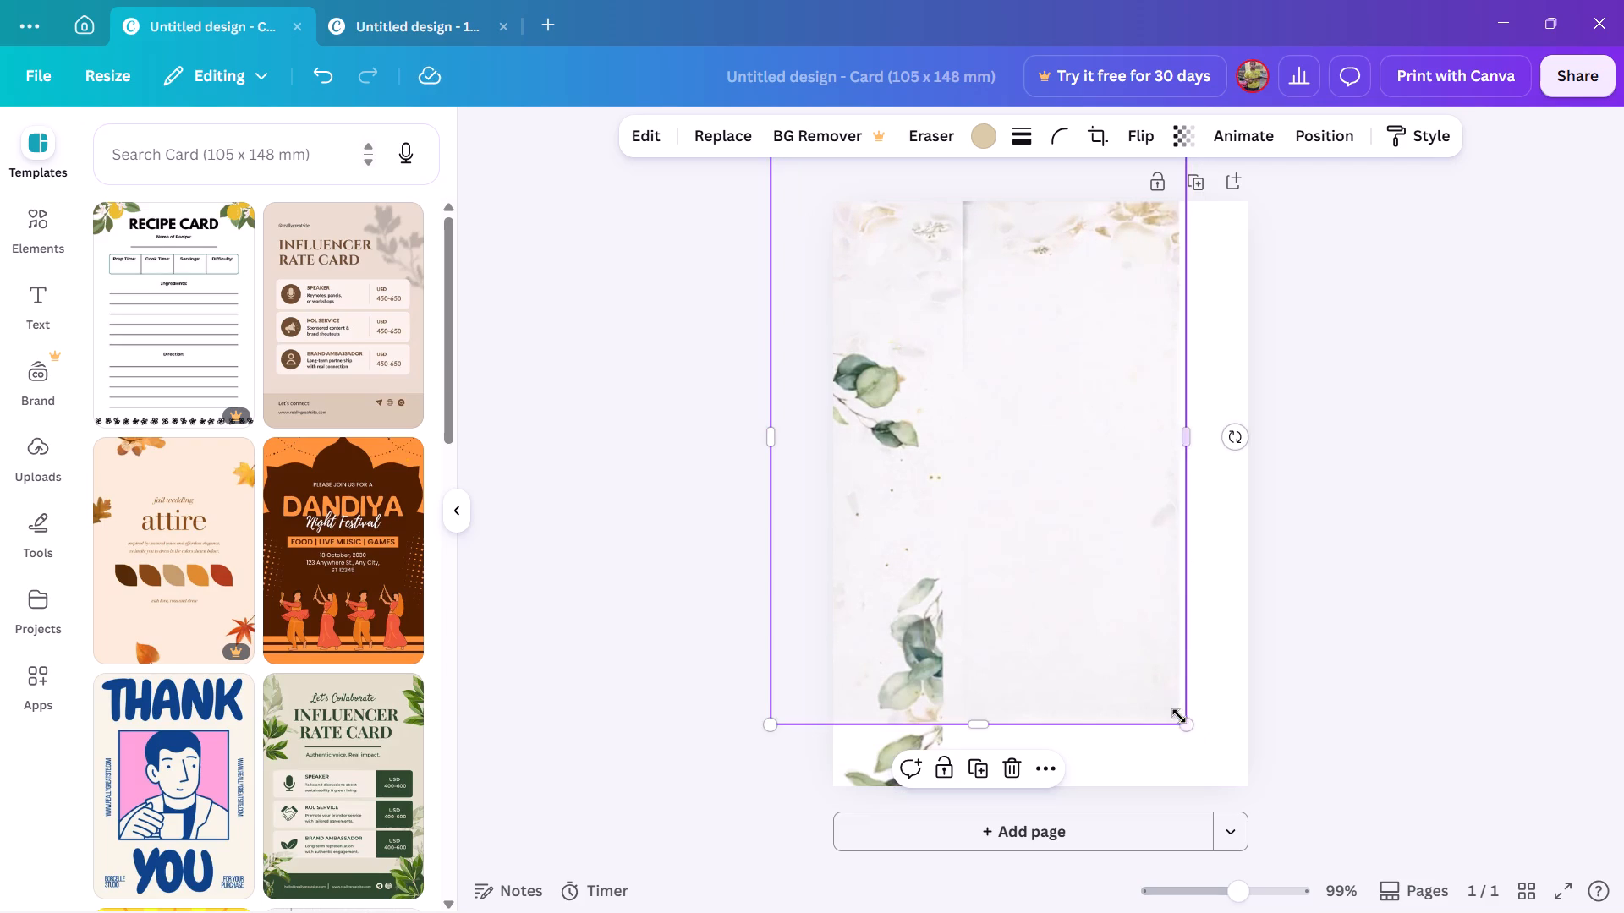
drag(1182, 724, 1265, 807)
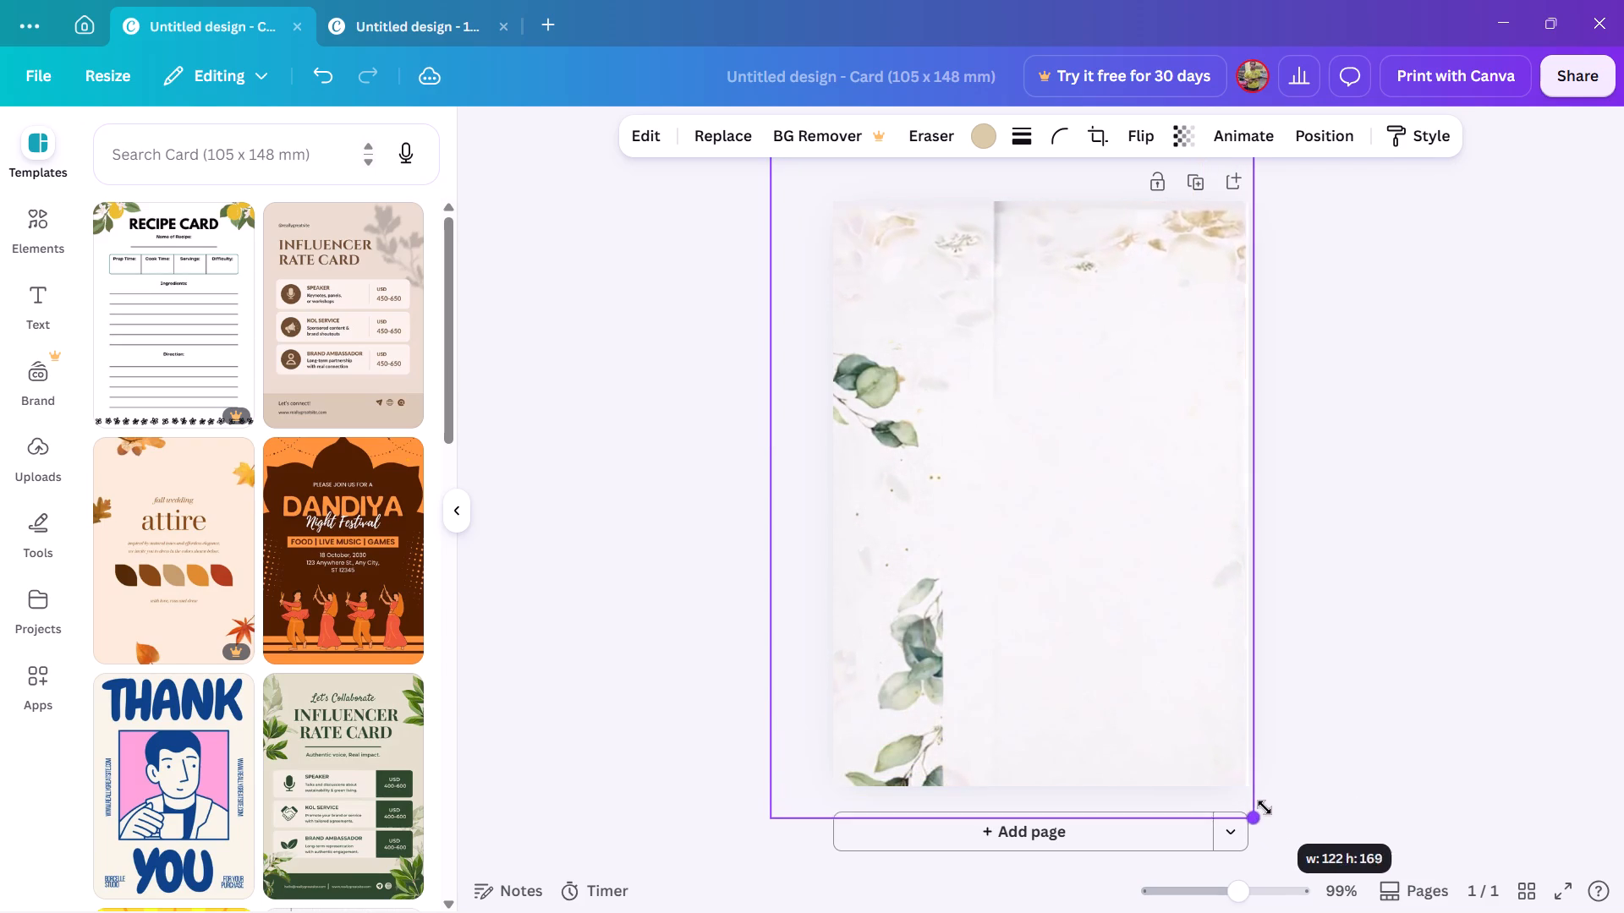
drag(1265, 807, 1269, 810)
Move the green leaf frame back over the gold-flower background, aligned with the card edges.
click(944, 717)
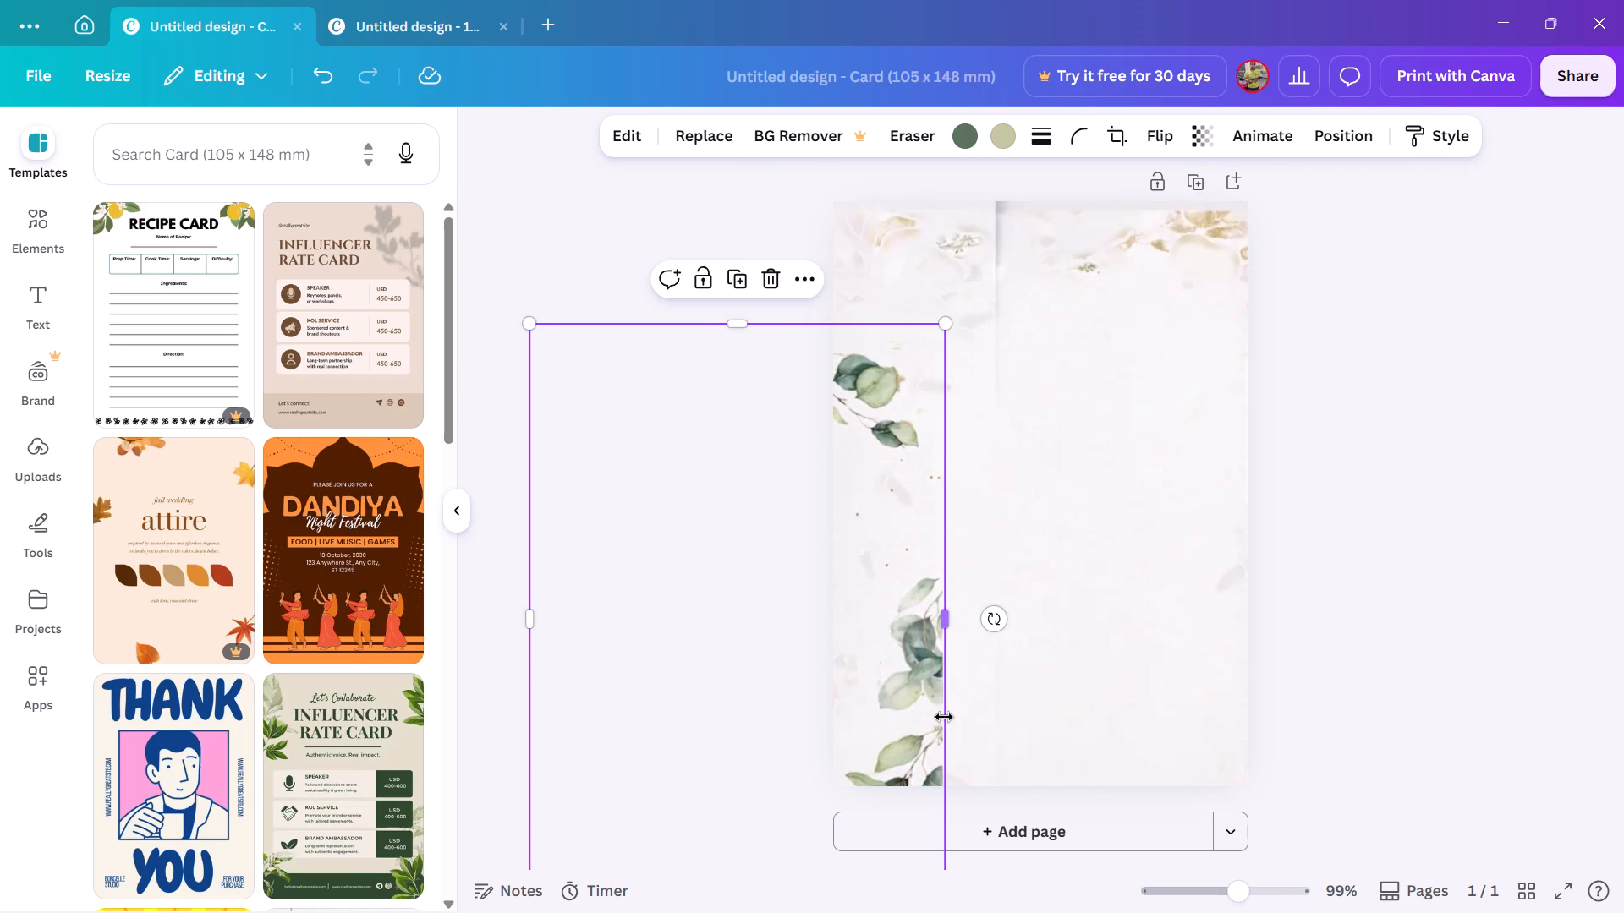
click(944, 717)
key(ctrl+z)
drag(863, 693, 1159, 577)
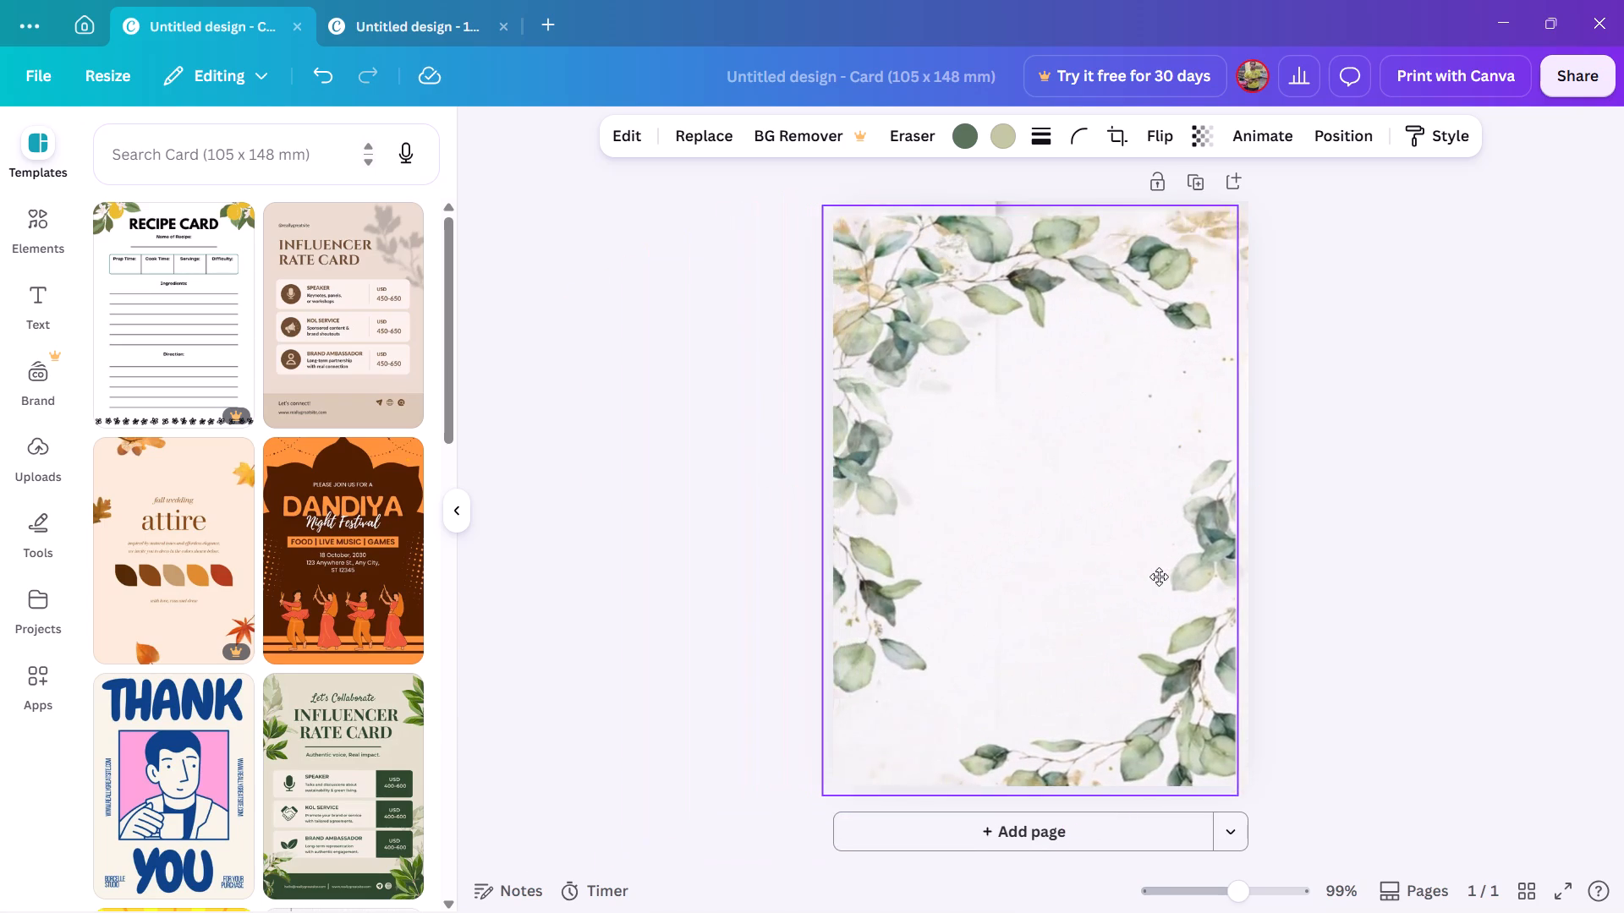
drag(1159, 577, 1163, 577)
click(1344, 571)
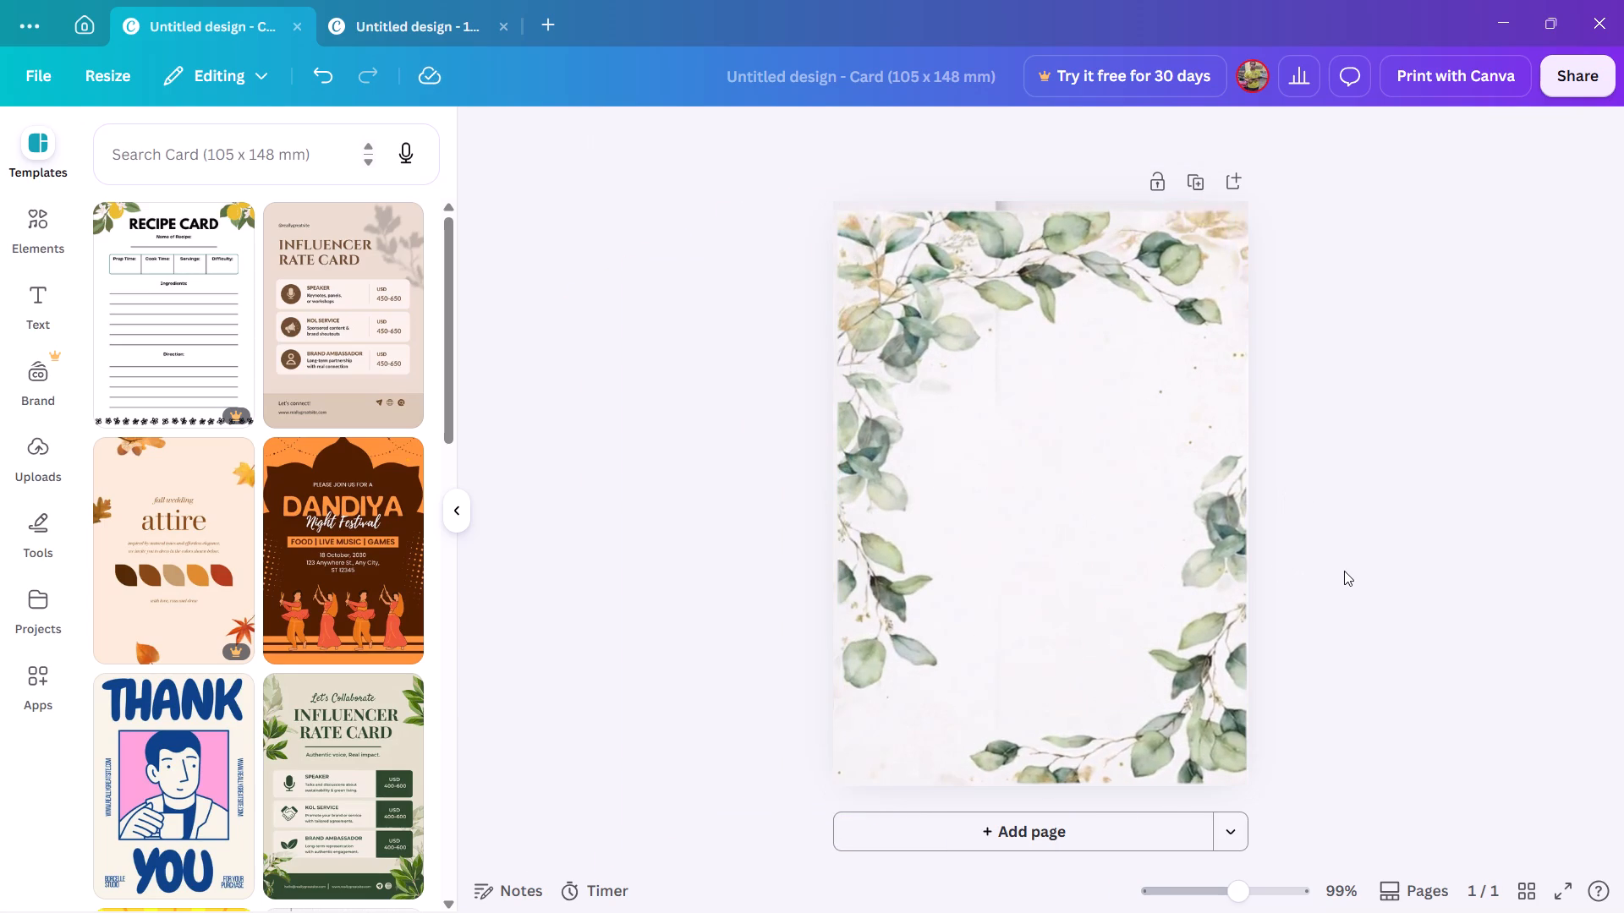
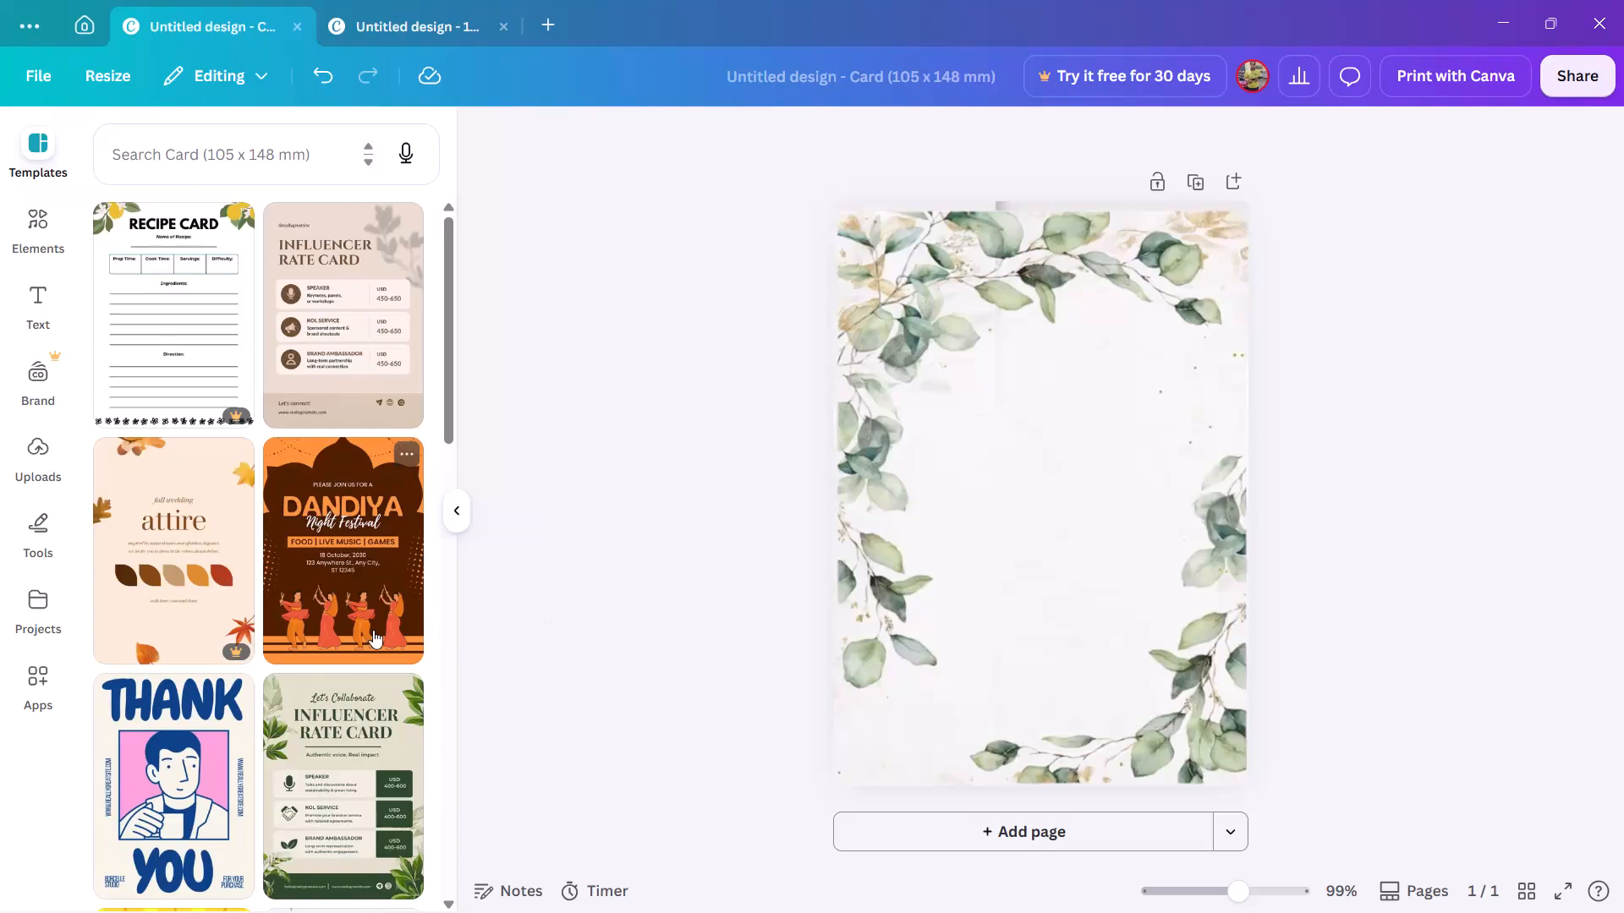
Search the card templates for "25th wedding anniversary card".
scroll(373, 630, down, 7)
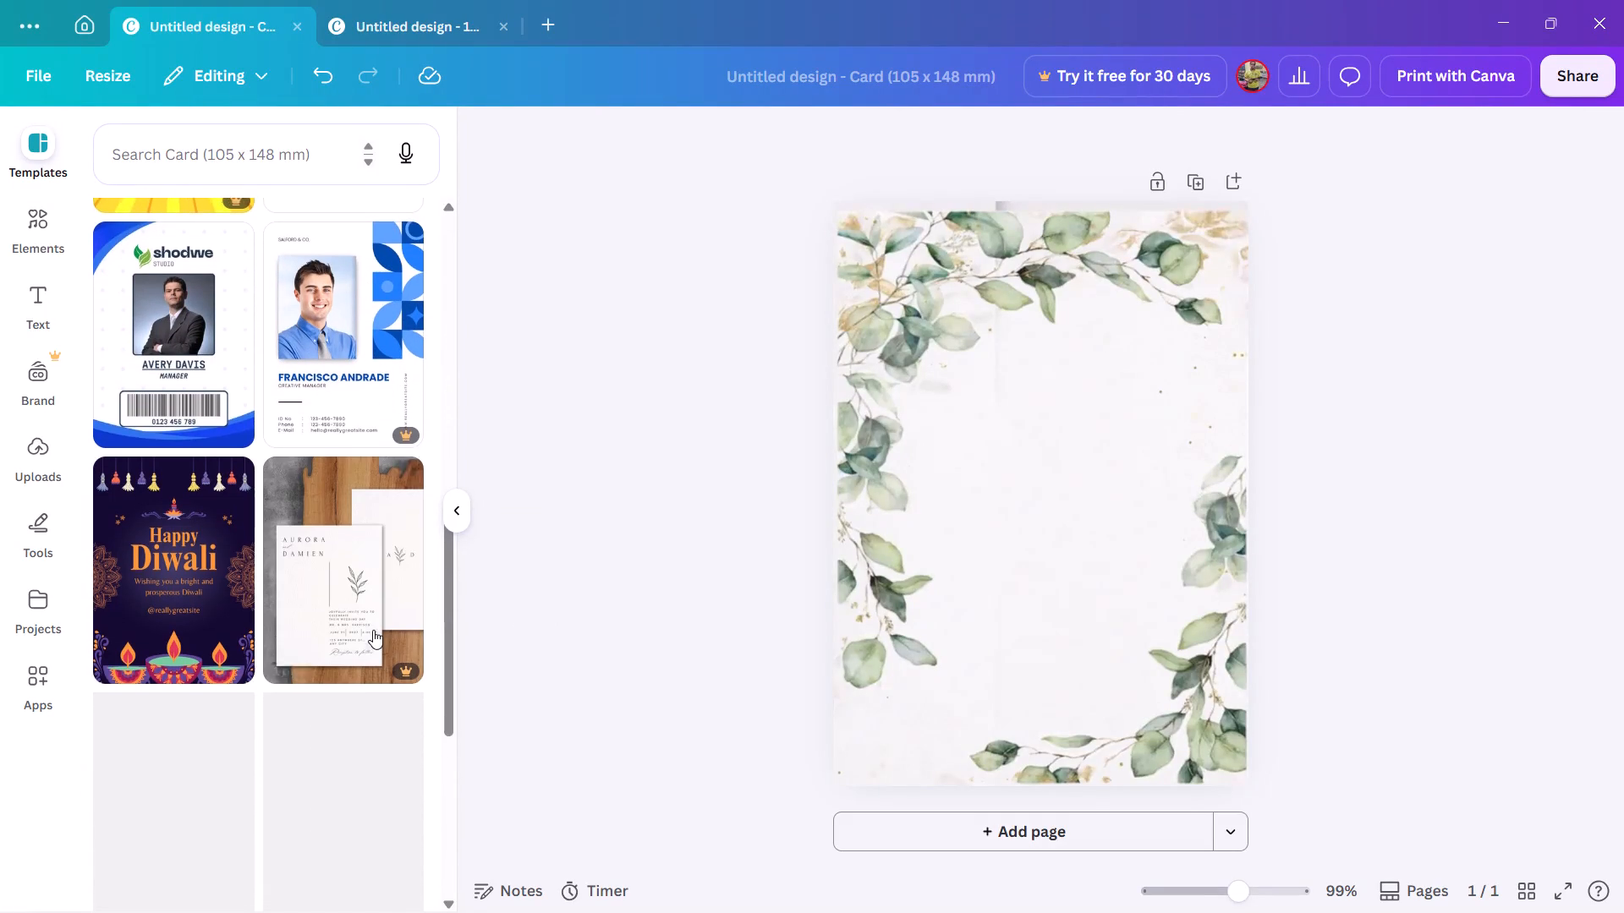
click(261, 156)
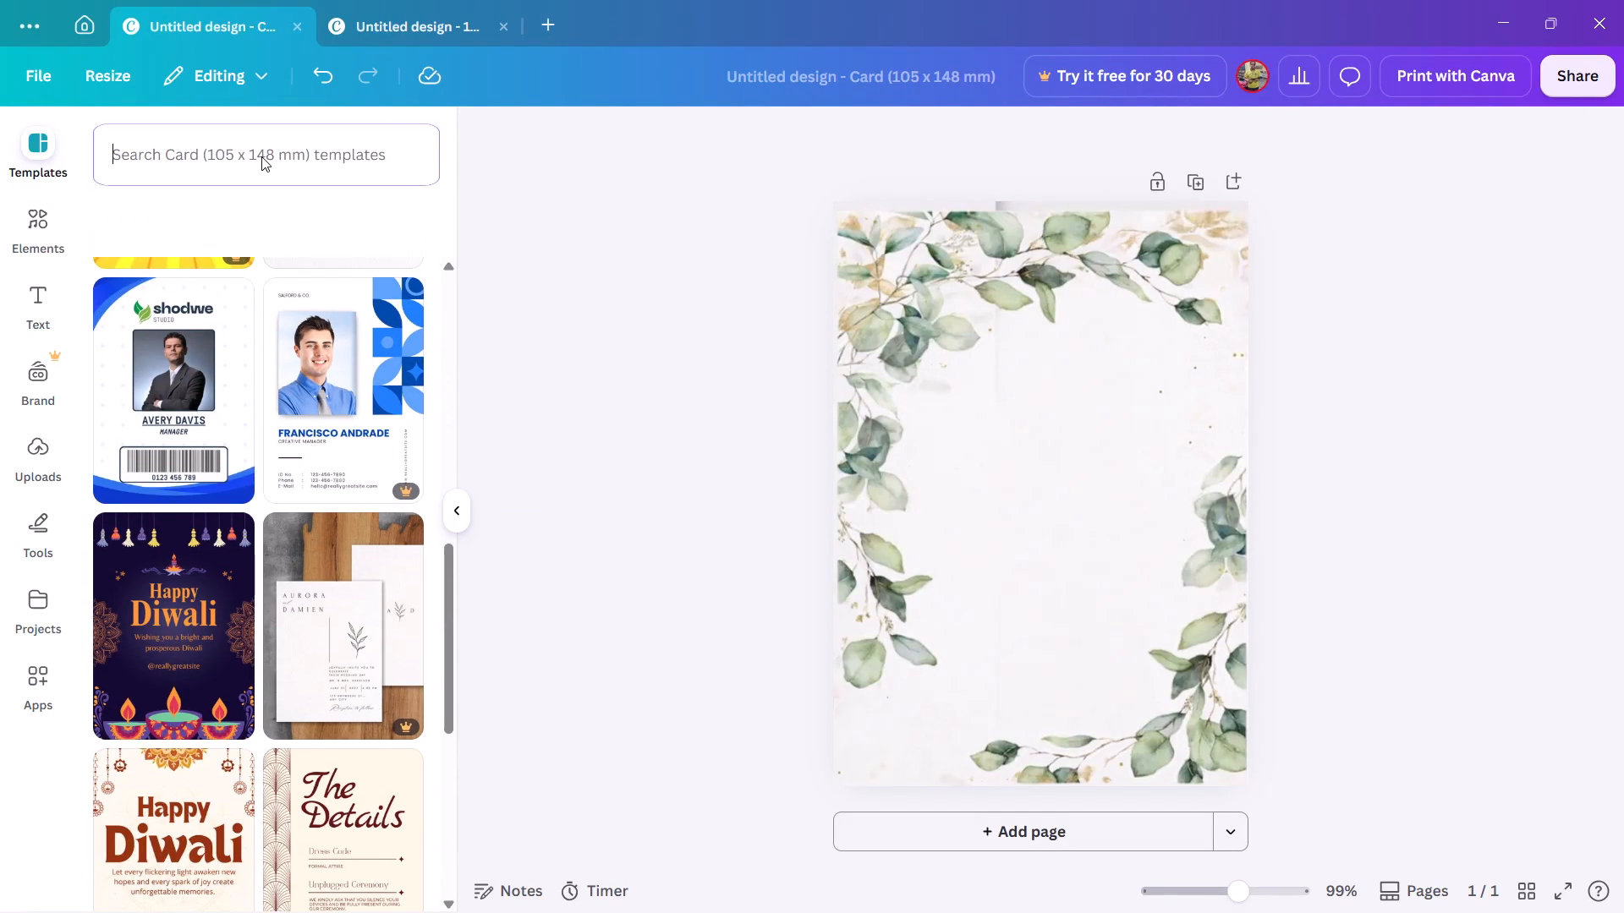
key(shift+at)
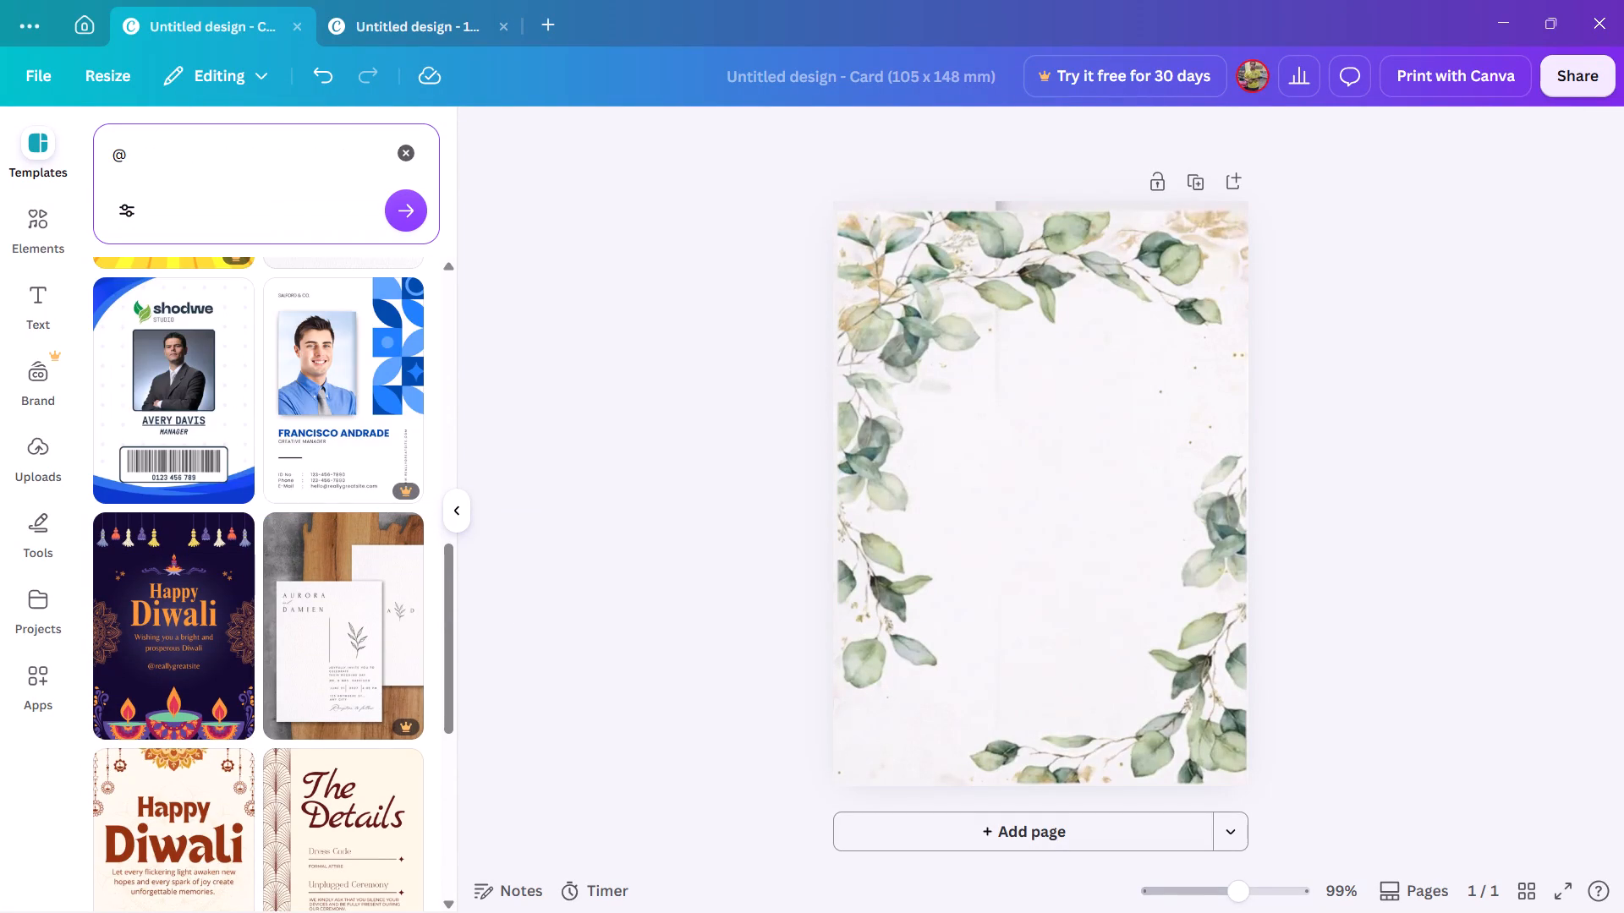
key(BackSpace)
text(25)
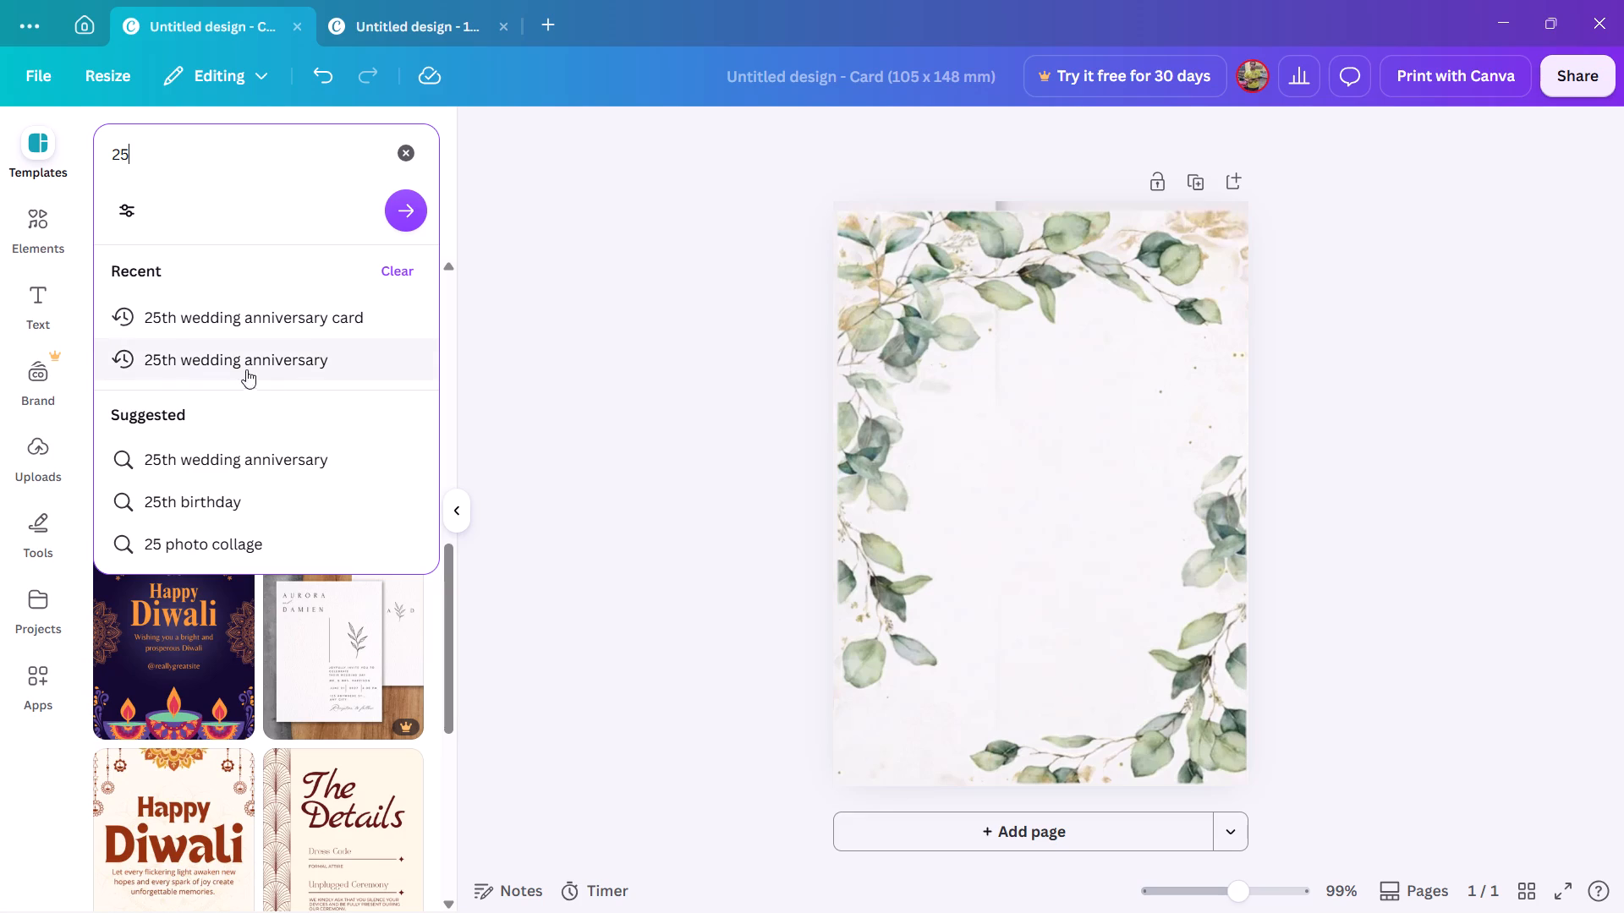
click(335, 323)
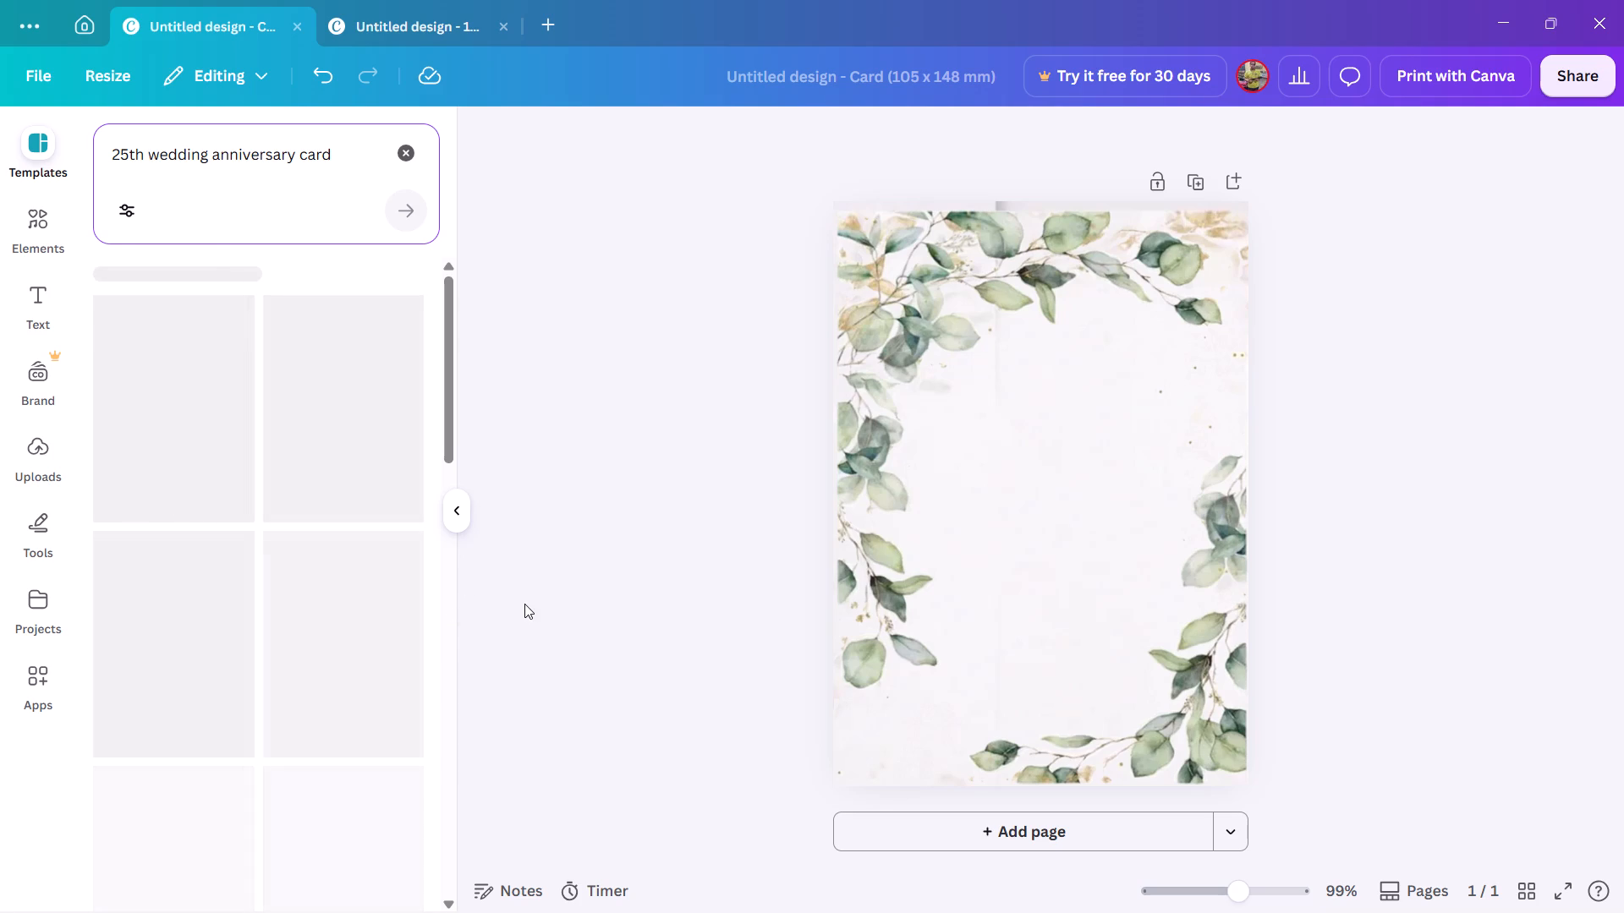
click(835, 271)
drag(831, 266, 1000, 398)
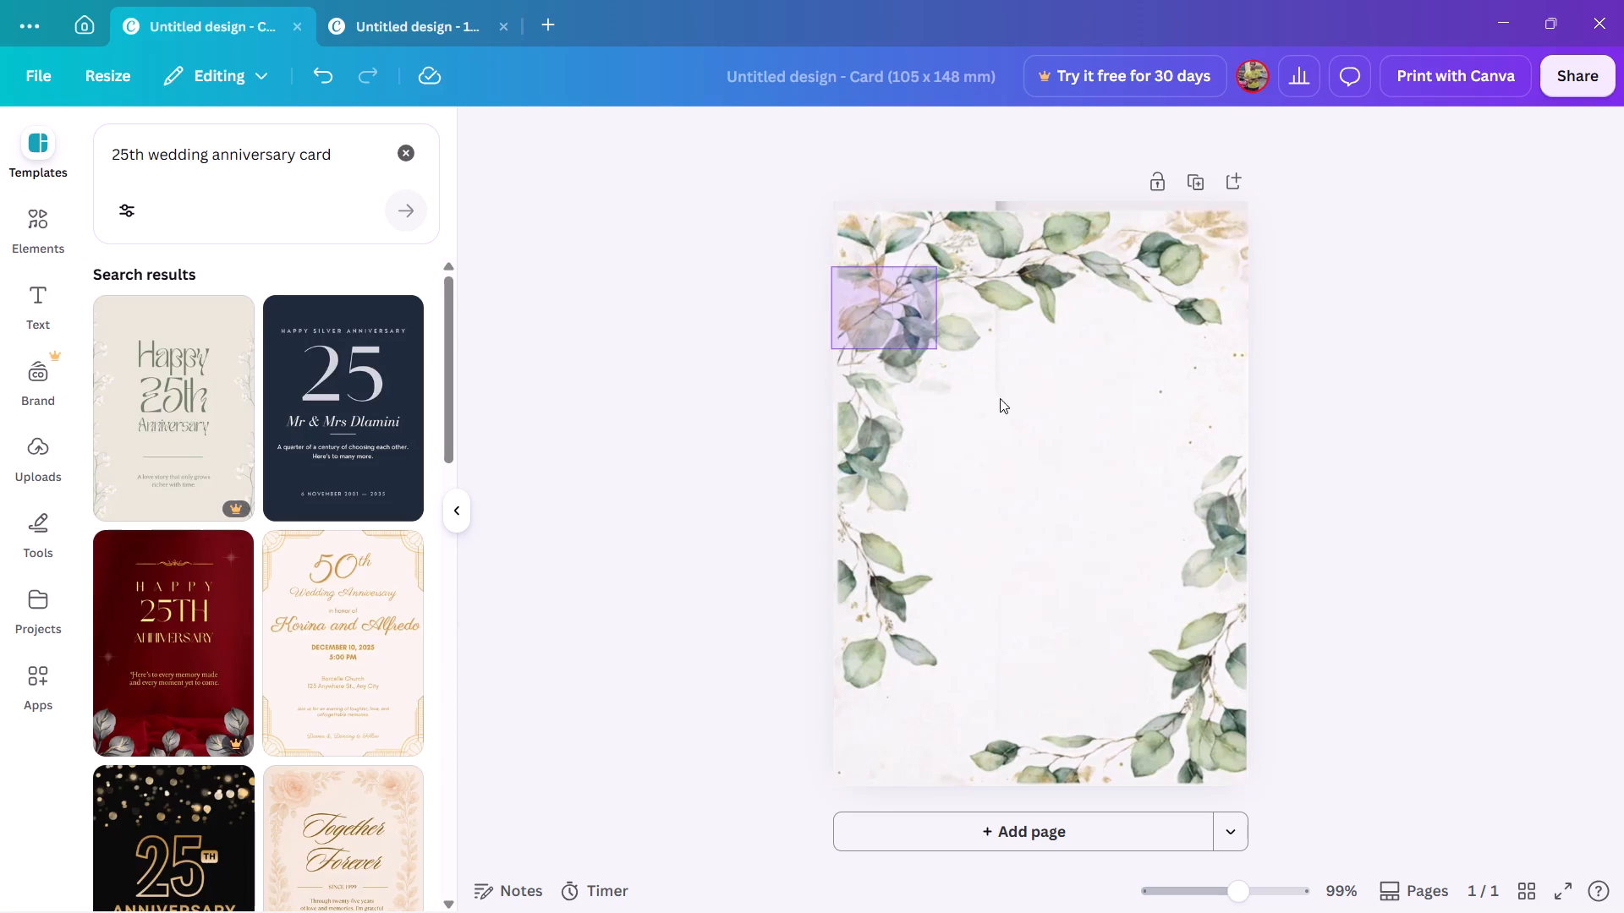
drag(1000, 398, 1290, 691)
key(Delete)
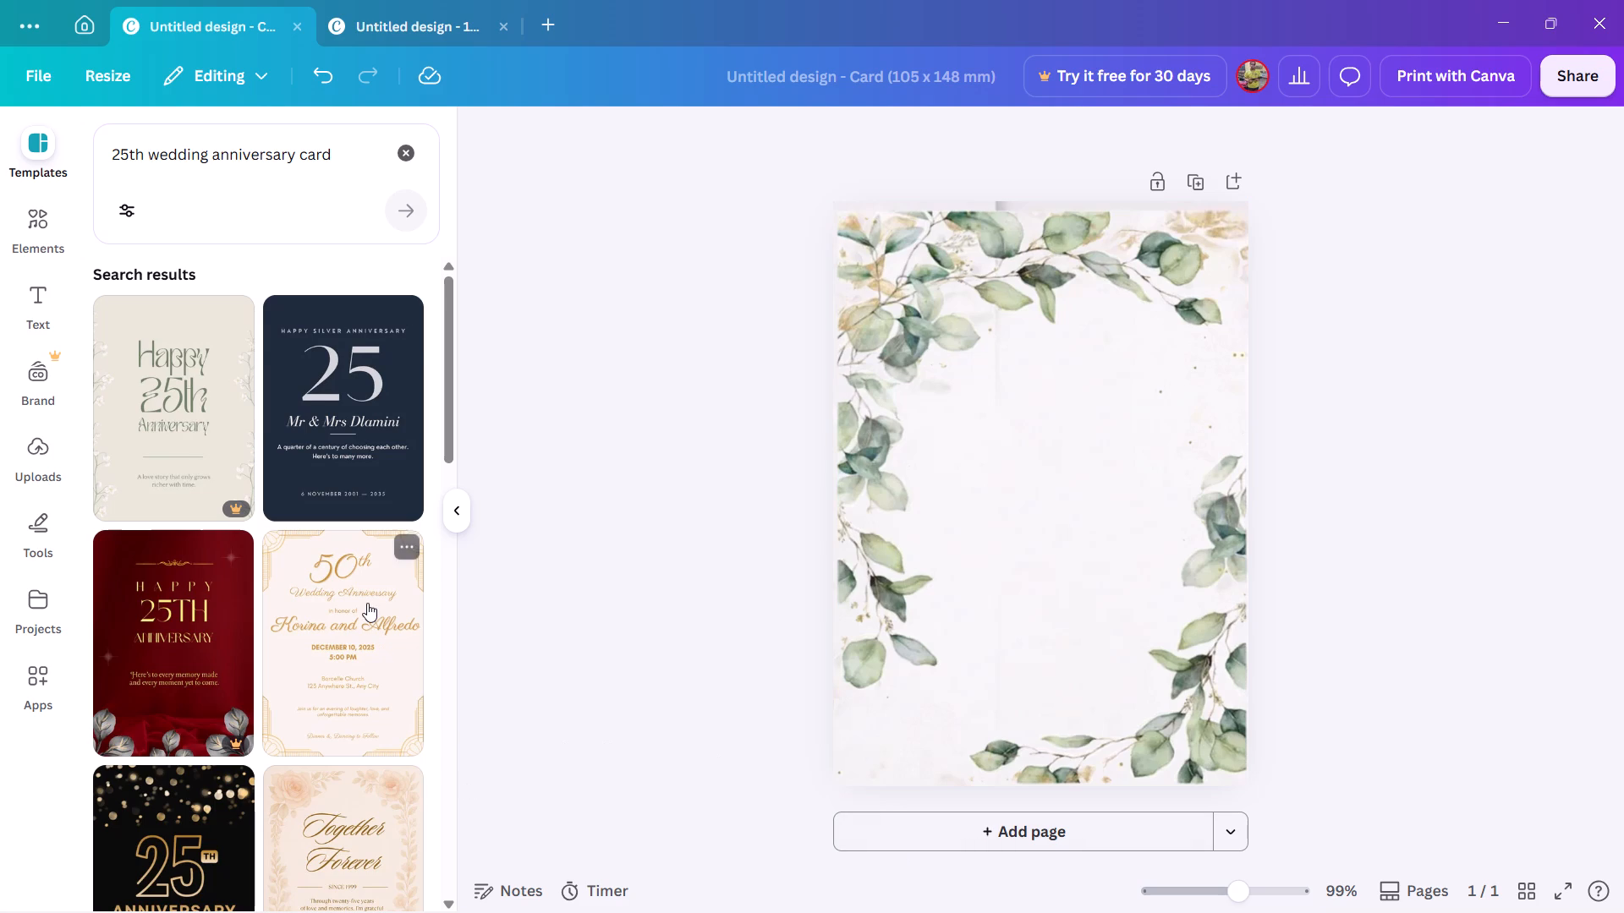
Browse the 25th wedding anniversary card templates for a layout that suits the invitation.
scroll(367, 603, down, 10)
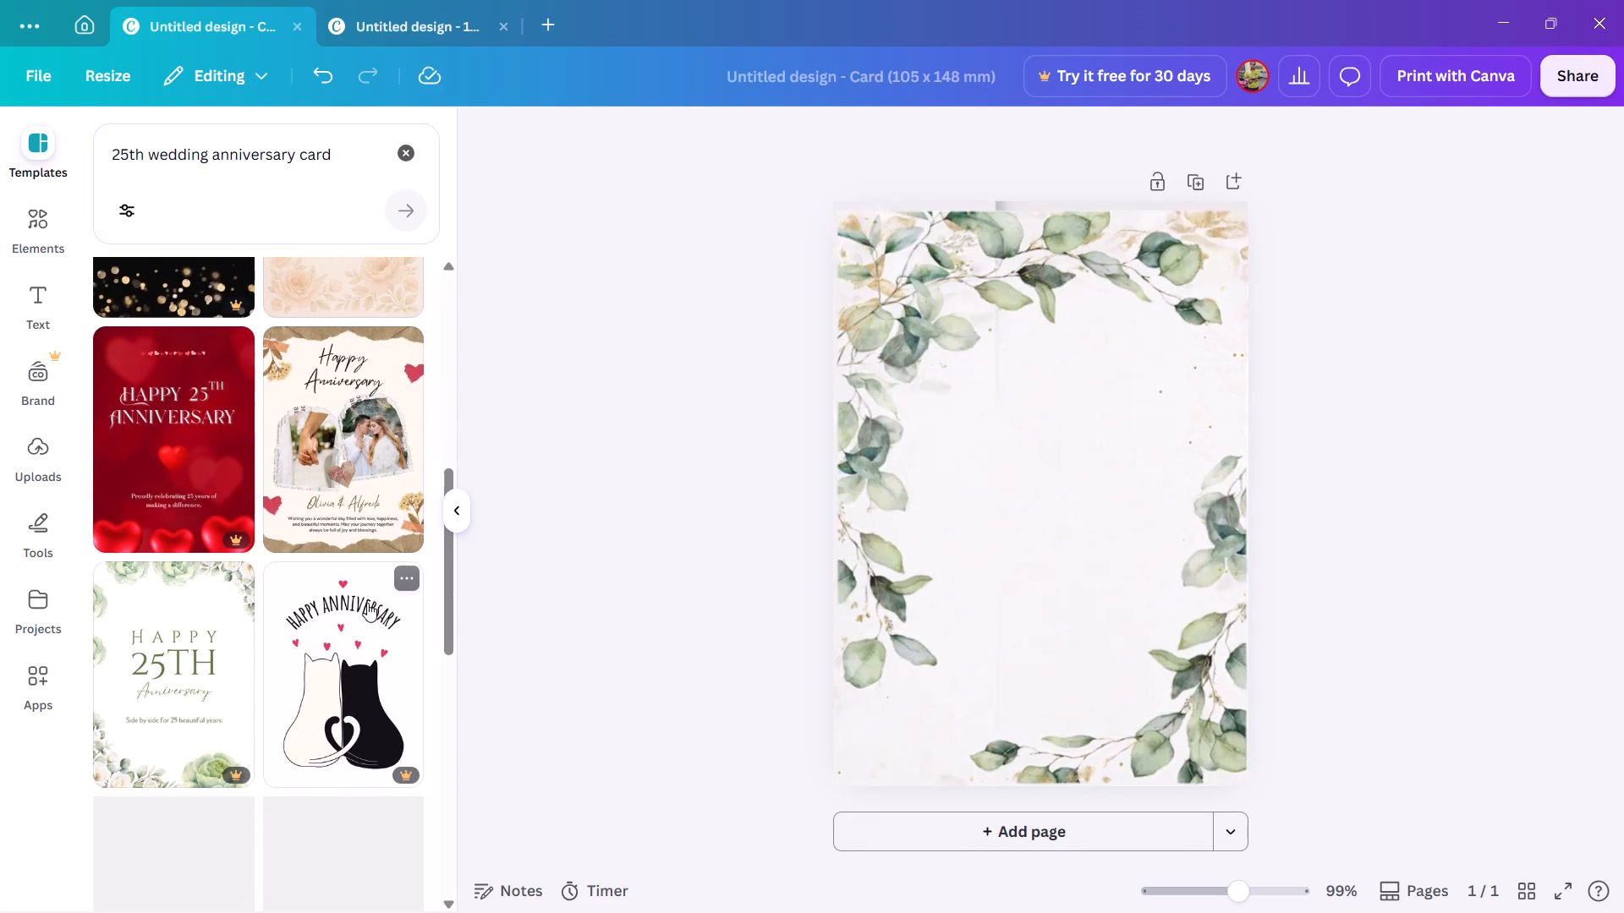
scroll(367, 603, down, 6)
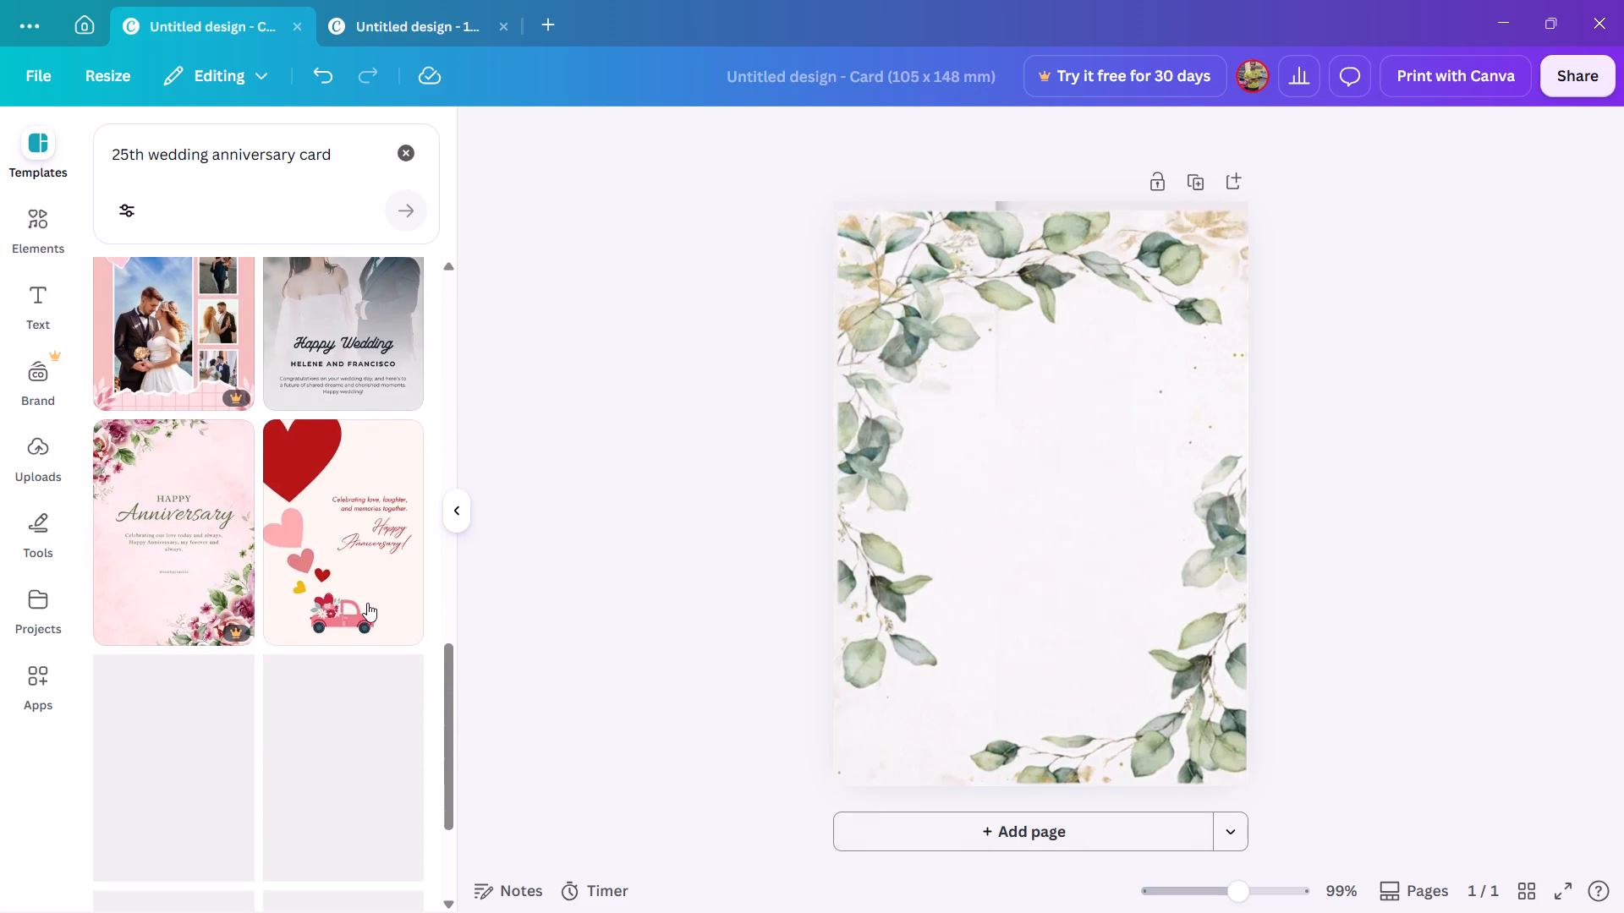
scroll(367, 603, down, 5)
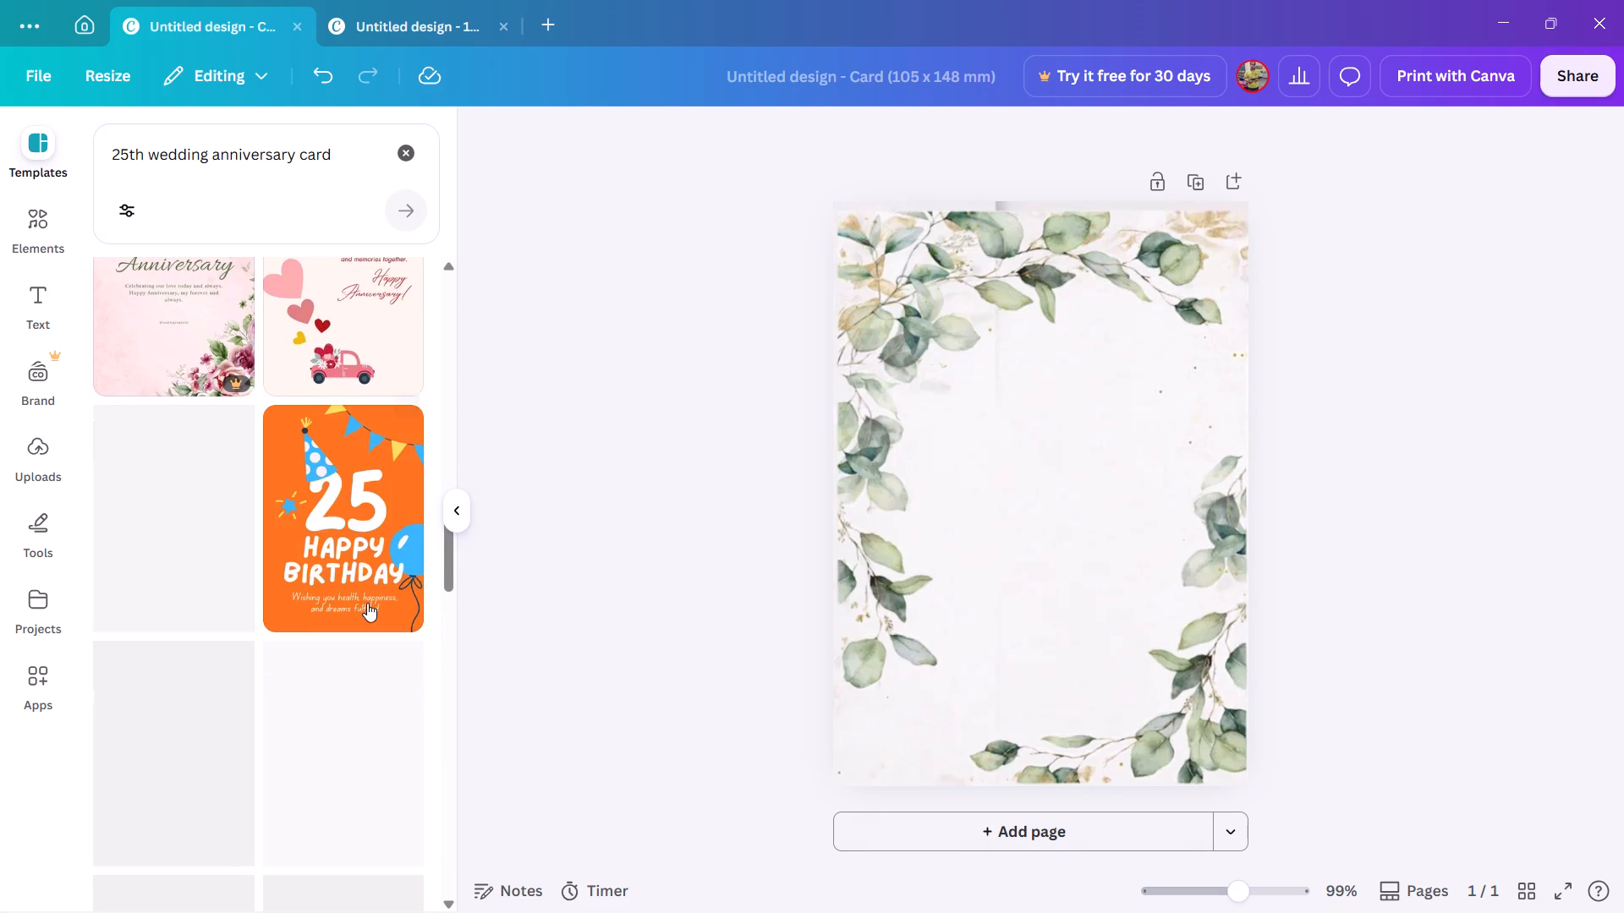
scroll(367, 603, down, 7)
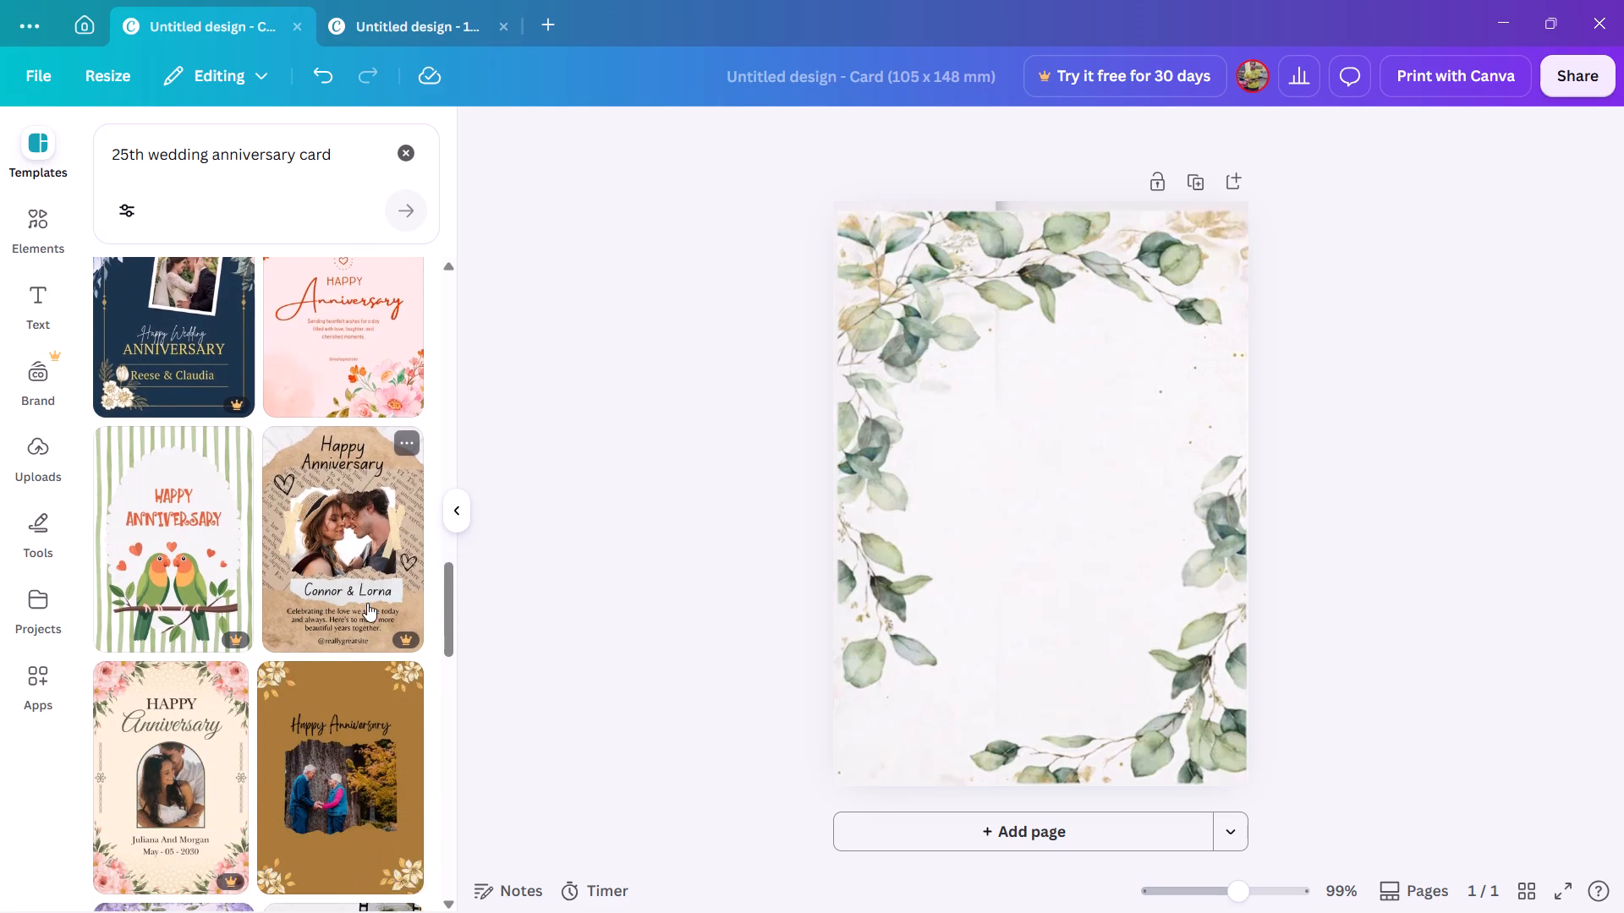
scroll(367, 603, down, 3)
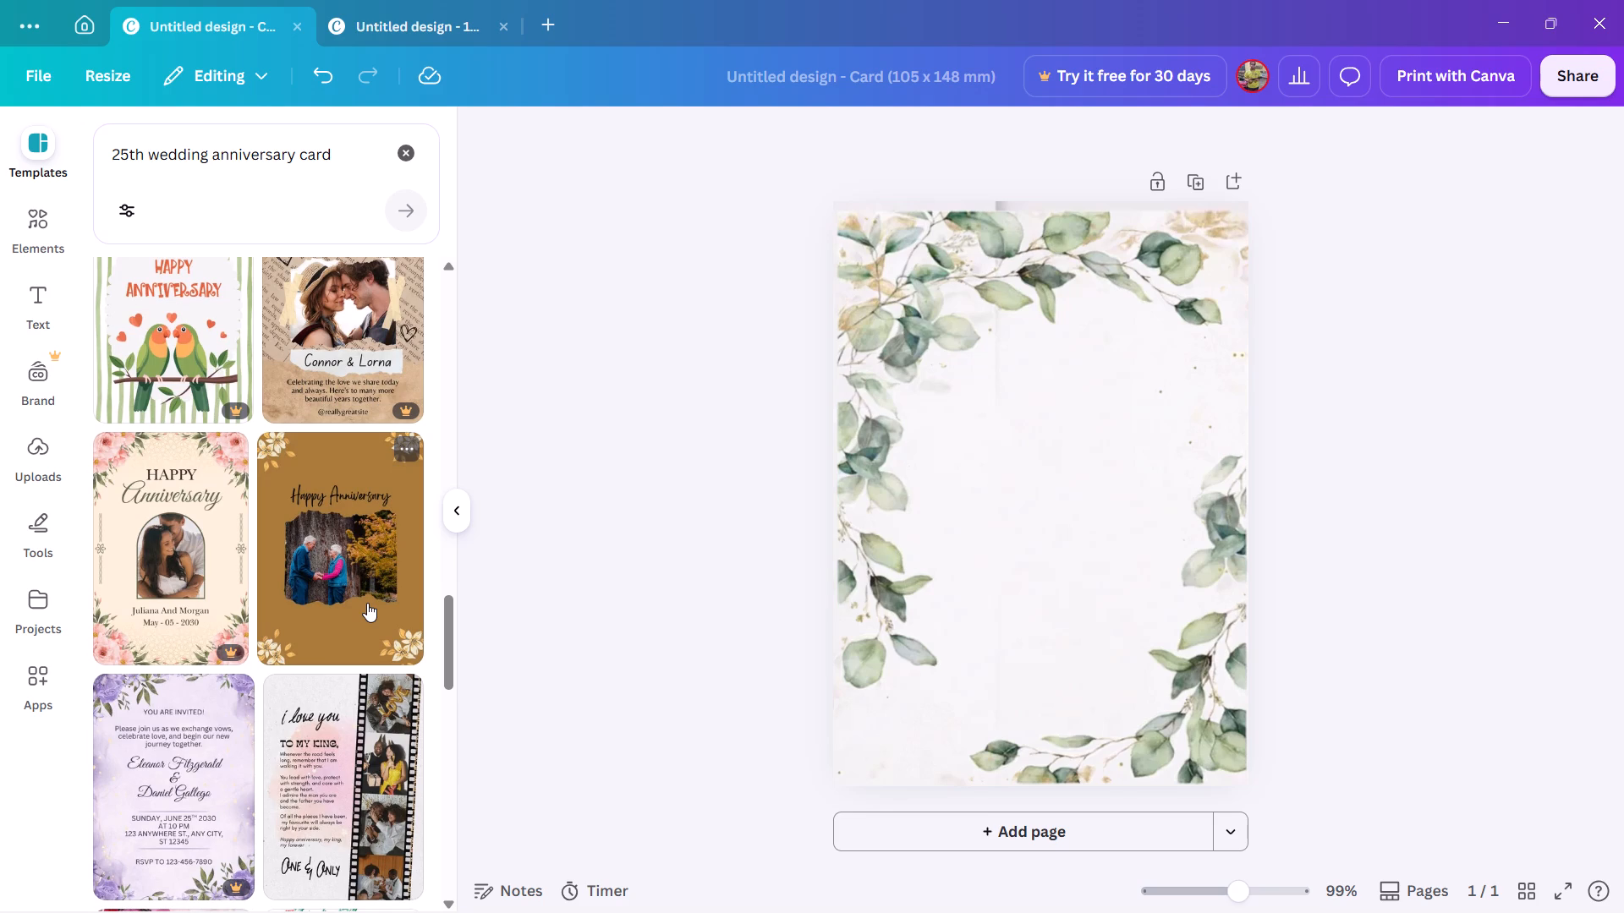
scroll(367, 603, down, 7)
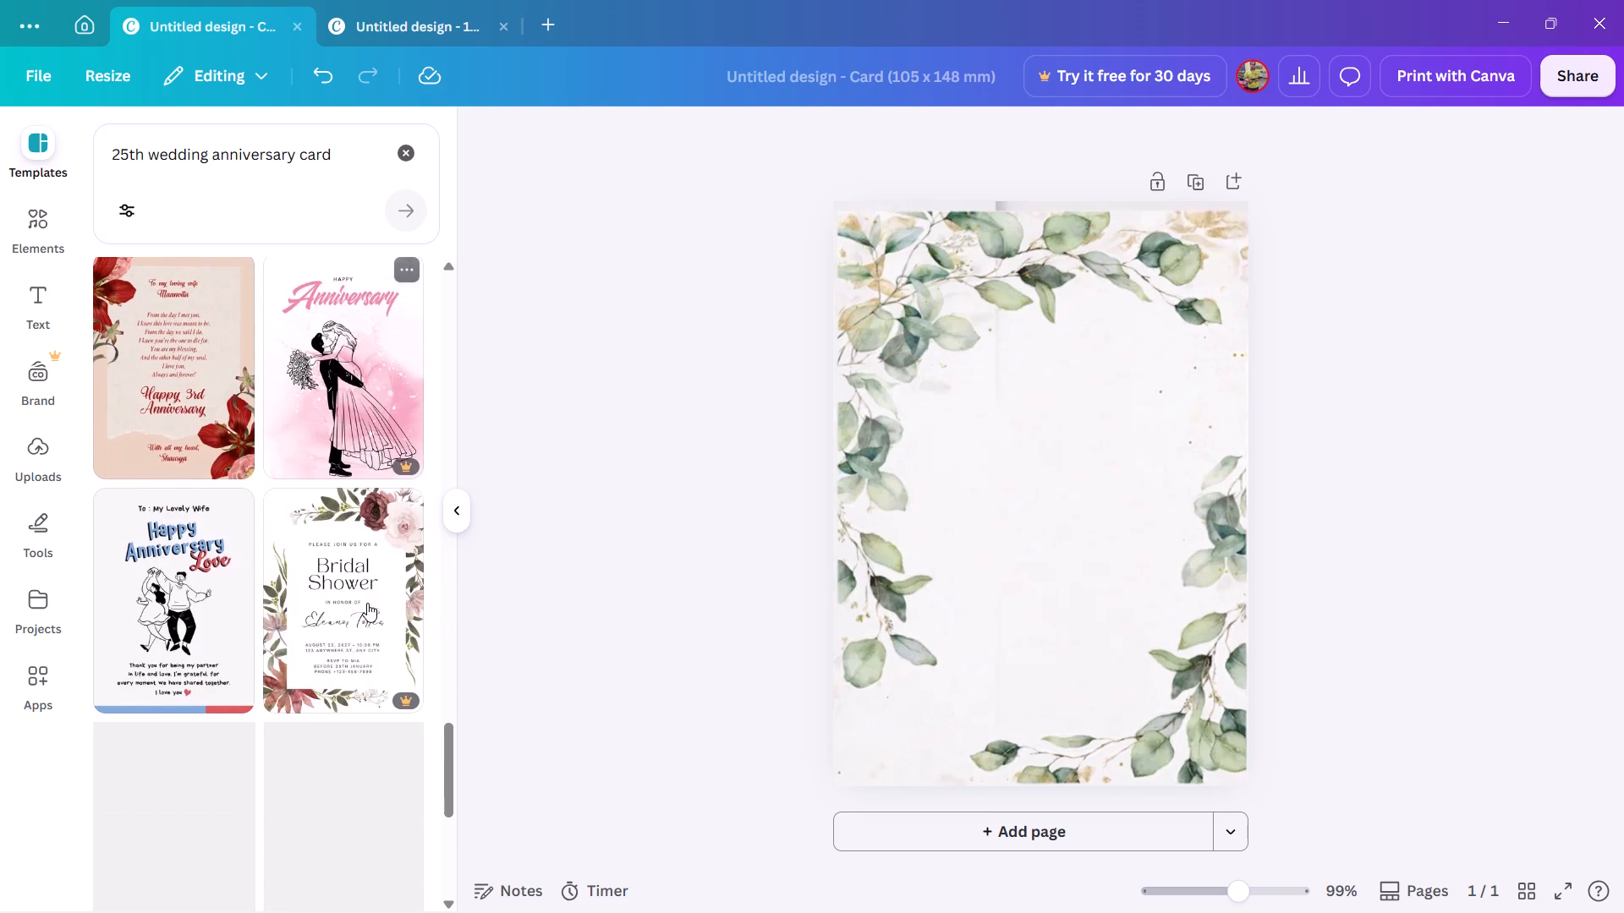
scroll(367, 603, down, 6)
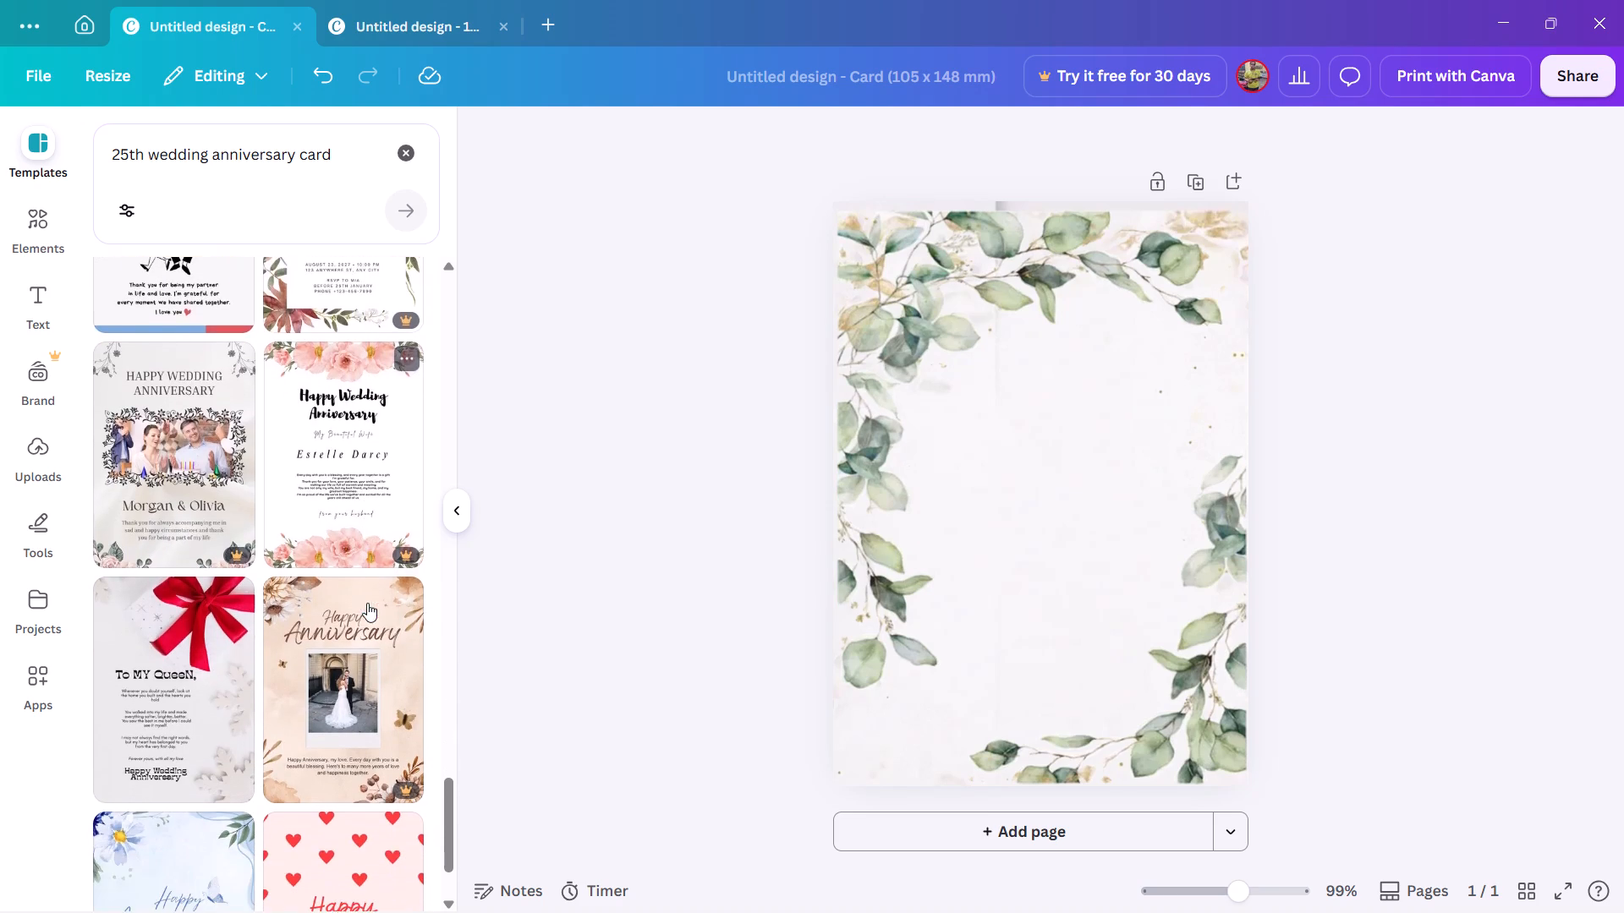
scroll(367, 603, down, 5)
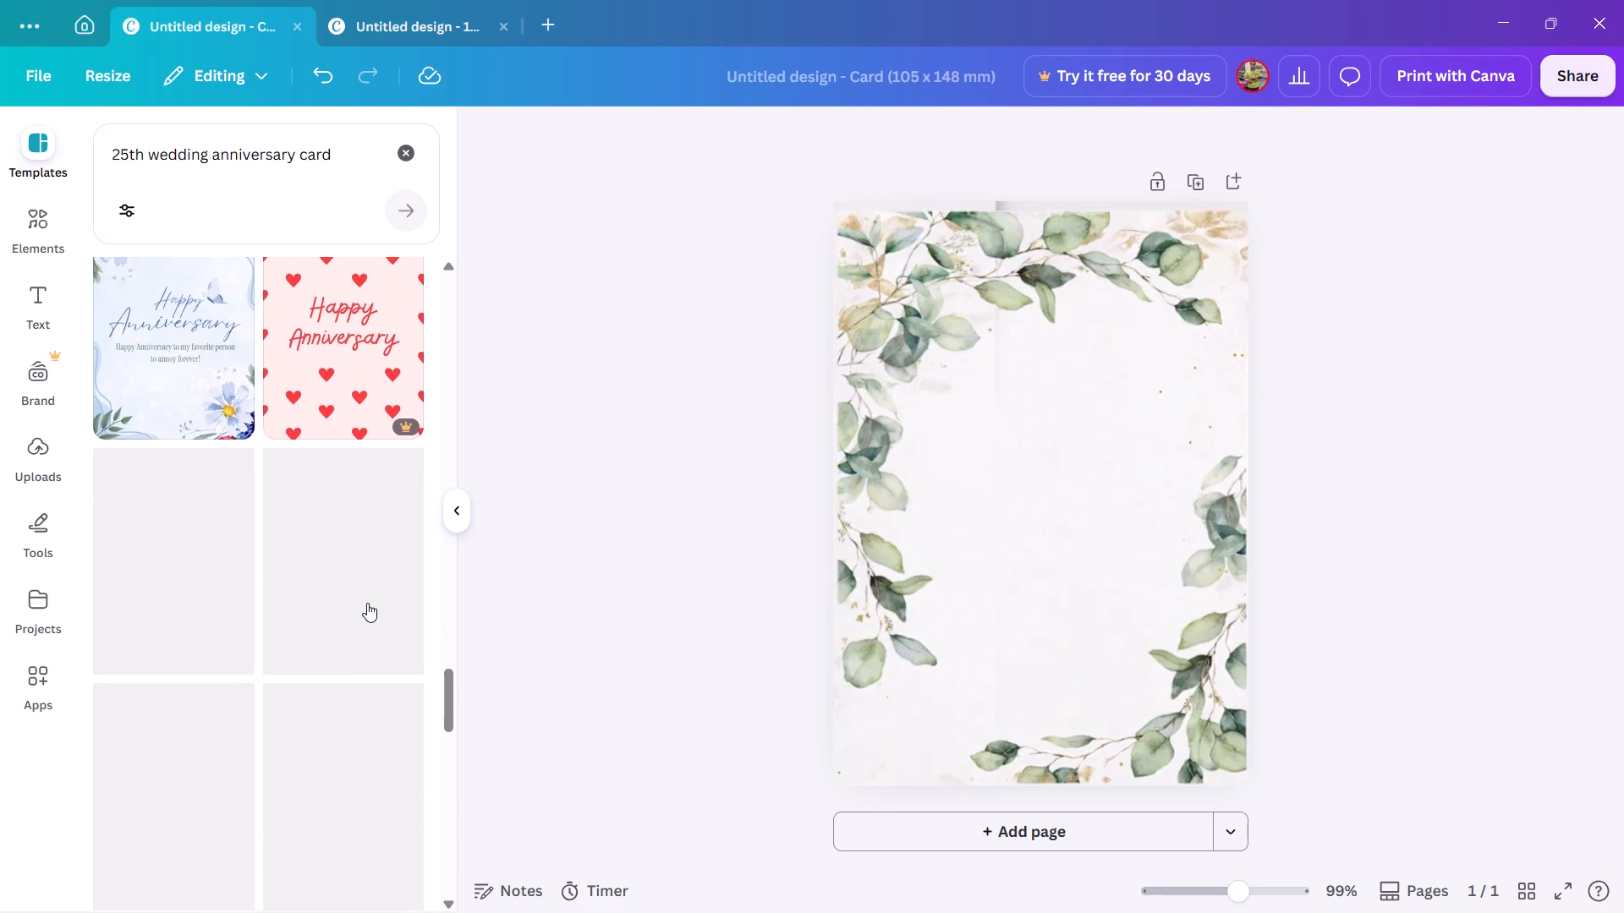
scroll(367, 603, down, 5)
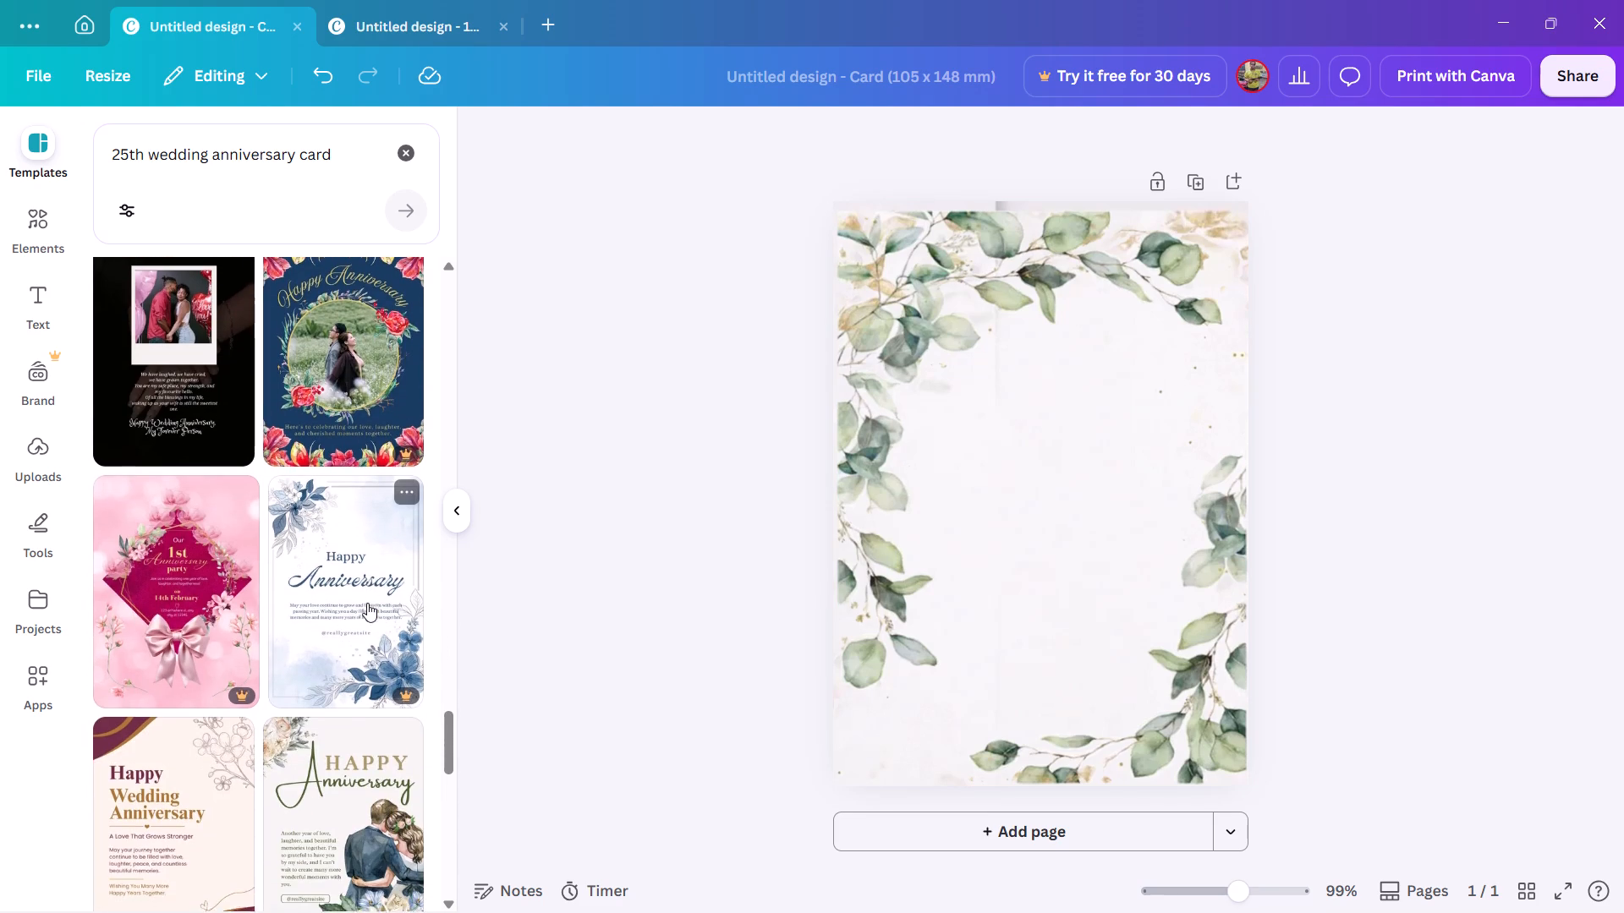
scroll(367, 603, down, 1)
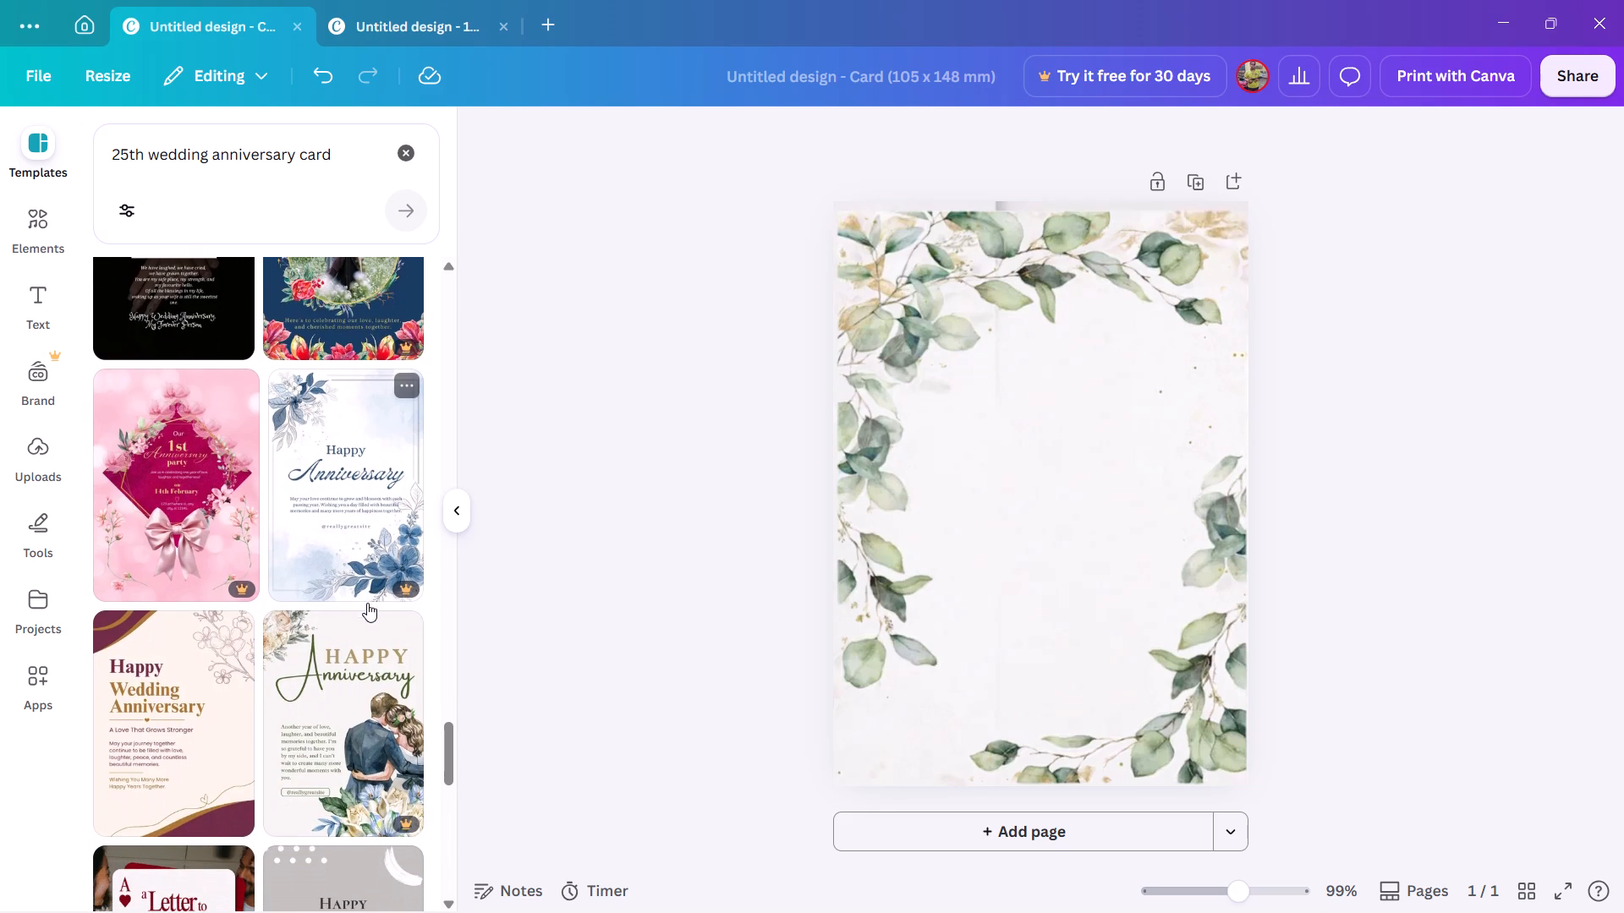
scroll(367, 603, down, 1)
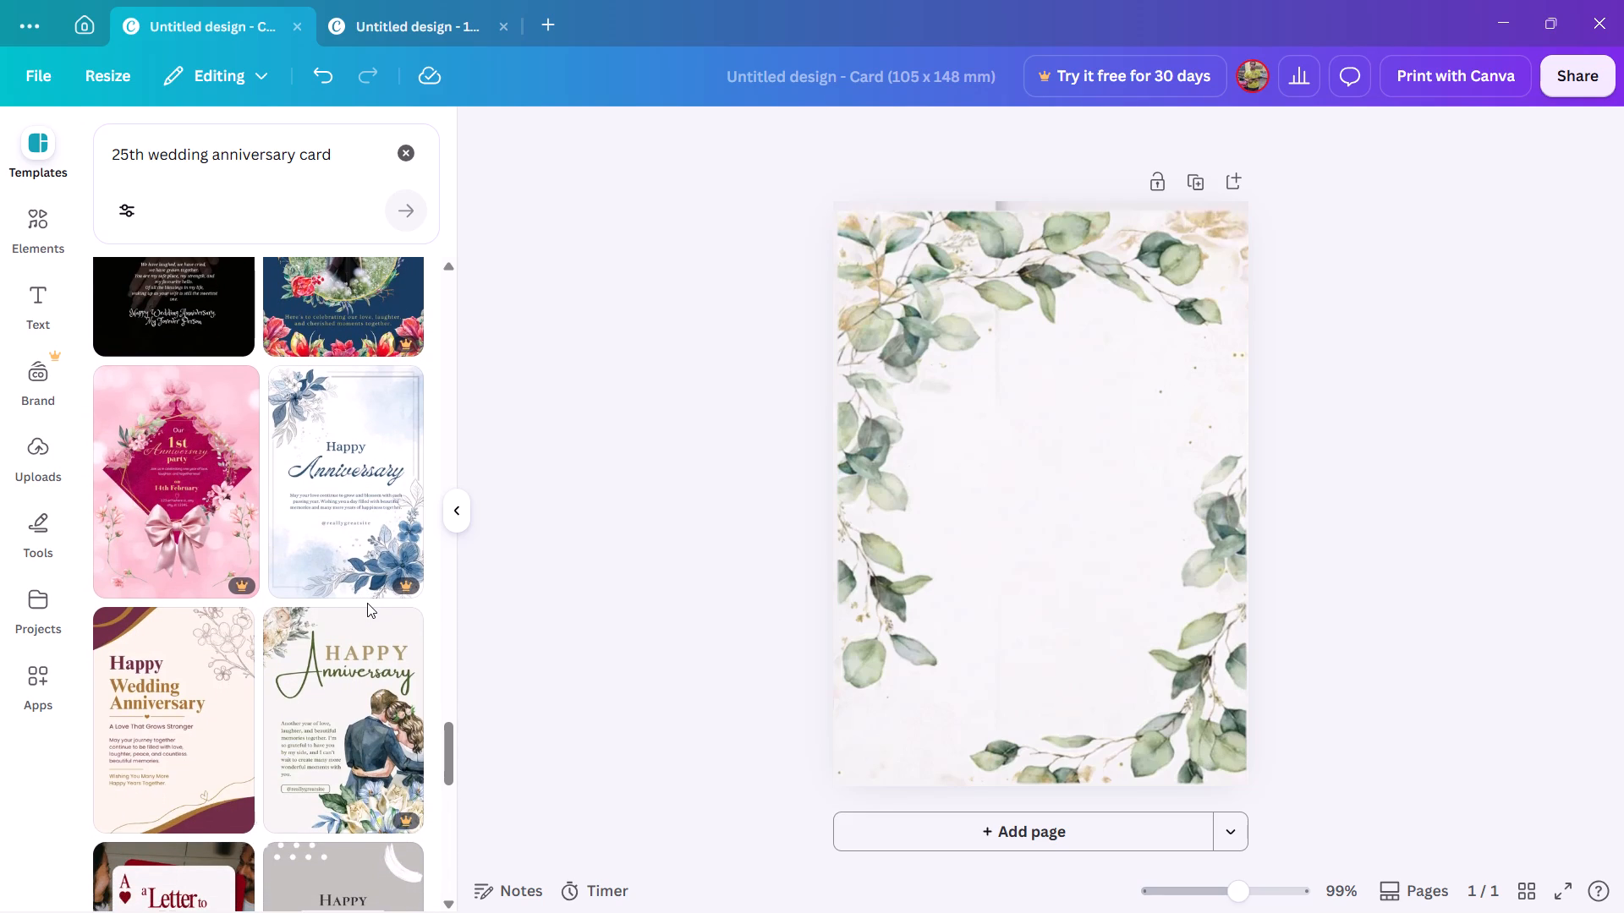
scroll(367, 603, down, 8)
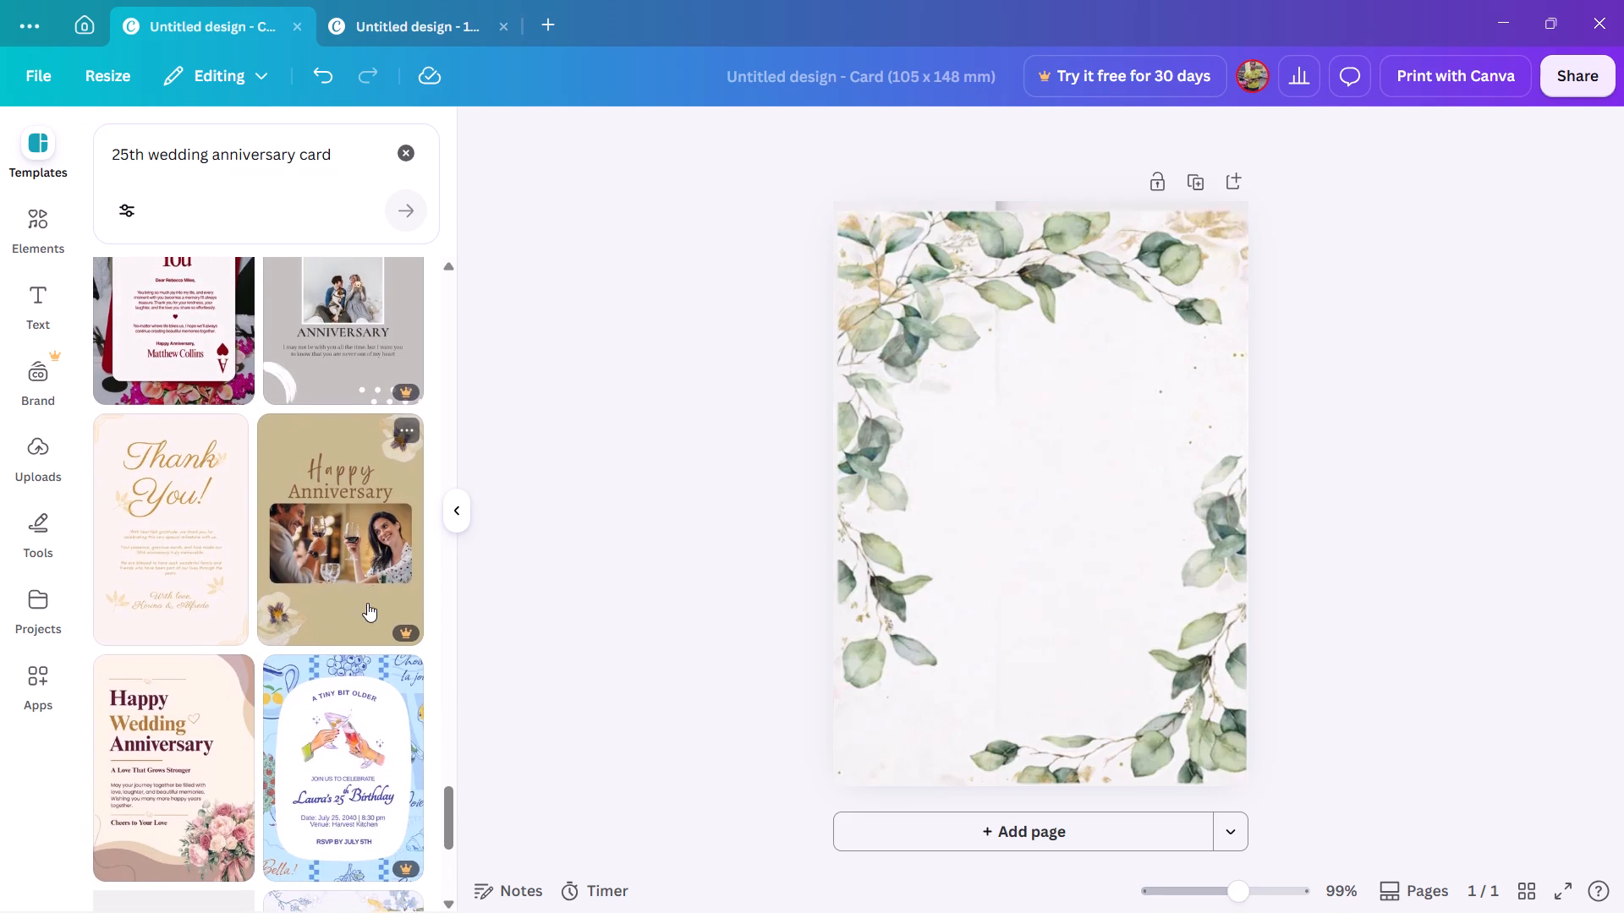
Refine the template search to "25th wedding anniversary invitation card".
click(304, 160)
key(Left)
text(invitation)
key(space)
key(Return)
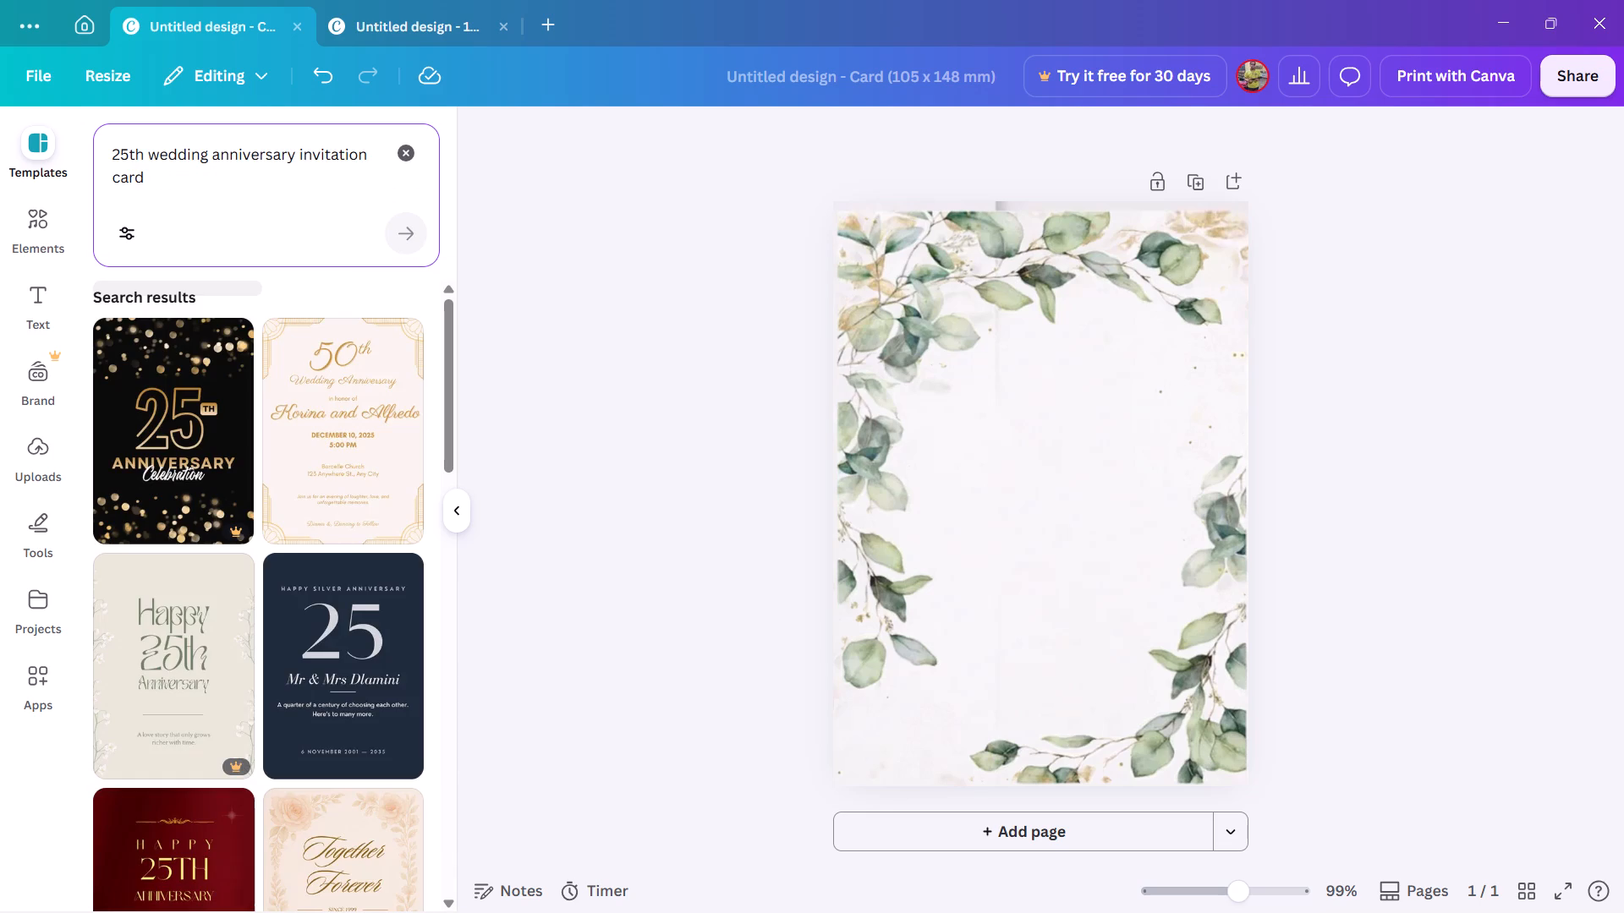
Browse the anniversary invitation card templates for a suitable invitation text layout.
scroll(357, 528, down, 6)
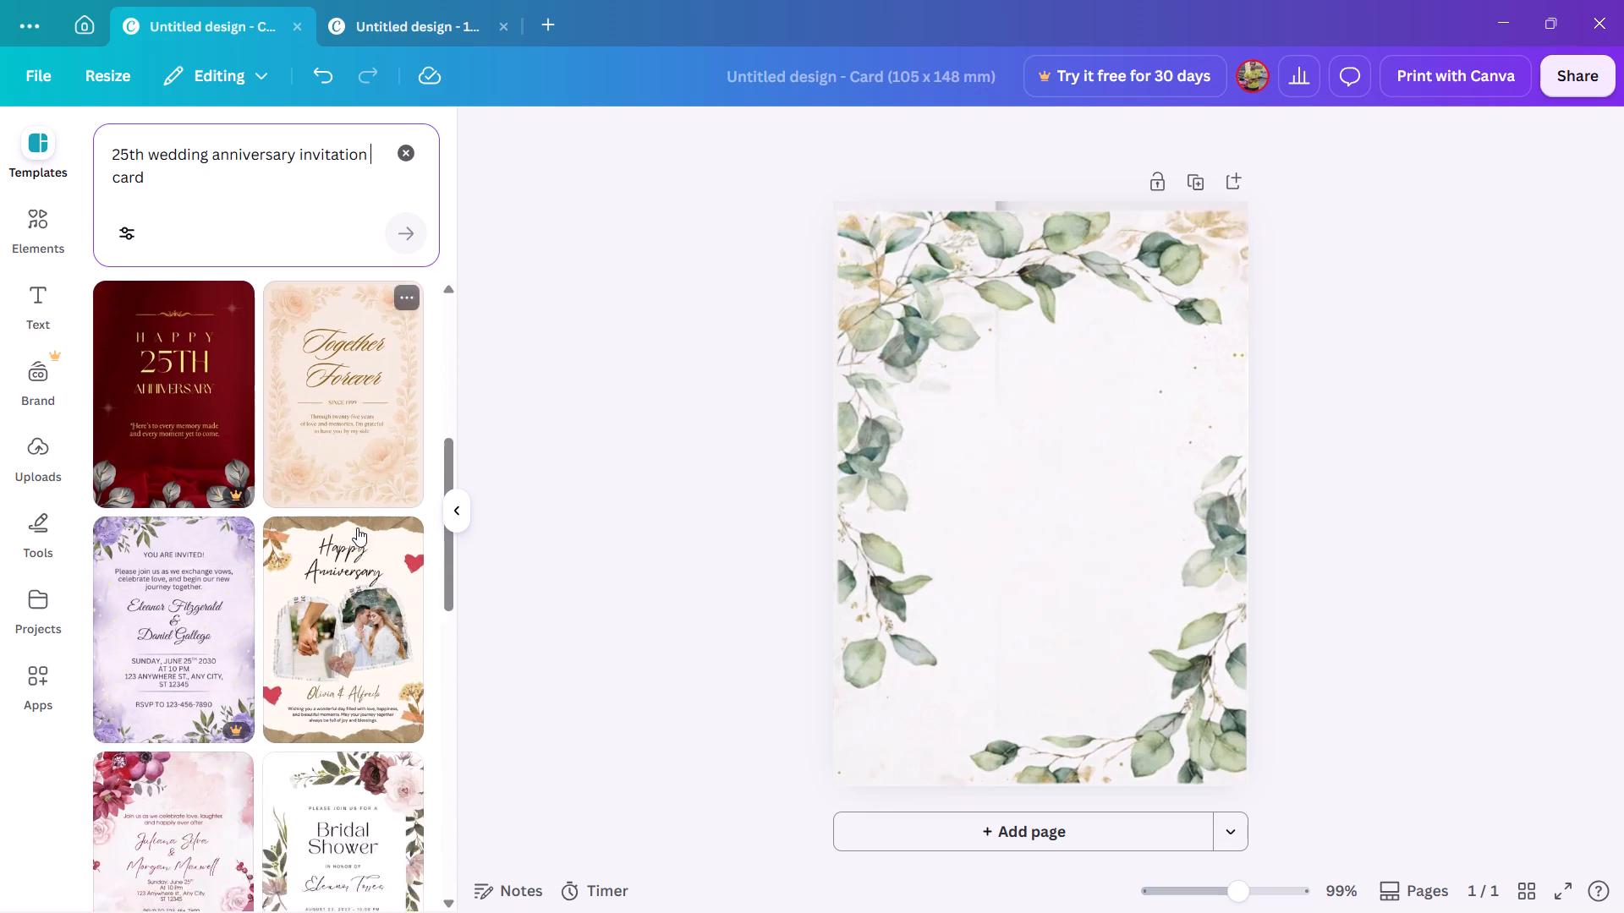
scroll(357, 528, down, 3)
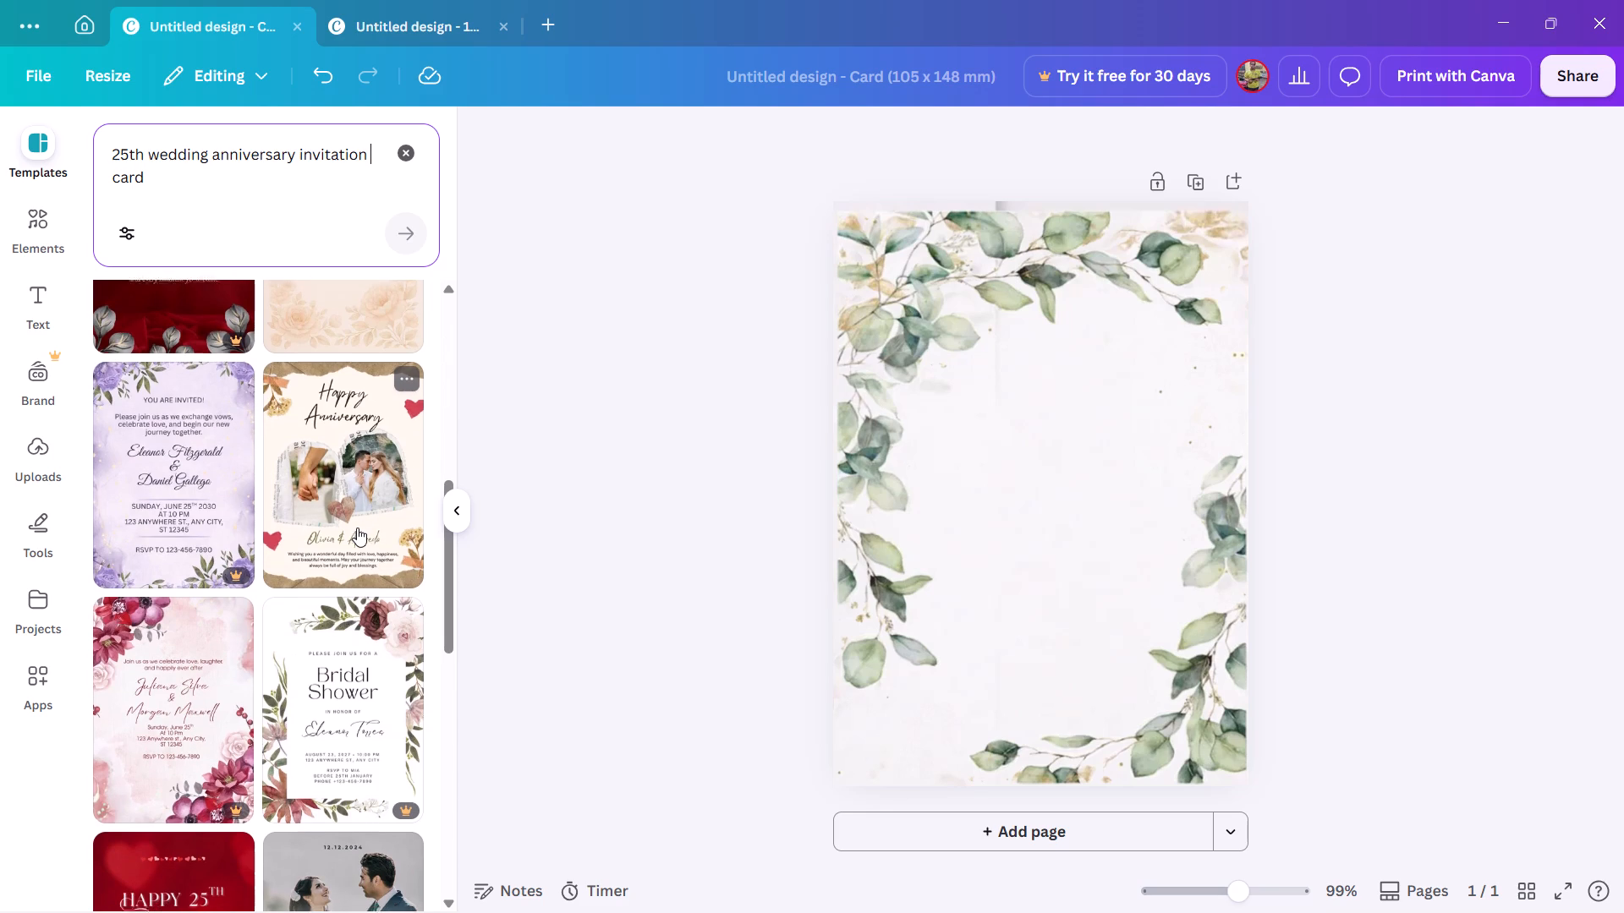
scroll(357, 528, down, 3)
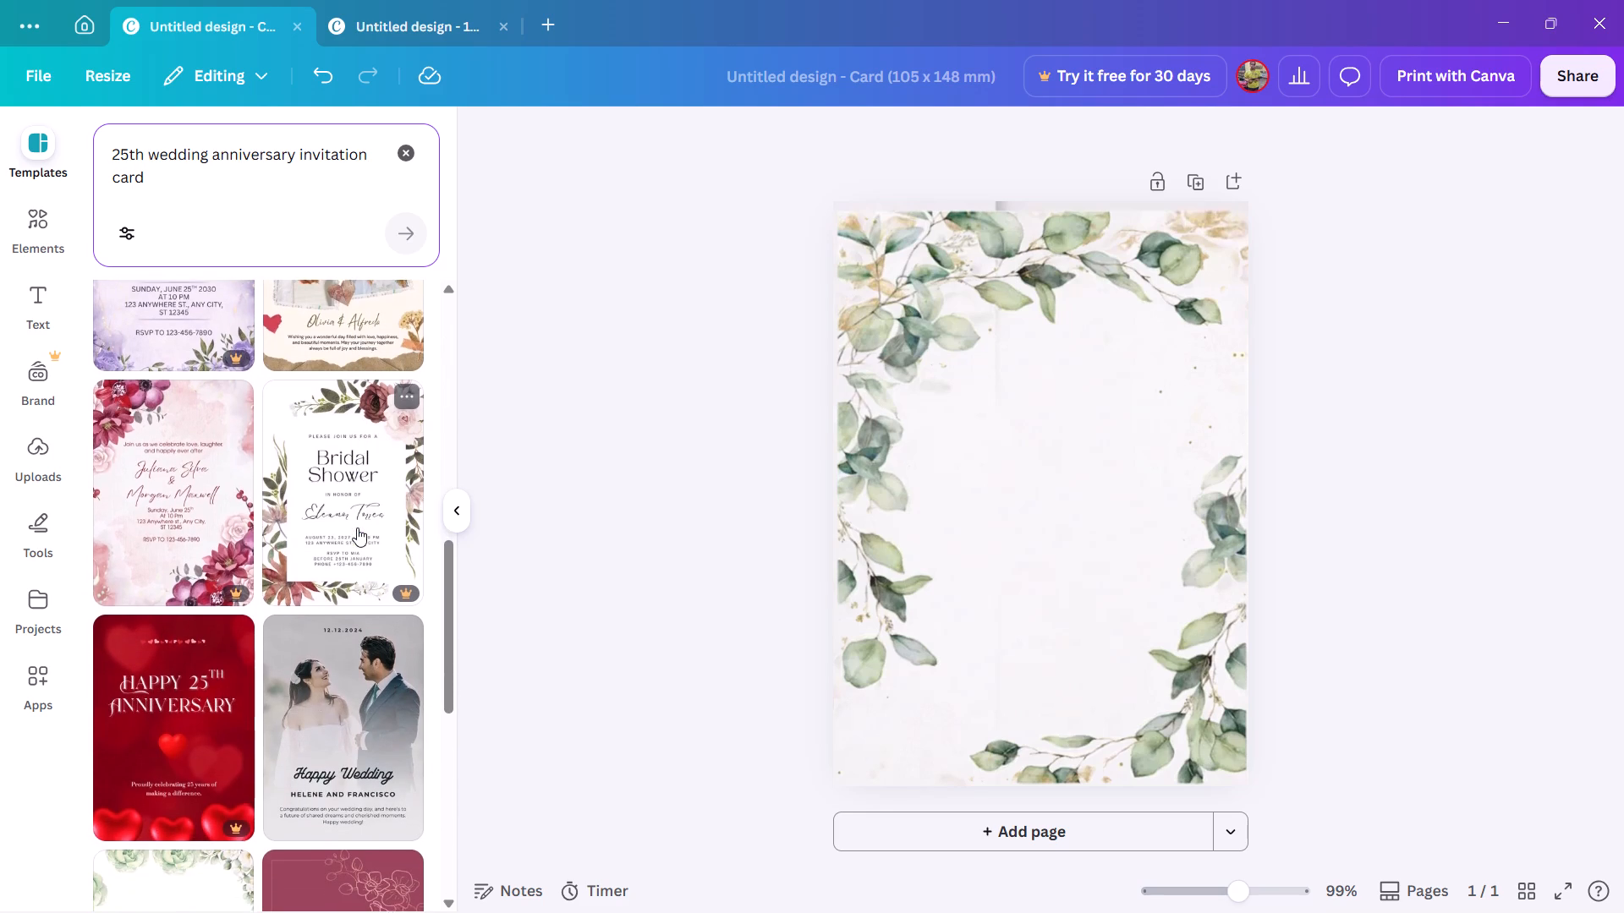
scroll(357, 528, down, 6)
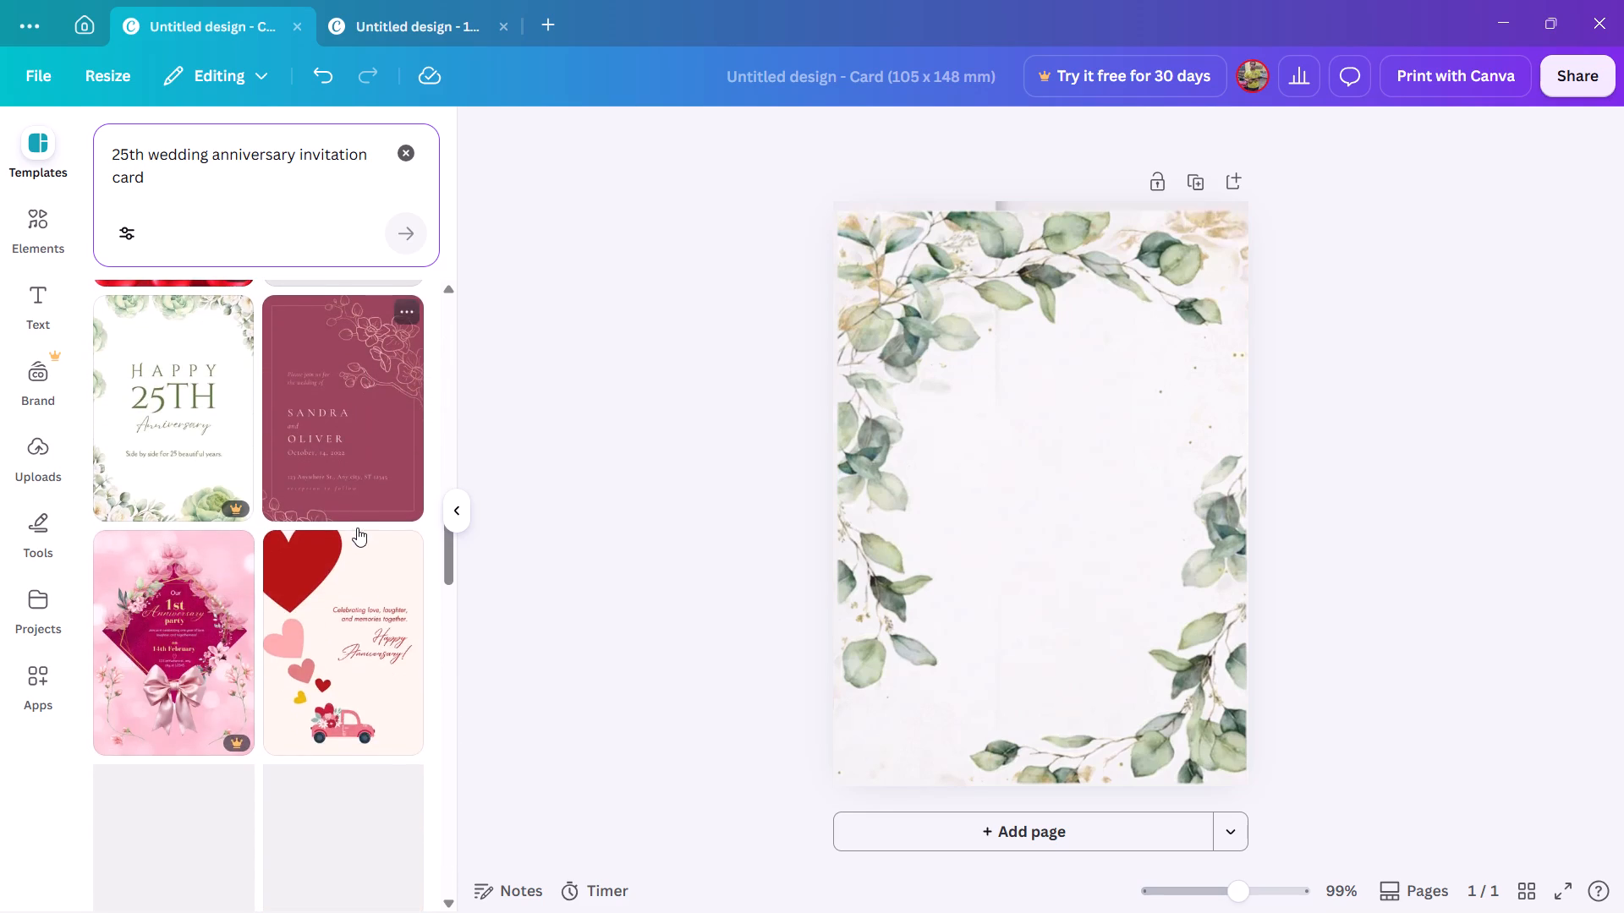
scroll(357, 528, right, 1)
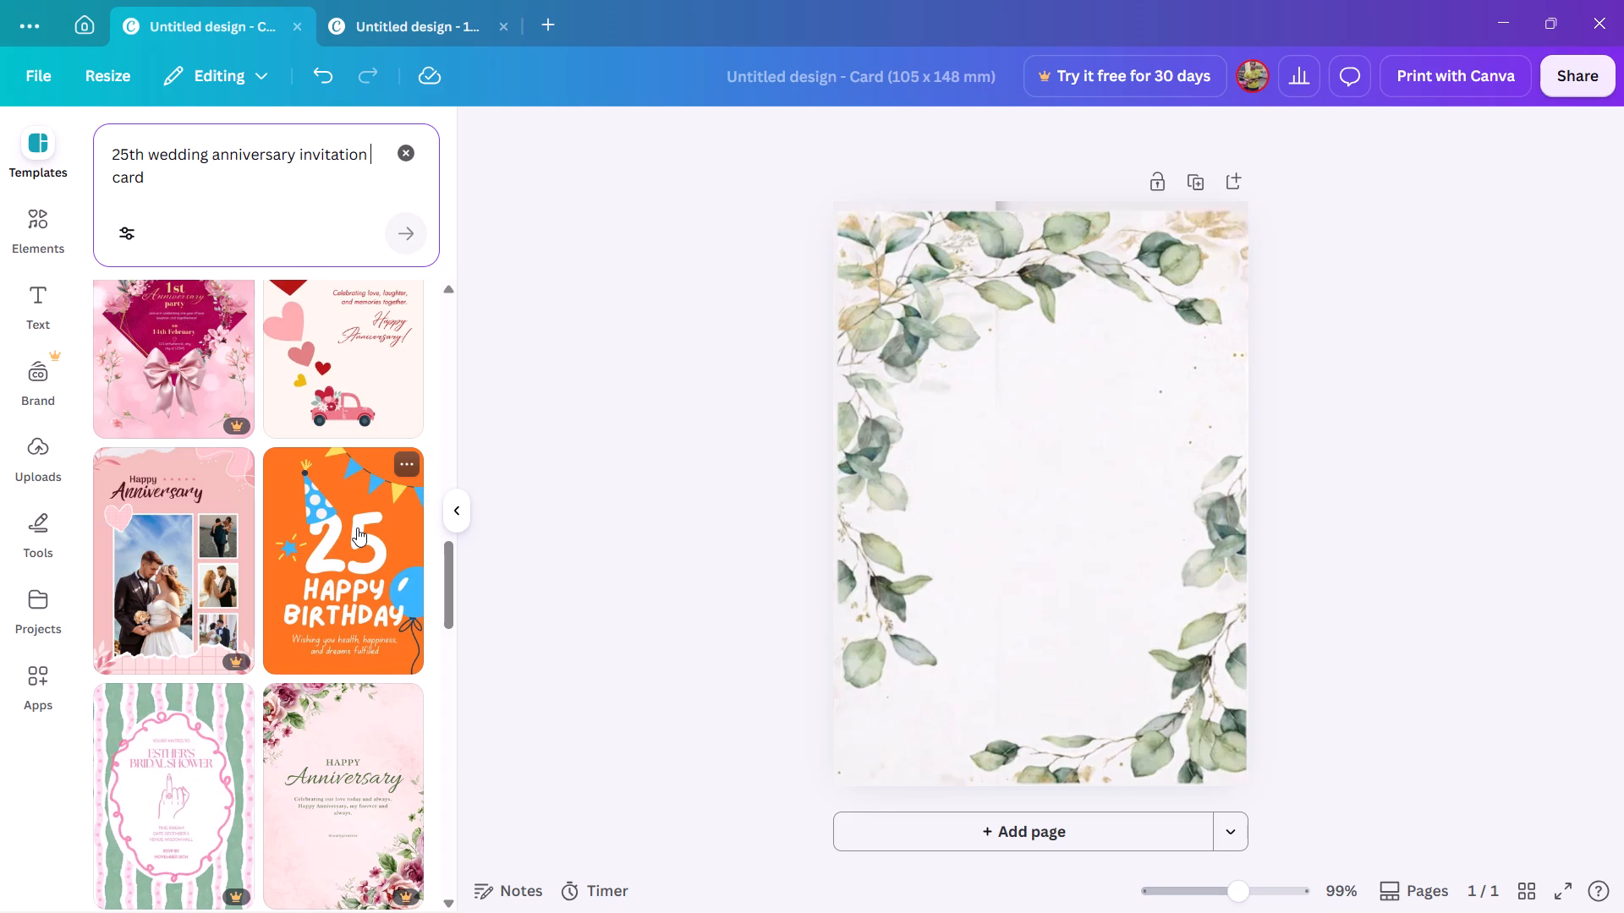
scroll(357, 528, down, 8)
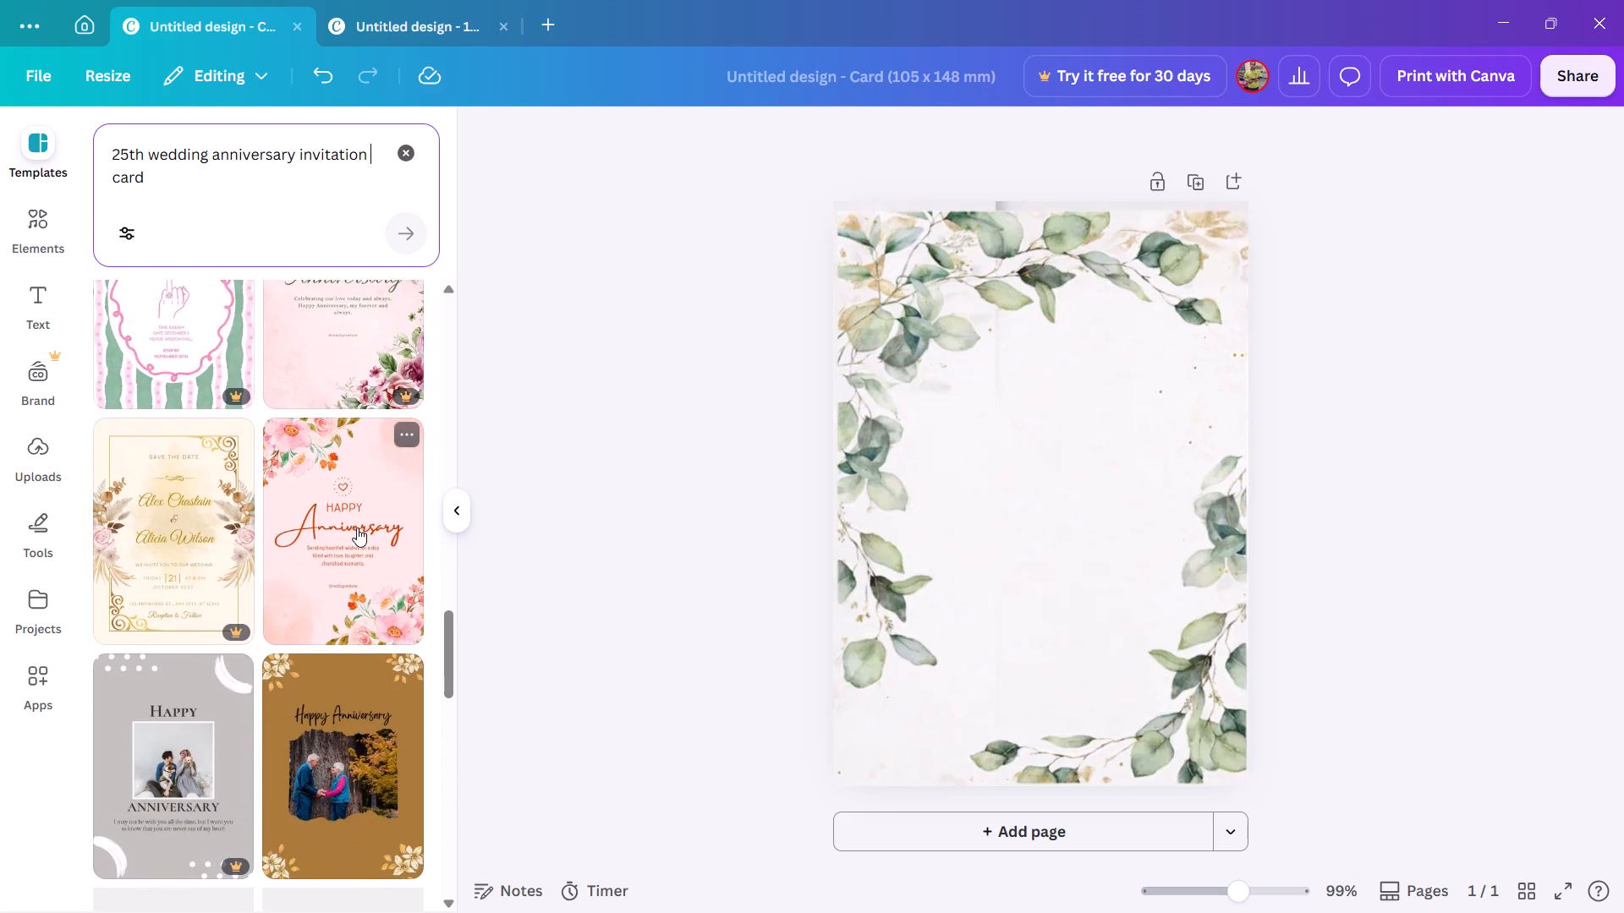
scroll(357, 528, down, 3)
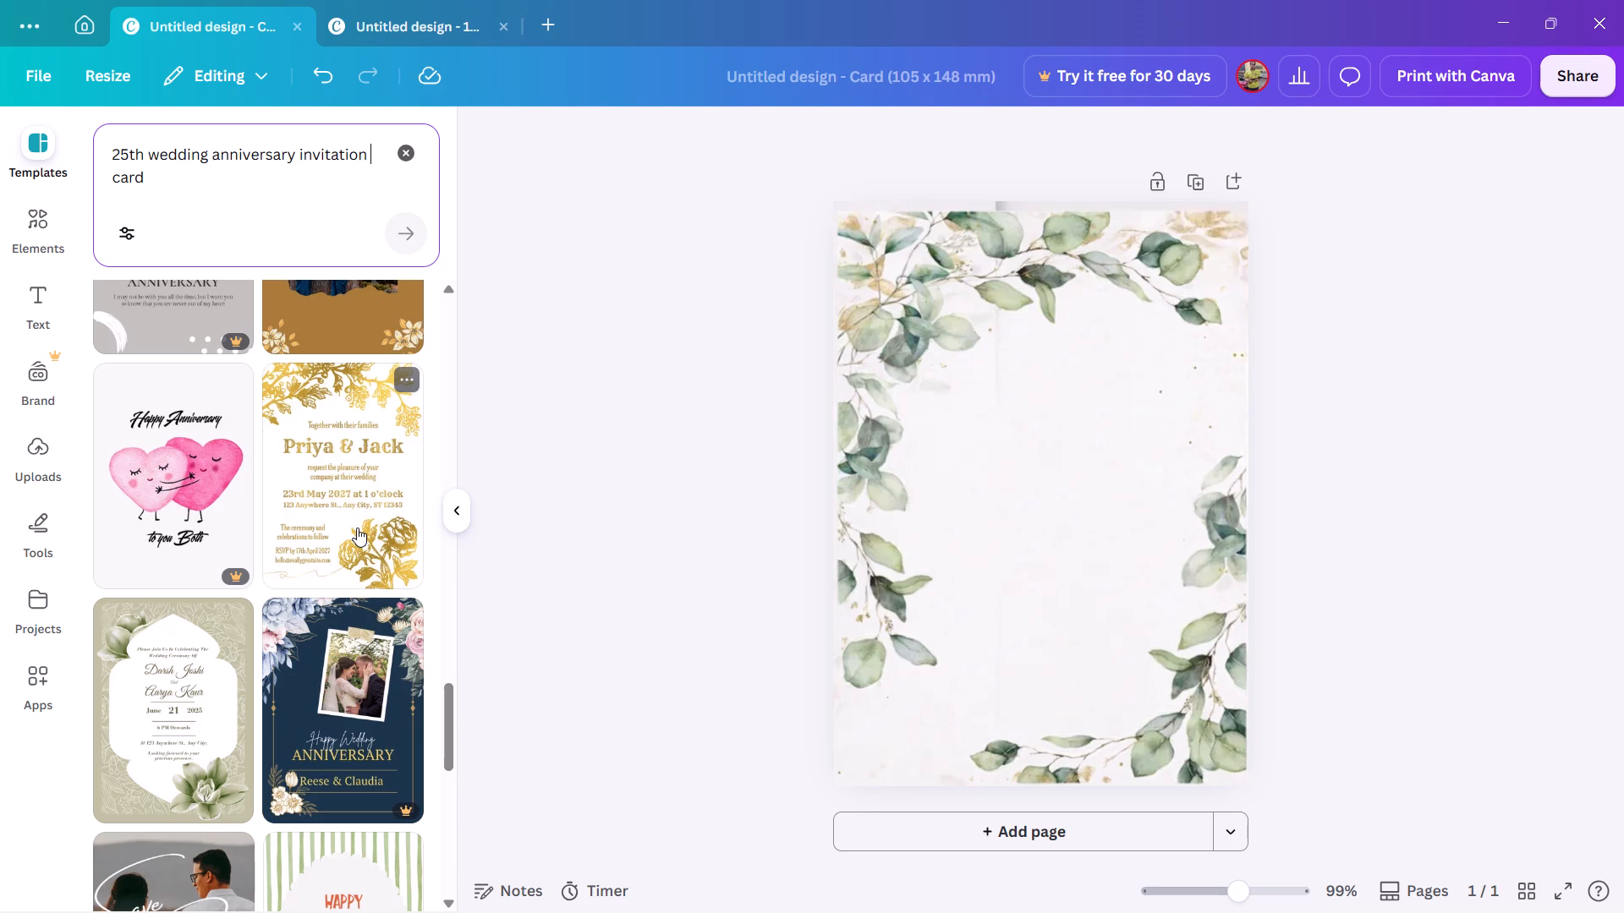
scroll(357, 528, down, 7)
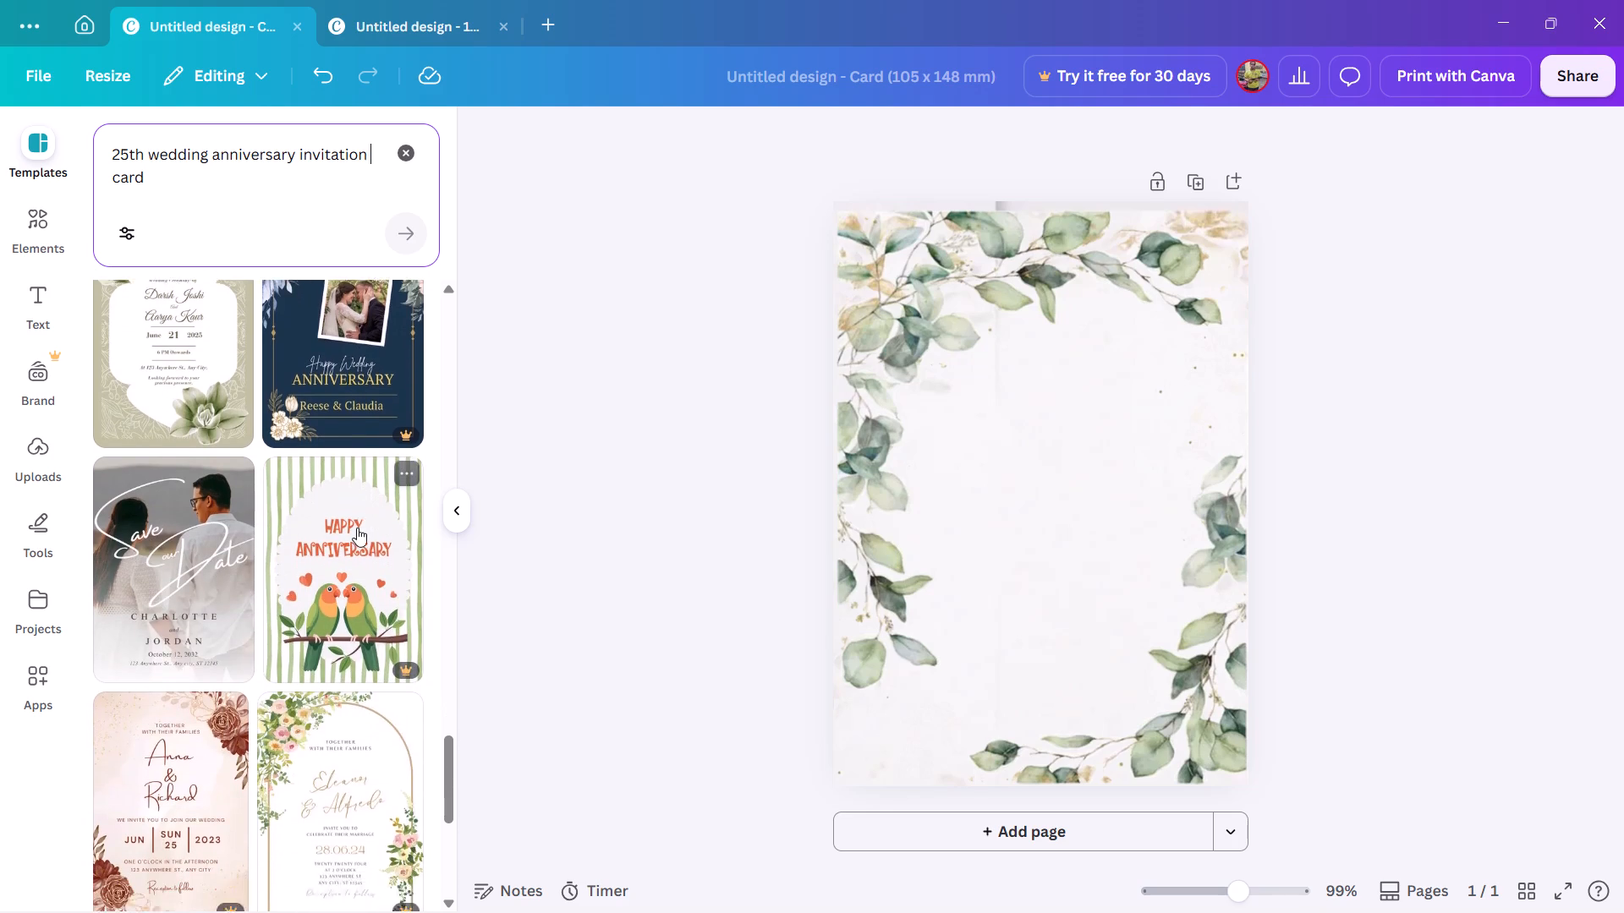
scroll(357, 528, down, 4)
scroll(357, 528, up, 1)
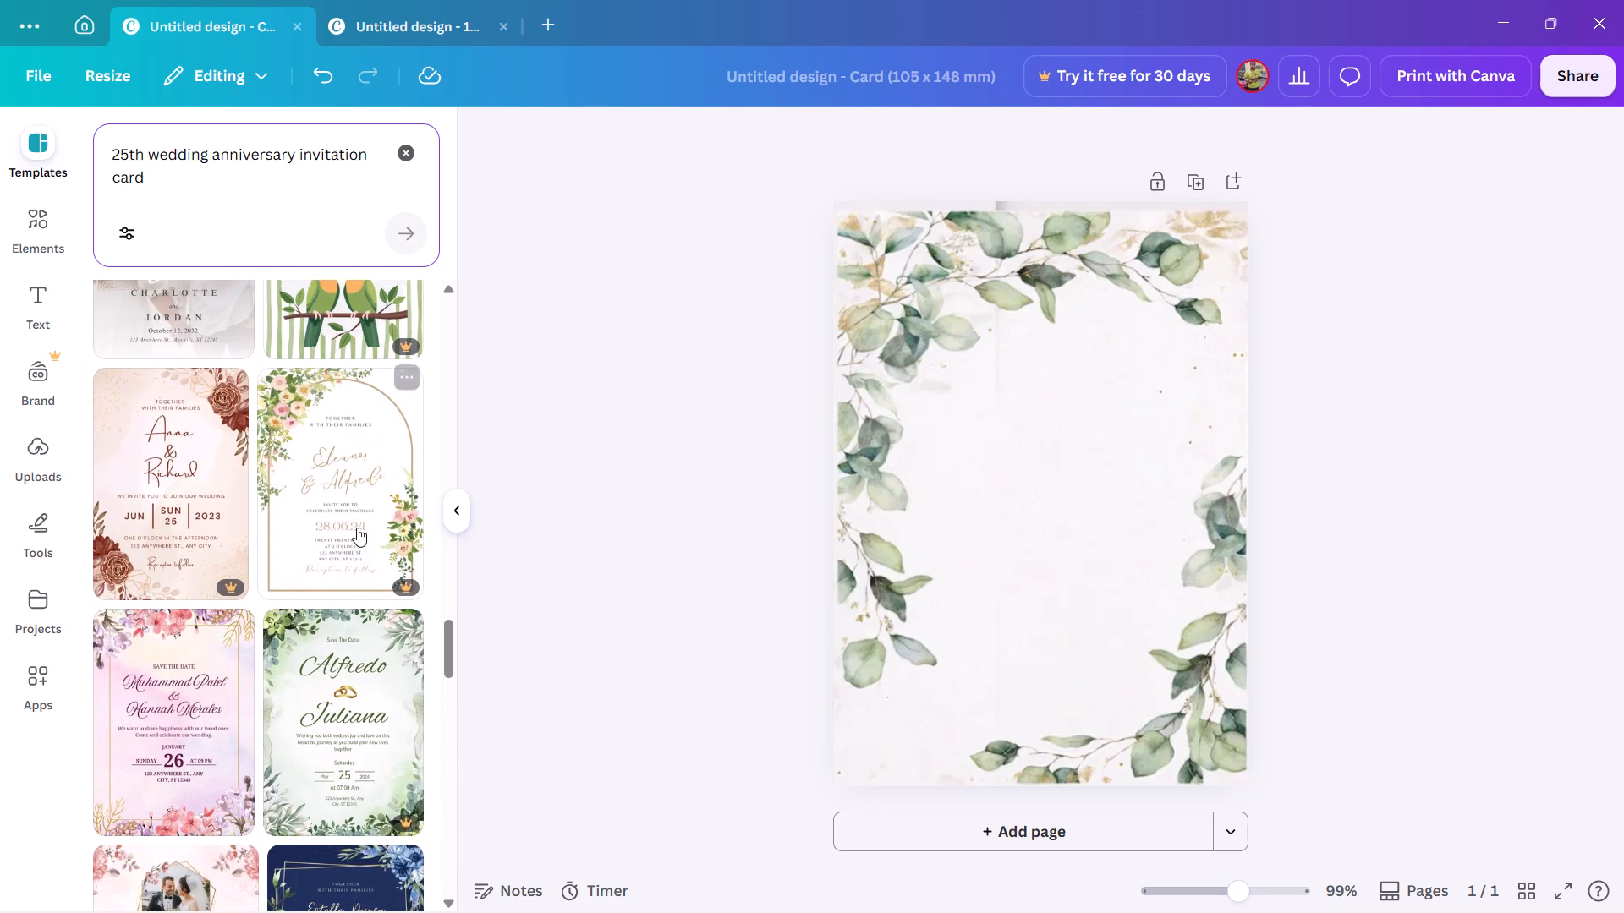
scroll(357, 528, up, 1)
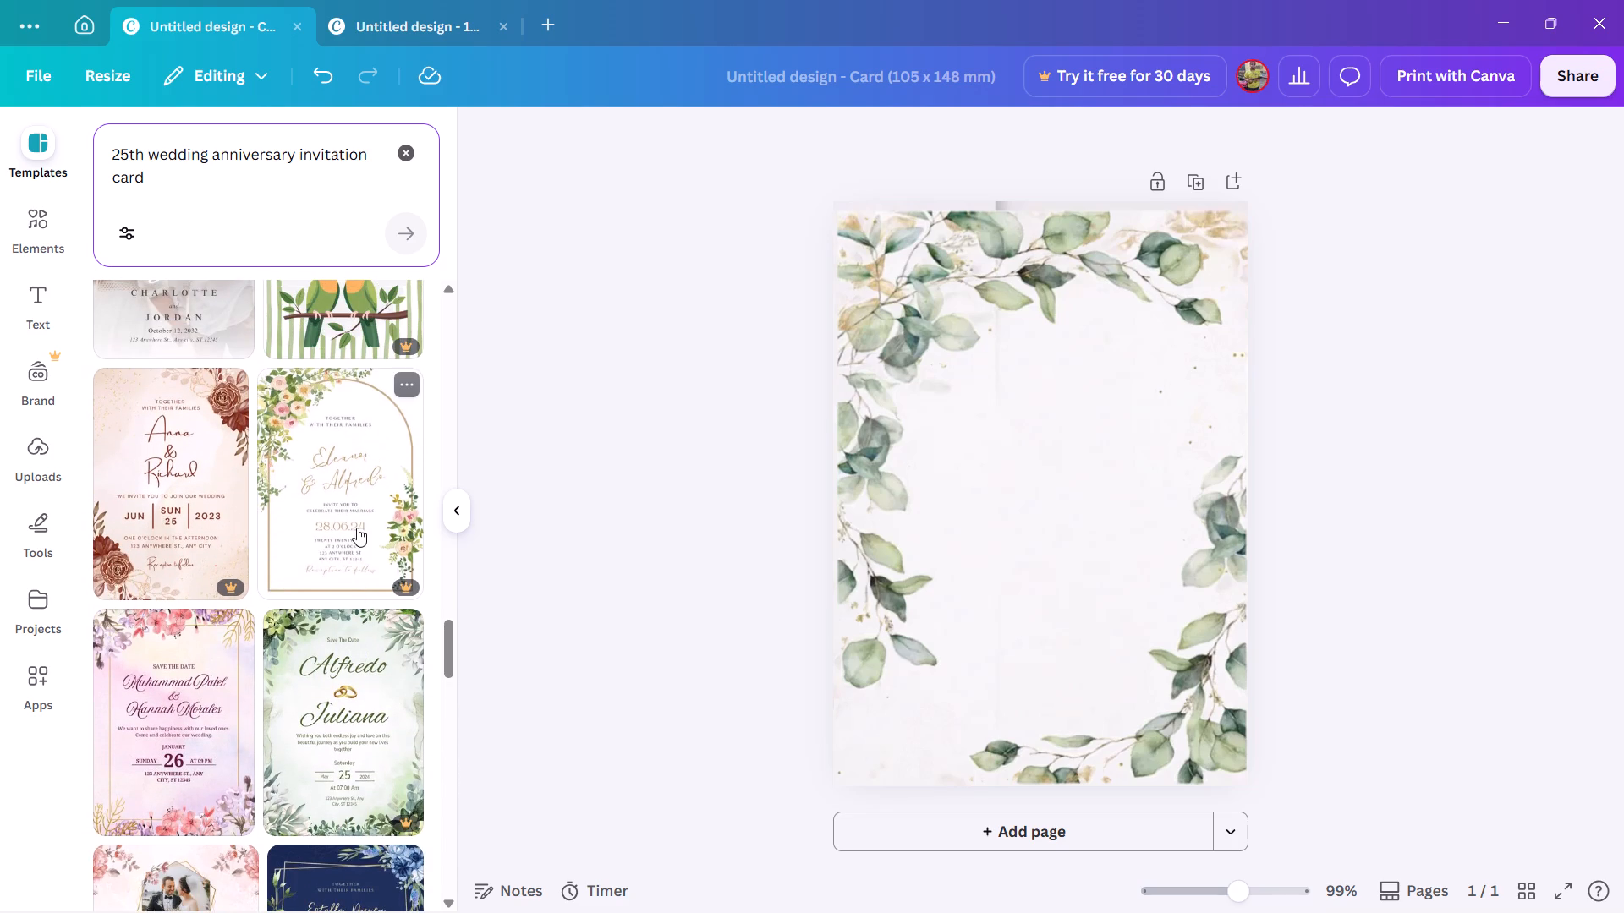
Preview the gold boho floral arch wedding invitation template from the anniversary invitation results.
click(357, 528)
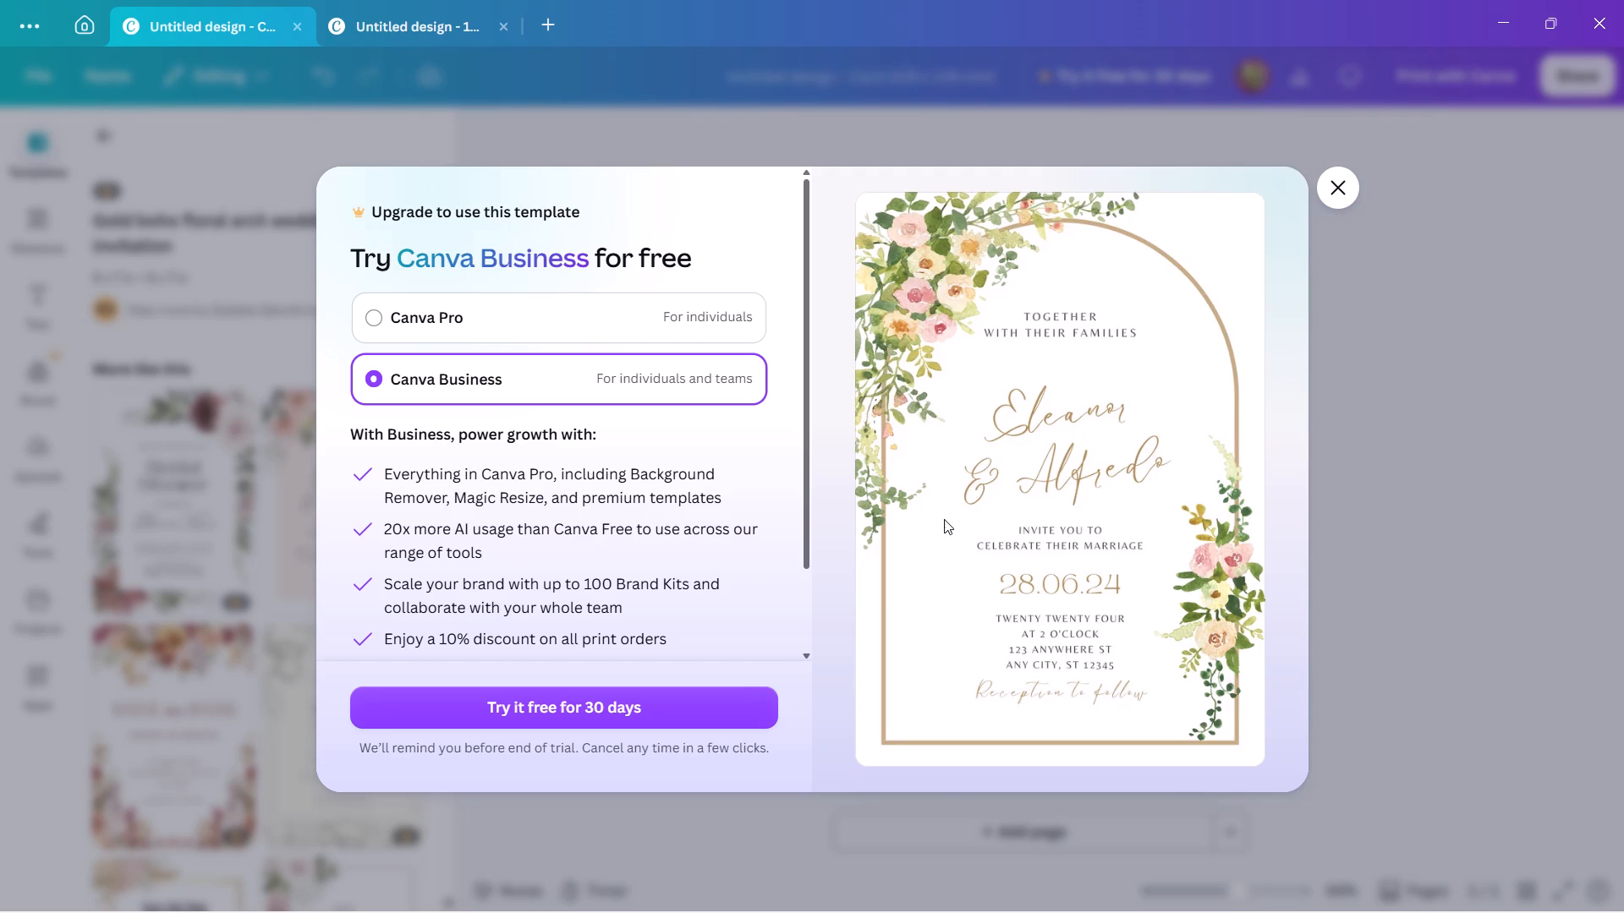
click(1327, 181)
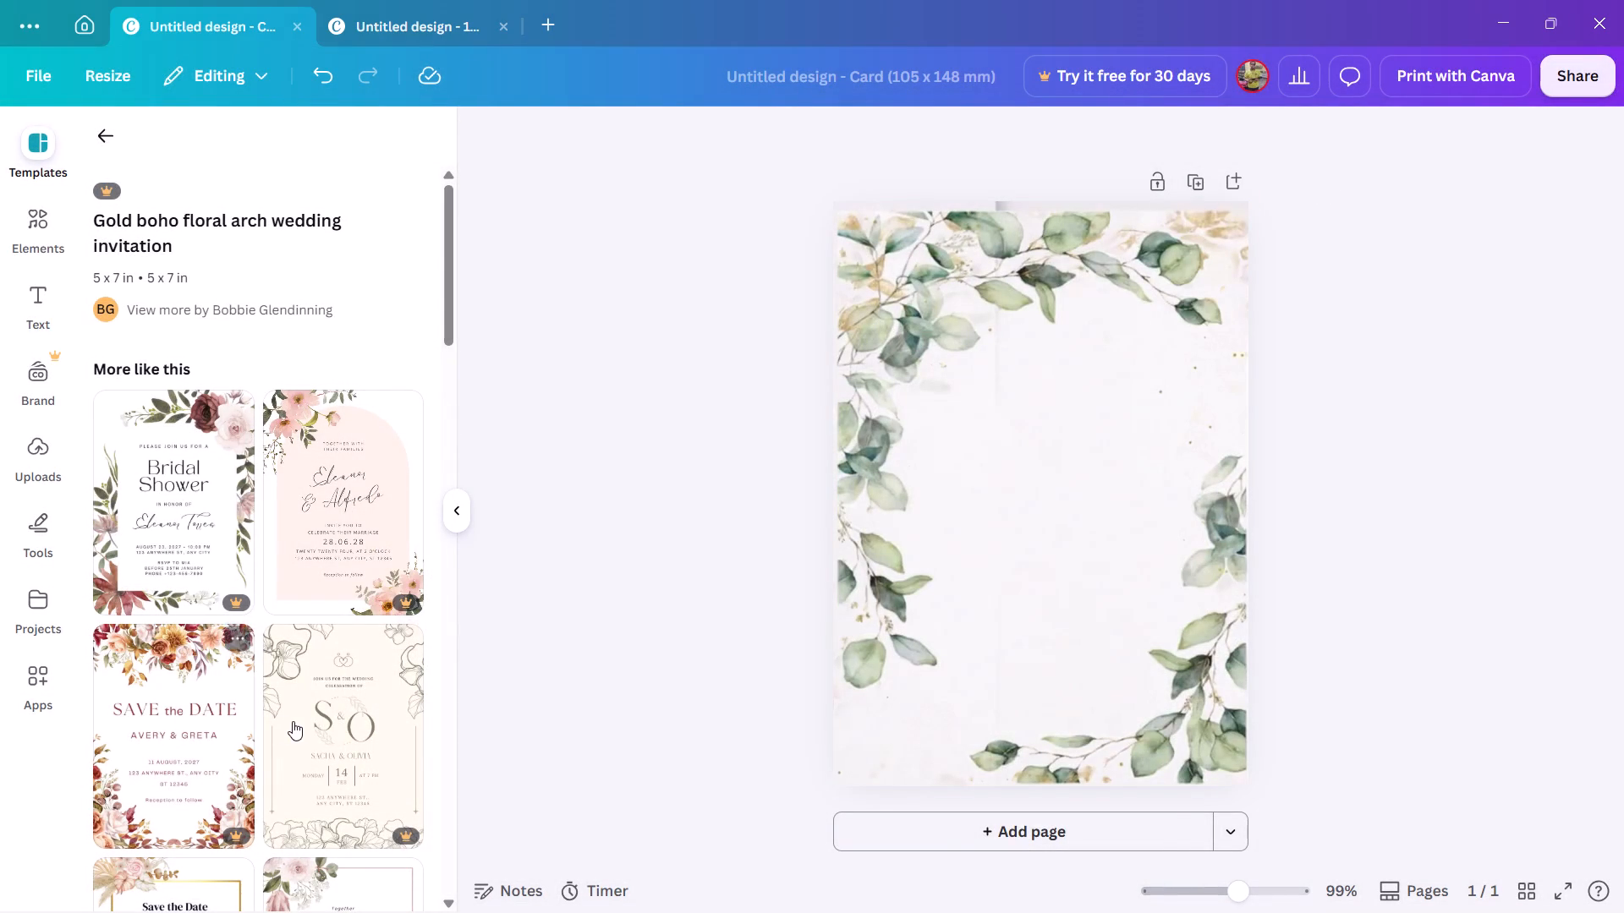
Browse the designs similar to the gold boho floral arch invitation for a usable text layout.
scroll(298, 722, down, 2)
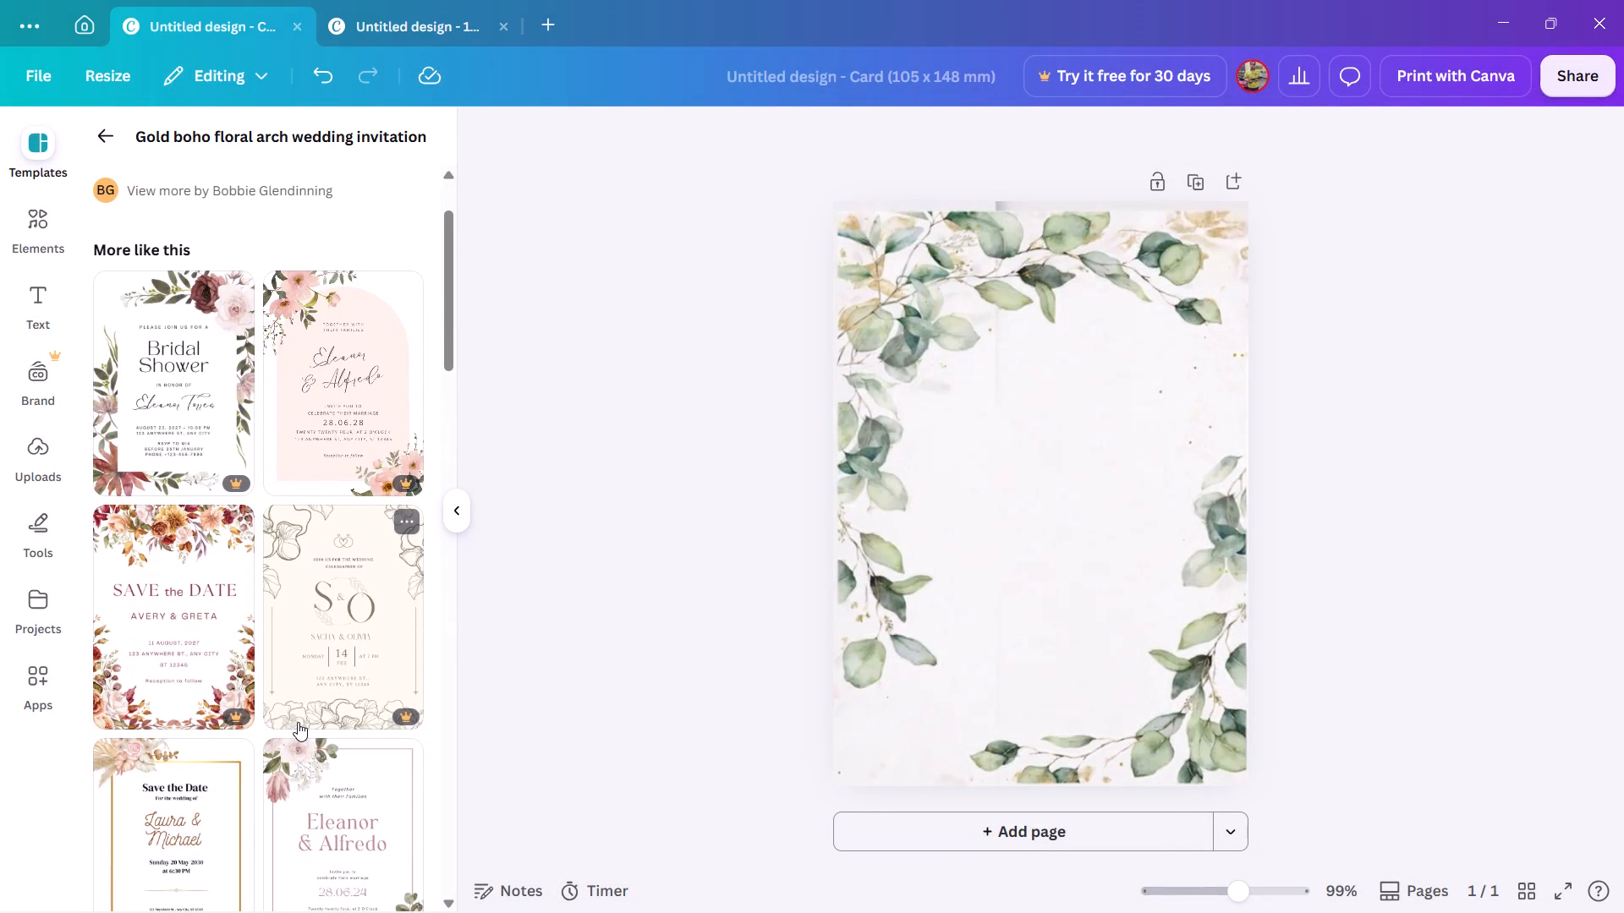
scroll(298, 722, down, 3)
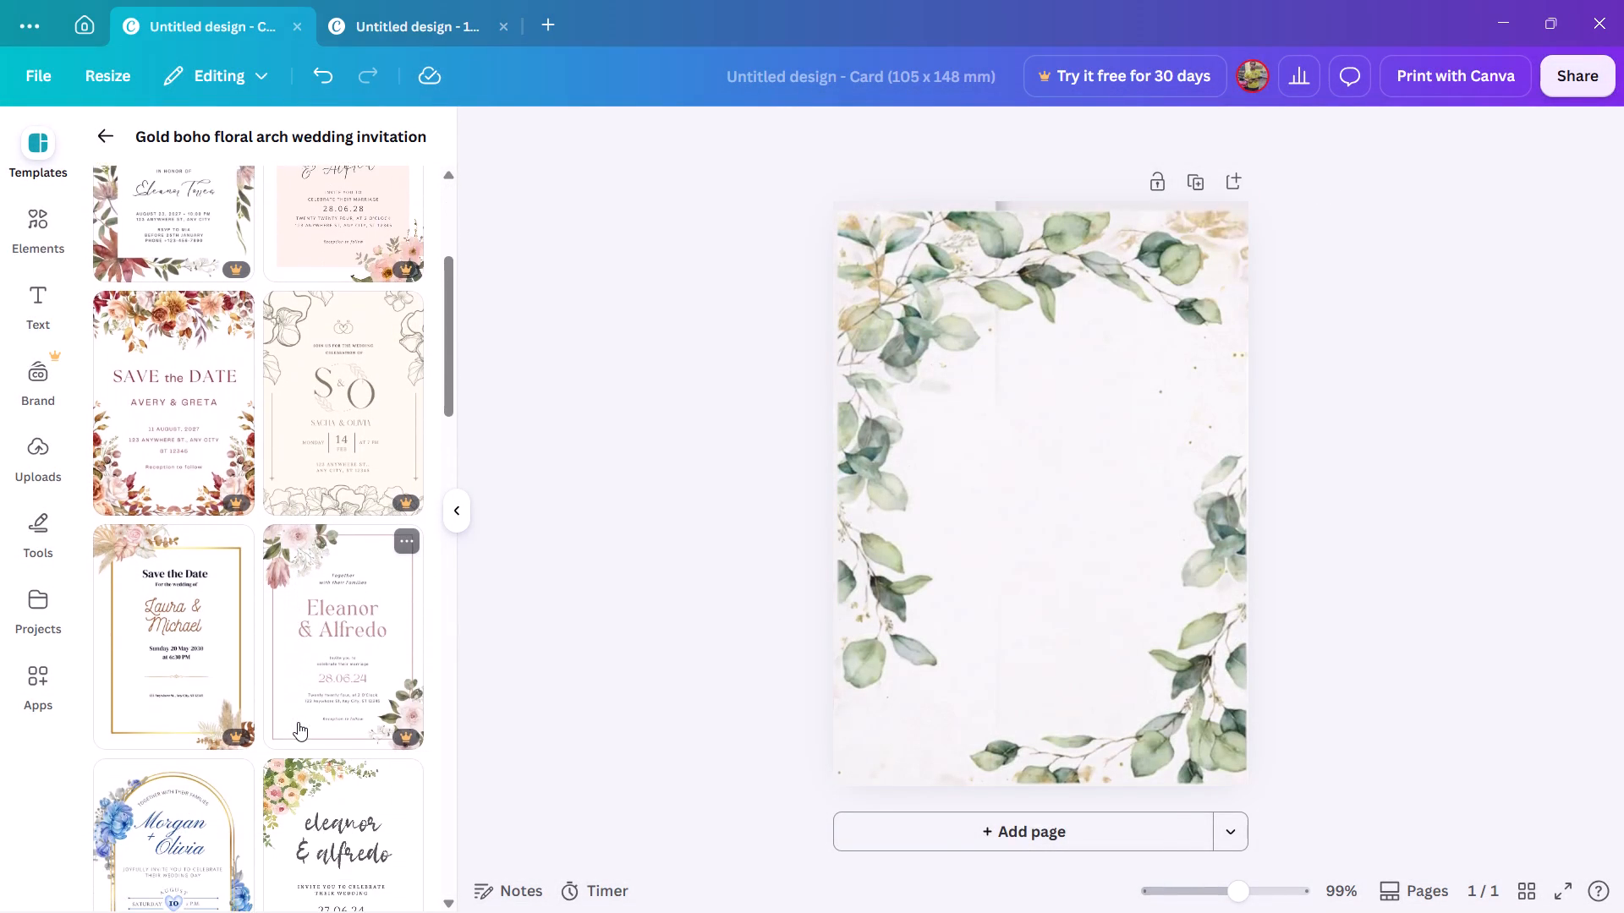
scroll(298, 722, down, 4)
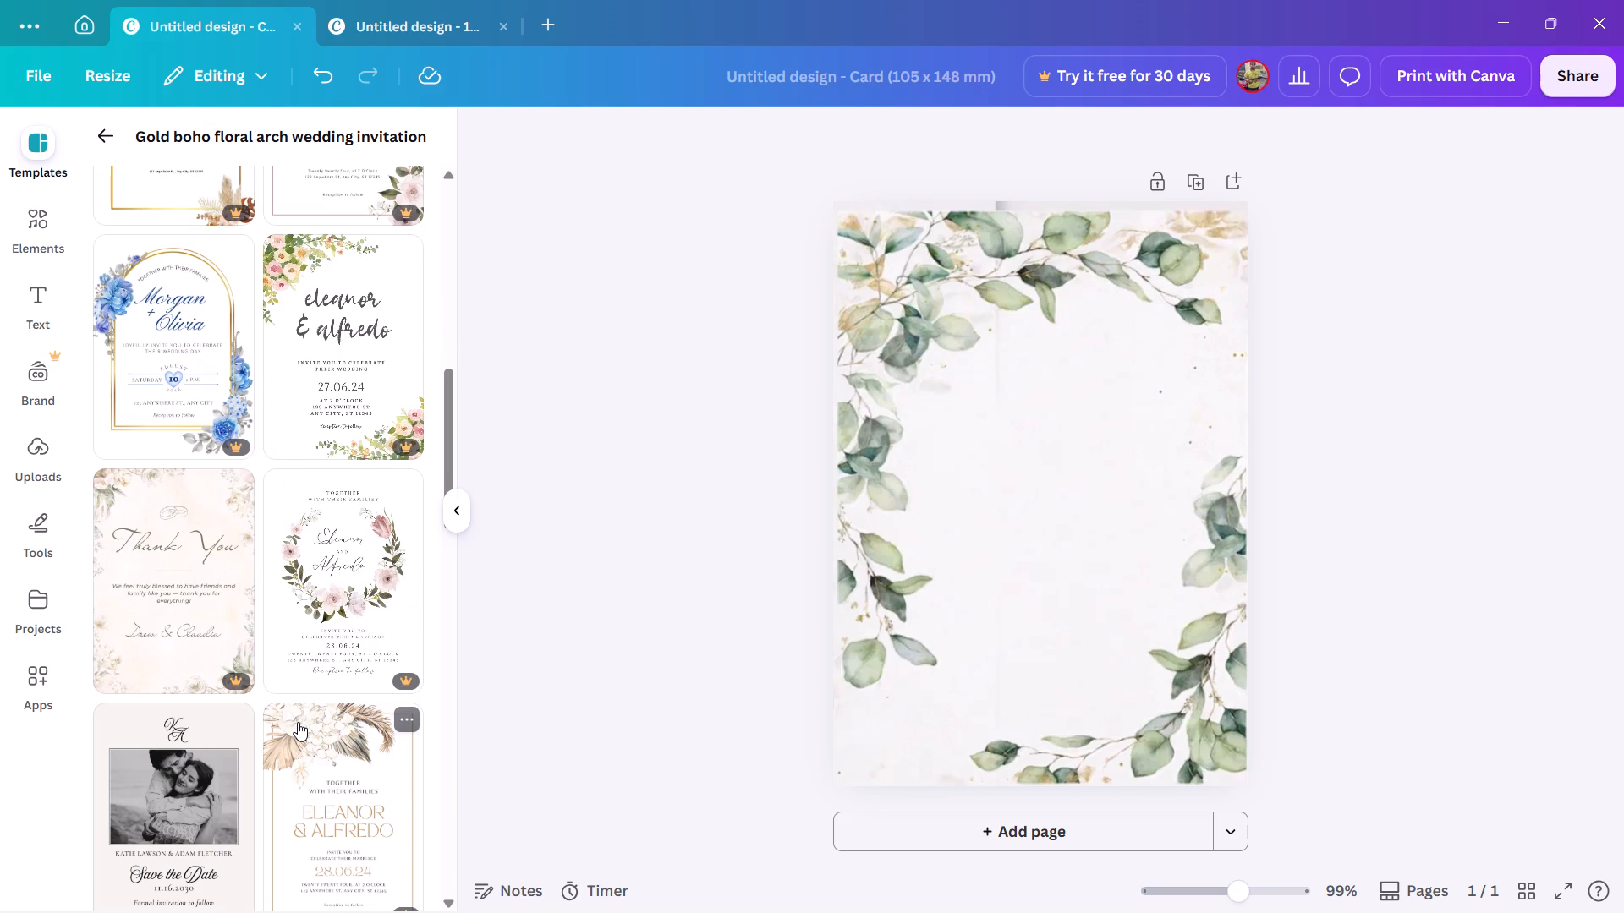
scroll(298, 722, down, 5)
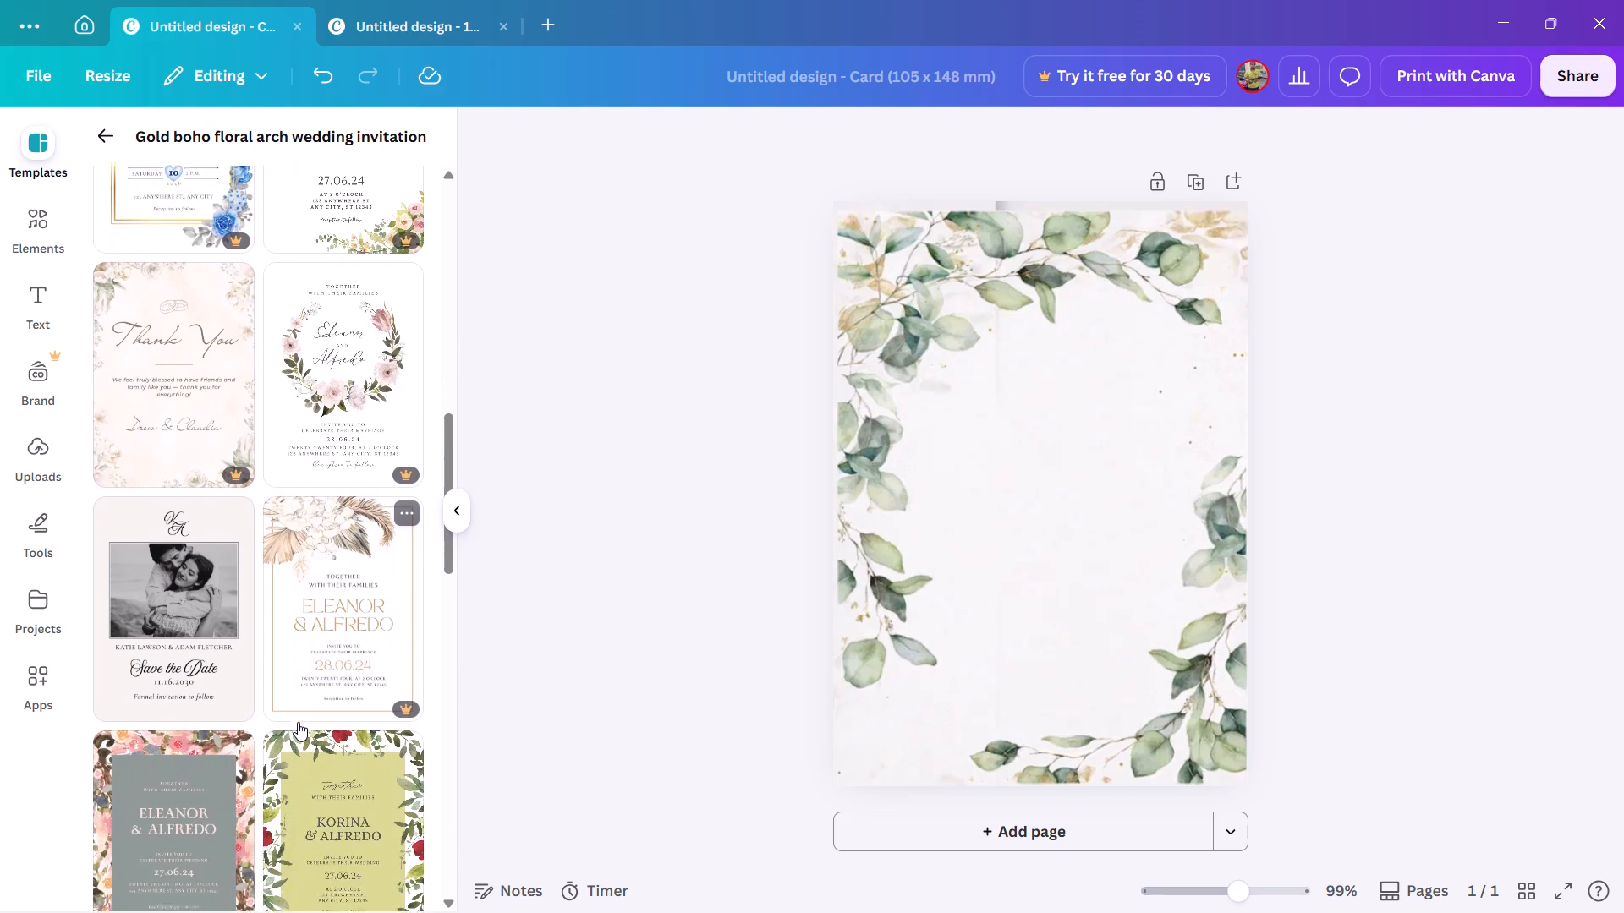
scroll(298, 722, down, 12)
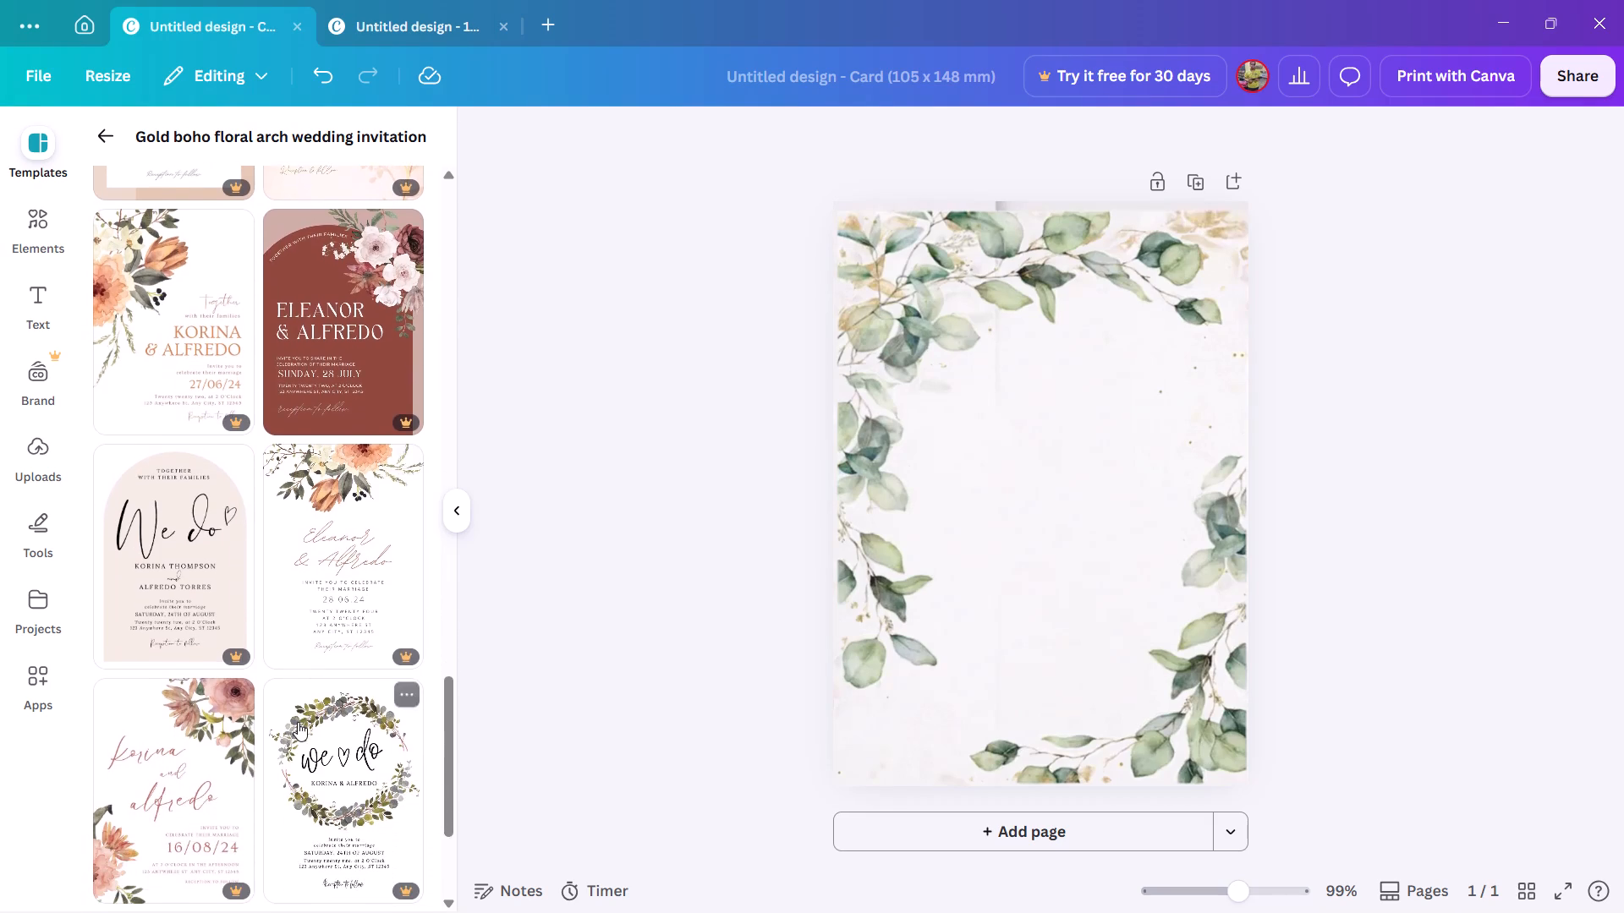
scroll(298, 722, down, 6)
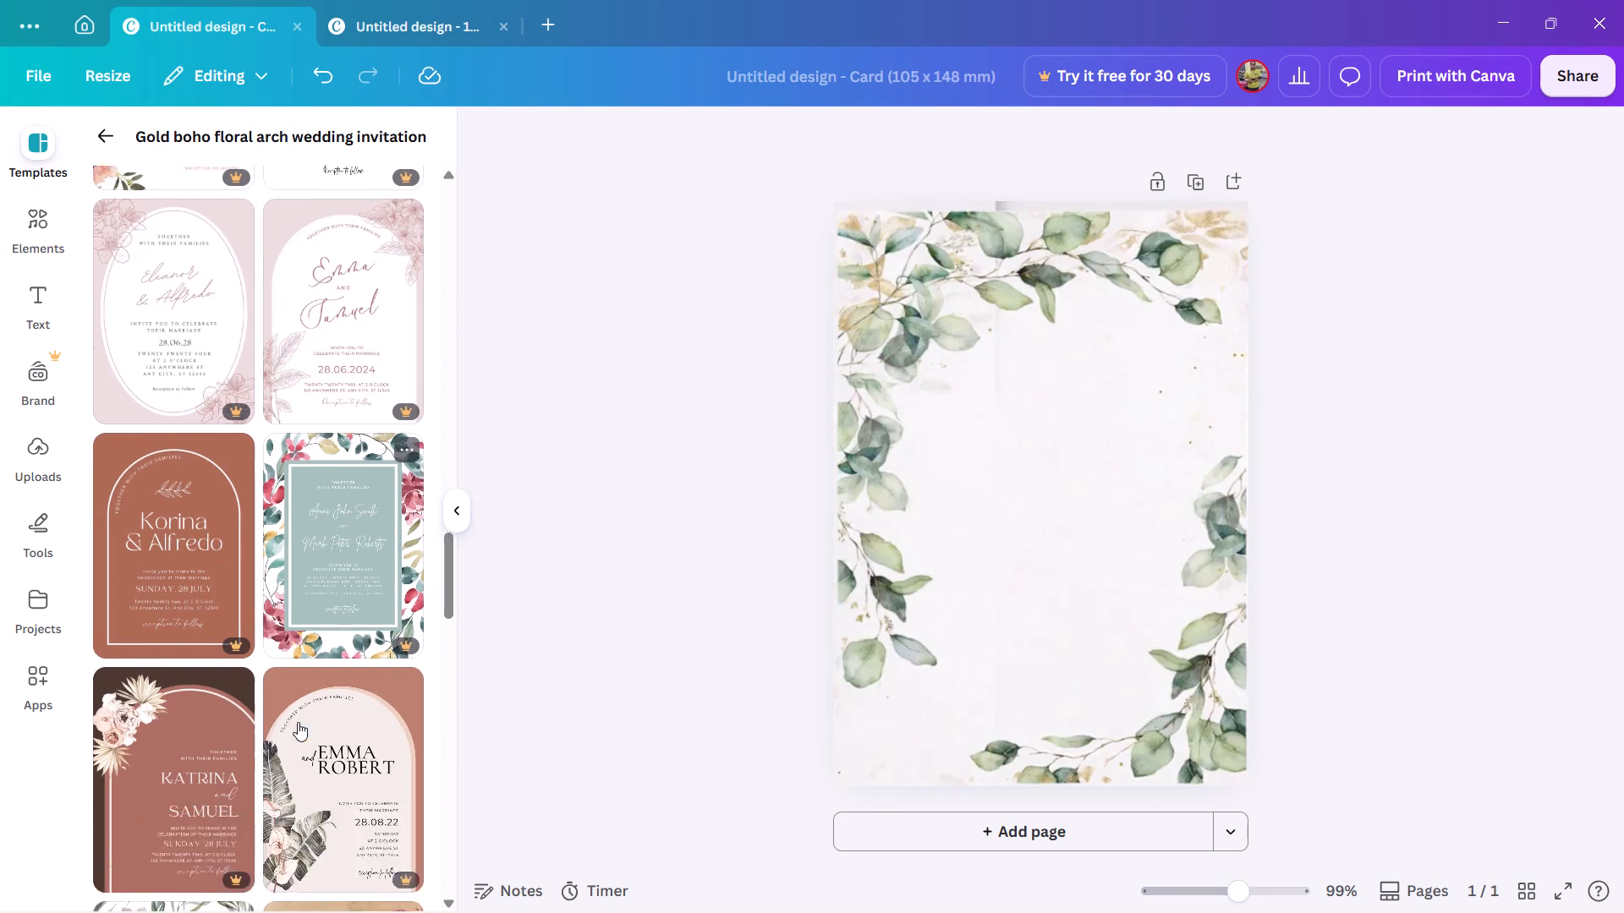
scroll(298, 722, down, 8)
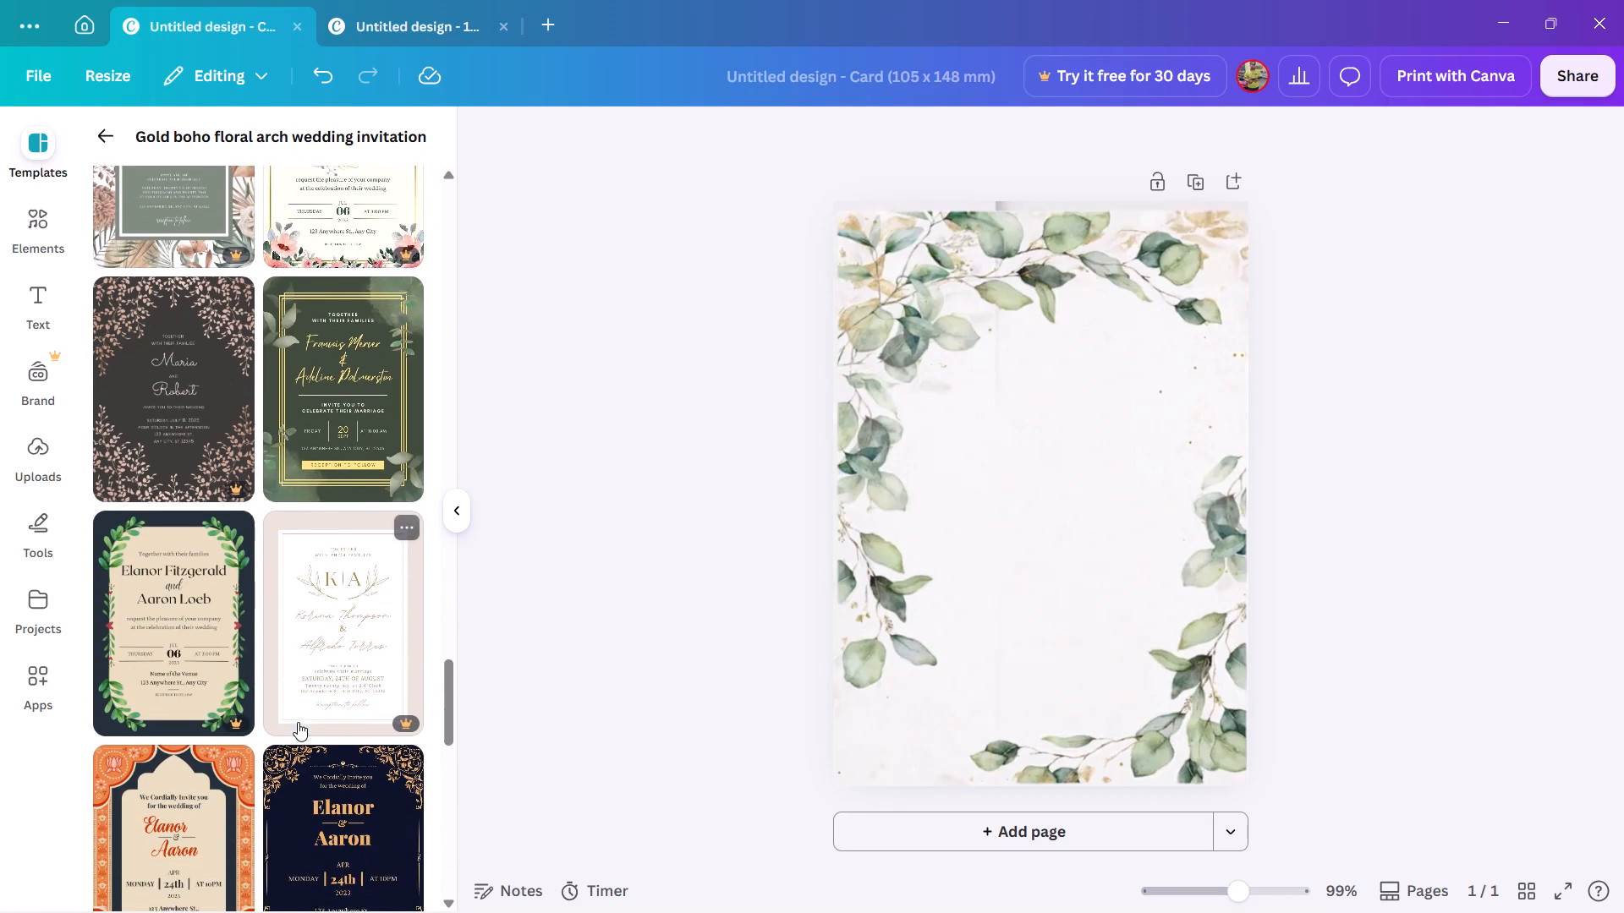
scroll(298, 722, down, 6)
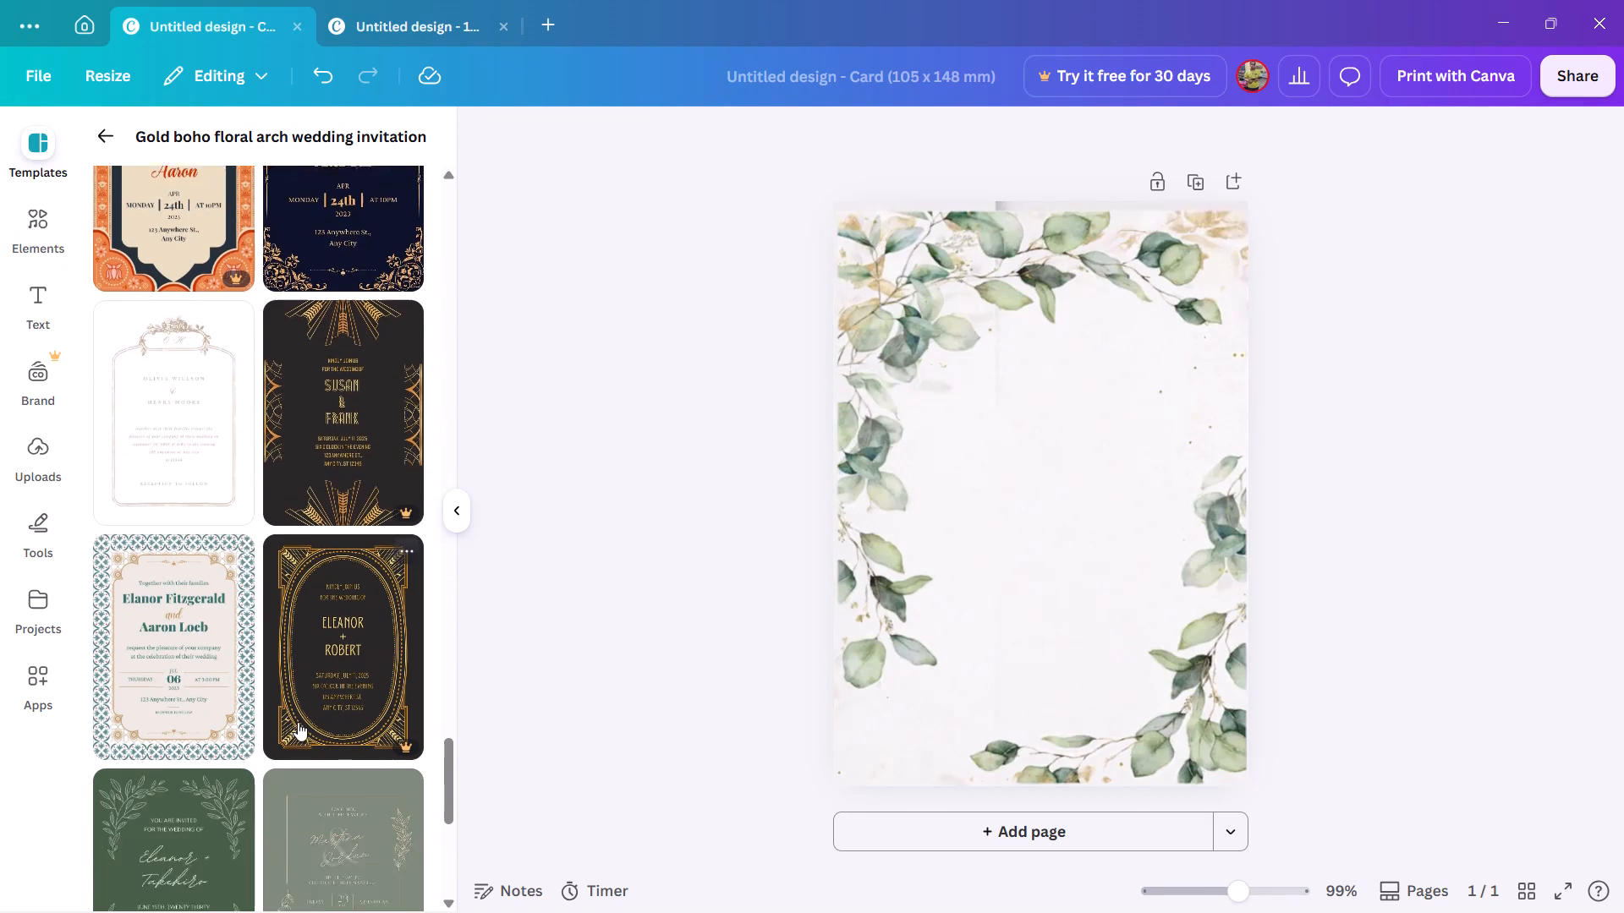
scroll(298, 722, down, 11)
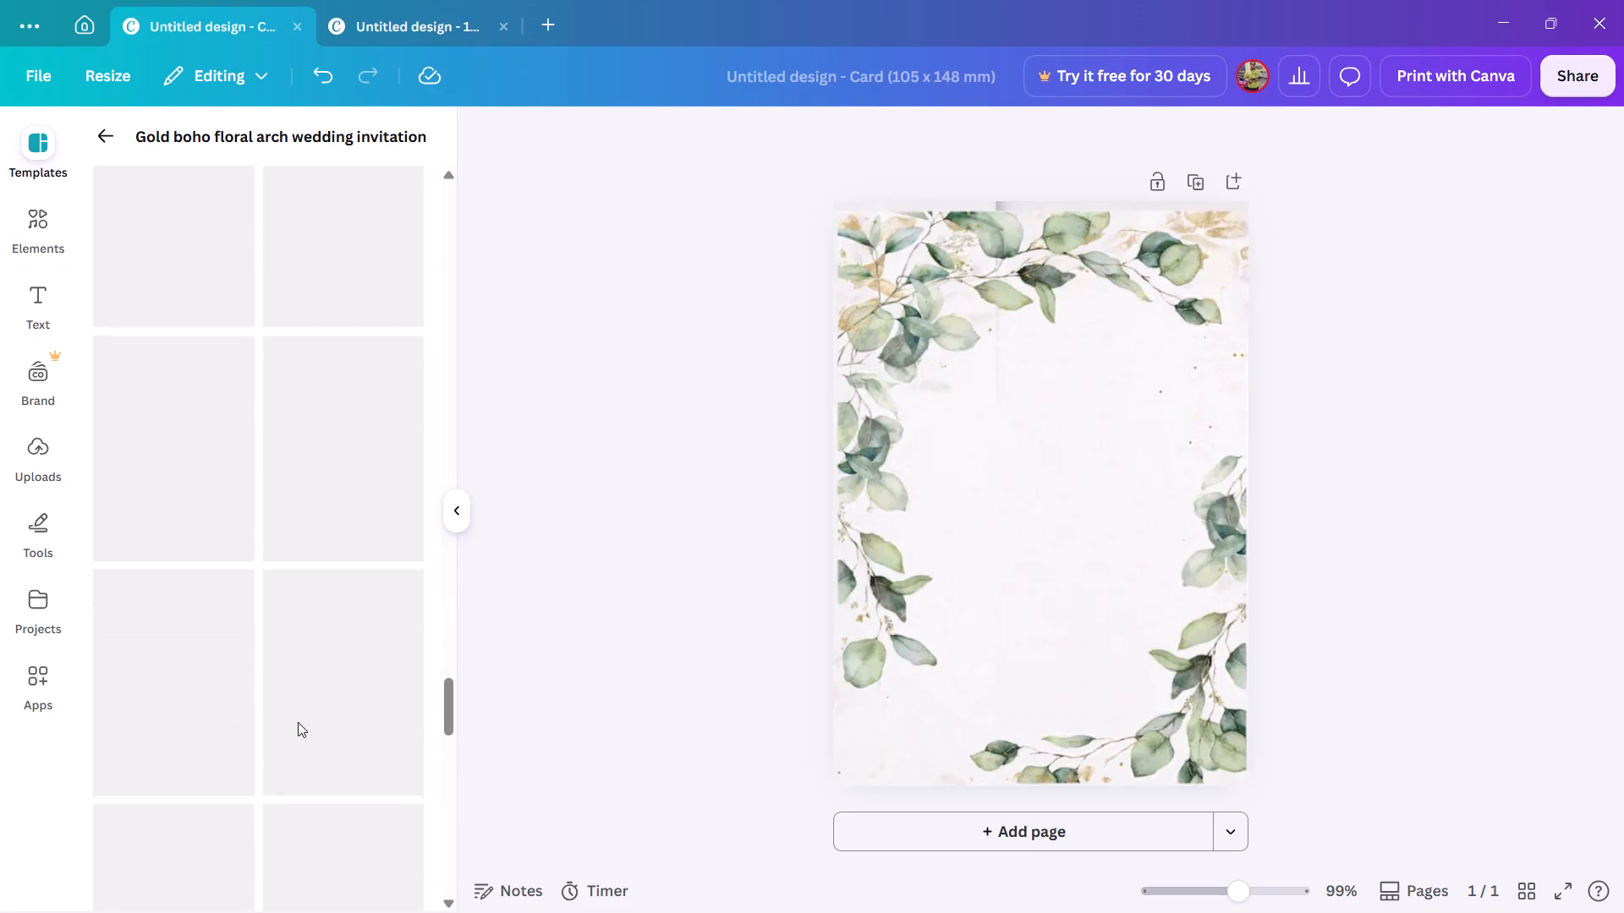
scroll(298, 722, down, 3)
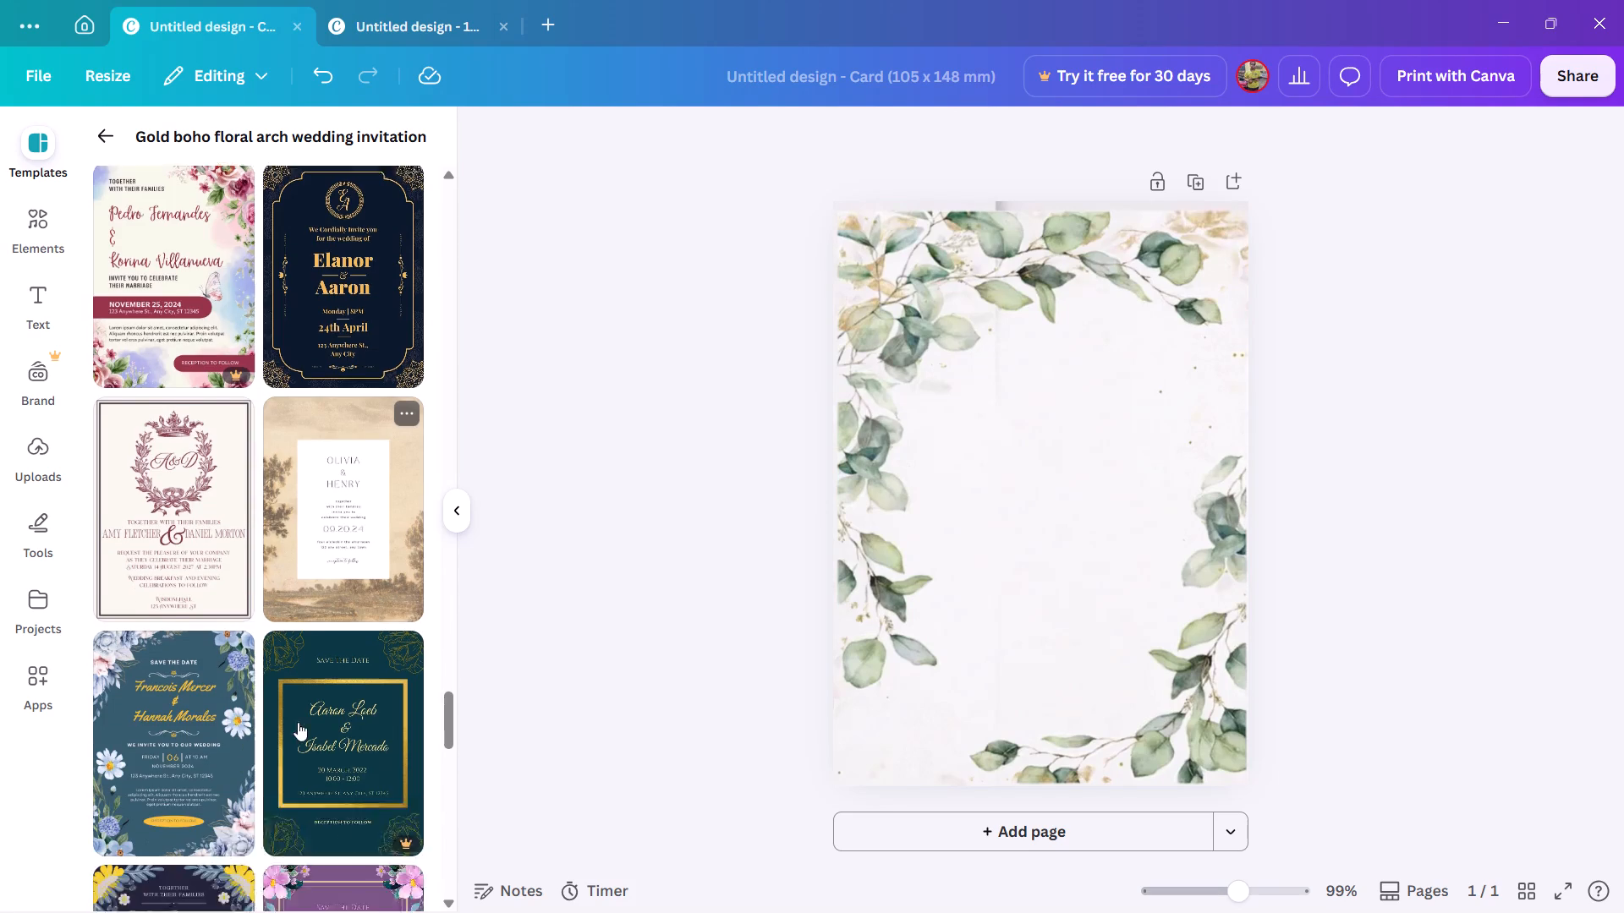
scroll(298, 722, down, 6)
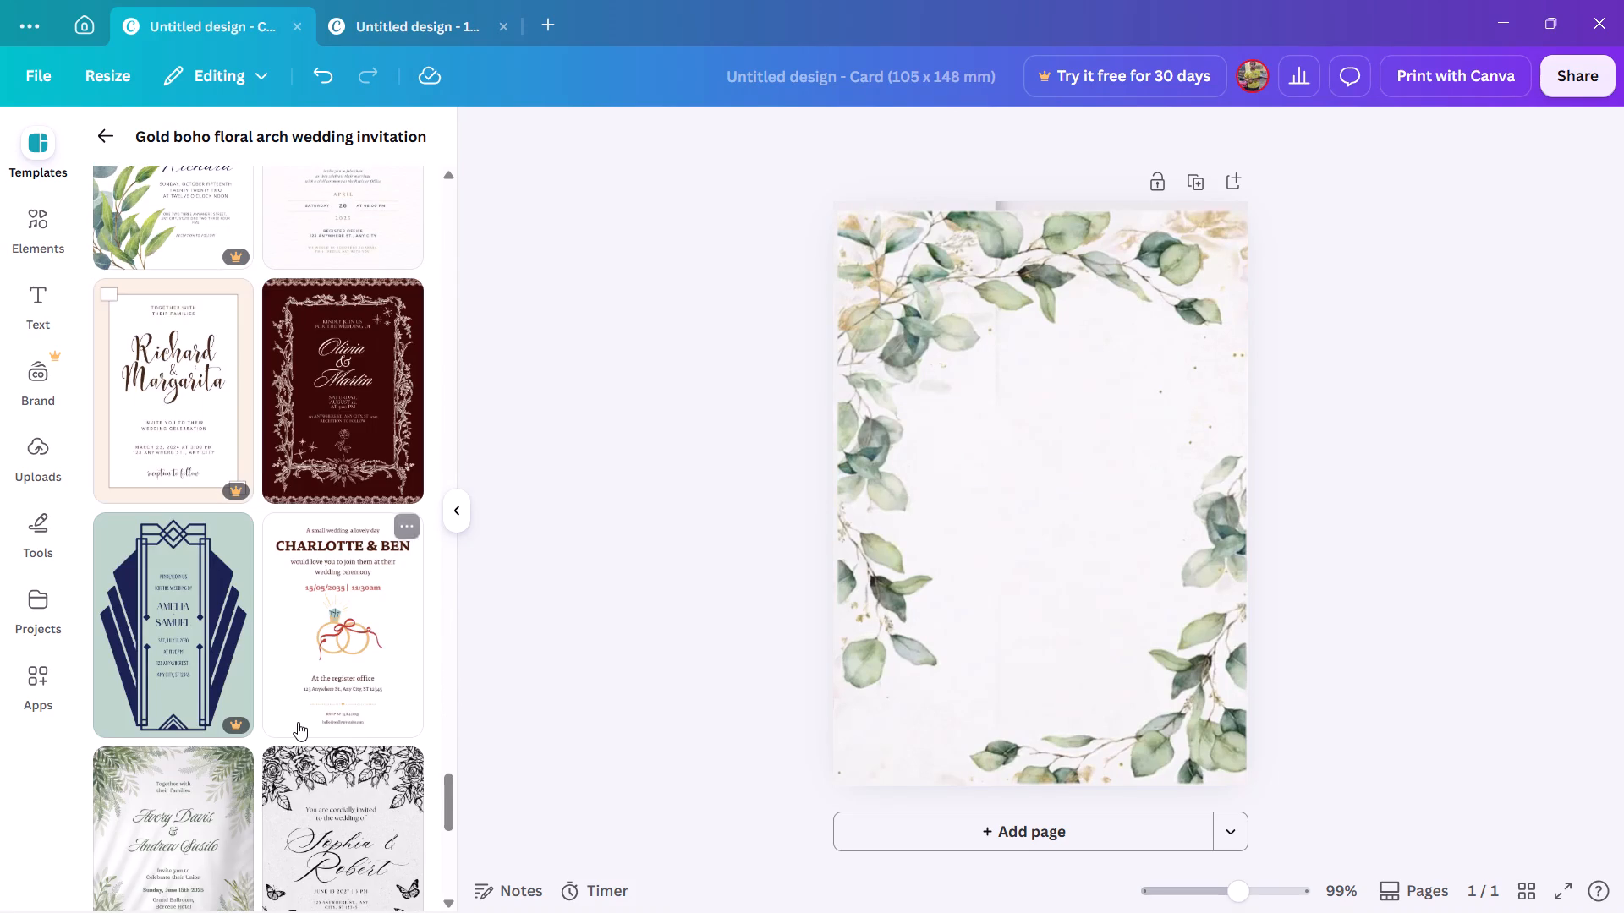
scroll(298, 722, down, 8)
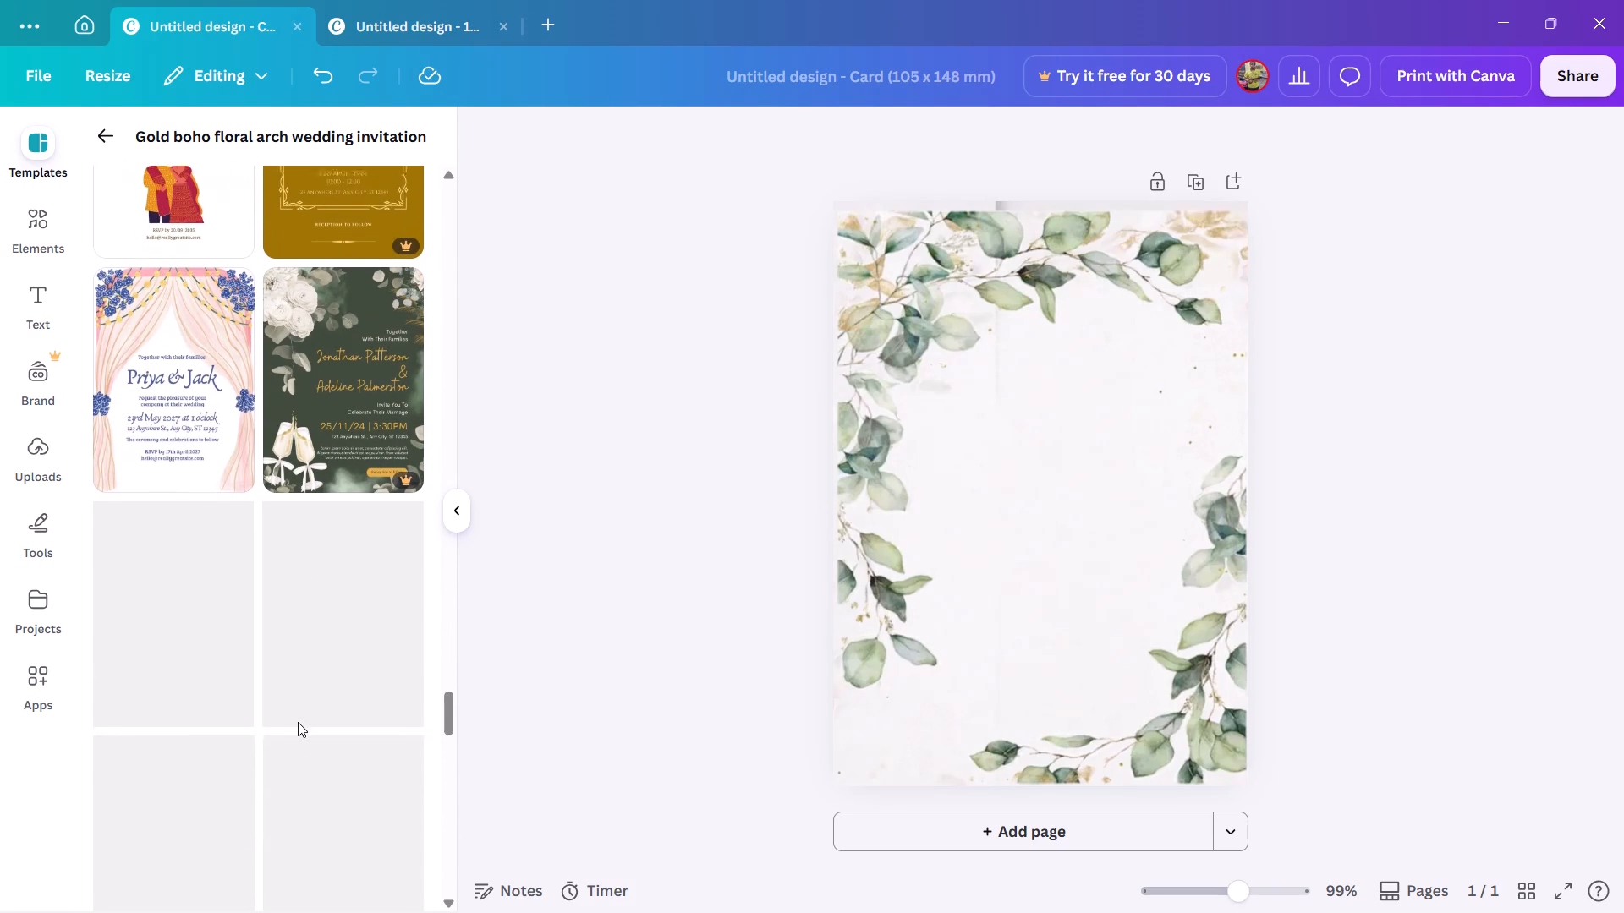
scroll(298, 722, down, 4)
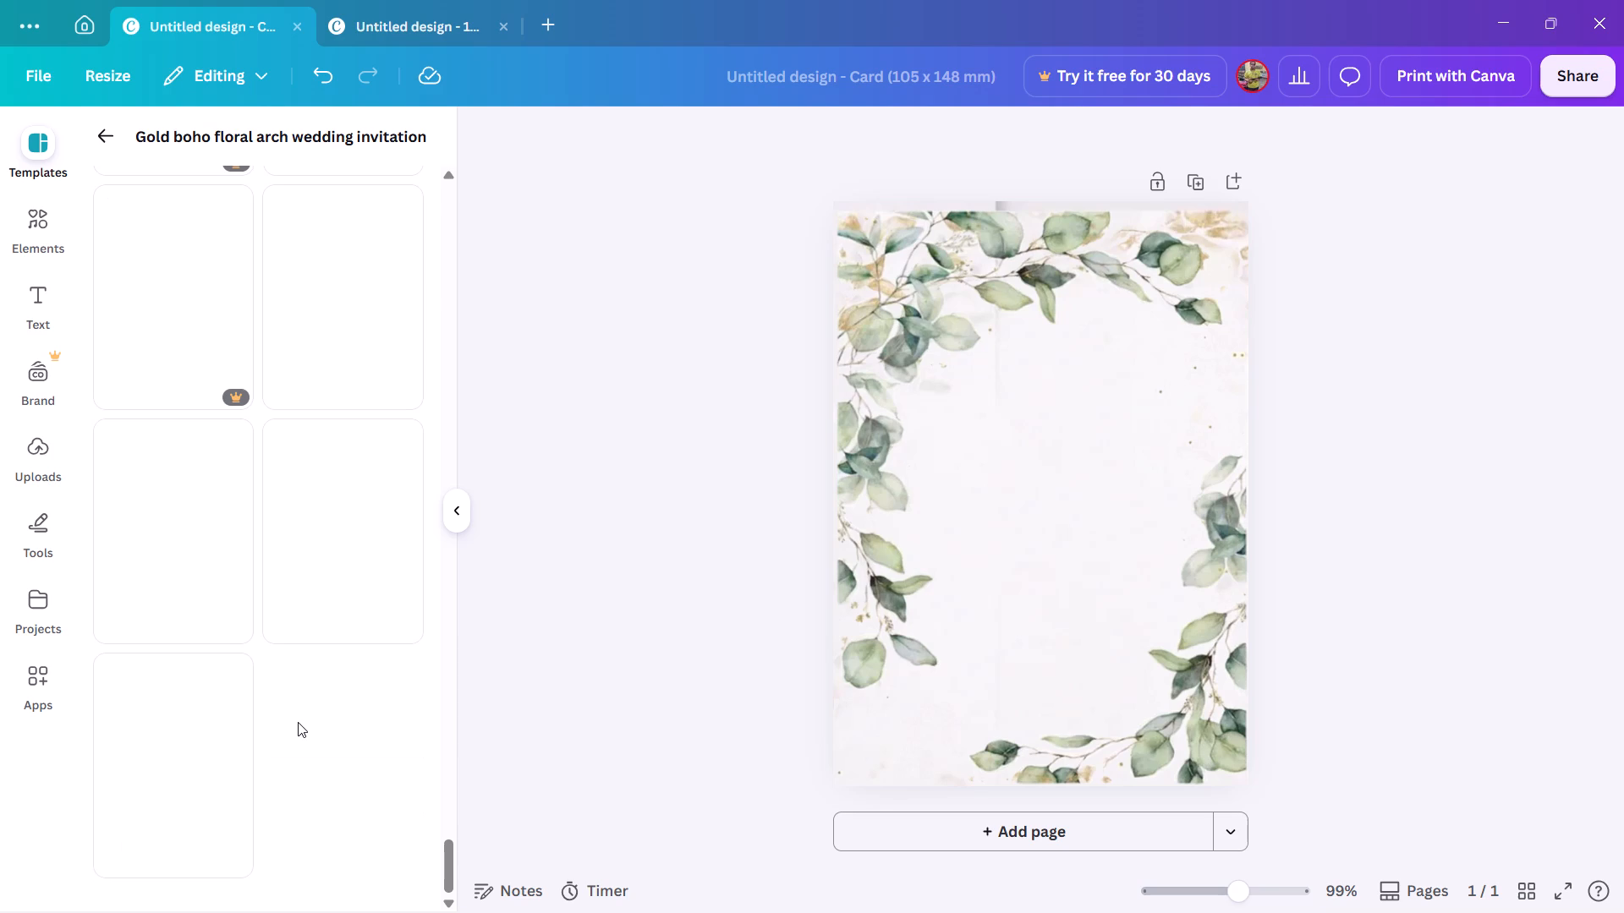
scroll(297, 734, up, 16)
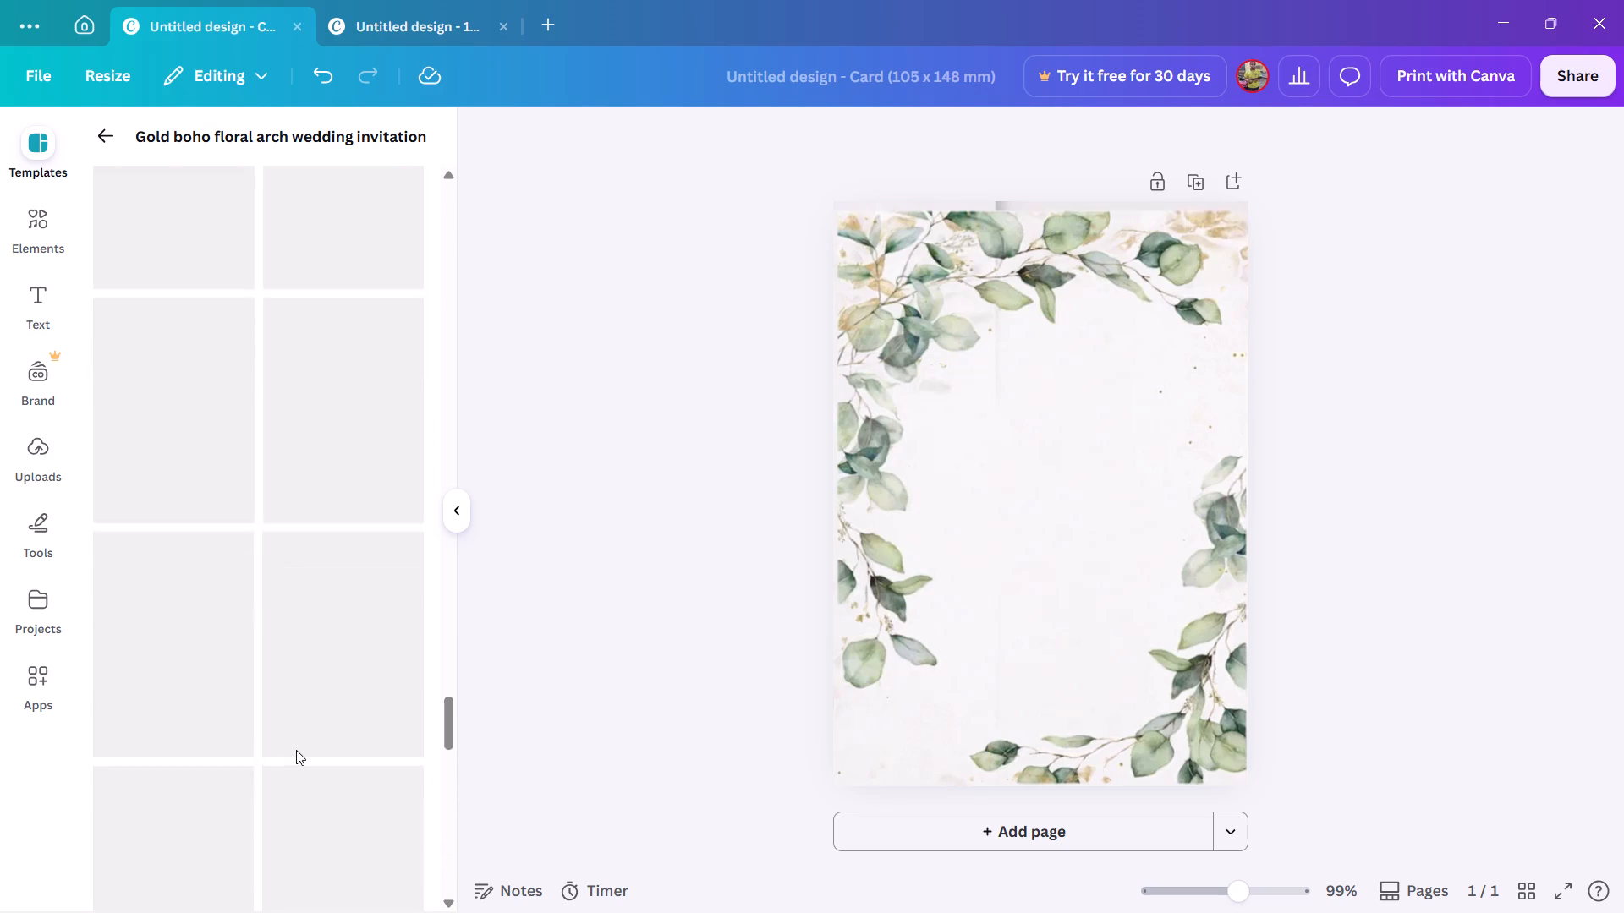
scroll(296, 750, up, 12)
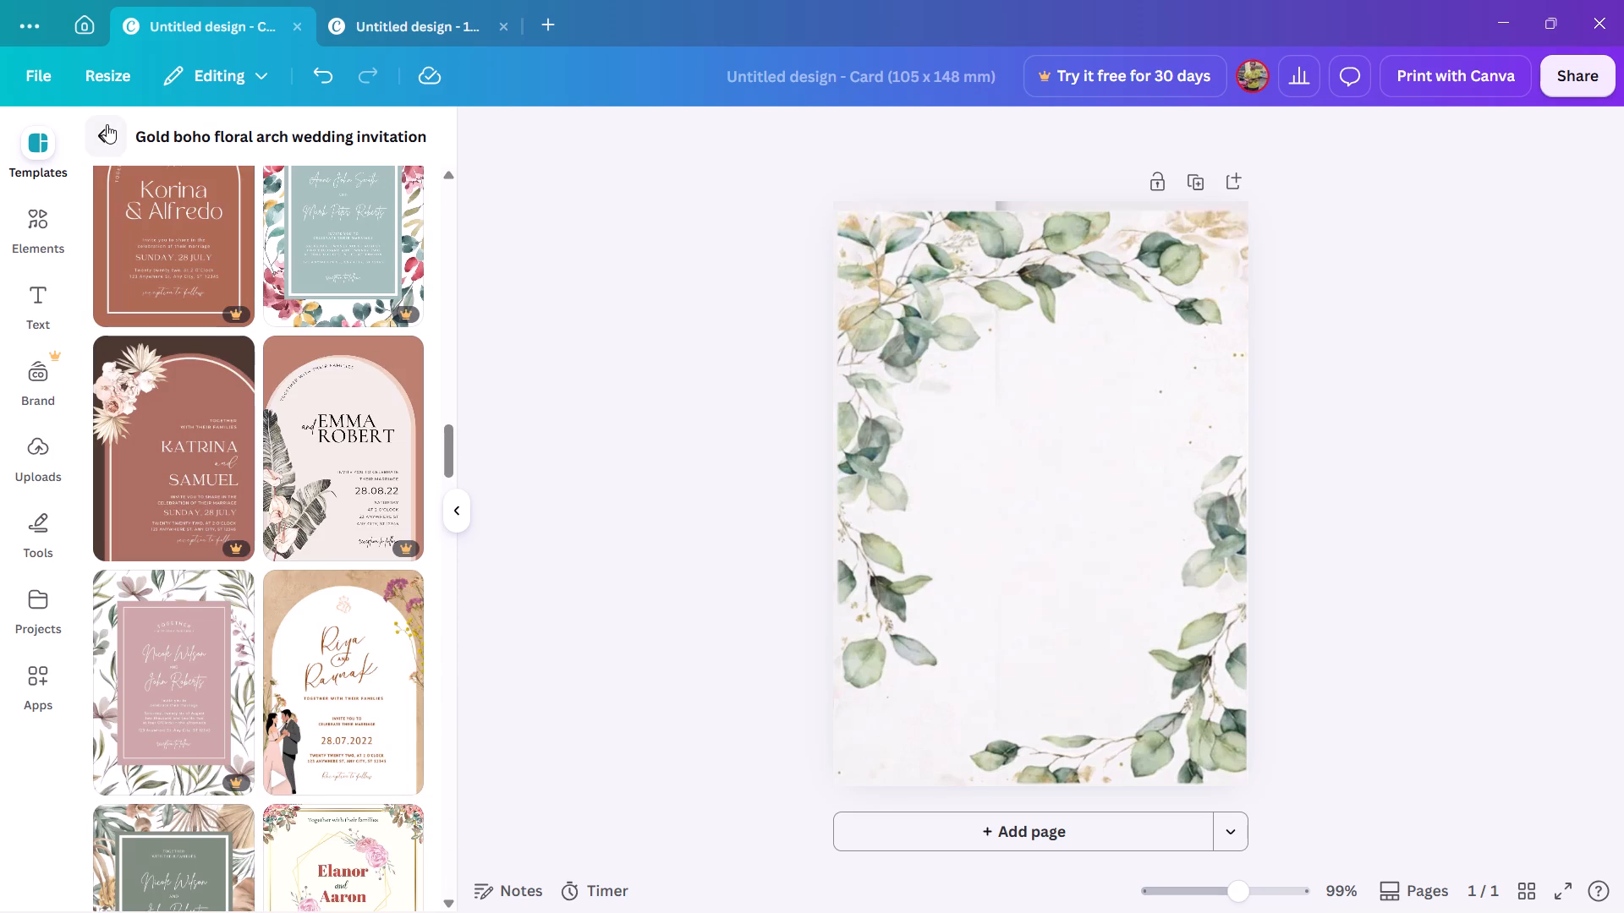
Return to the "25th wedding anniversary invitation card" results and examine further templates for a suitable text layout.
click(111, 129)
scroll(233, 547, down, 3)
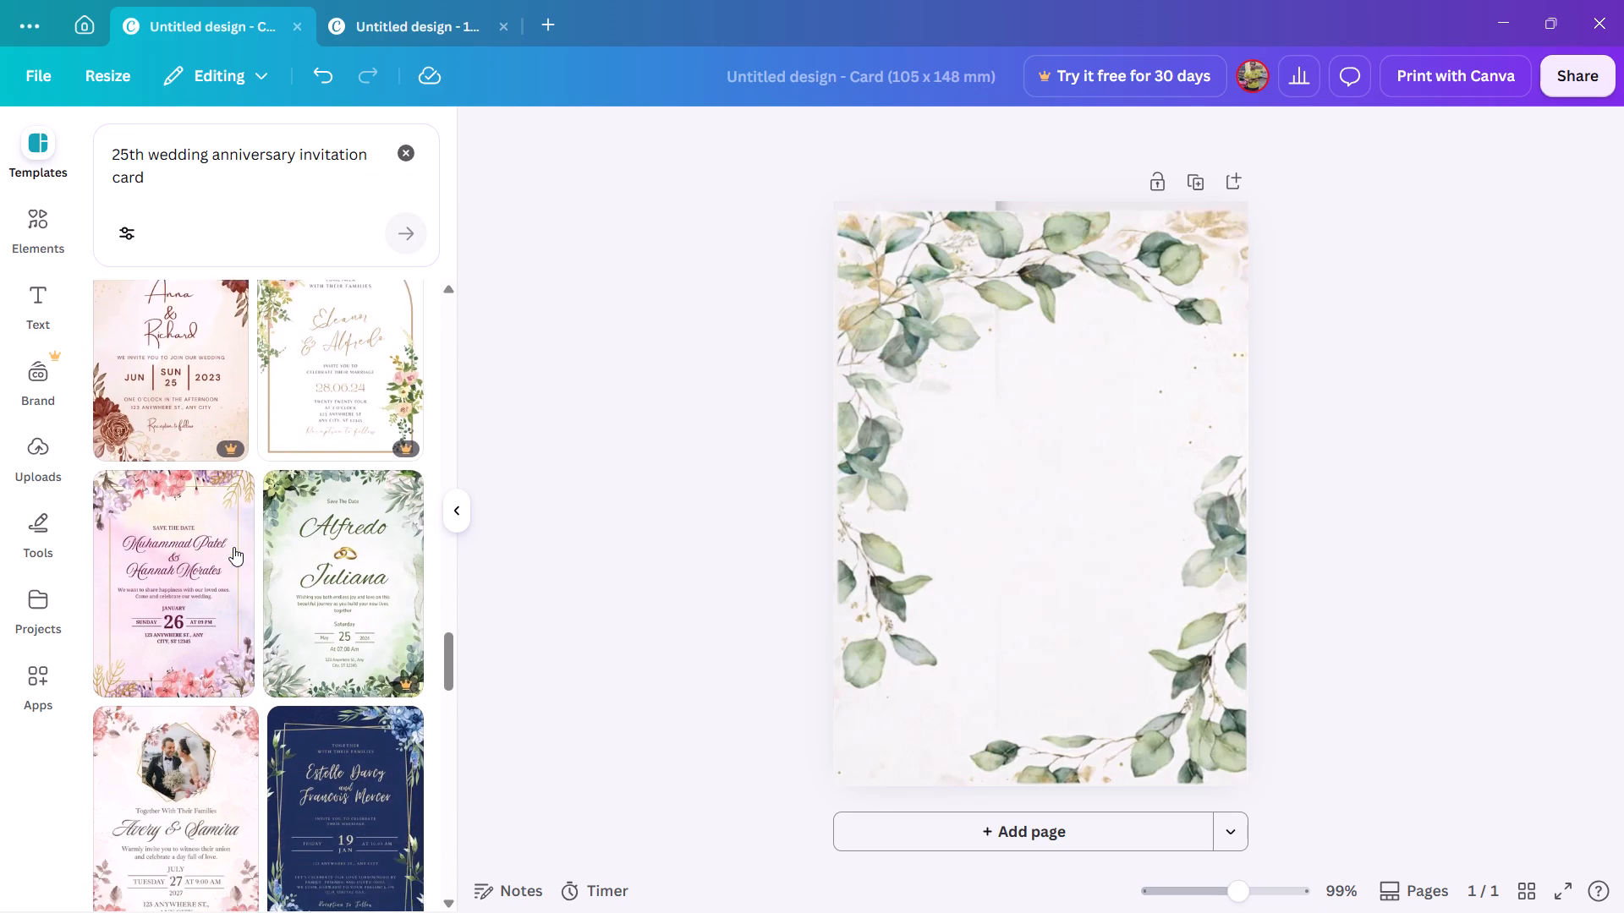
scroll(233, 547, down, 6)
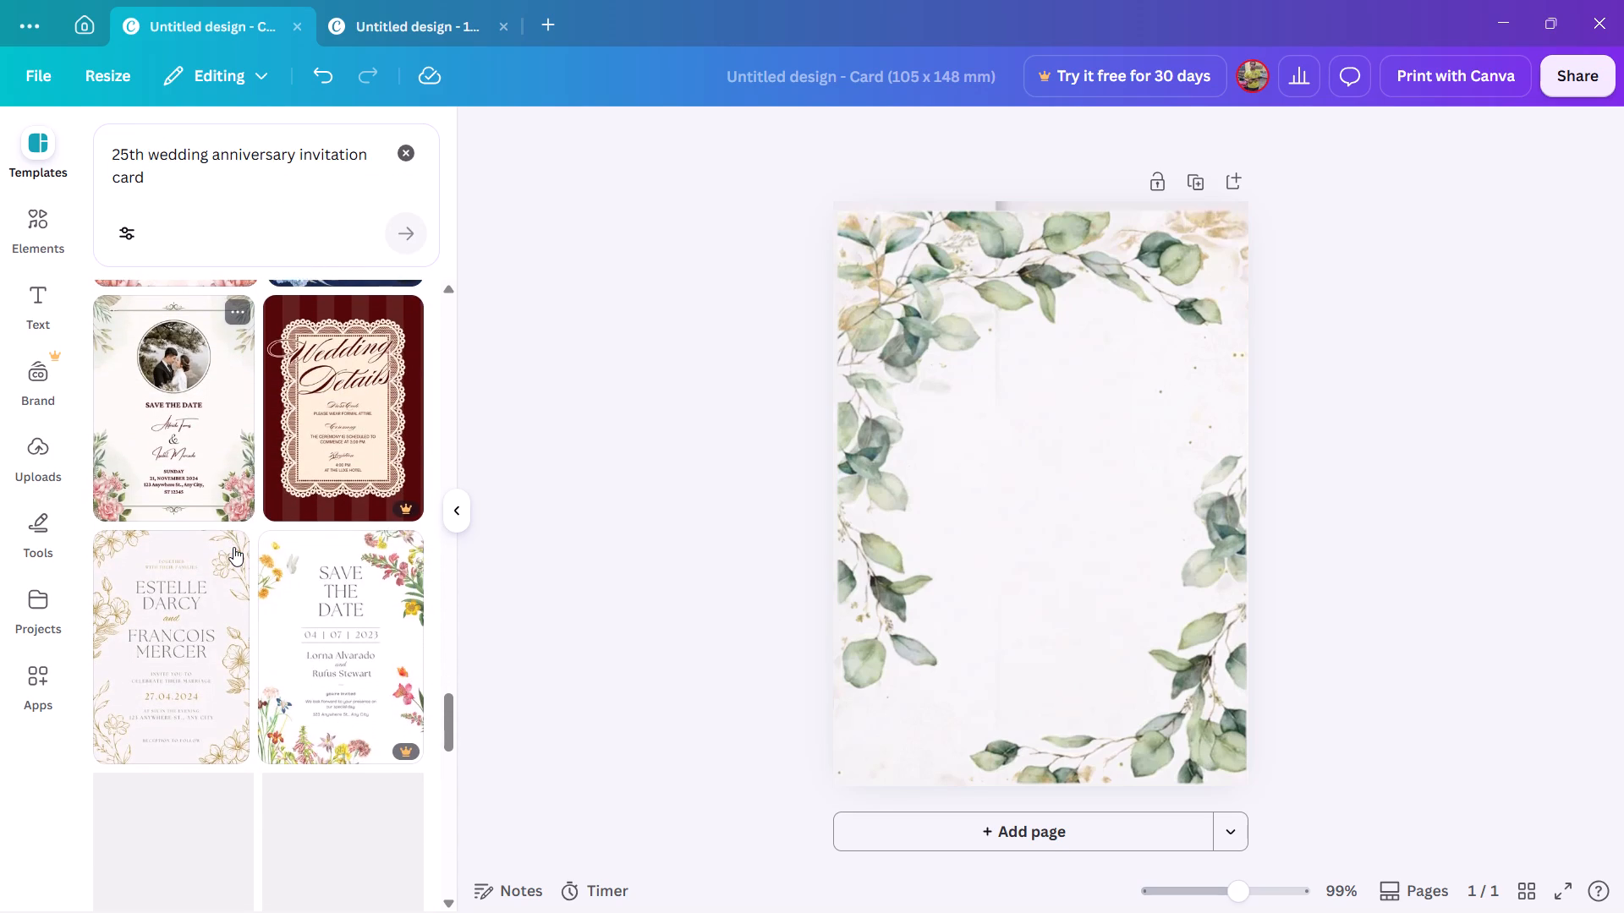
scroll(233, 547, down, 4)
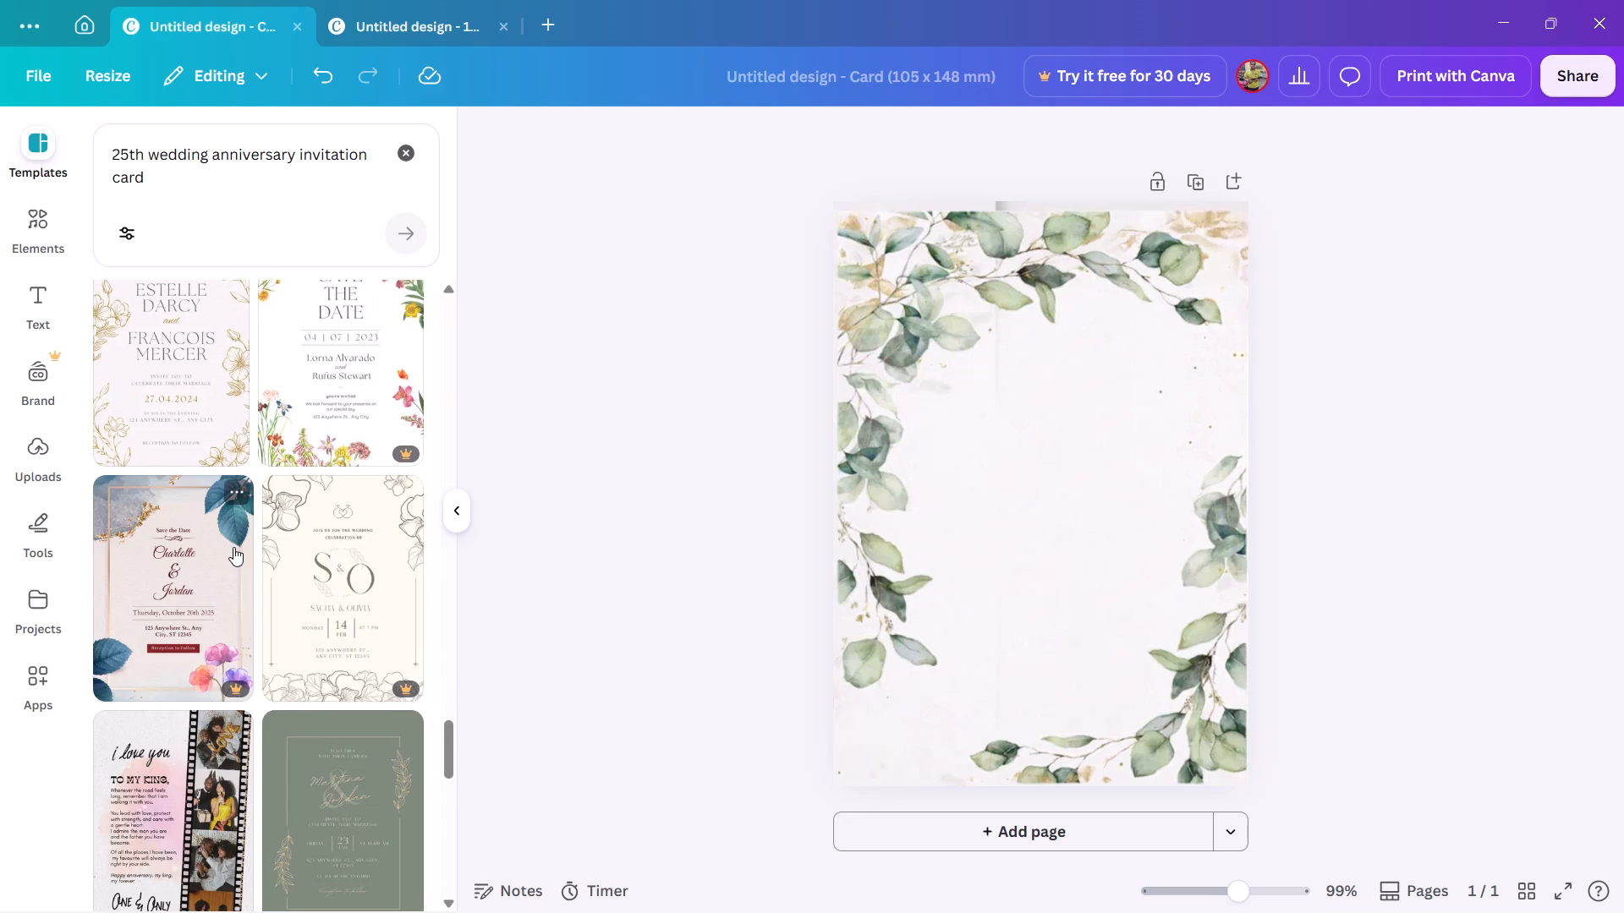
scroll(233, 547, down, 6)
scroll(233, 547, up, 2)
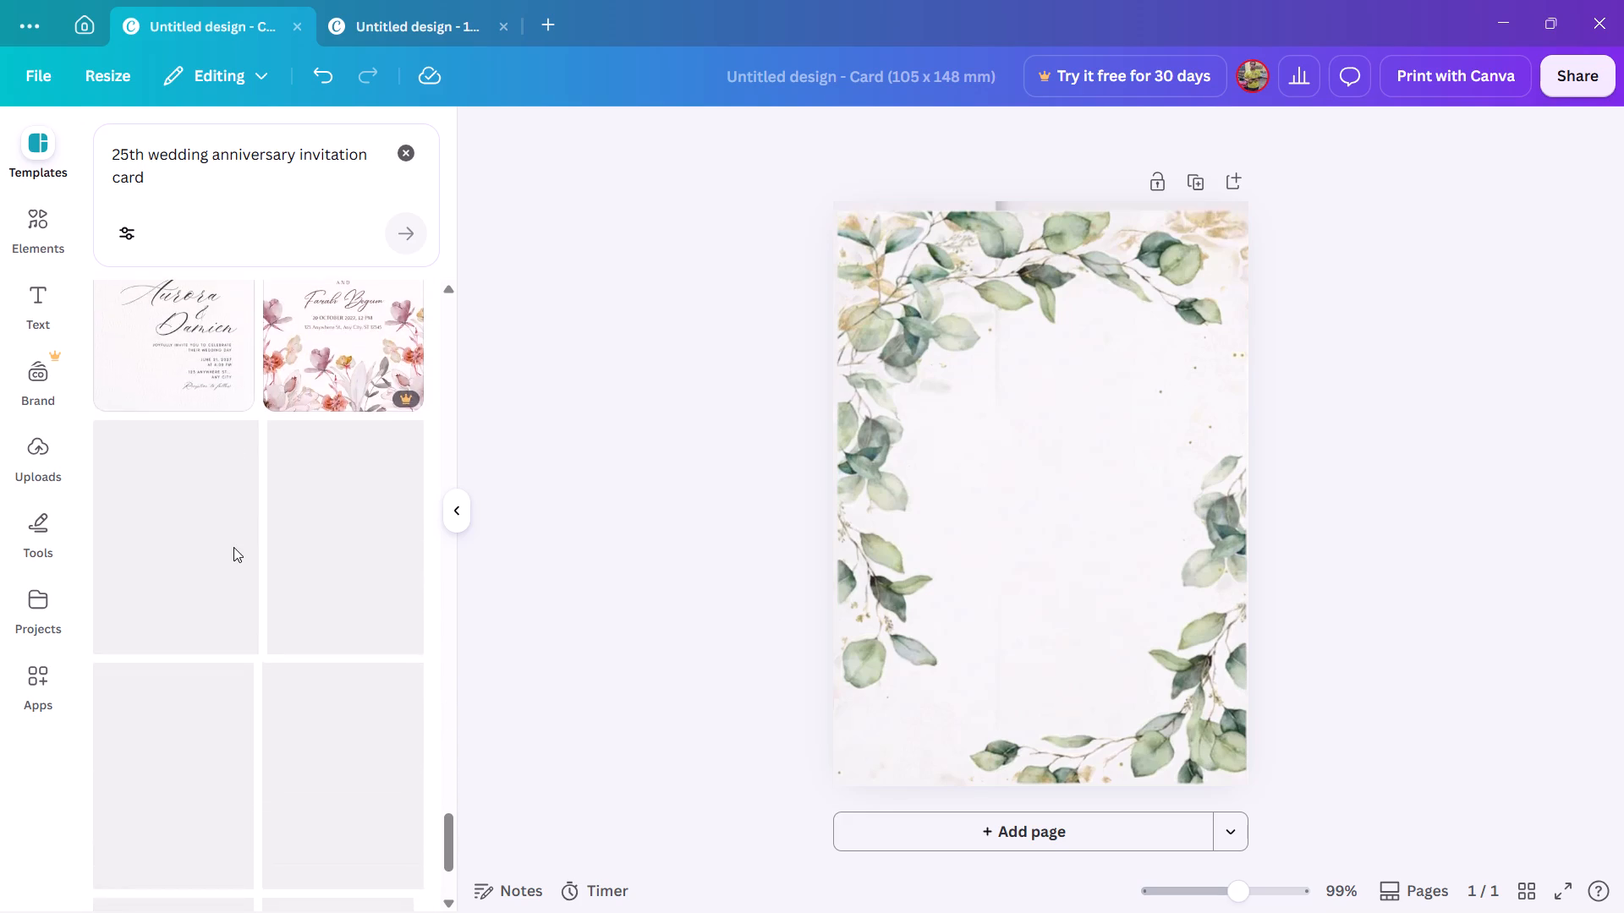
scroll(233, 547, up, 4)
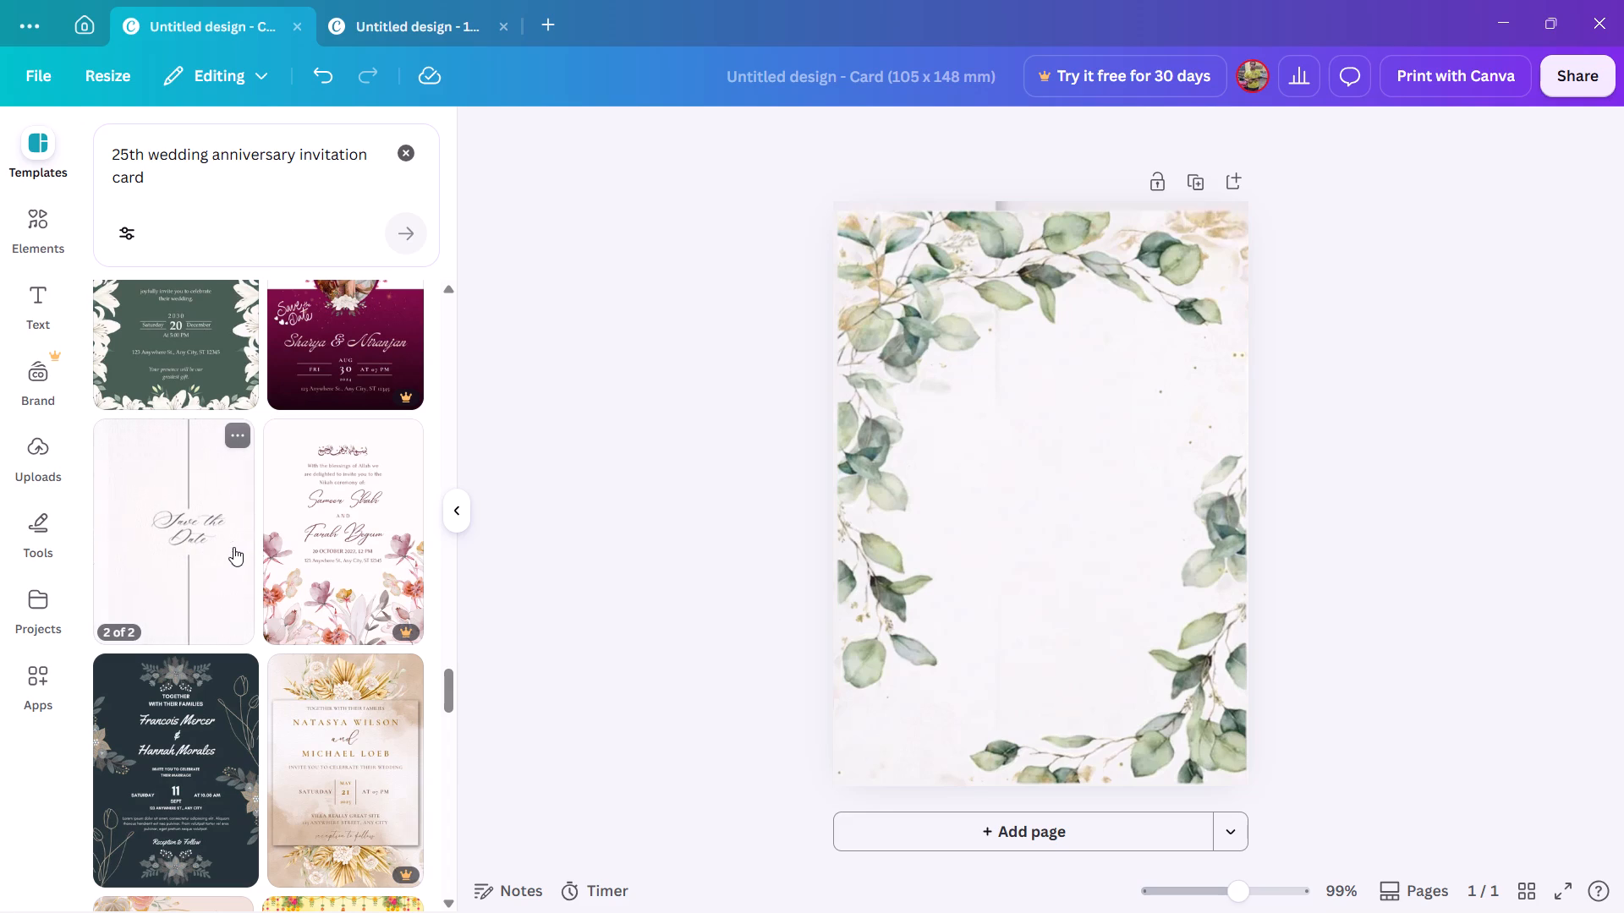
scroll(233, 519, down, 3)
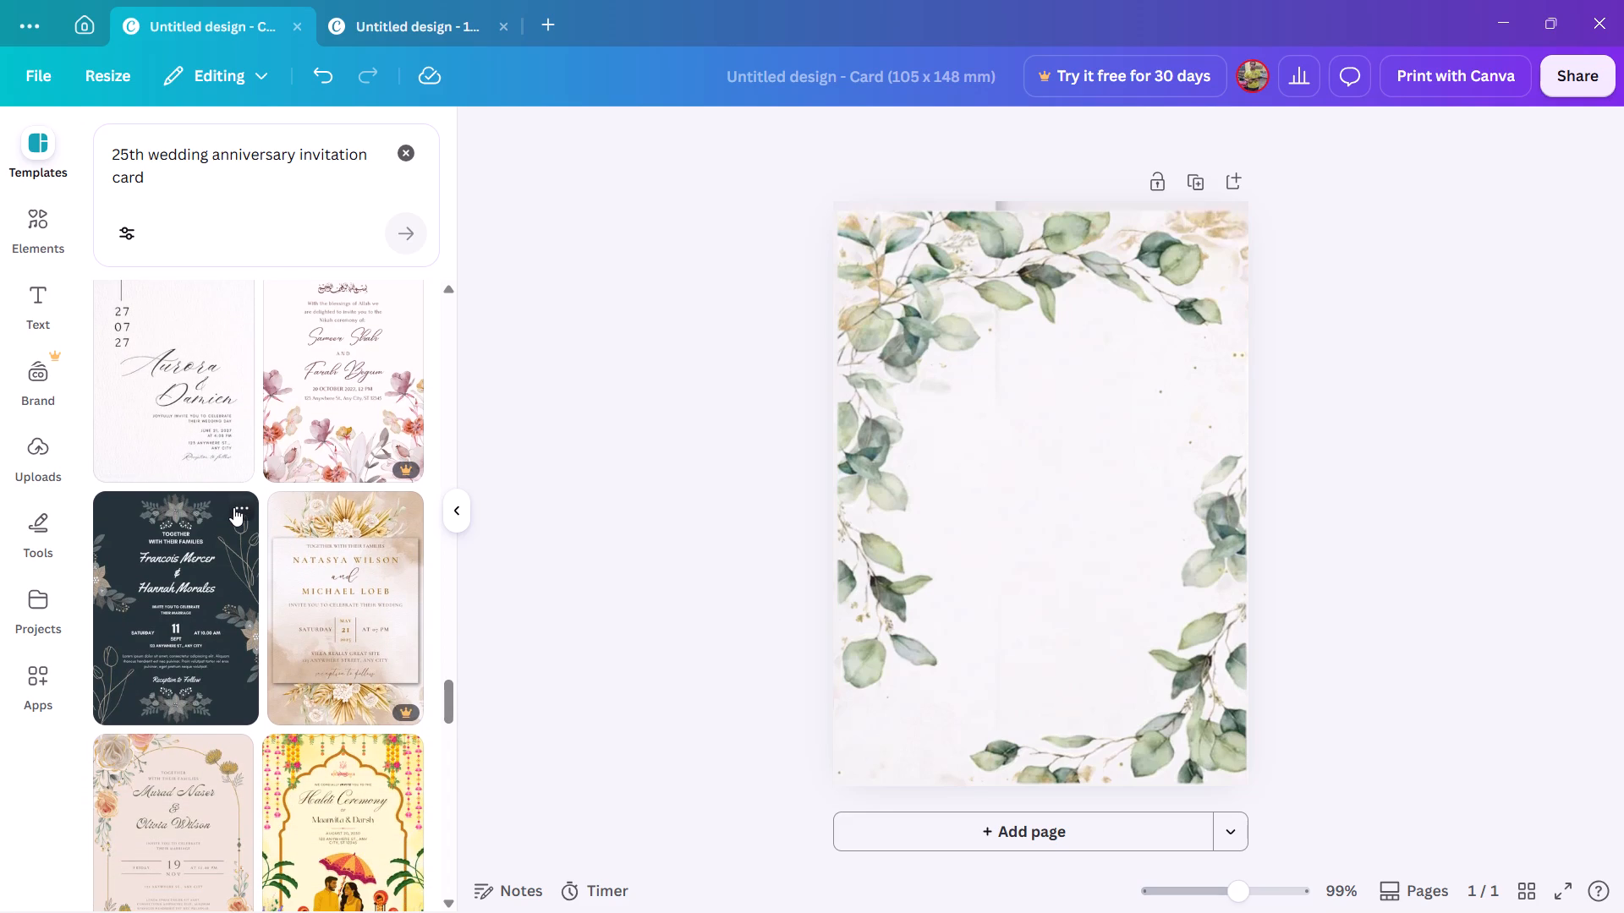
scroll(233, 507, down, 1)
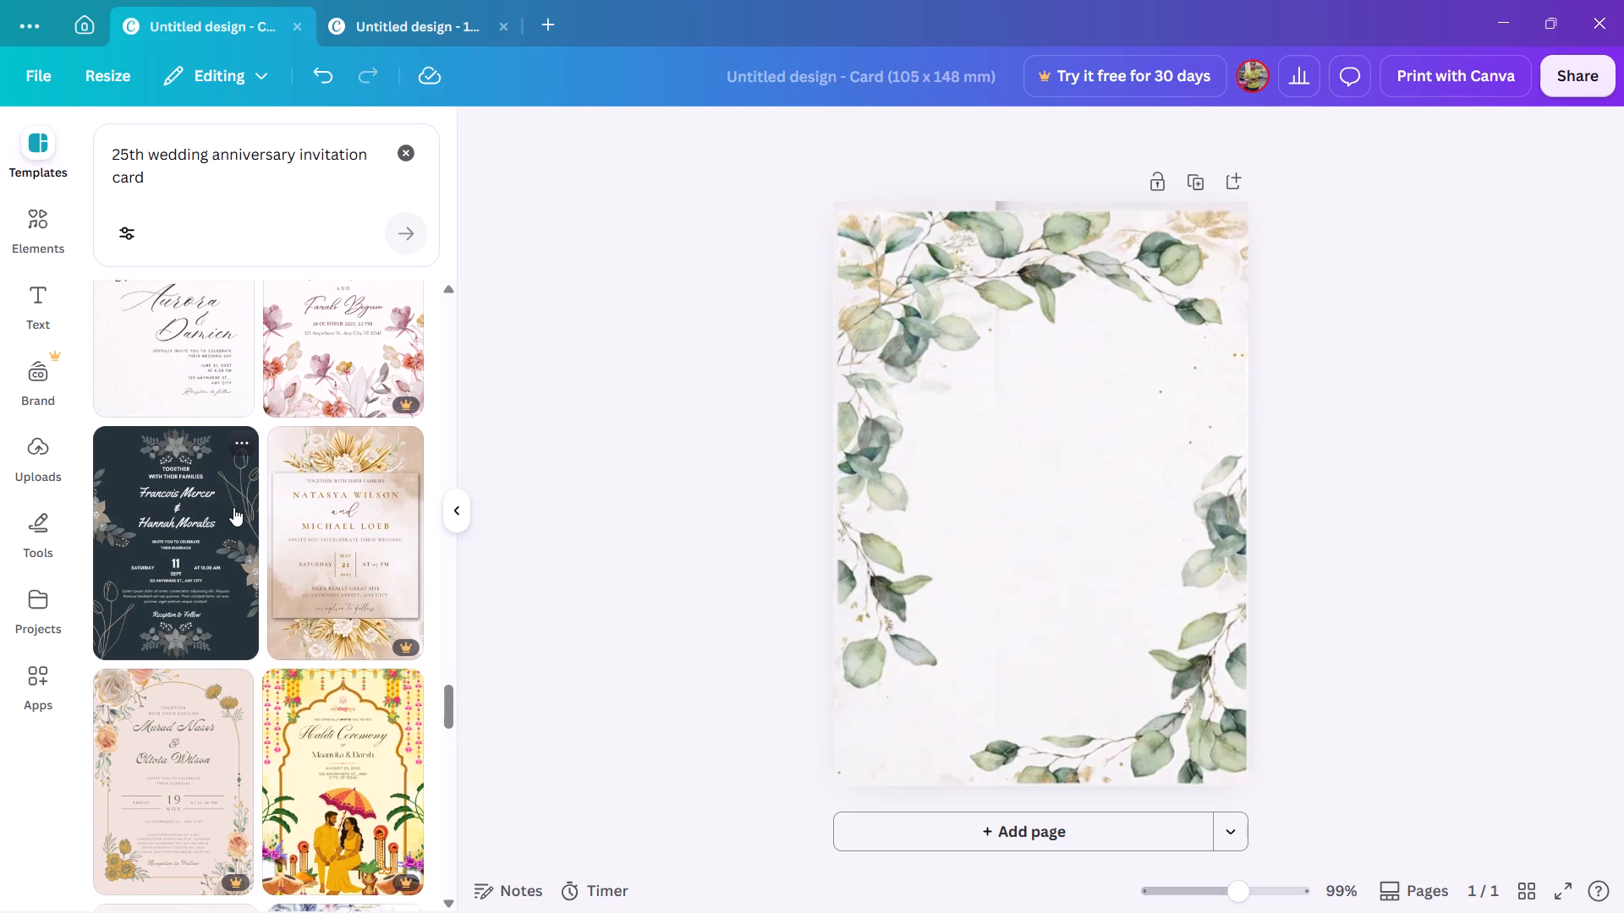
scroll(233, 507, down, 4)
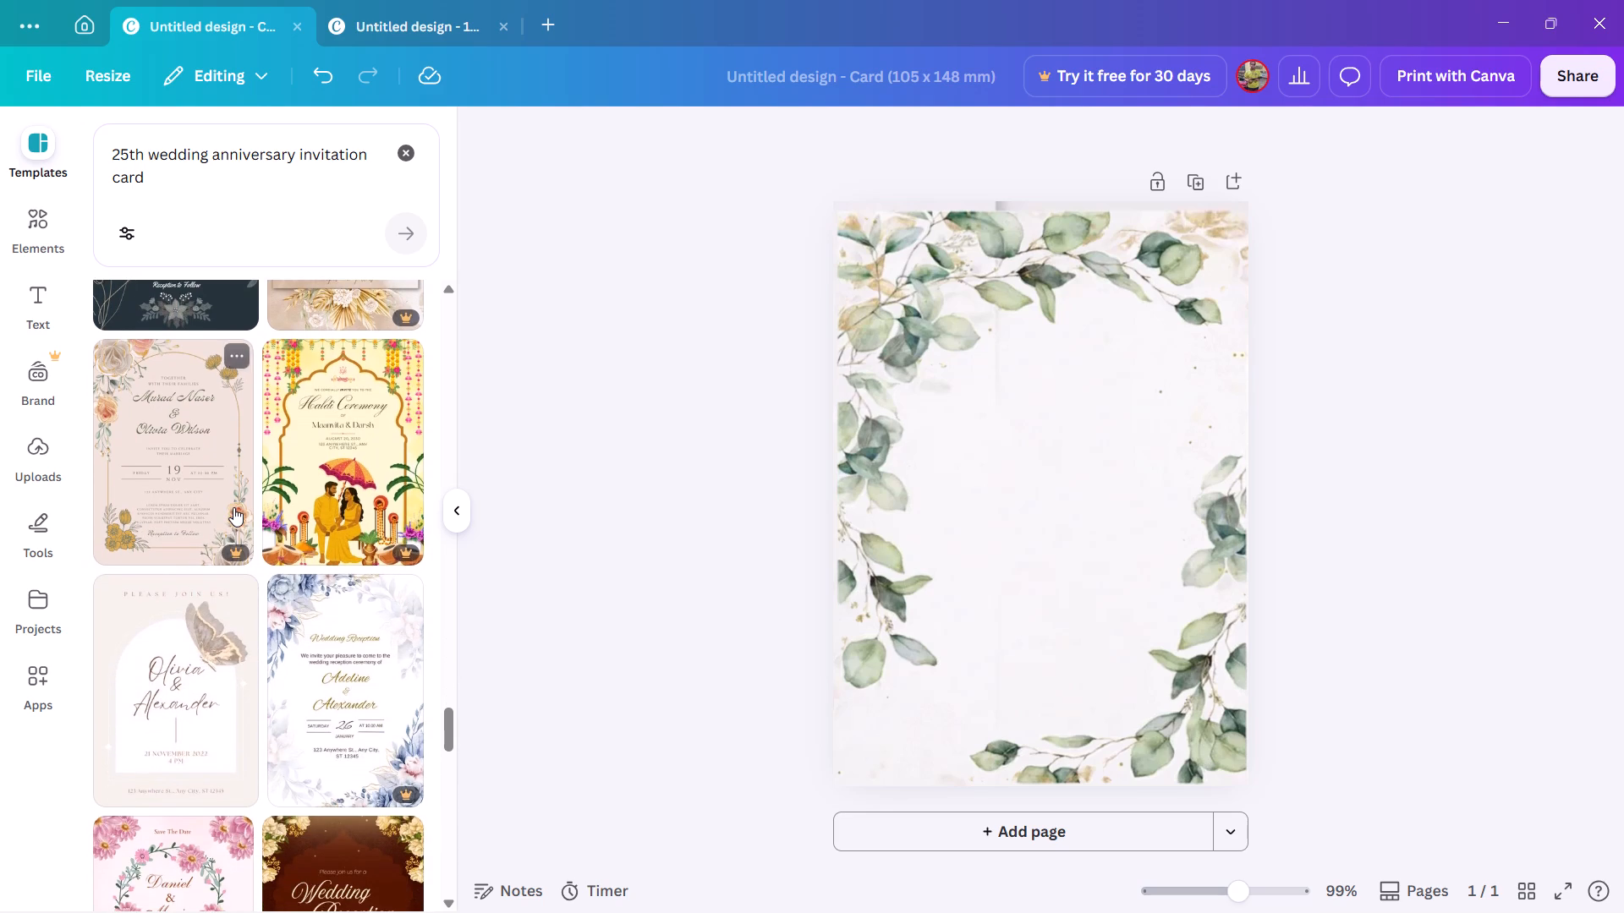
scroll(233, 507, down, 3)
Preview the Blue and Gold Watercolor Animated Wedding Reception Card template.
click(294, 514)
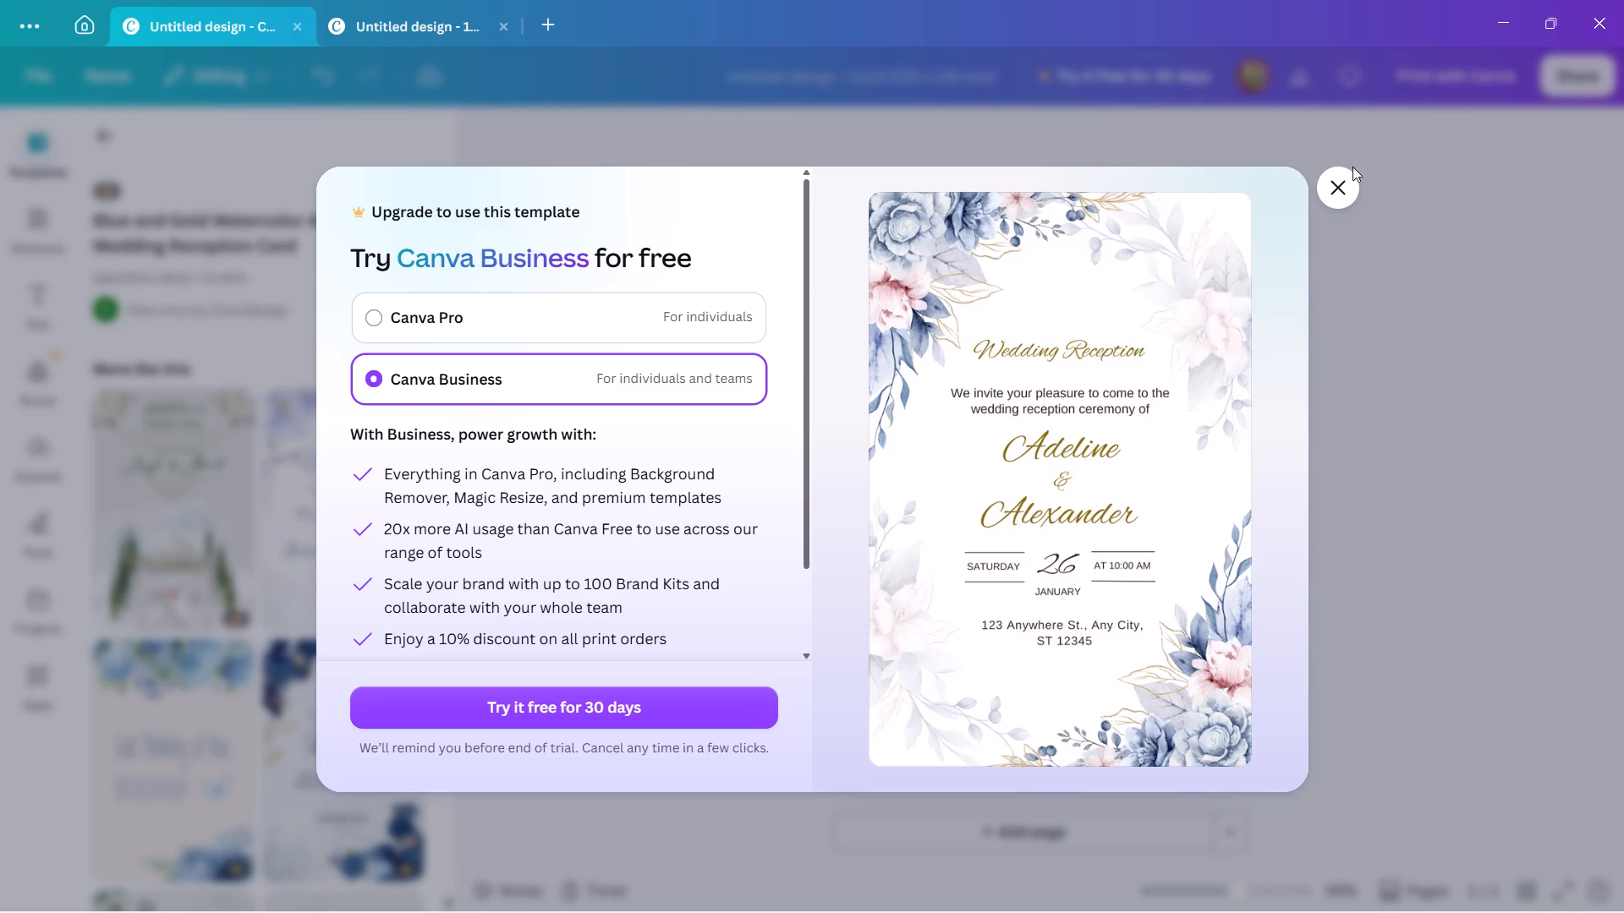
click(1337, 188)
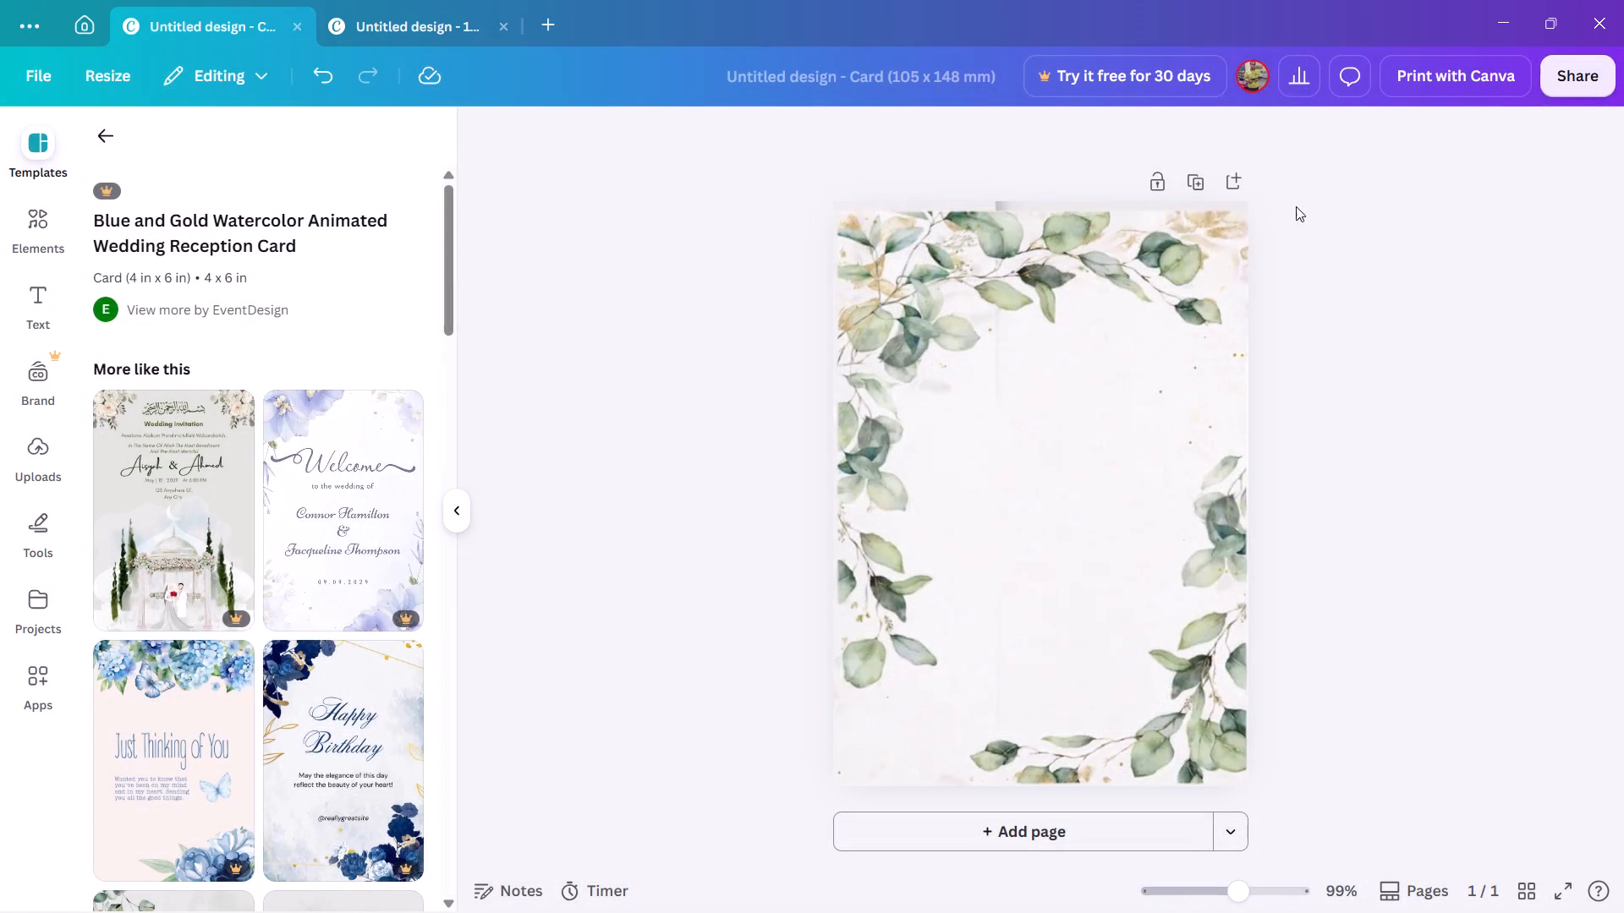
Browse the designs similar to the blue and gold watercolor reception card for a suitable invitation text layout.
scroll(361, 586, down, 2)
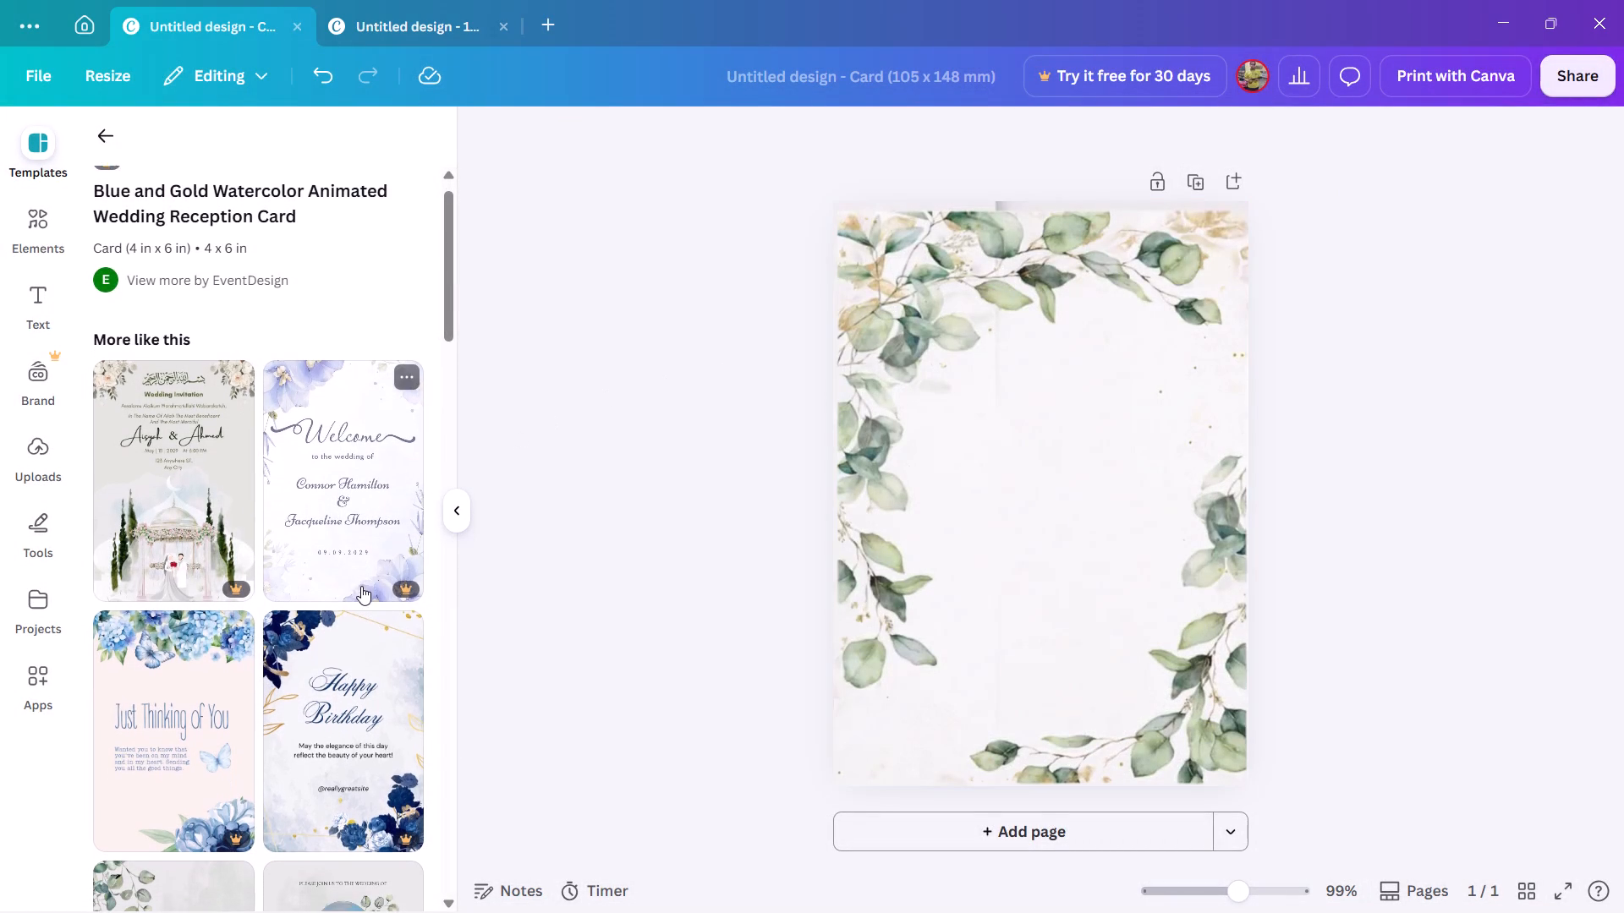
scroll(361, 586, down, 3)
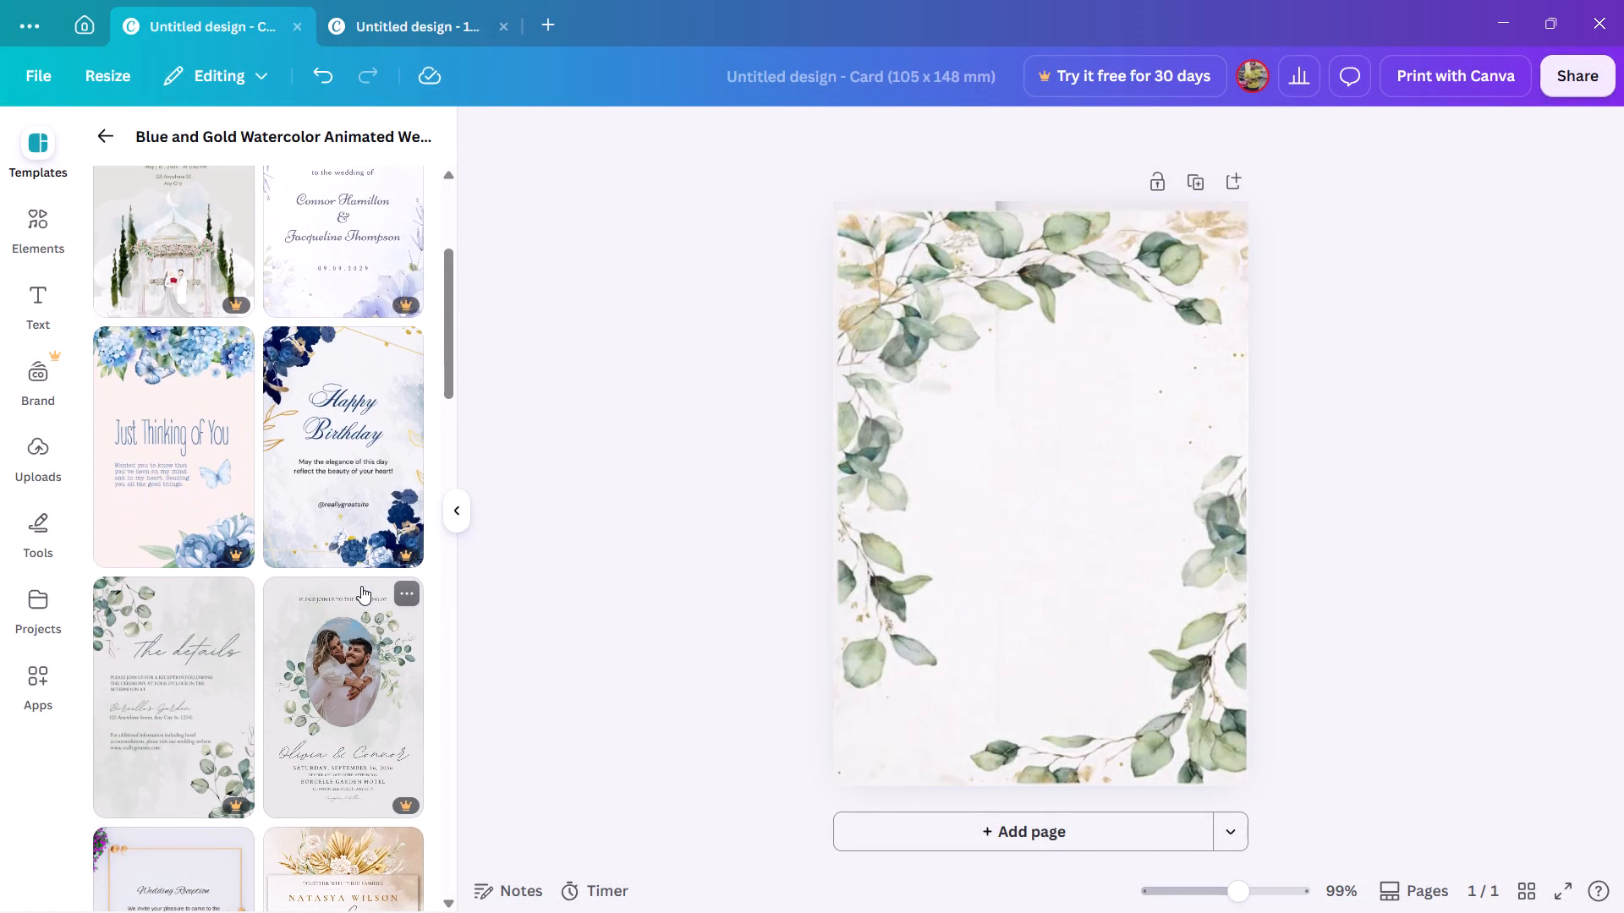
scroll(361, 586, down, 6)
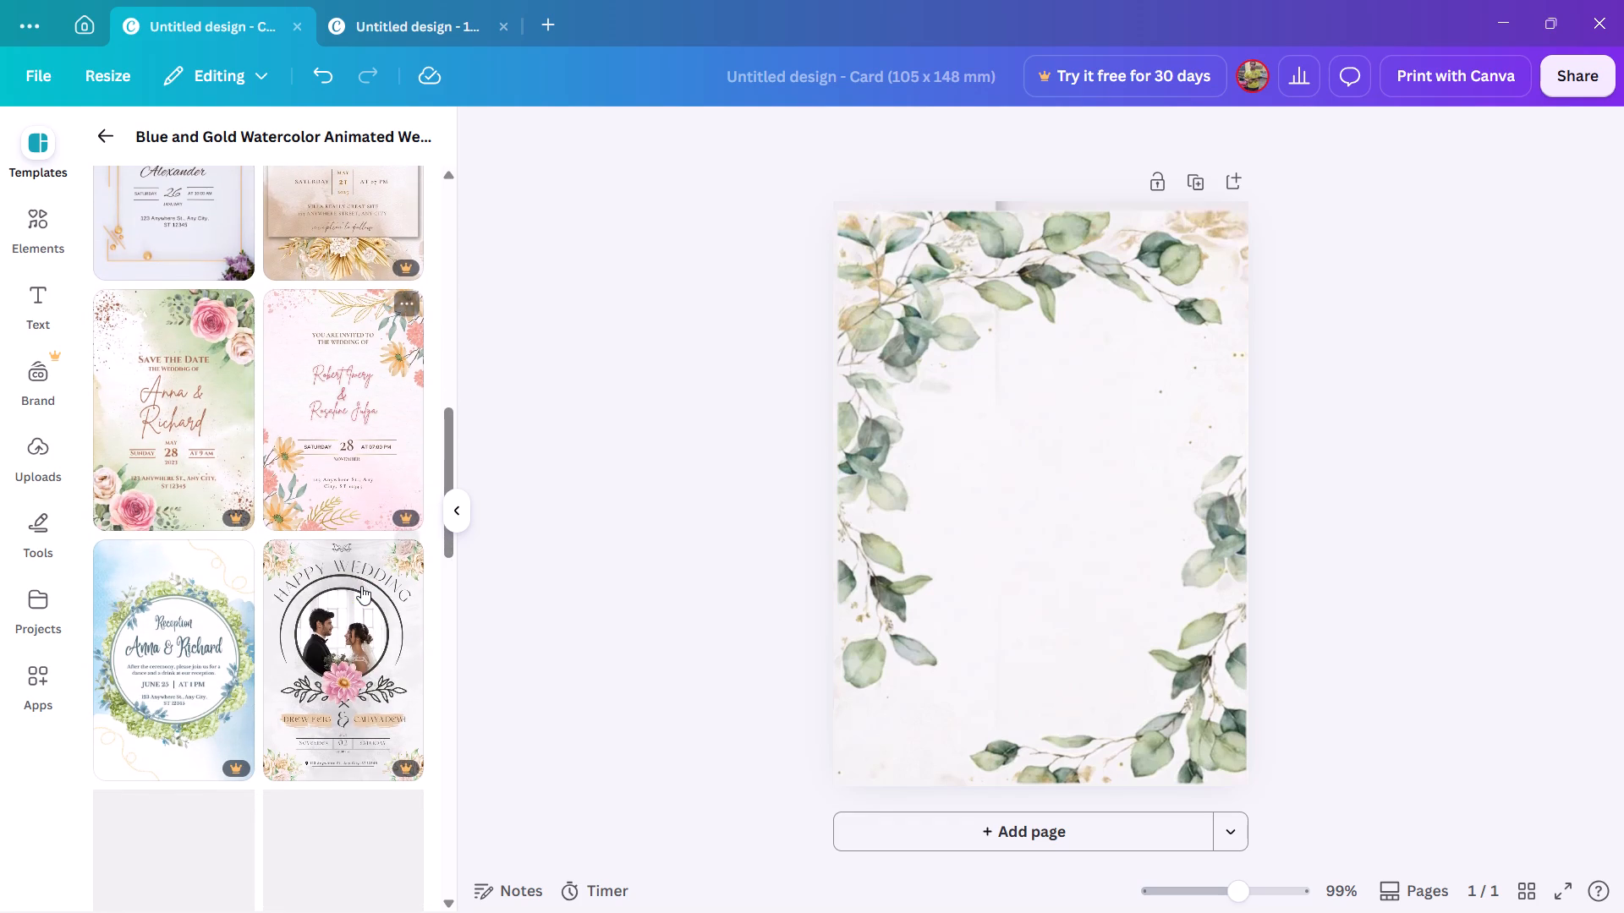
scroll(361, 586, down, 5)
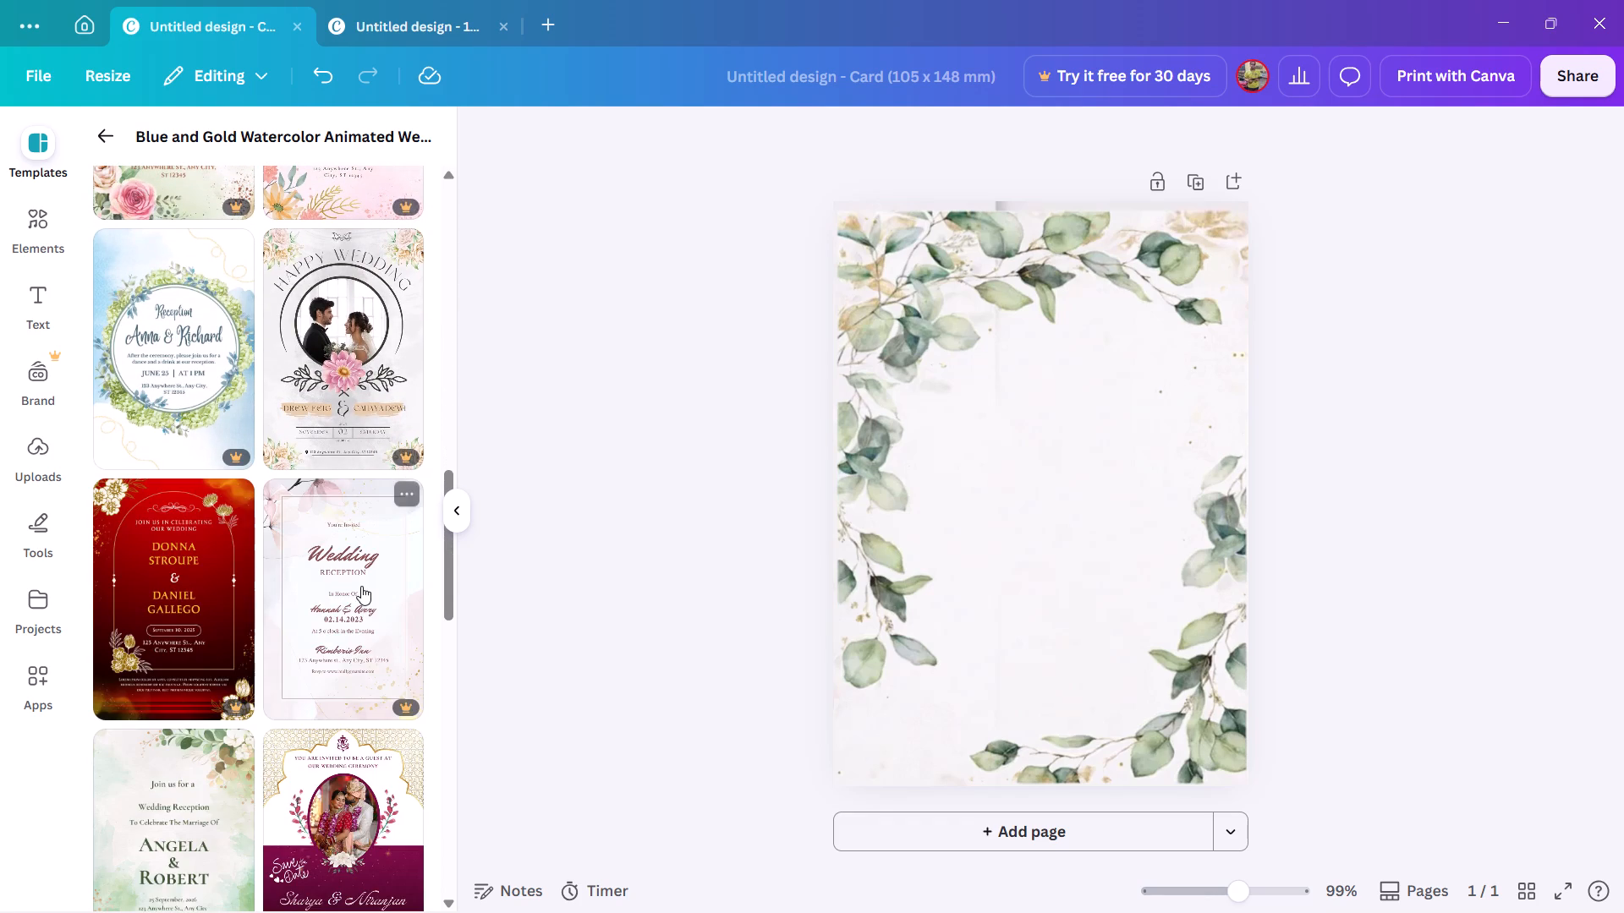
scroll(361, 586, down, 7)
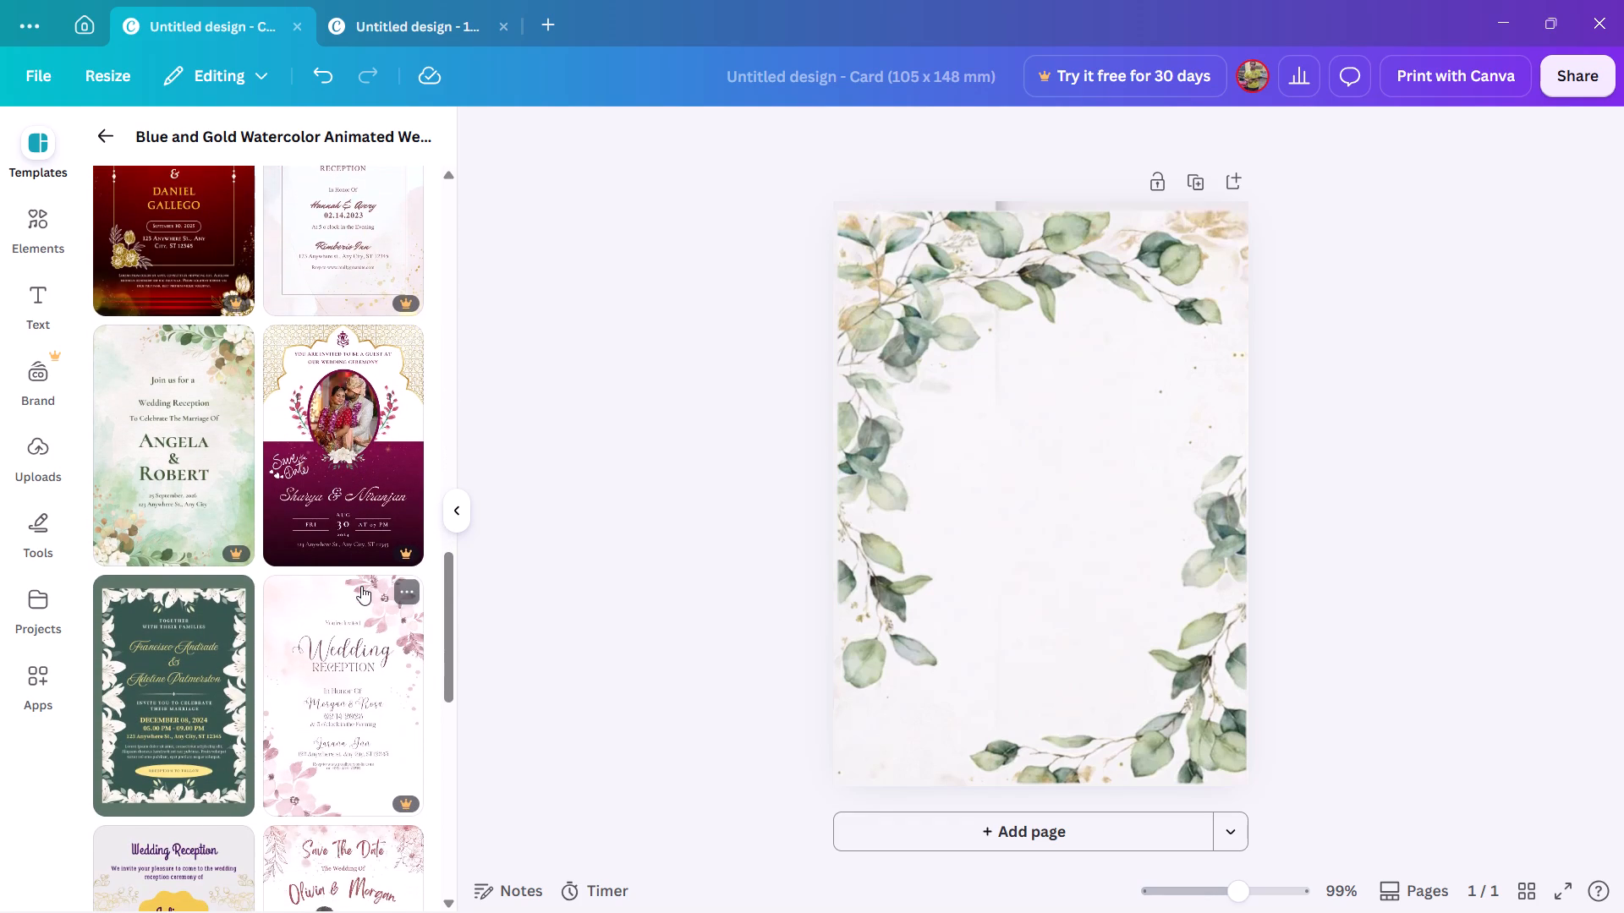
scroll(361, 586, down, 4)
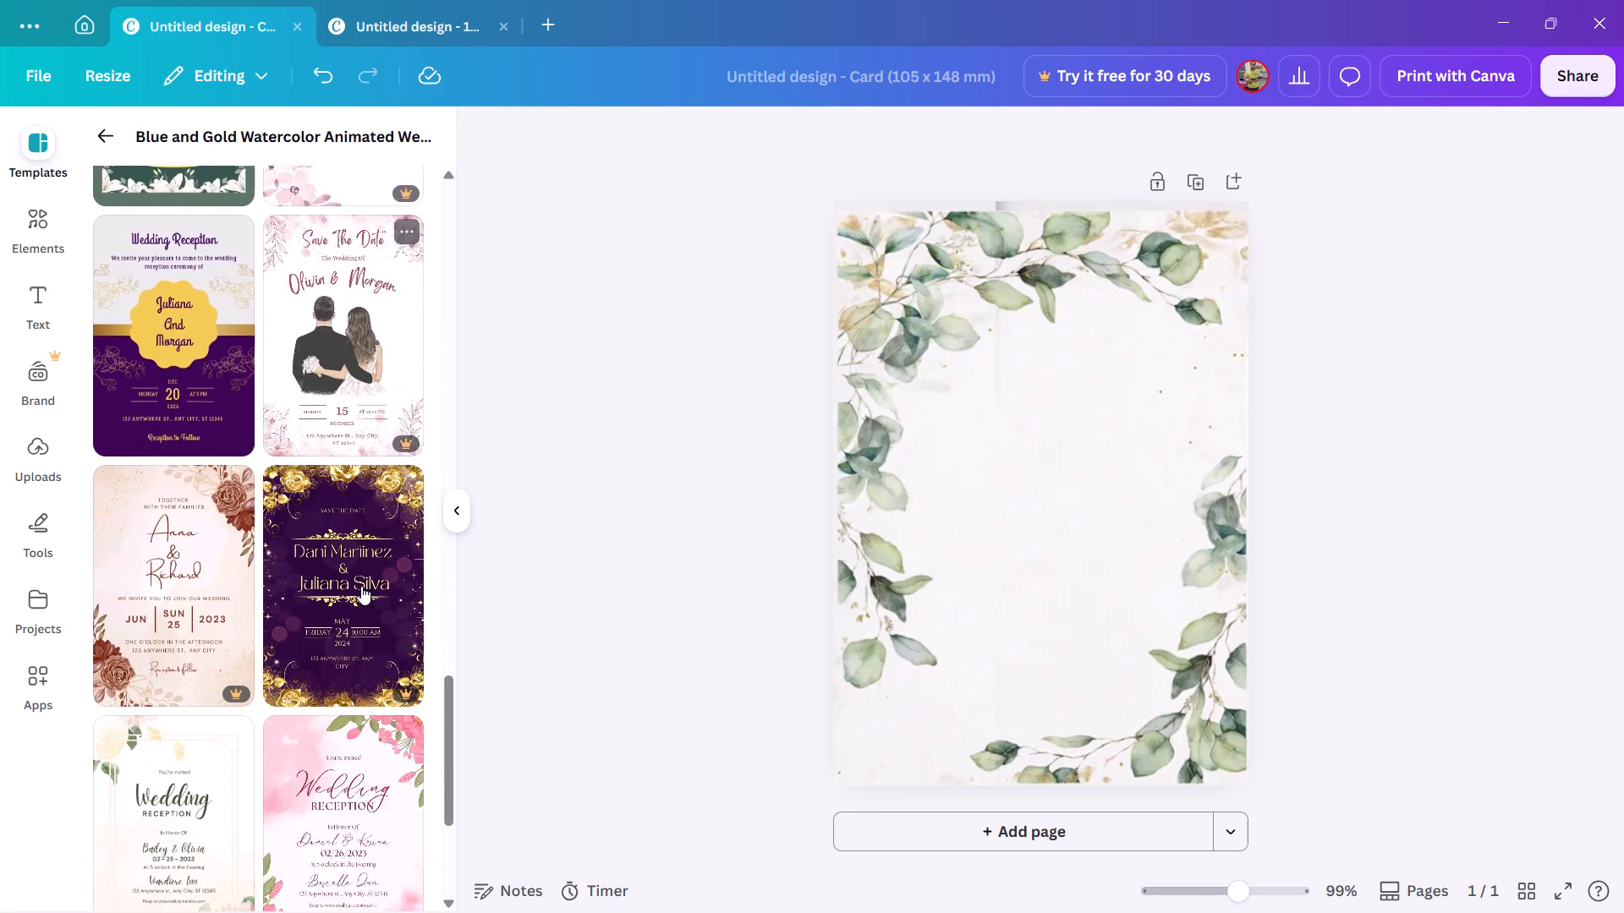
scroll(361, 586, down, 1)
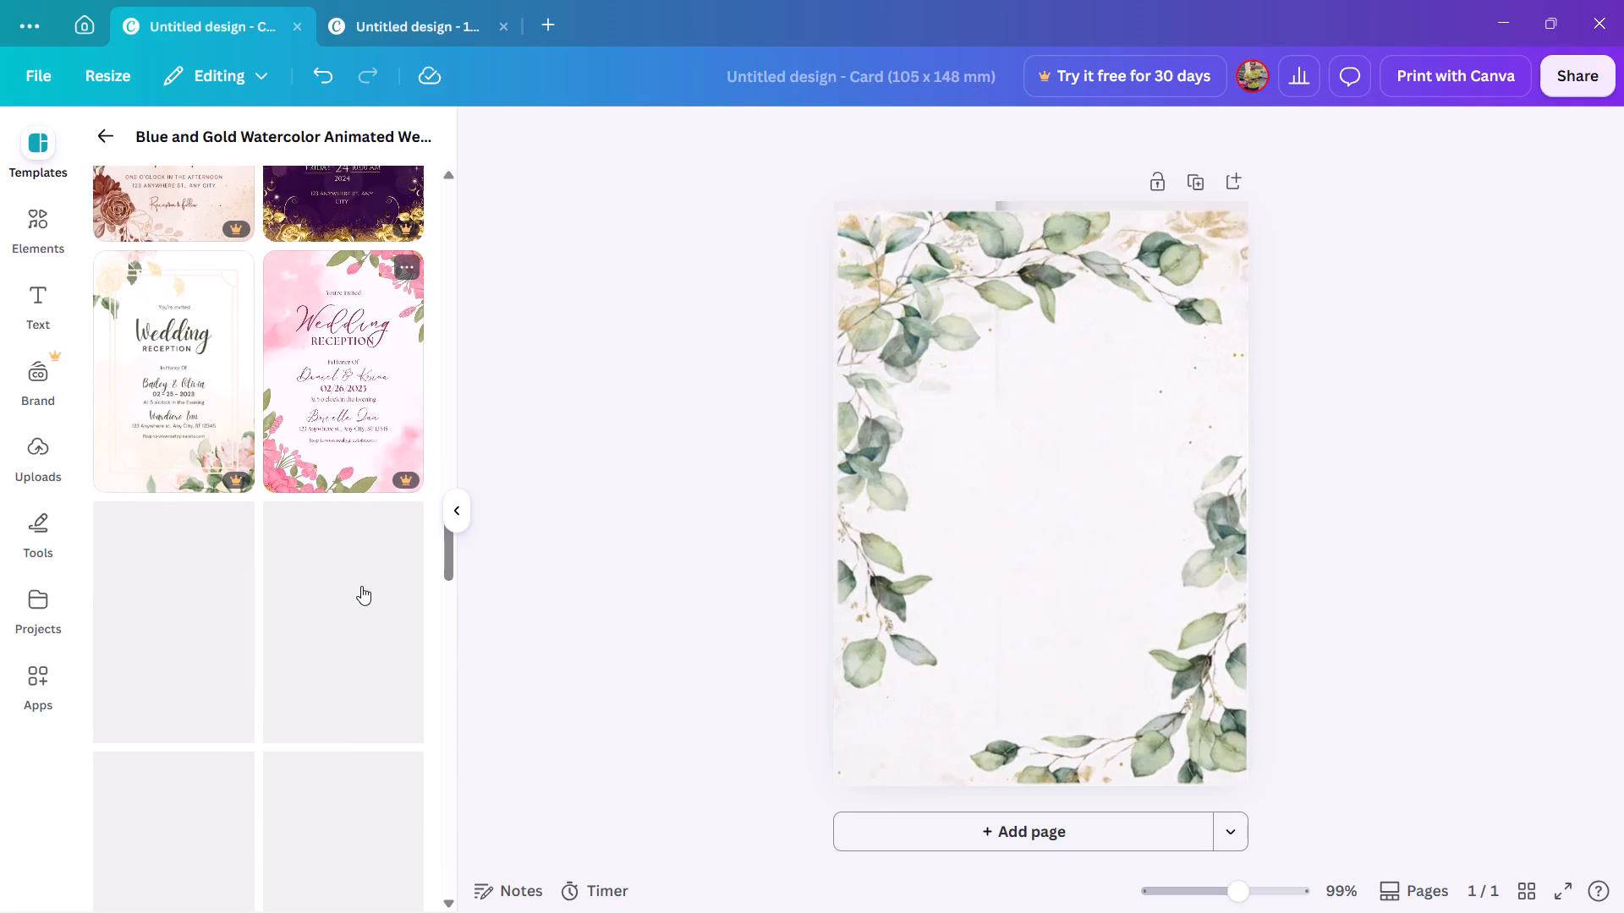
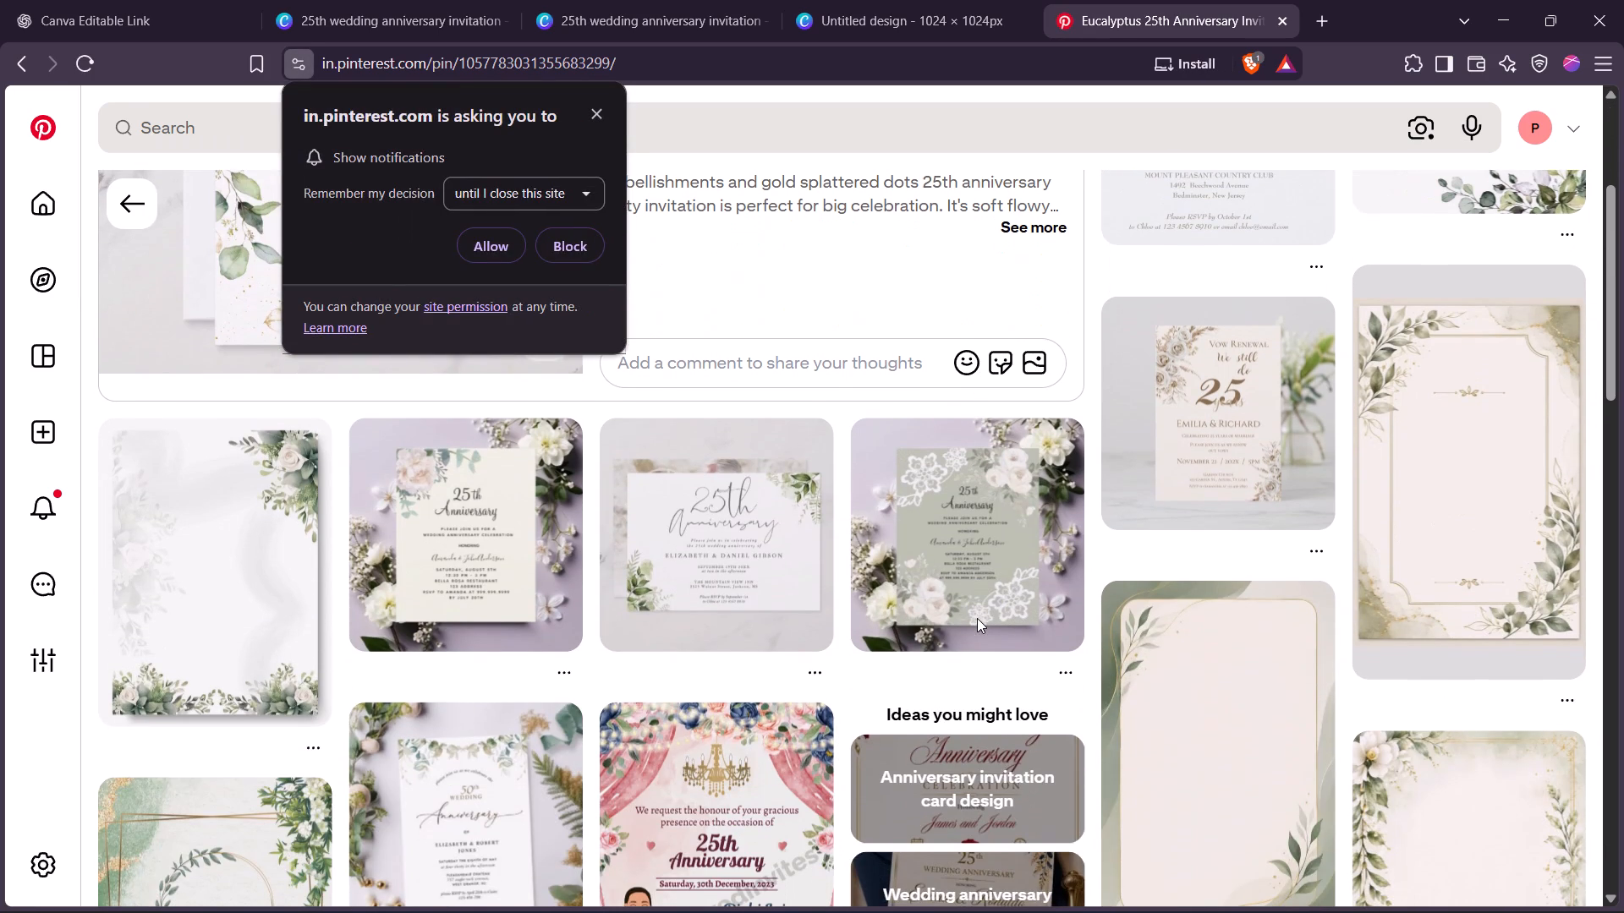
Dismiss the site's notification permission prompt covering the eucalyptus 25th anniversary invitation pin.
scroll(977, 618, up, 3)
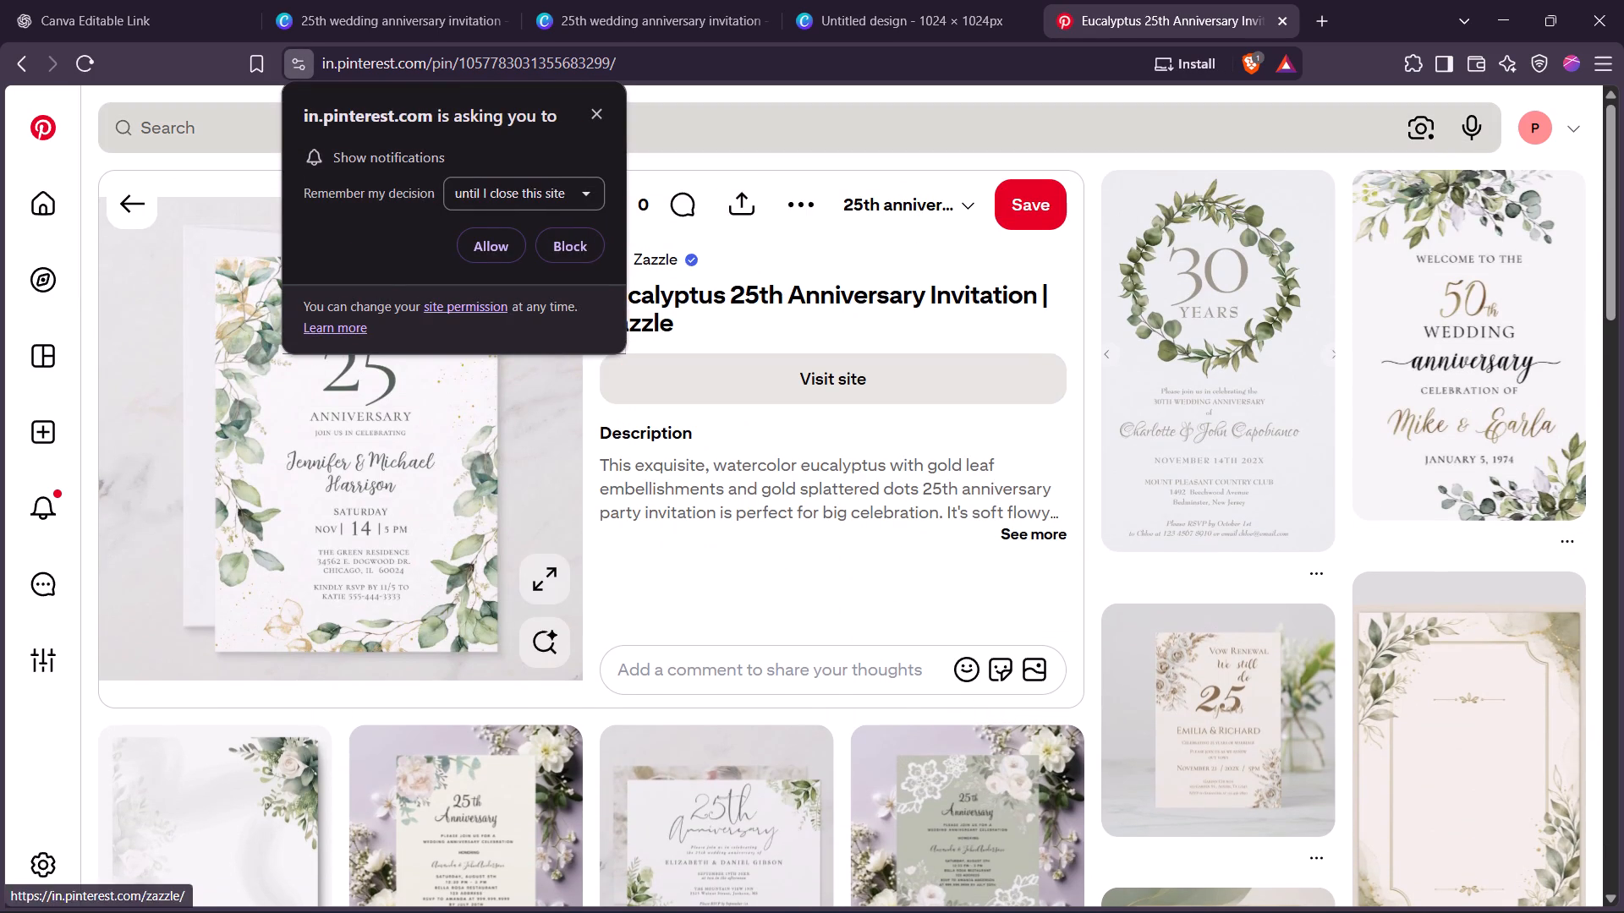
click(828, 140)
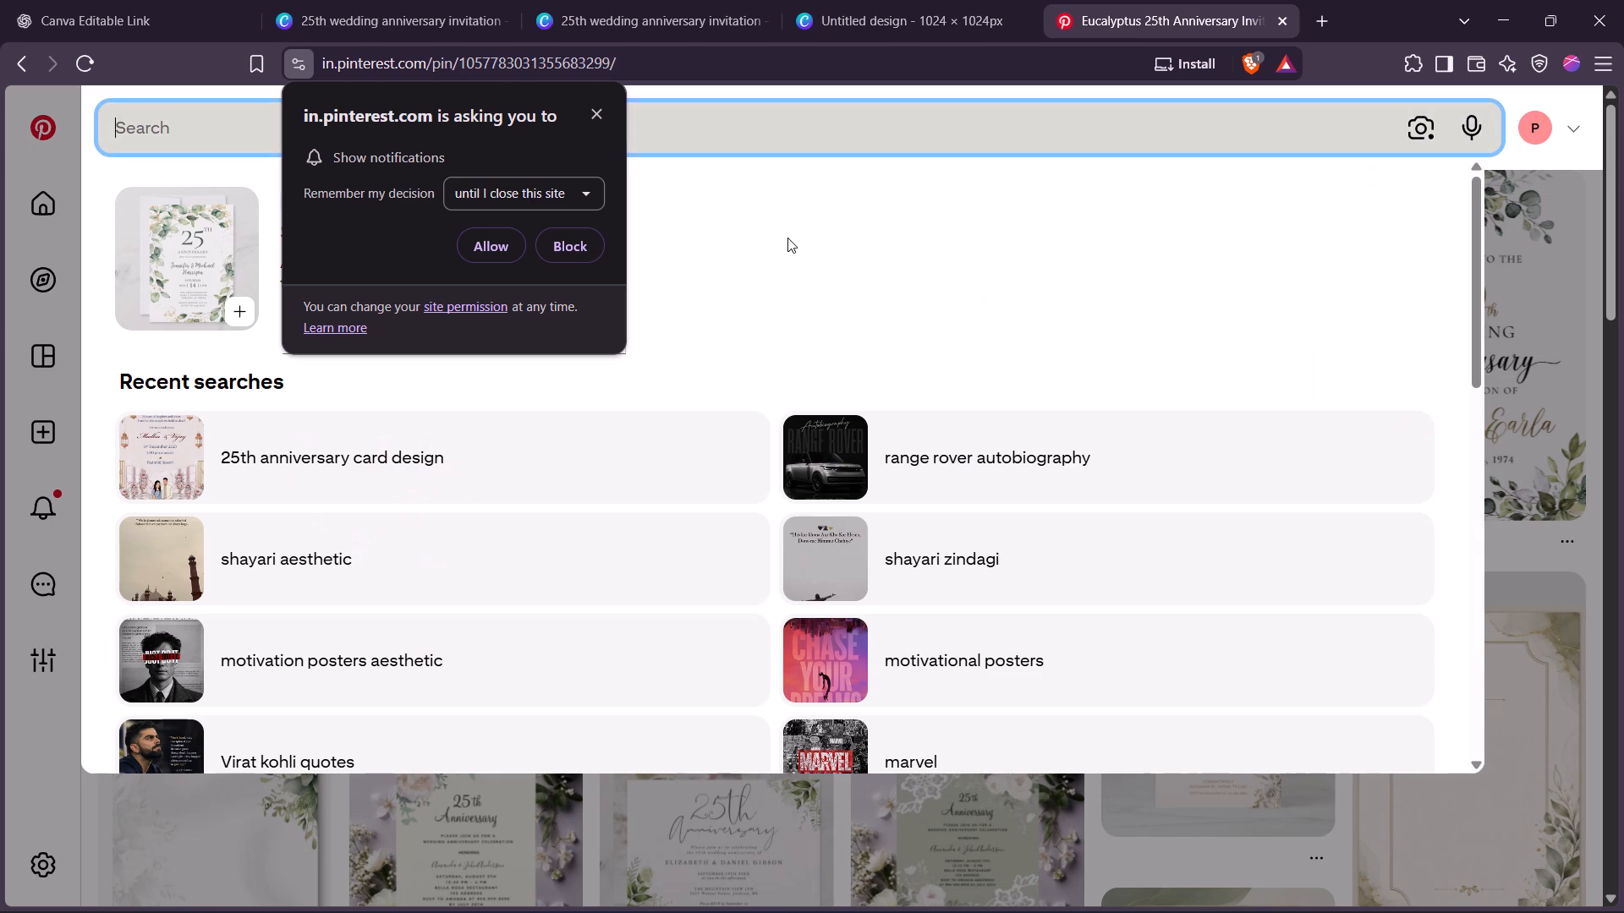
click(787, 238)
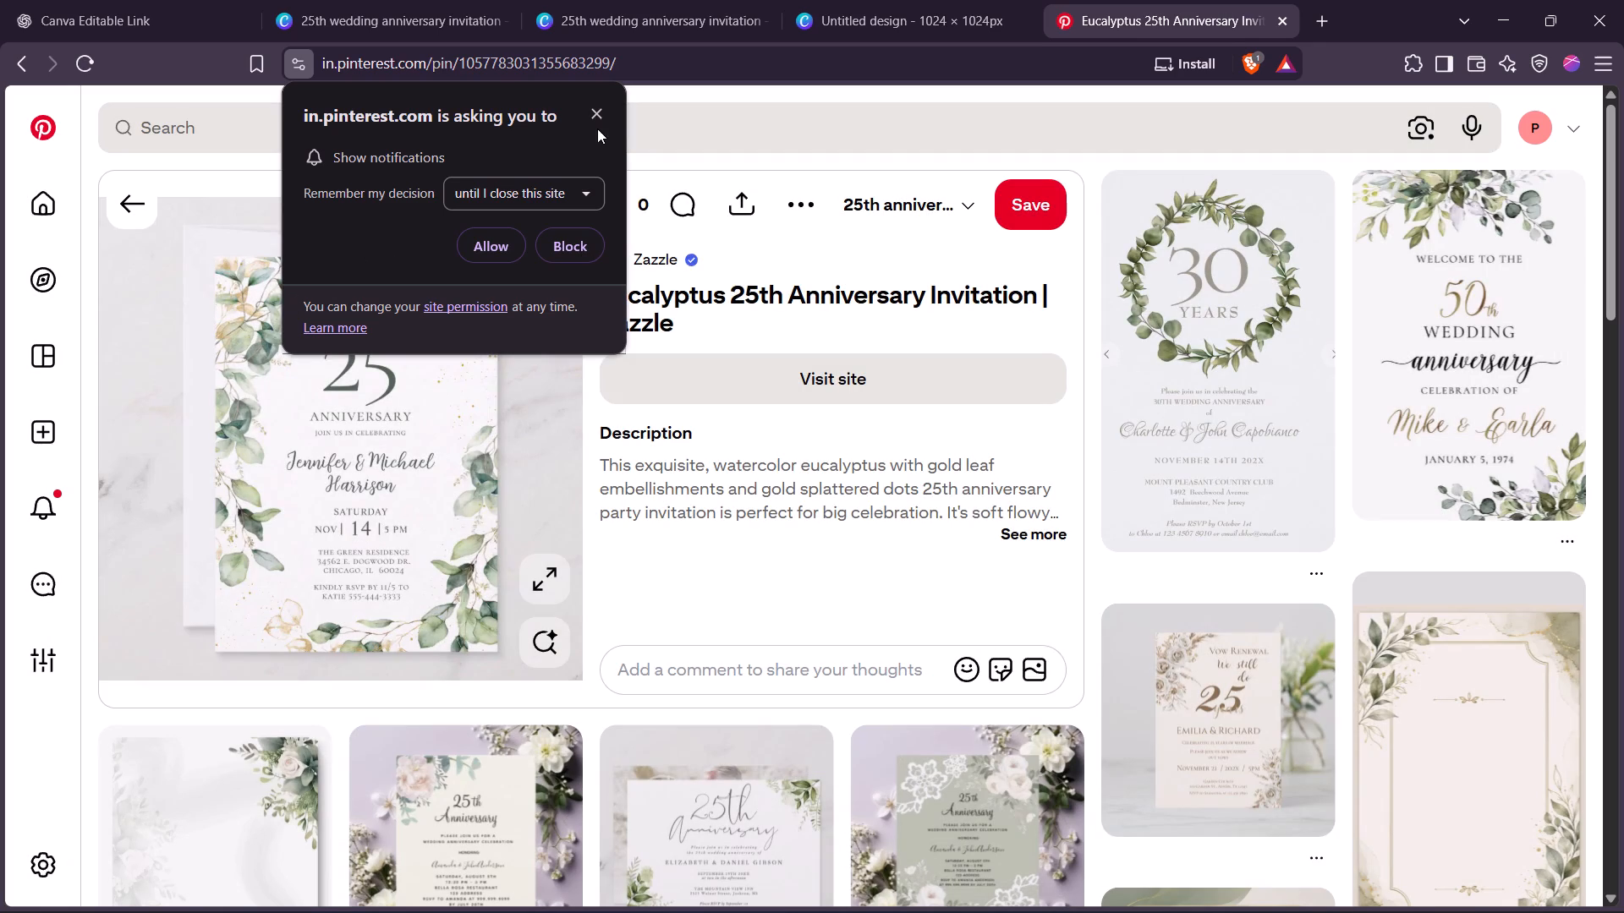
click(595, 111)
Search with the eucalyptus invitation pin attached and the text "give th etempaltre for this", skim the results and return to the pin.
click(431, 123)
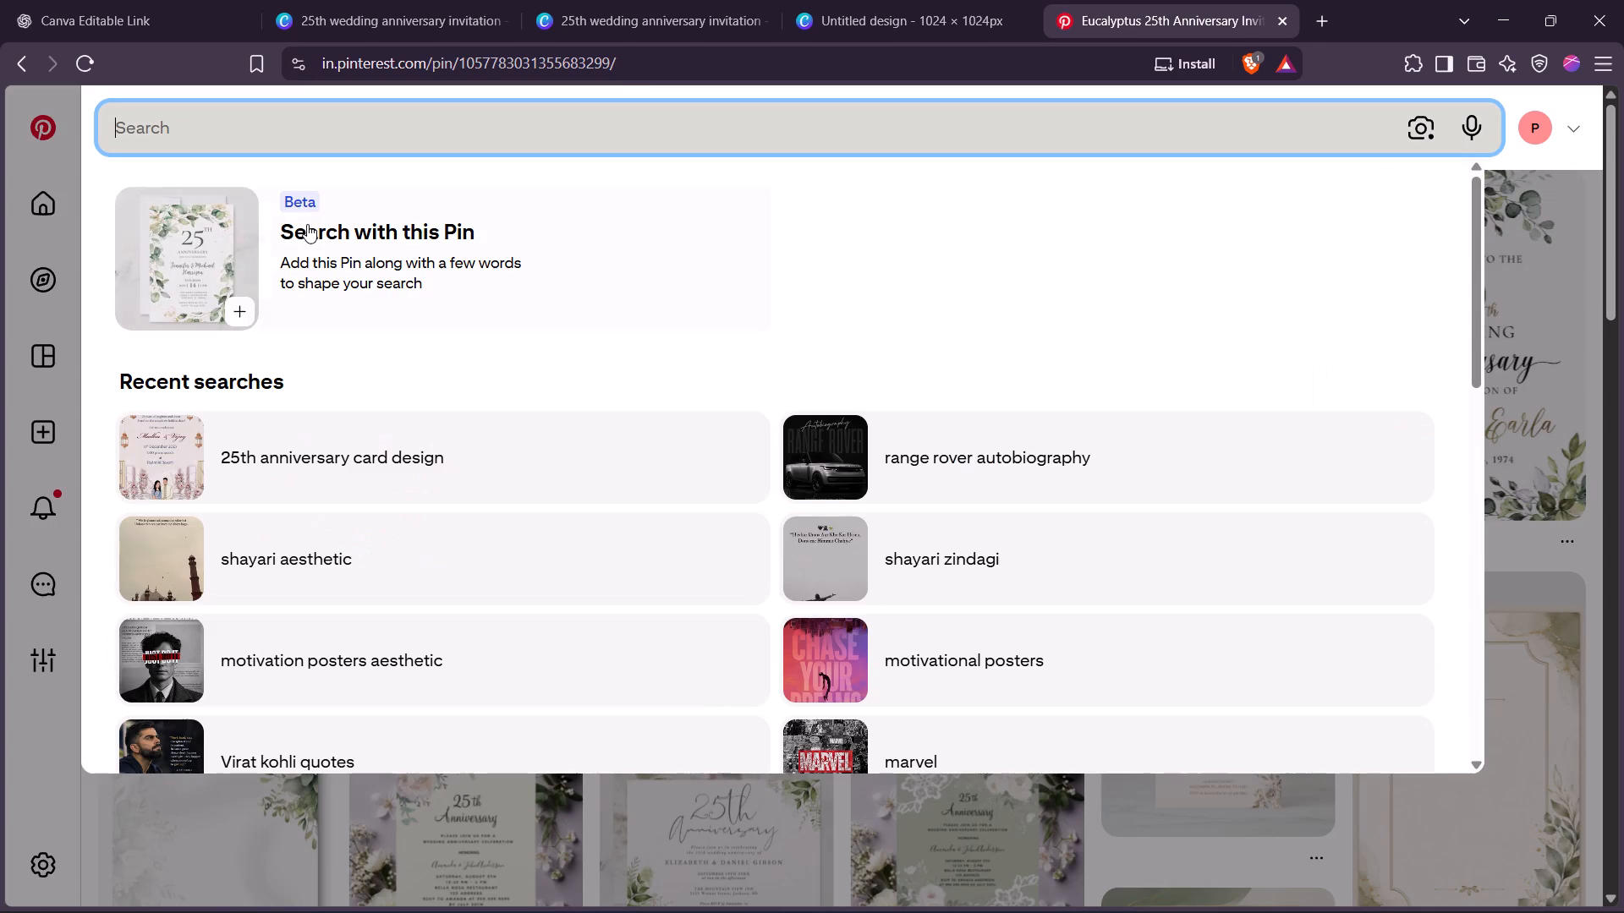
click(251, 319)
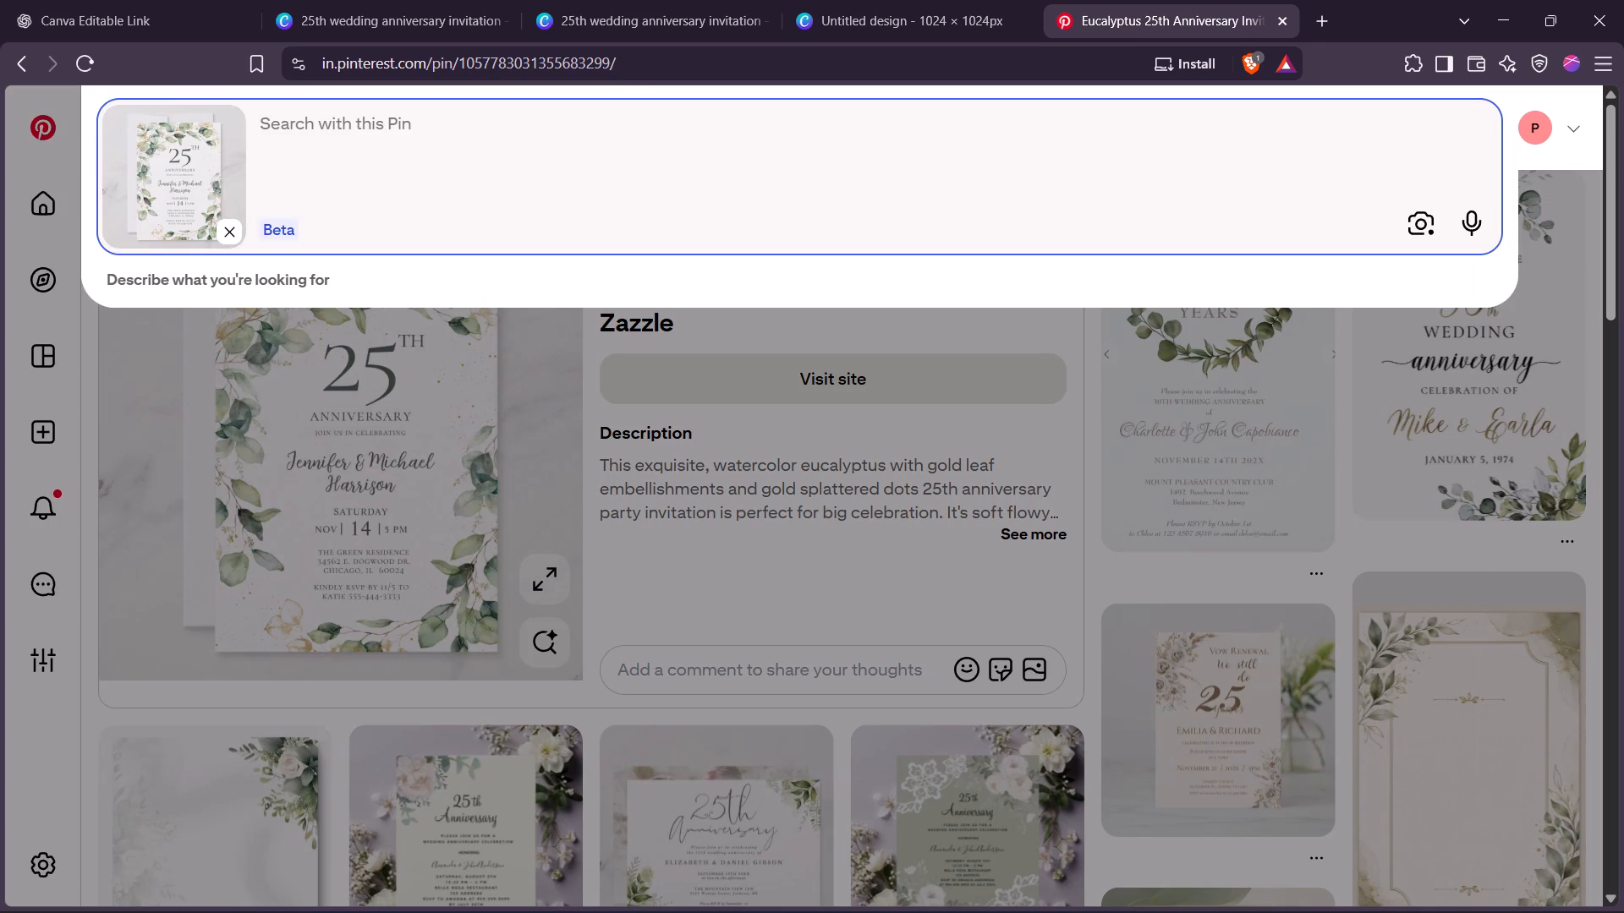
text(give th etempaltre for this)
key(Return)
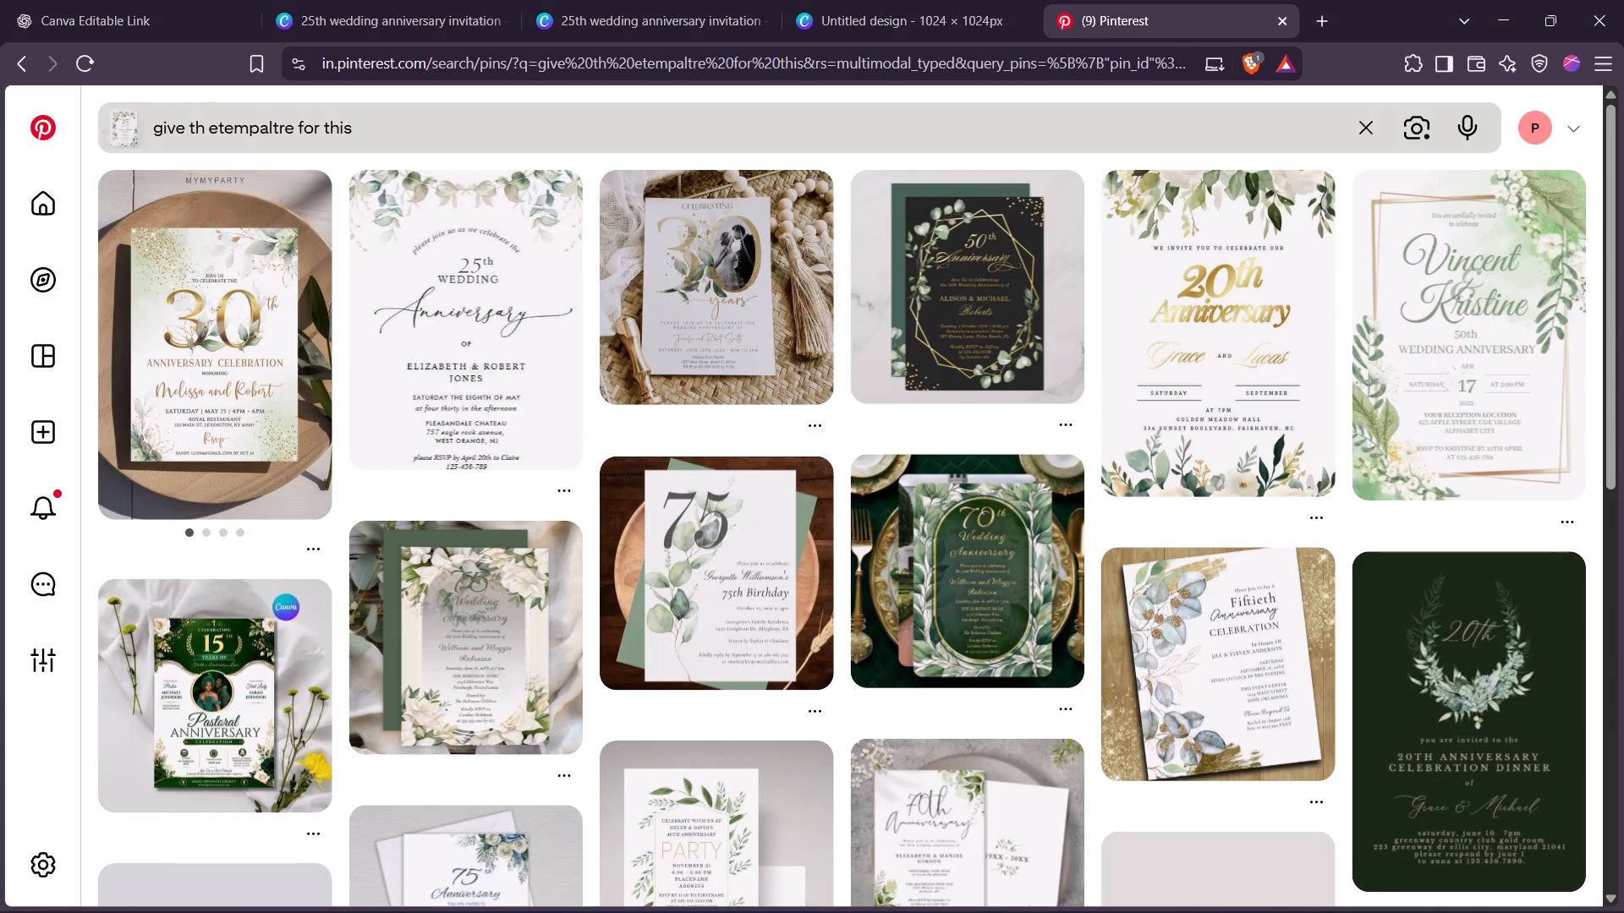
scroll(366, 383, down, 2)
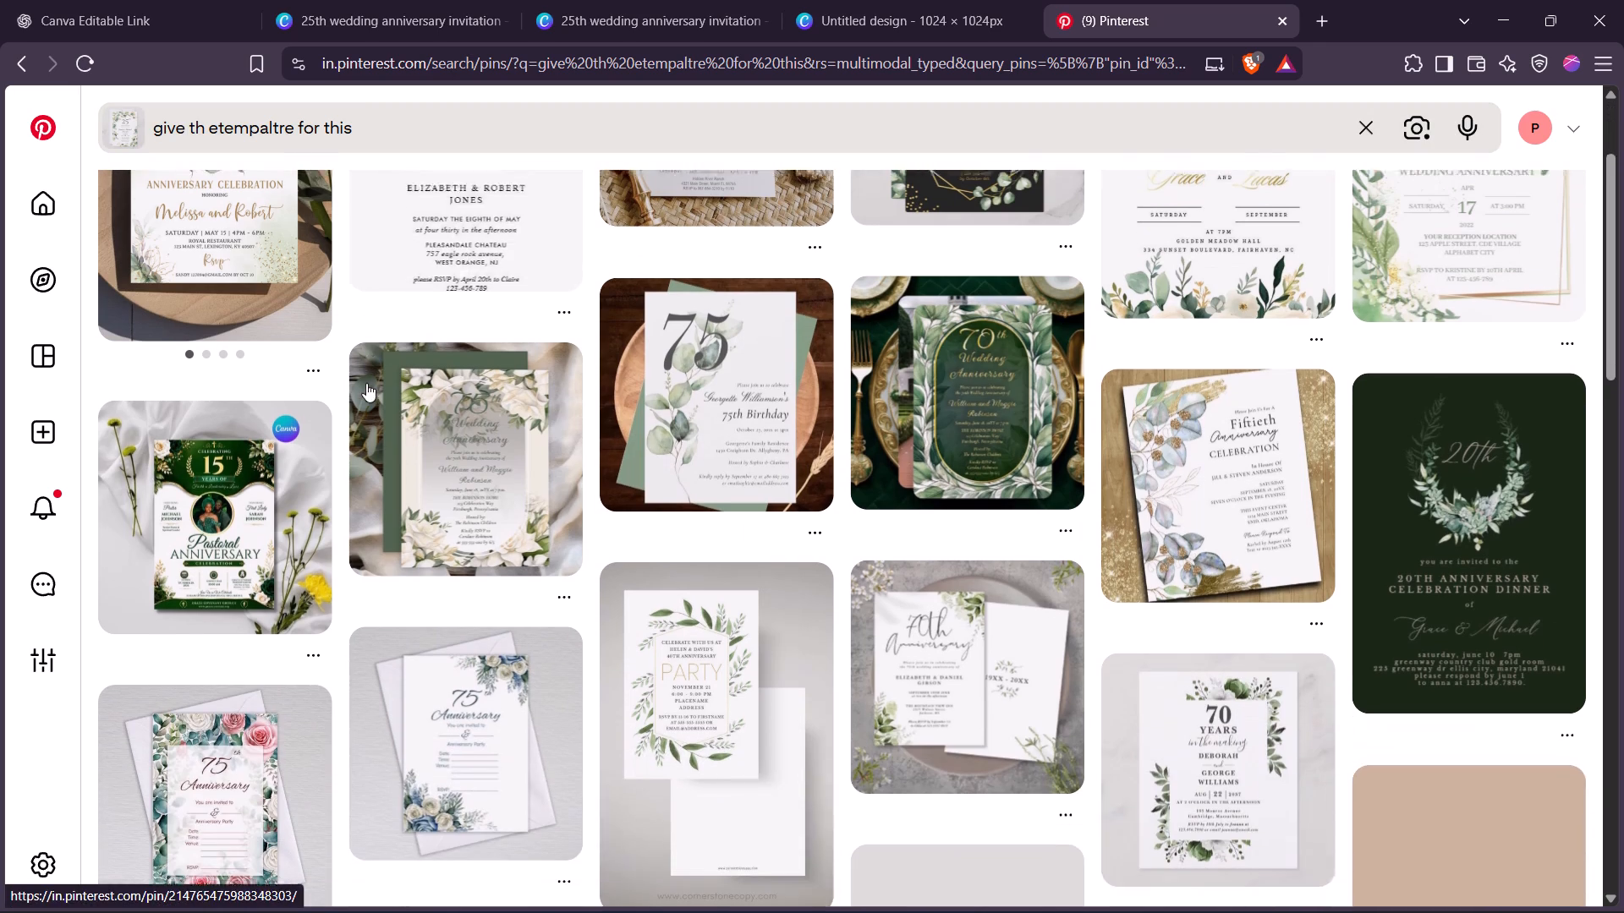
scroll(366, 383, down, 2)
scroll(366, 383, right, 7)
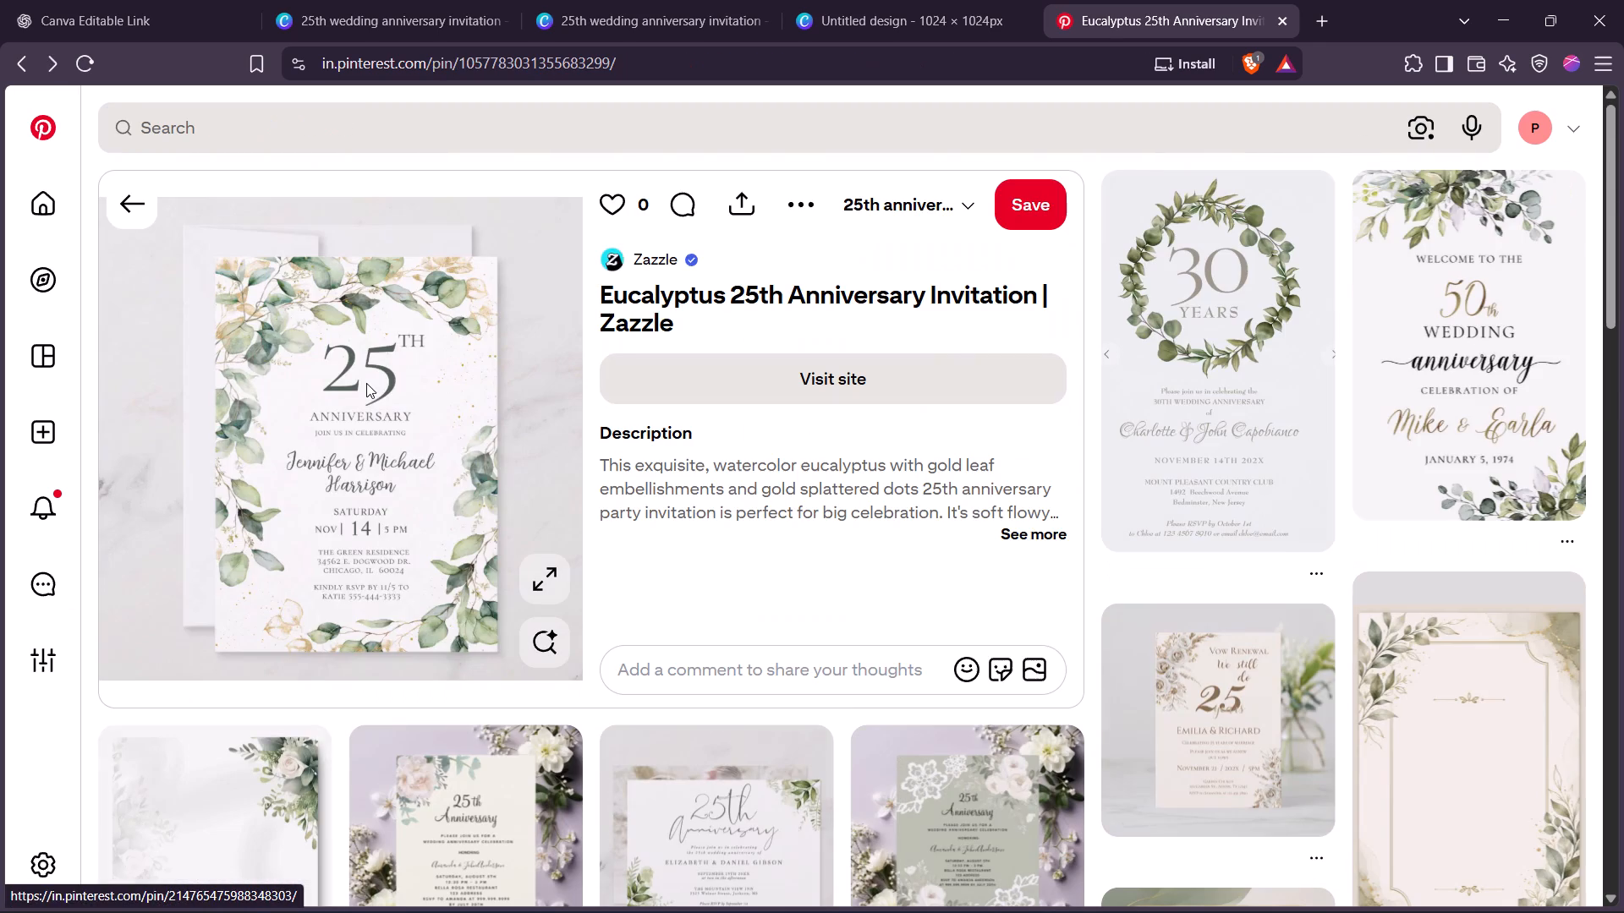
Browse the pins related to the eucalyptus 25th anniversary invitation for a blank greenery background resembling the reference.
scroll(710, 554, down, 2)
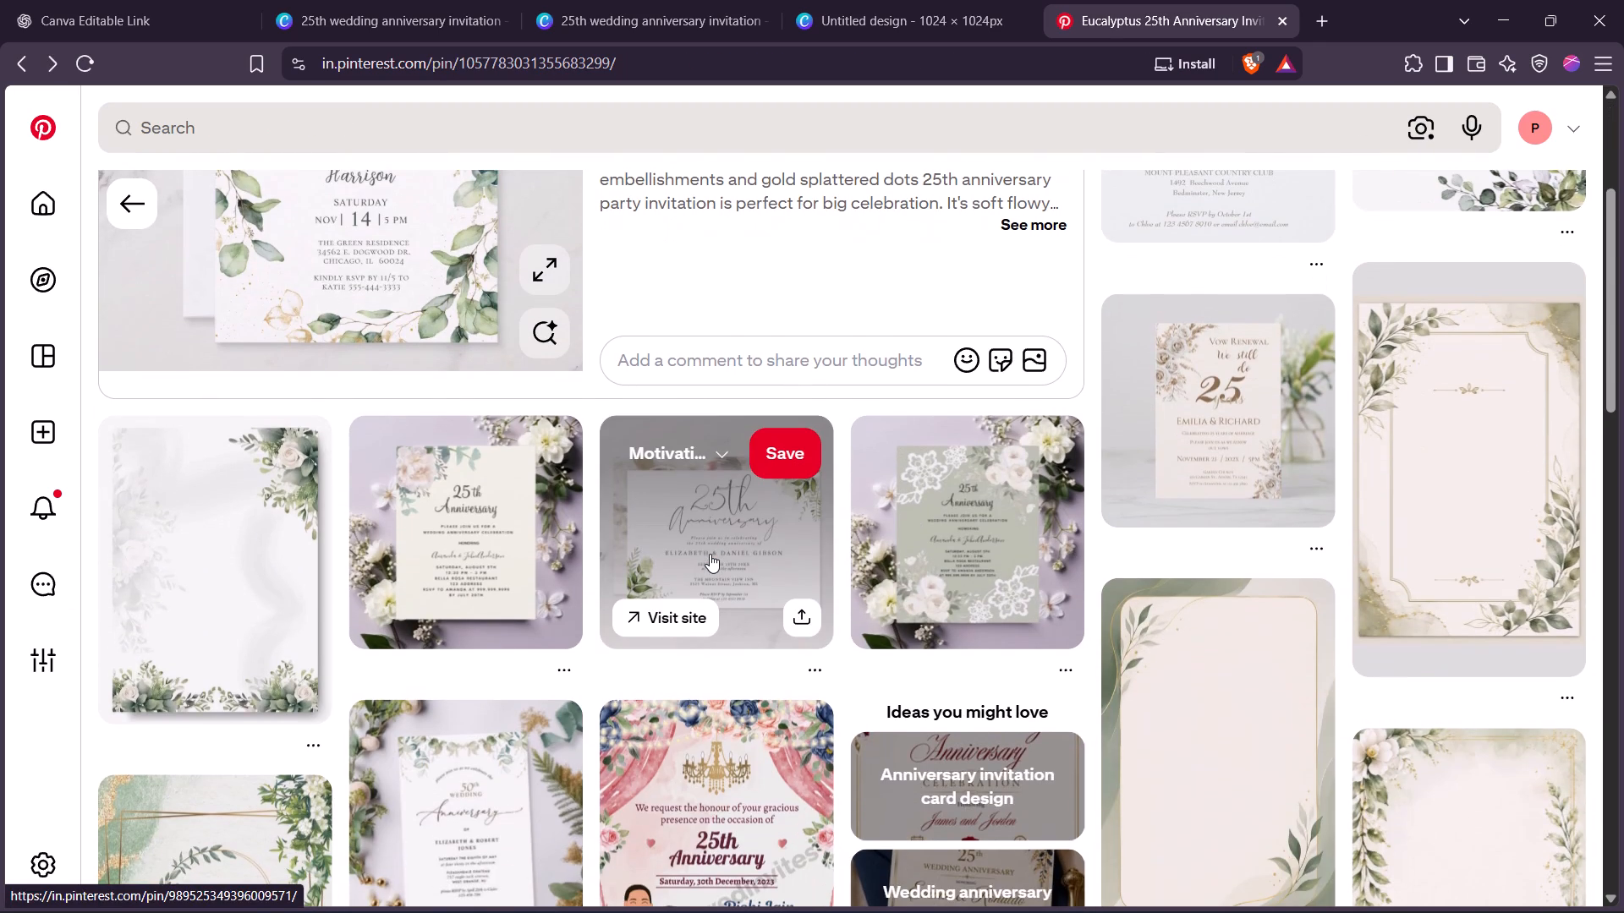
scroll(710, 554, down, 5)
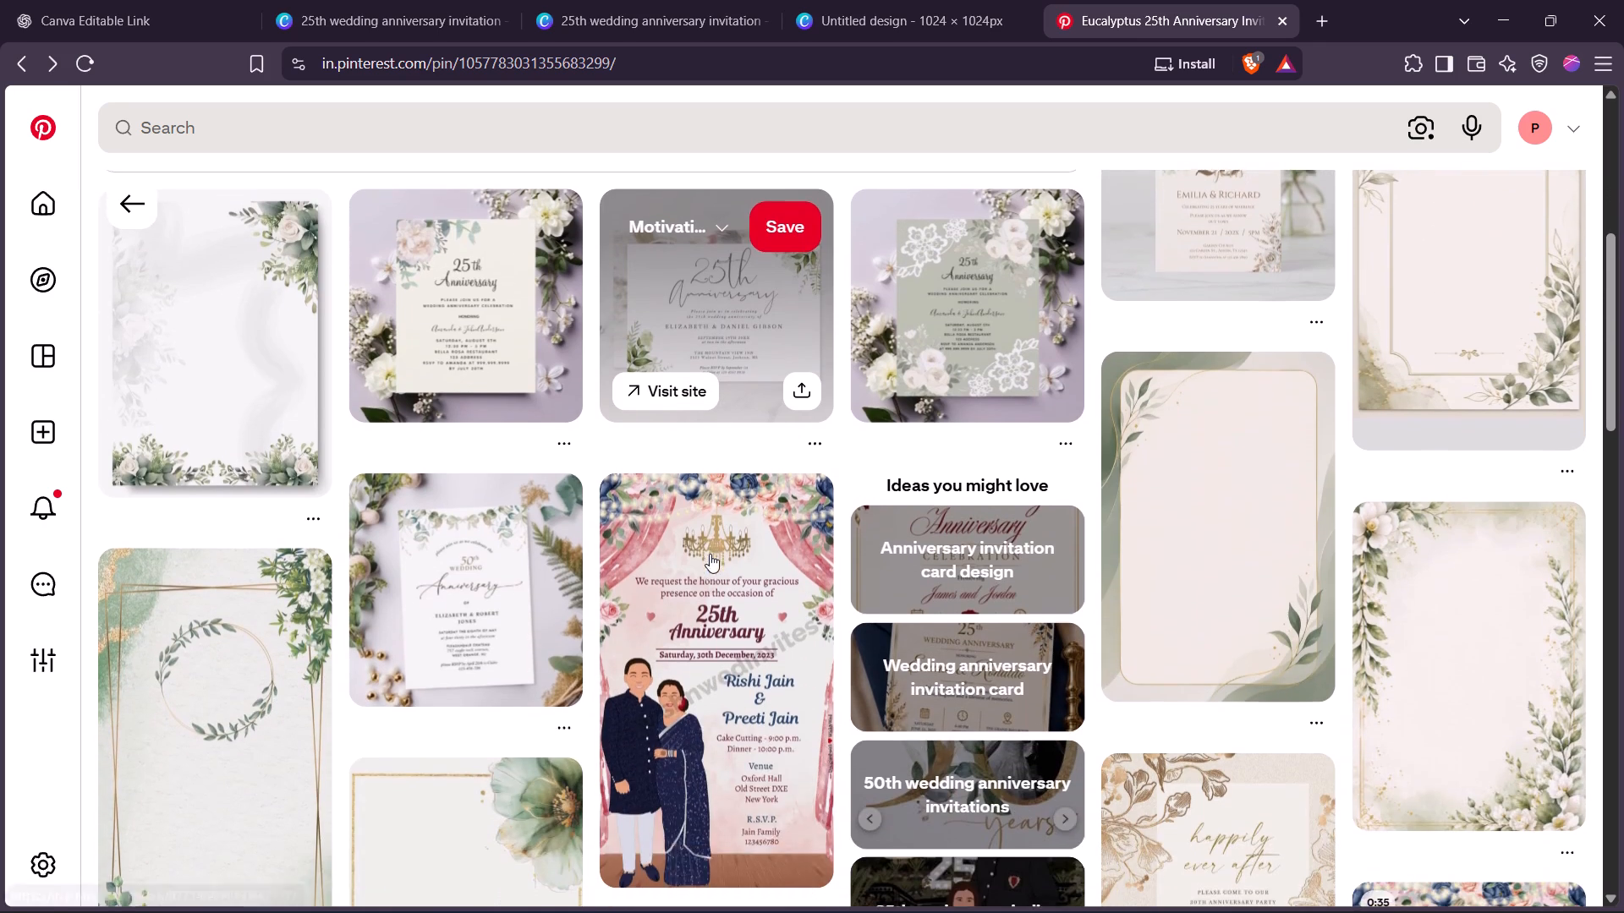
scroll(710, 554, down, 3)
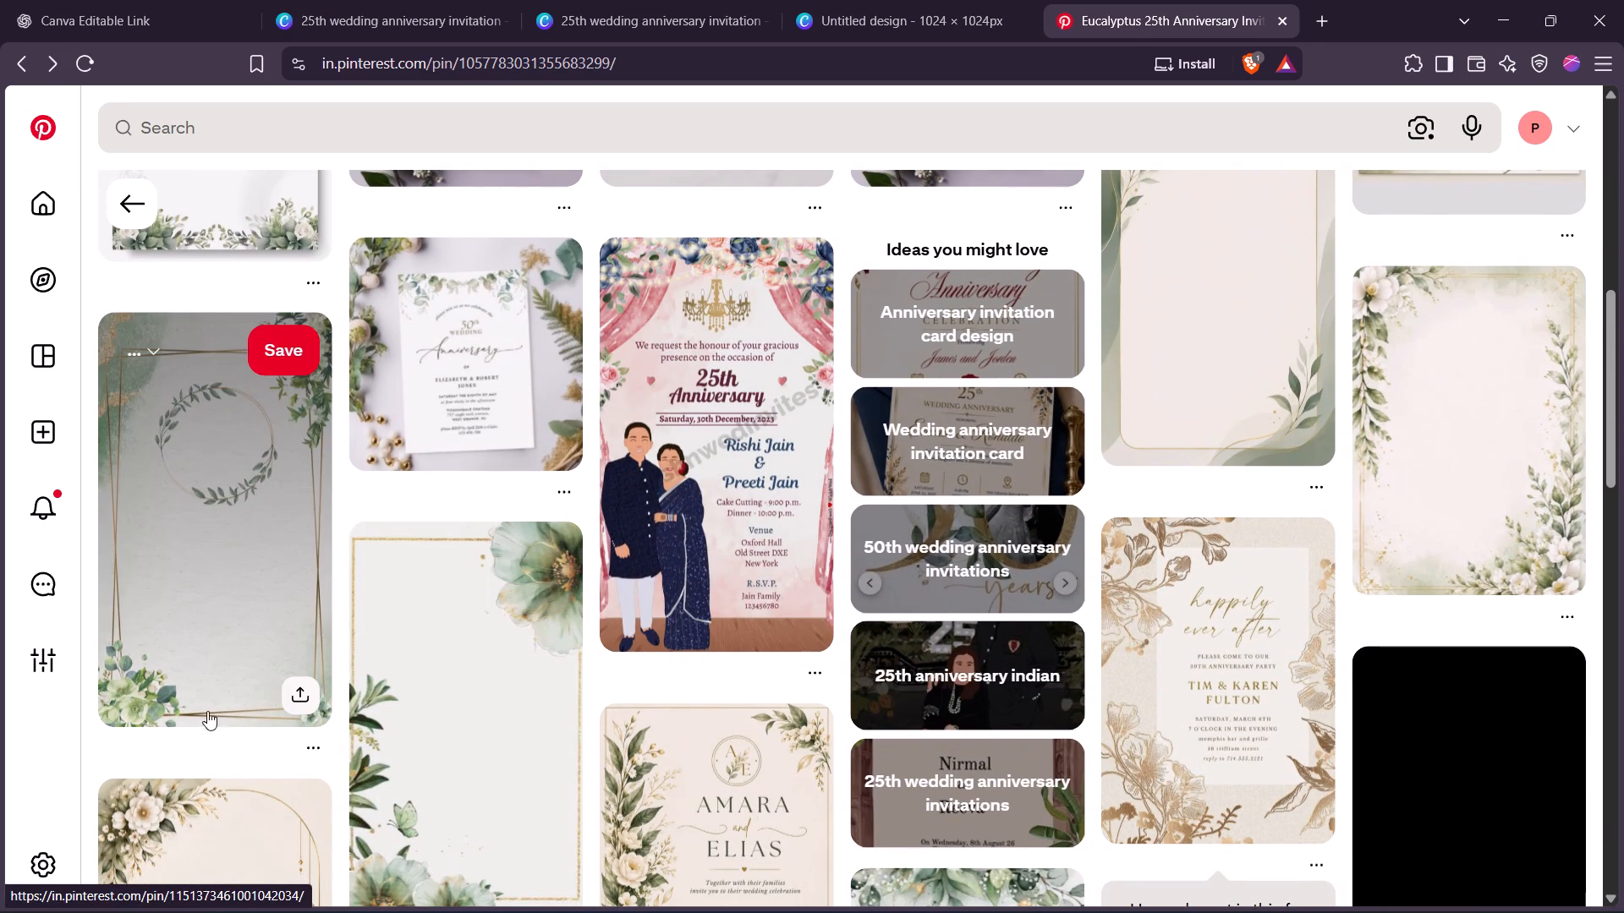
scroll(91, 723, down, 3)
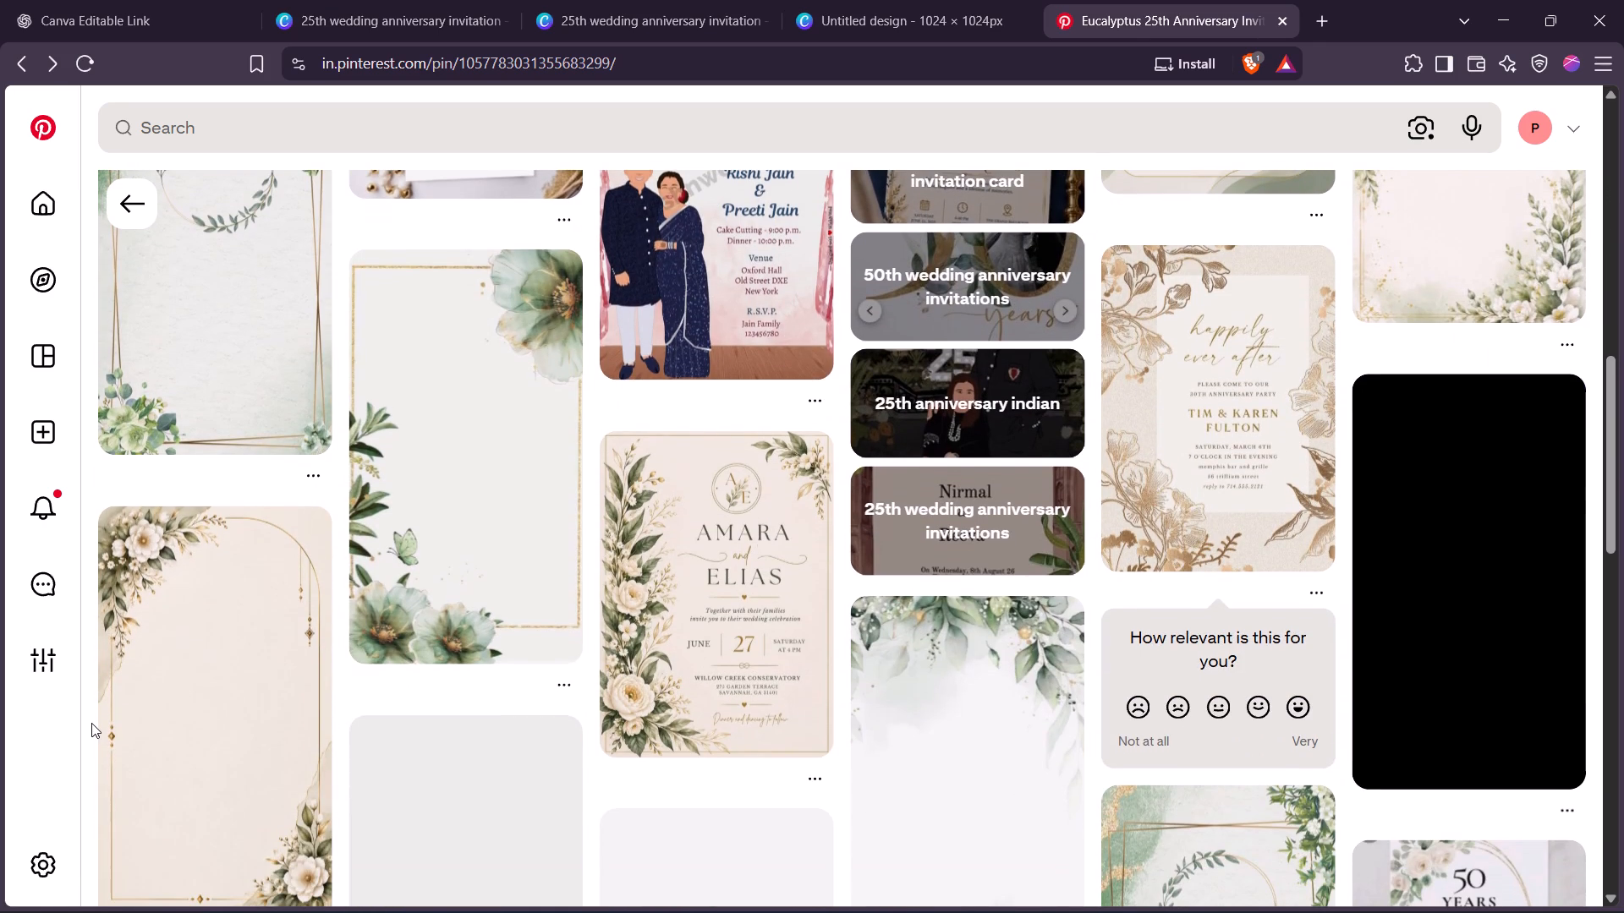
scroll(91, 723, down, 3)
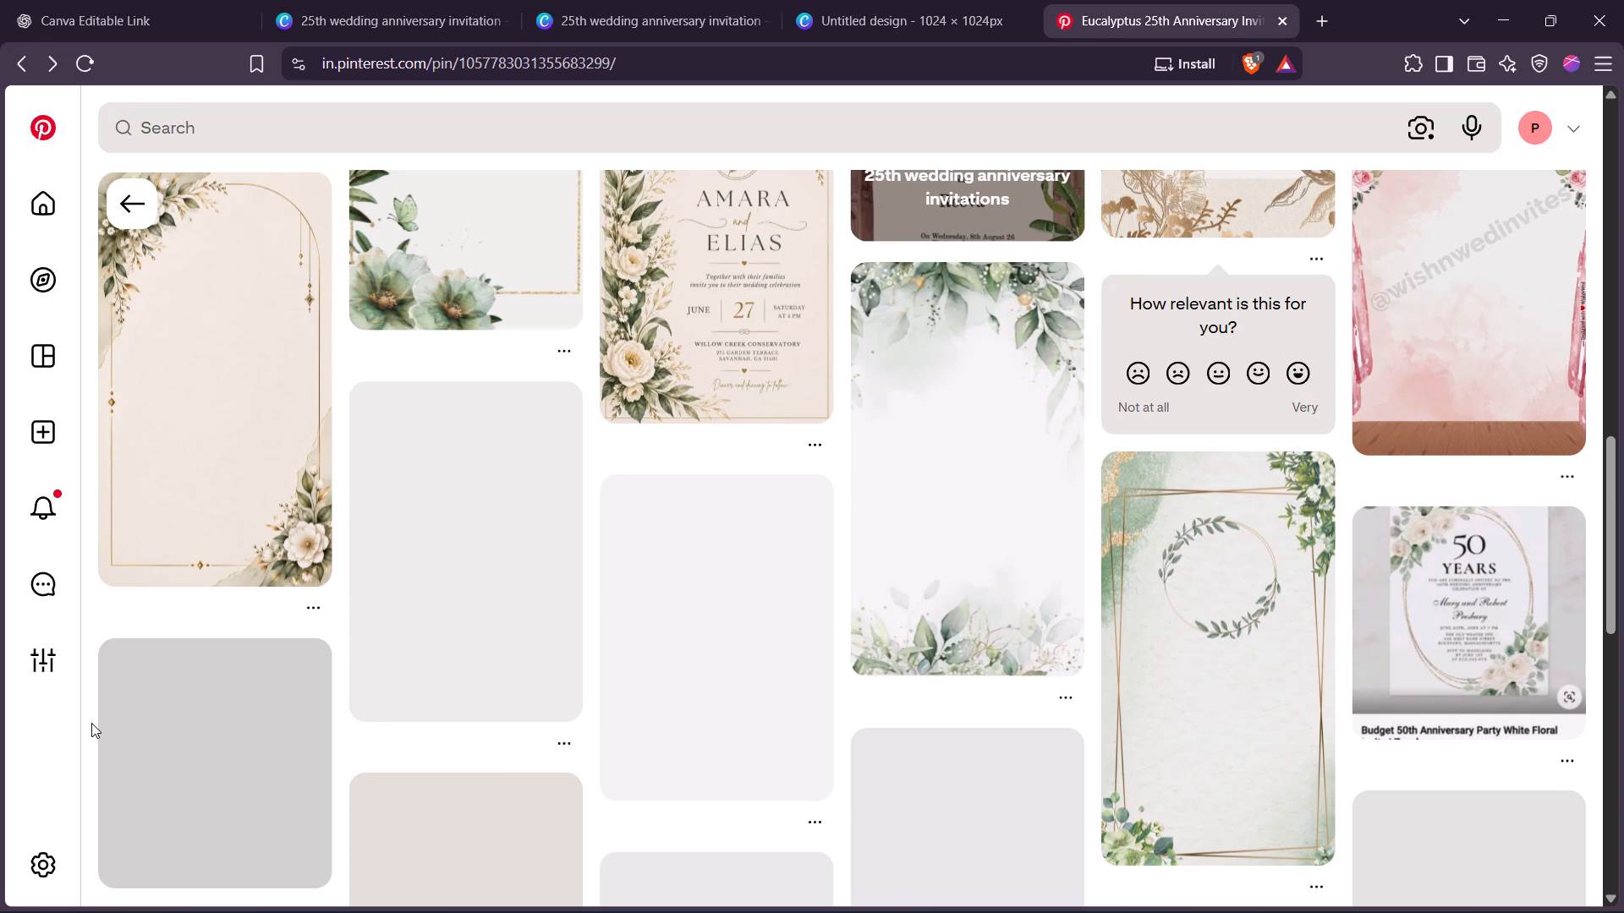
scroll(91, 723, down, 5)
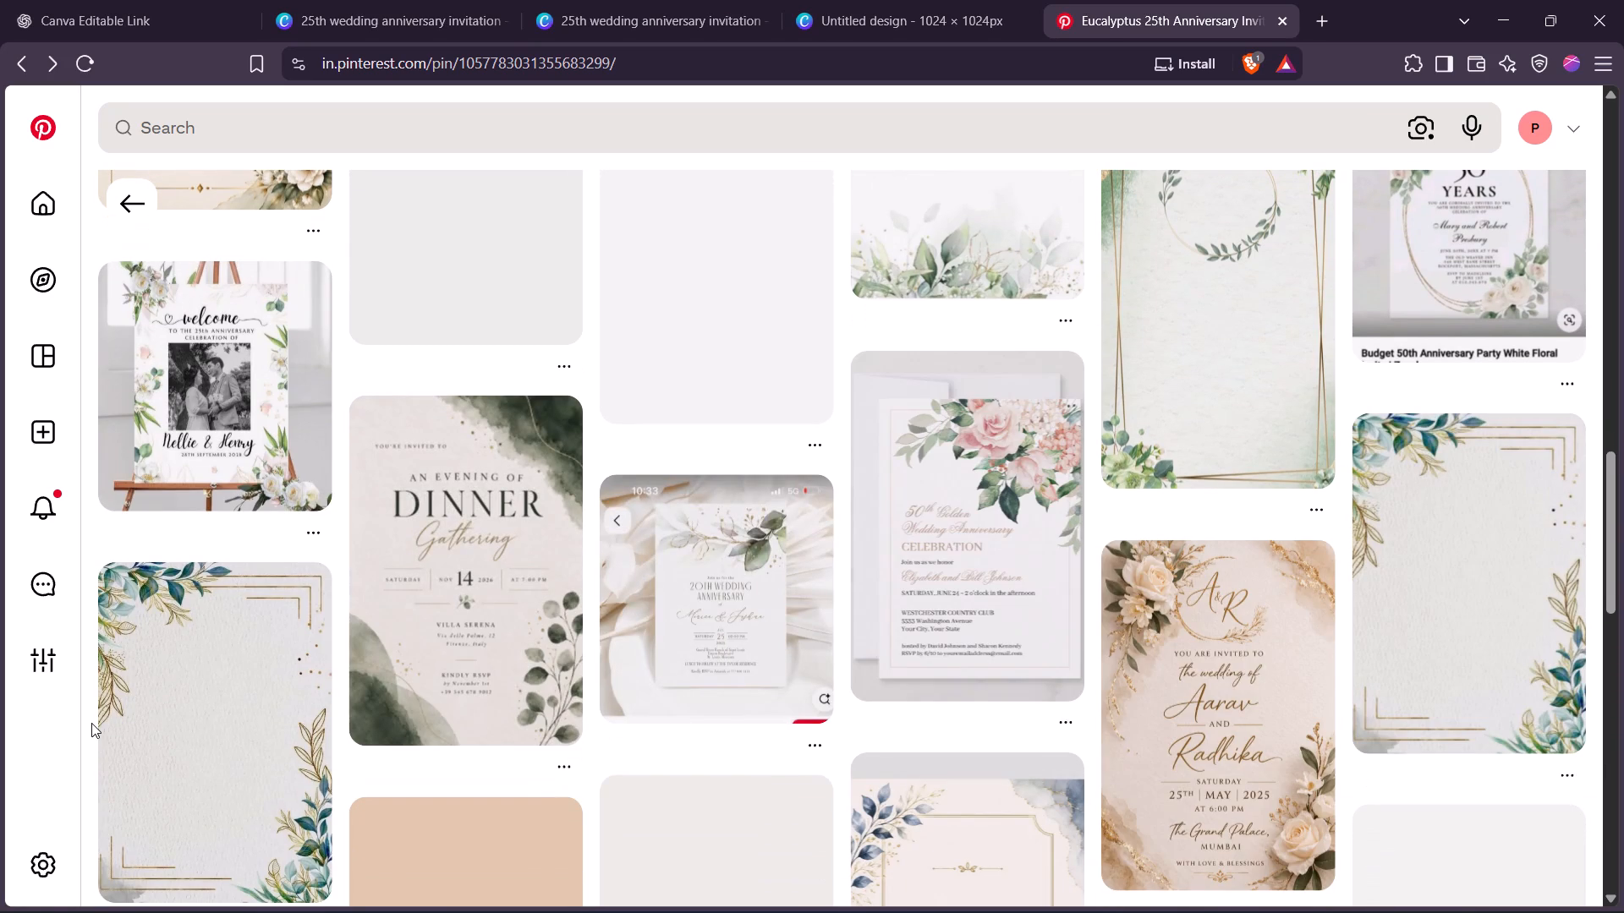
scroll(91, 723, up, 1)
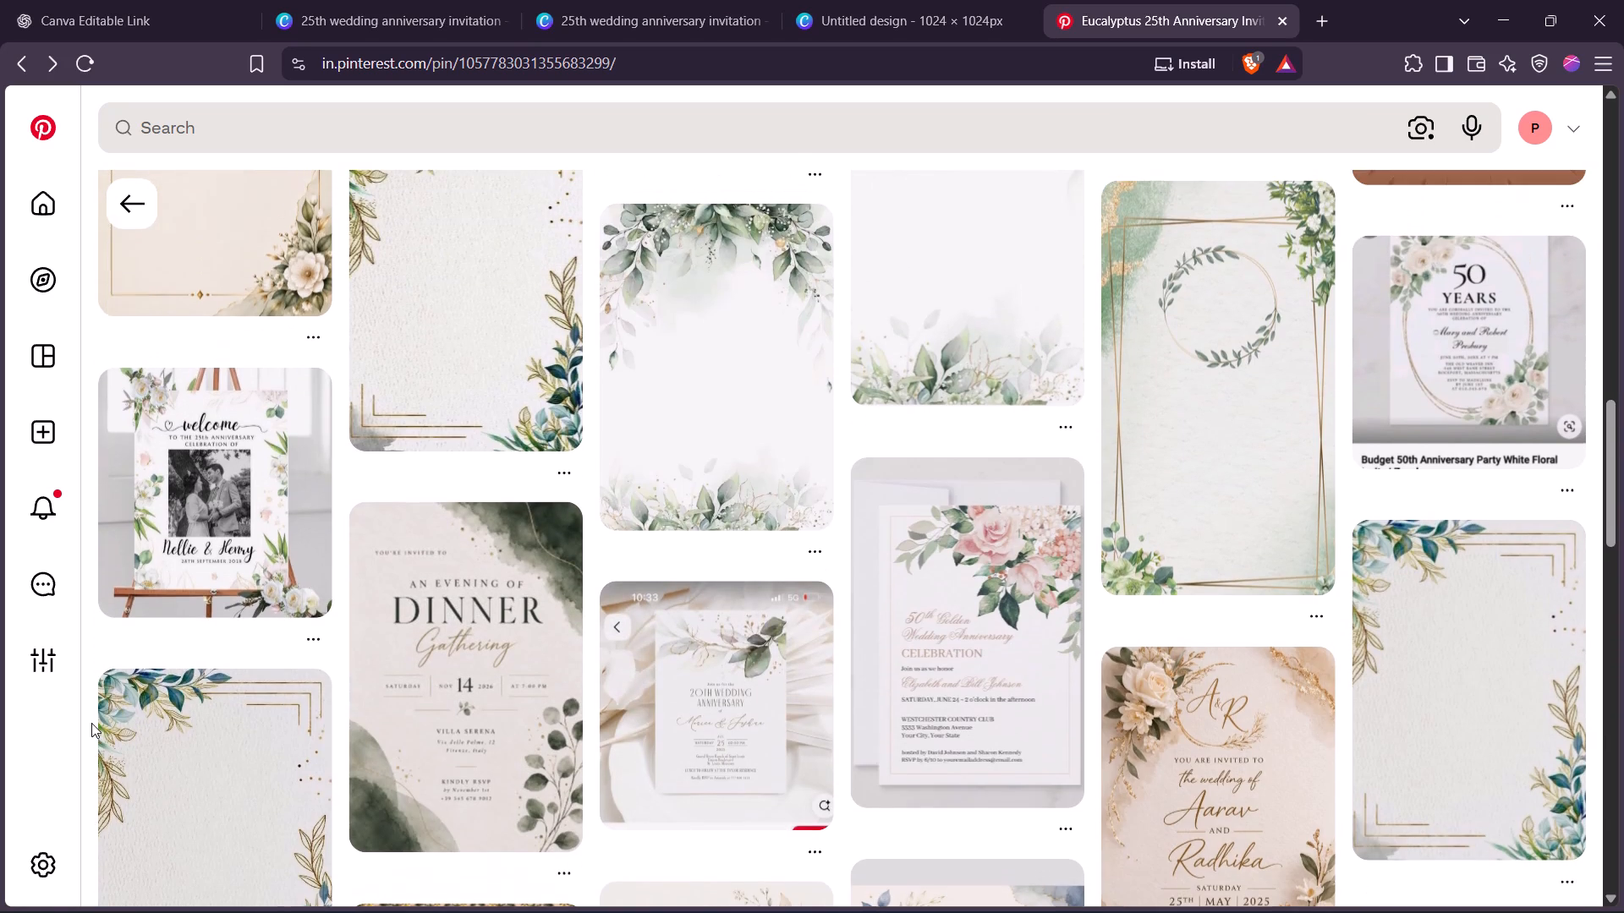
scroll(91, 723, up, 2)
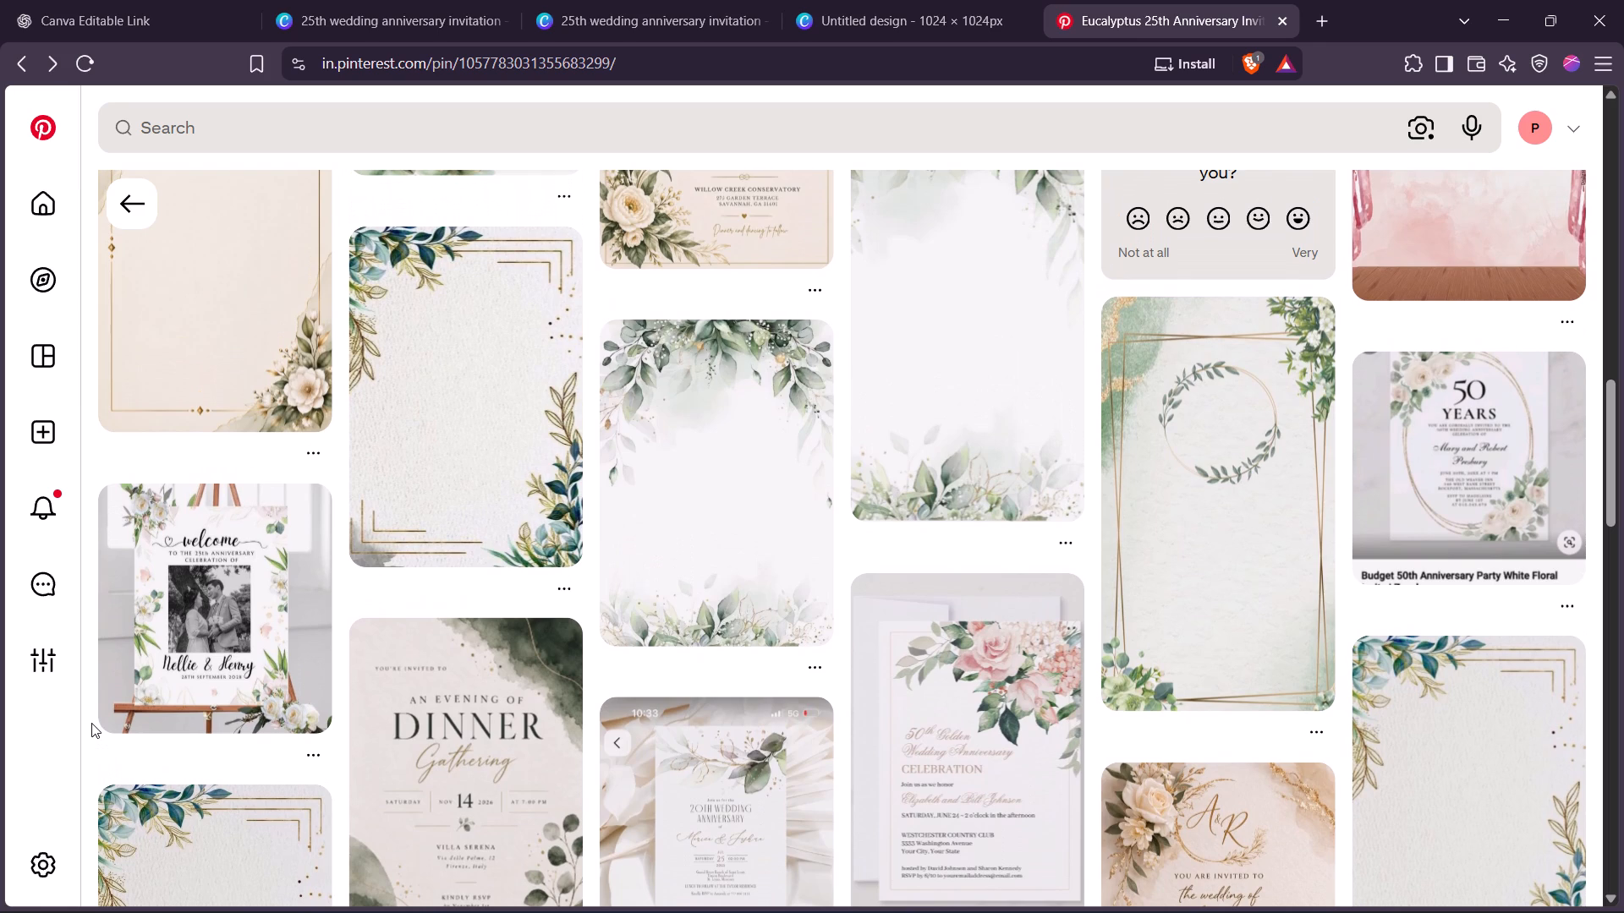
scroll(91, 723, up, 1)
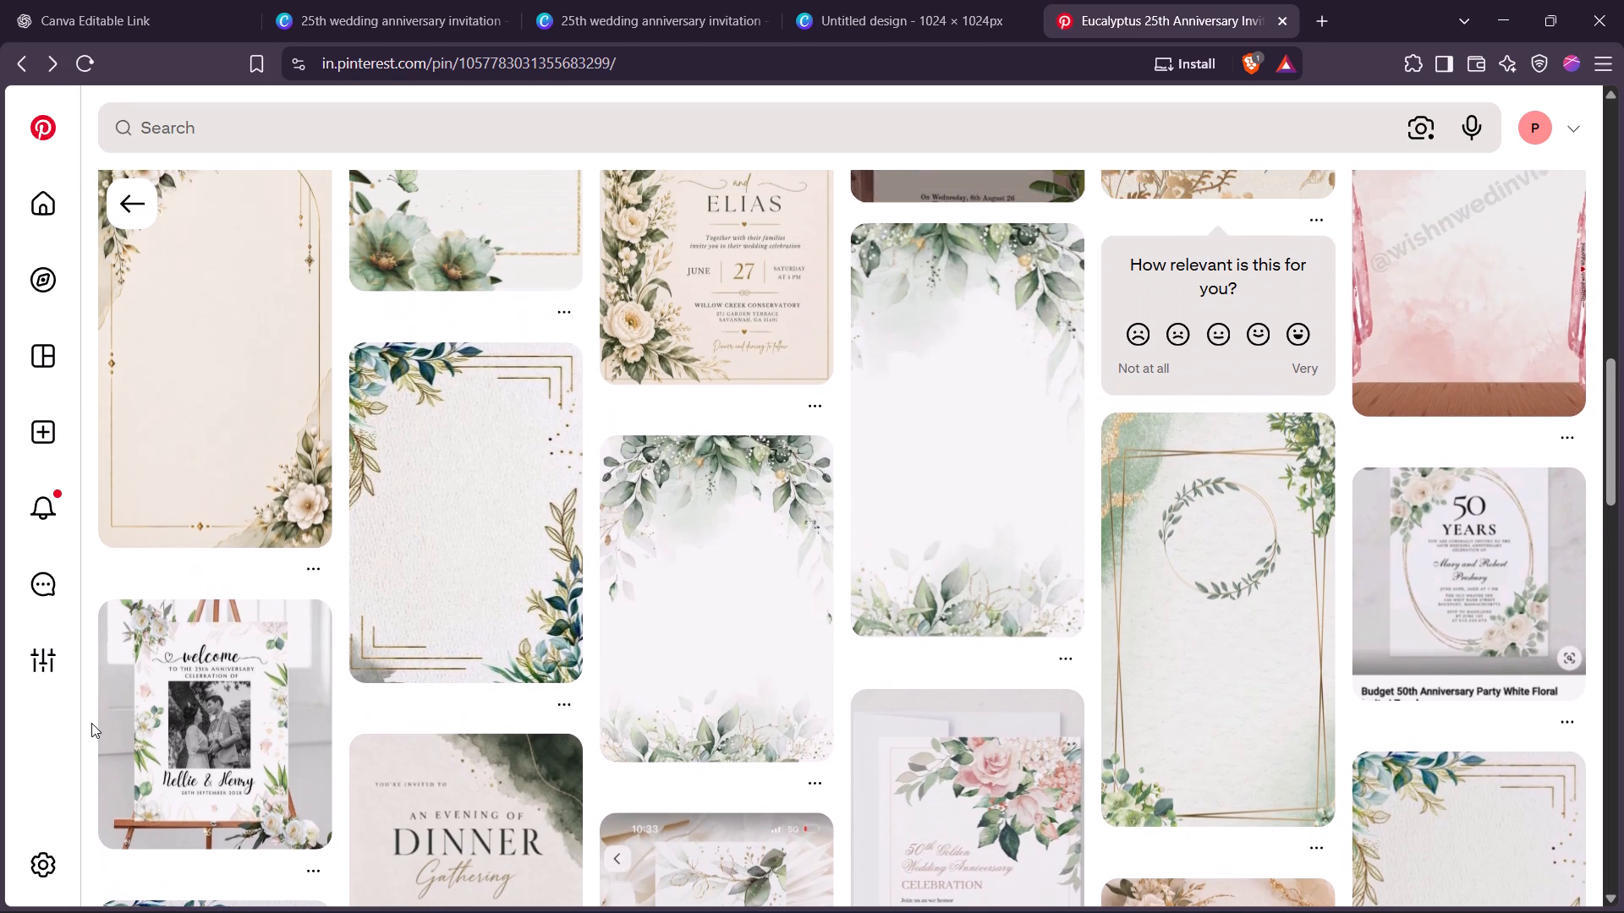
scroll(91, 723, up, 2)
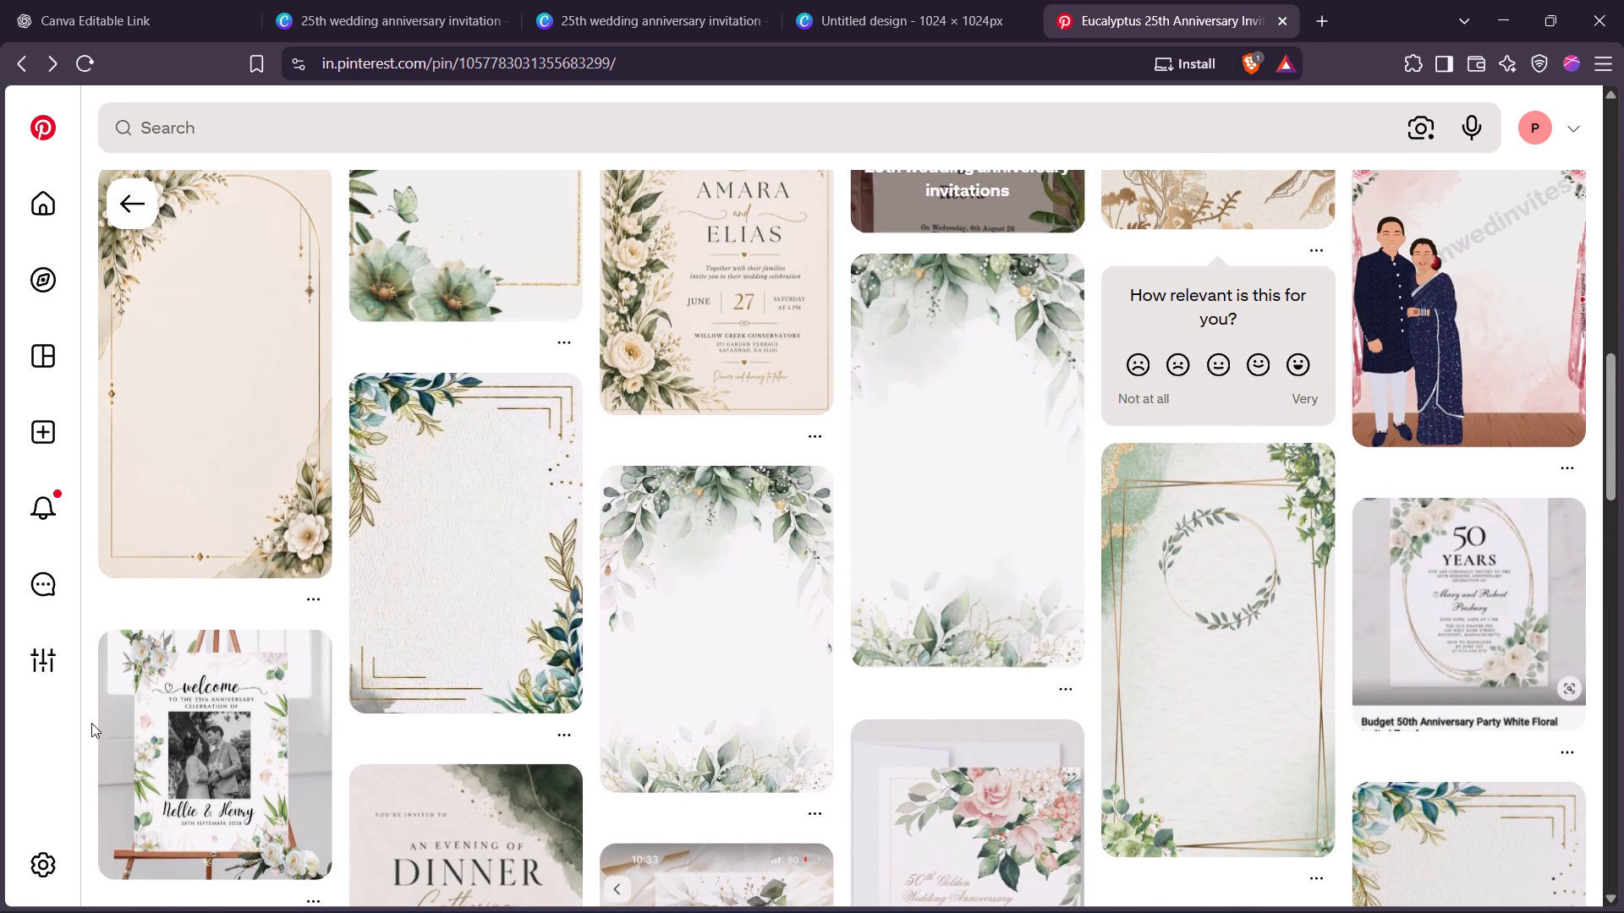
scroll(91, 723, up, 2)
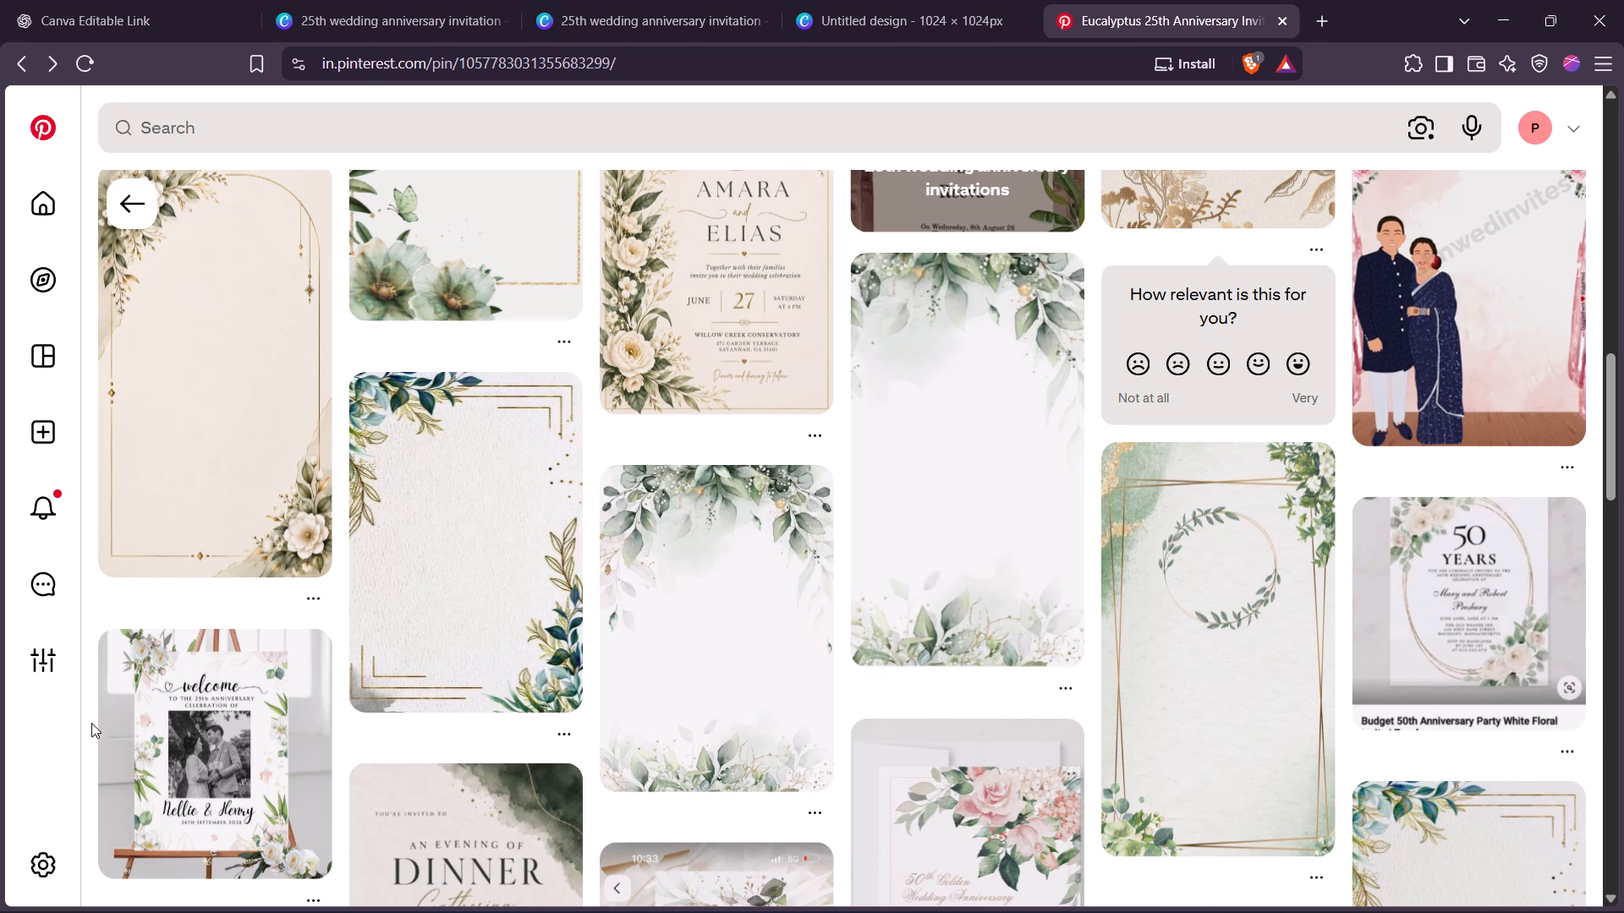
scroll(91, 723, up, 1)
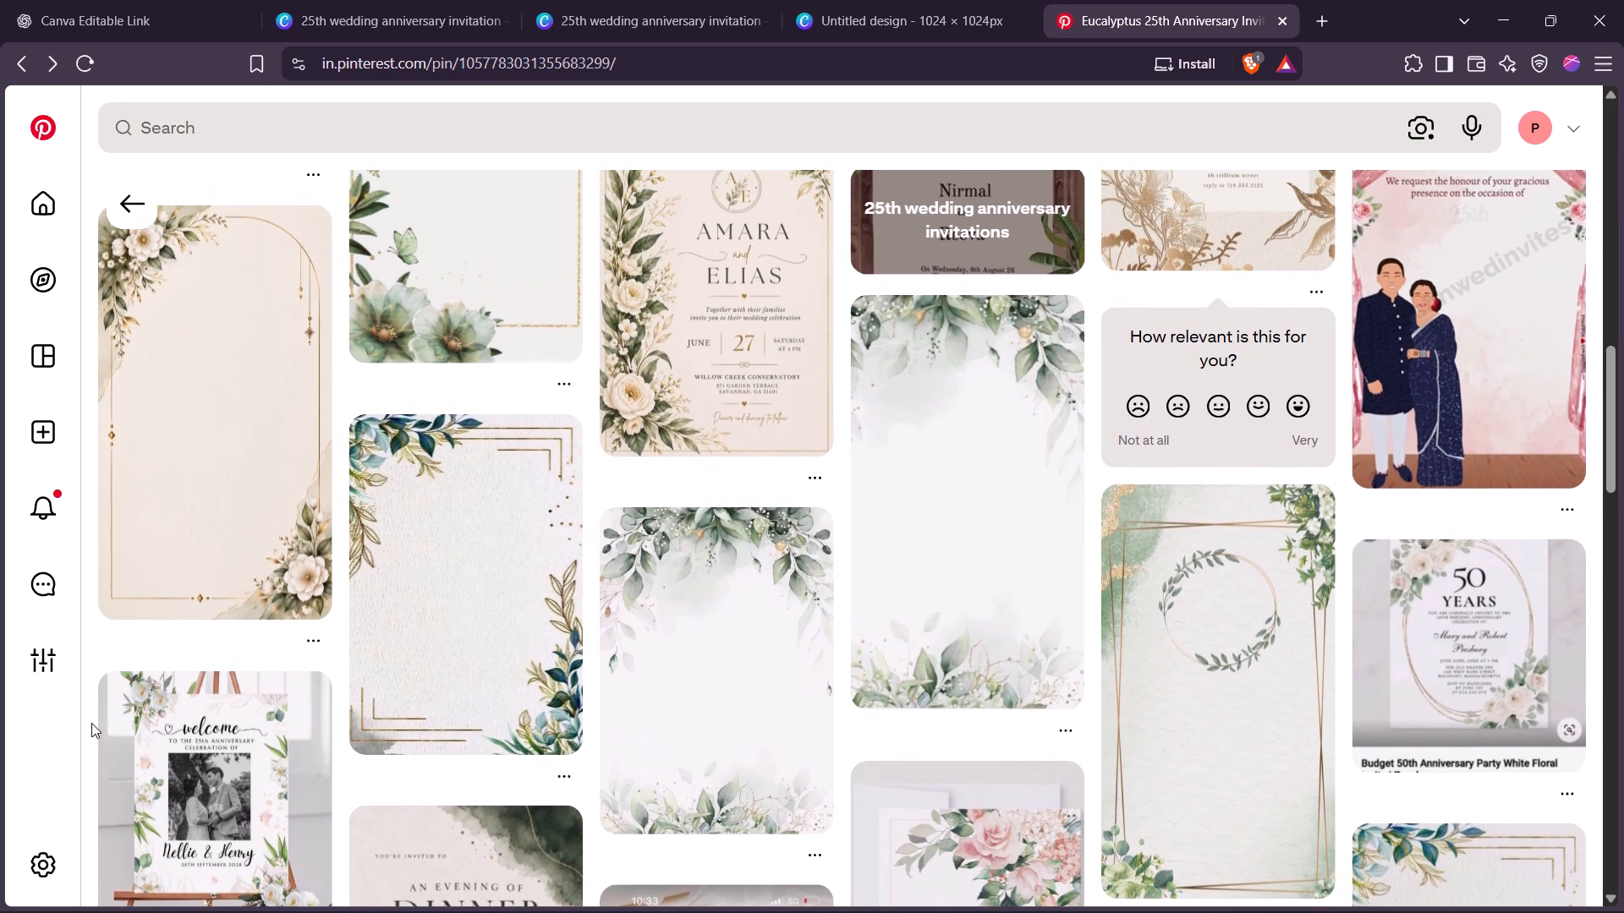
scroll(91, 723, up, 1)
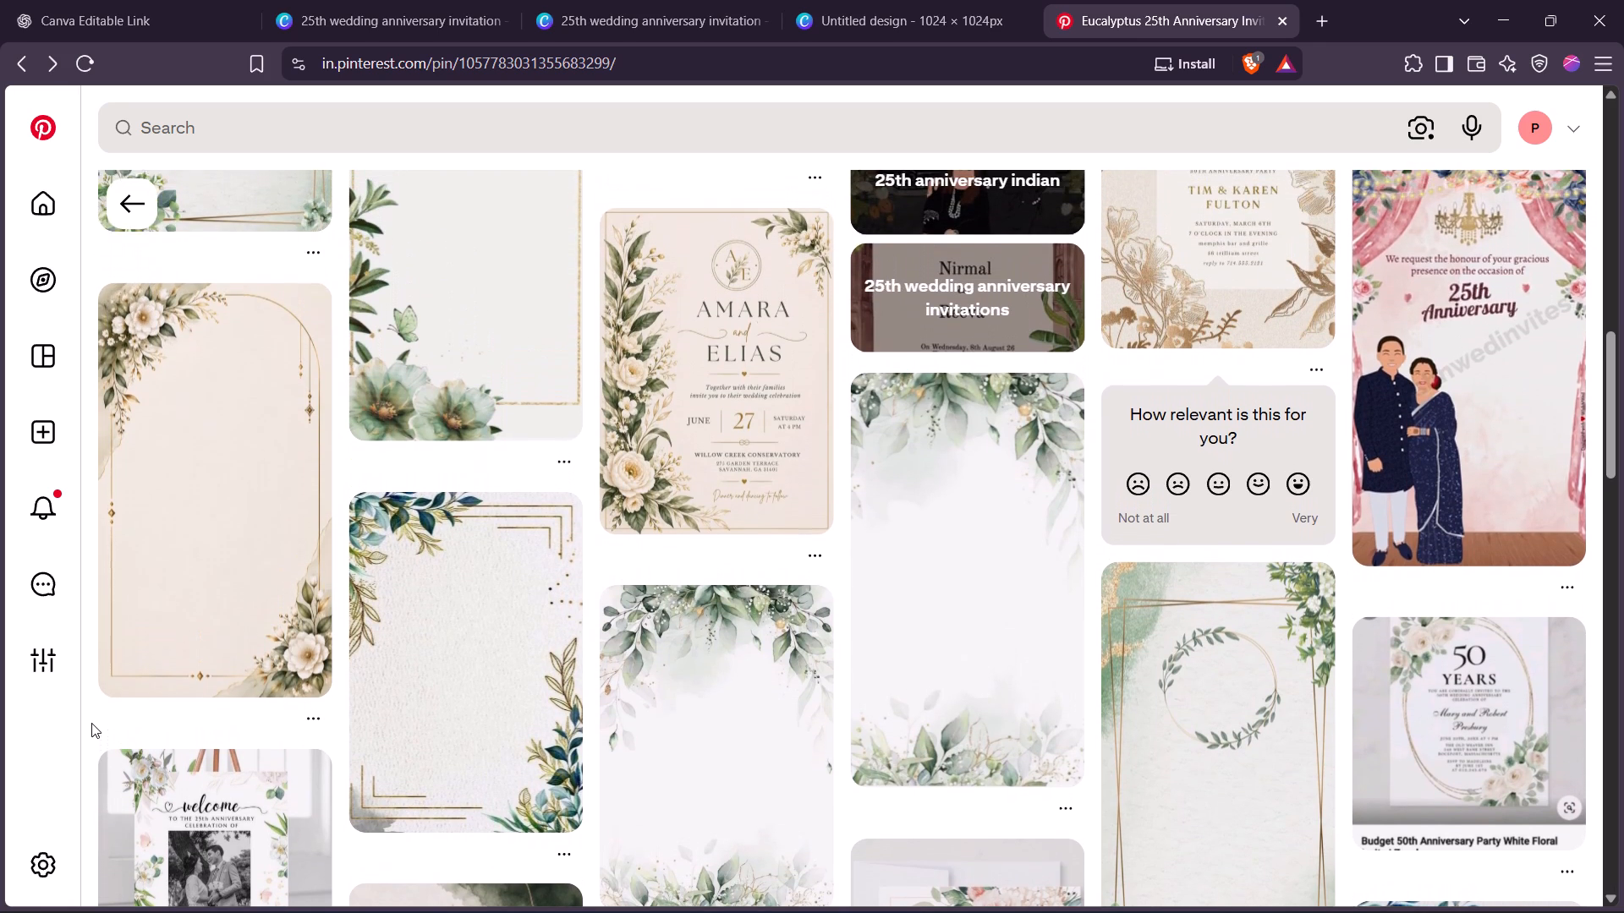
scroll(91, 723, up, 1)
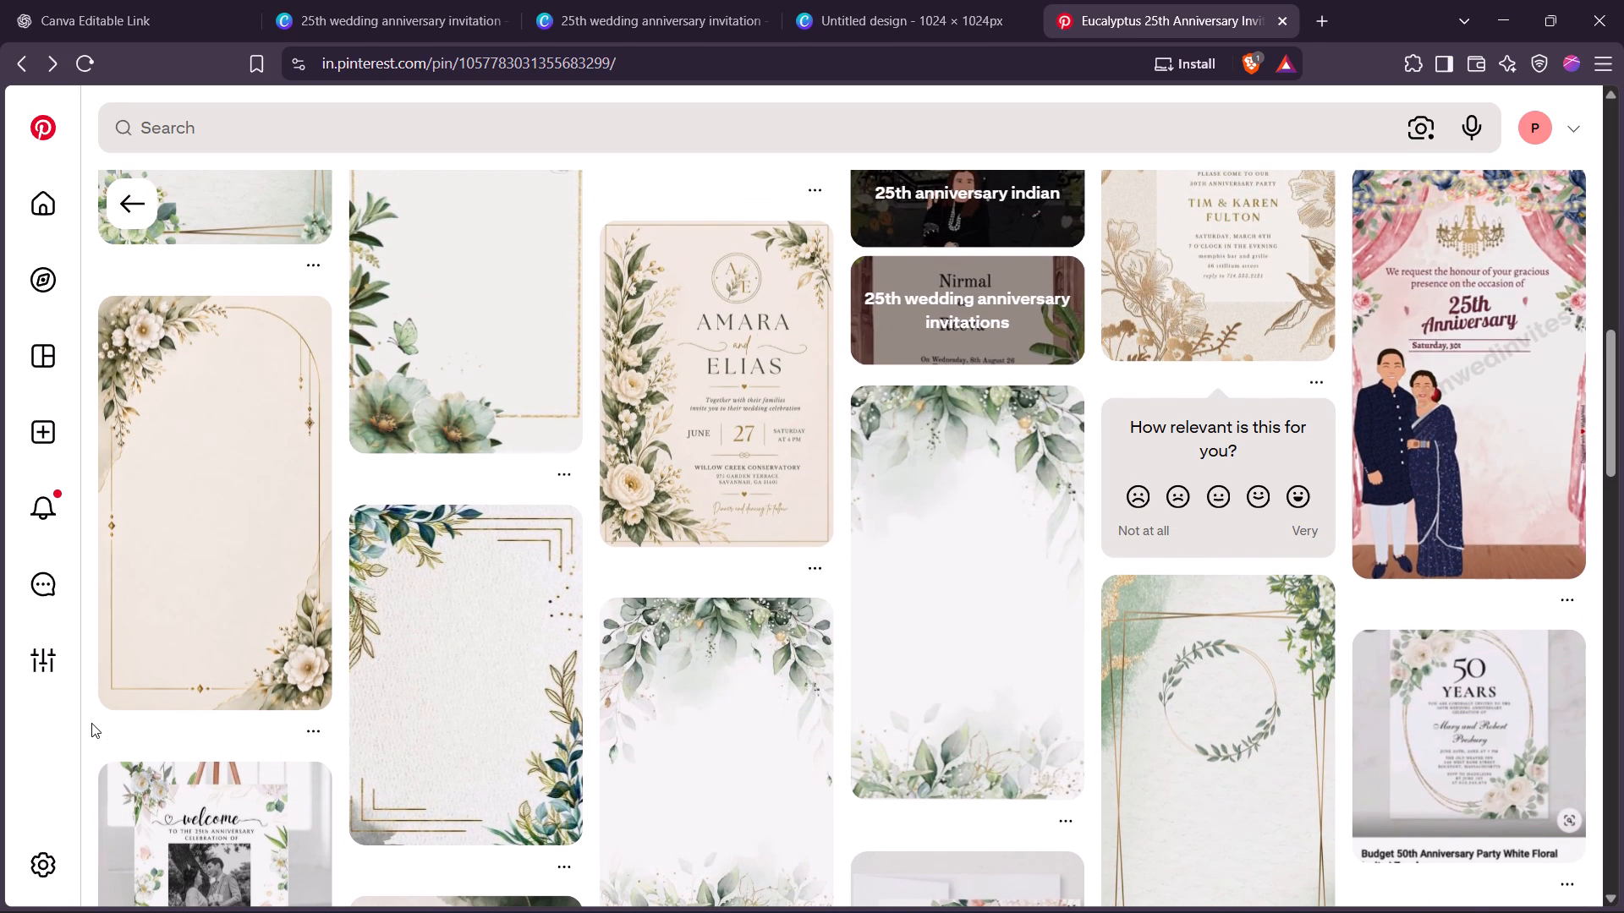
scroll(91, 723, down, 2)
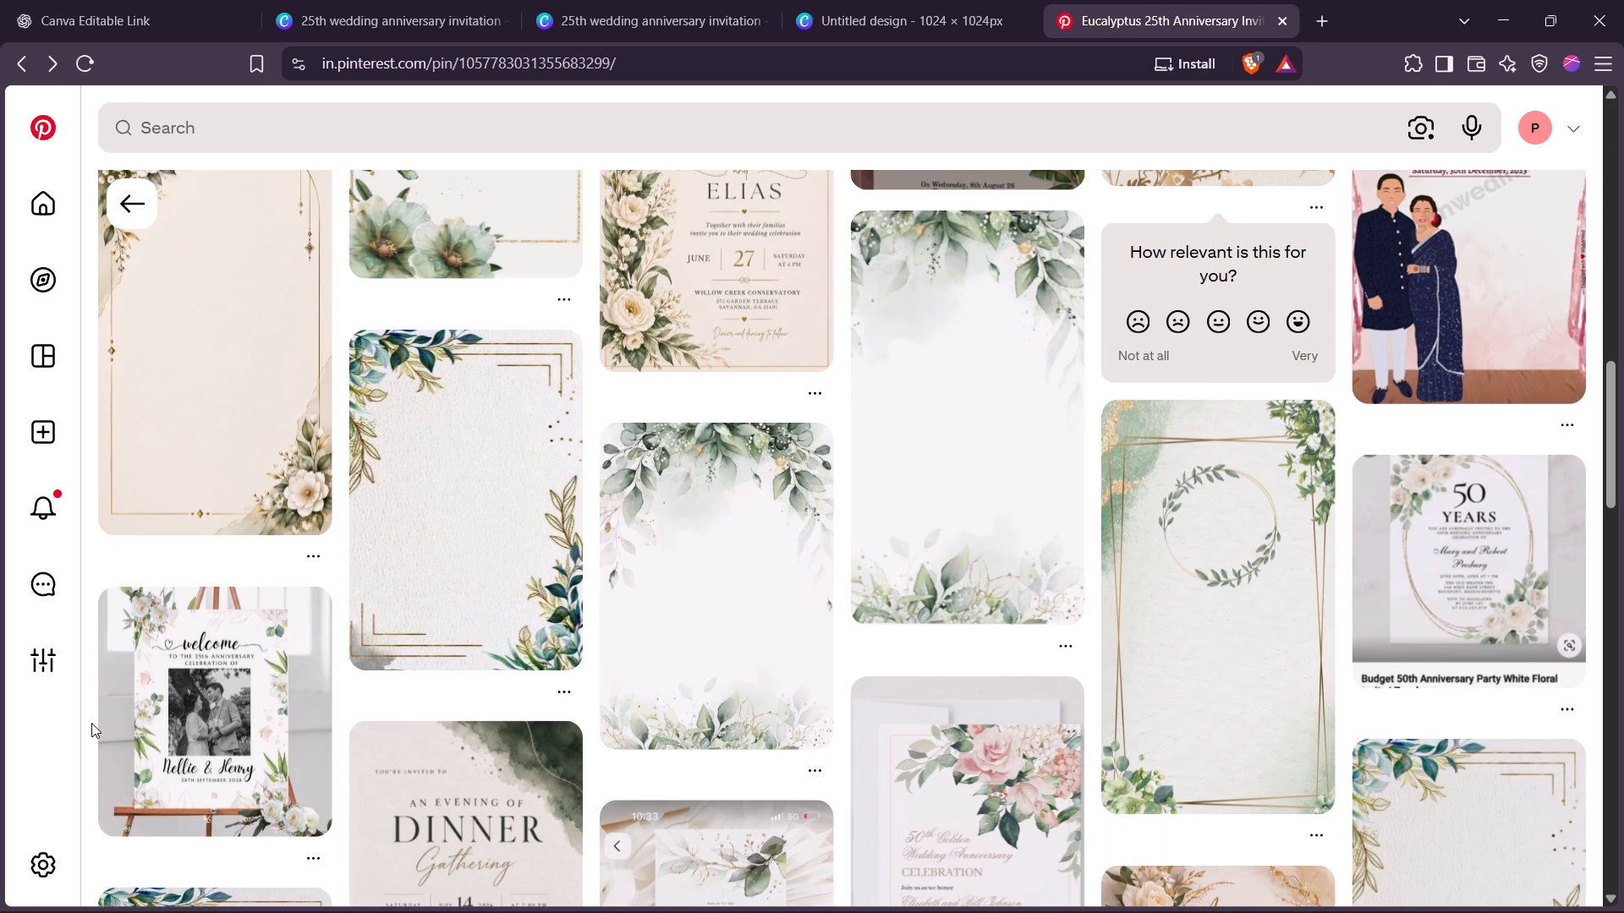
scroll(91, 723, down, 5)
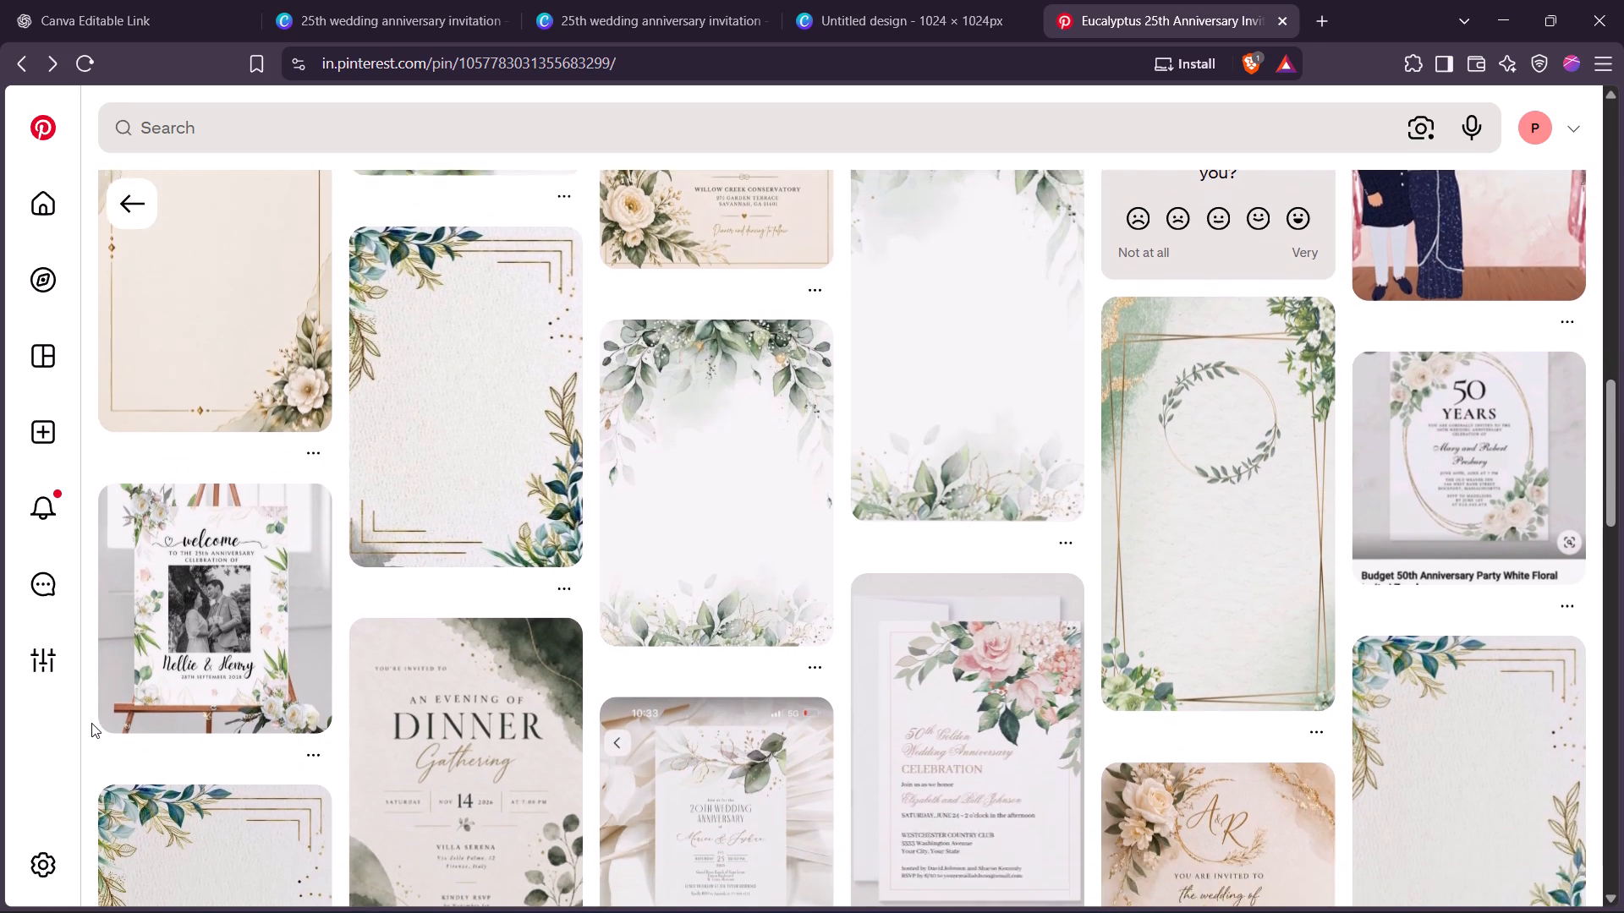
scroll(91, 723, down, 8)
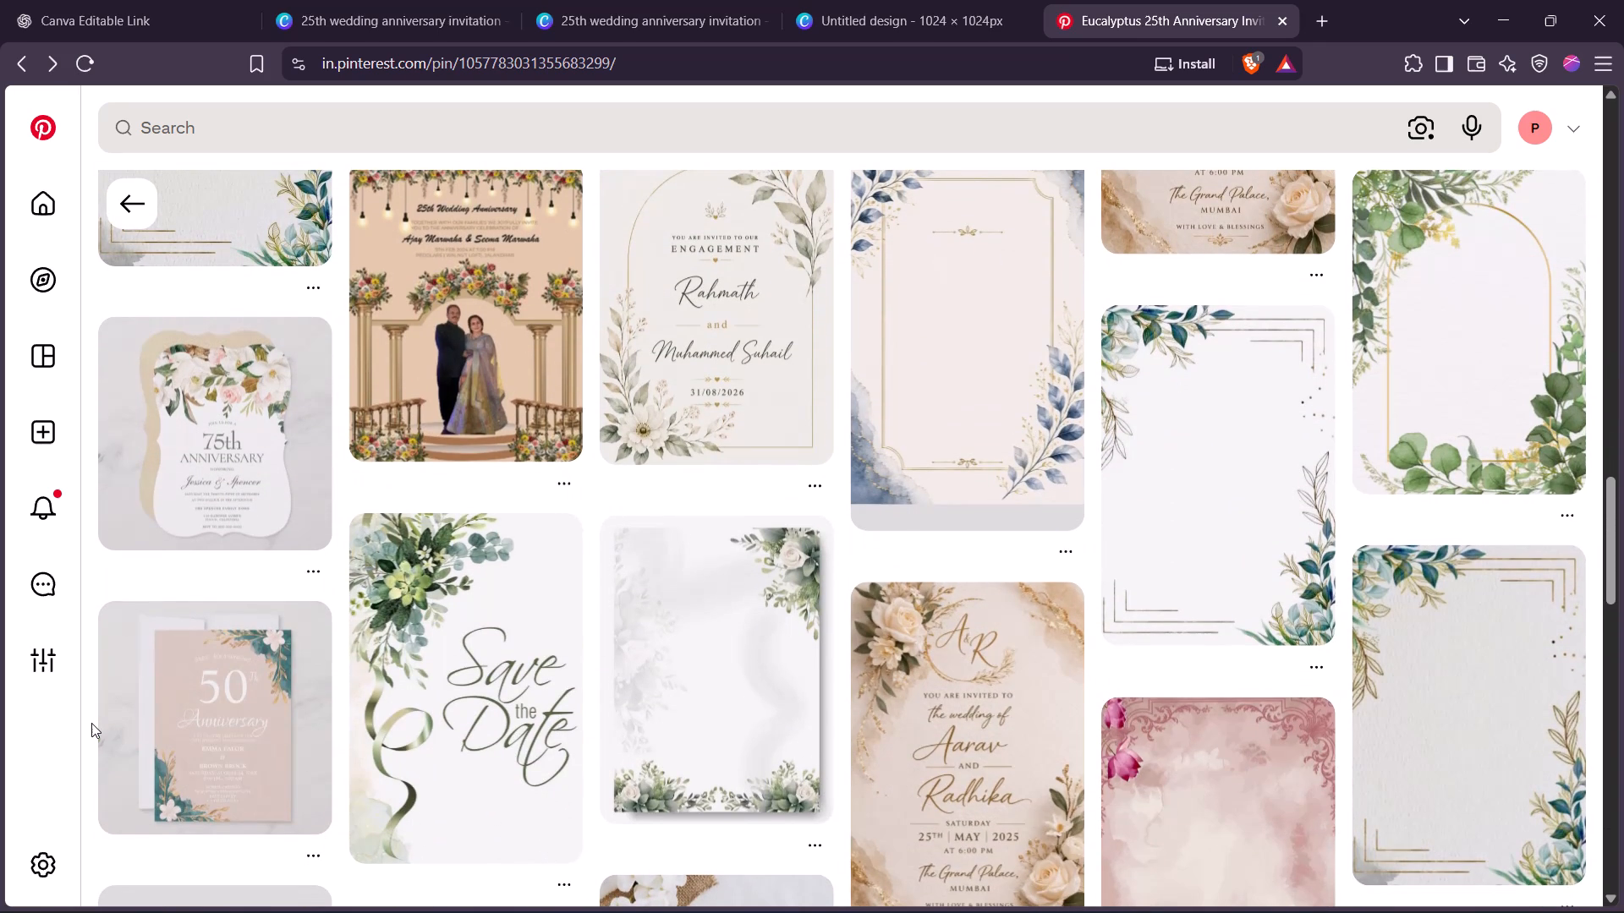
scroll(91, 723, up, 2)
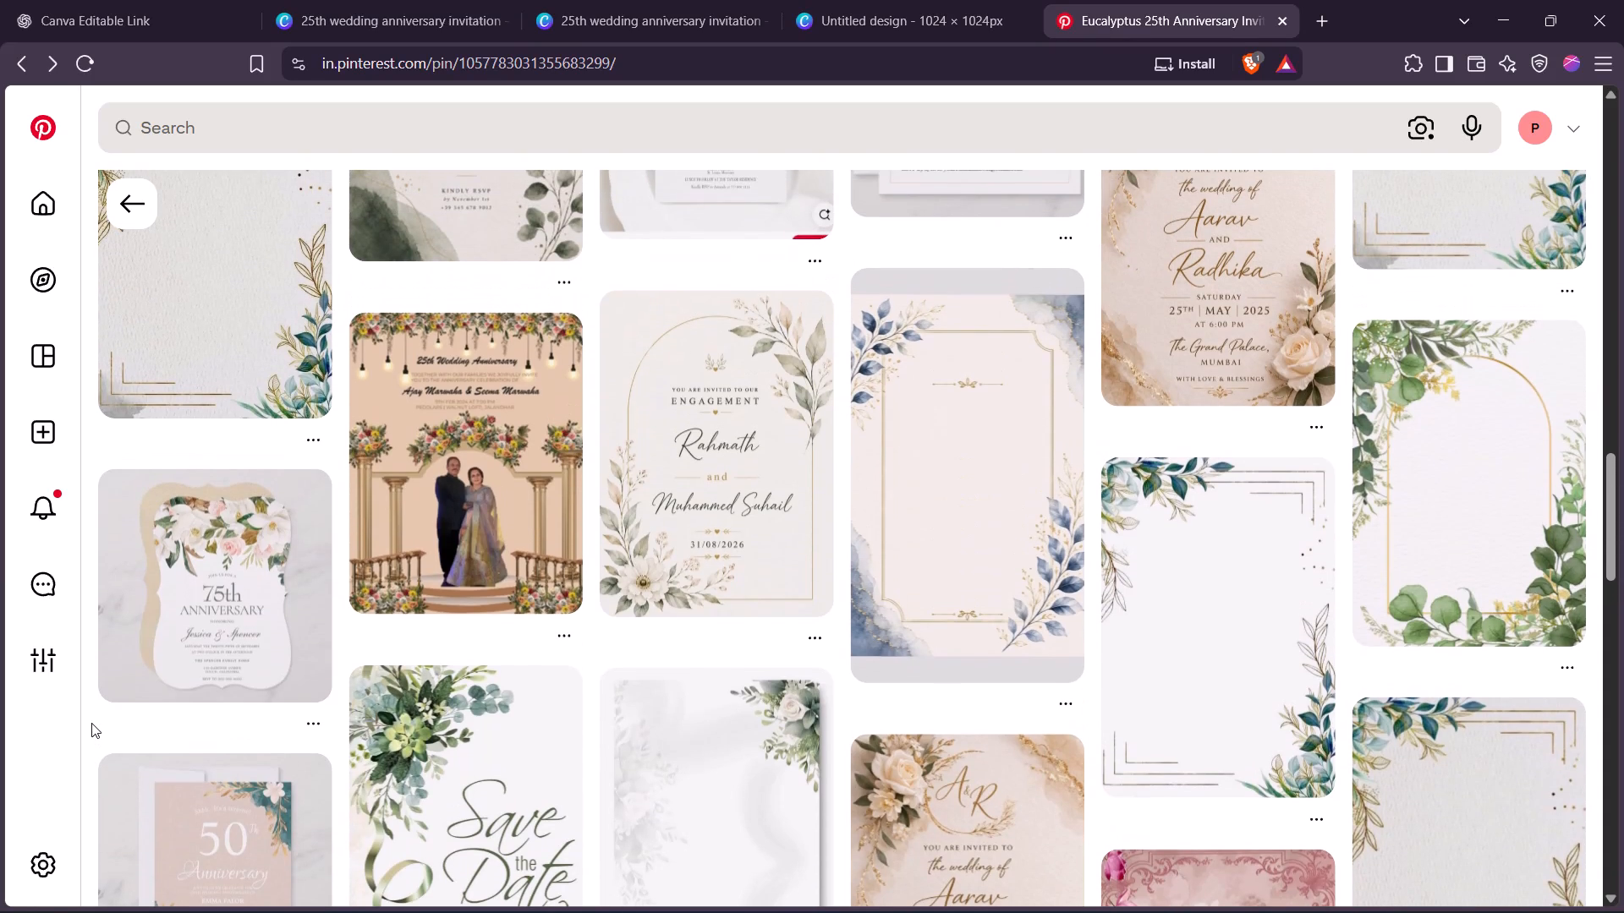
scroll(91, 723, up, 6)
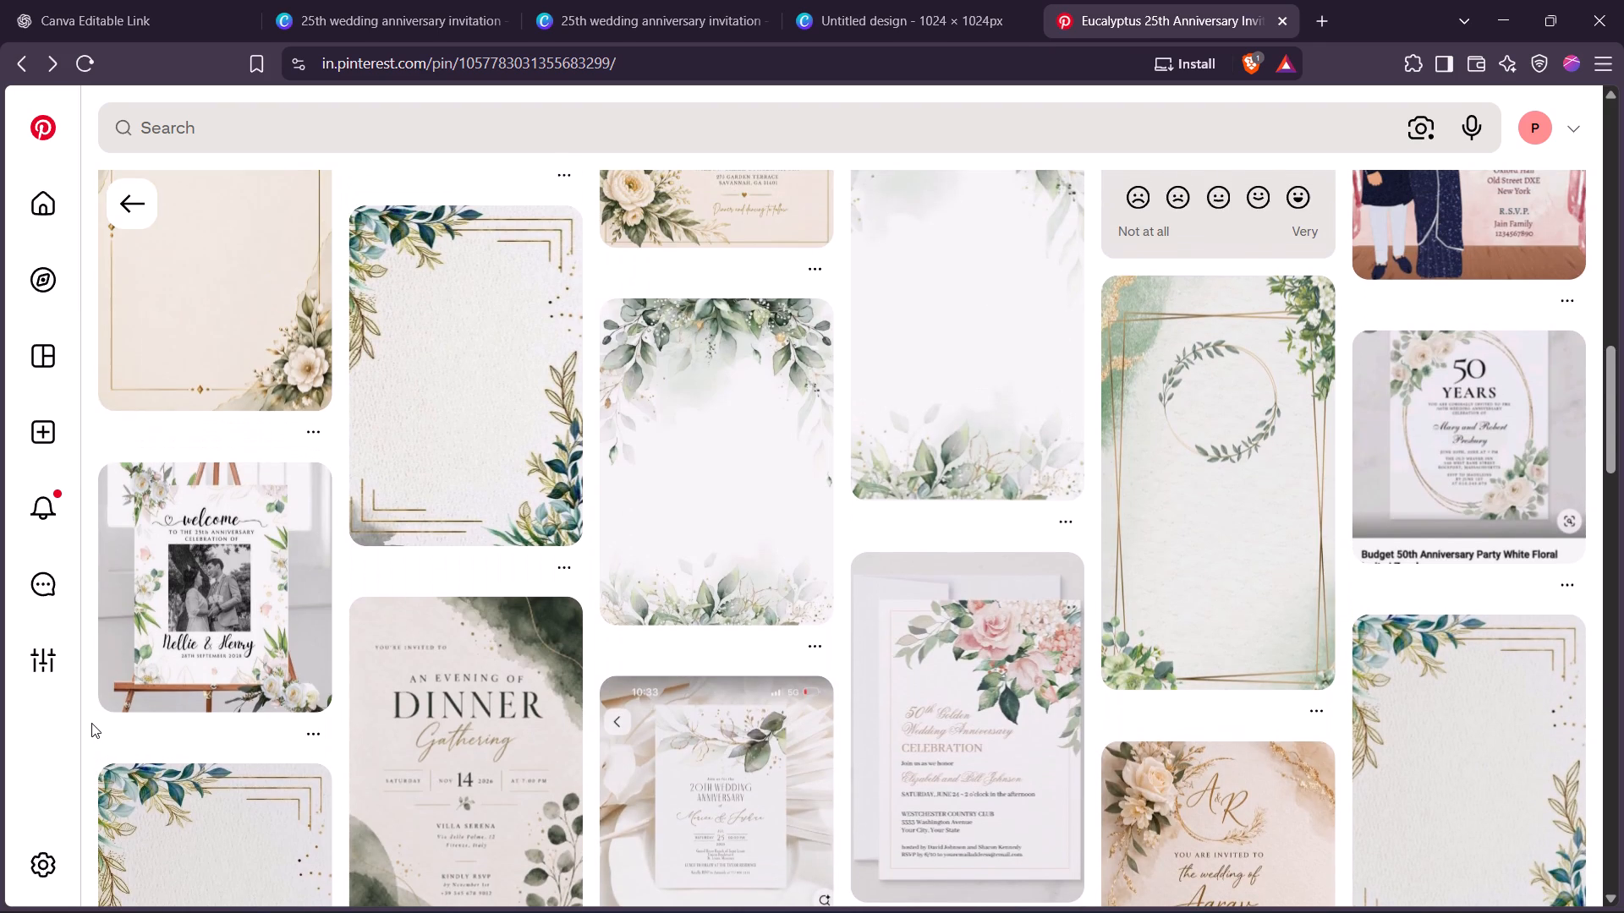
scroll(91, 723, up, 5)
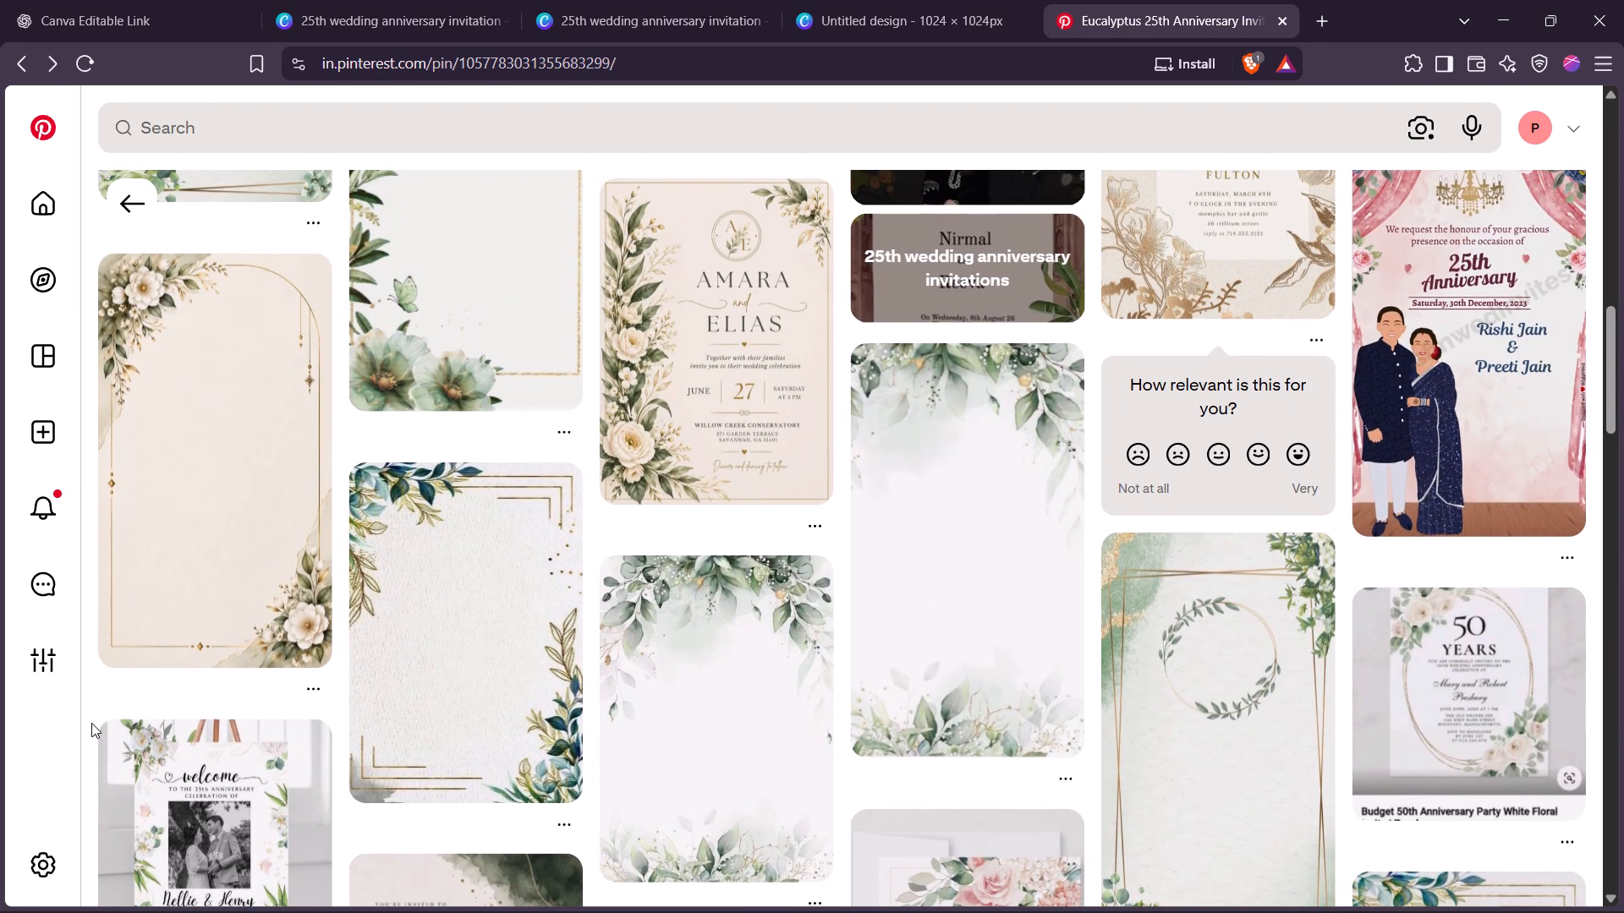
scroll(91, 723, up, 3)
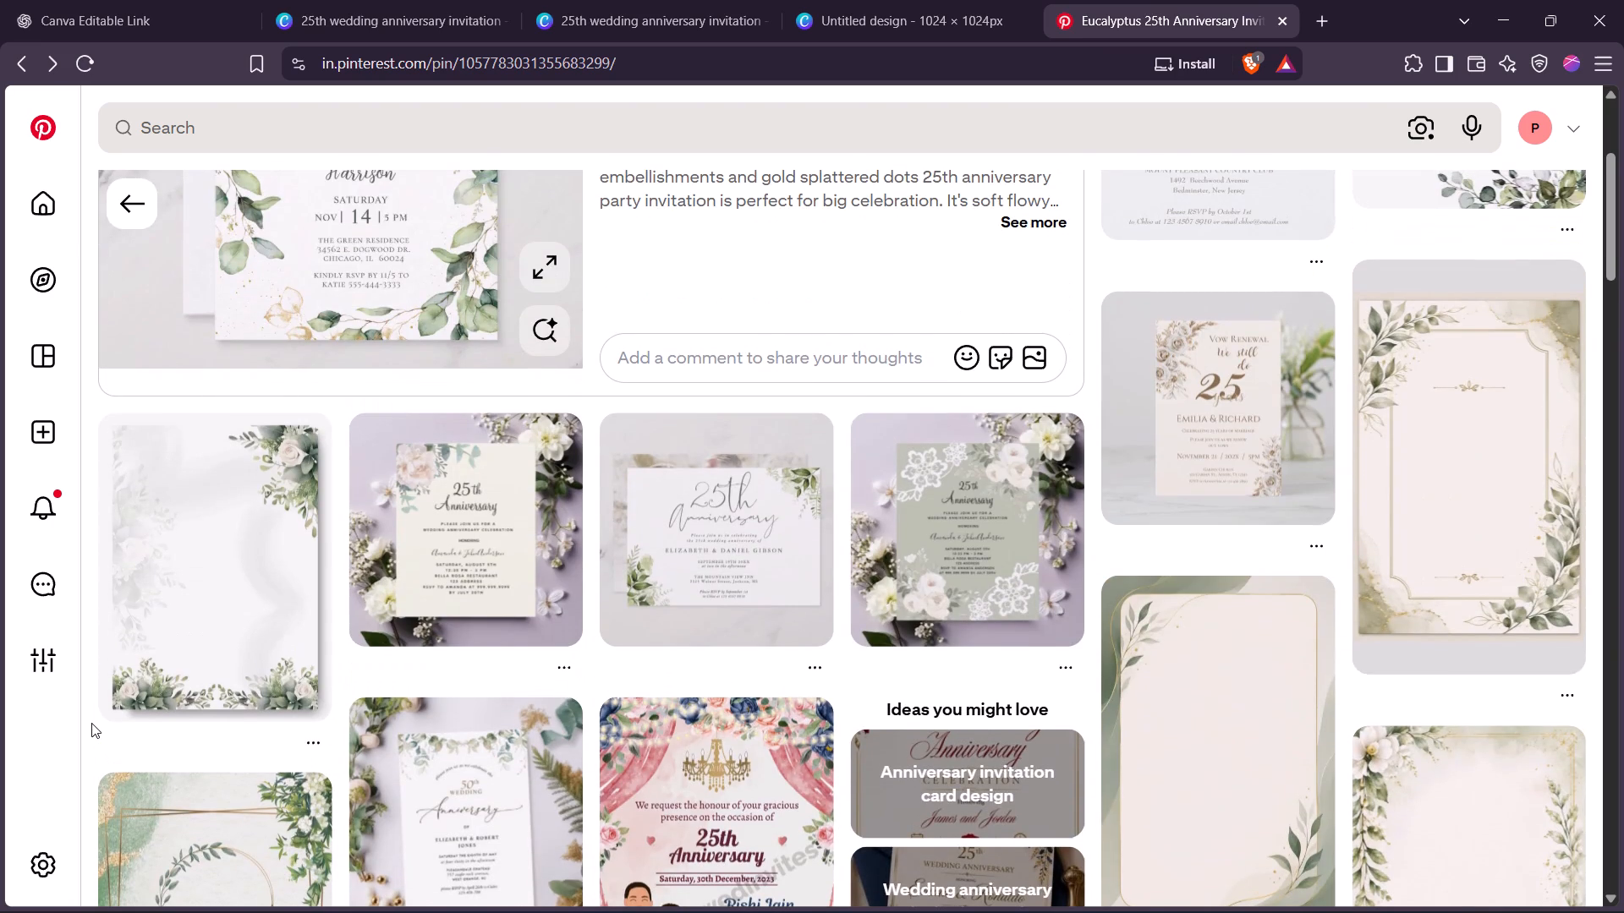
scroll(91, 723, up, 2)
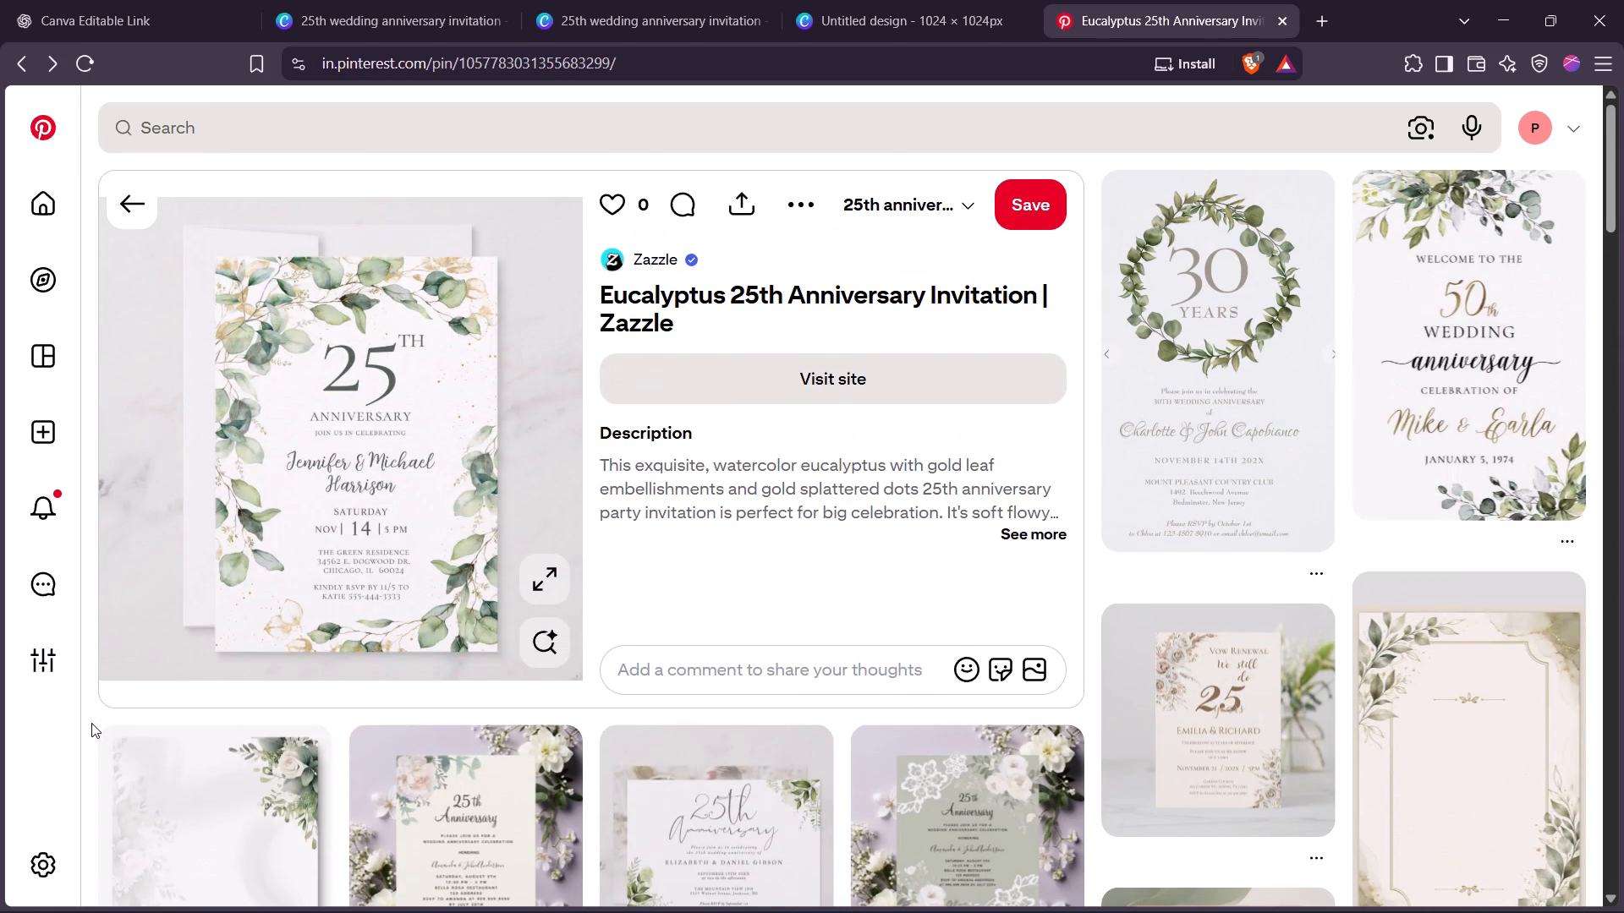
Browse the pins related to the eucalyptus invitation and open the blank white background with watercolor greenery along its top and bottom edges.
scroll(91, 723, down, 5)
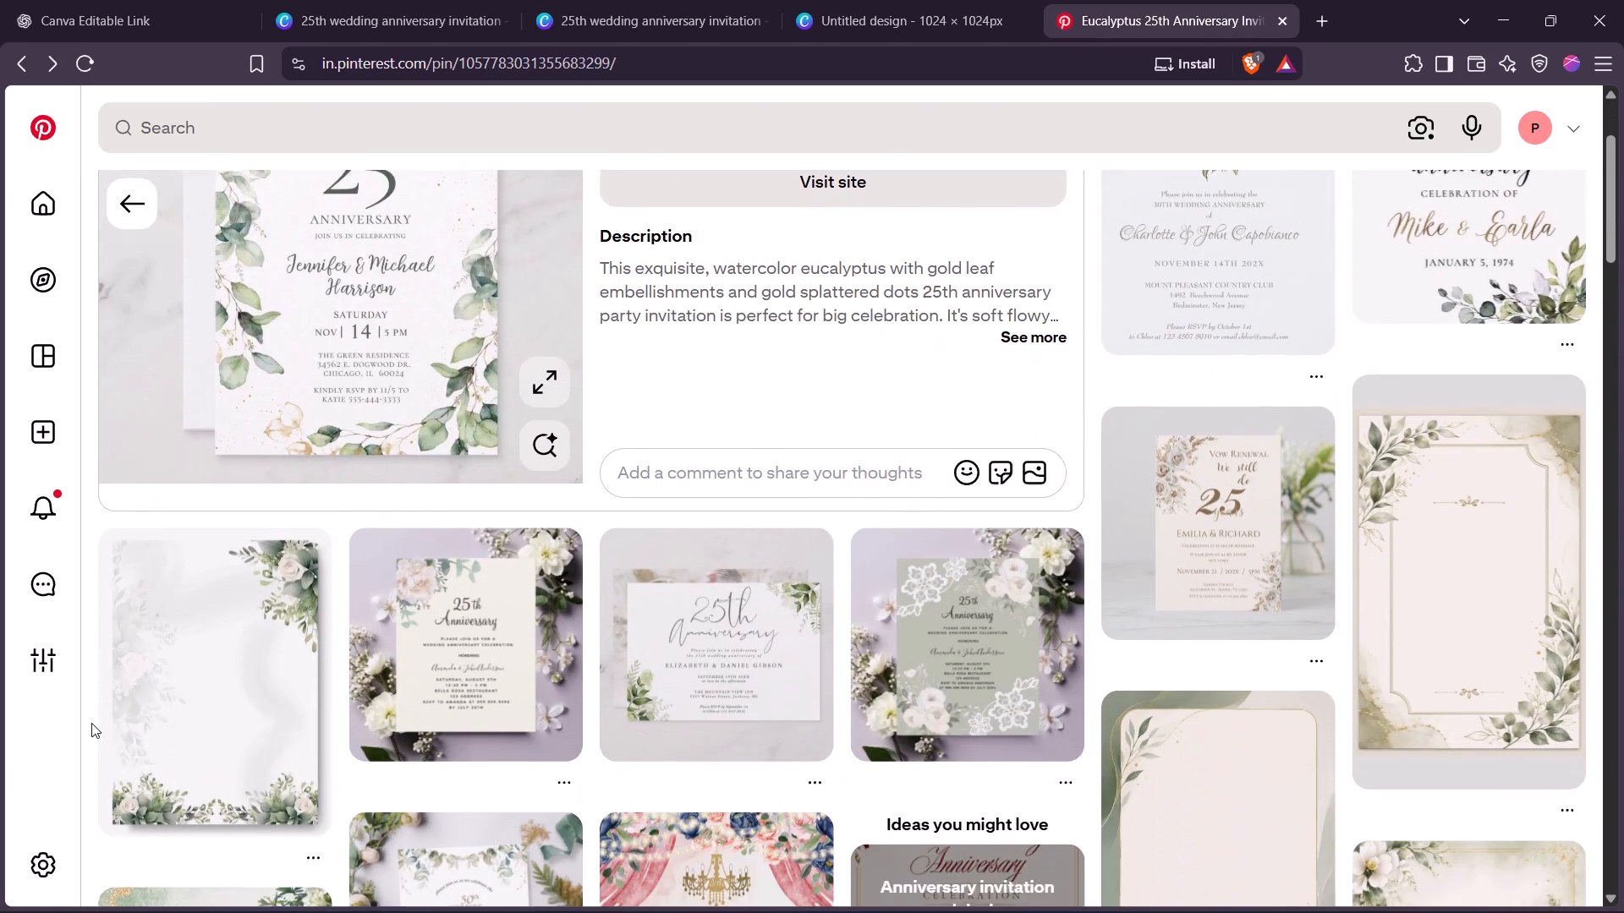
scroll(91, 723, down, 6)
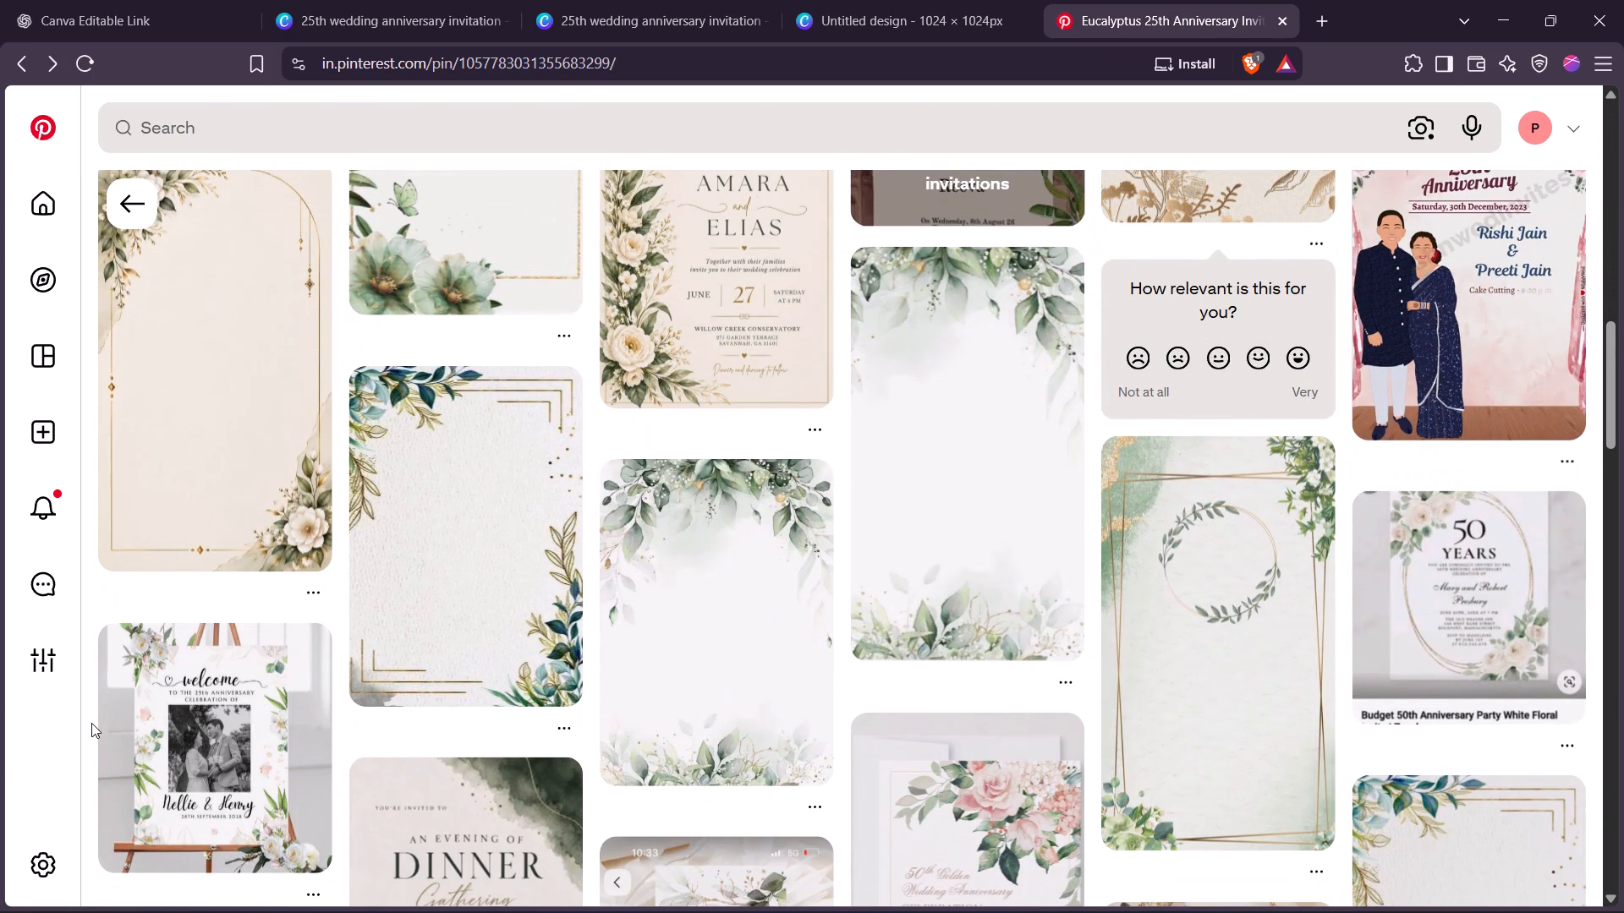
scroll(91, 723, down, 1)
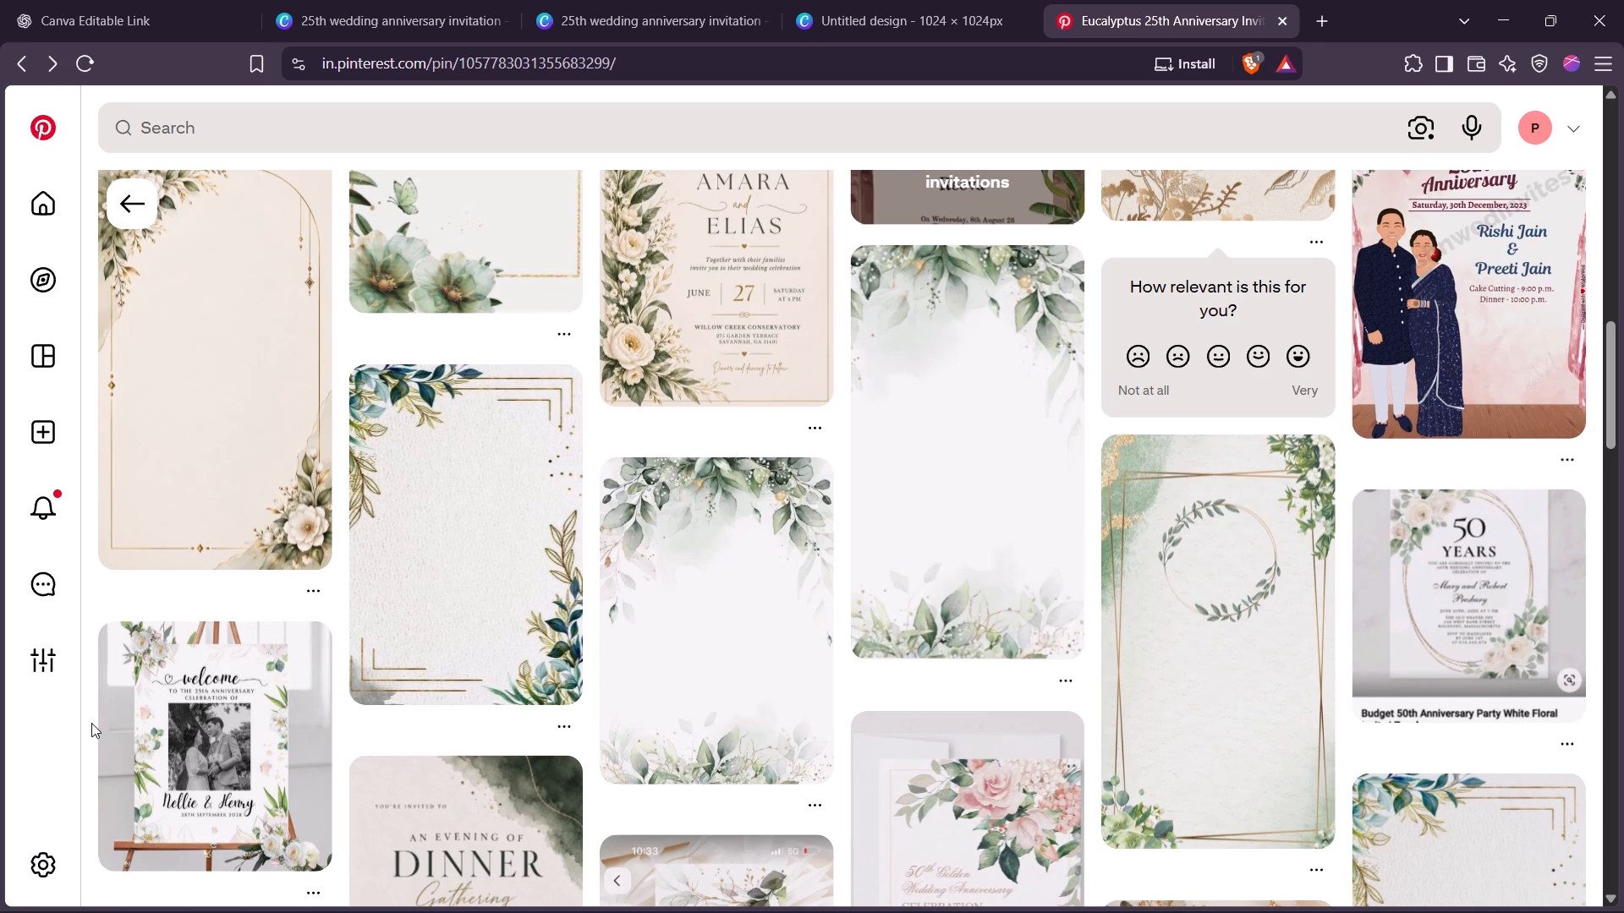
click(650, 730)
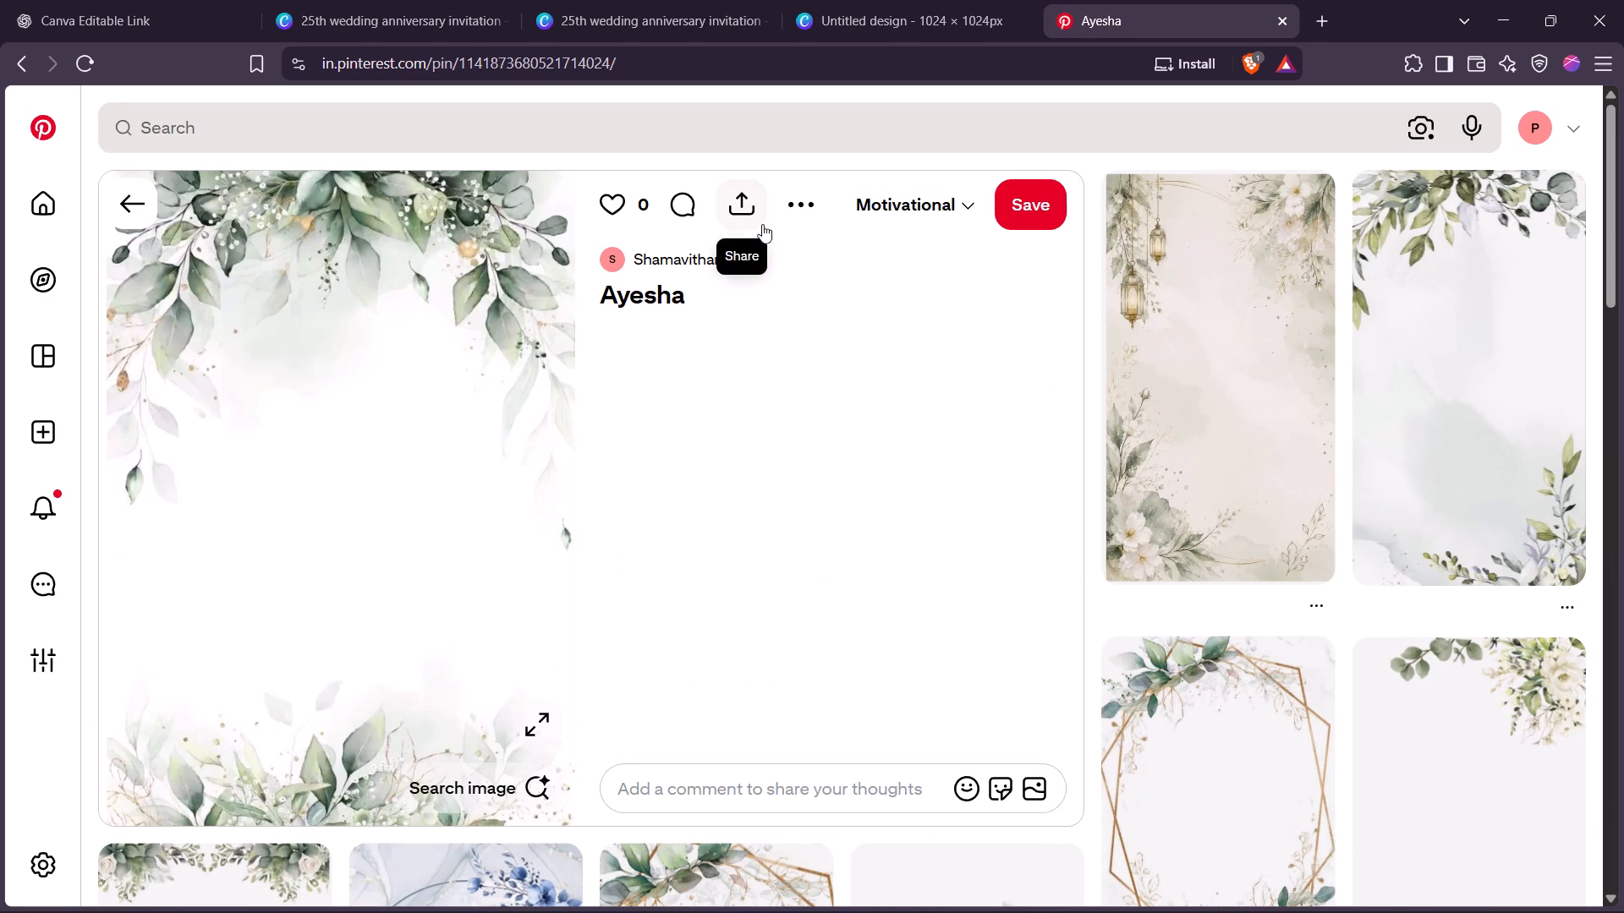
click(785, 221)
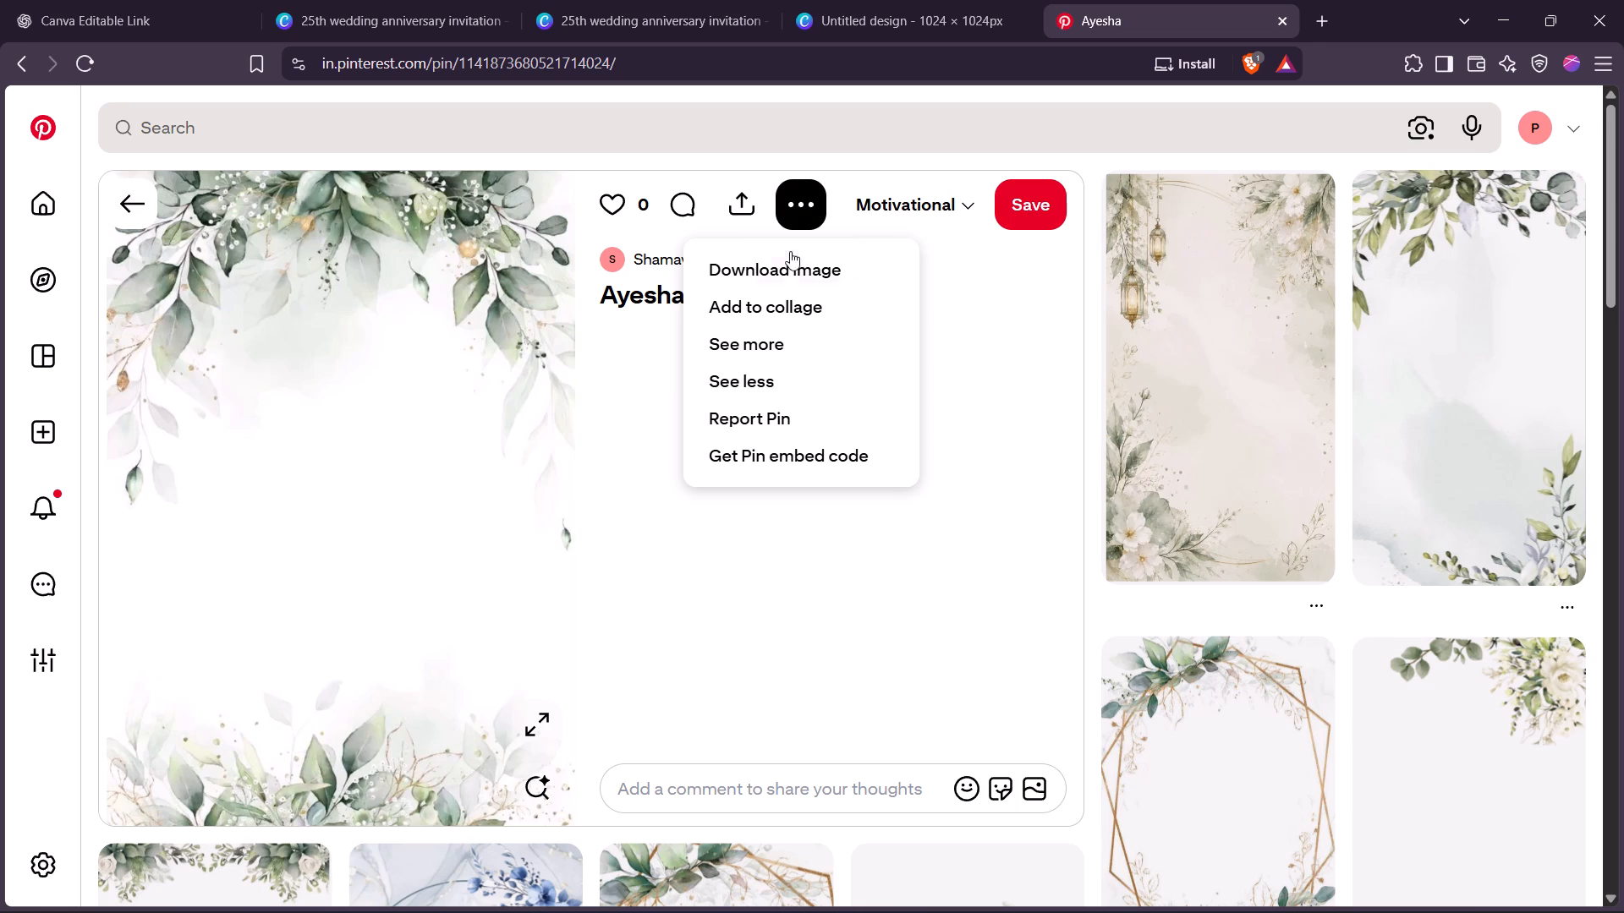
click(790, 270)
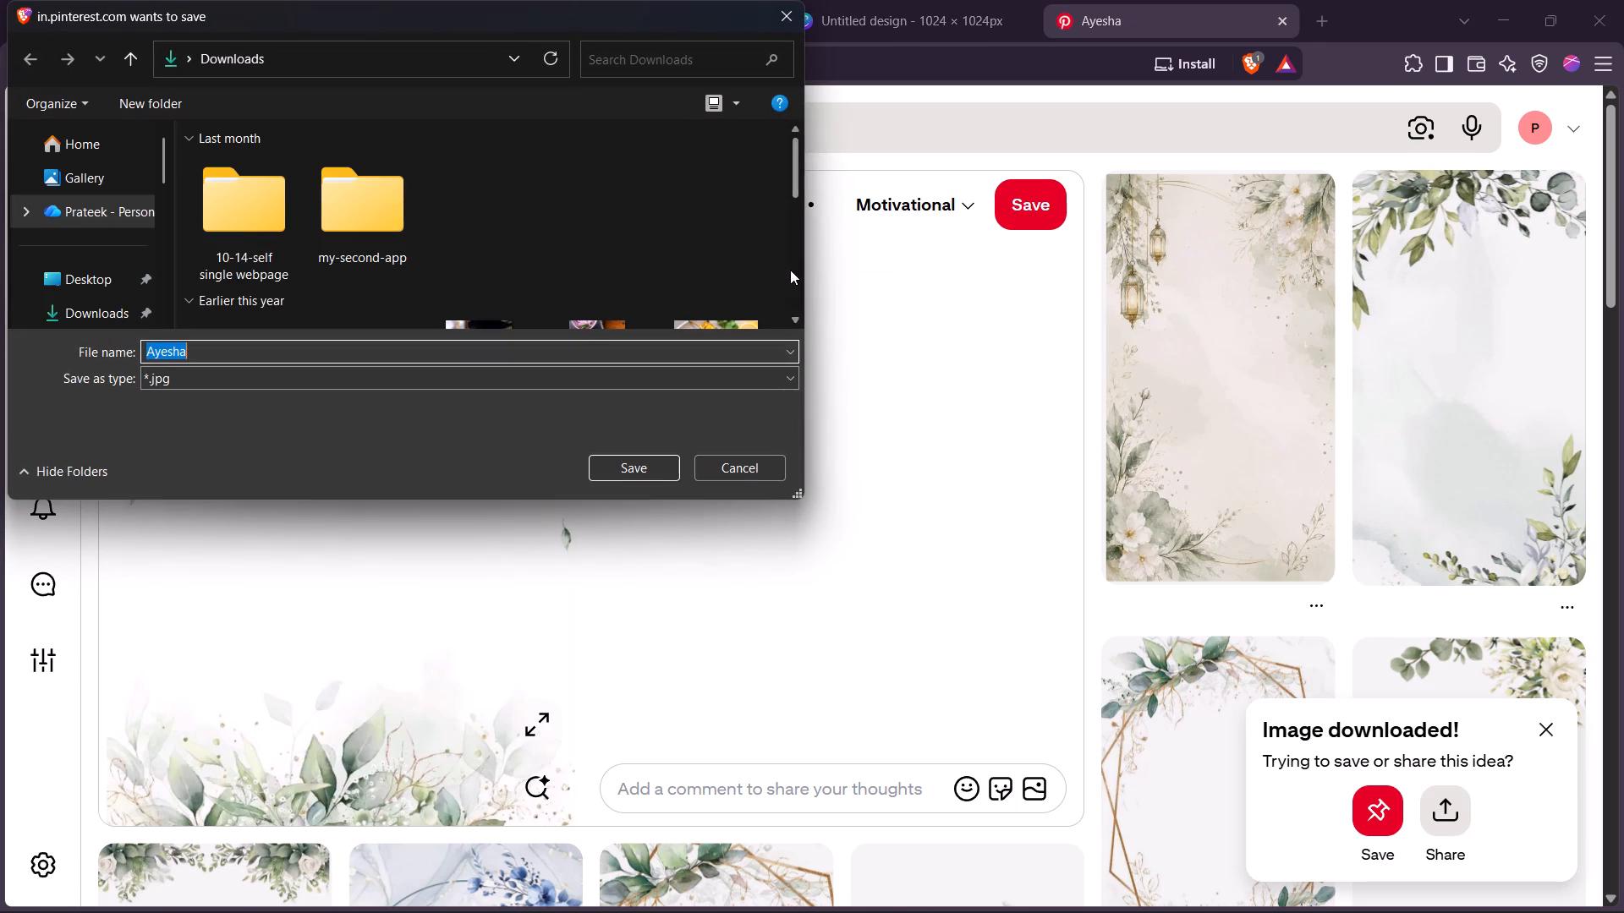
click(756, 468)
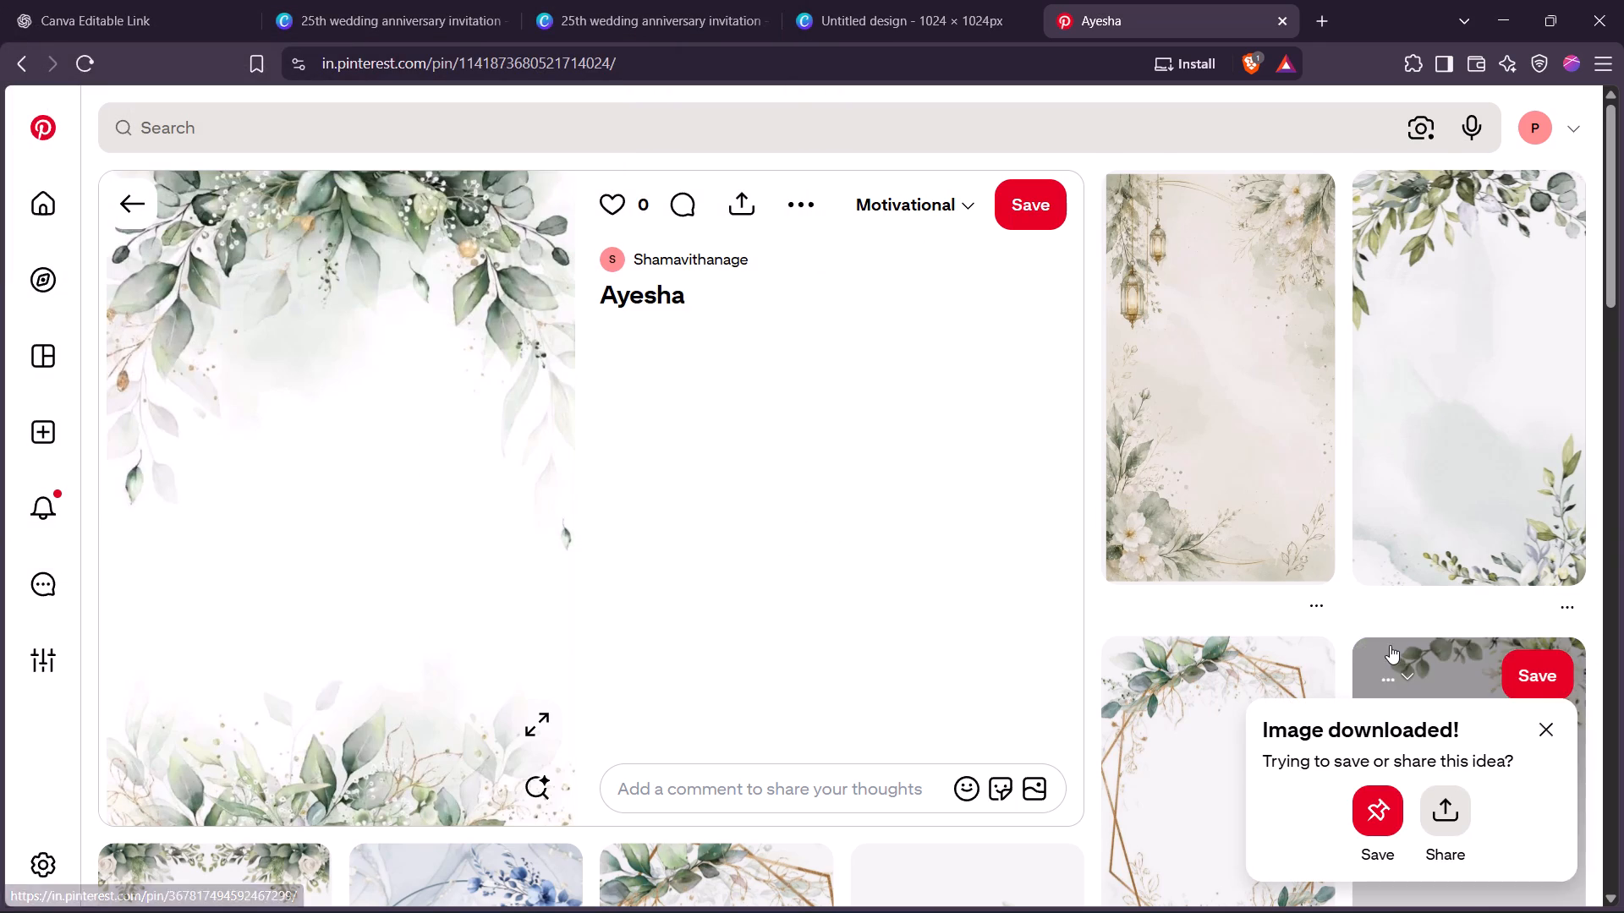
Browse the pins related to this greenery background for a closer match and return to the eucalyptus 25th anniversary invitation pin.
scroll(1390, 645, down, 4)
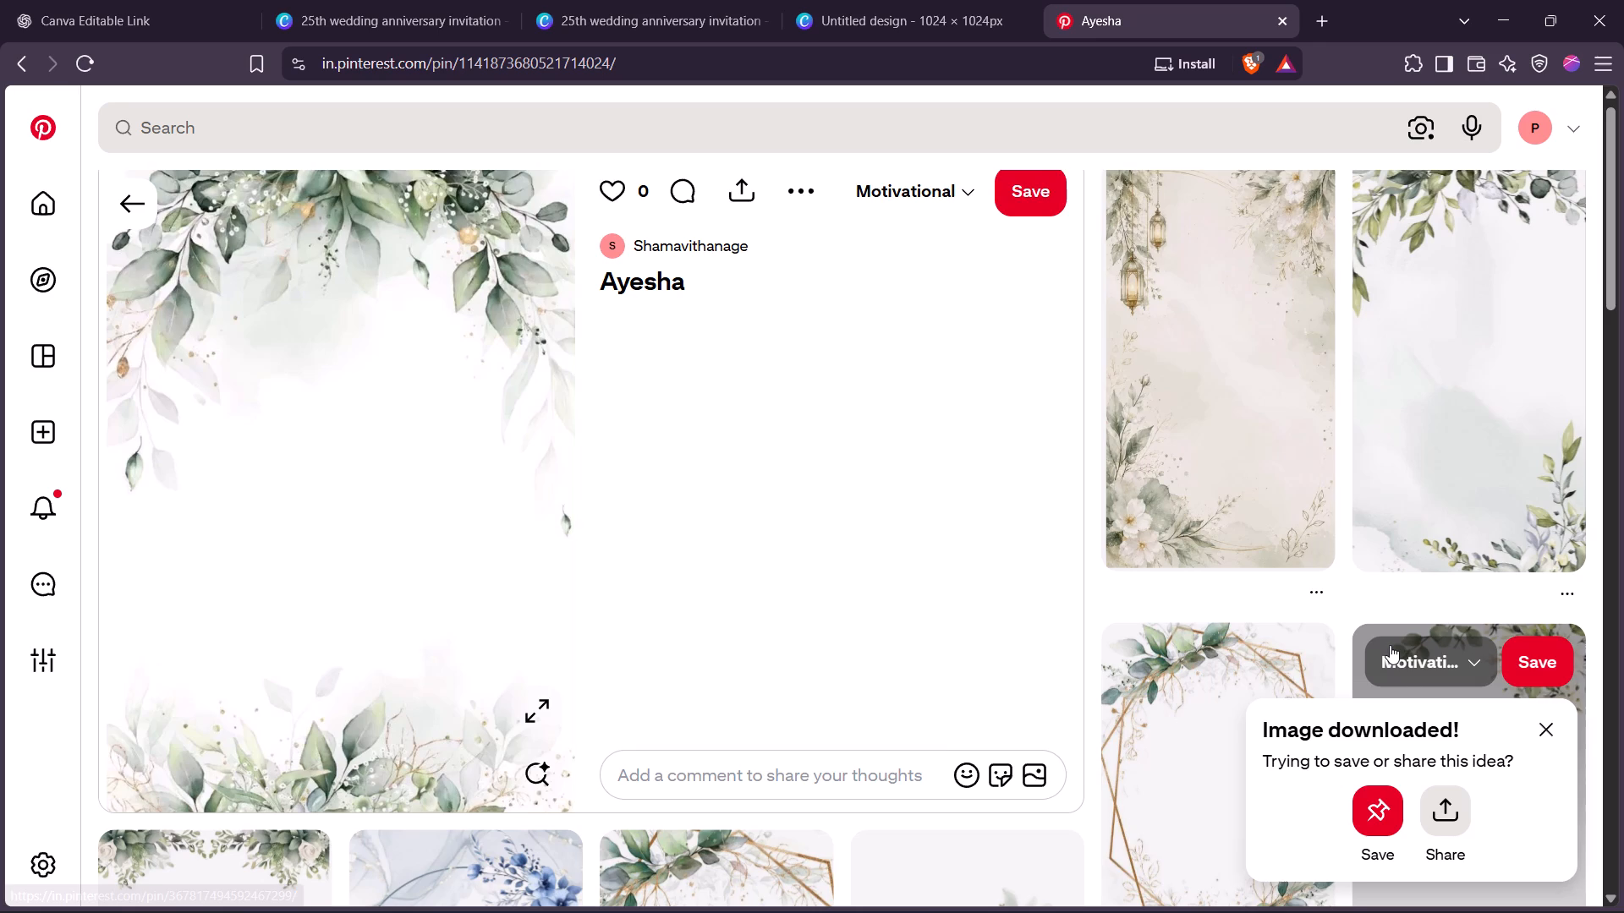
scroll(1390, 645, down, 2)
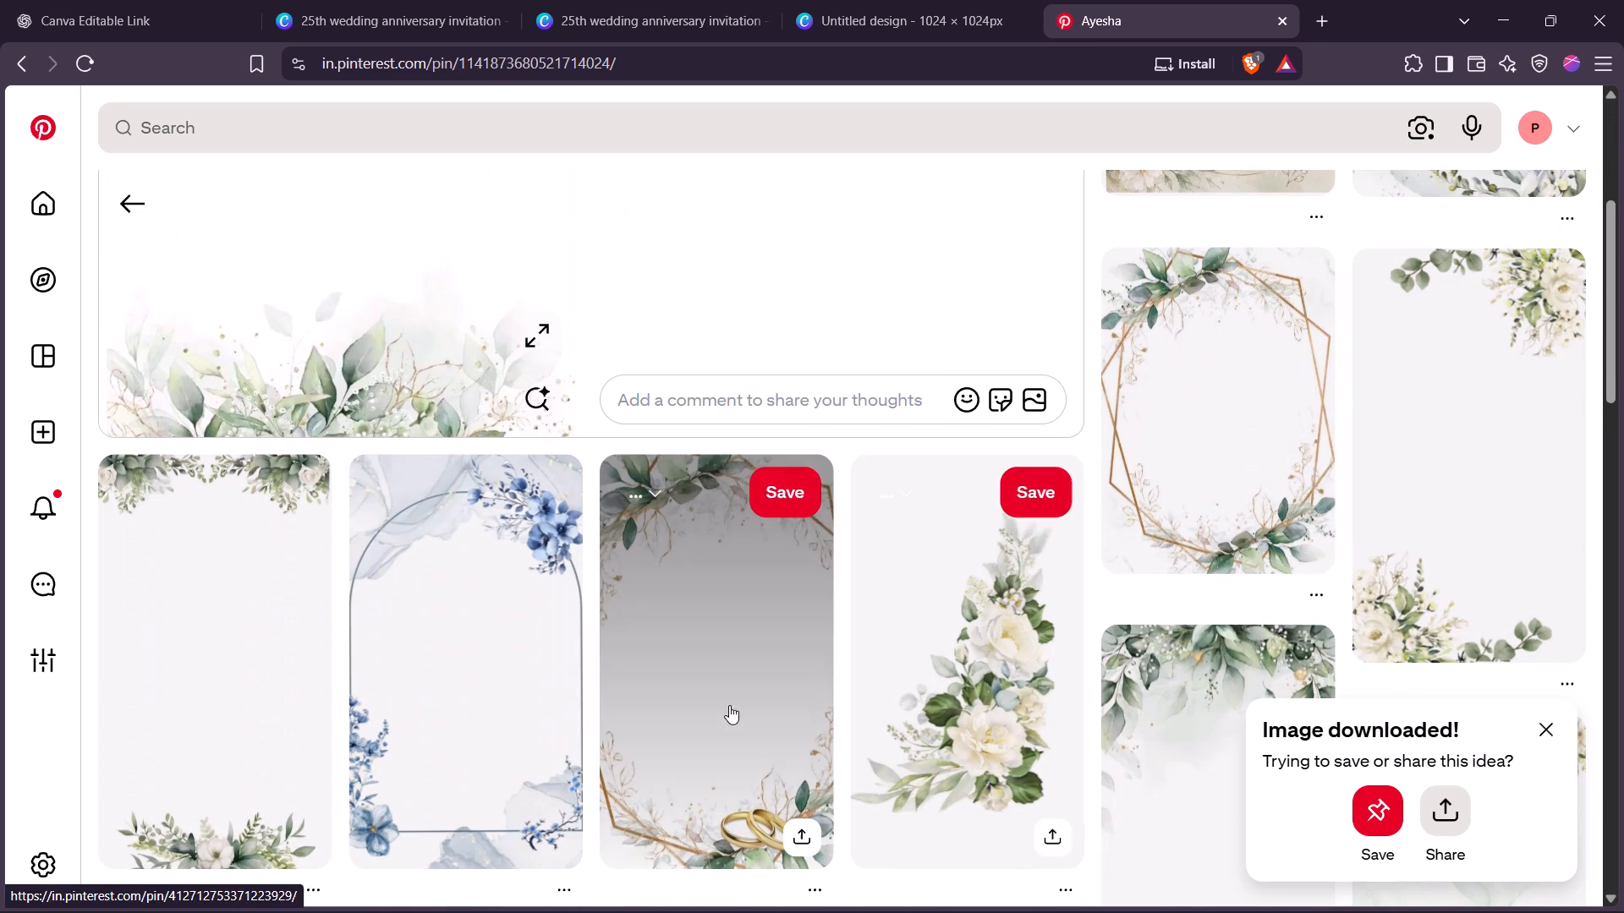
scroll(90, 670, down, 1)
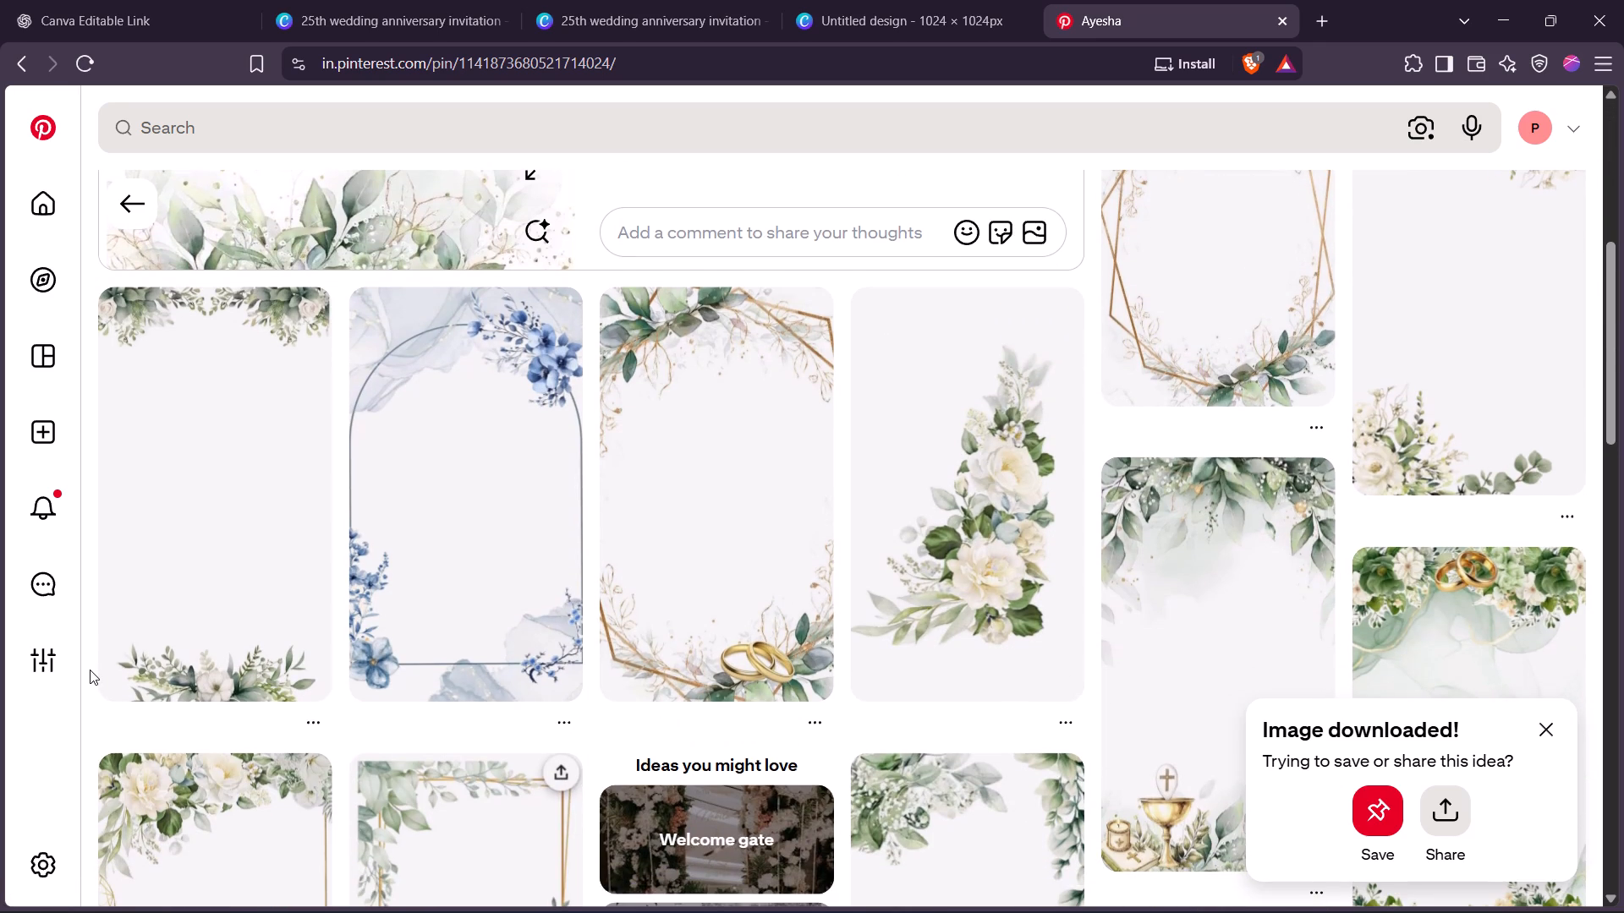
scroll(90, 670, down, 2)
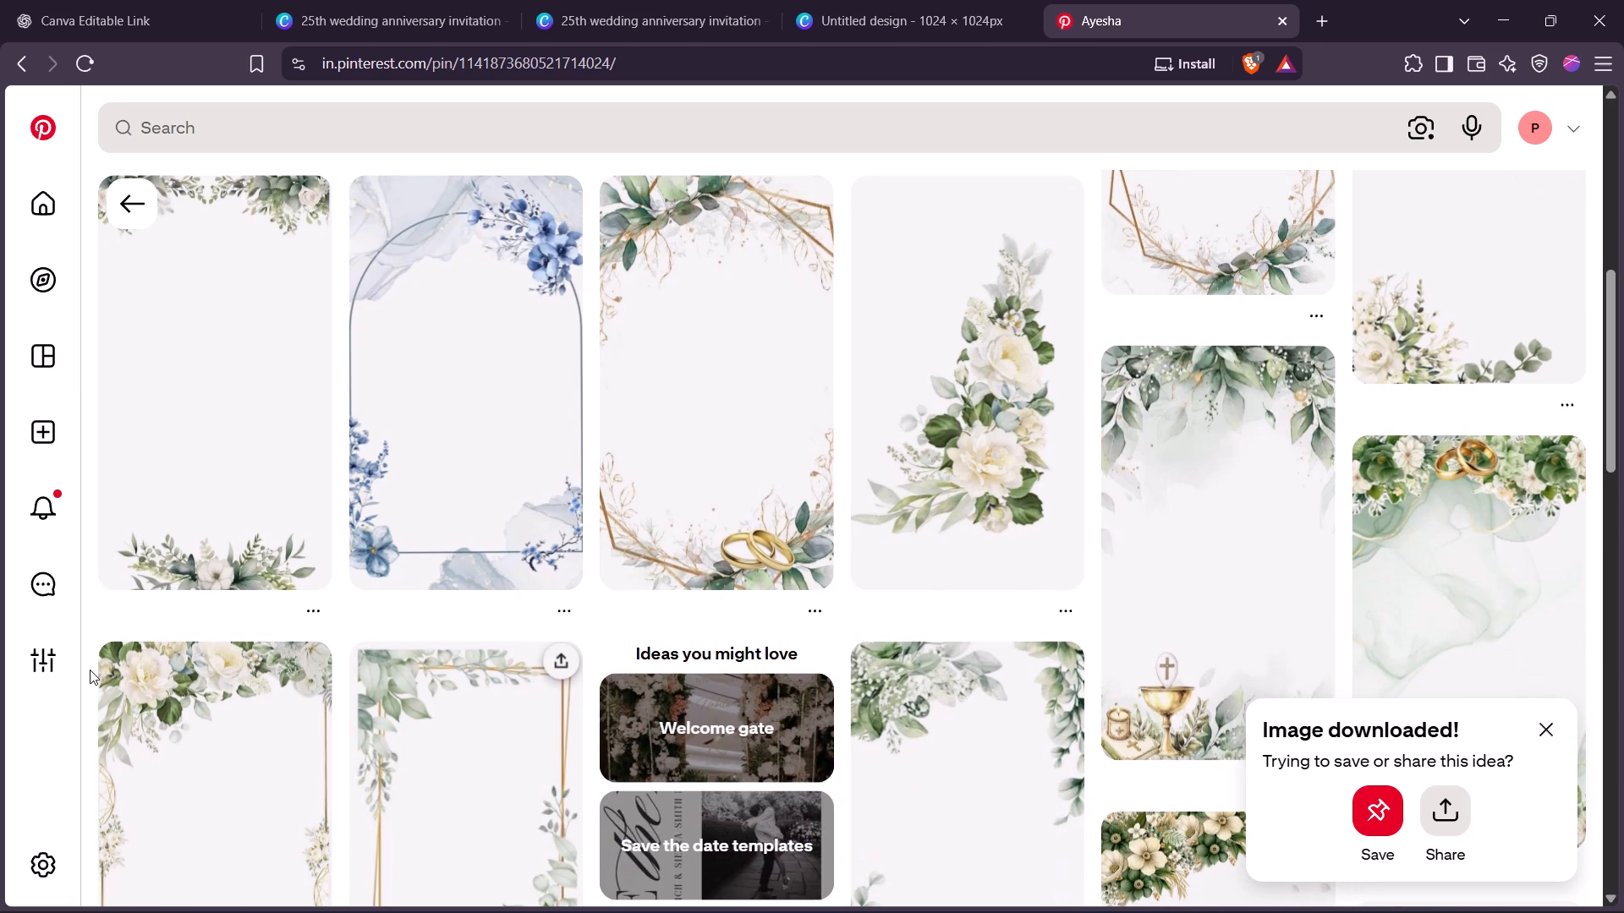
scroll(90, 670, down, 3)
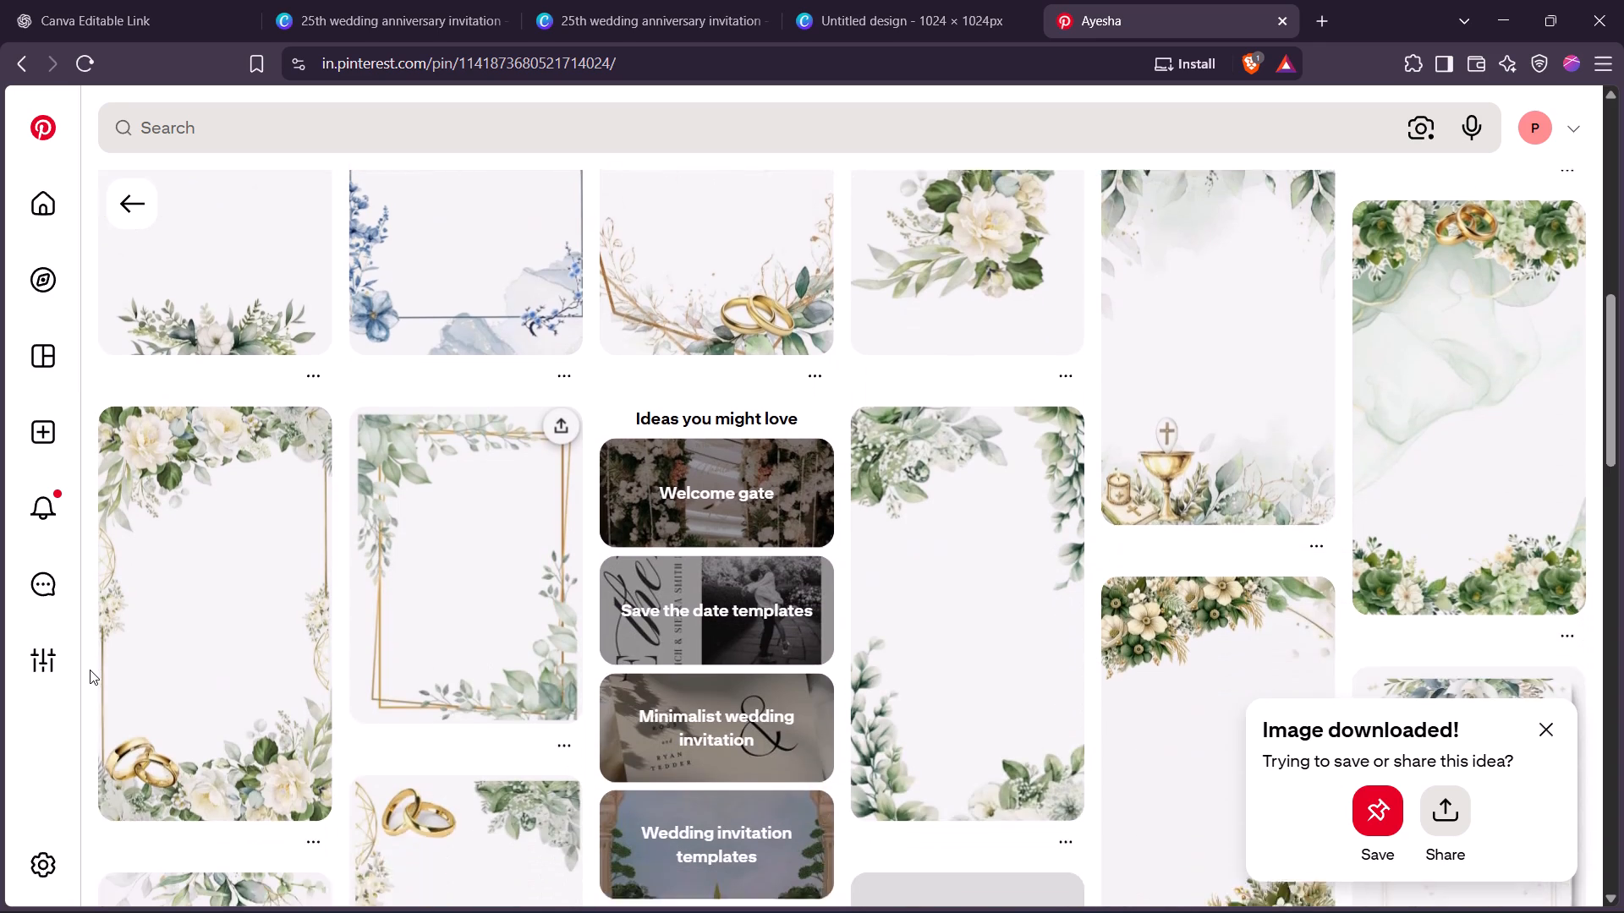
scroll(90, 670, down, 4)
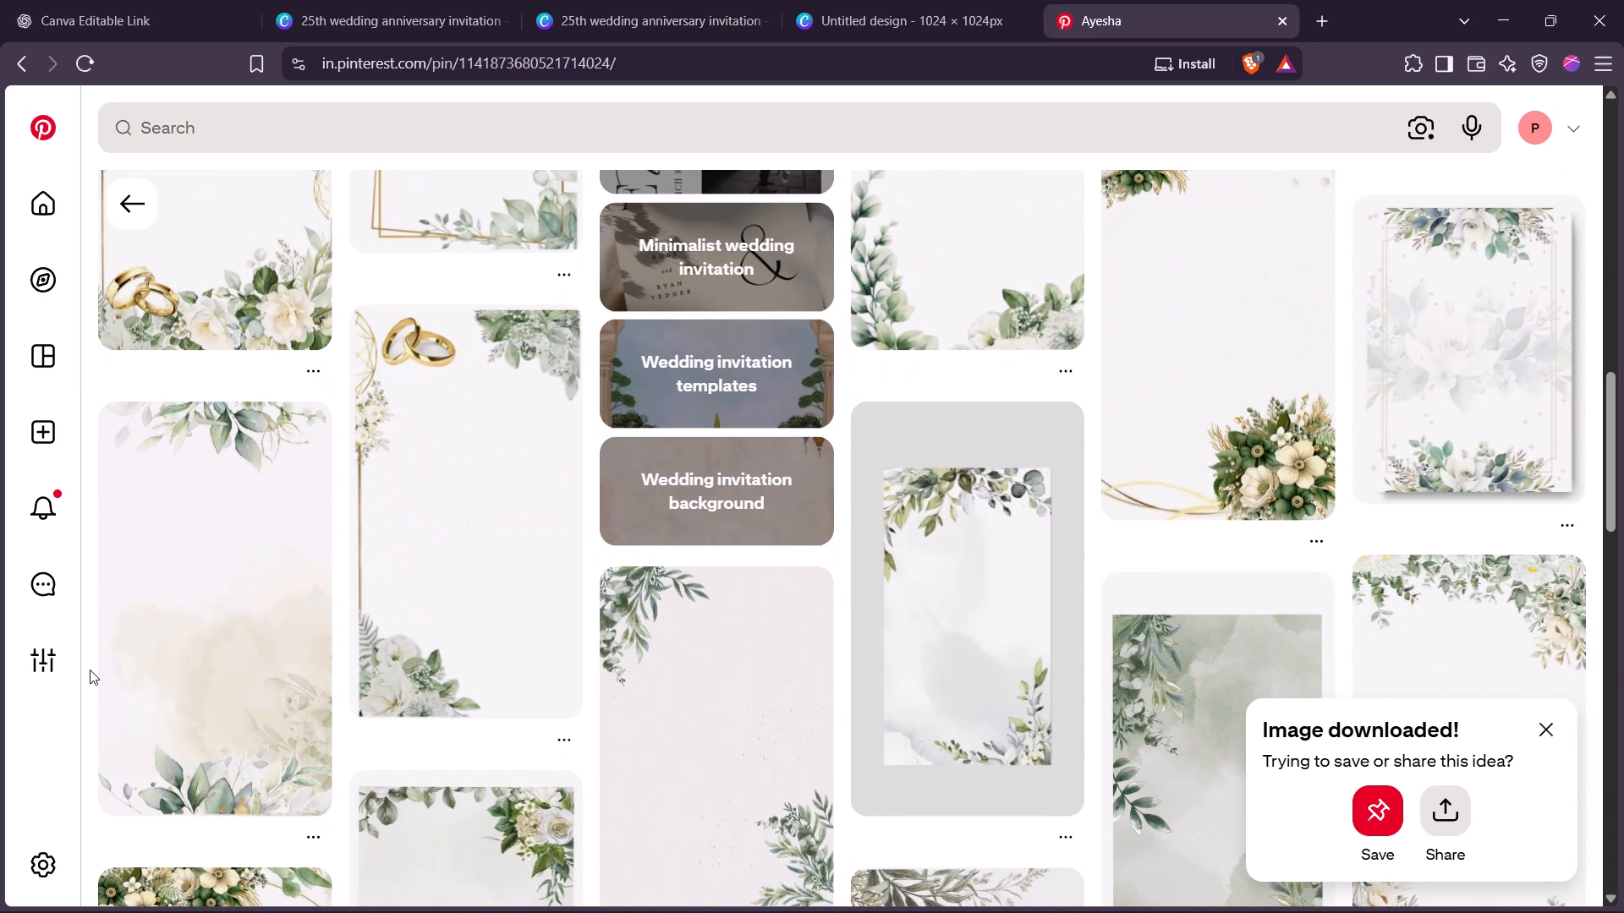
scroll(90, 670, down, 4)
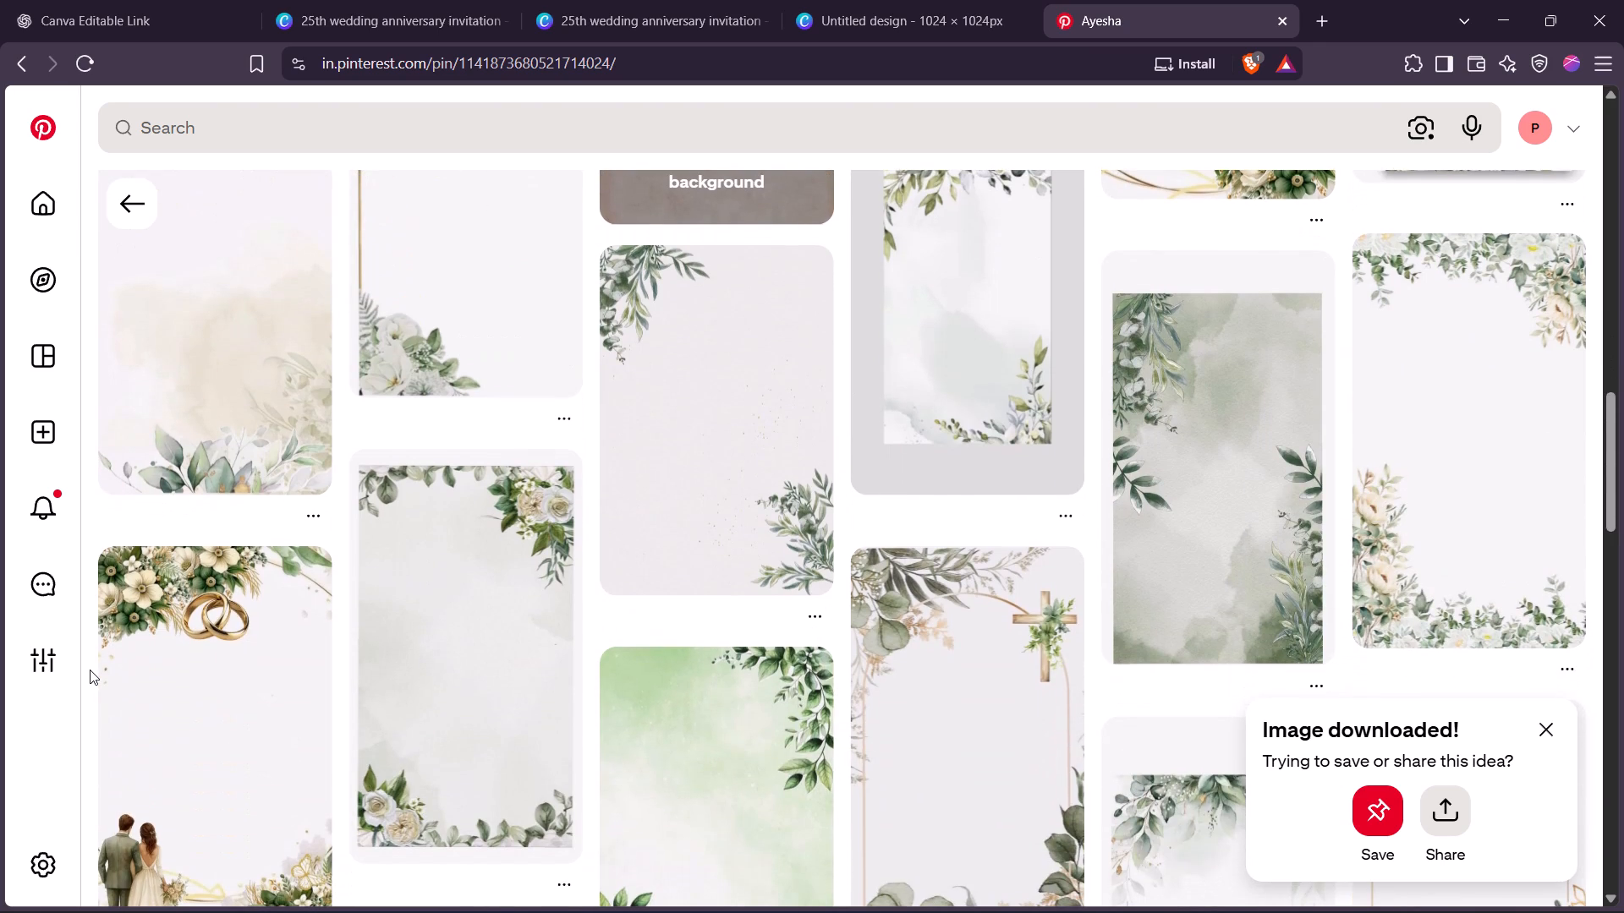
scroll(90, 670, down, 5)
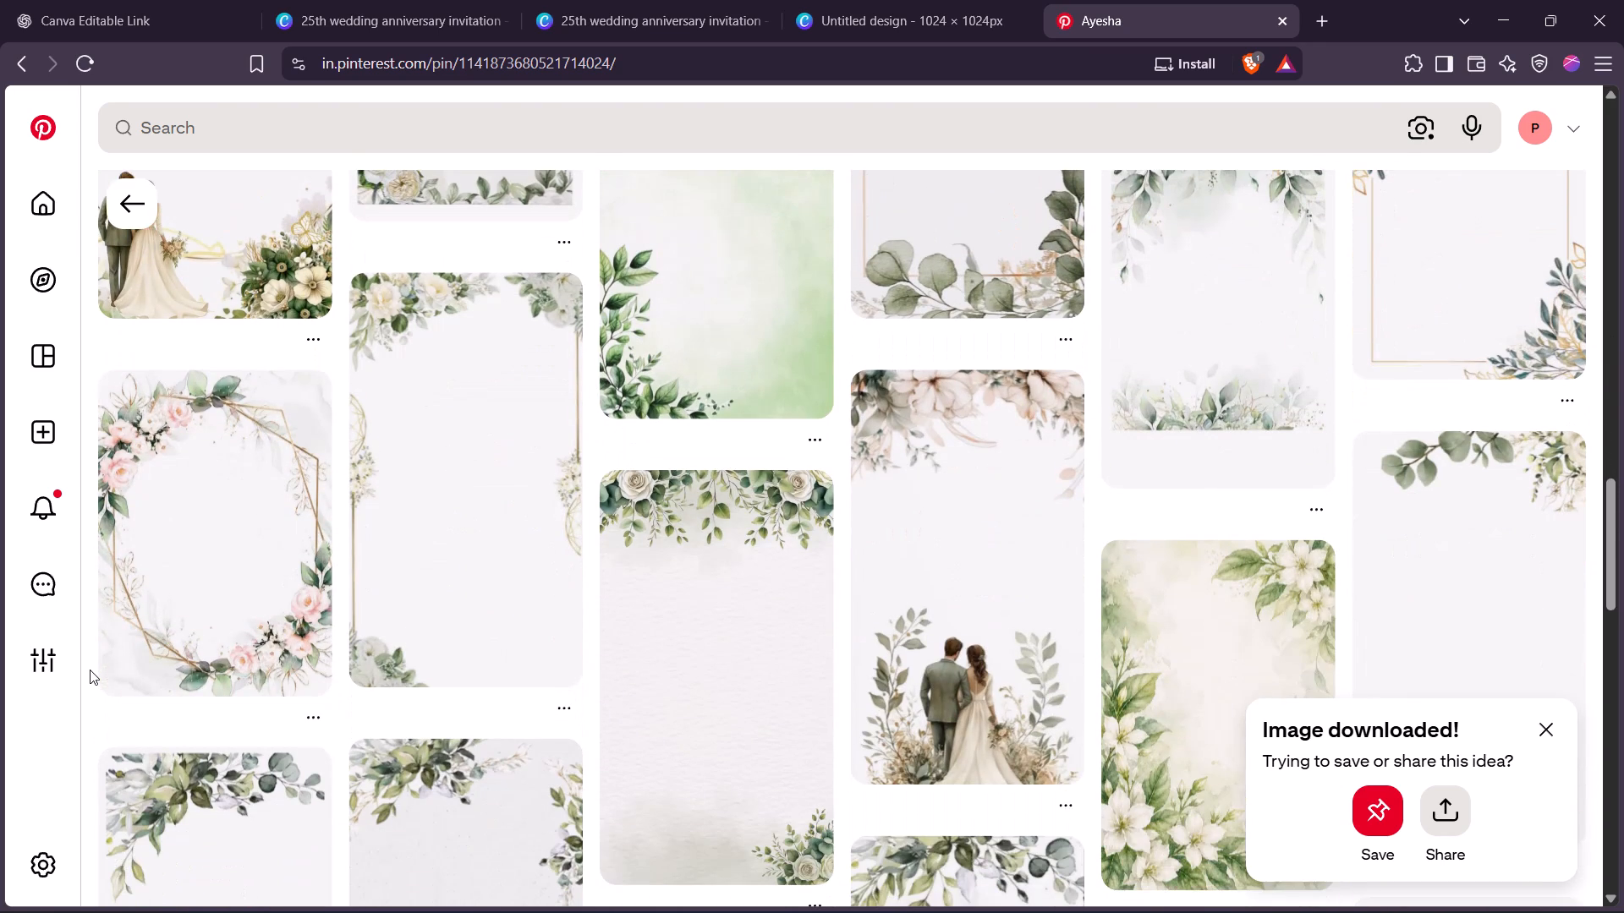
scroll(90, 670, down, 4)
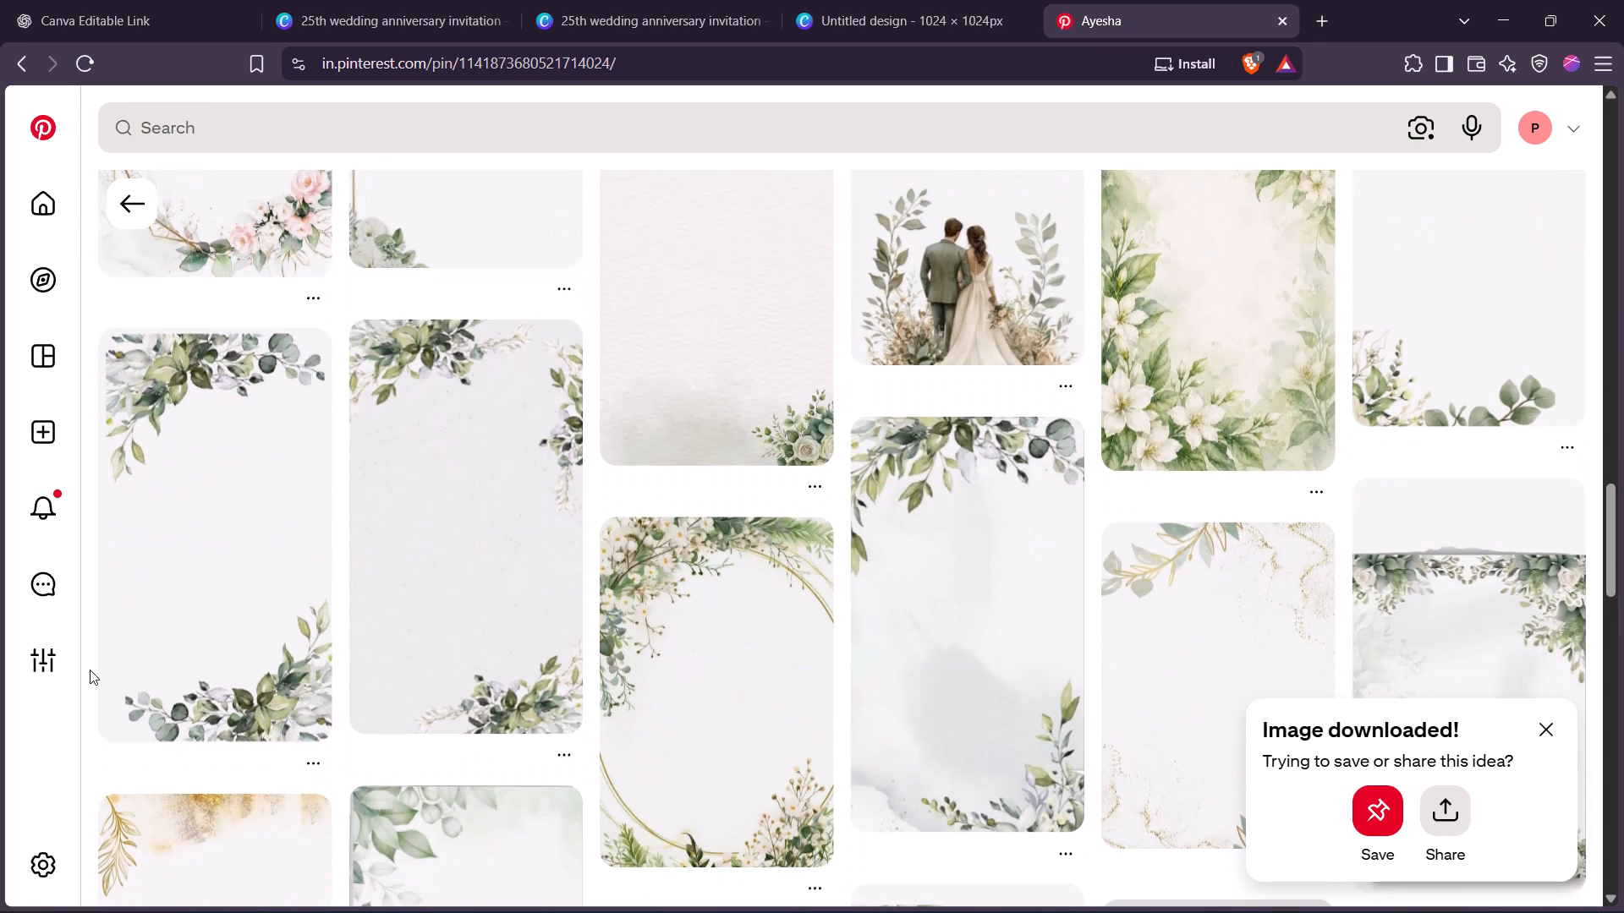
scroll(90, 670, down, 1)
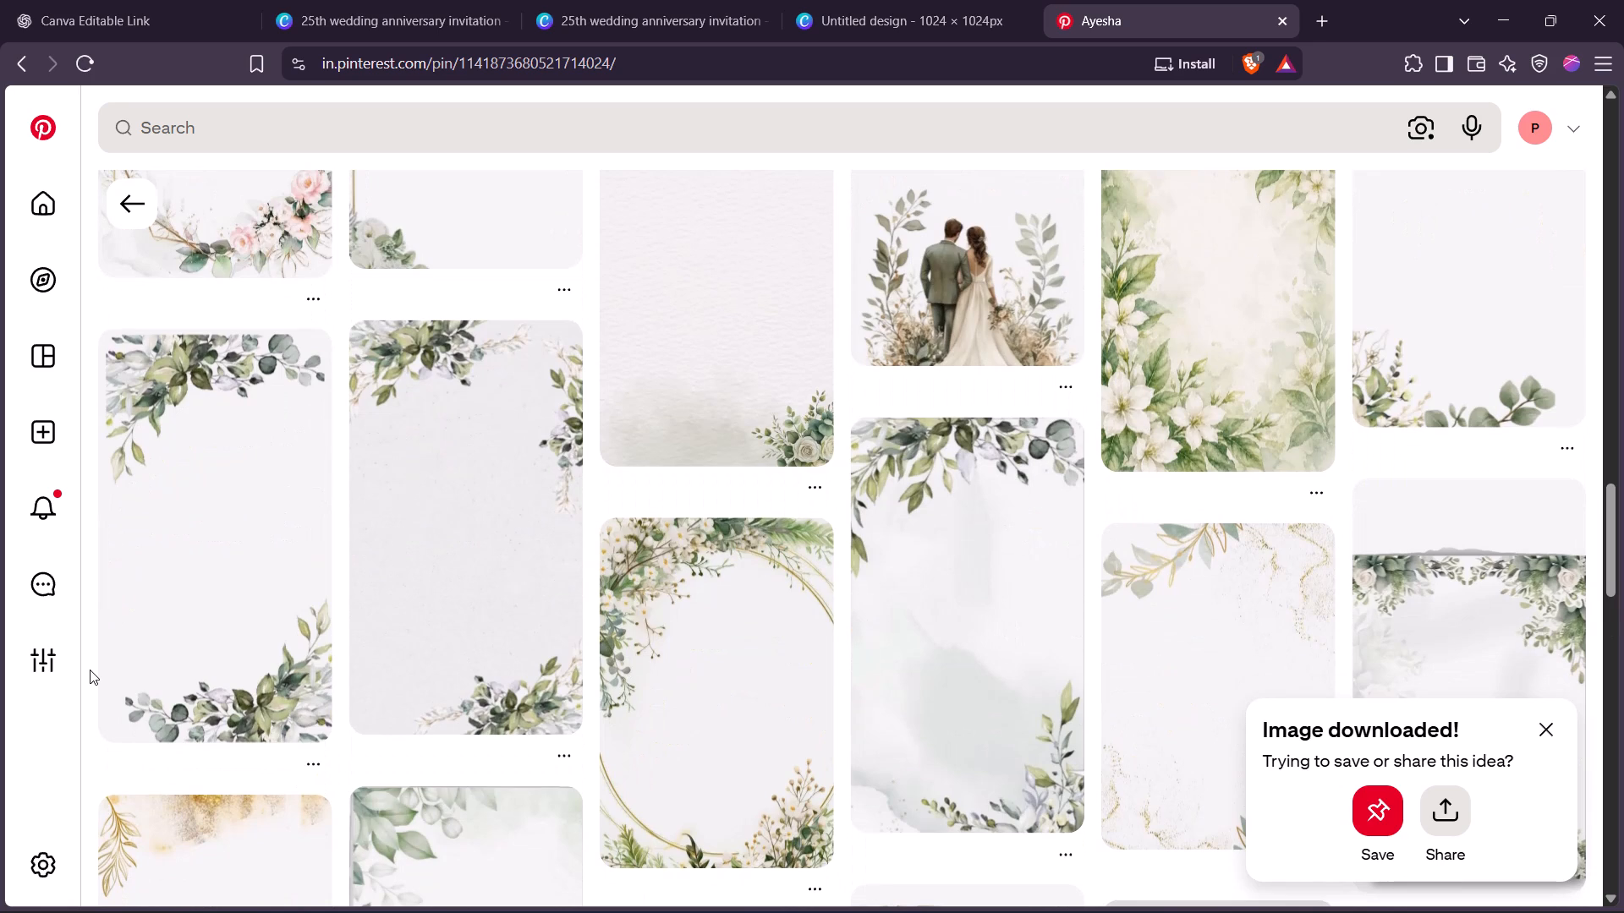
scroll(90, 670, down, 5)
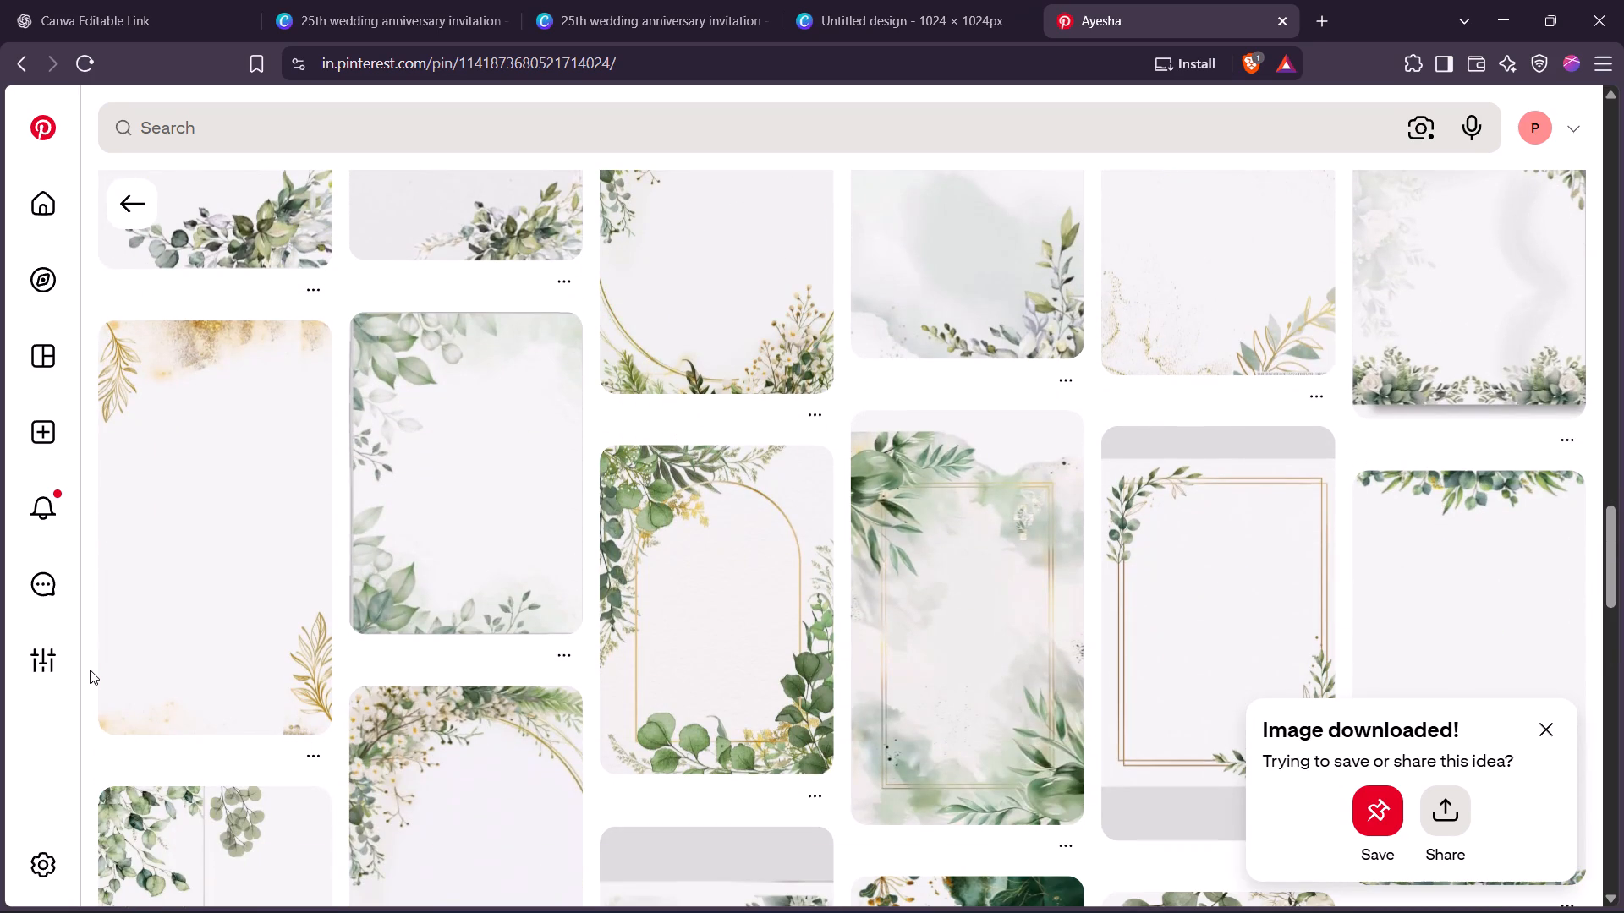
scroll(90, 670, down, 3)
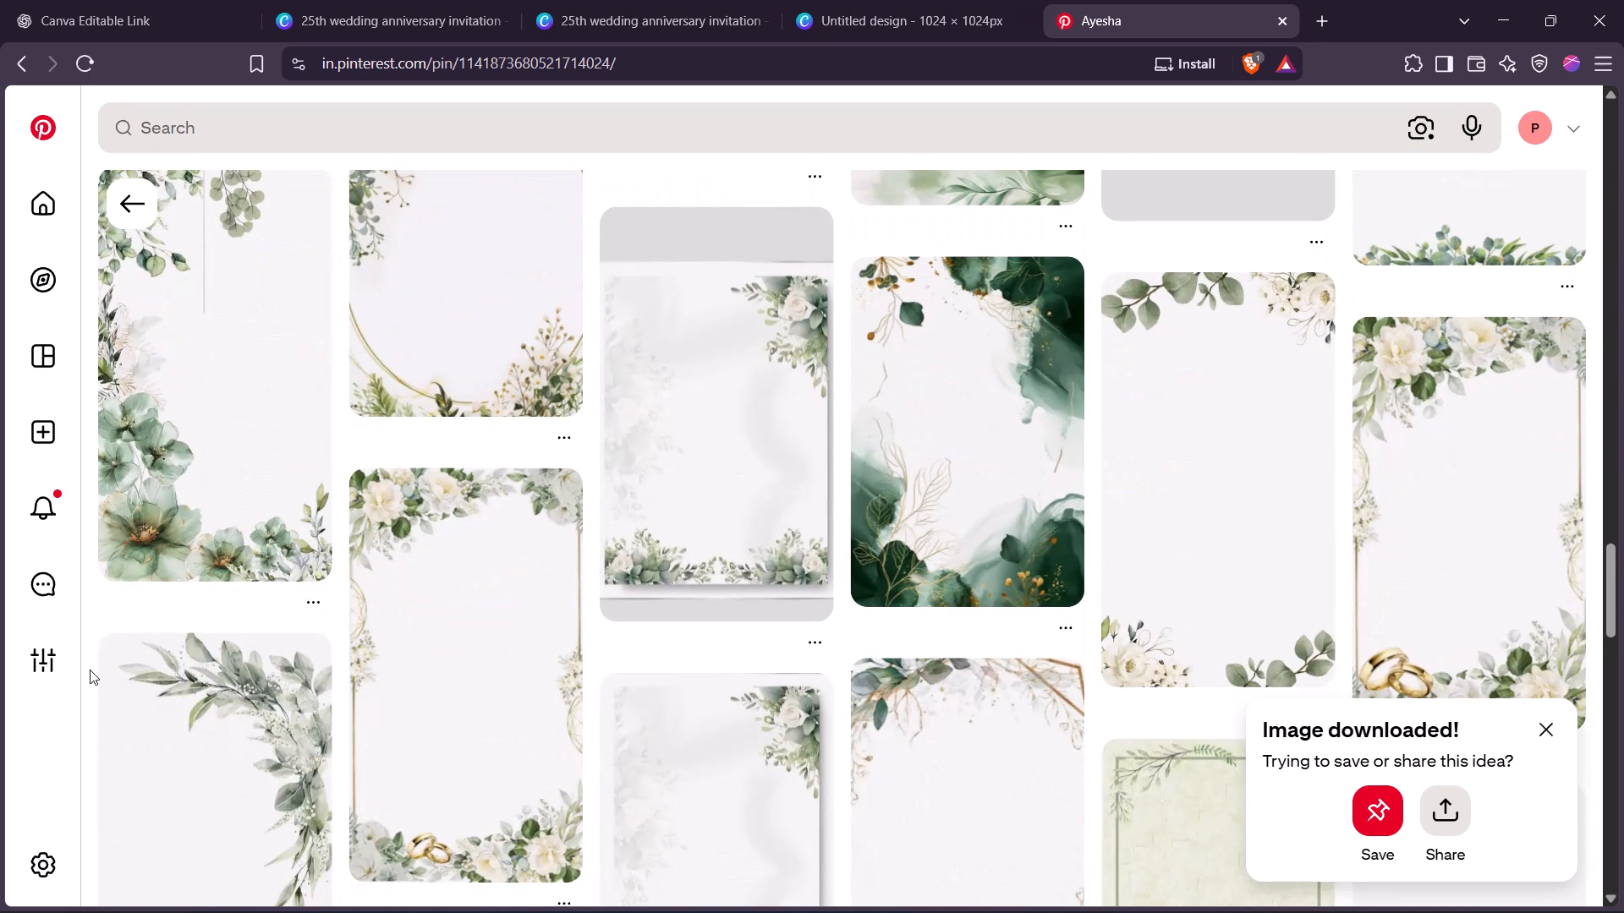
scroll(90, 670, down, 2)
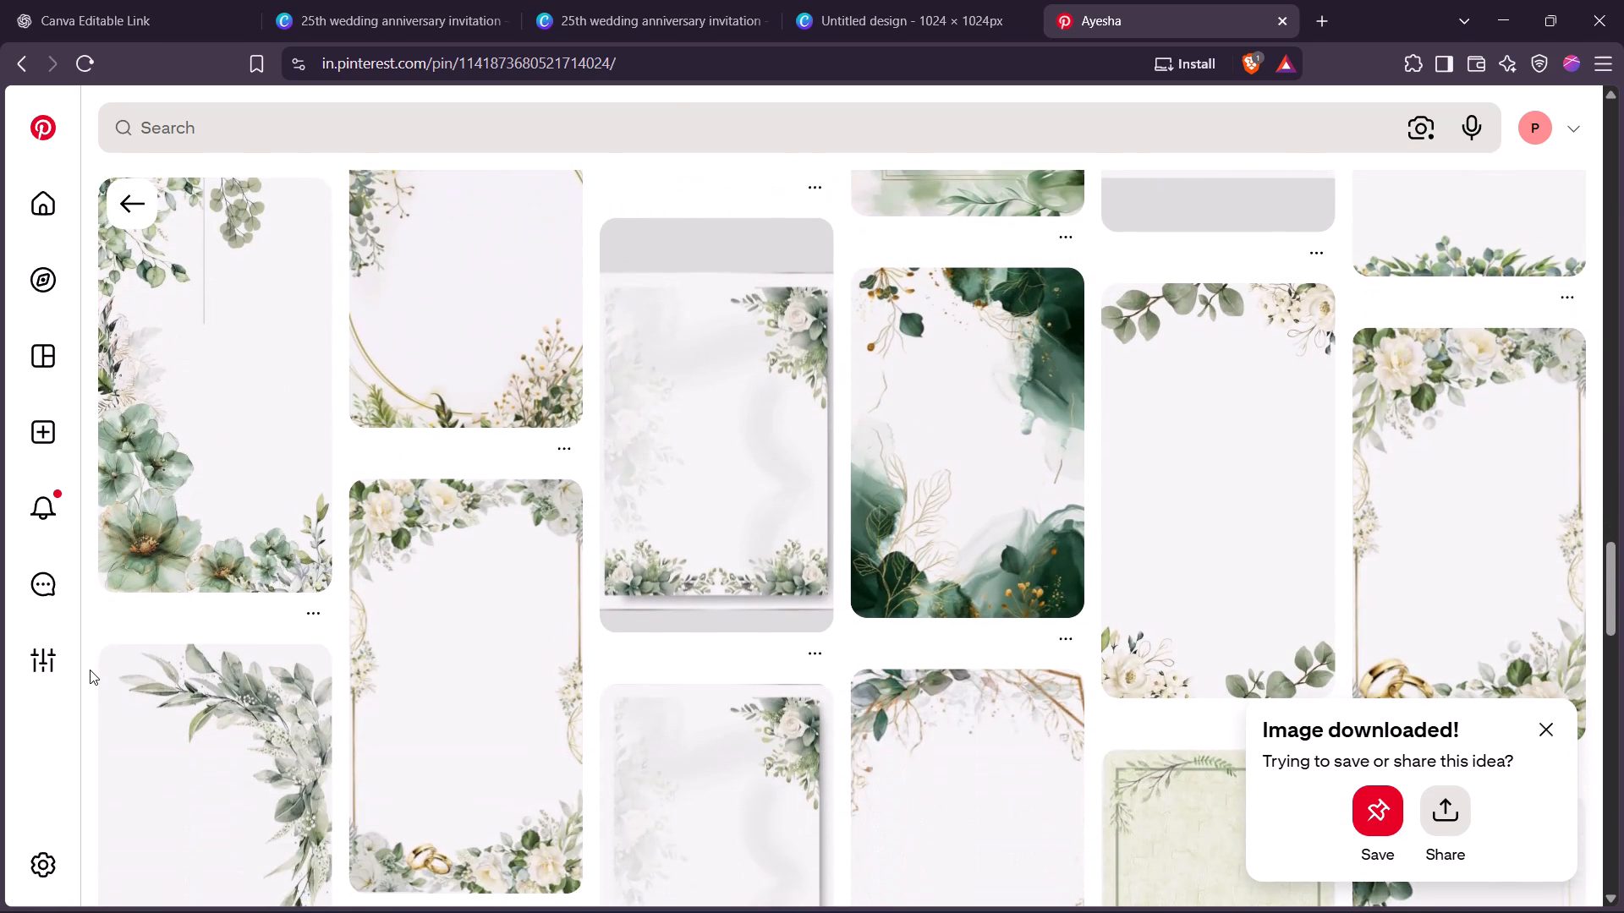
scroll(90, 670, down, 4)
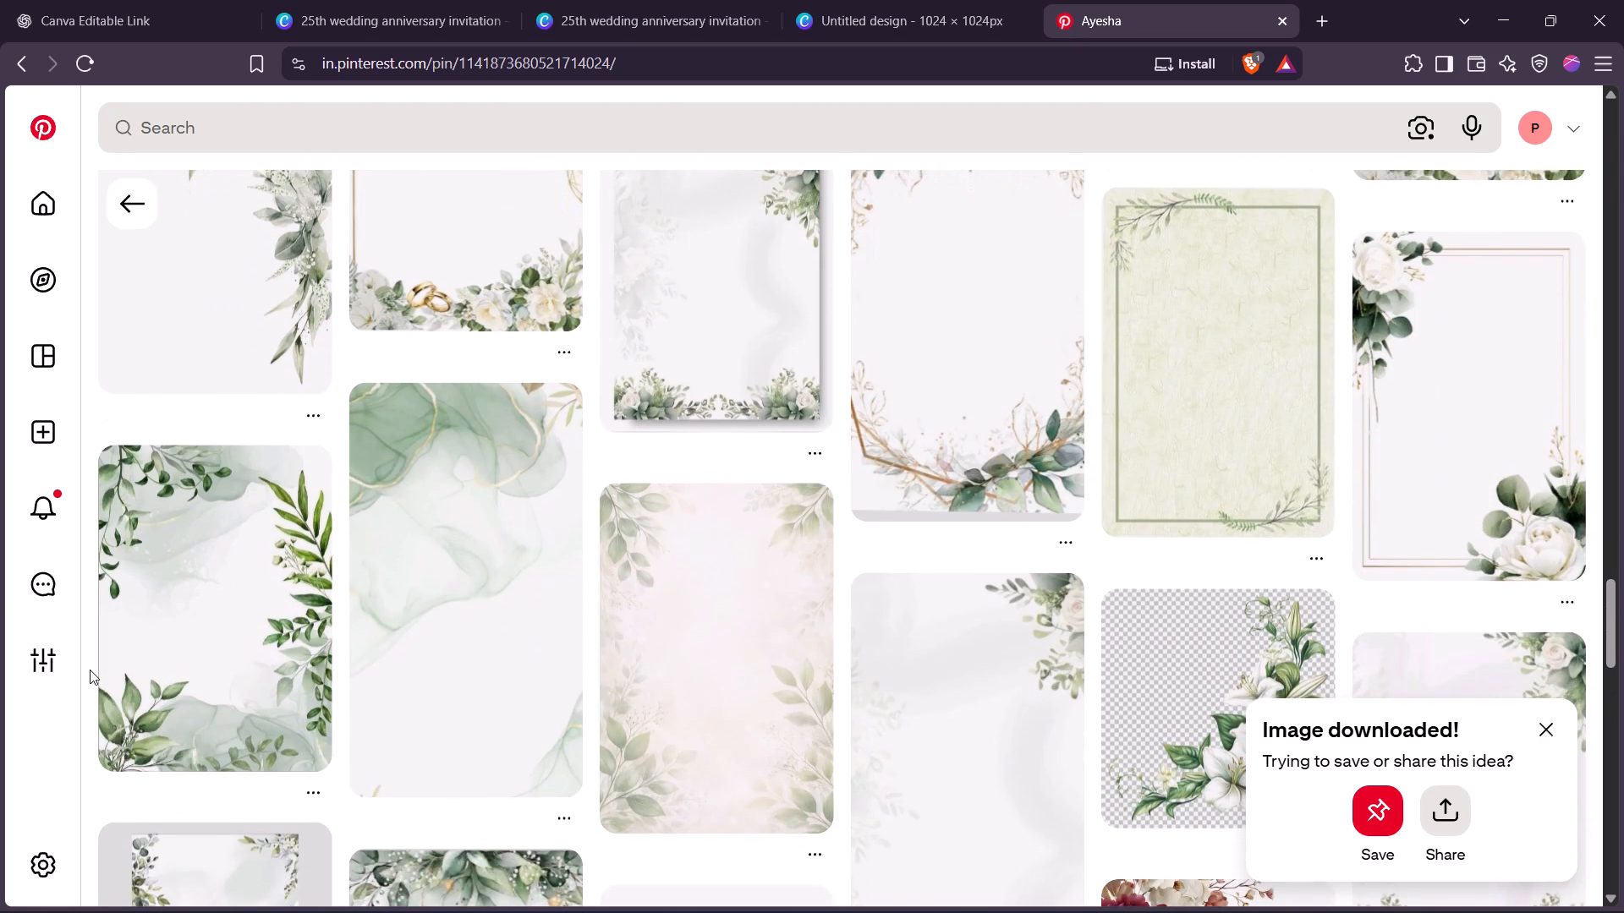
scroll(90, 670, down, 2)
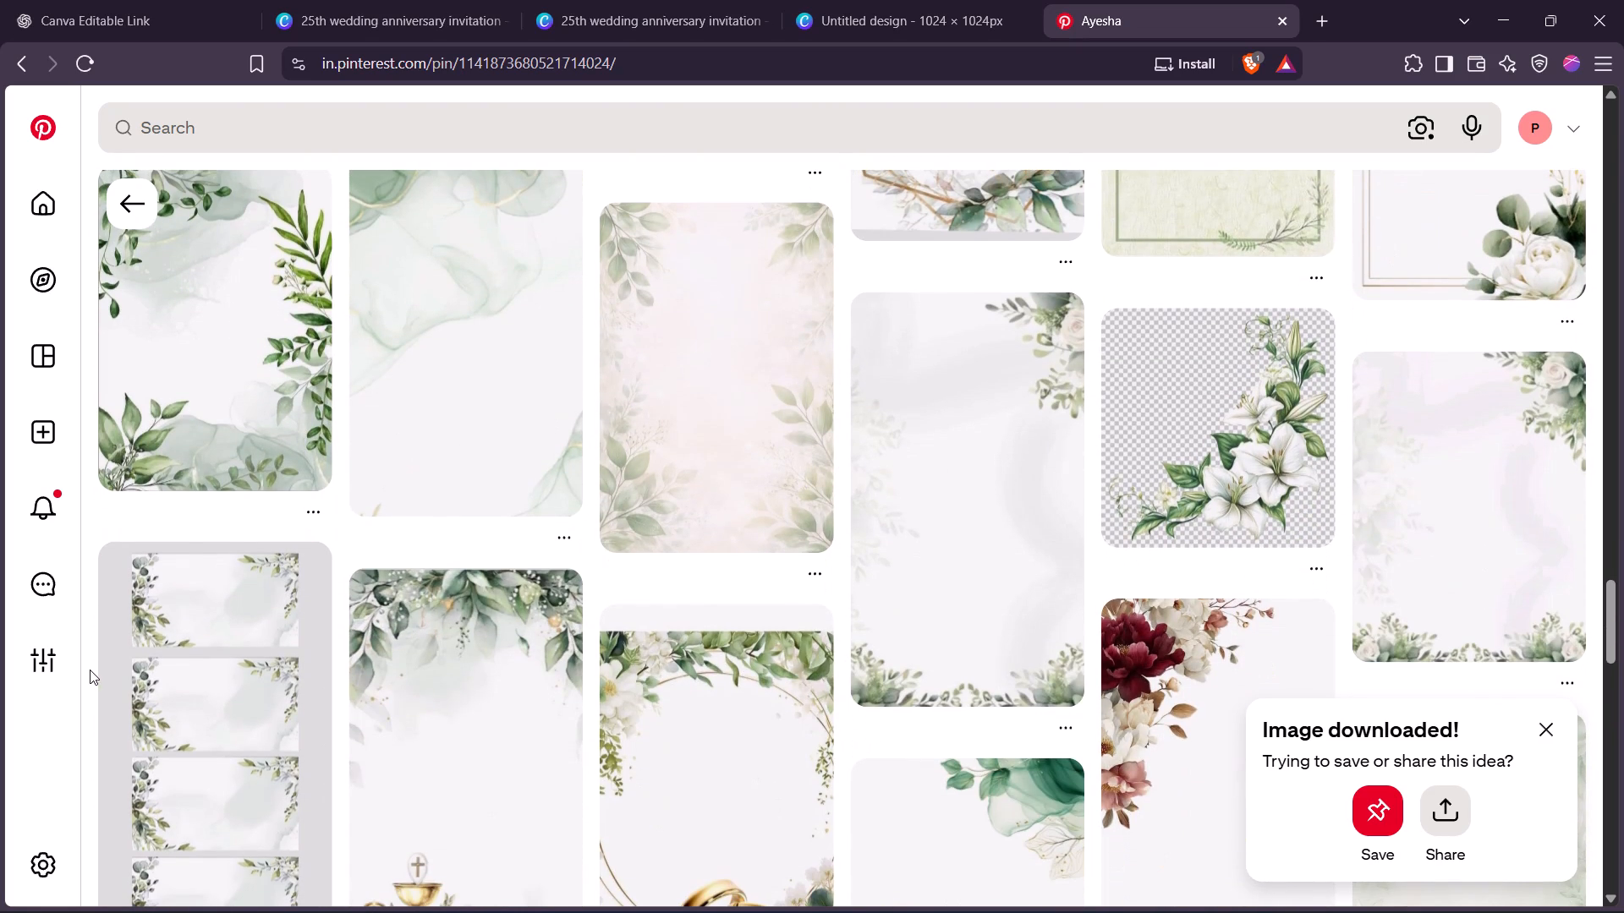
scroll(90, 670, up, 6)
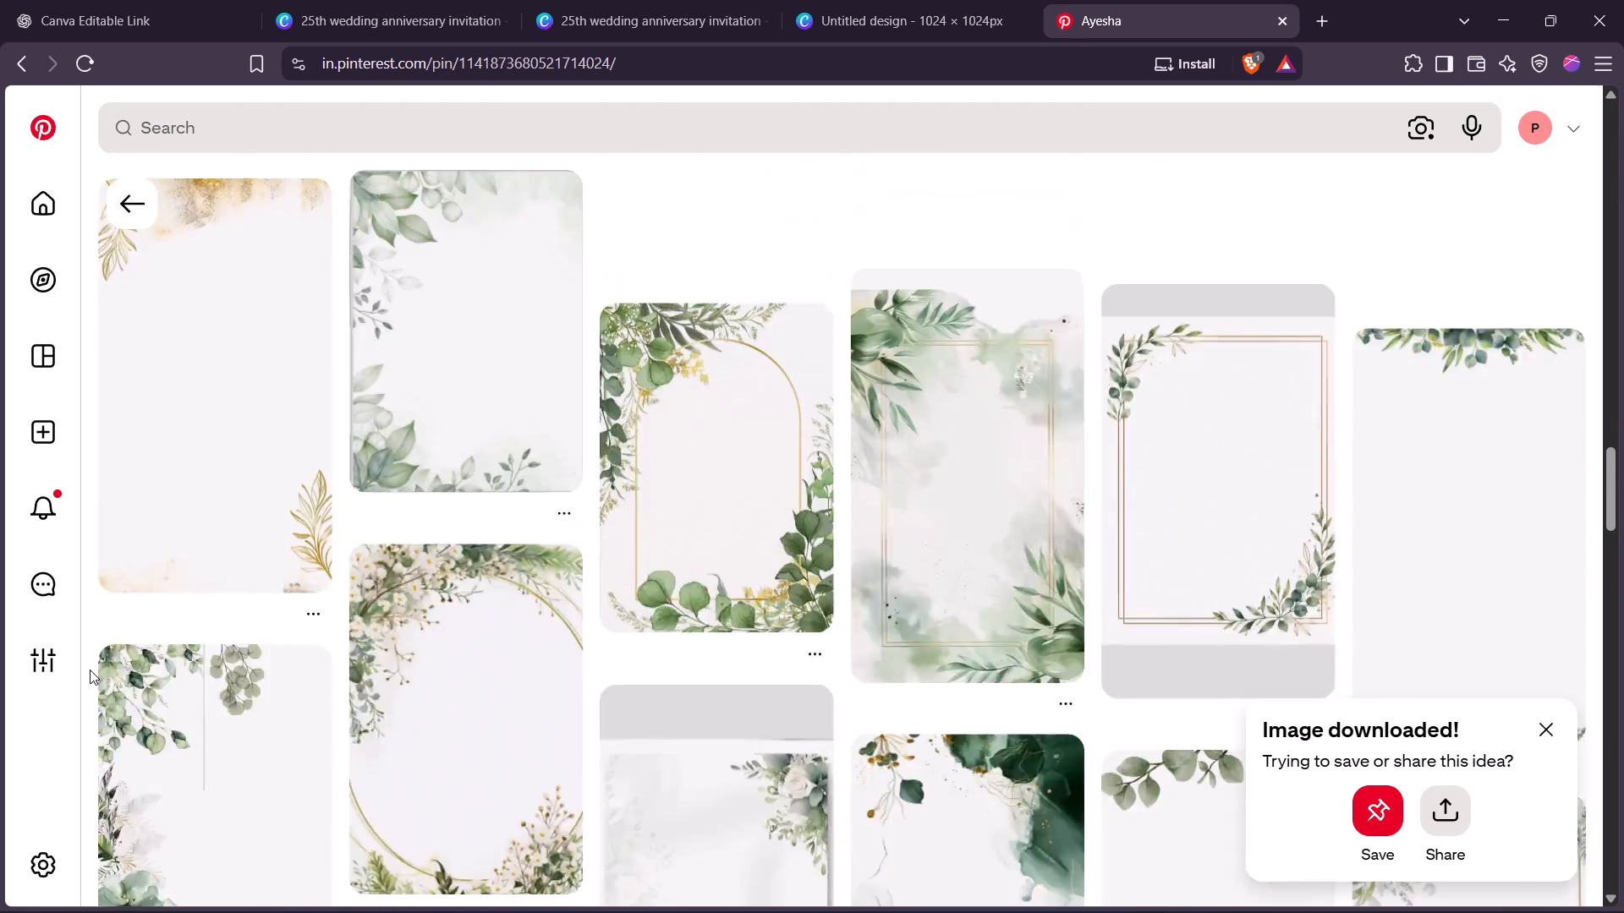
scroll(90, 670, up, 8)
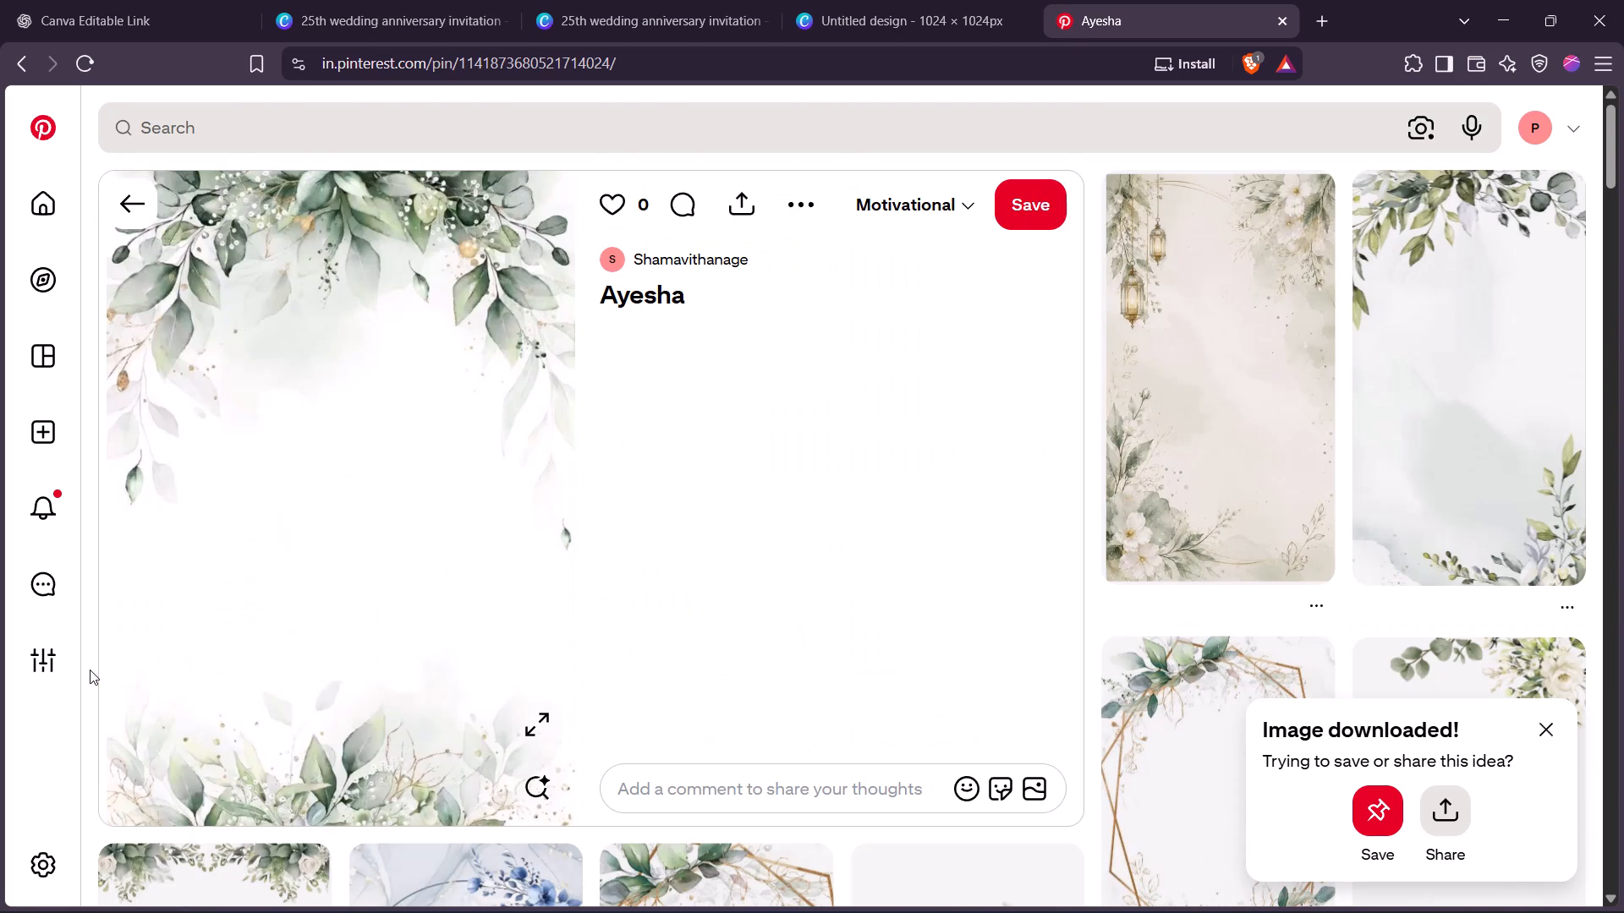
scroll(90, 670, right, 9)
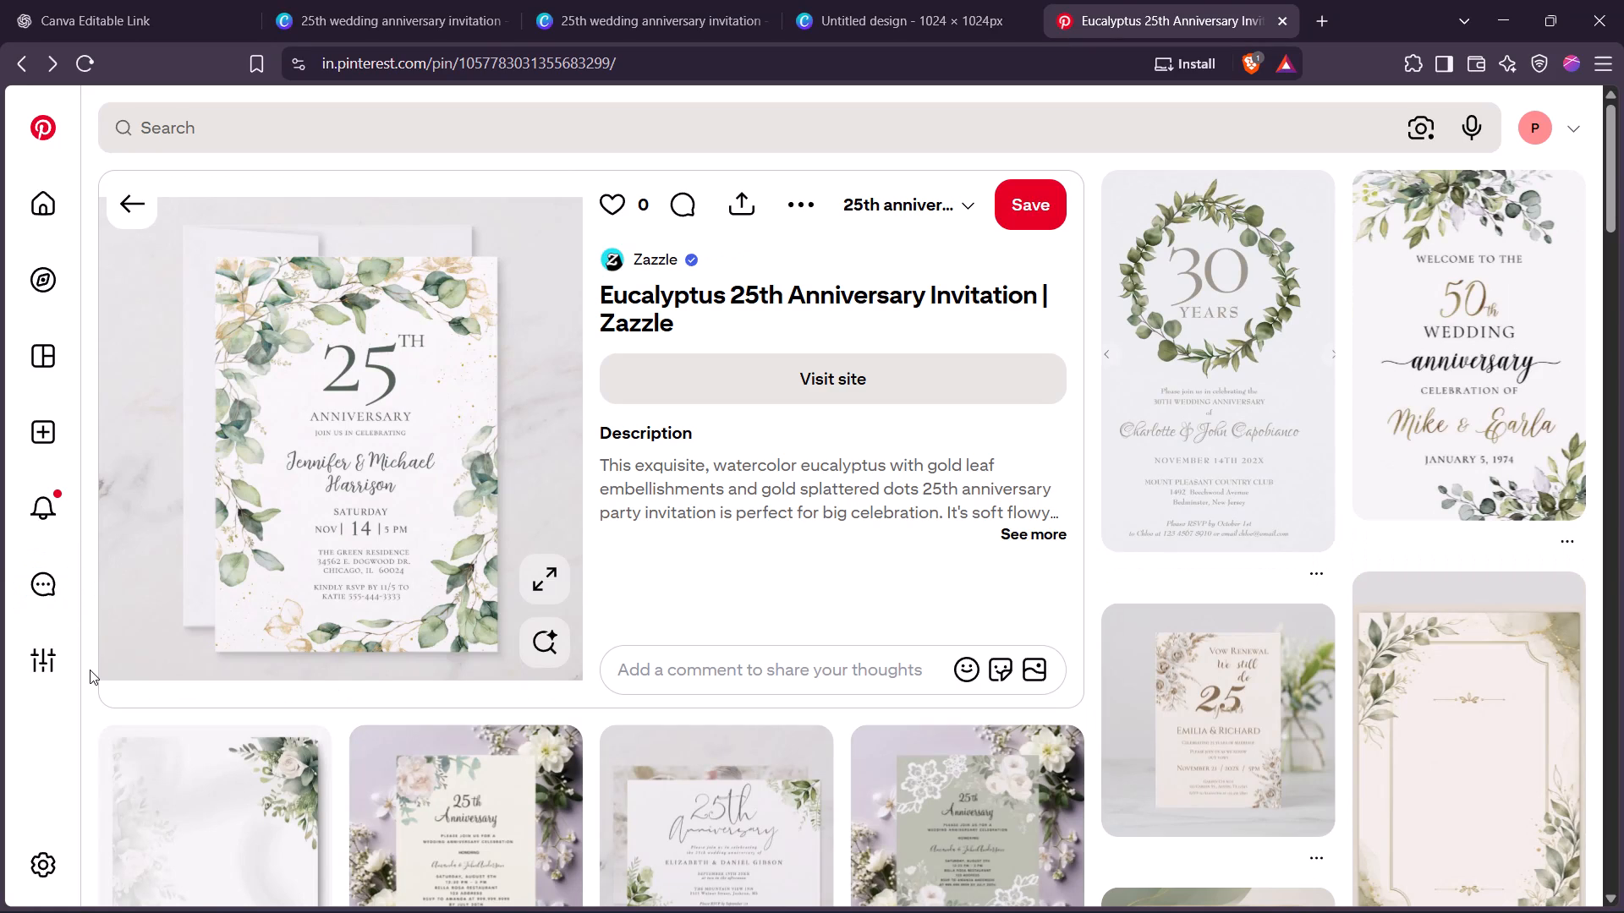
Visit the pin's source site to open the Zazzle product page for the Eucalyptus 25th Anniversary Invitation.
click(727, 391)
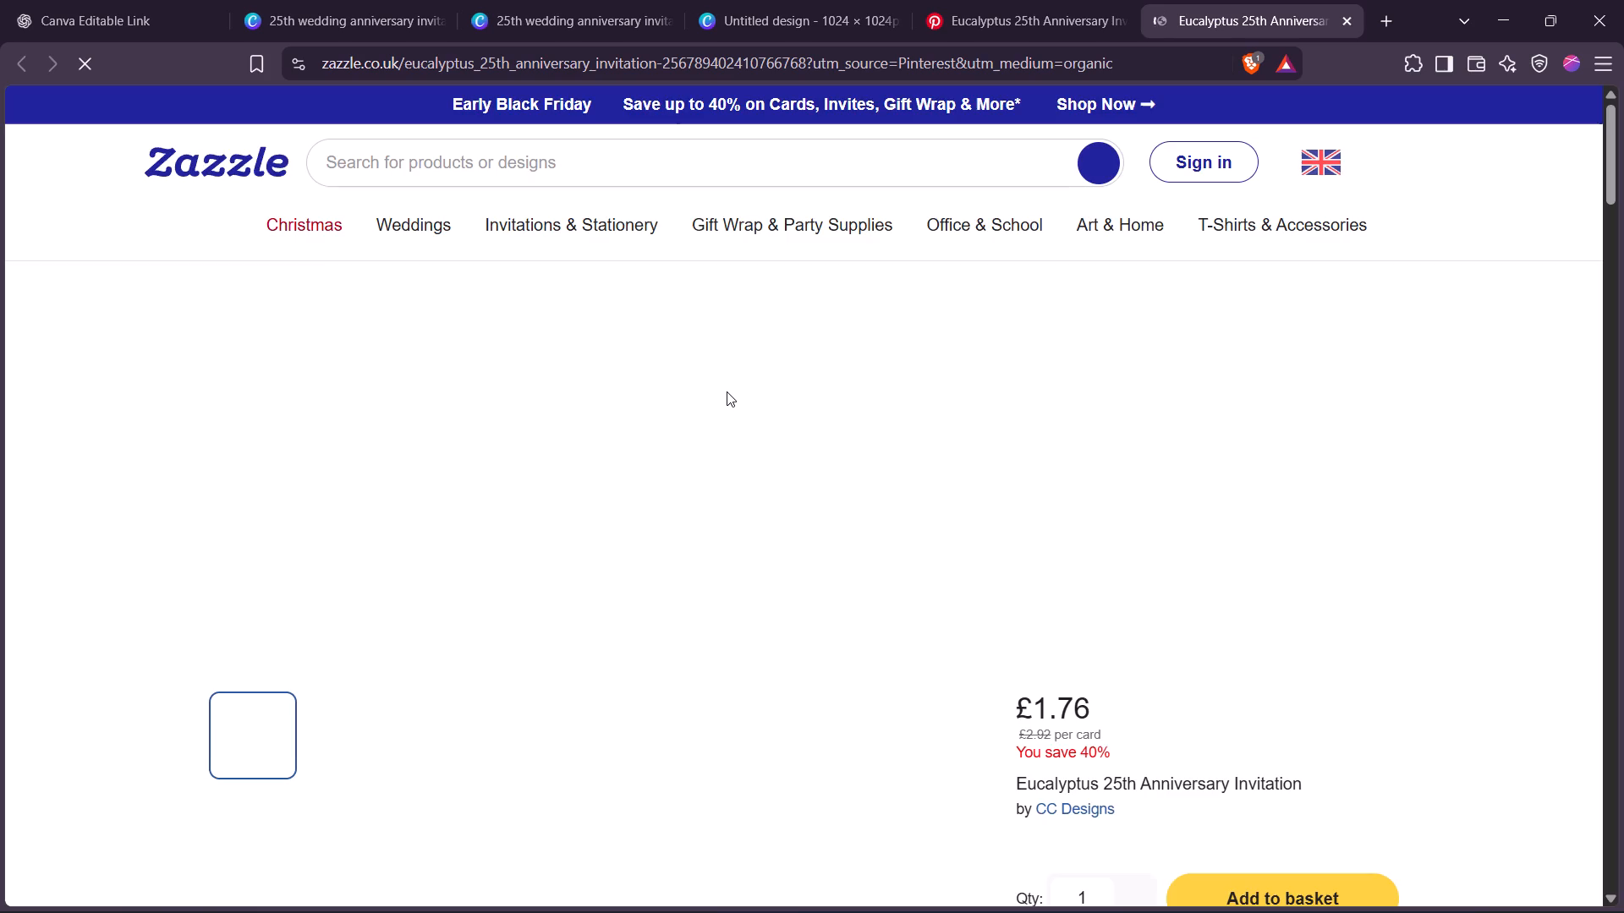
scroll(727, 391, down, 4)
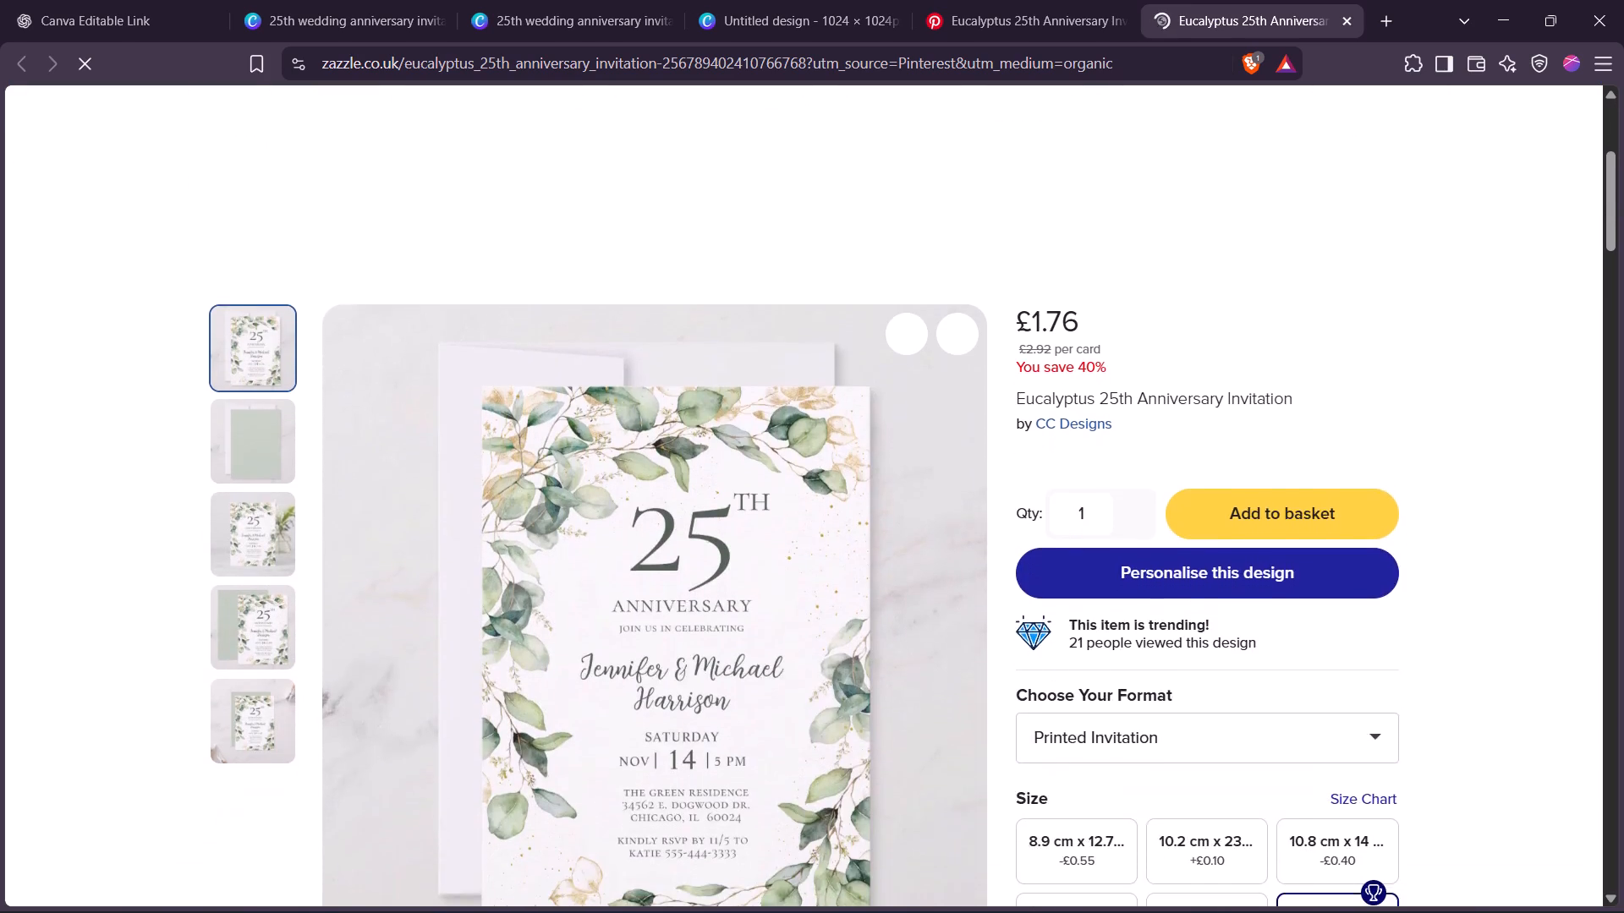
scroll(727, 391, down, 2)
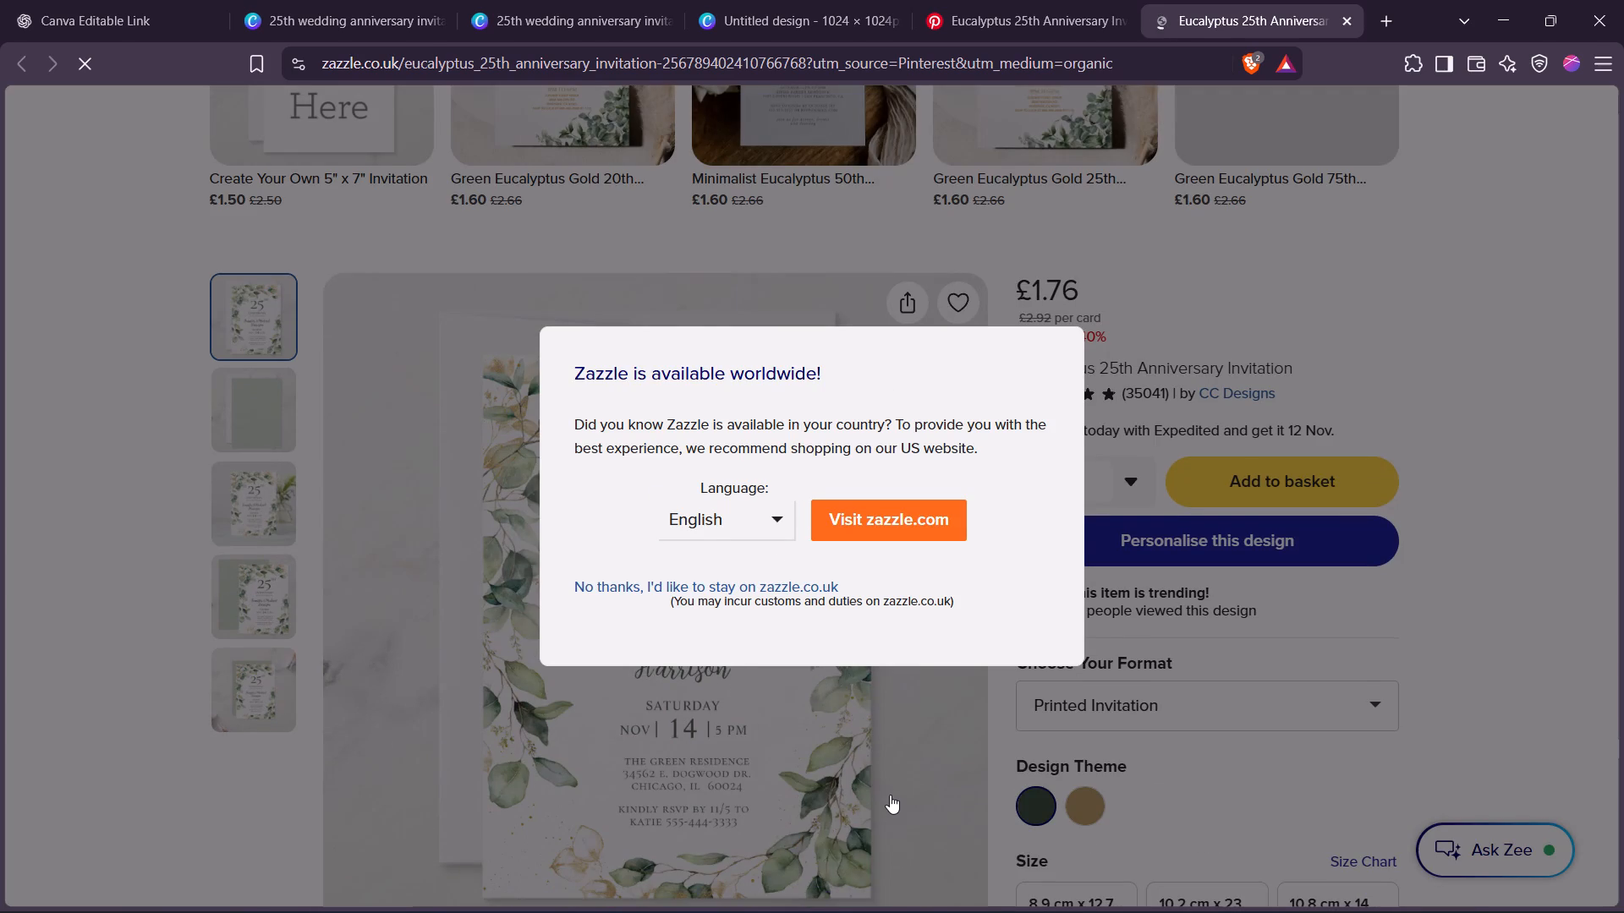
click(890, 795)
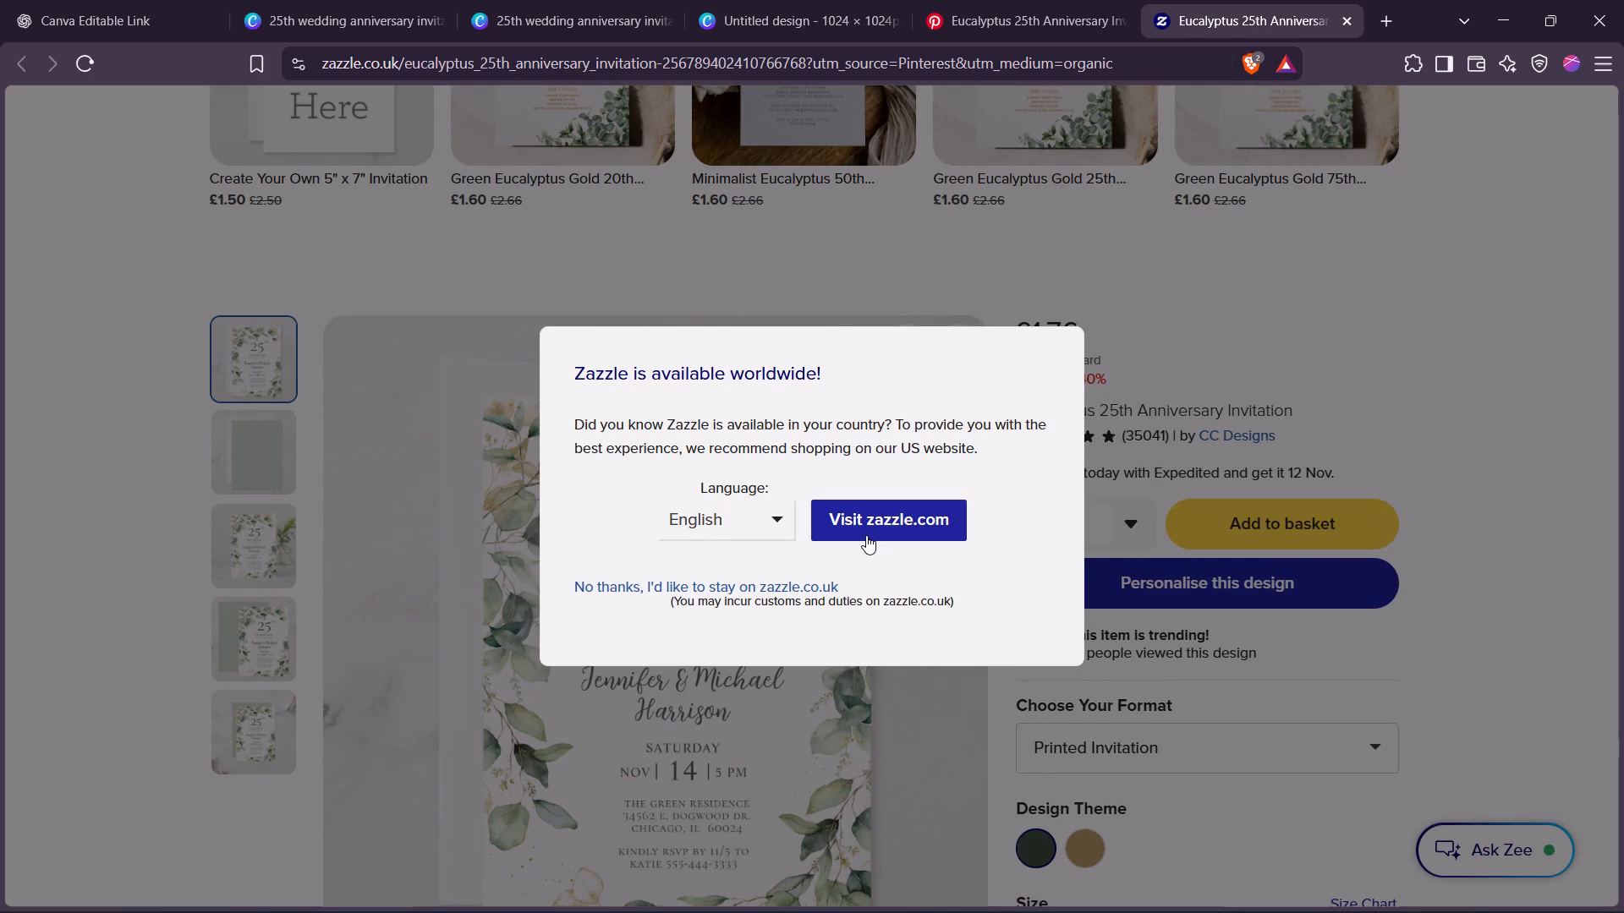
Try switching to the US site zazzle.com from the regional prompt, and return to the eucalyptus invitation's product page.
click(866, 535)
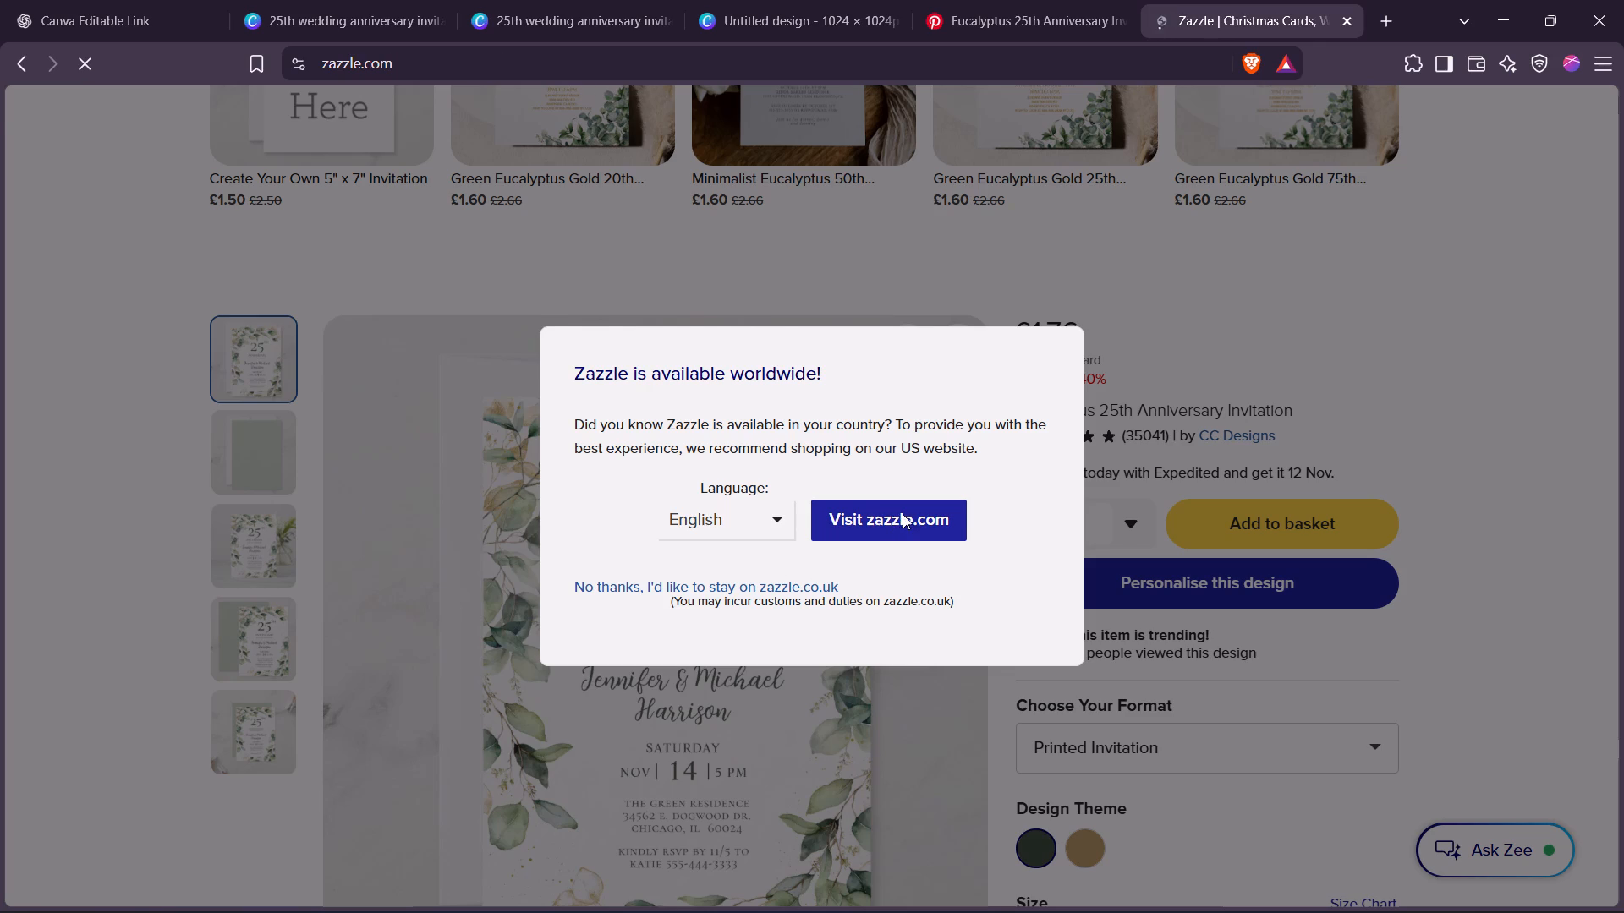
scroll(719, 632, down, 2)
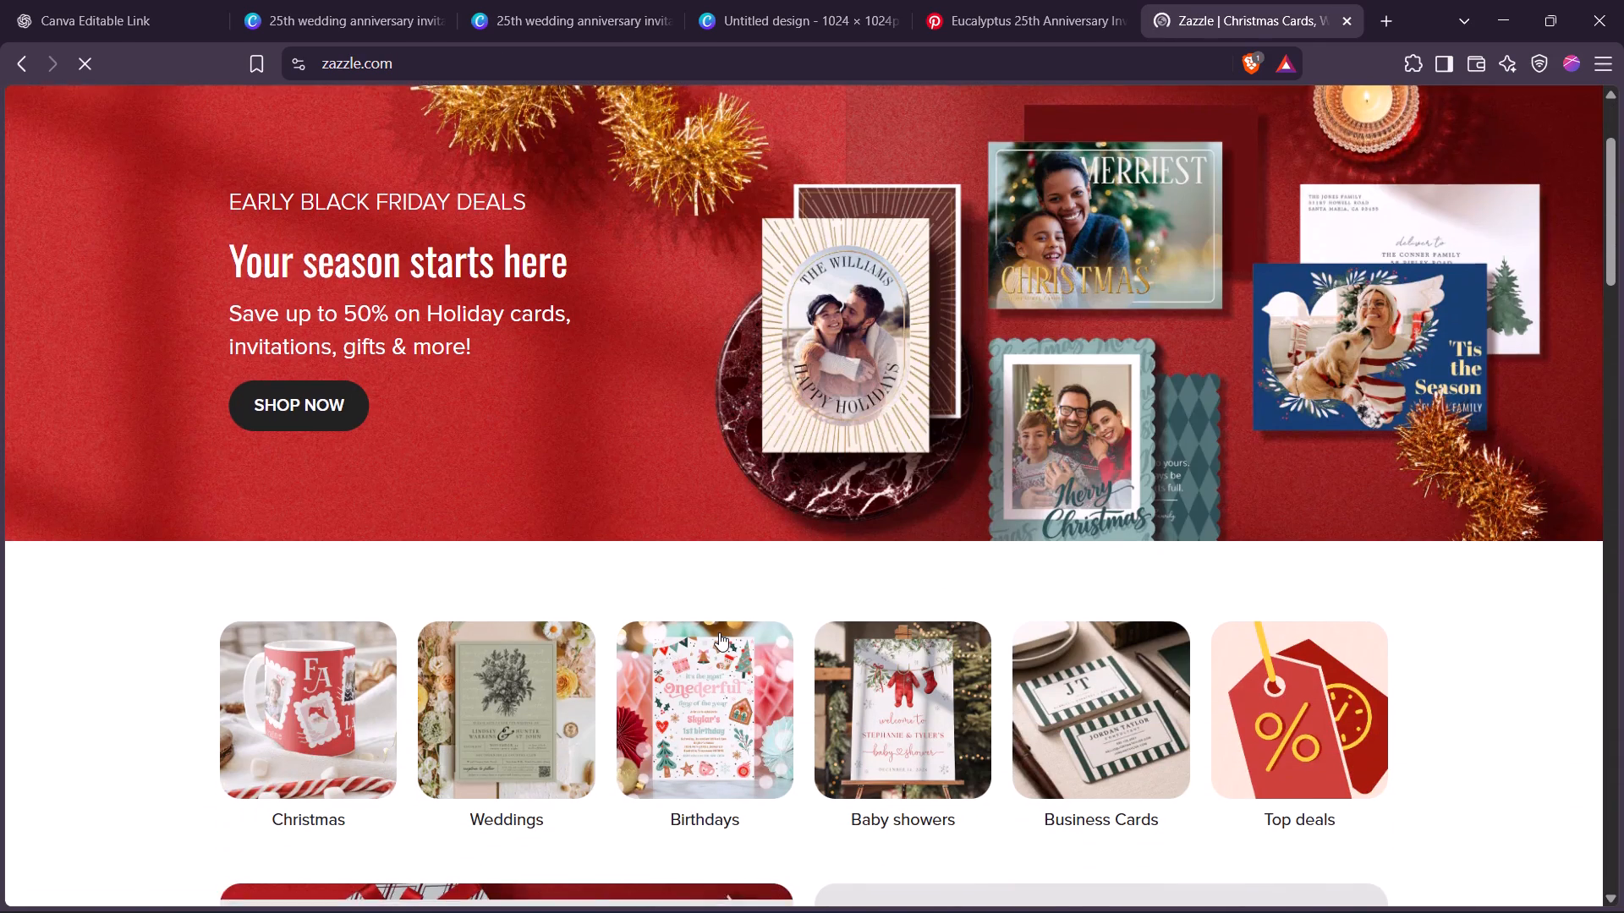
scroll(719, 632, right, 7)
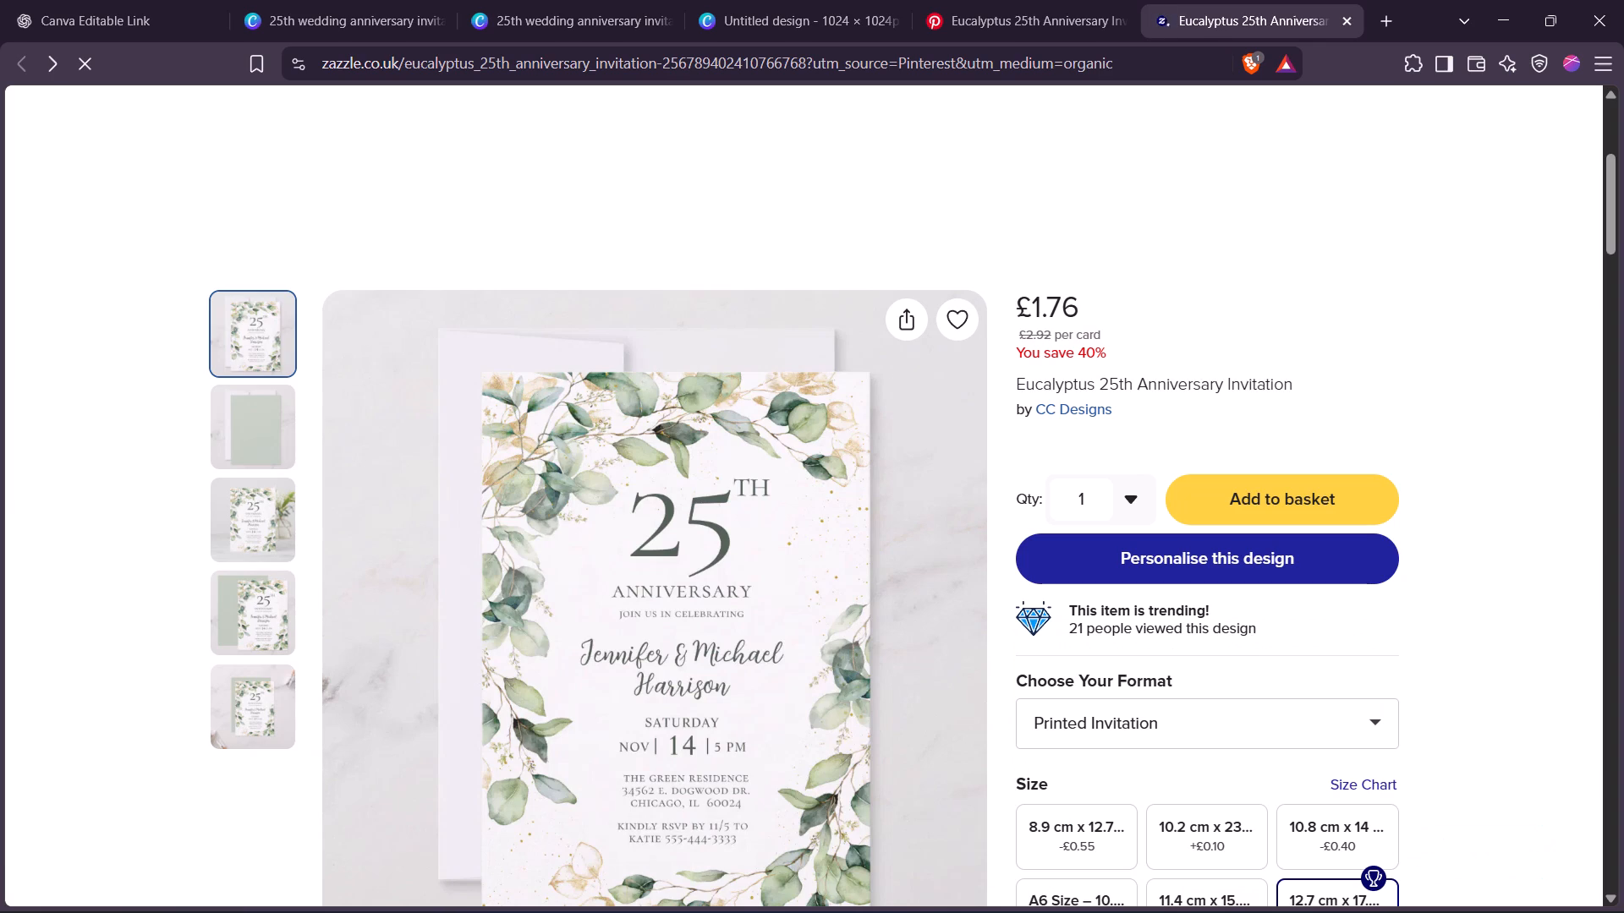
Open the eucalyptus 25th anniversary invitation for personalisation in the design customizer and dismiss the introductory tip.
click(1056, 551)
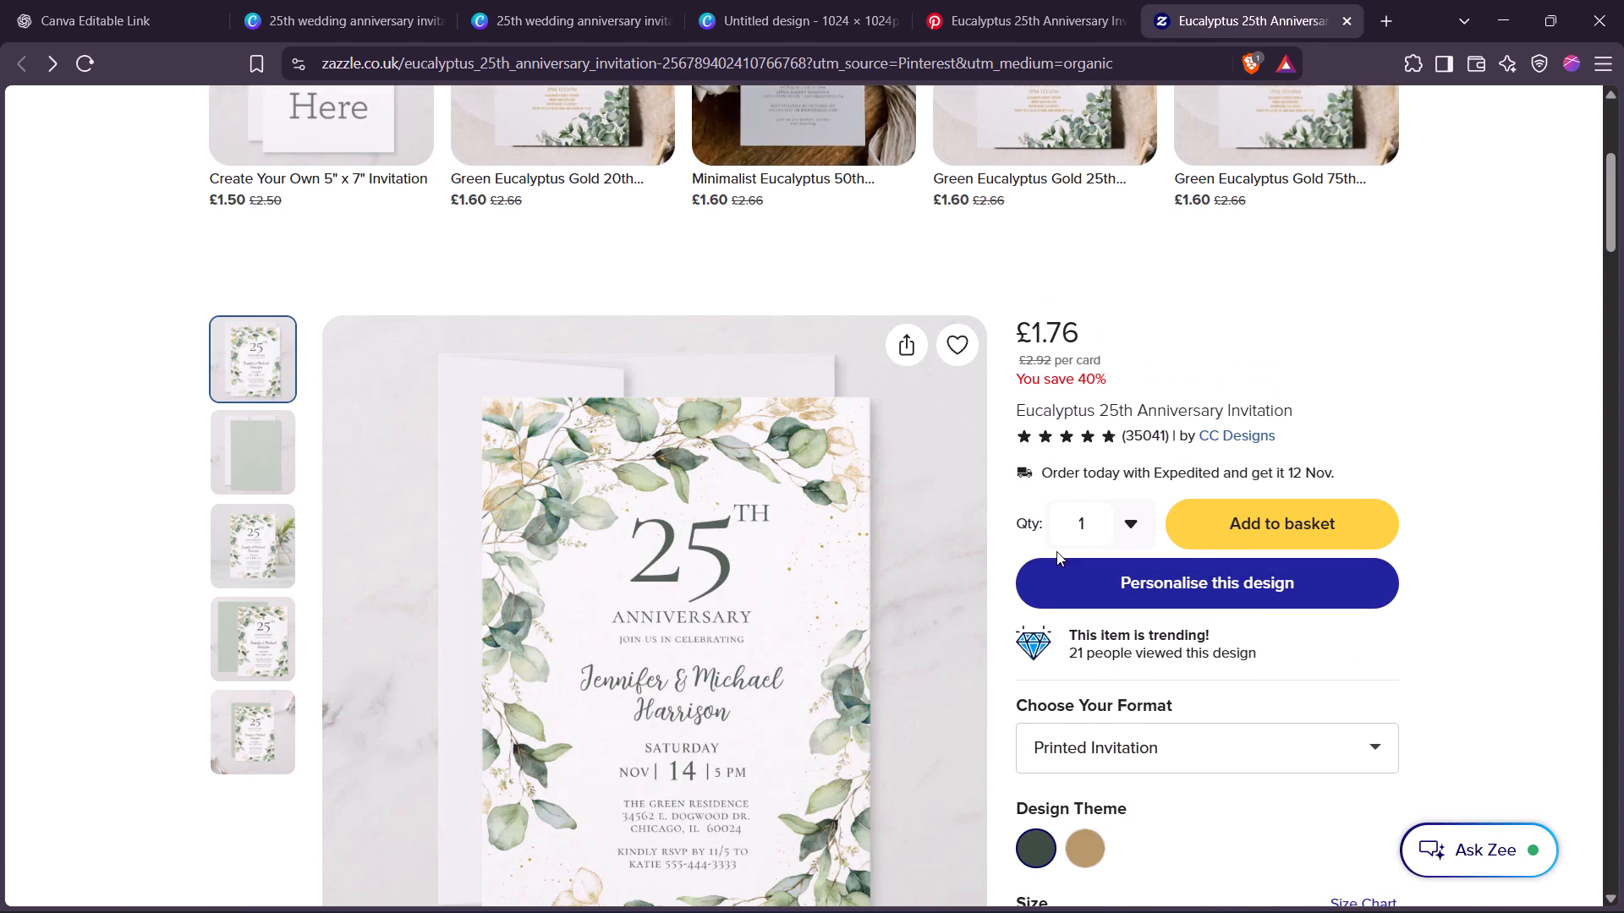
click(1084, 570)
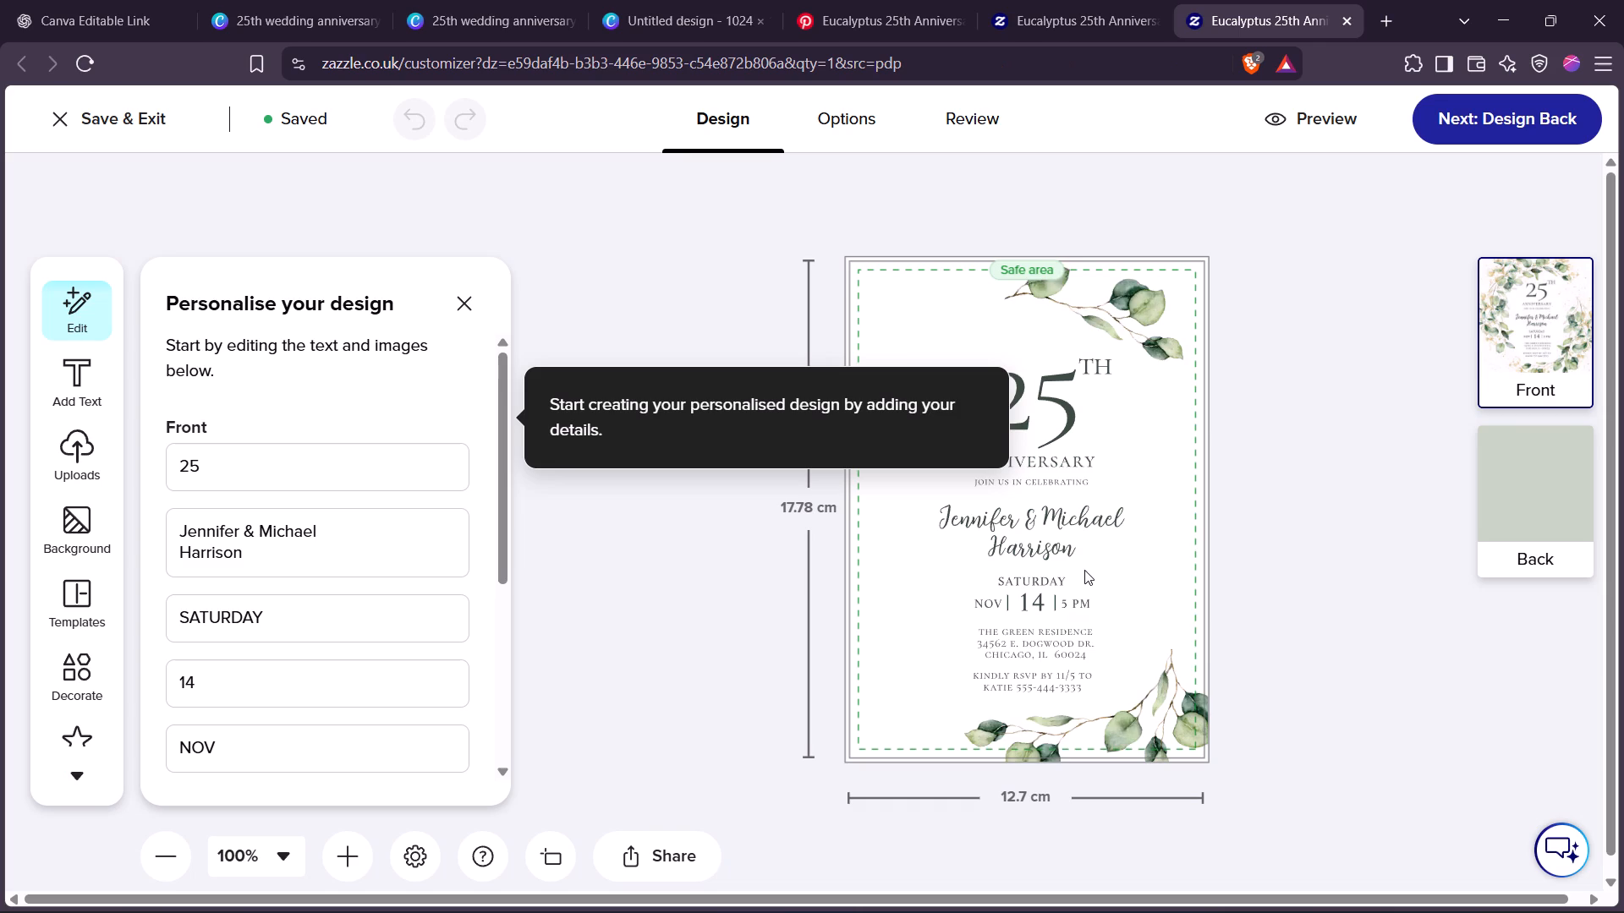
click(1310, 577)
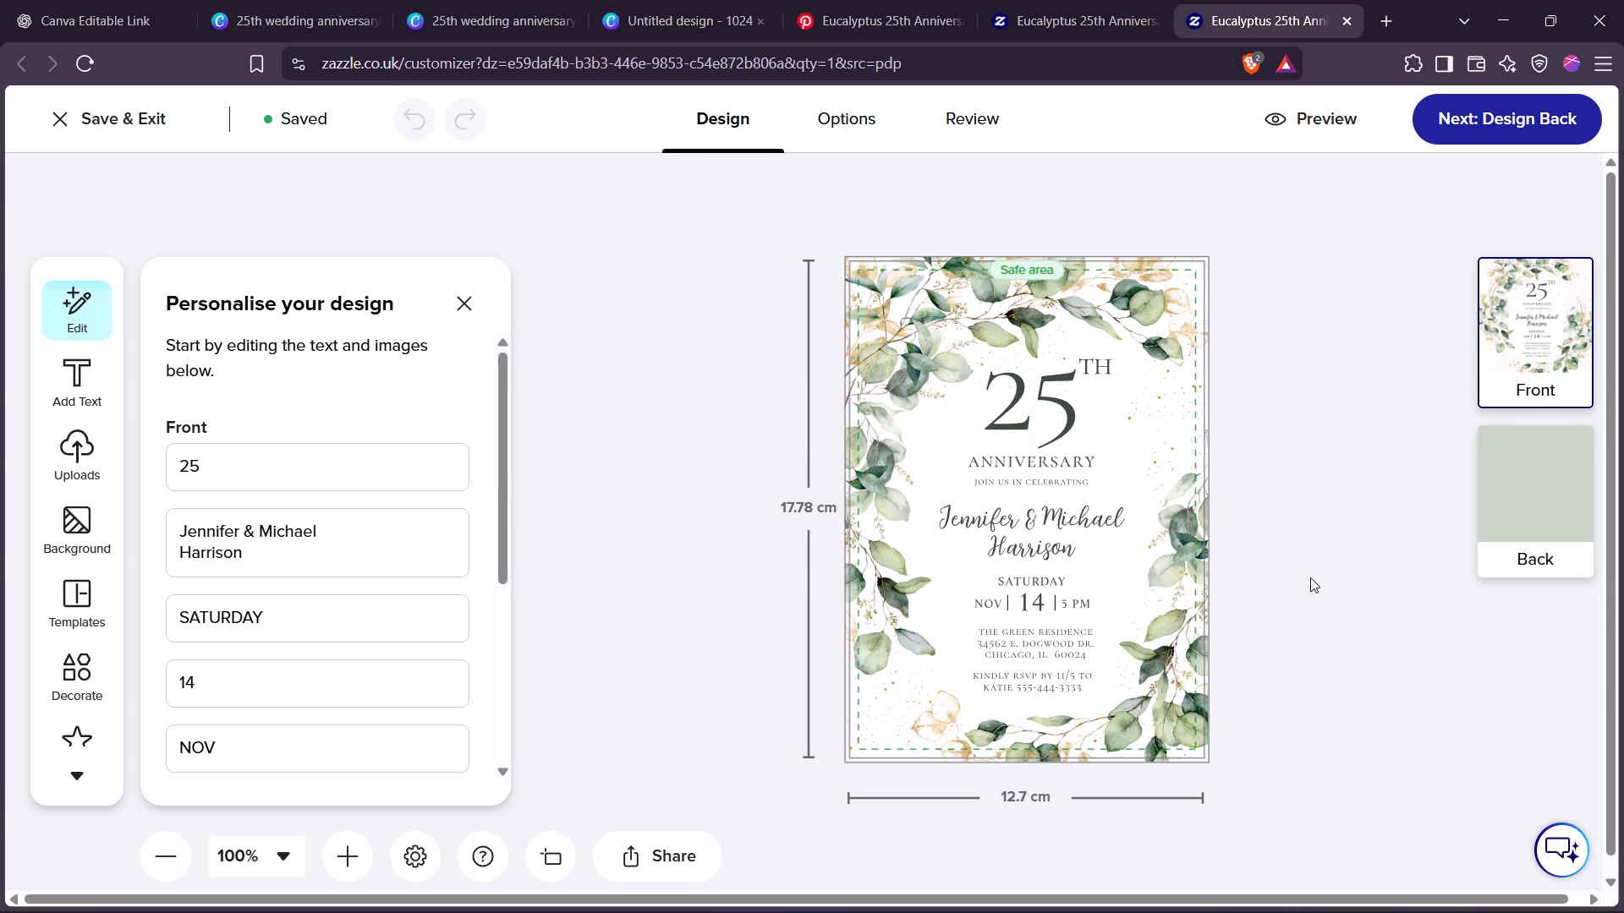
Select individual greenery images on the invitation front to examine how the leafy background is layered.
click(1310, 577)
click(1155, 622)
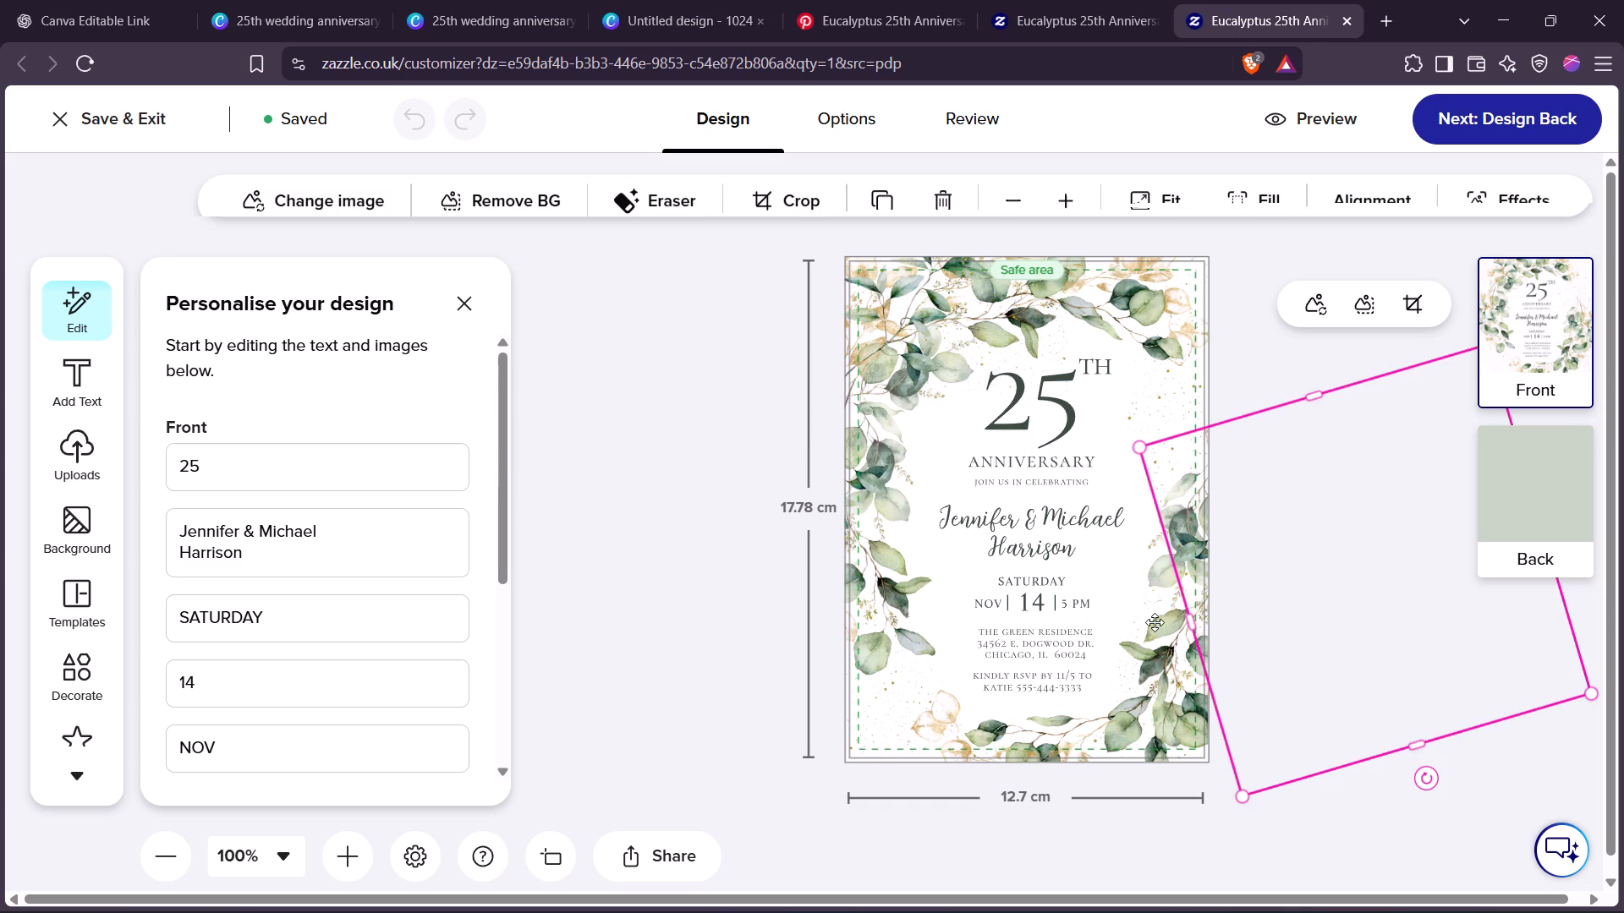
click(1112, 662)
click(1250, 610)
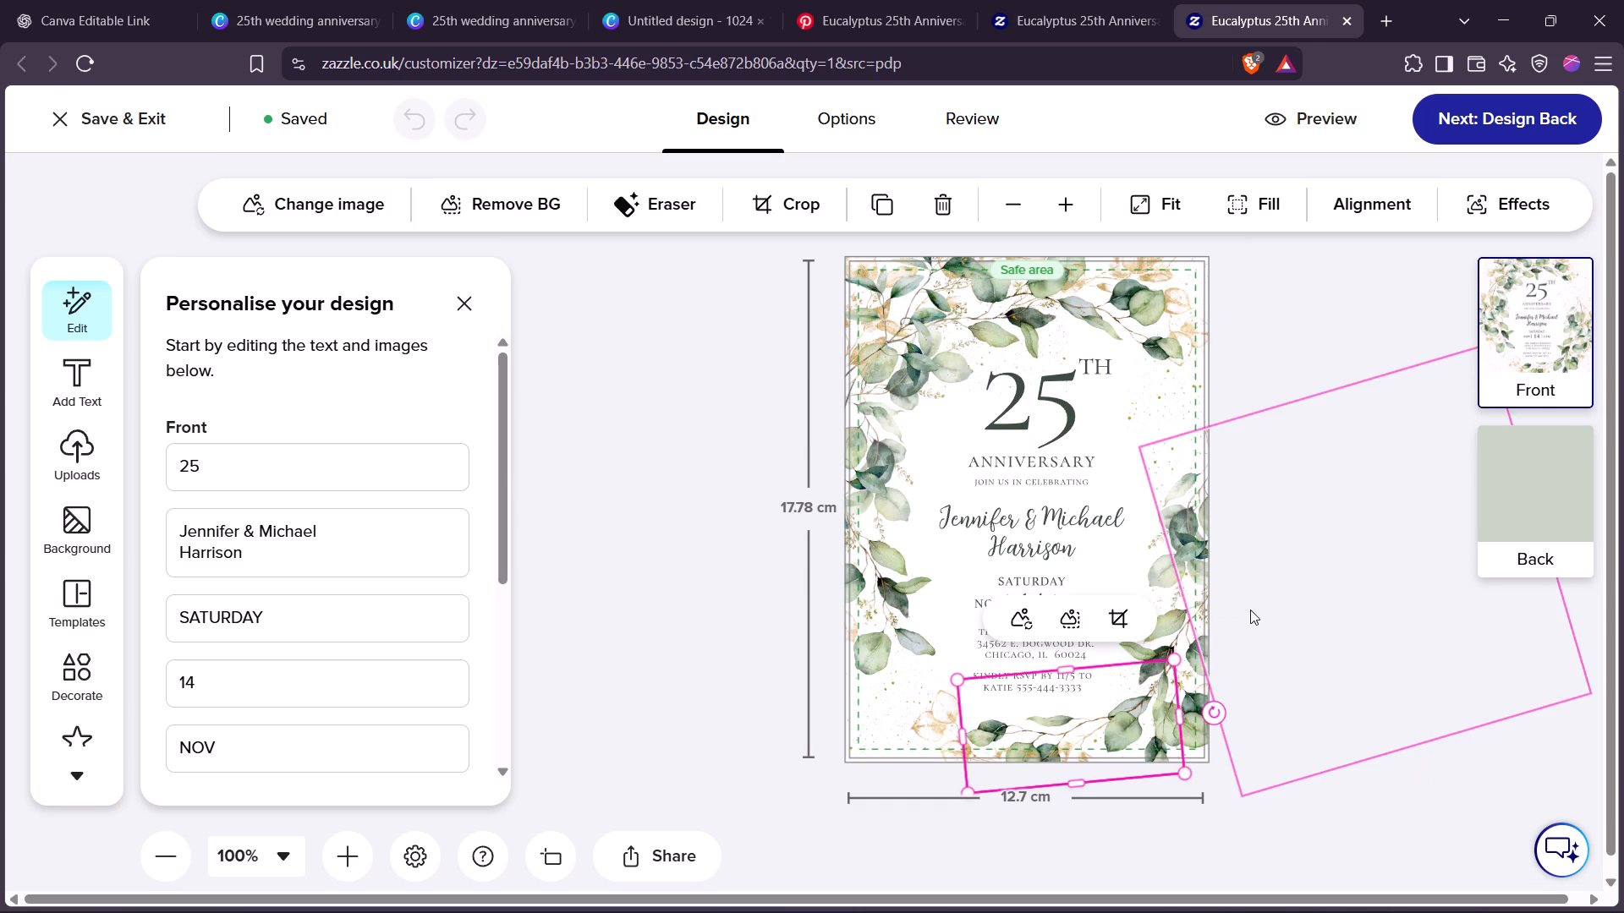
scroll(1250, 610, up, 1)
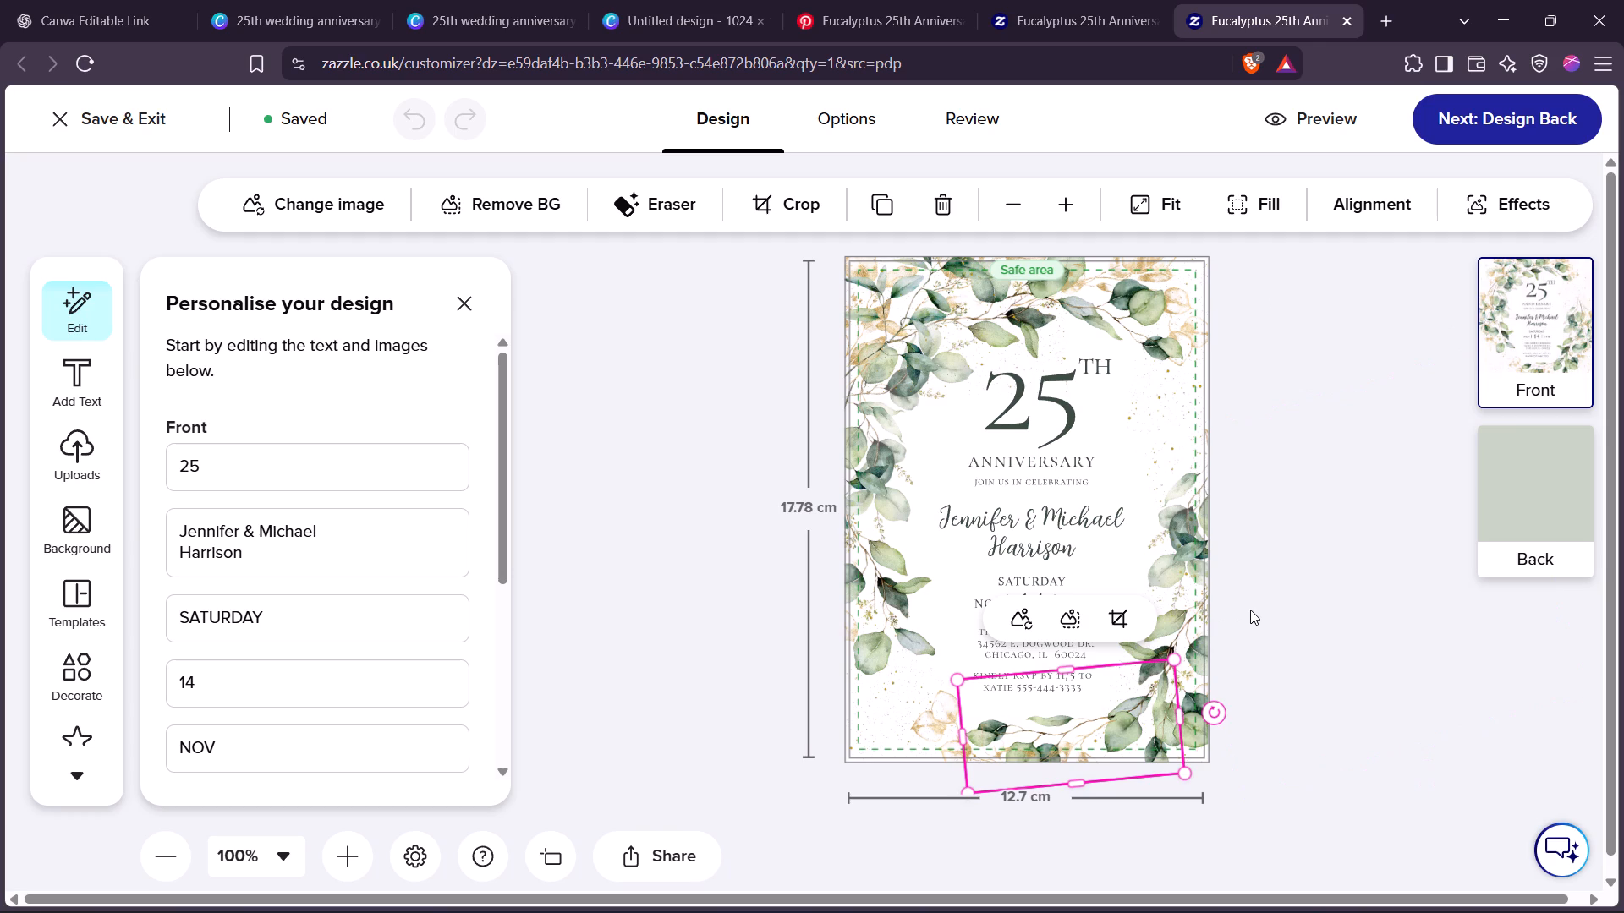
click(1250, 610)
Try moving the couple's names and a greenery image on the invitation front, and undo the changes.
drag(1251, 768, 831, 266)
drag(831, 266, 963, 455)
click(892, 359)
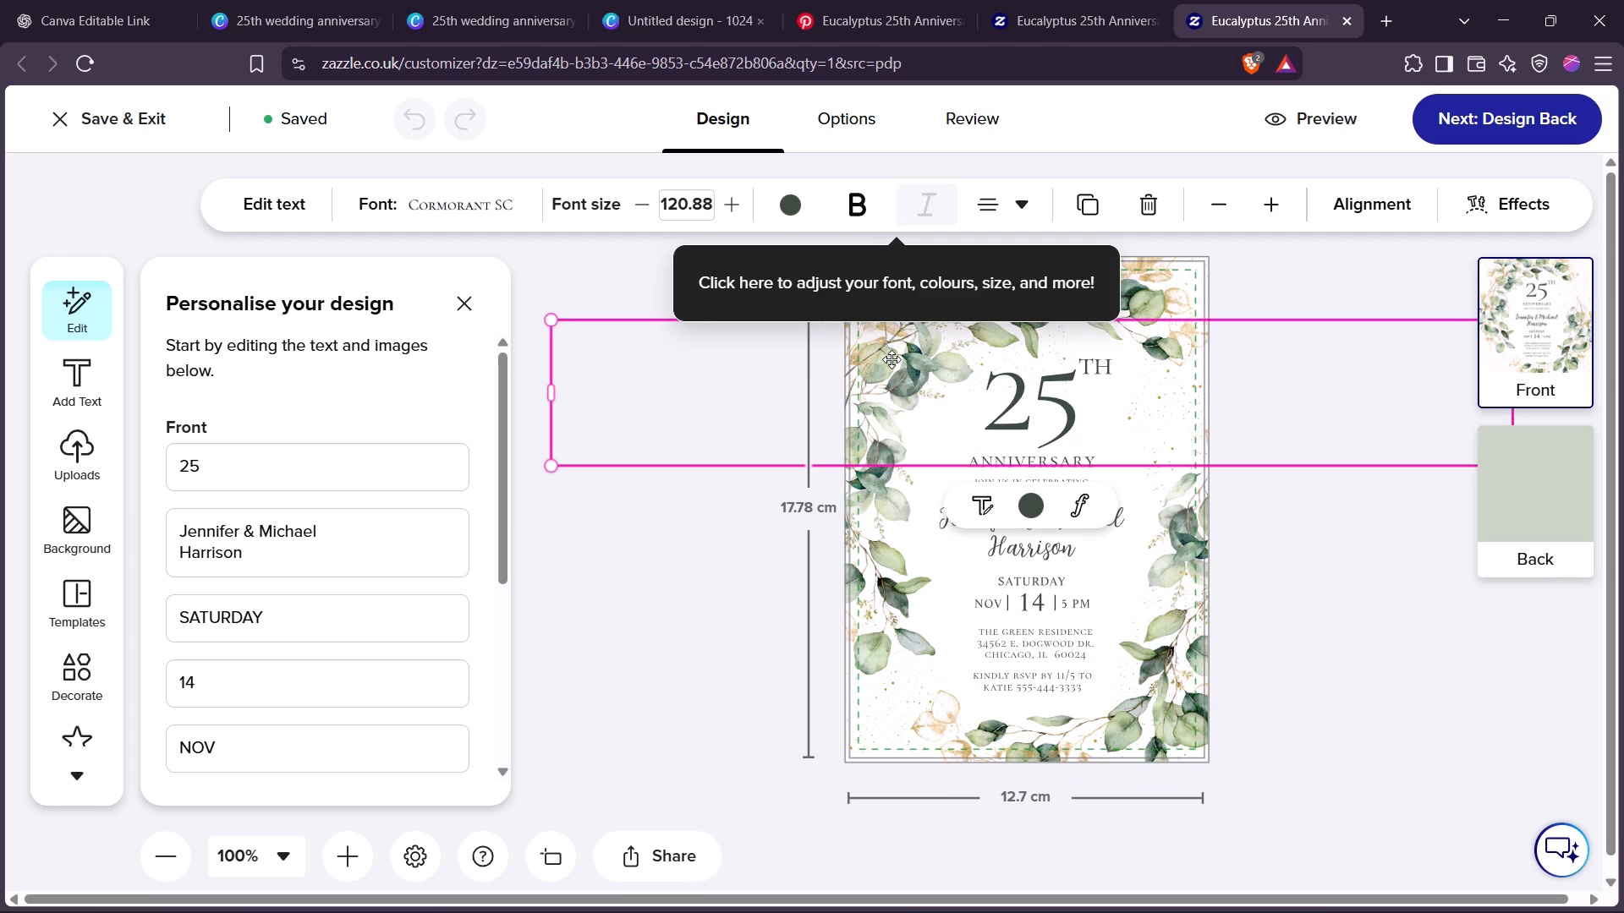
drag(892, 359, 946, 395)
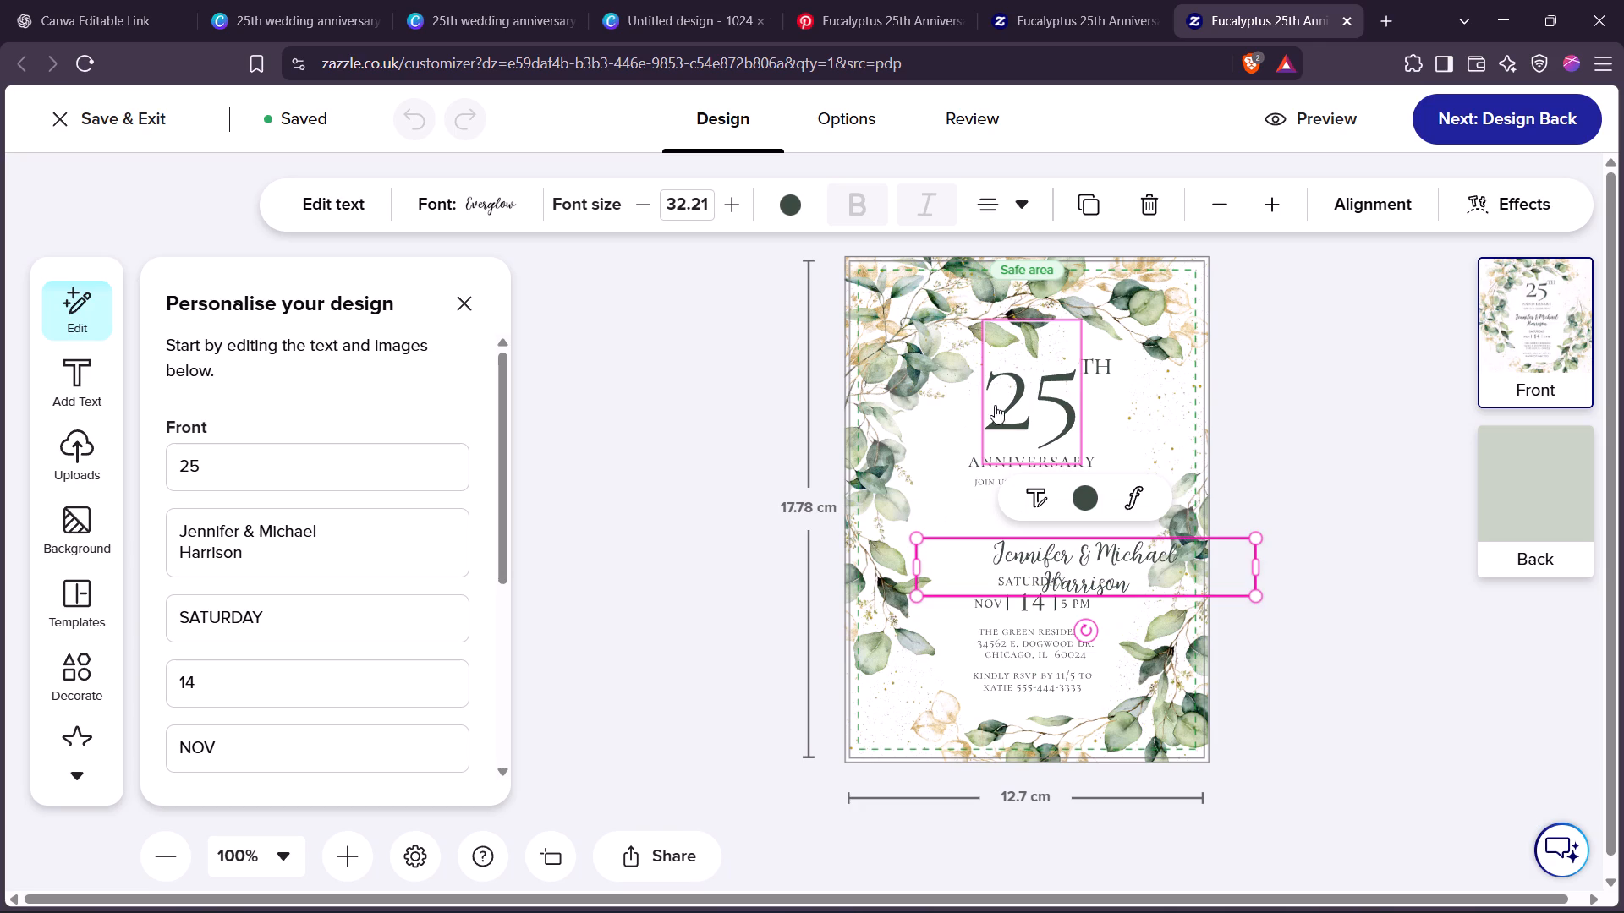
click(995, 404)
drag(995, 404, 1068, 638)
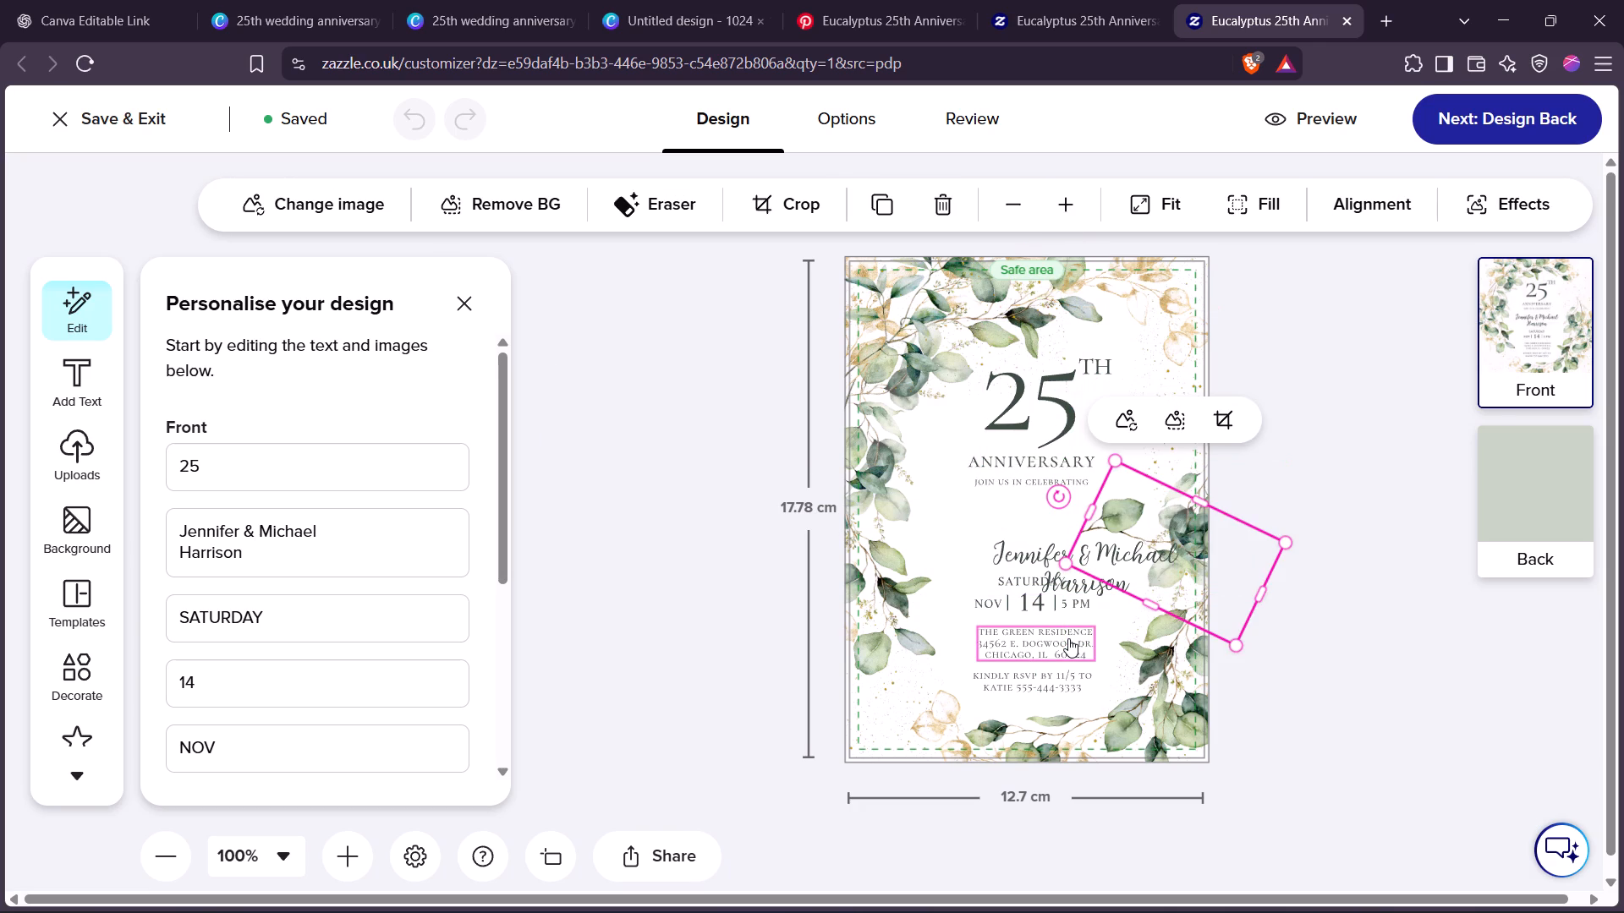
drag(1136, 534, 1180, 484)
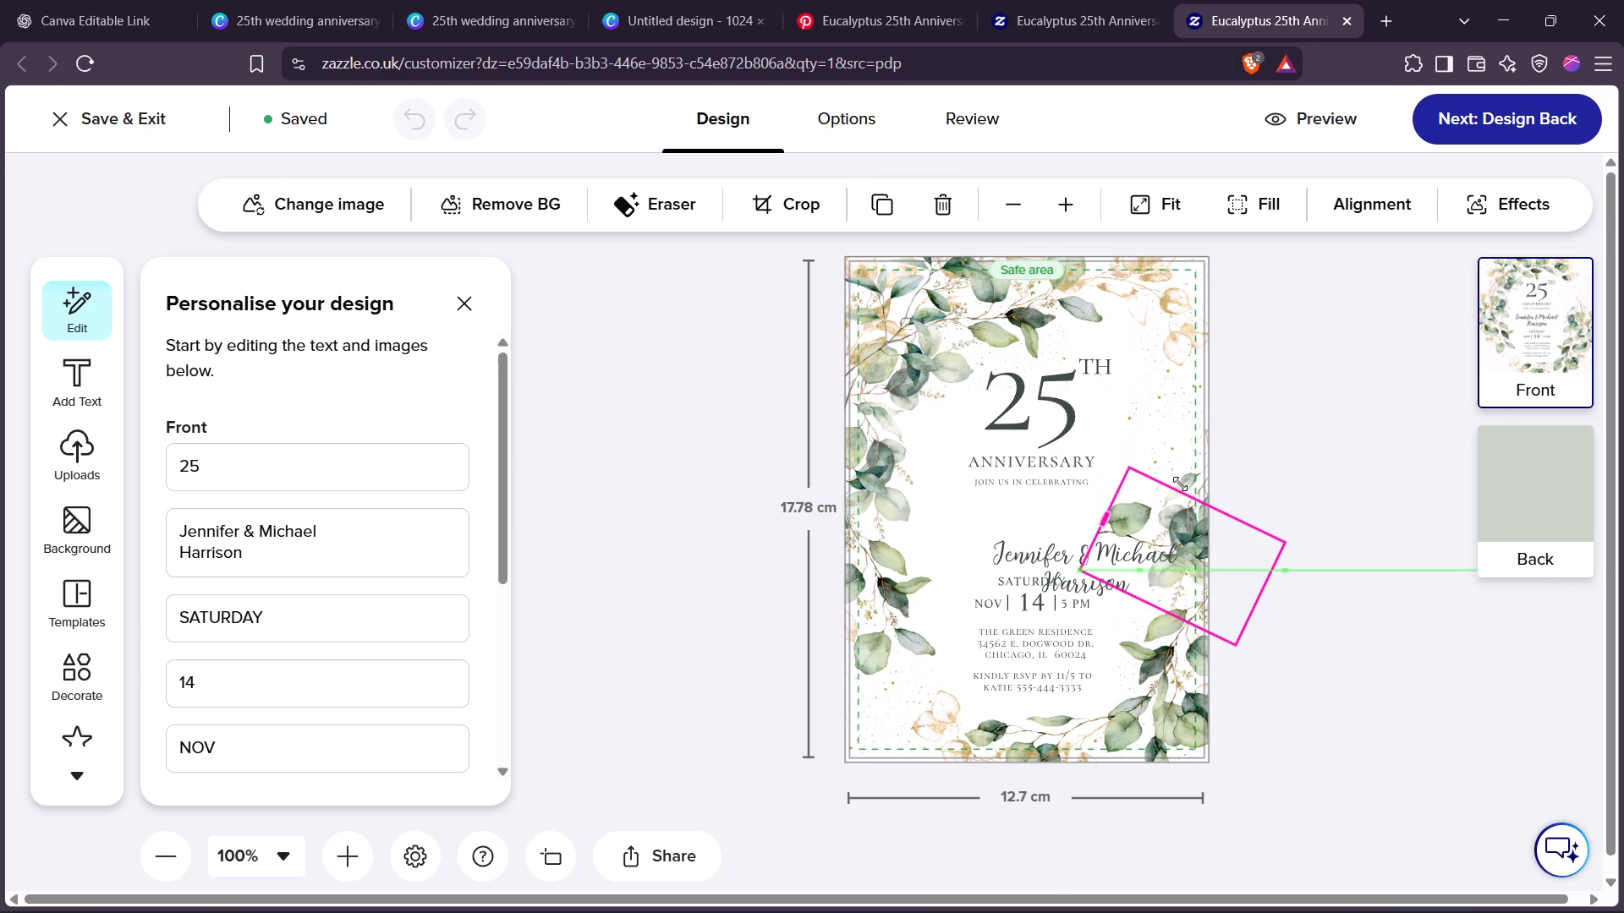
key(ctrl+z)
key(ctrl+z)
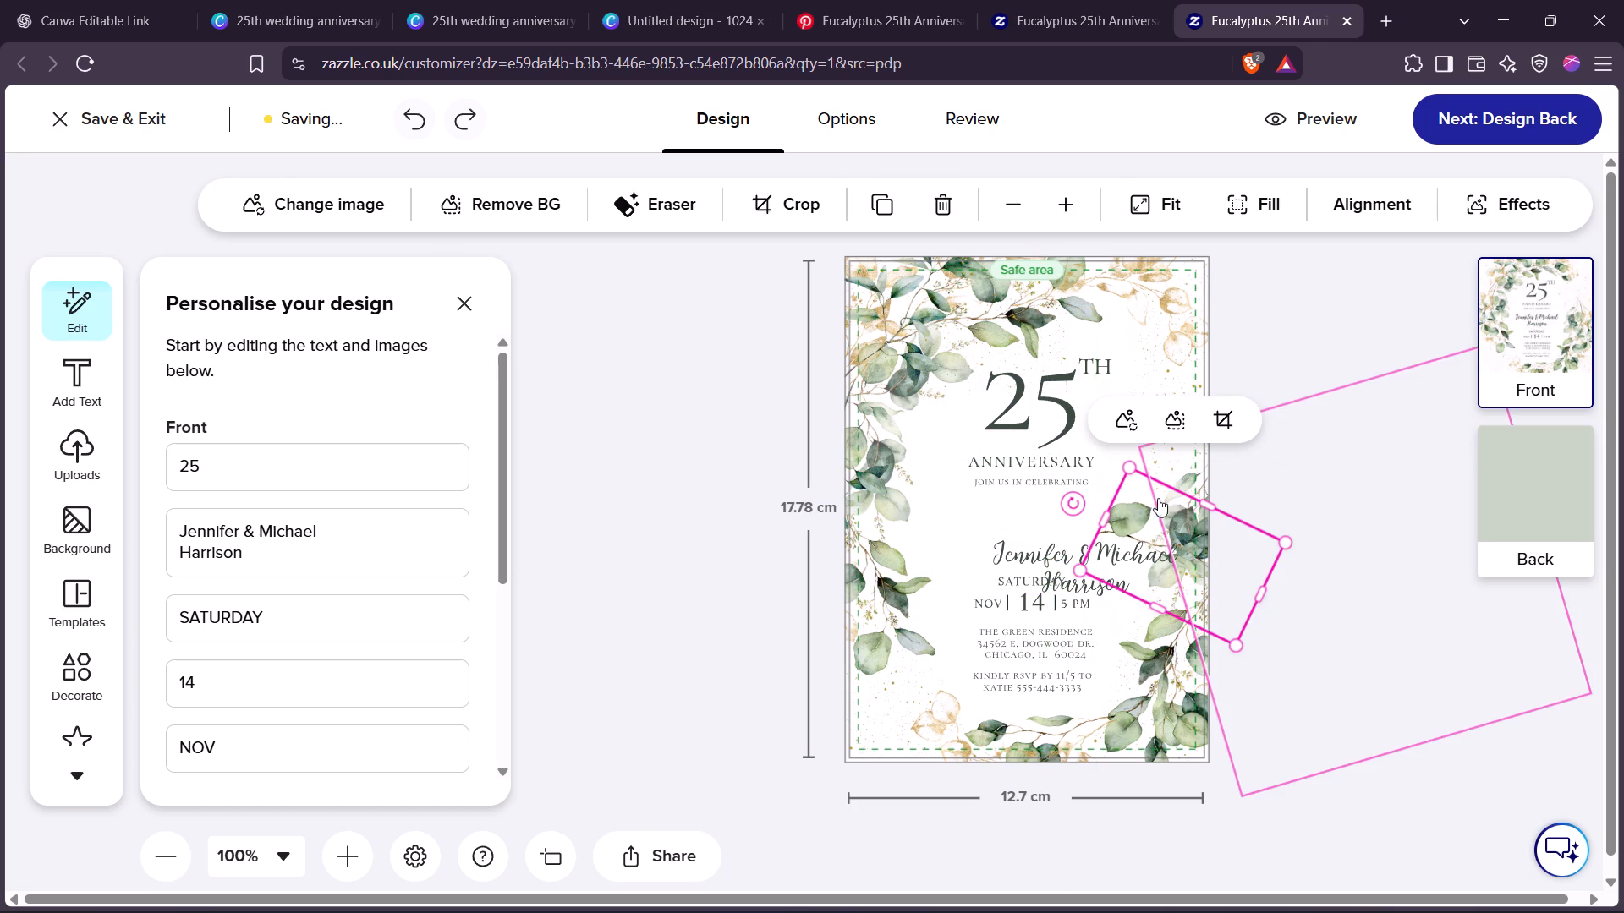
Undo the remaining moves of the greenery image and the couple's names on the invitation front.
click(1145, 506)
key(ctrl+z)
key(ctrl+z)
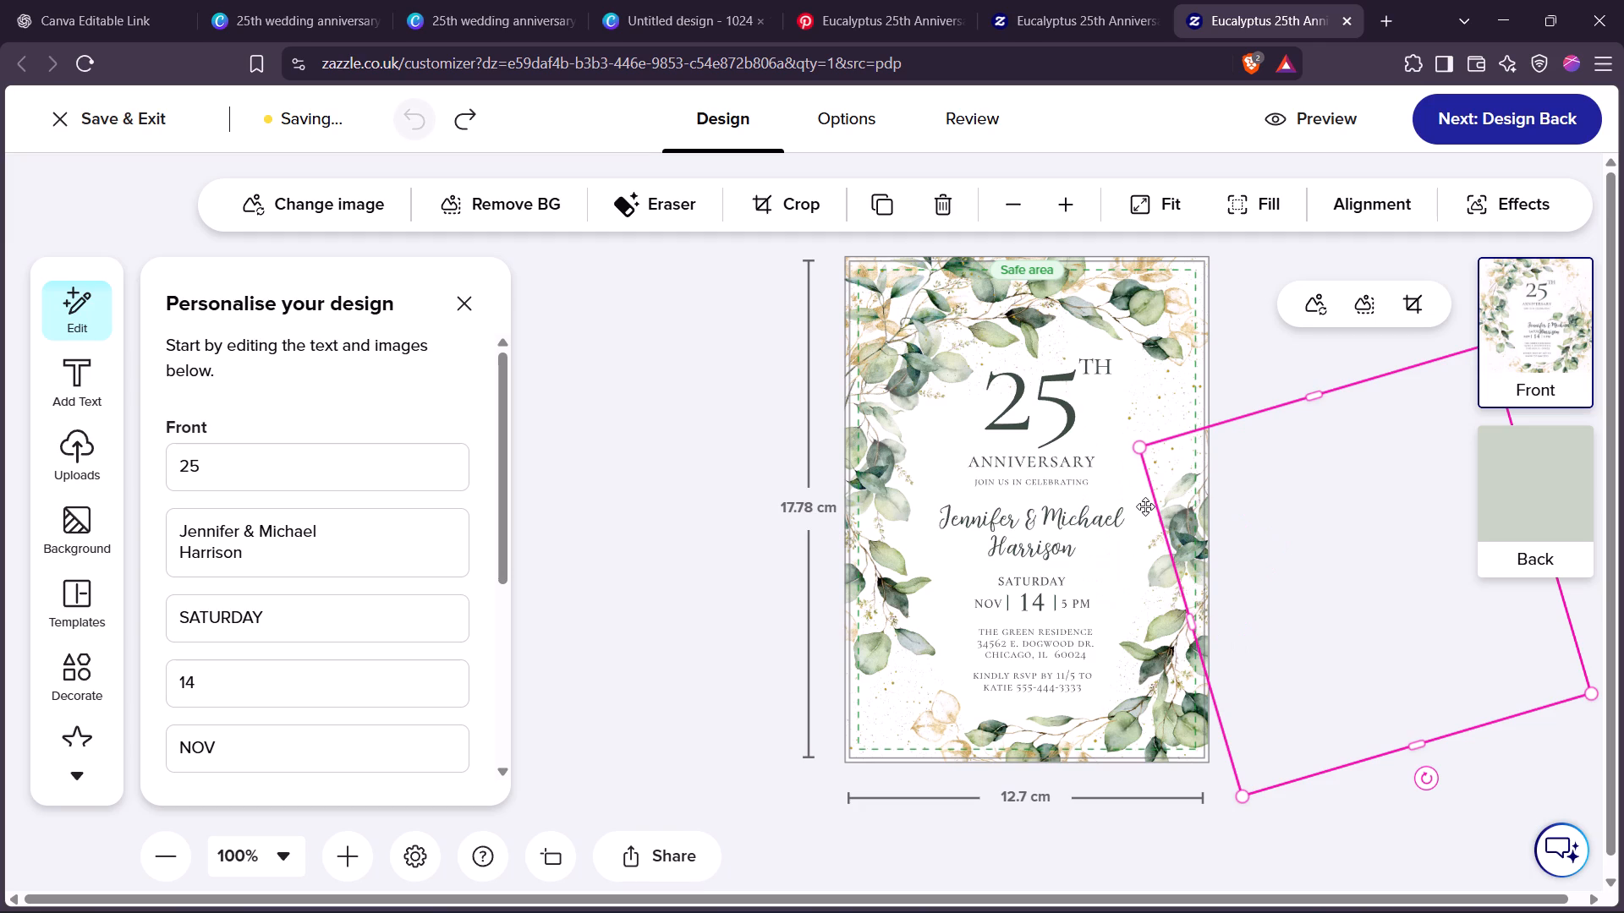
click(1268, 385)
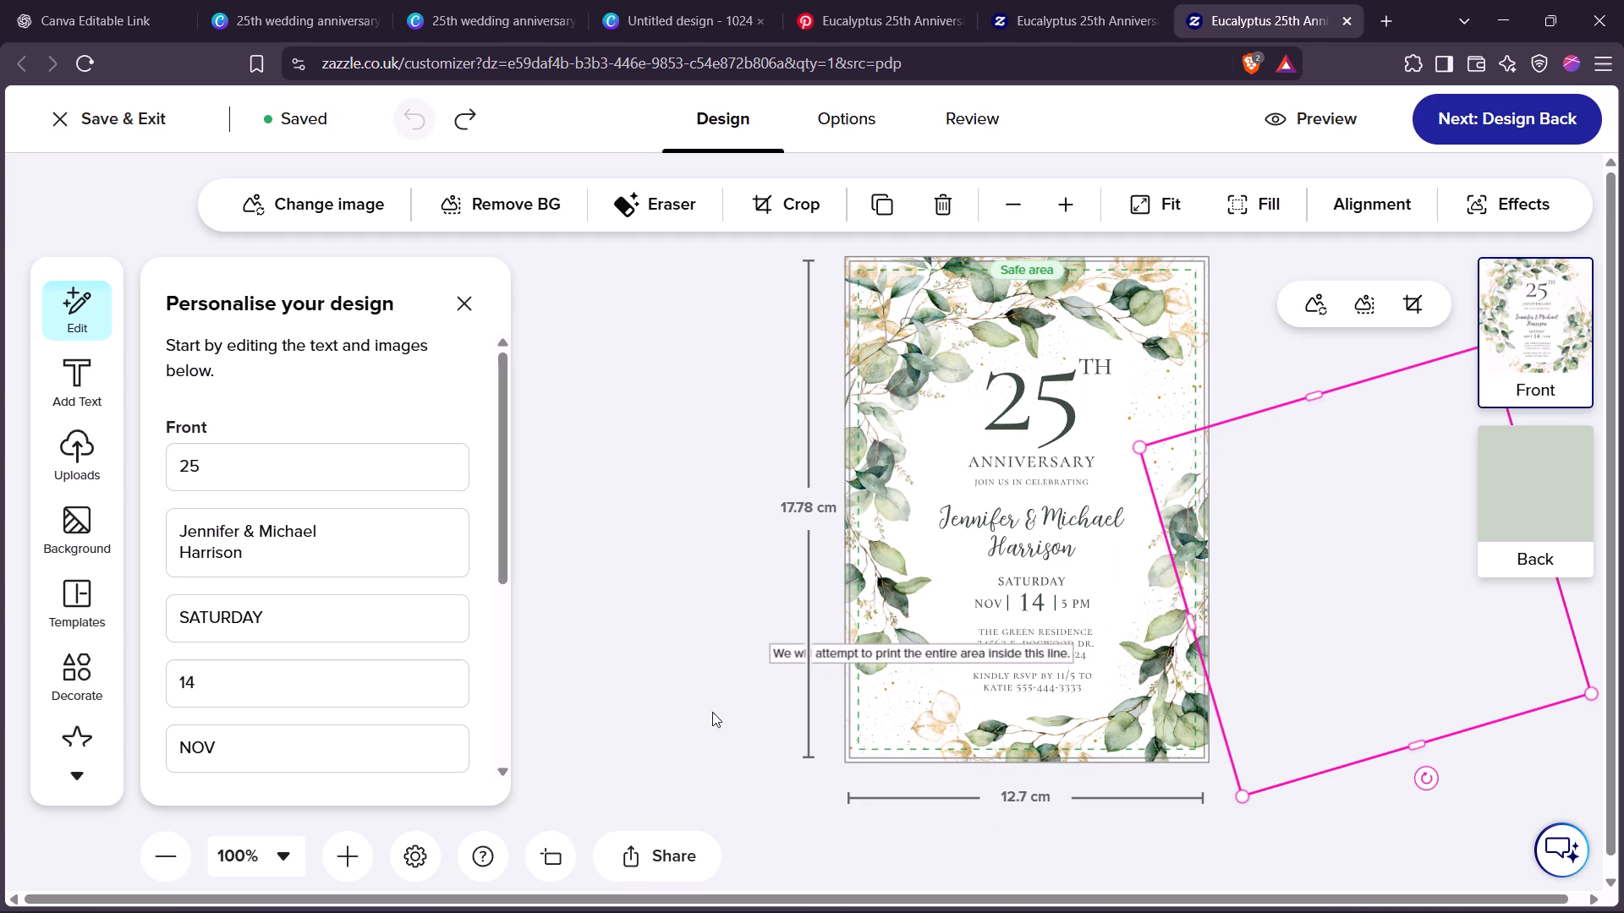
View the sharing options for the invitation design and close them without sharing.
click(666, 846)
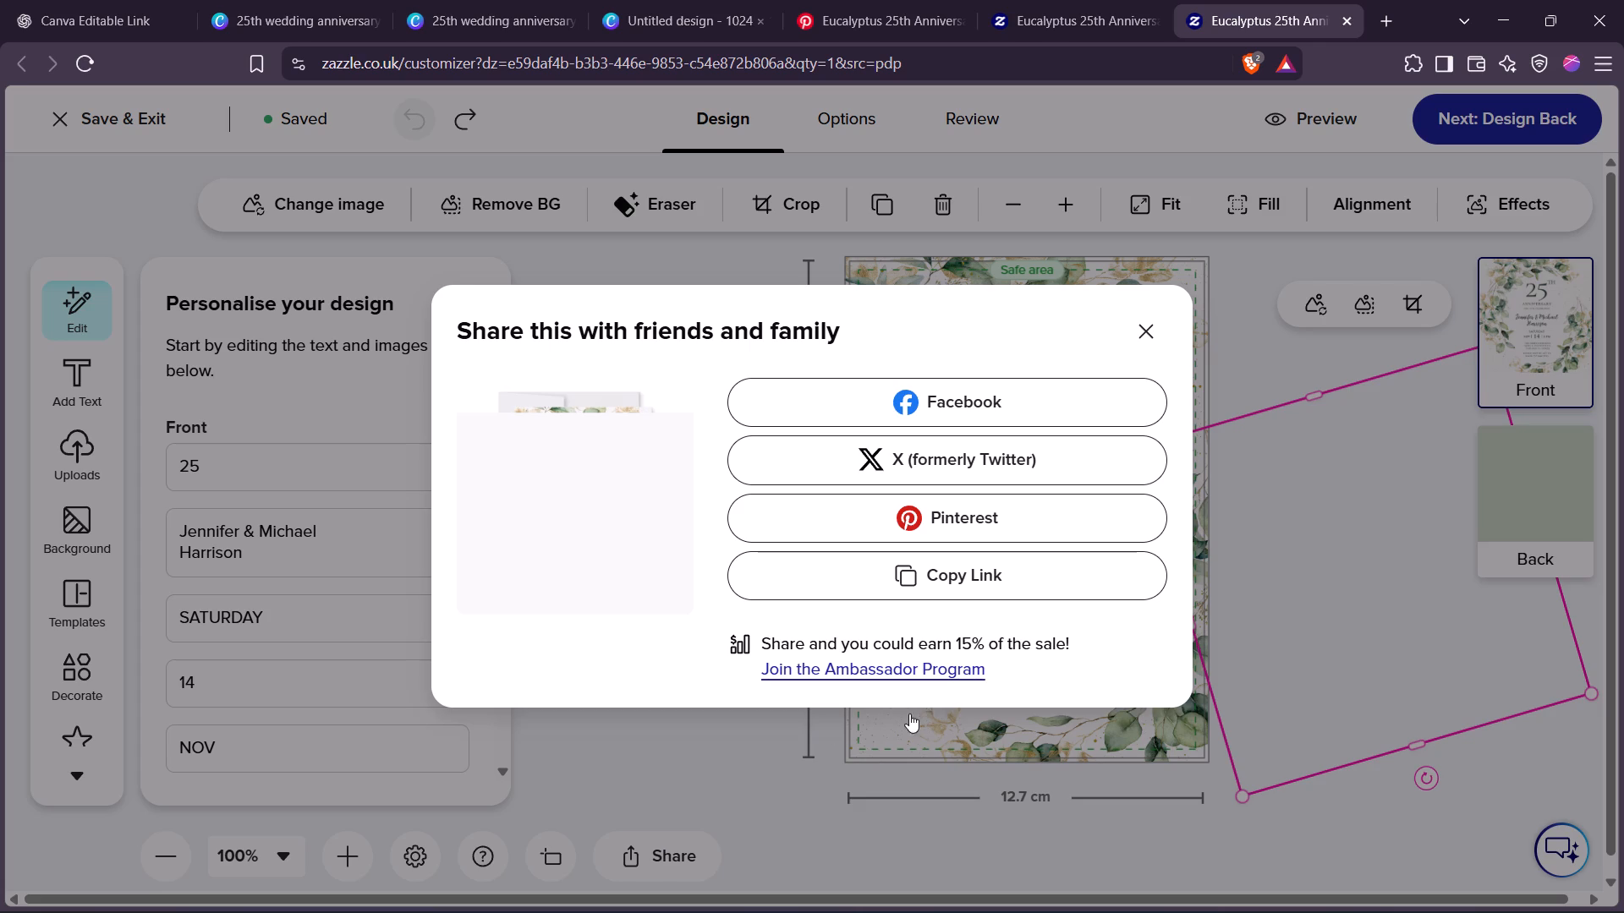
click(1150, 310)
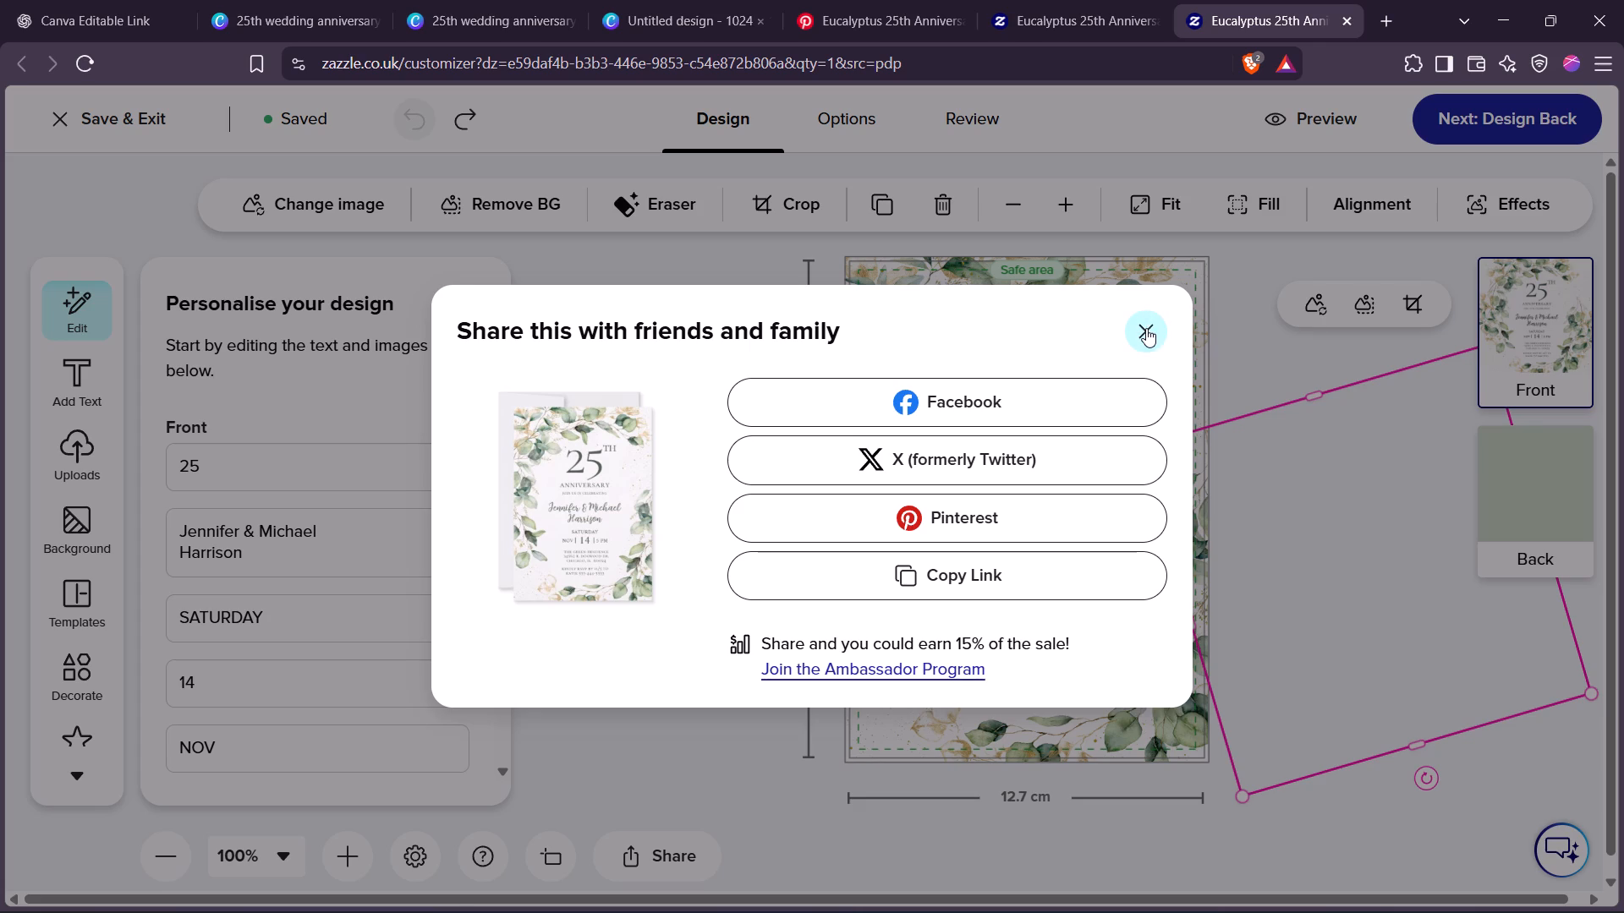
click(1146, 328)
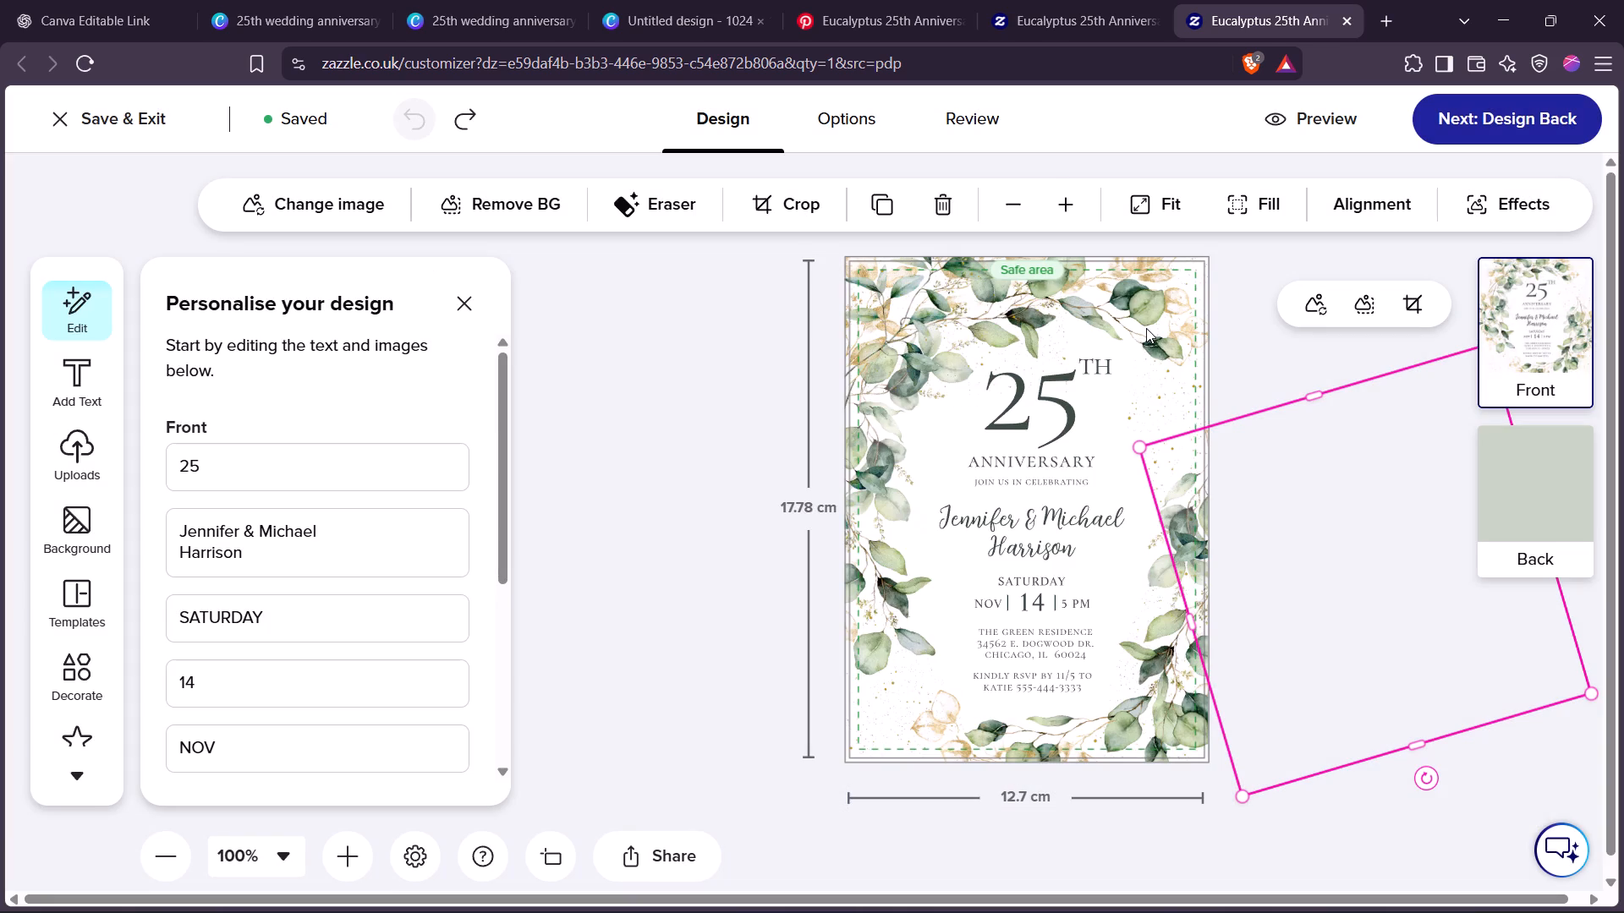
Examine which text and greenery elements overlap around the 25TH heading and whether each can be selected separately.
click(908, 327)
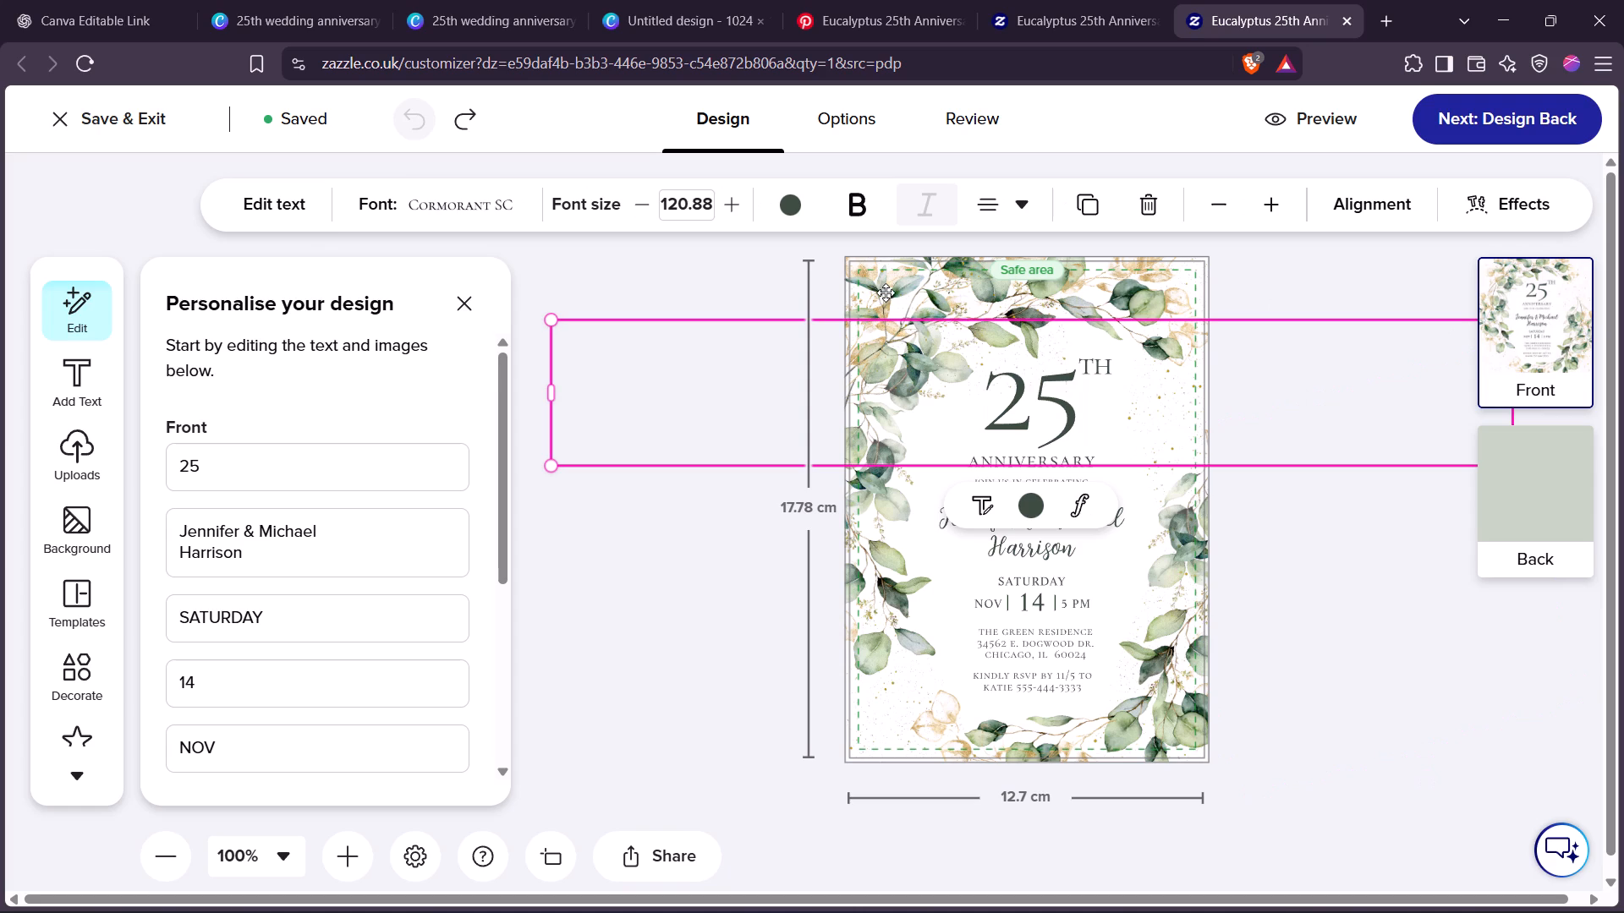
click(886, 292)
drag(864, 272, 853, 256)
click(853, 256)
click(822, 360)
drag(822, 360, 822, 381)
drag(822, 381, 999, 413)
drag(999, 413, 890, 608)
drag(890, 608, 1055, 404)
click(1055, 404)
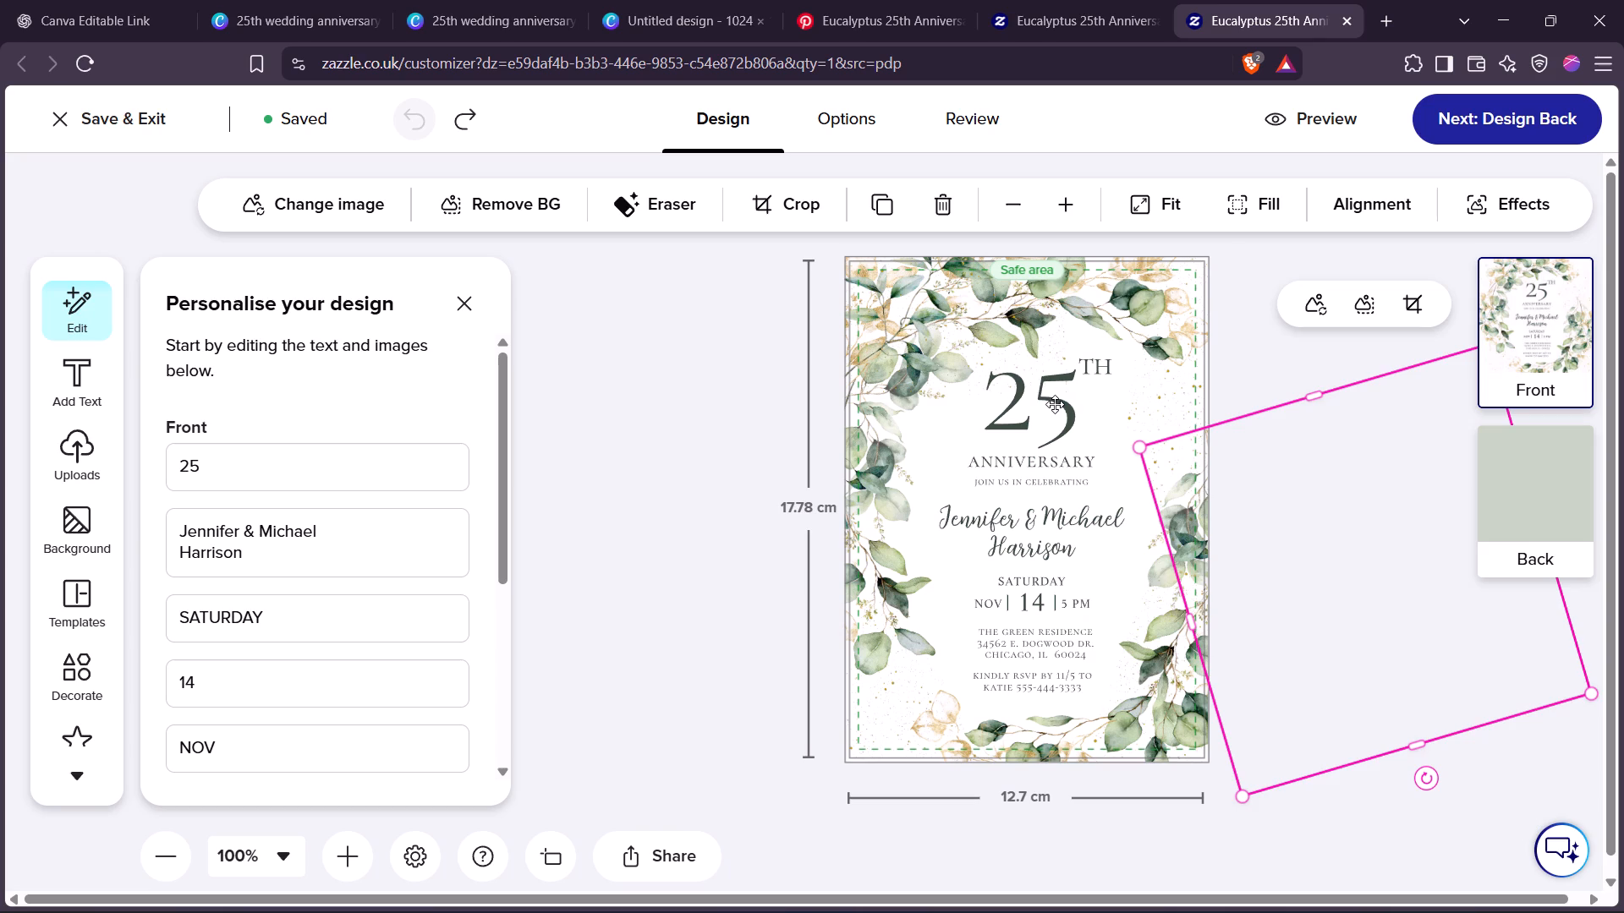
click(1055, 404)
click(1023, 404)
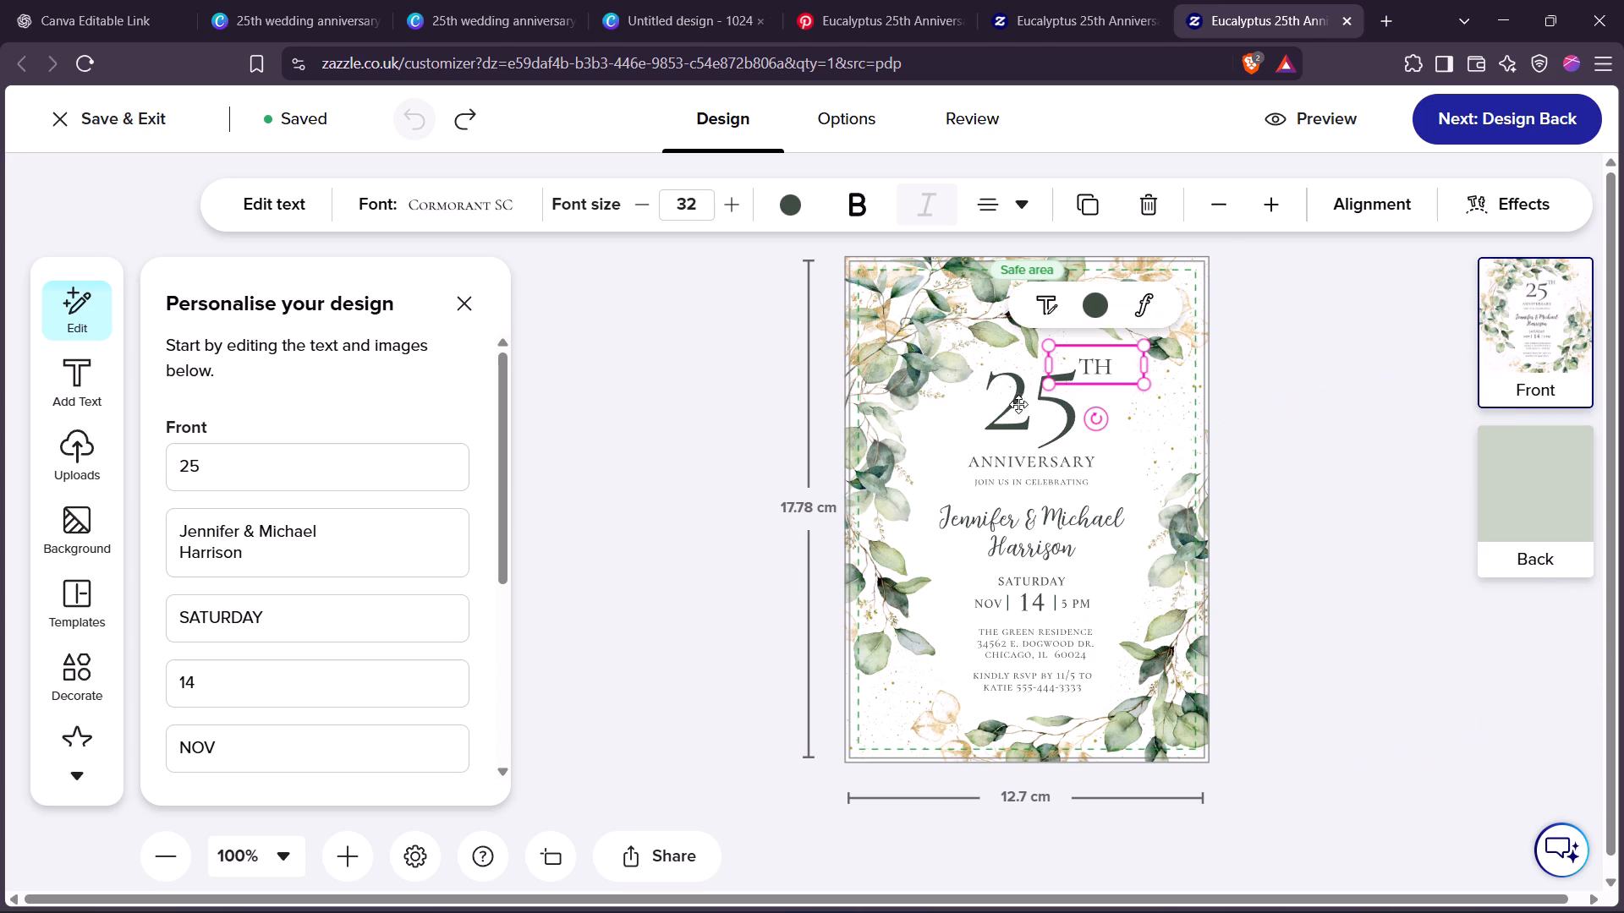
click(976, 408)
click(990, 419)
click(1067, 440)
click(1337, 381)
Examine the invitation front enlarged, checking the greenery edges and the SATURDAY text element.
click(677, 456)
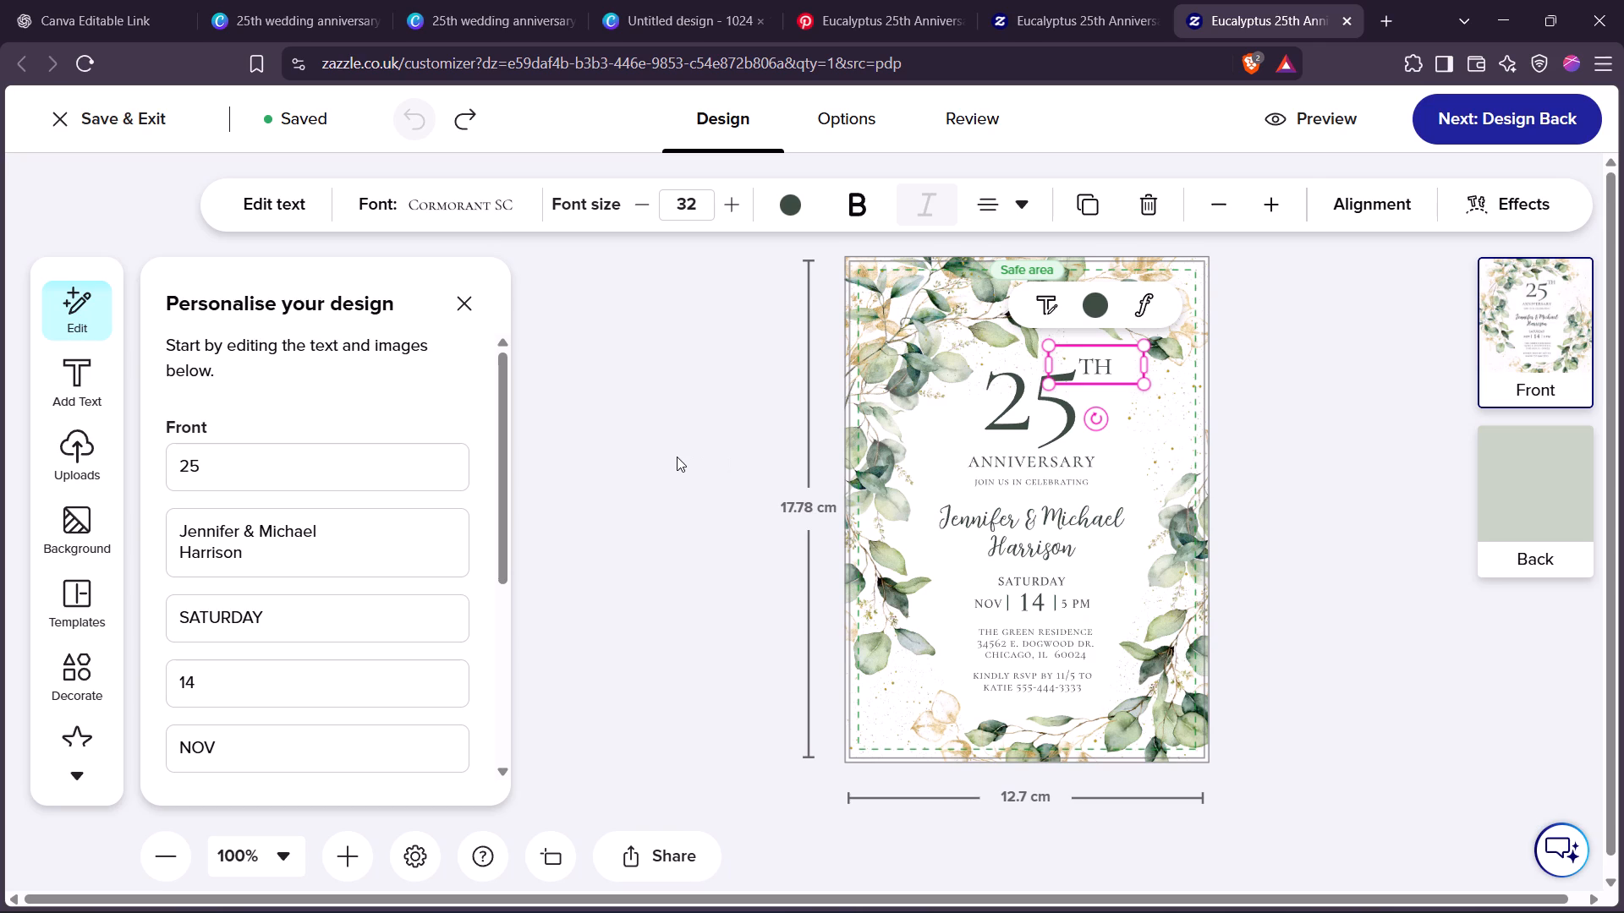
triple_click(677, 456)
click(677, 456)
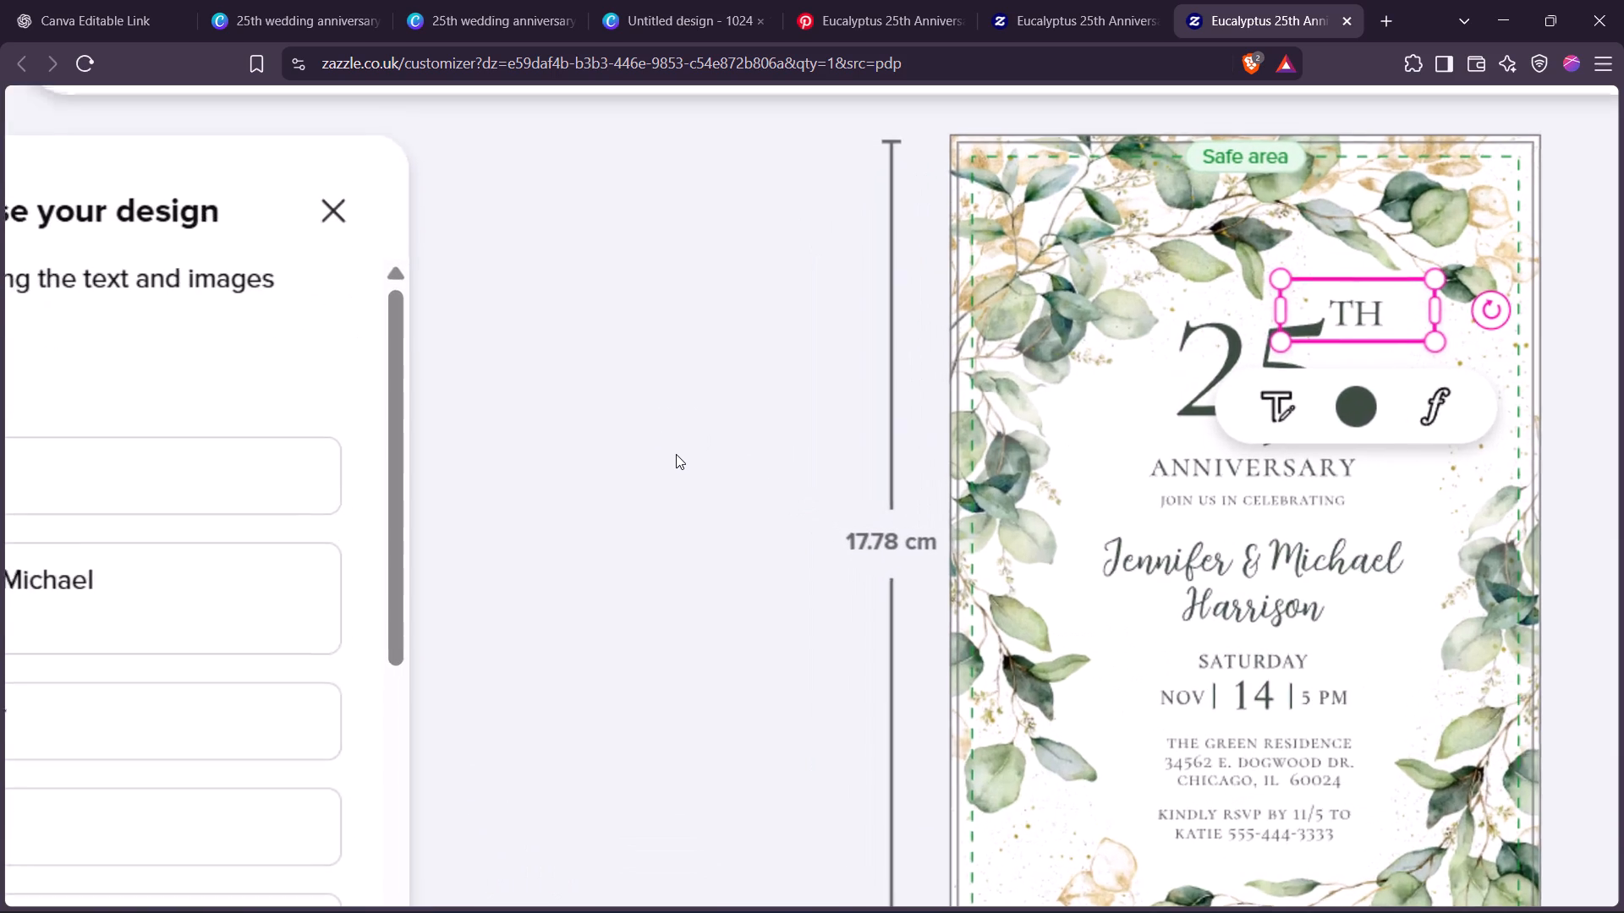
scroll(676, 454, left, 3)
click(972, 325)
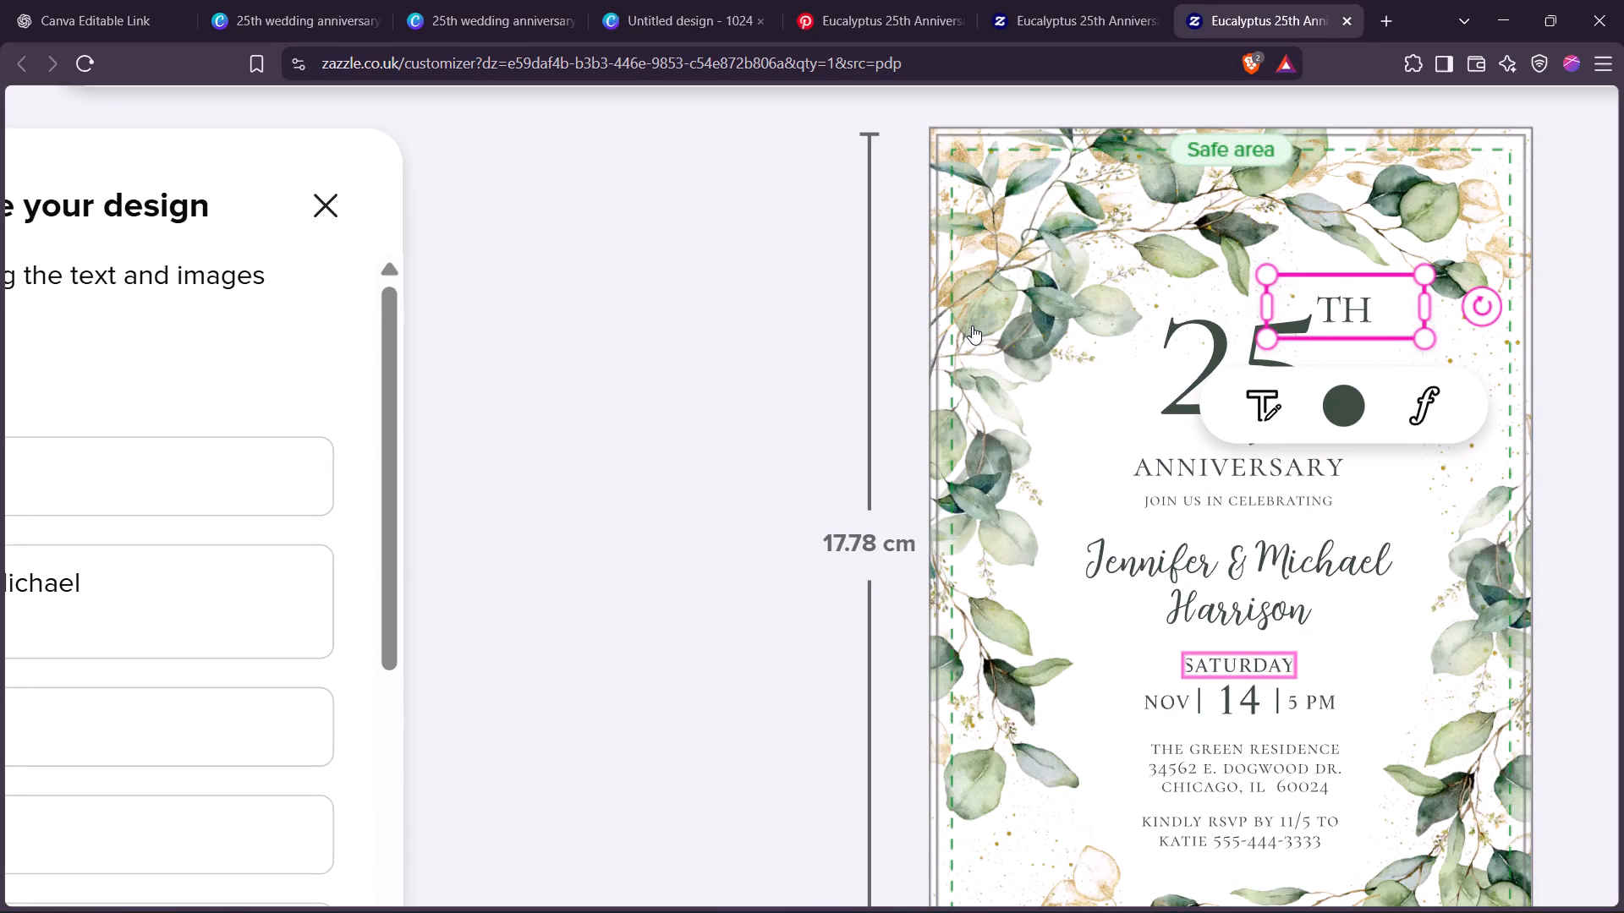
click(972, 325)
click(1180, 639)
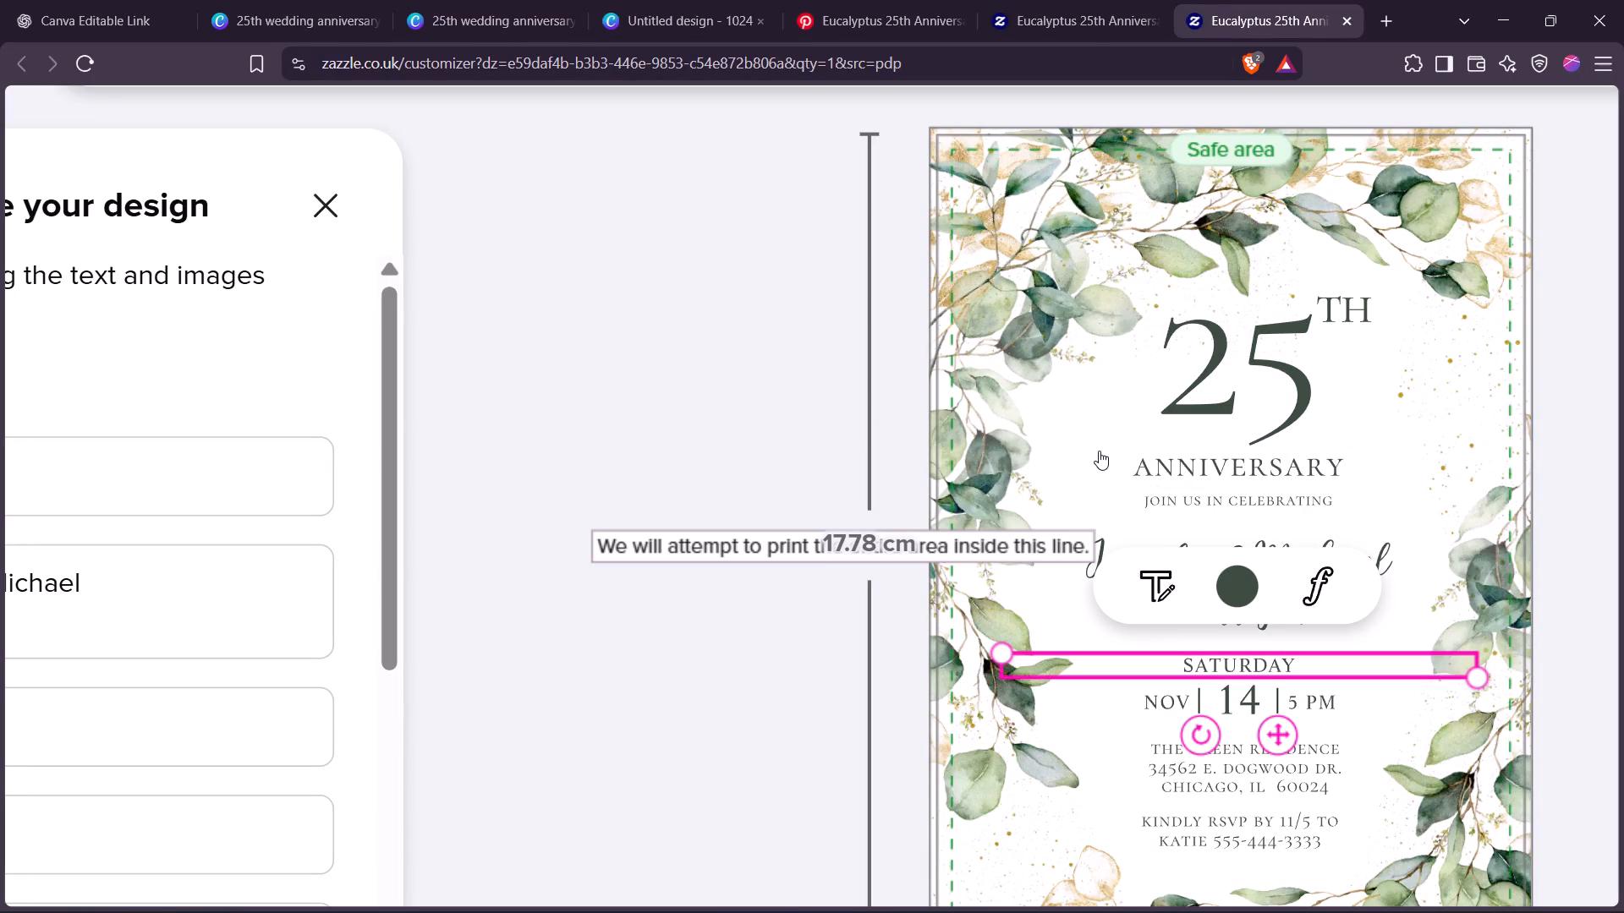
click(1099, 451)
click(1038, 248)
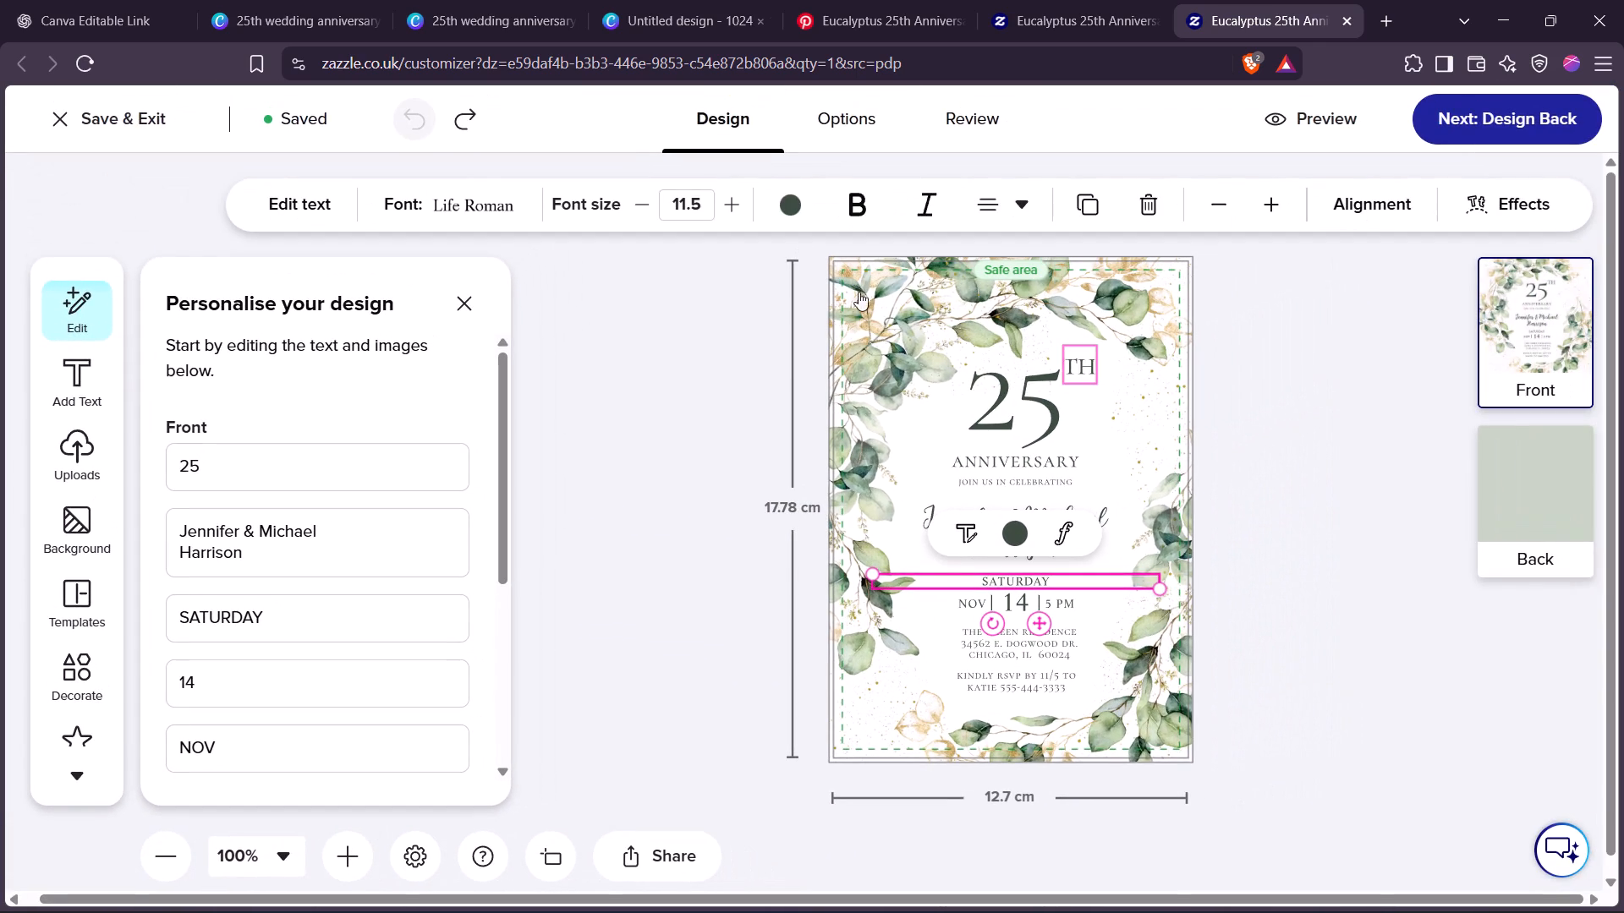
Clear the anniversary number 25 from the invitation front and shrink its empty text frame.
click(360, 463)
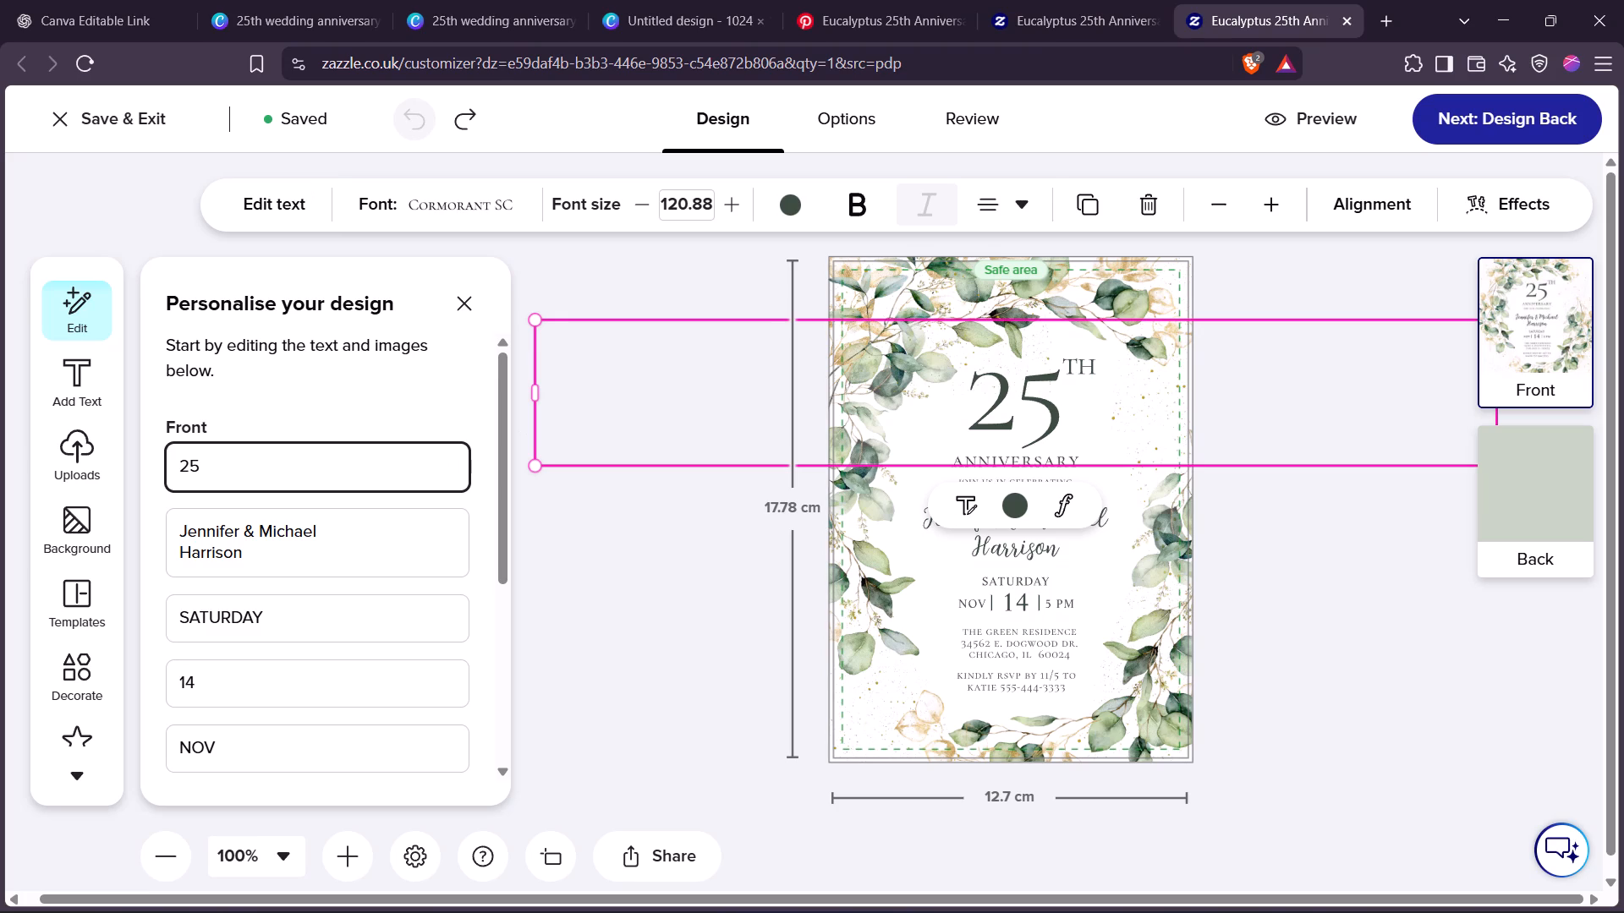
key(BackSpace)
key(BackSpace)
key(BackSpace)
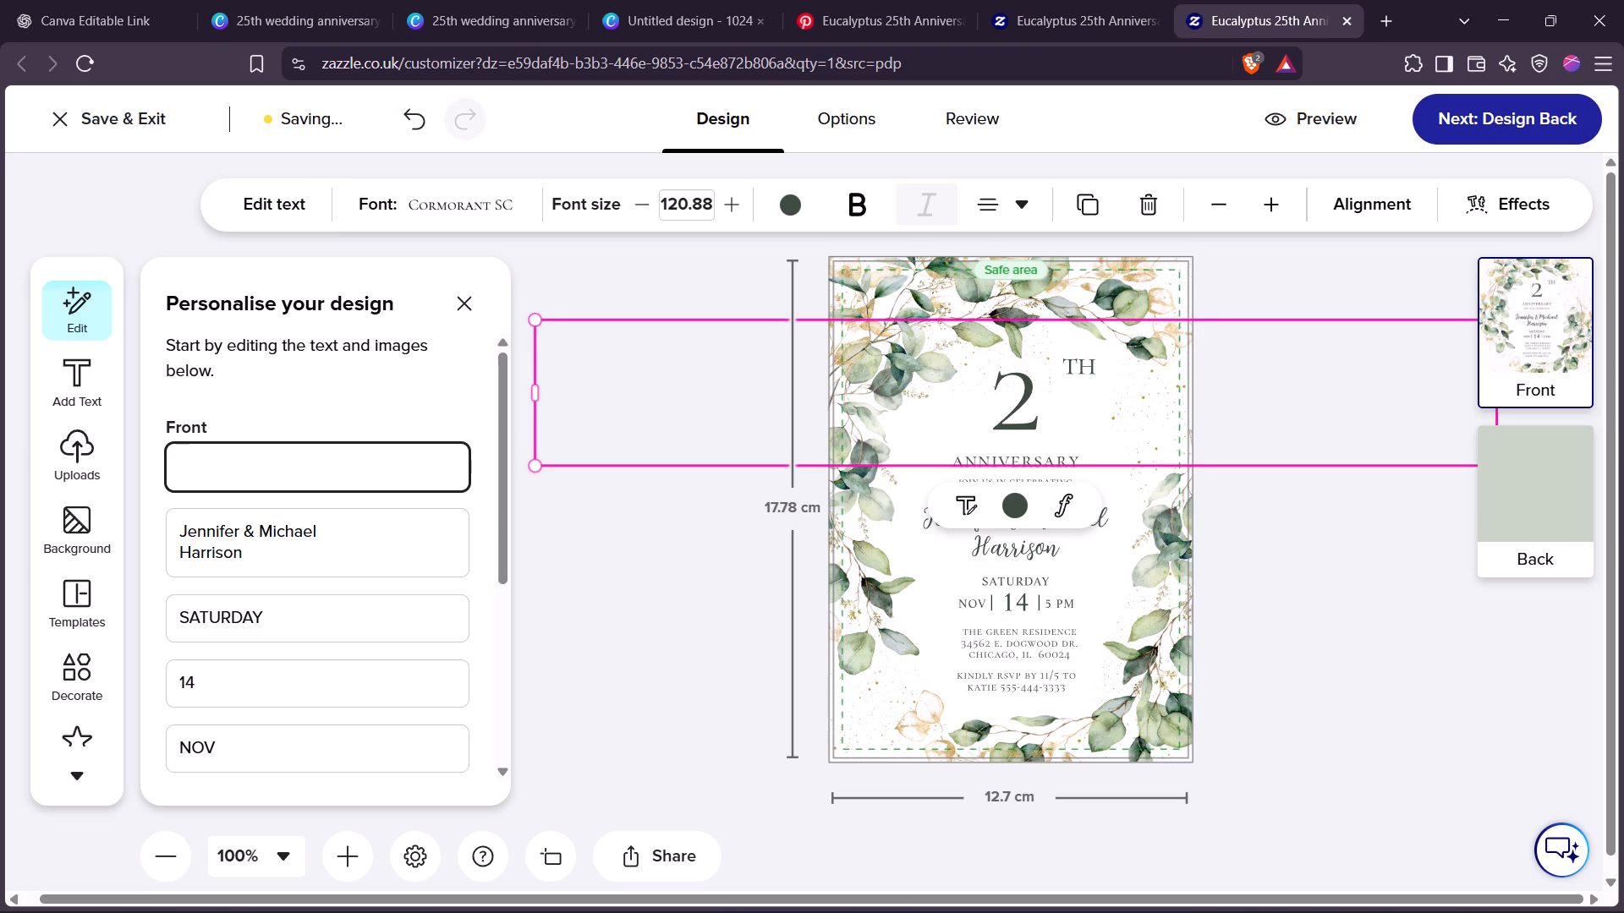
key(Return)
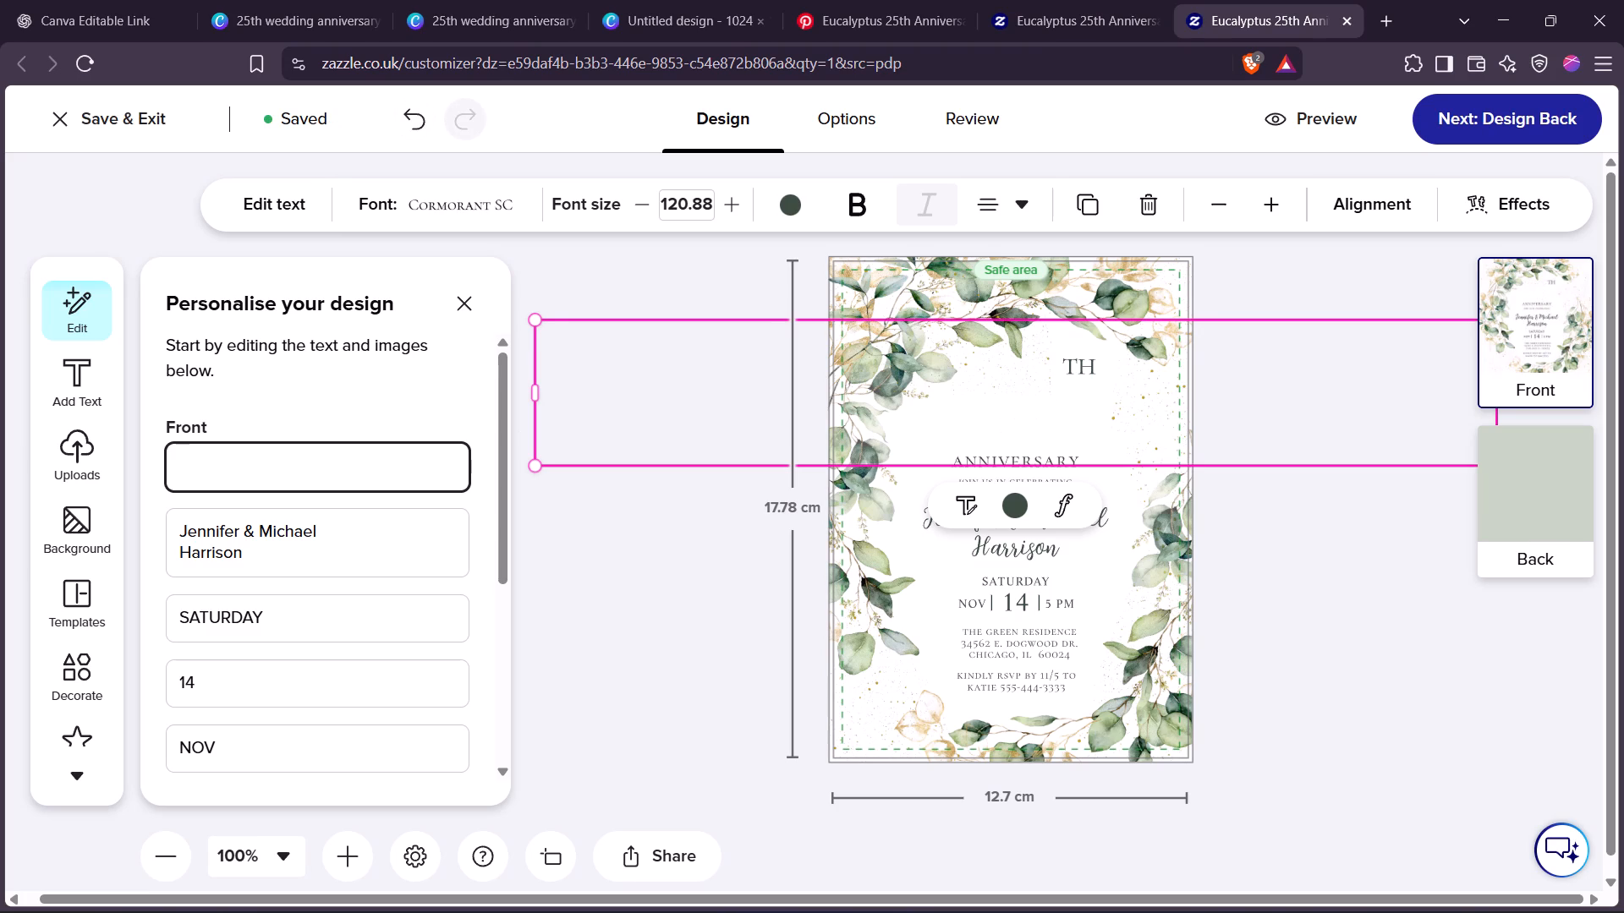
drag(536, 320, 897, 463)
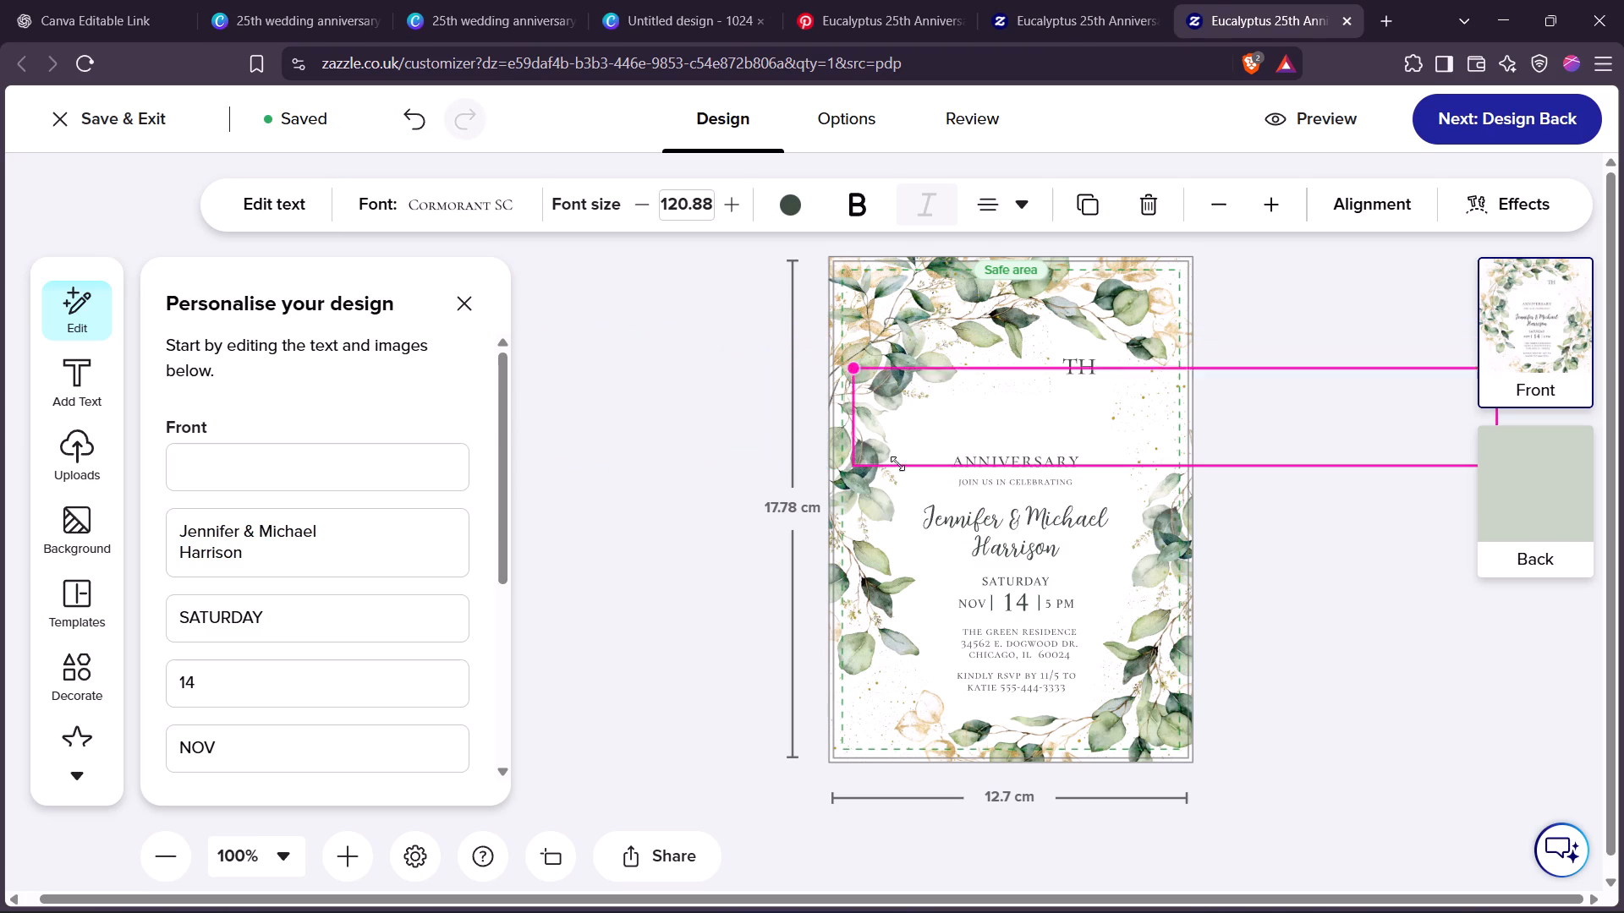
drag(897, 463, 1340, 631)
Rotate and shrink the TH text frame on the invitation front to get its lettering off the background.
click(1012, 396)
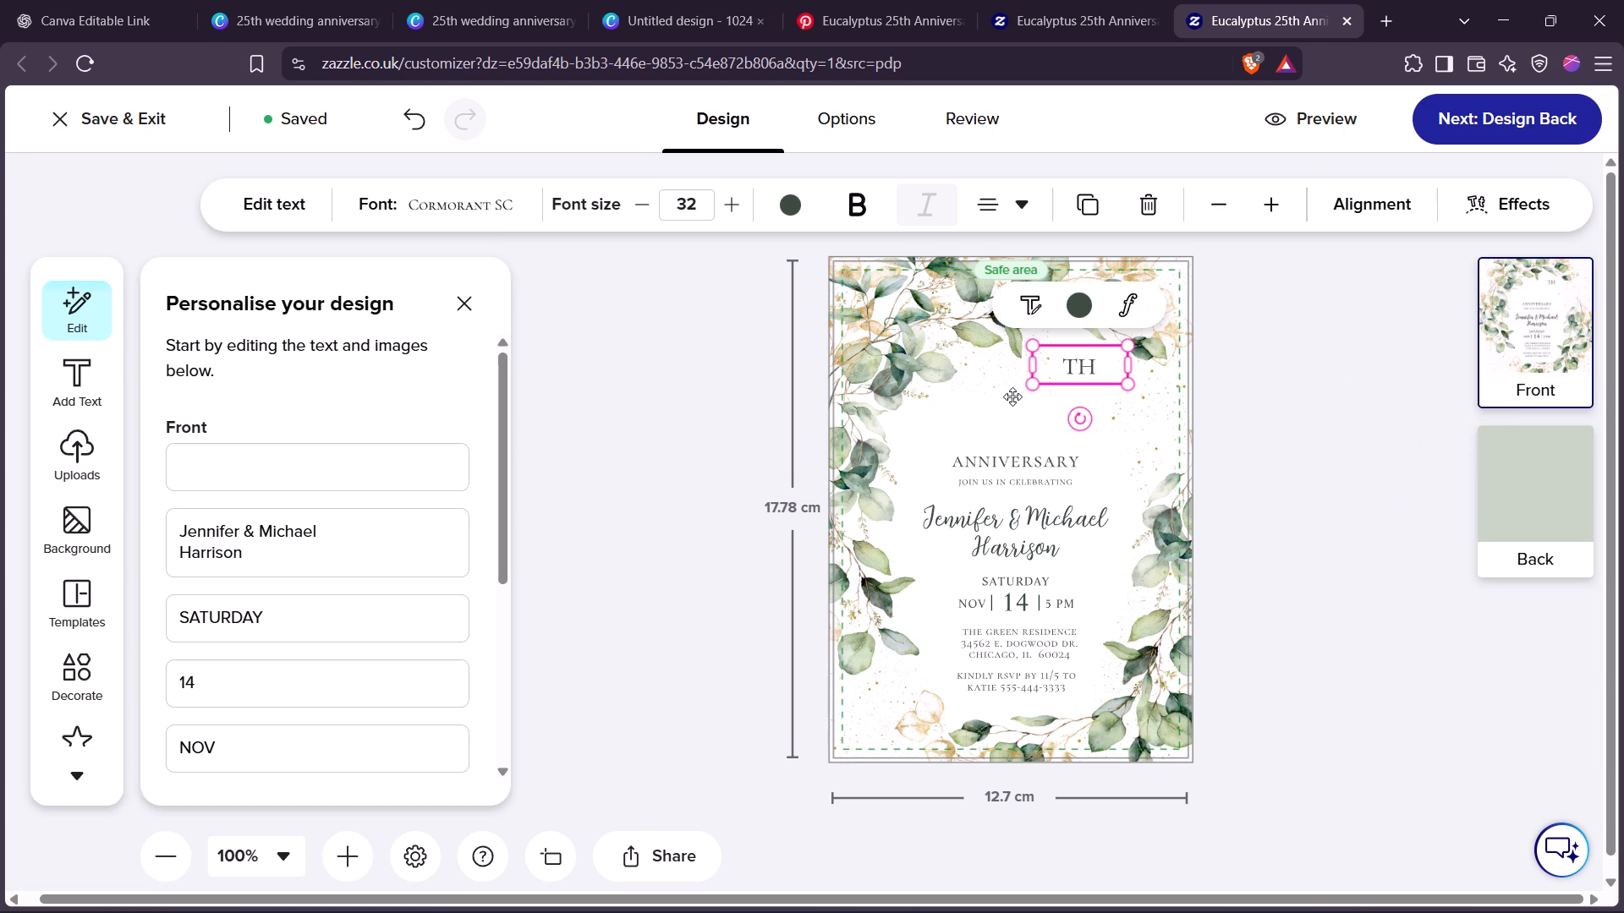
drag(1033, 350, 1351, 446)
drag(1082, 404, 1121, 409)
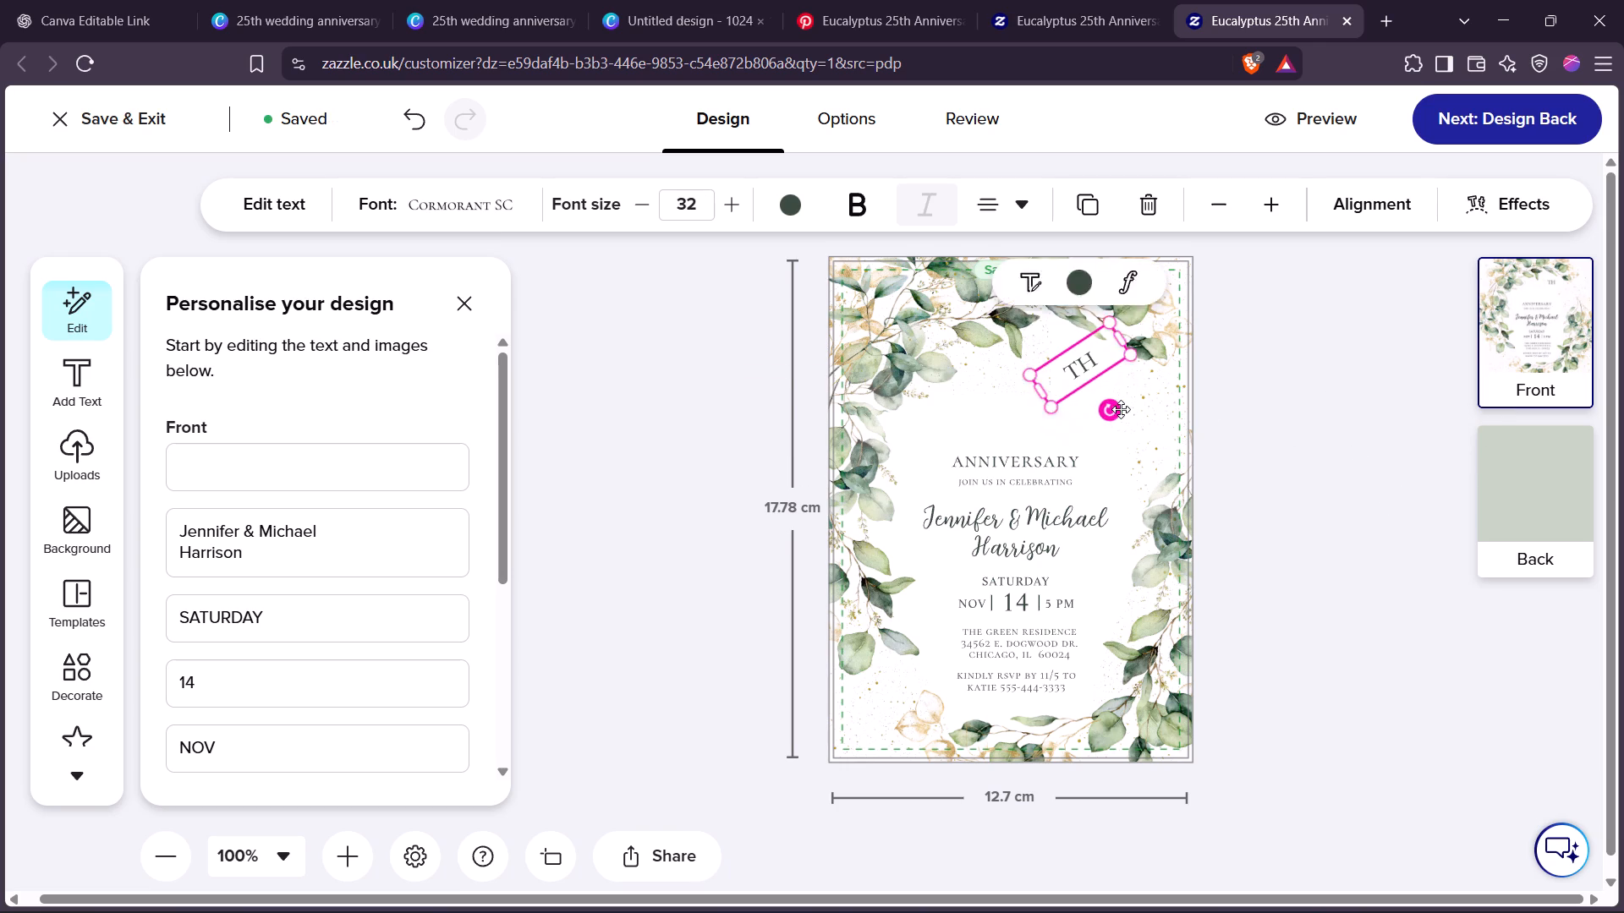
drag(1066, 378, 1140, 416)
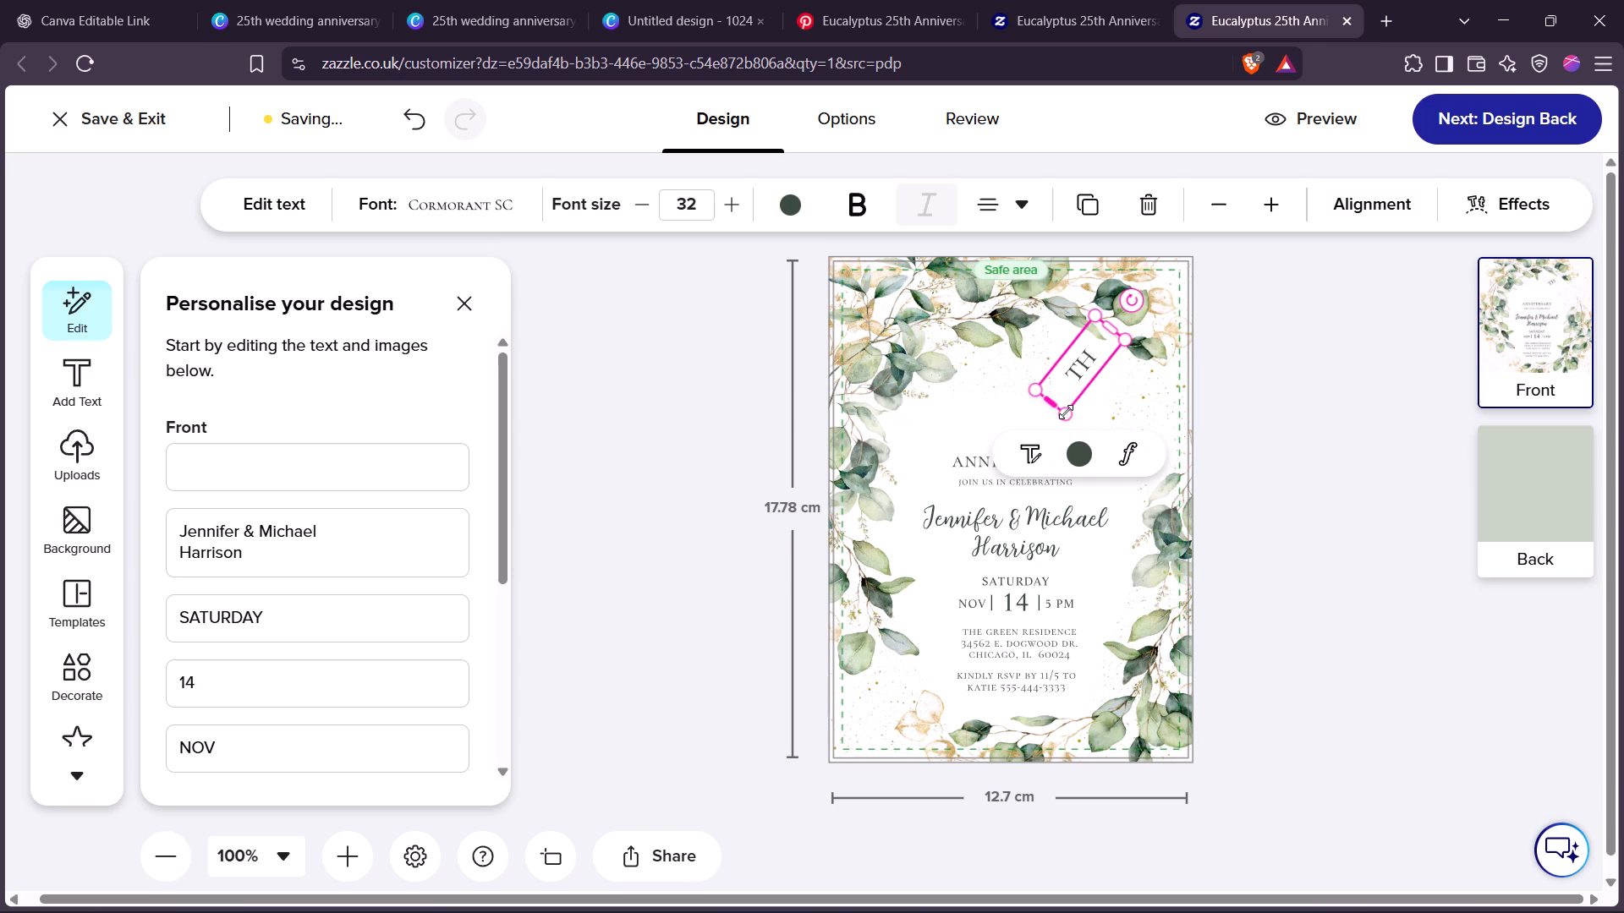
drag(1063, 414, 1210, 278)
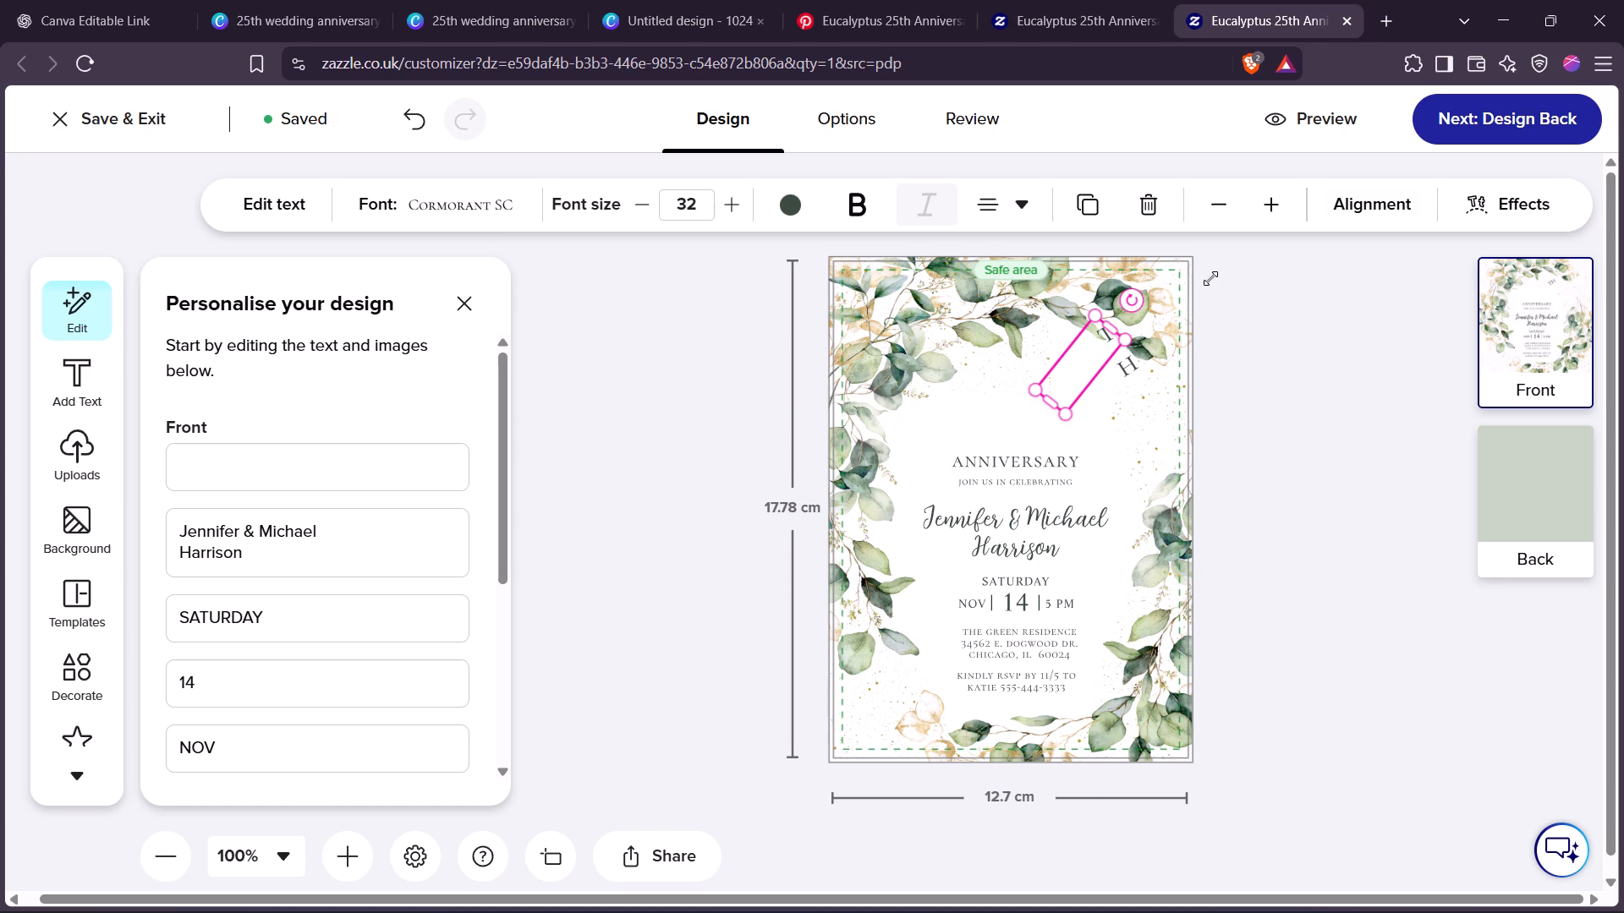
click(1001, 314)
click(899, 332)
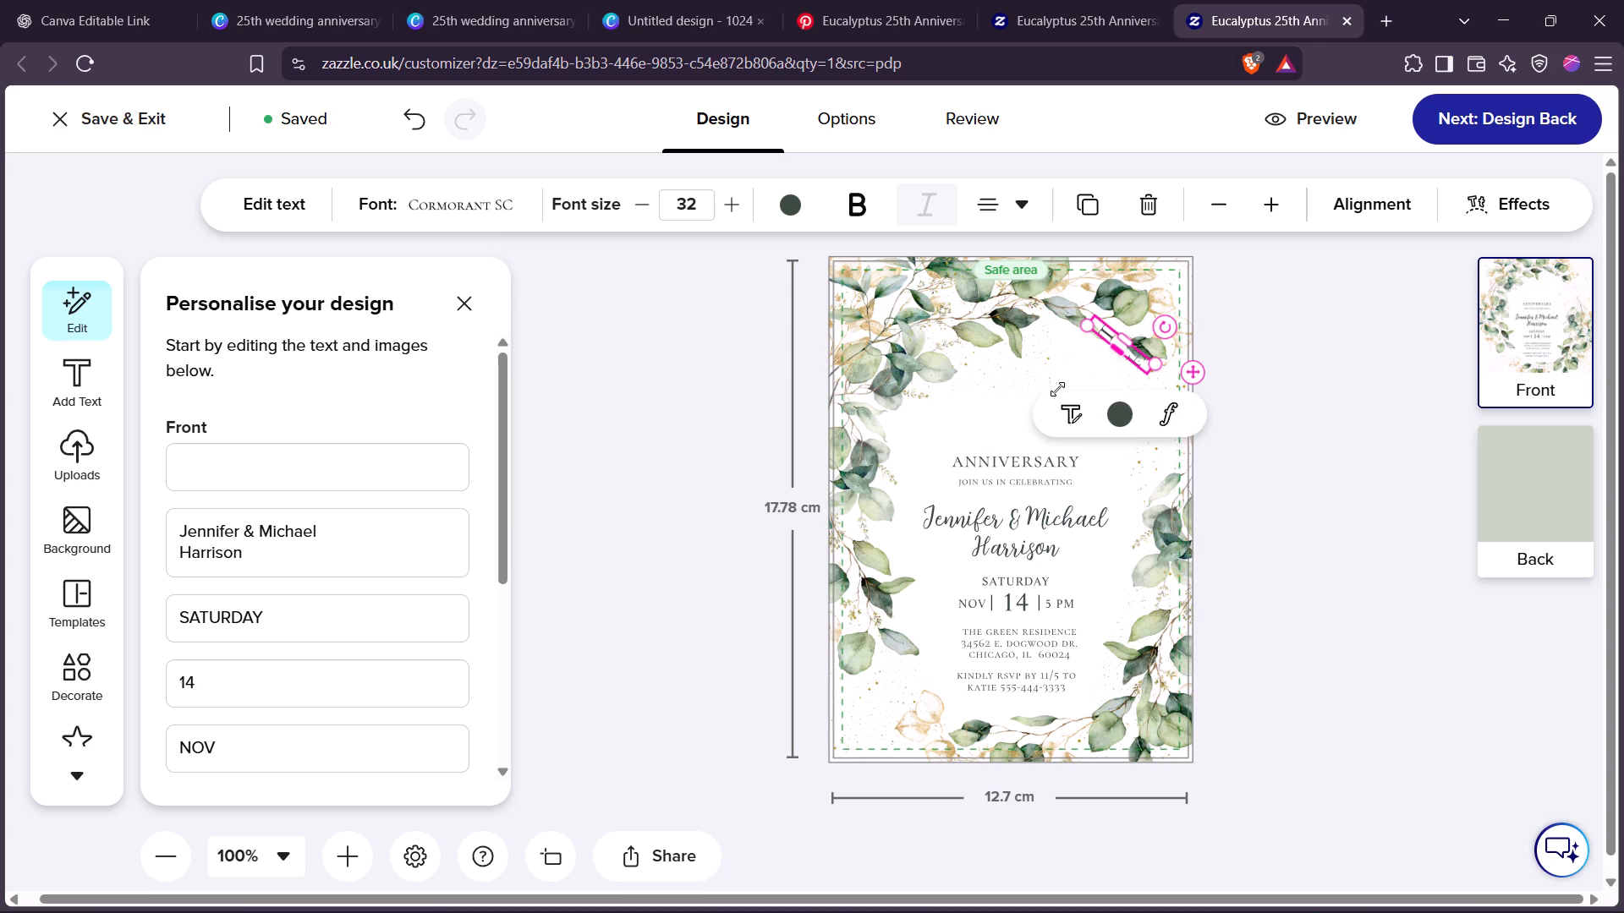
Undo the earlier edits to the TH and 25 text frames on the invitation front.
click(946, 457)
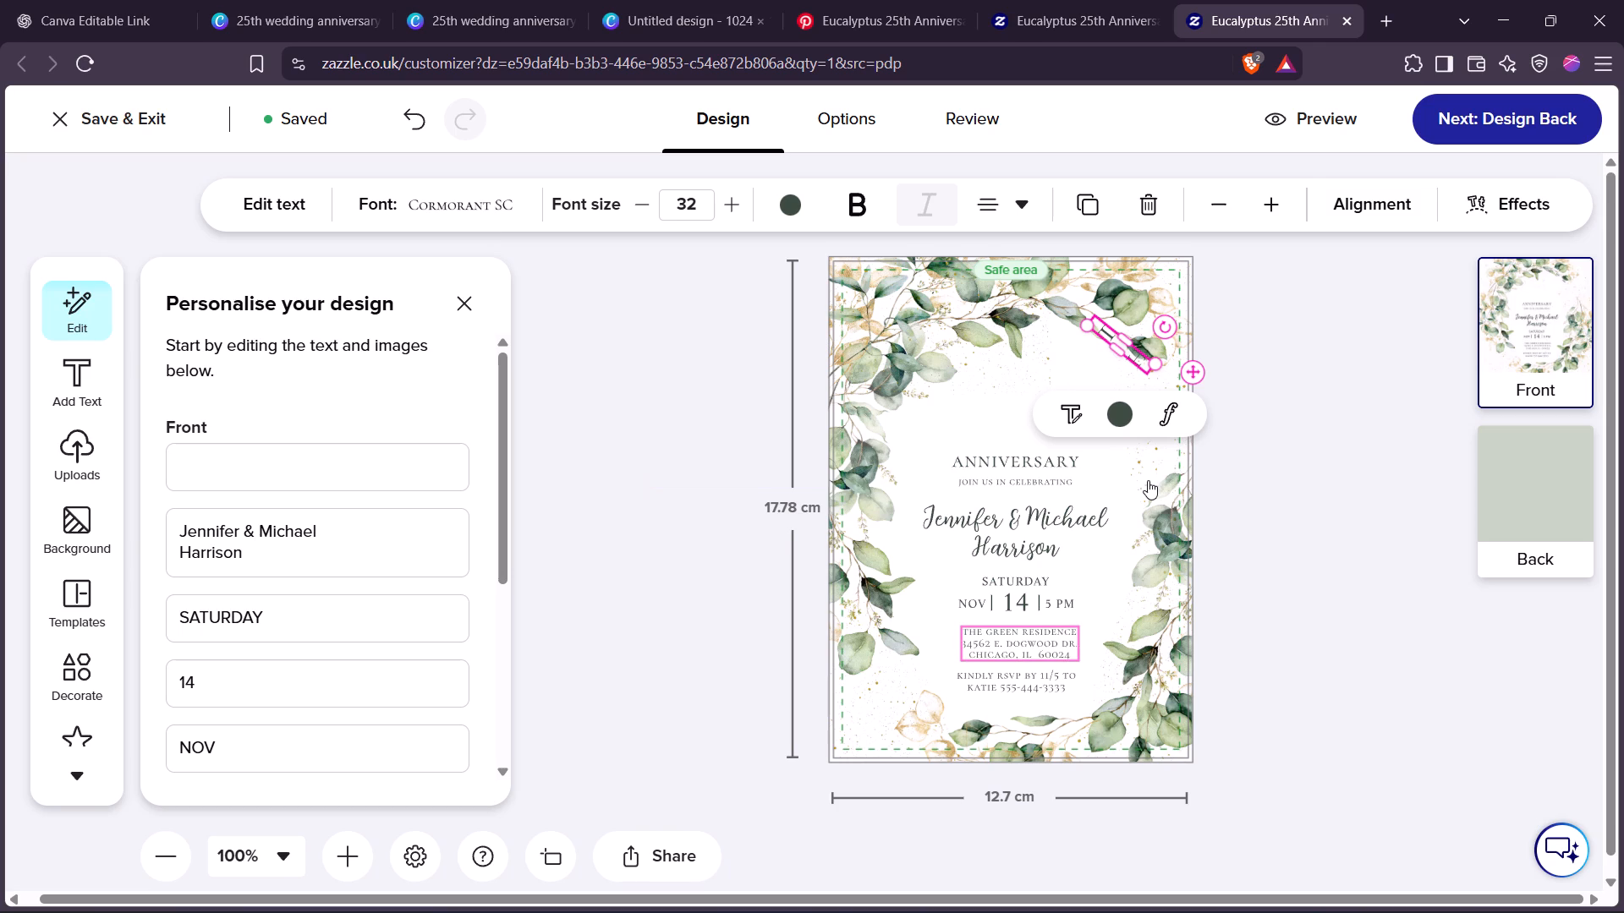
key(ctrl+z)
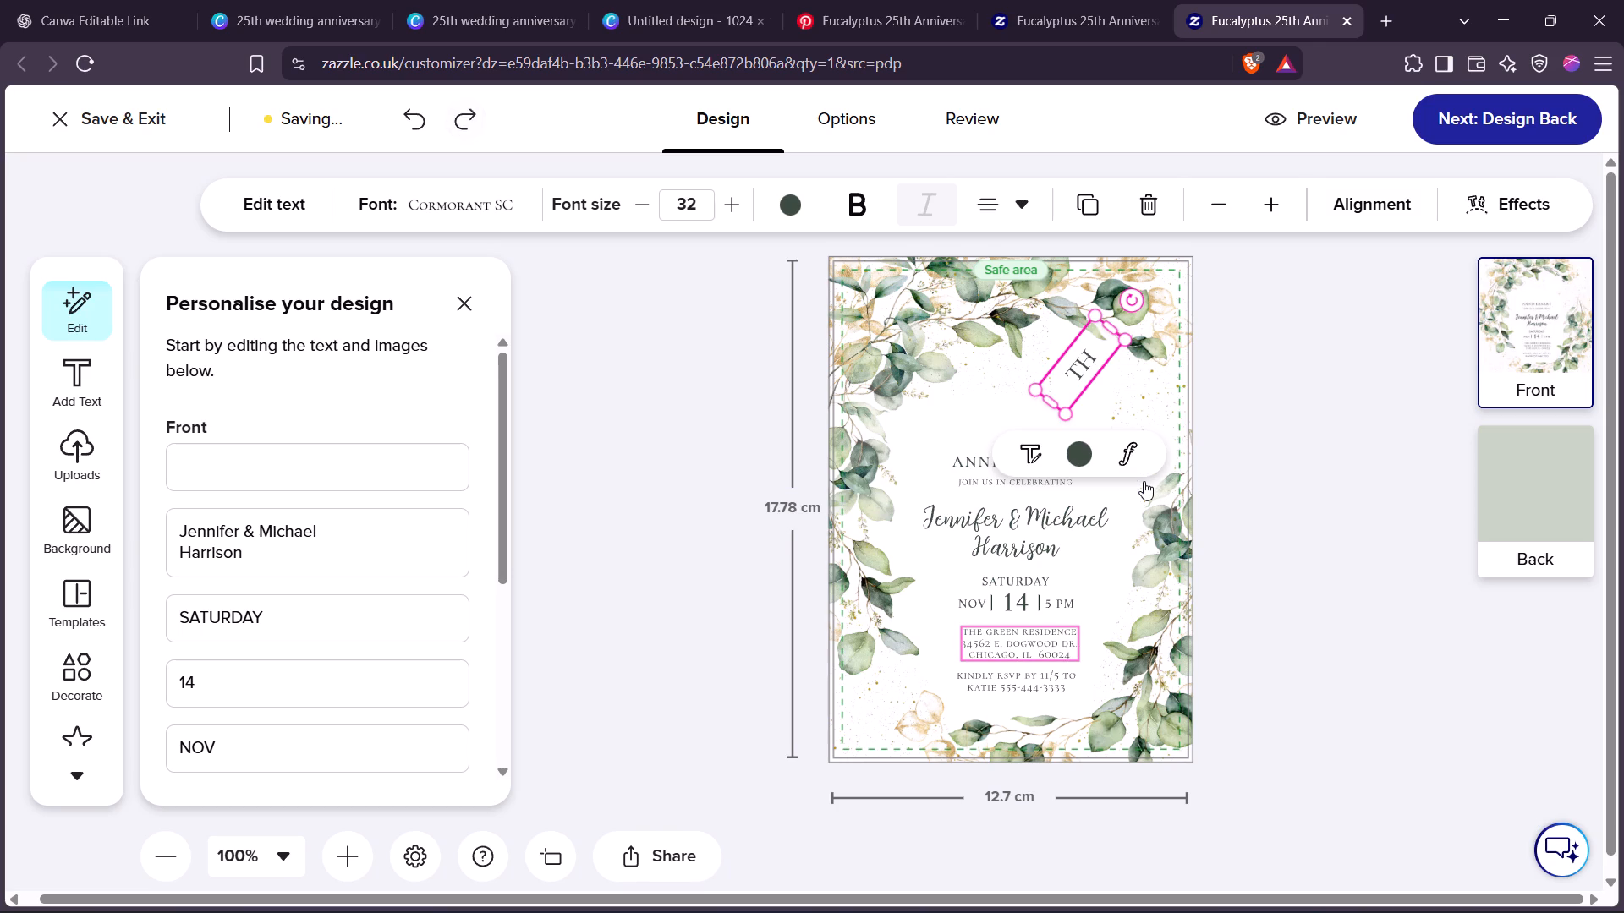
key(ctrl+z)
key(ctrl+z)
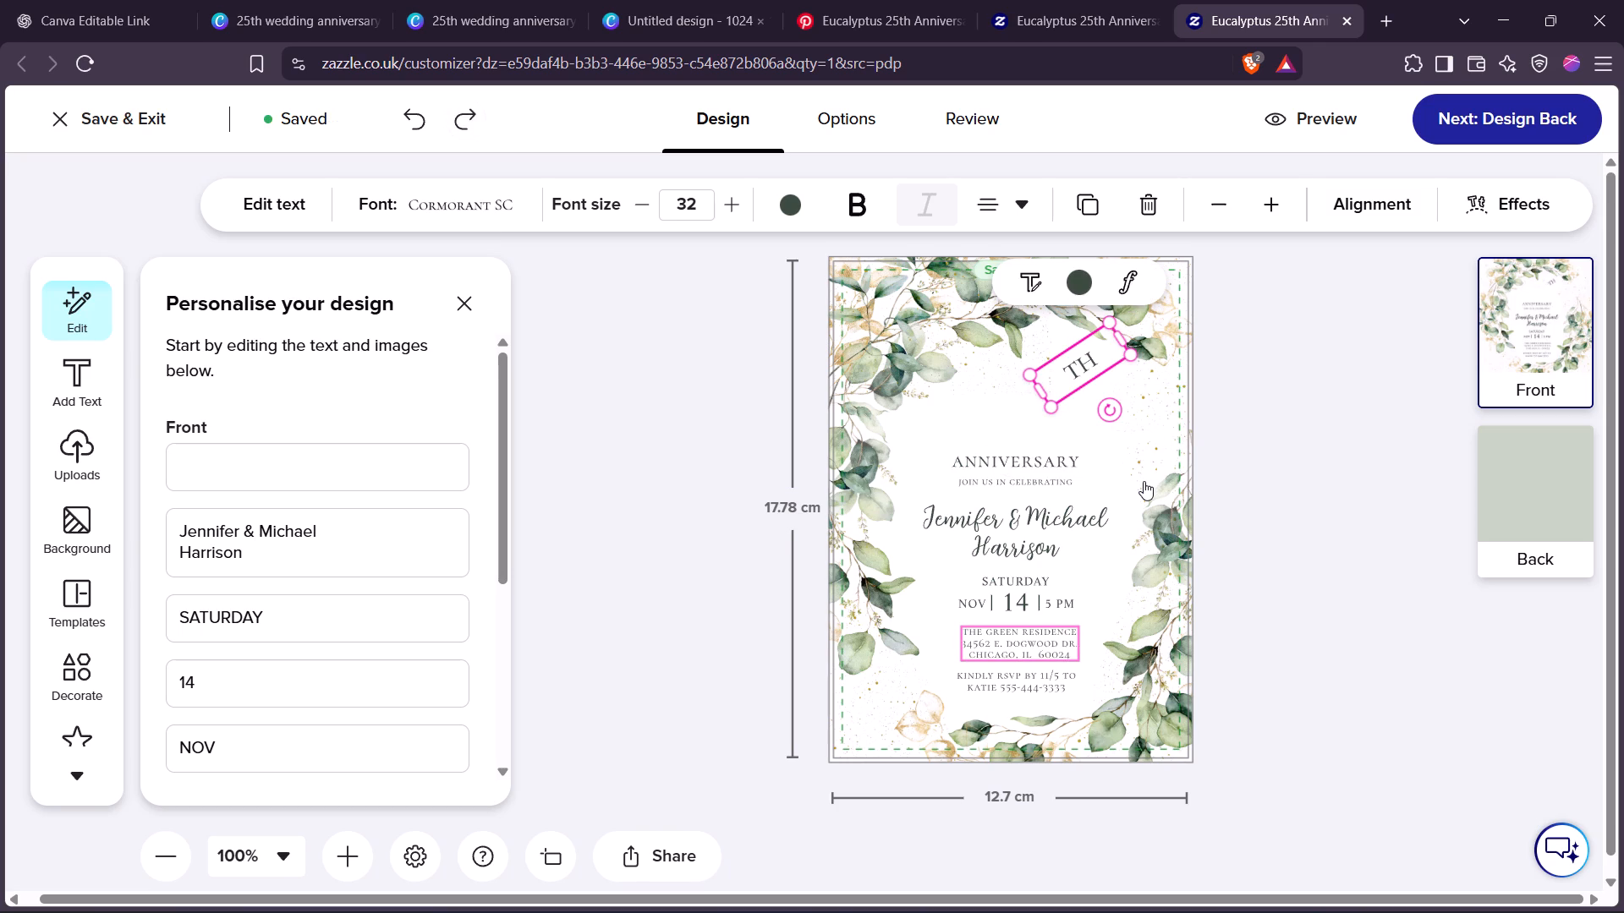
key(ctrl+z)
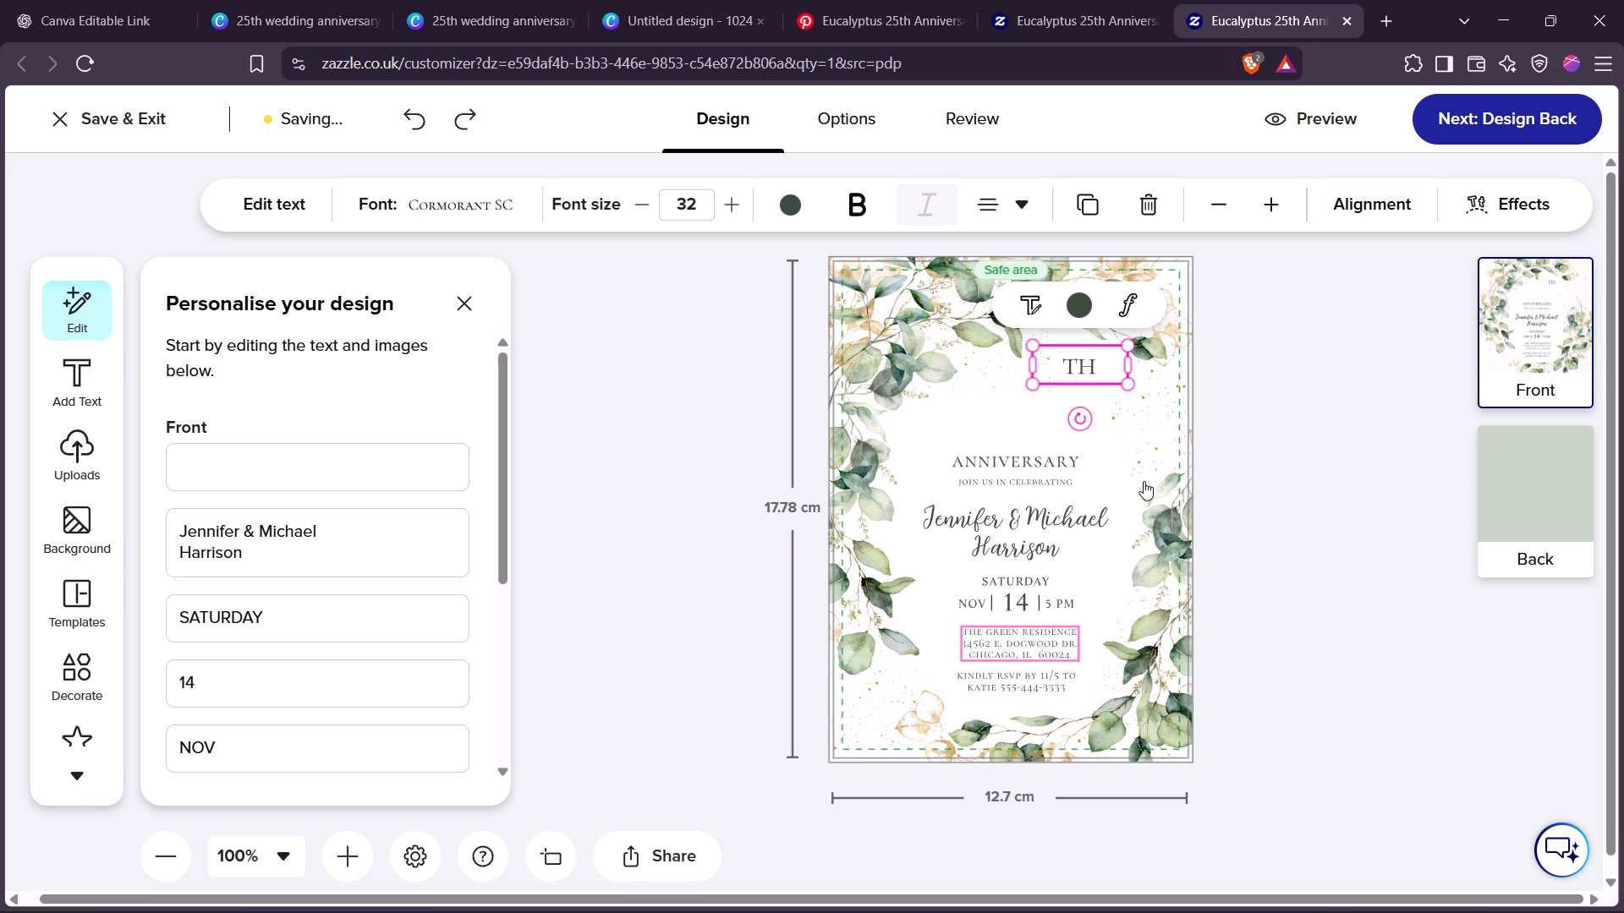
key(ctrl+z)
key(ctrl+z)
key(ctrl+z)
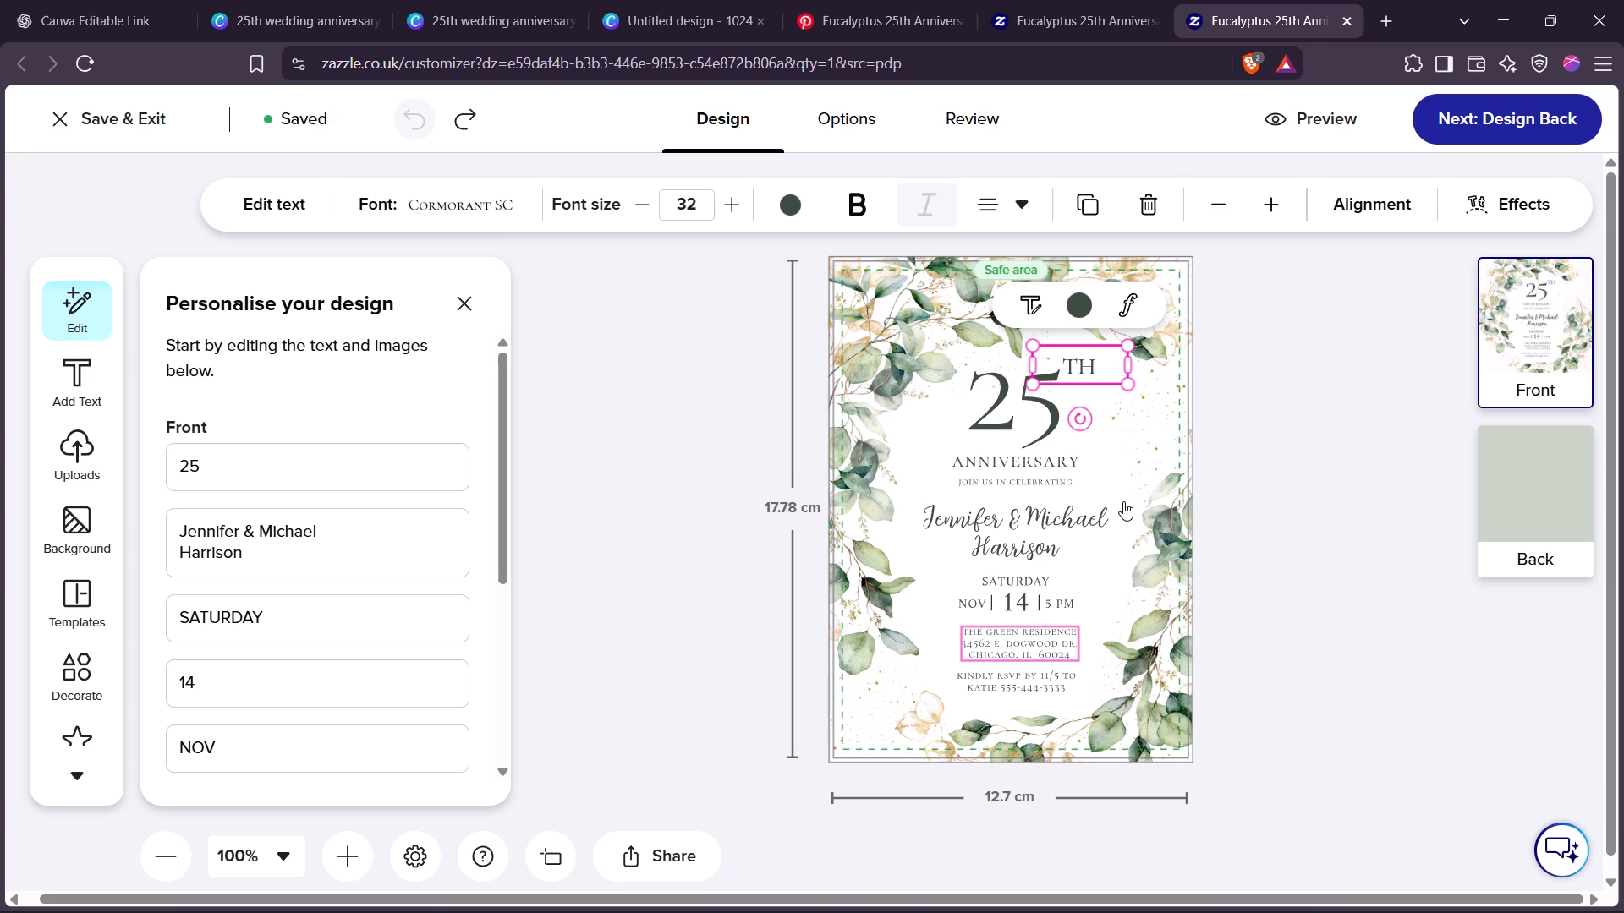
click(1288, 579)
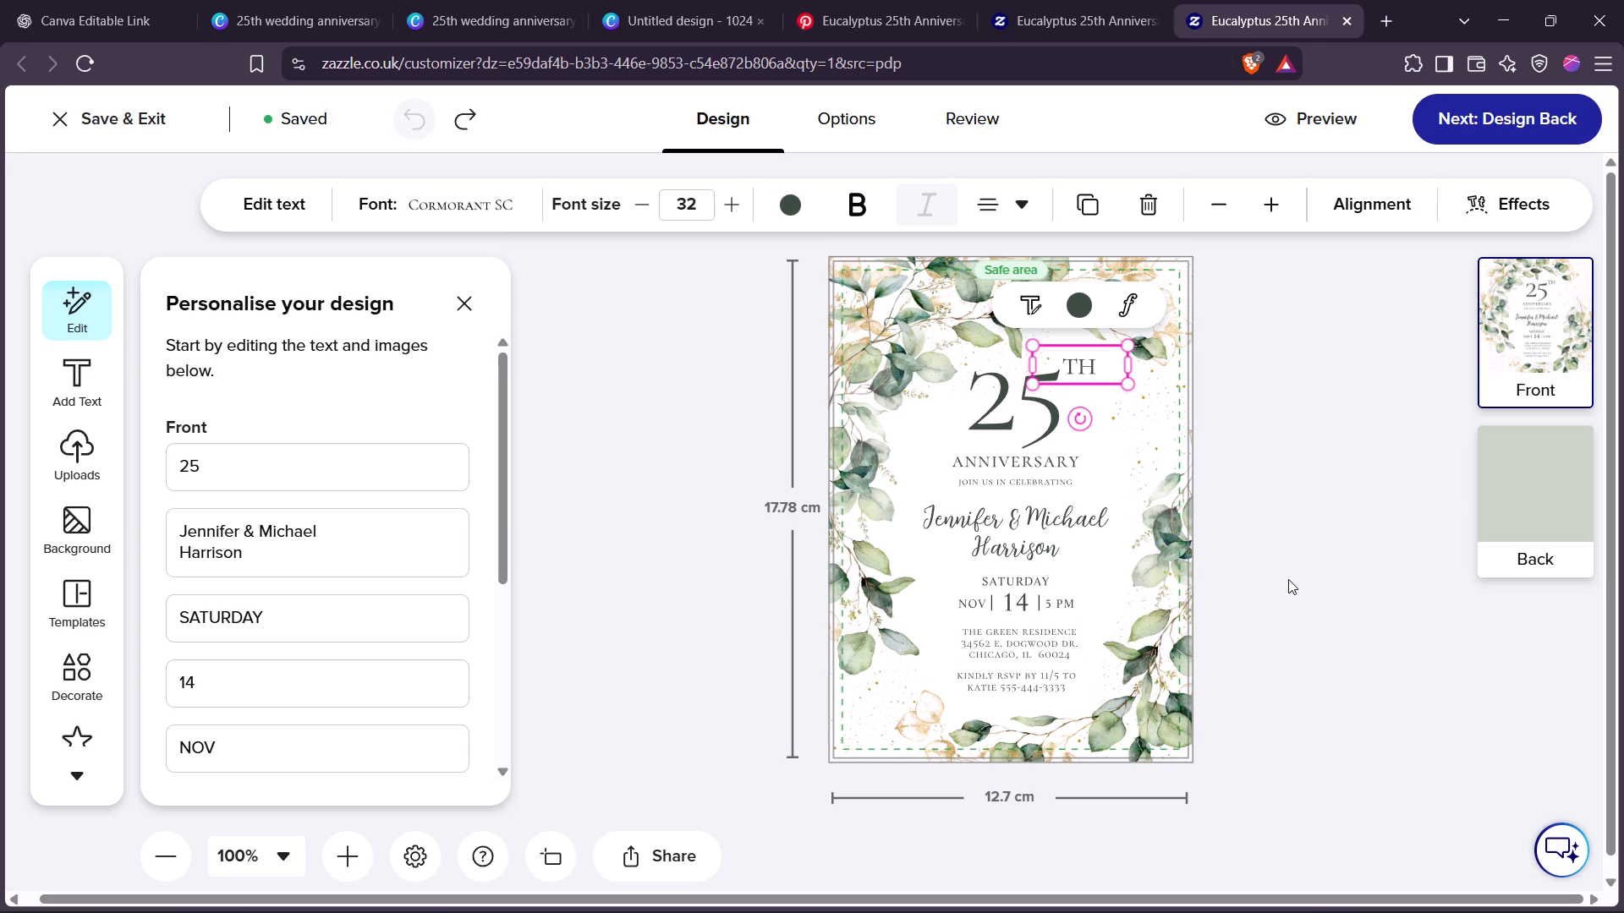
Clear the couple's names and the anniversary number 25 from the invitation front.
click(390, 458)
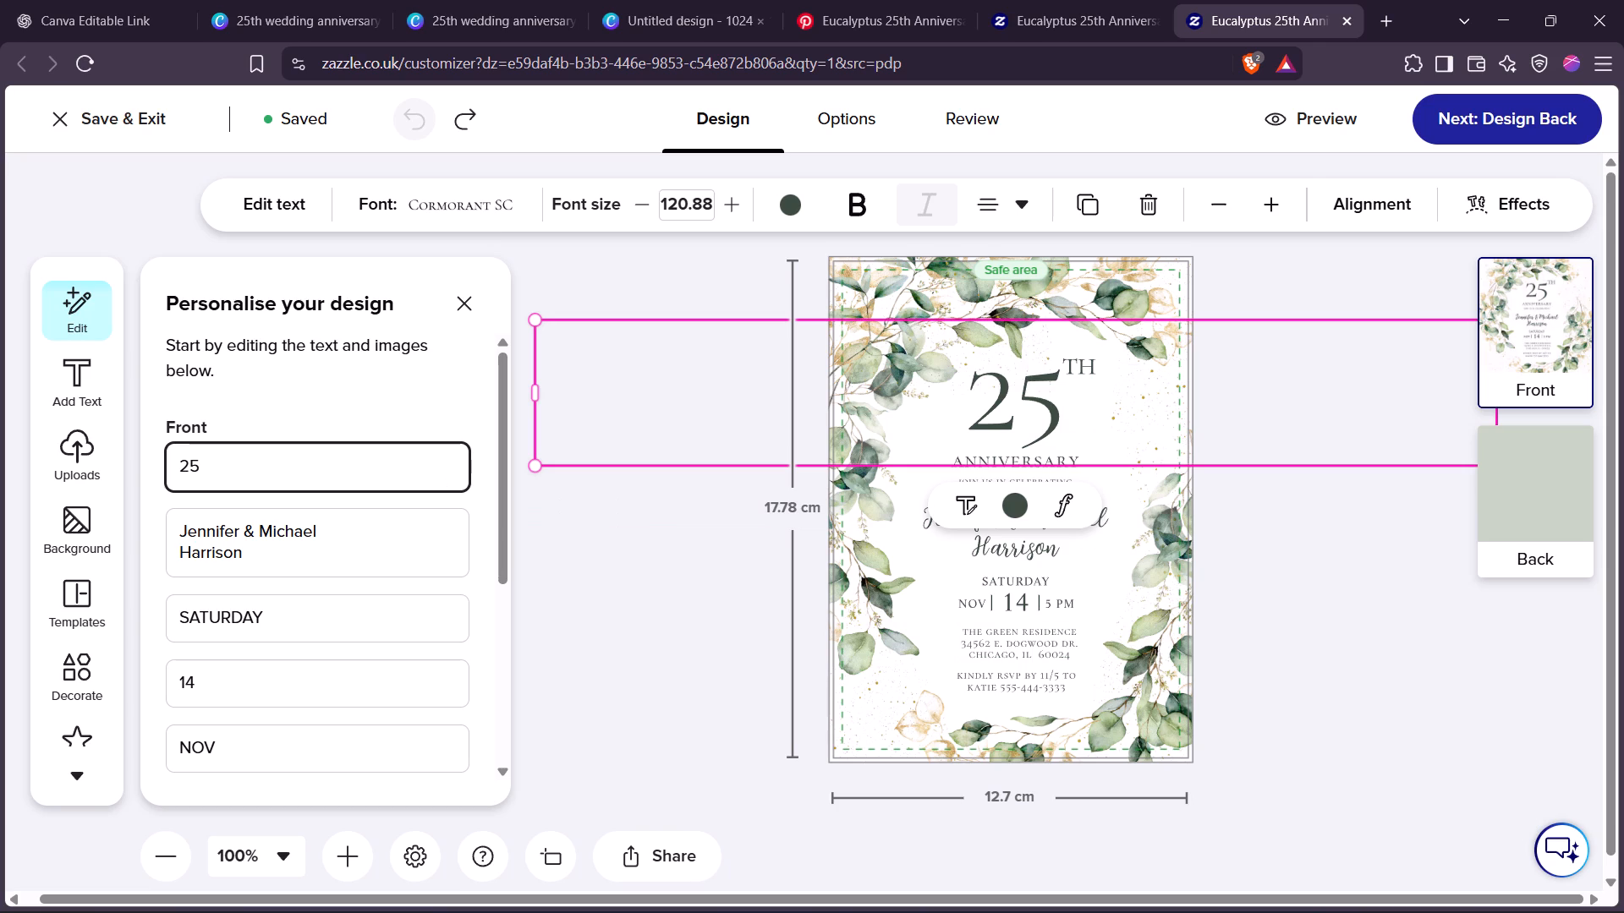
click(310, 535)
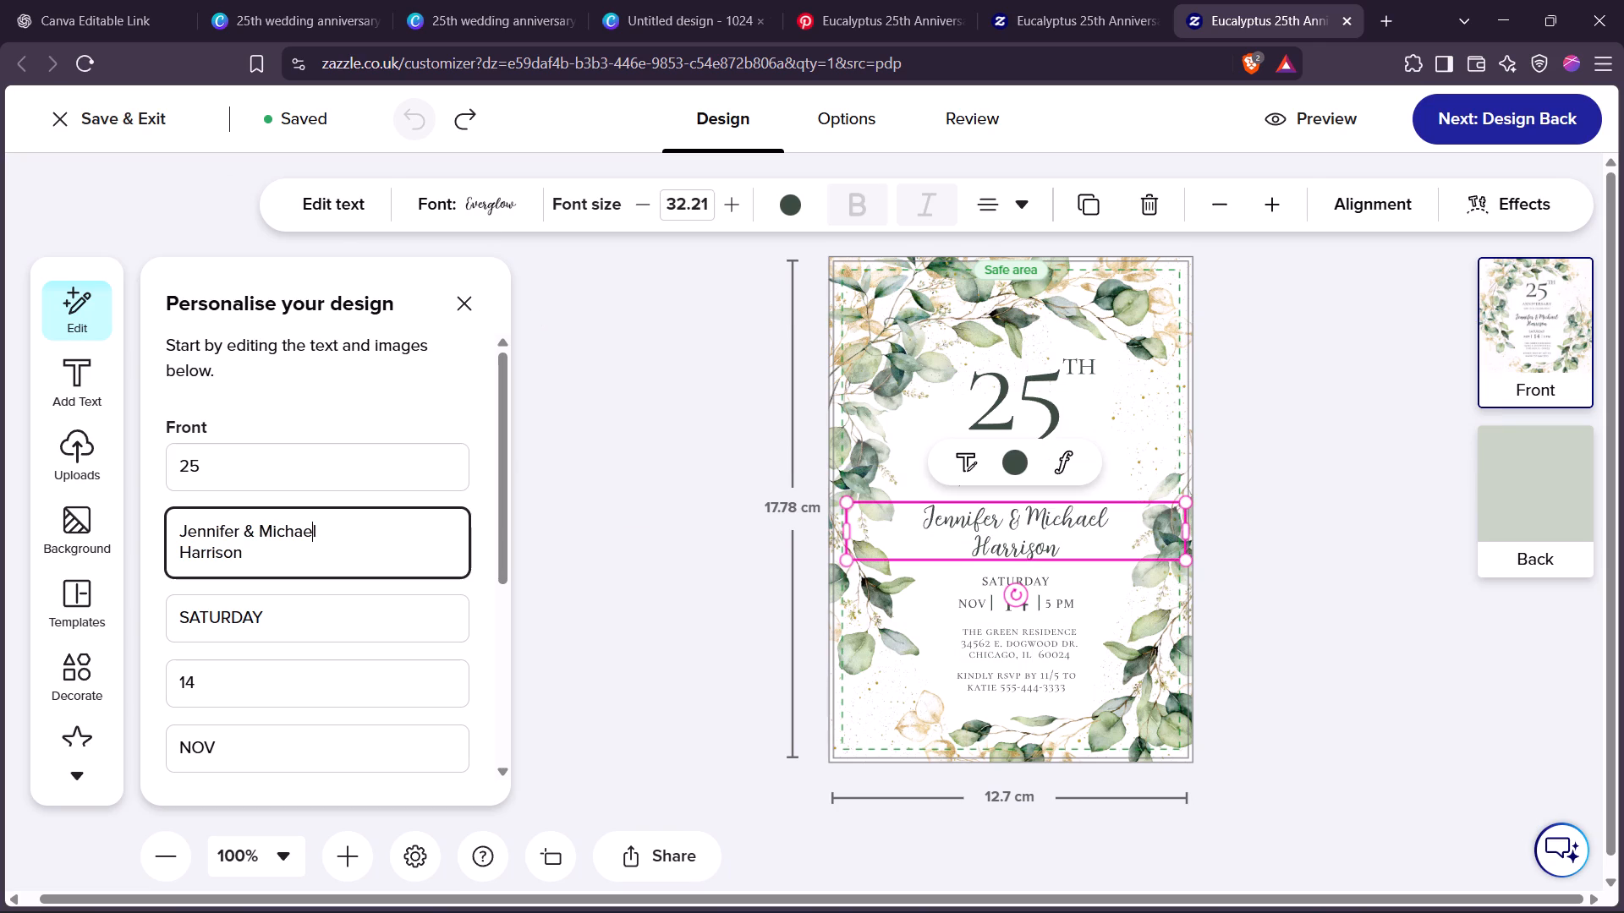
key(BackSpace)
key(ctrl+a)
key(BackSpace)
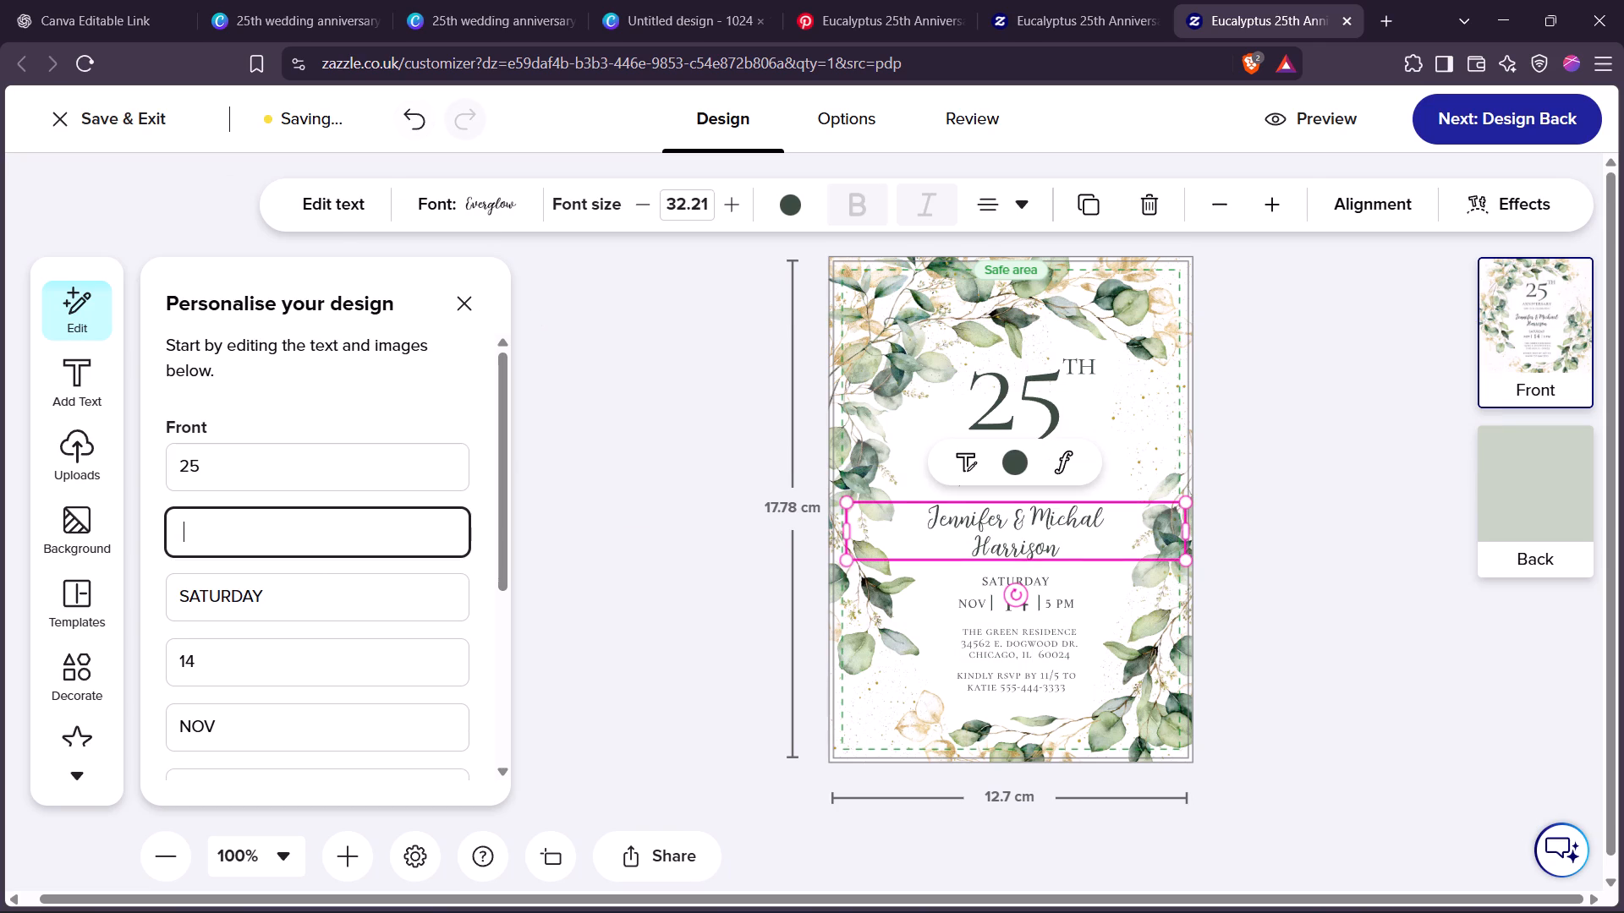
click(207, 461)
key(BackSpace)
key(BackSpace)
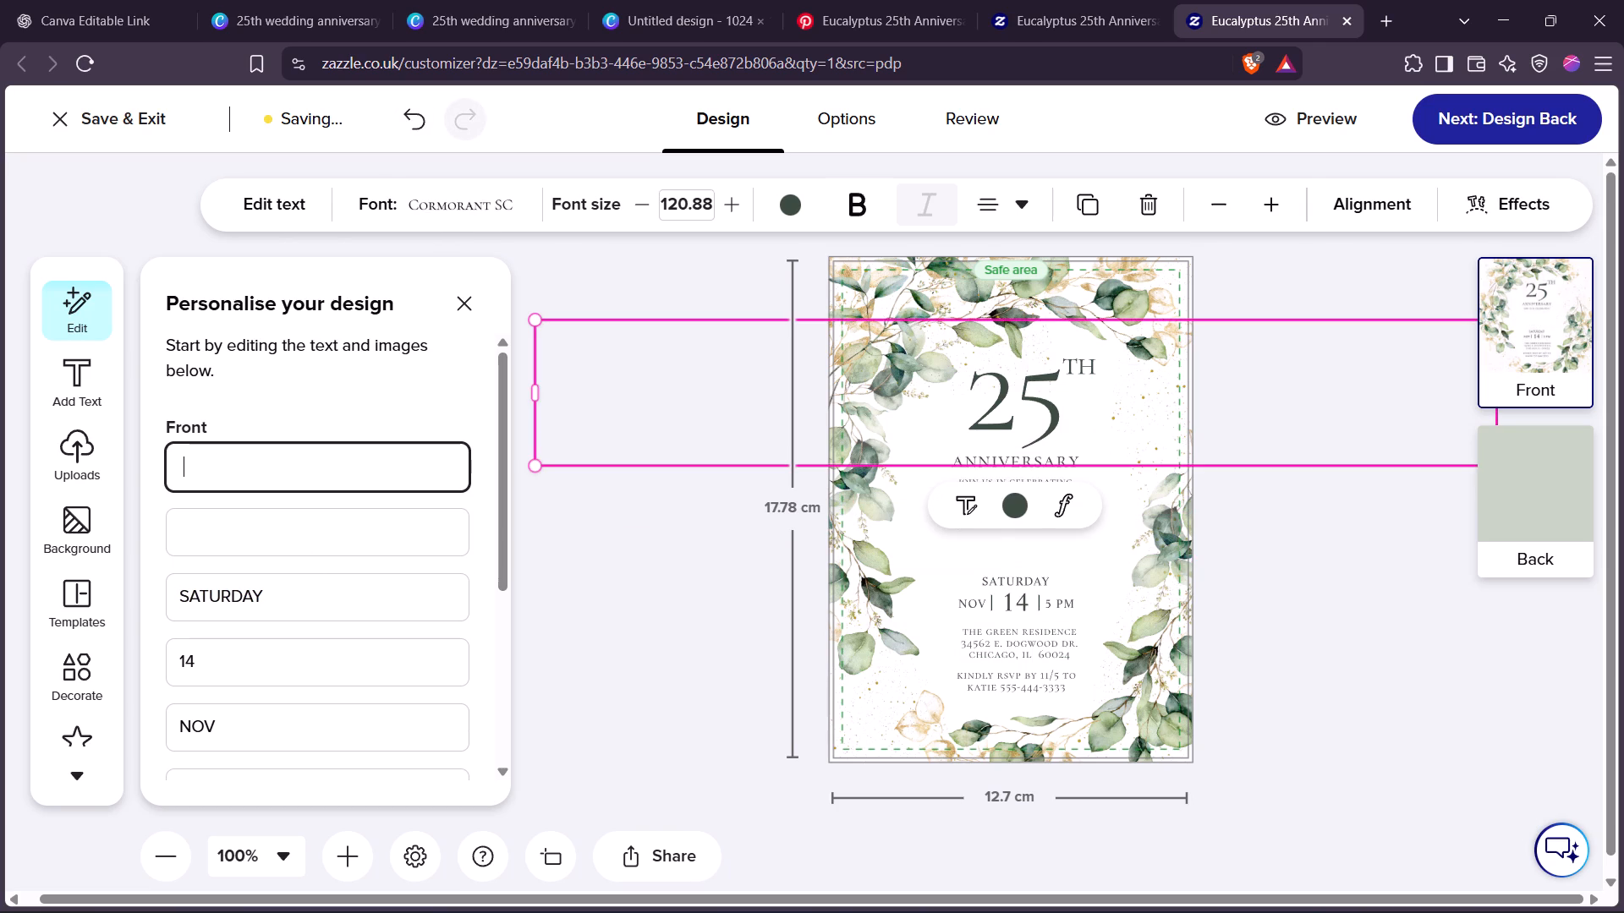
Clear the date and time texts SATURDAY, 14, NOV and 5 PM from the invitation front.
click(283, 605)
key(BackSpace)
key(BackSpace)
key(BackSpace)
key(BackSpace)
key(BackSpace)
key(BackSpace)
key(BackSpace)
key(BackSpace)
key(BackSpace)
key(BackSpace)
key(BackSpace)
key(BackSpace)
key(BackSpace)
key(BackSpace)
key(BackSpace)
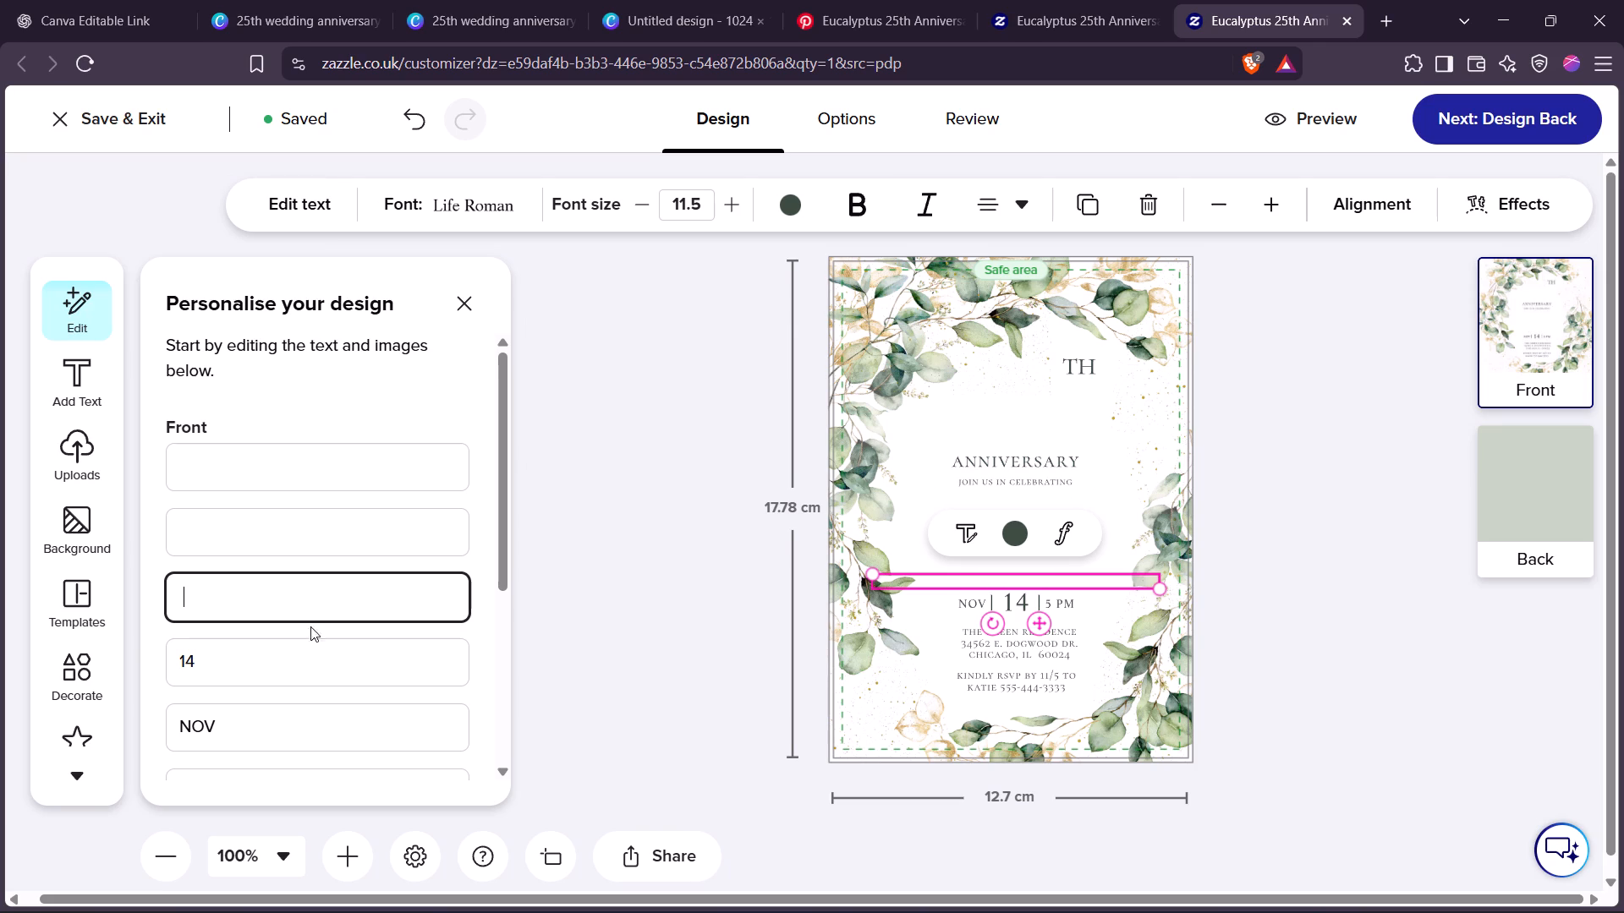
click(293, 653)
key(BackSpace)
key(BackSpace)
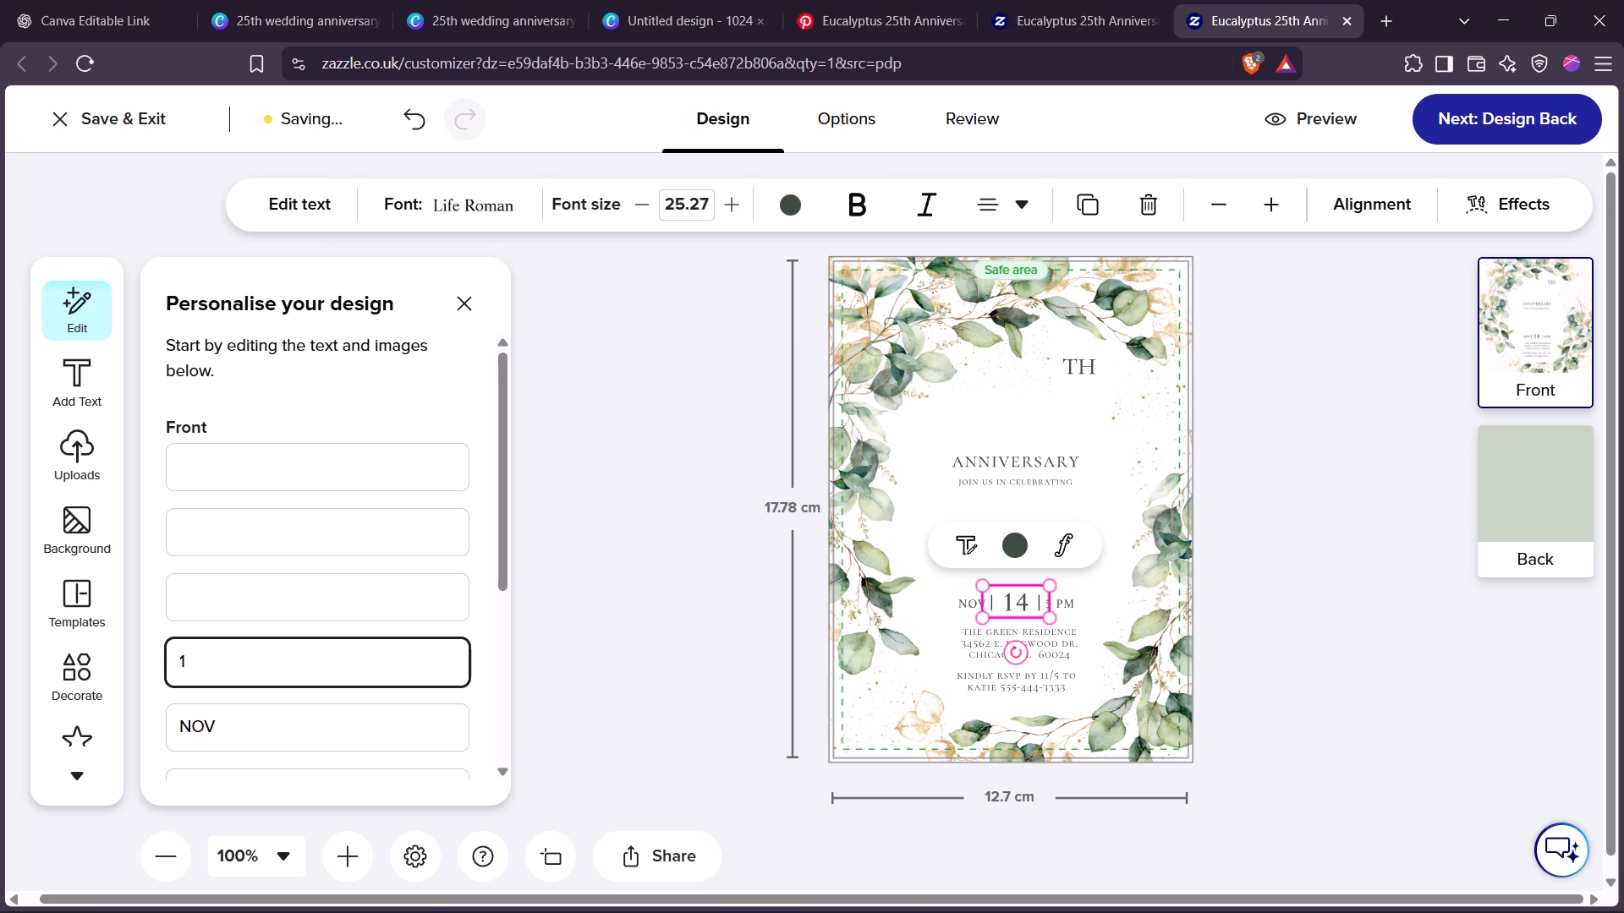
click(275, 734)
key(BackSpace)
key(BackSpace)
key(BackSpace)
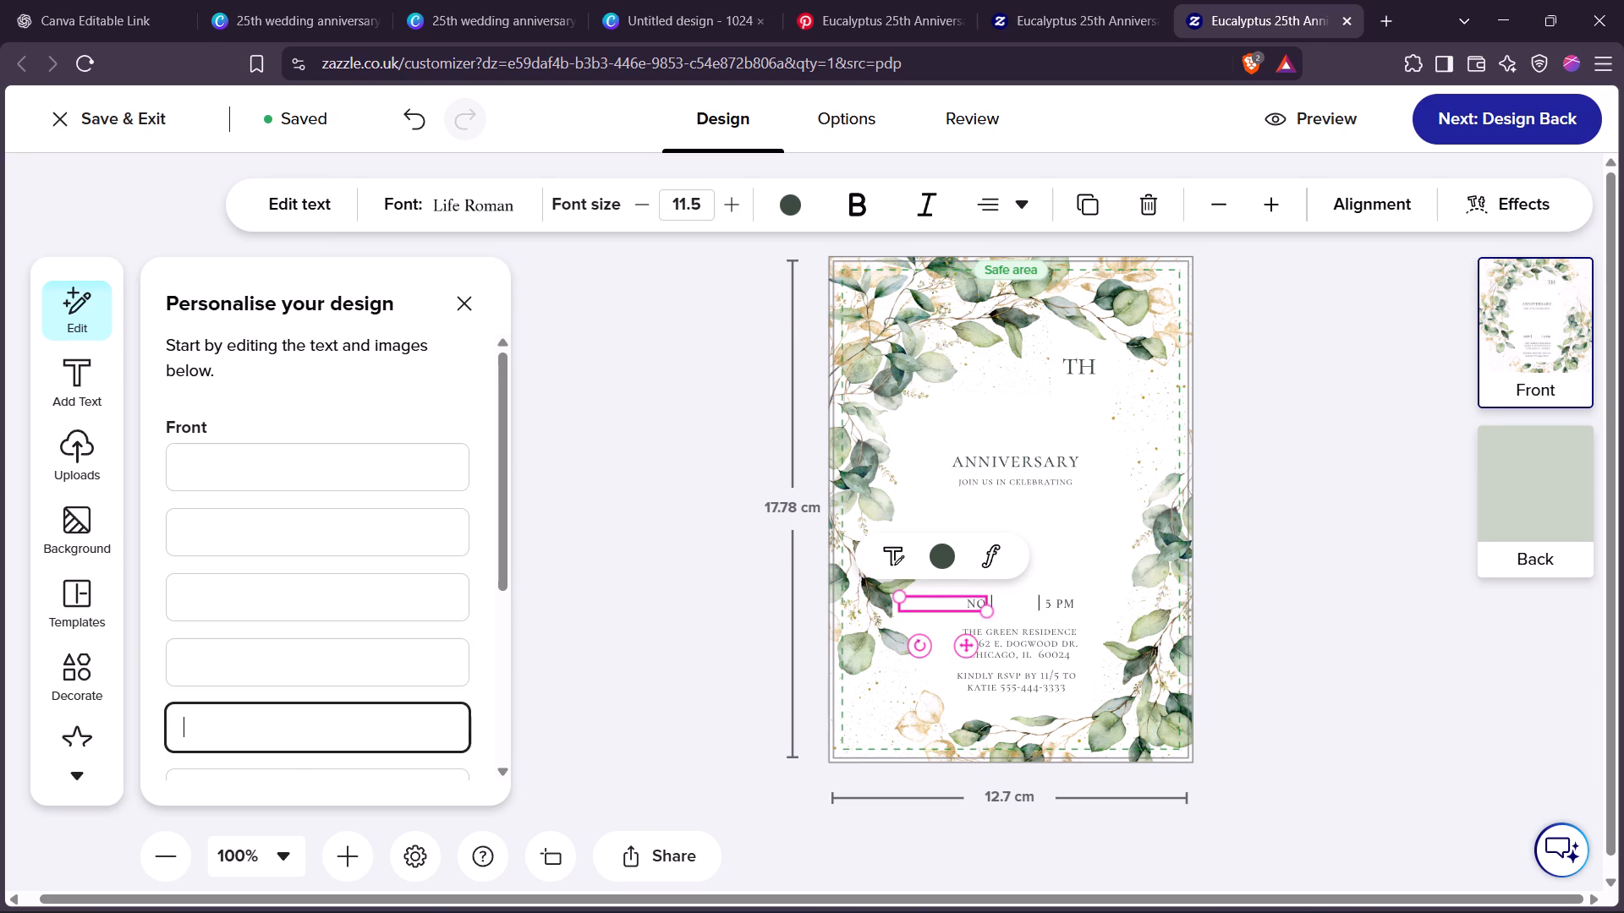
scroll(275, 734, down, 3)
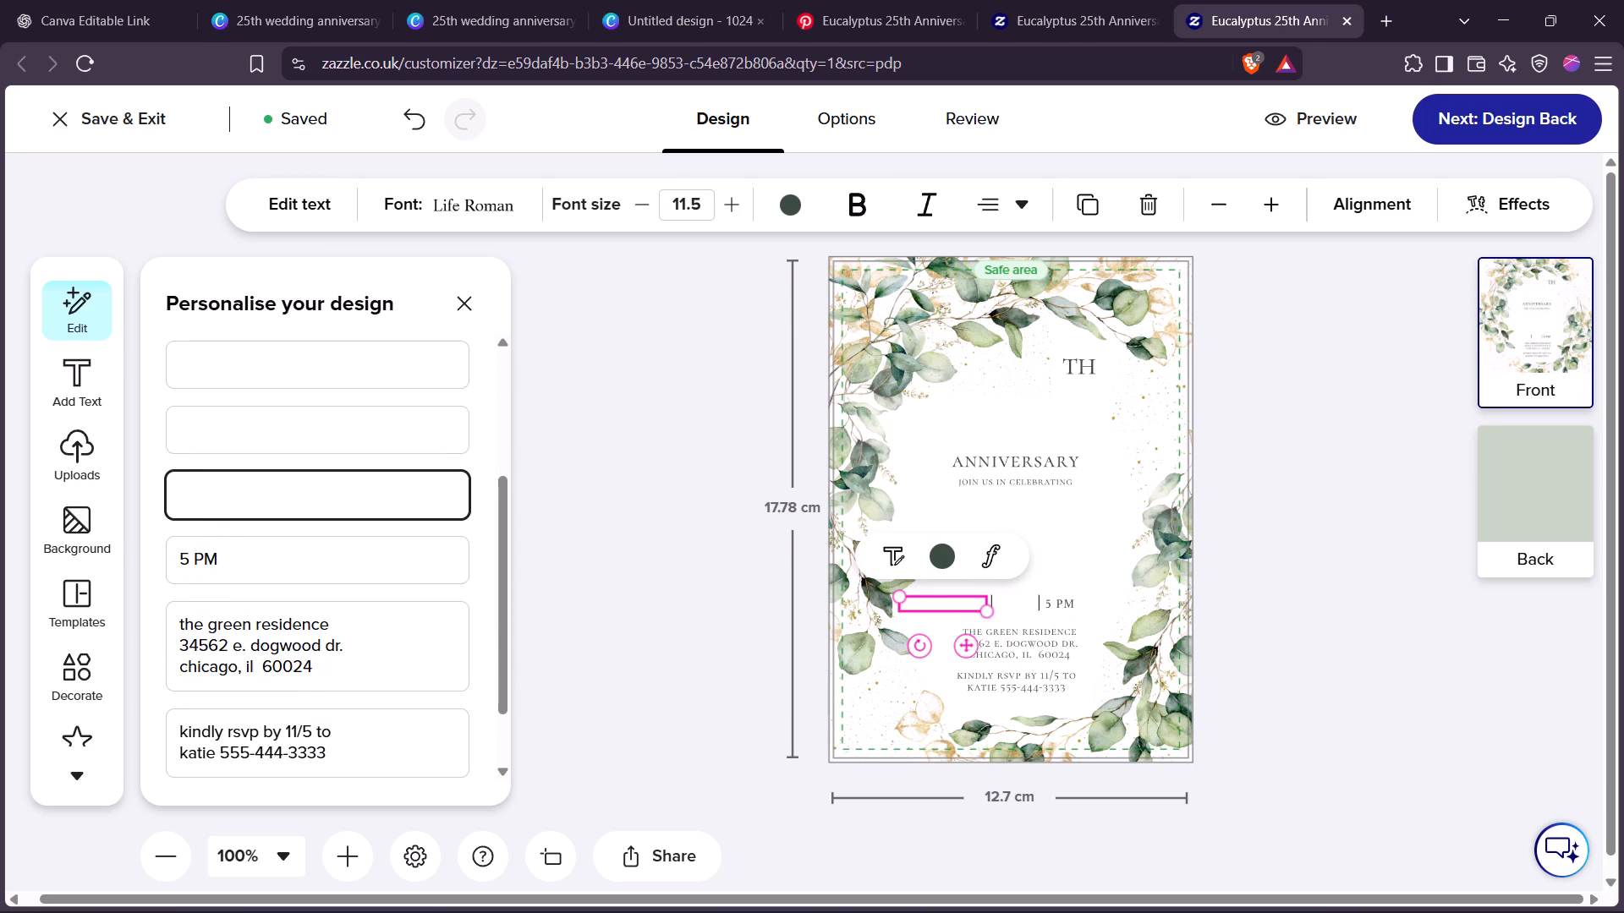
click(233, 560)
key(ctrl+a)
key(ctrl+BackSpace)
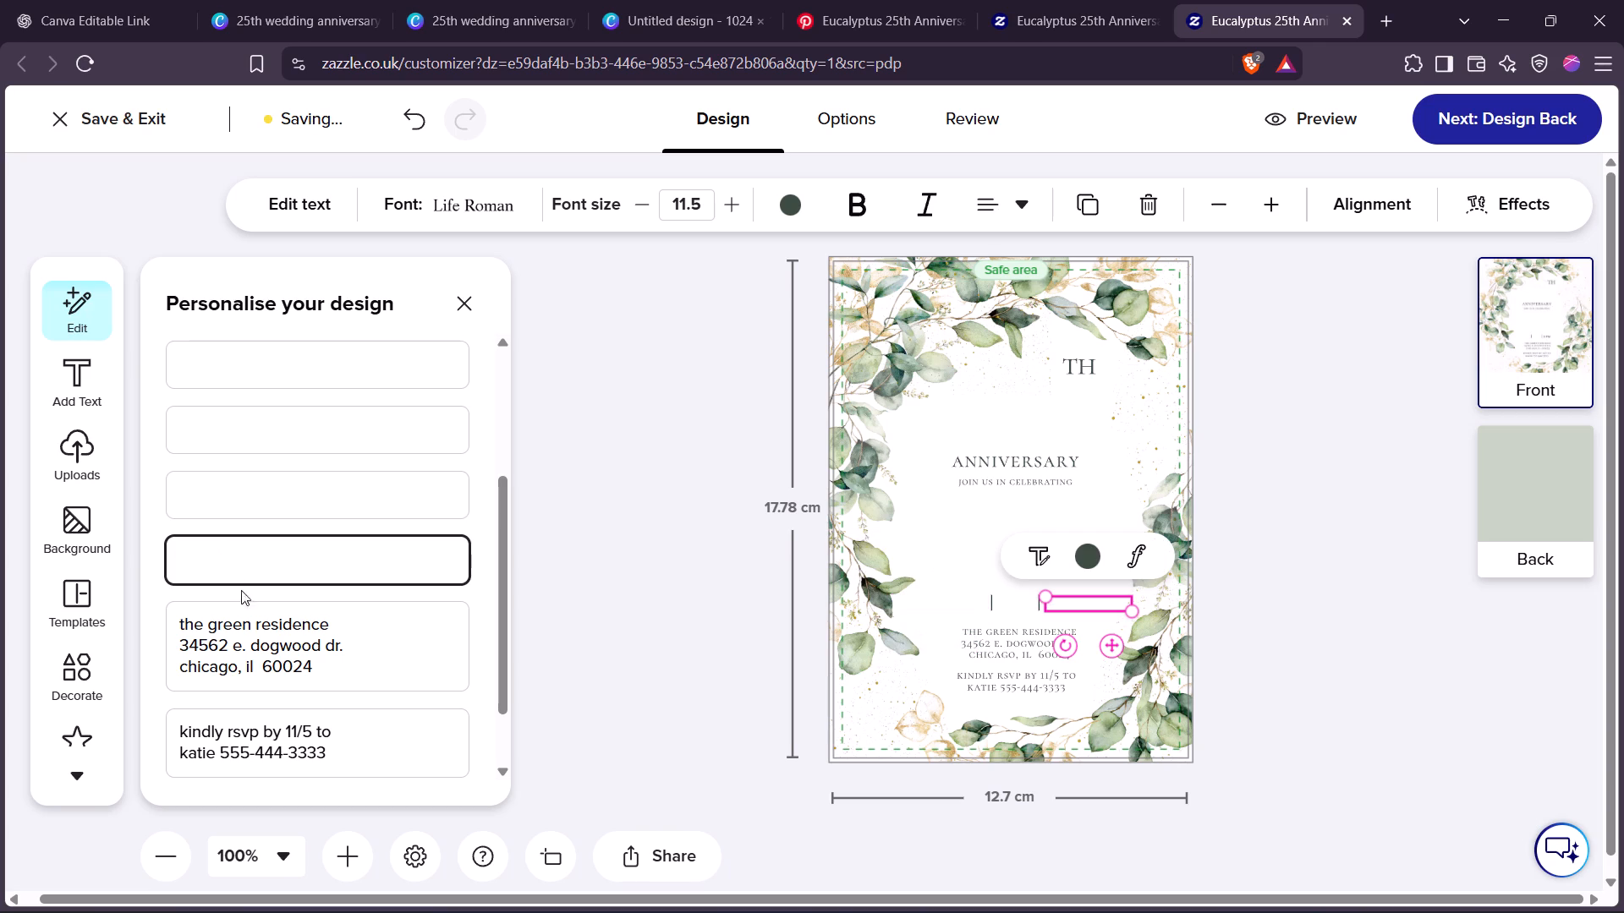
Clear the venue address and the RSVP contact text from the invitation front.
click(248, 639)
key(ctrl+a)
key(BackSpace)
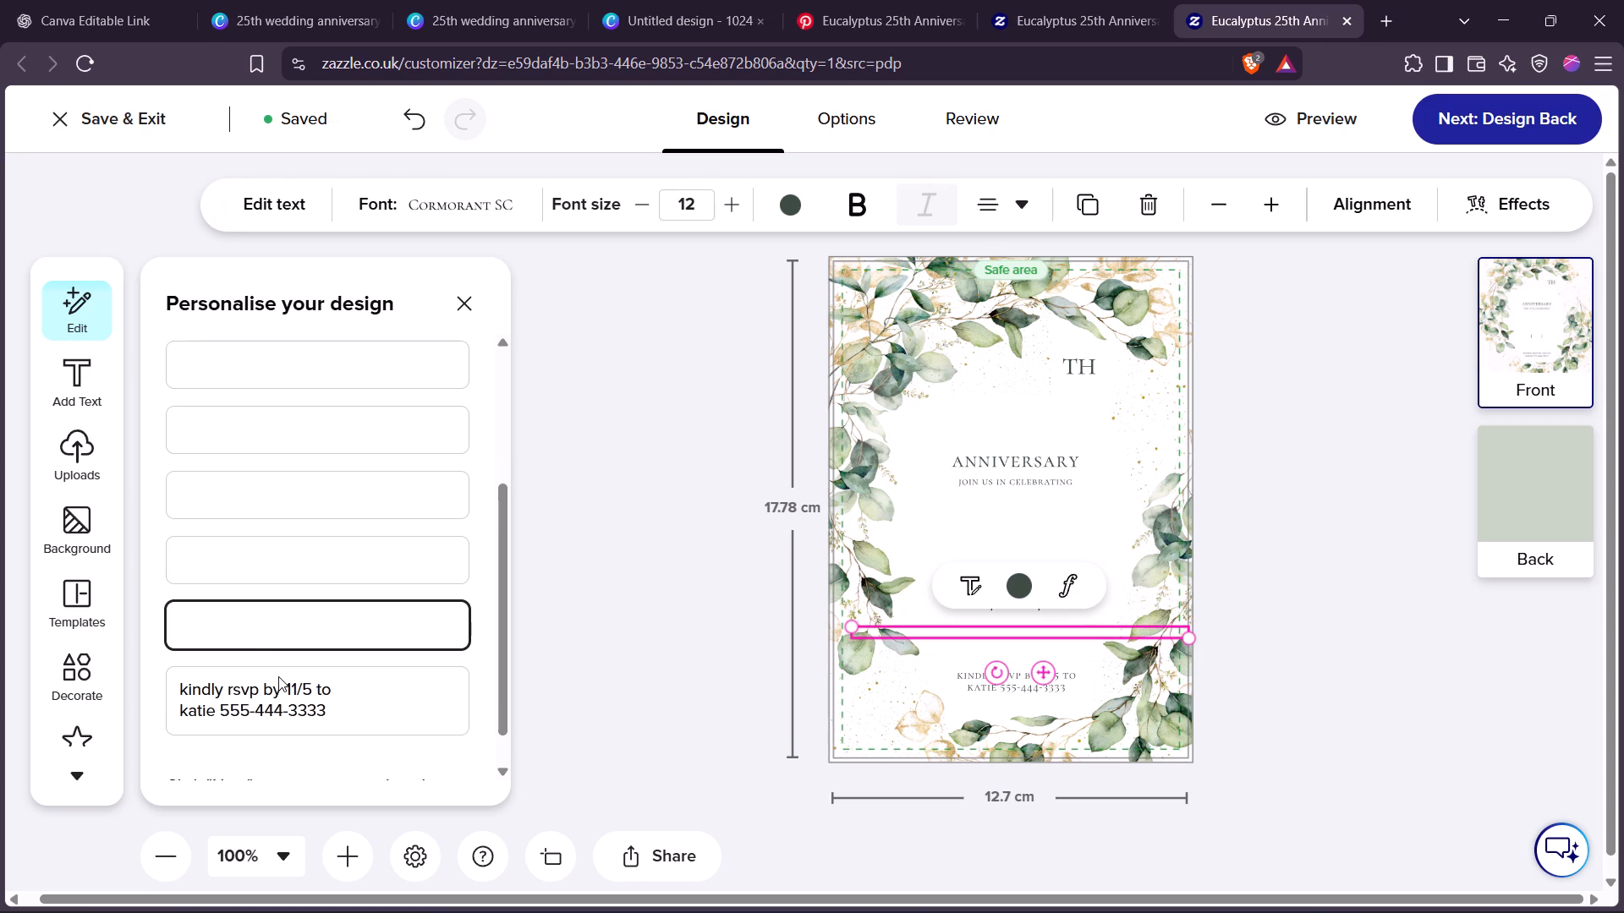
click(278, 676)
click(280, 691)
key(ctrl+a)
key(BackSpace)
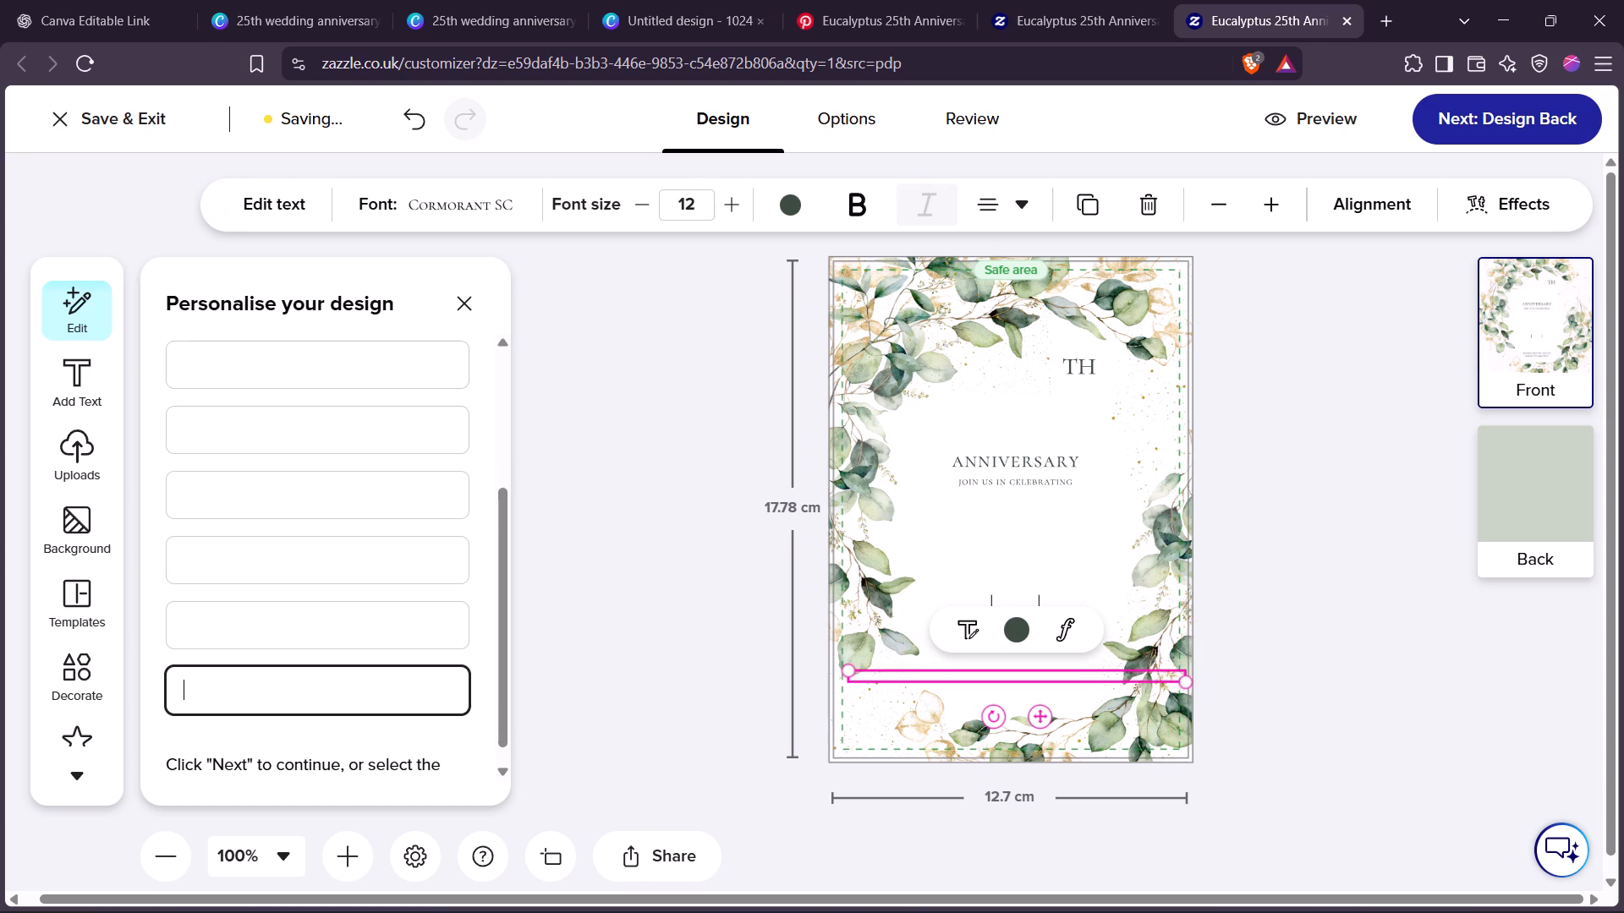
Look through the text, uploads, background, templates and decoration options for ways to edit what remains on the invitation front.
scroll(280, 691, down, 1)
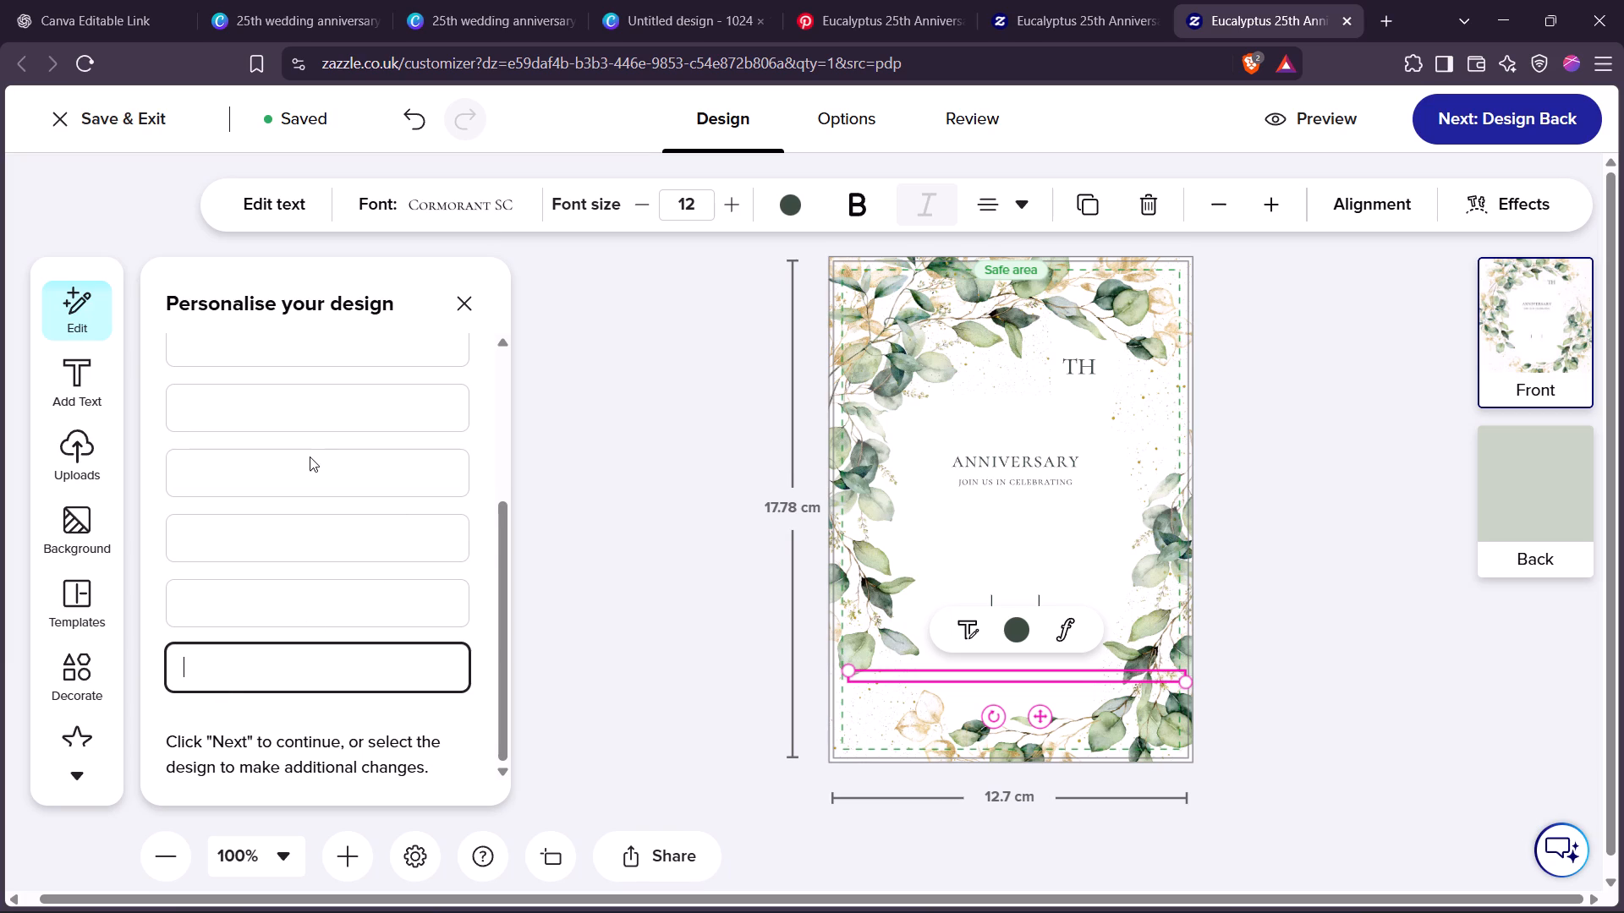
scroll(310, 456, up, 4)
click(80, 365)
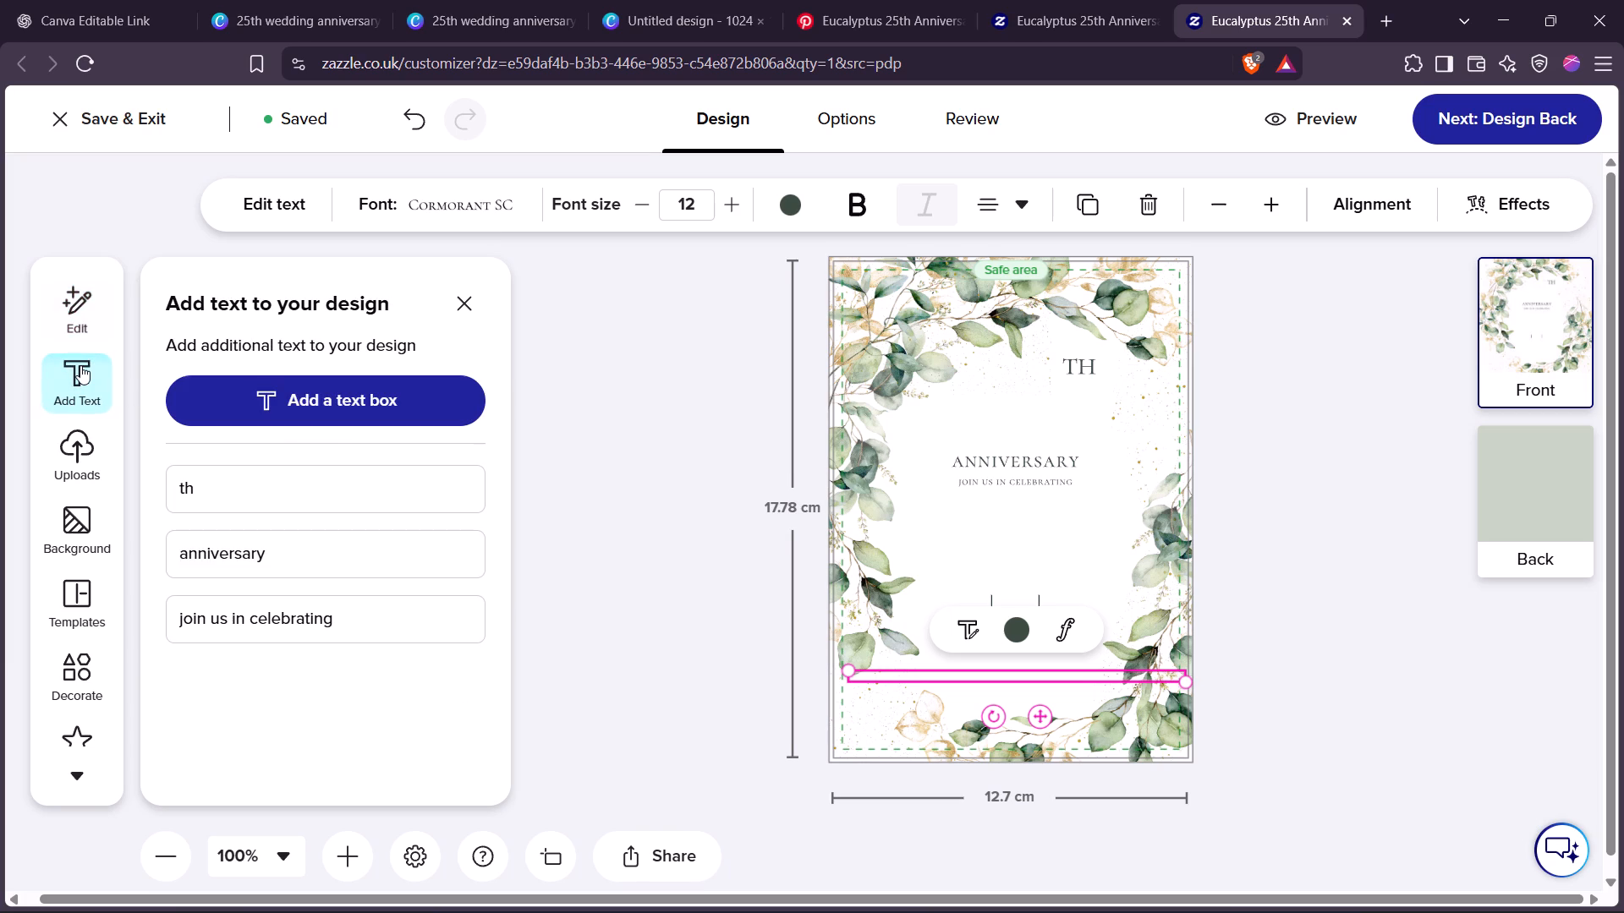
click(91, 458)
click(85, 518)
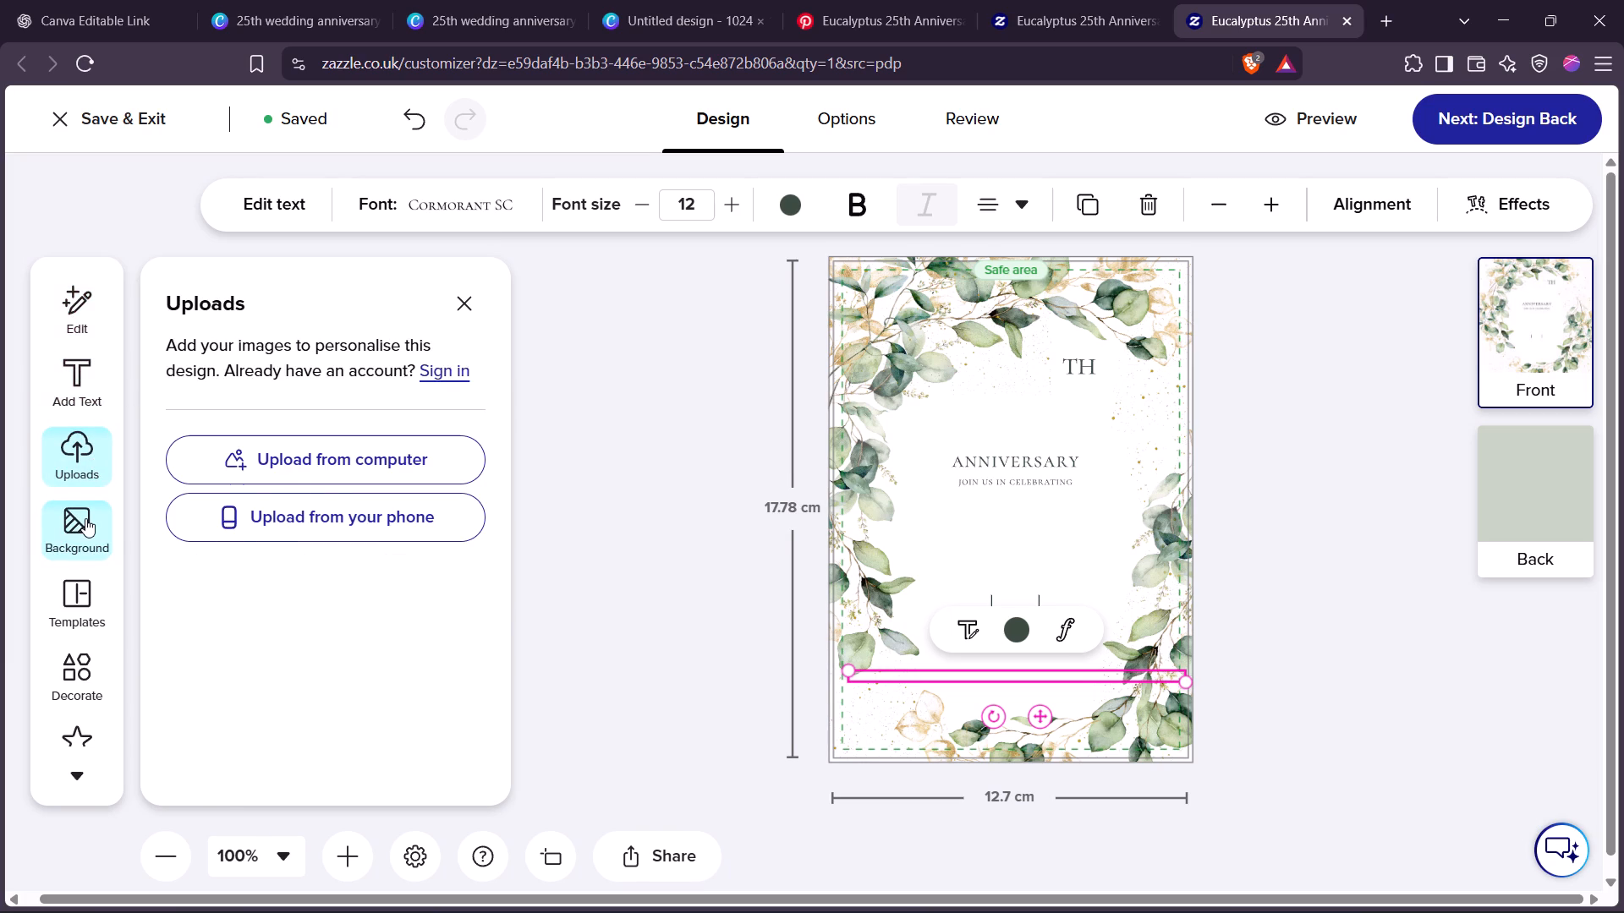
click(77, 582)
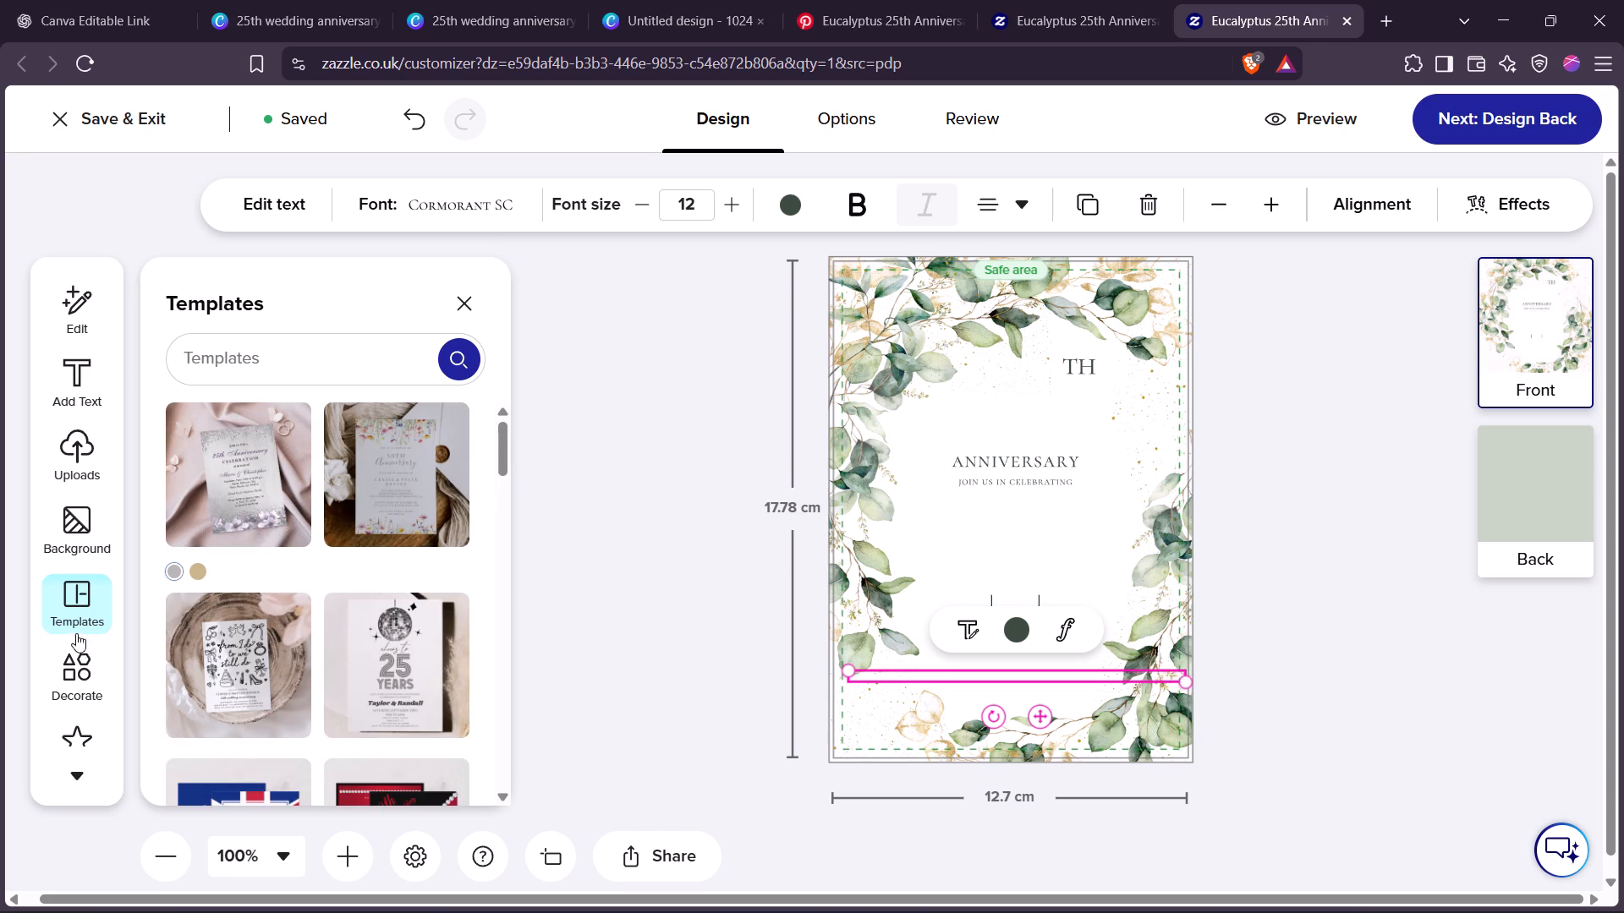
click(74, 654)
scroll(74, 654, down, 4)
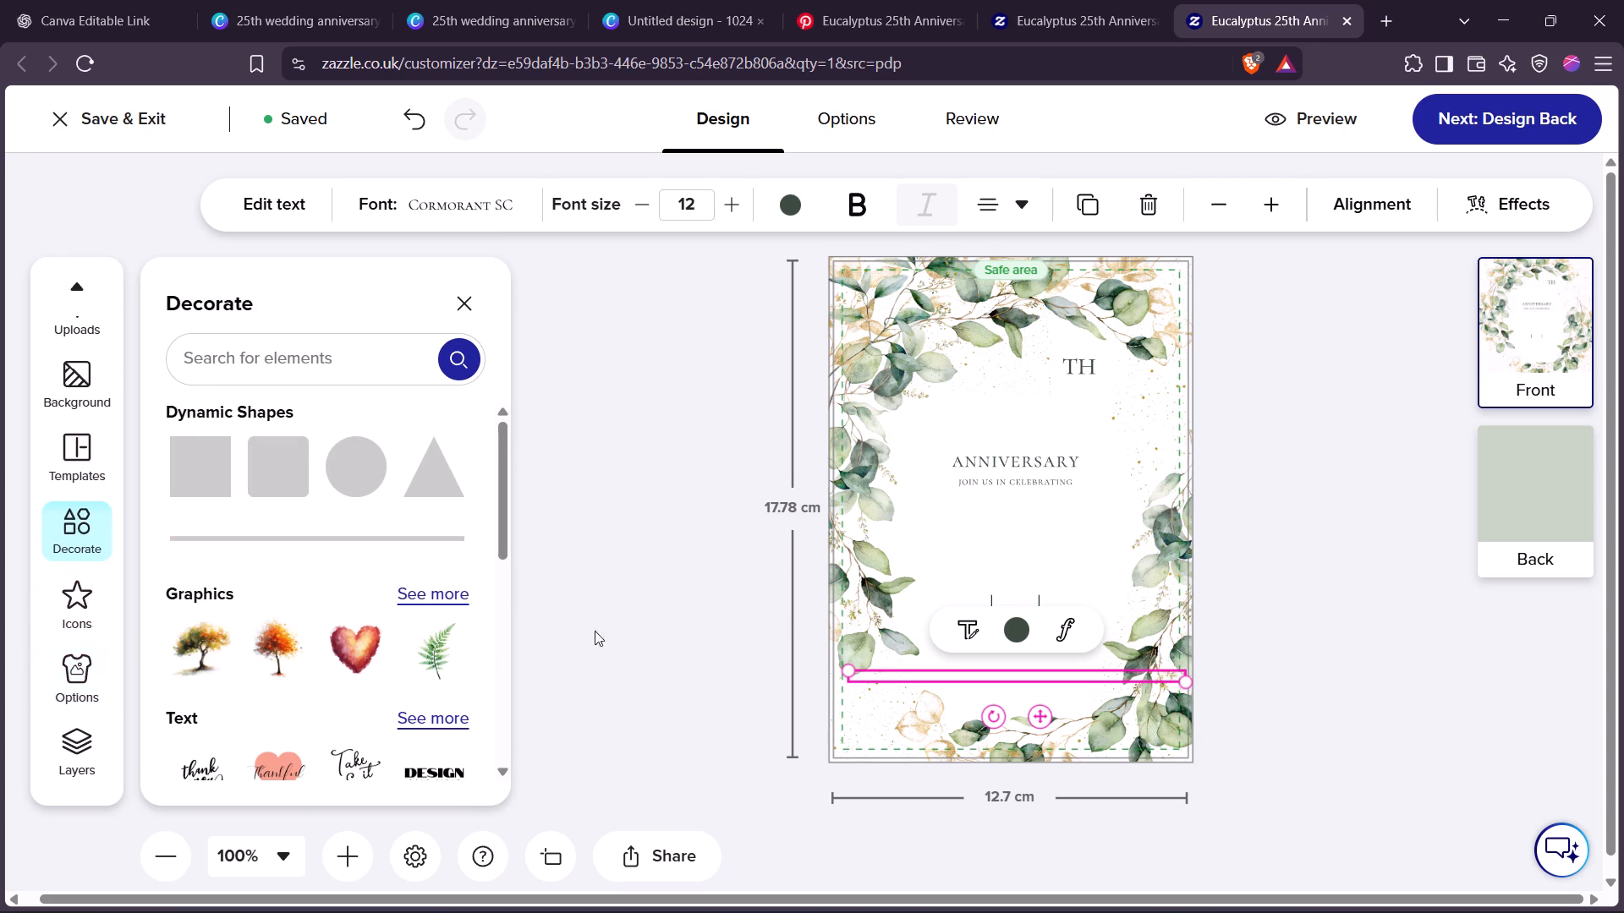
click(1353, 571)
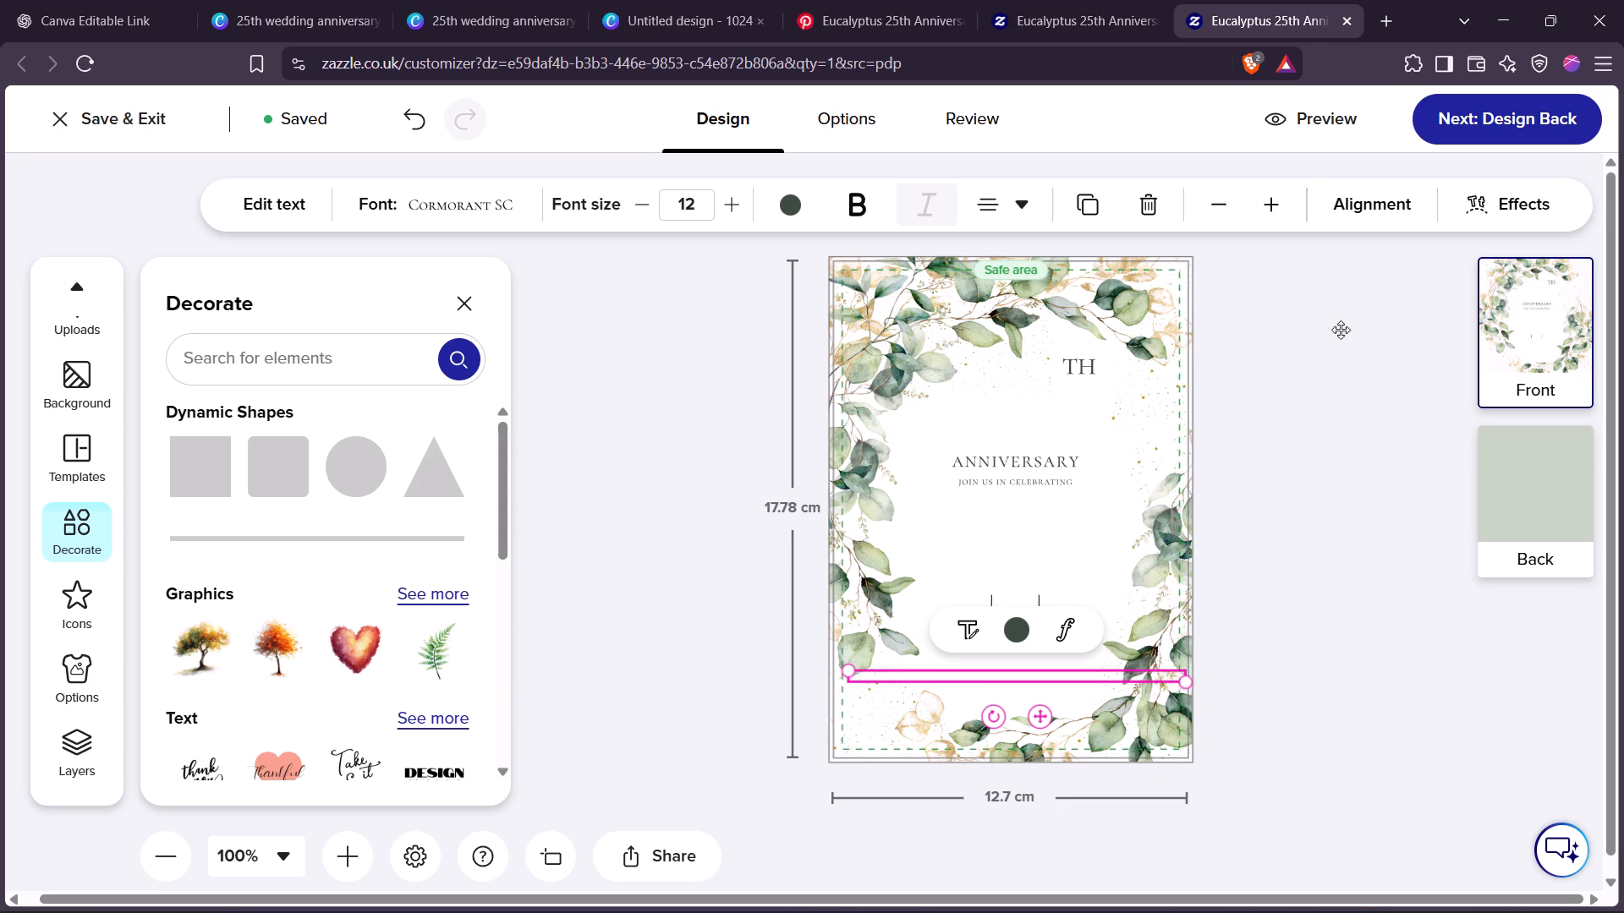
Preview the stripped invitation in its Front, Back, Standing Front and Front/Back mockups.
click(1305, 128)
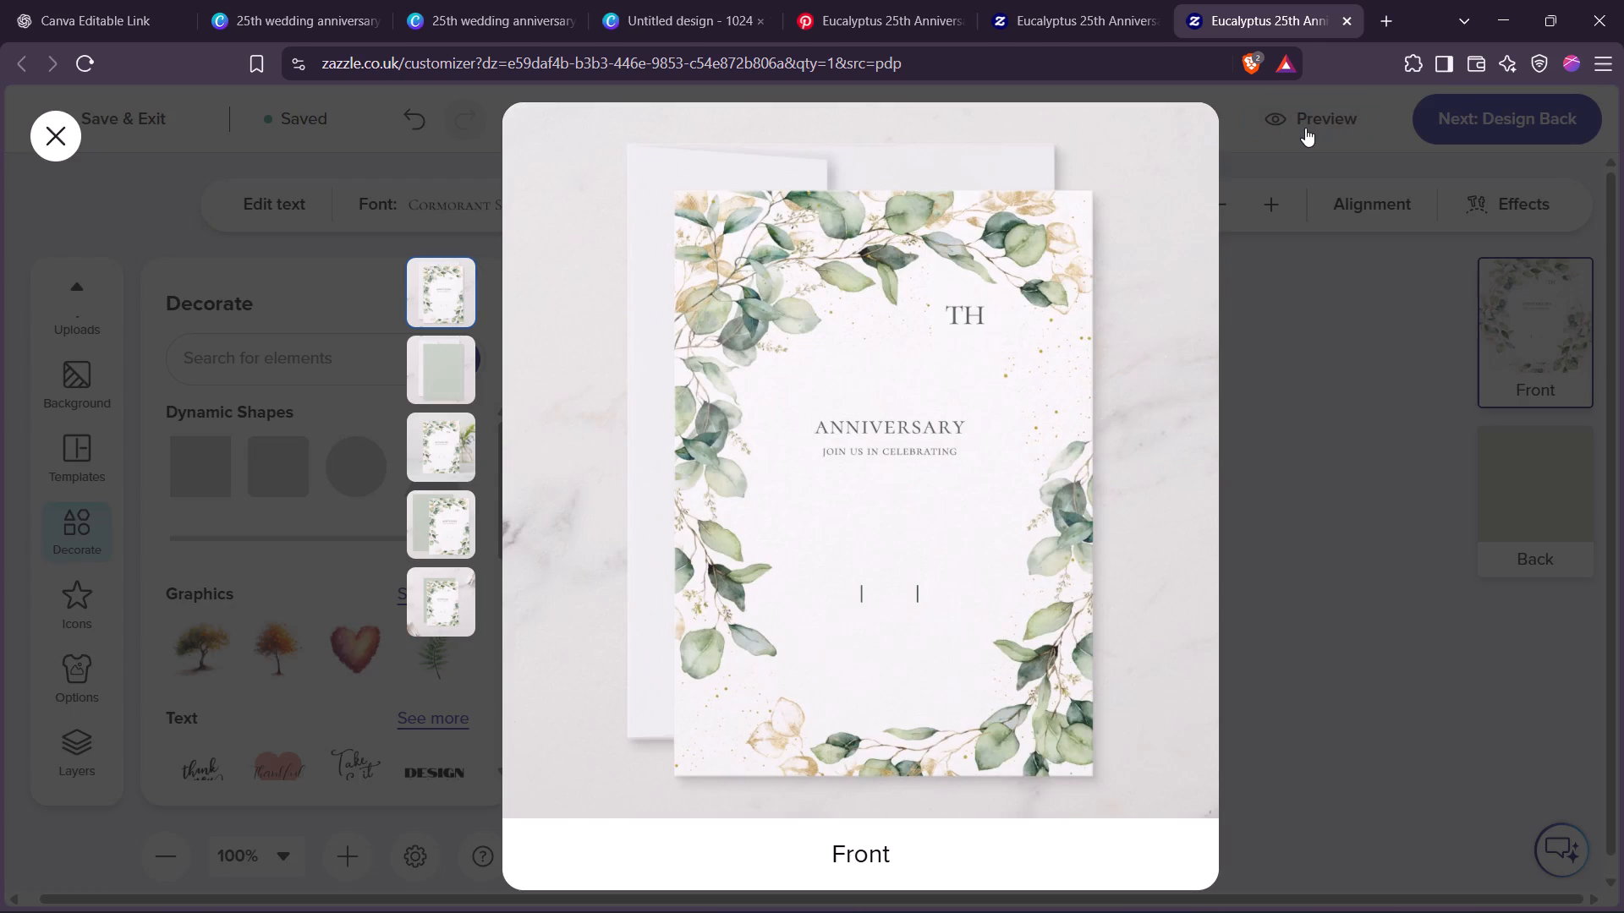
click(463, 287)
click(429, 293)
click(436, 404)
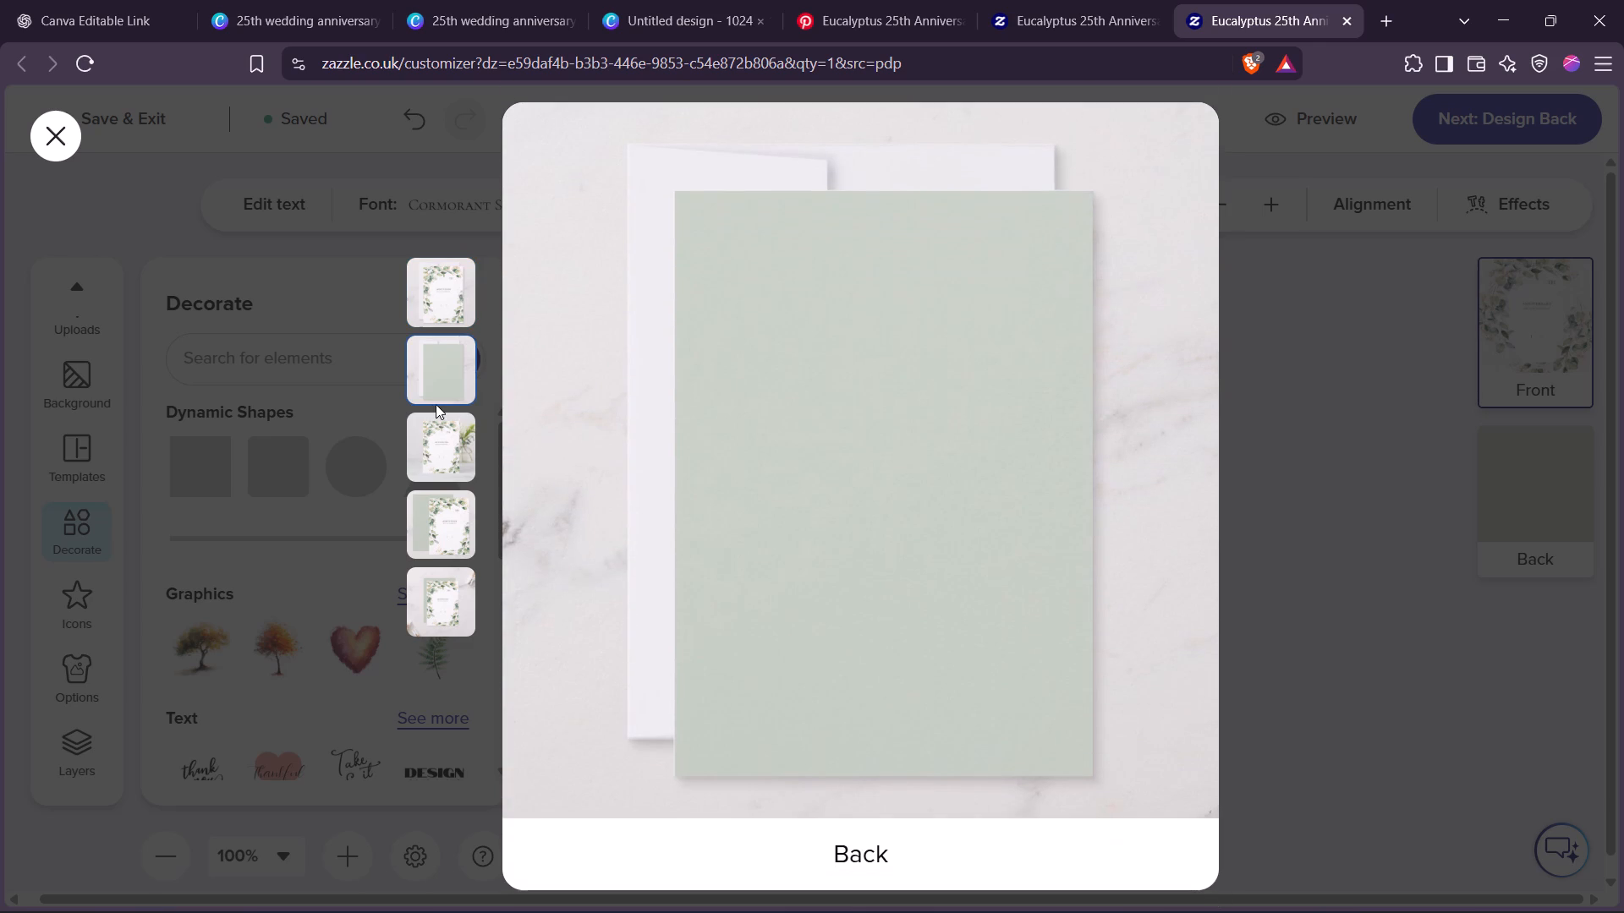
click(436, 451)
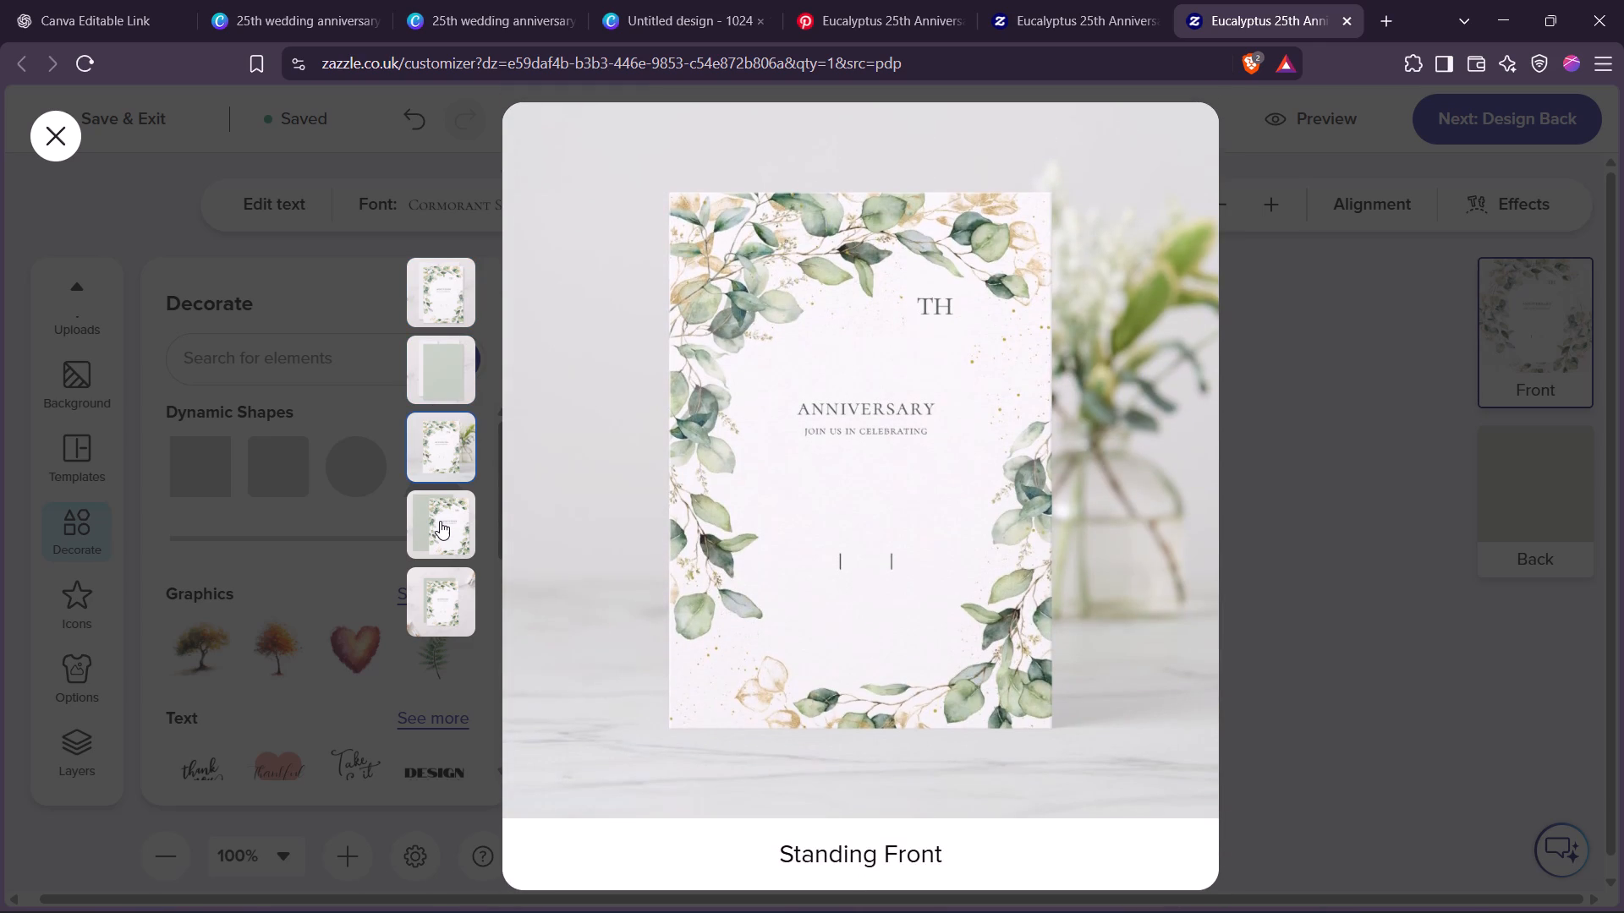
click(440, 521)
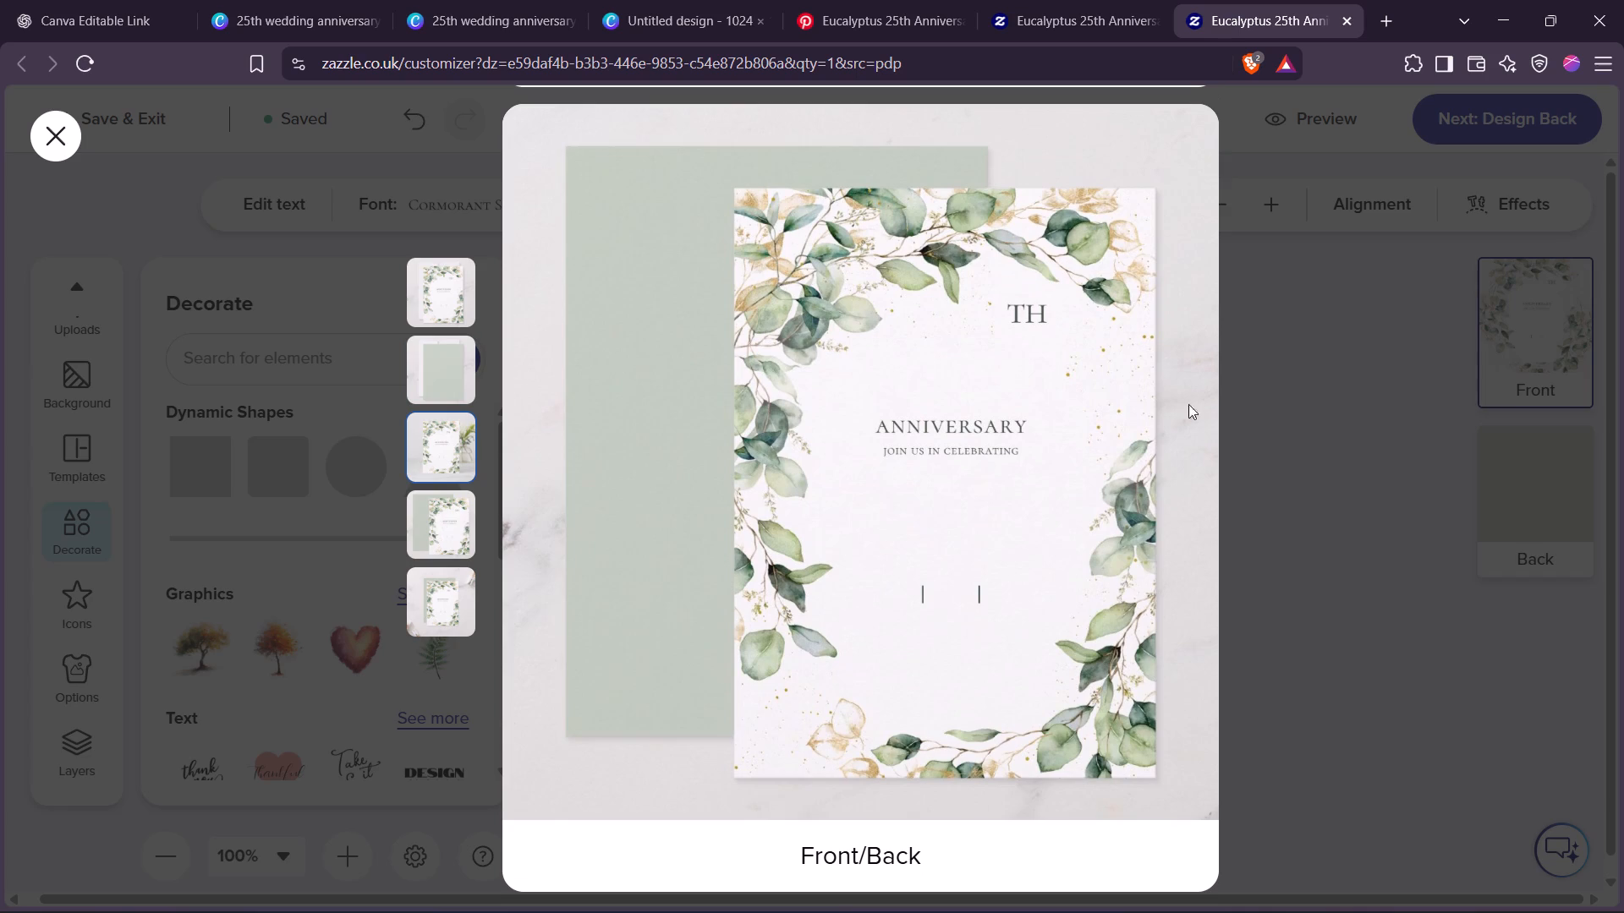
click(1393, 433)
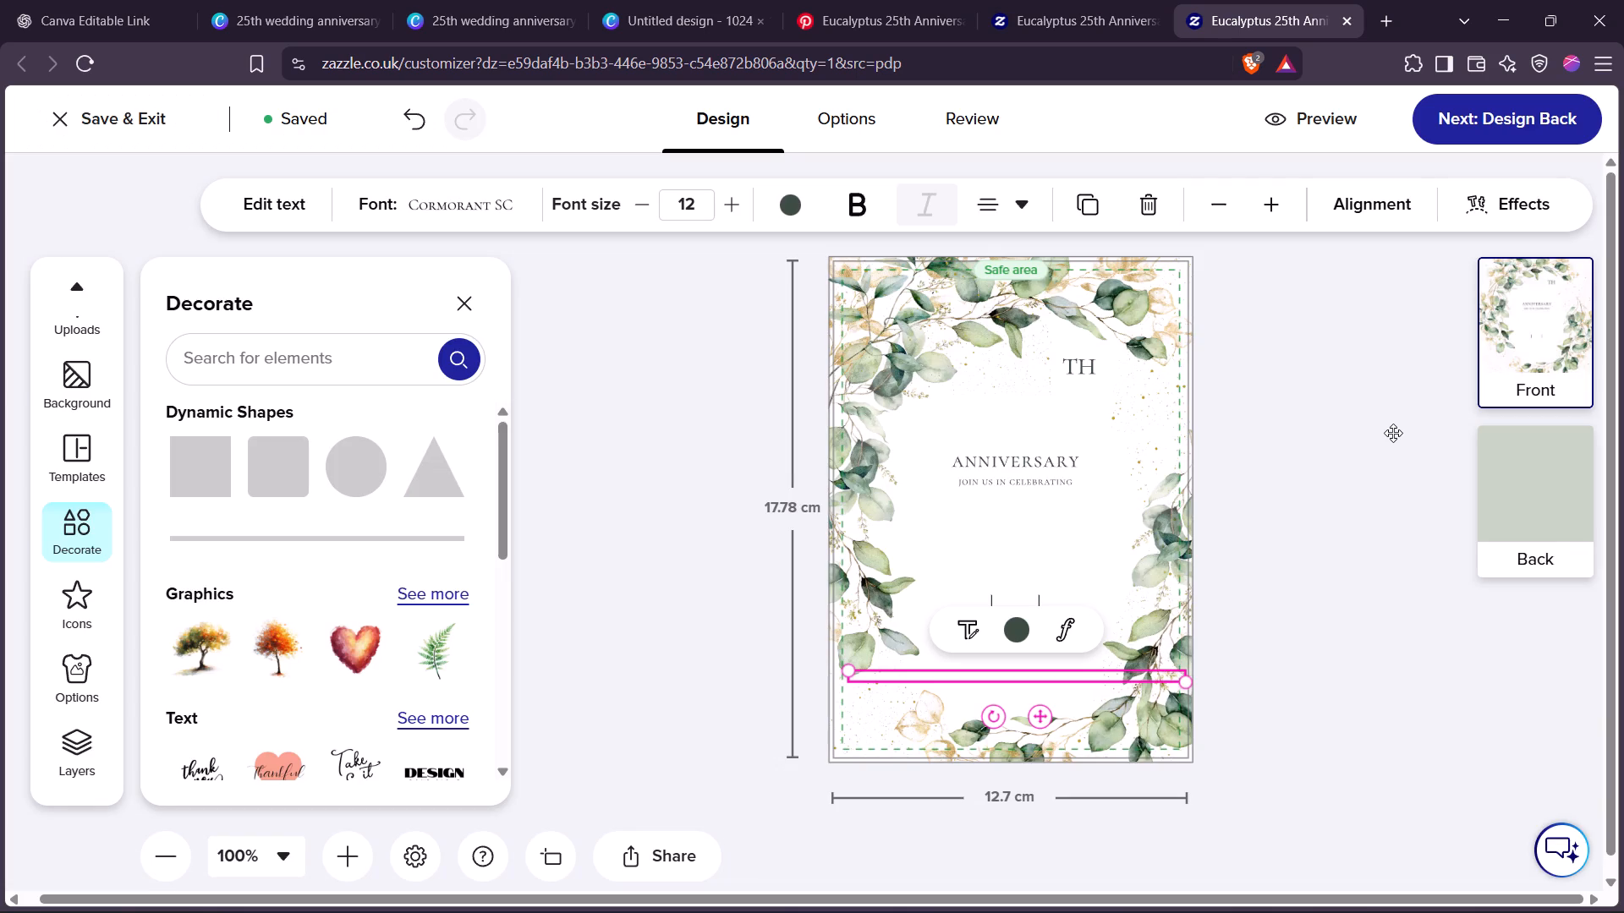
Check the invitation's sharing choices, print options and review page, and return to the design.
click(663, 835)
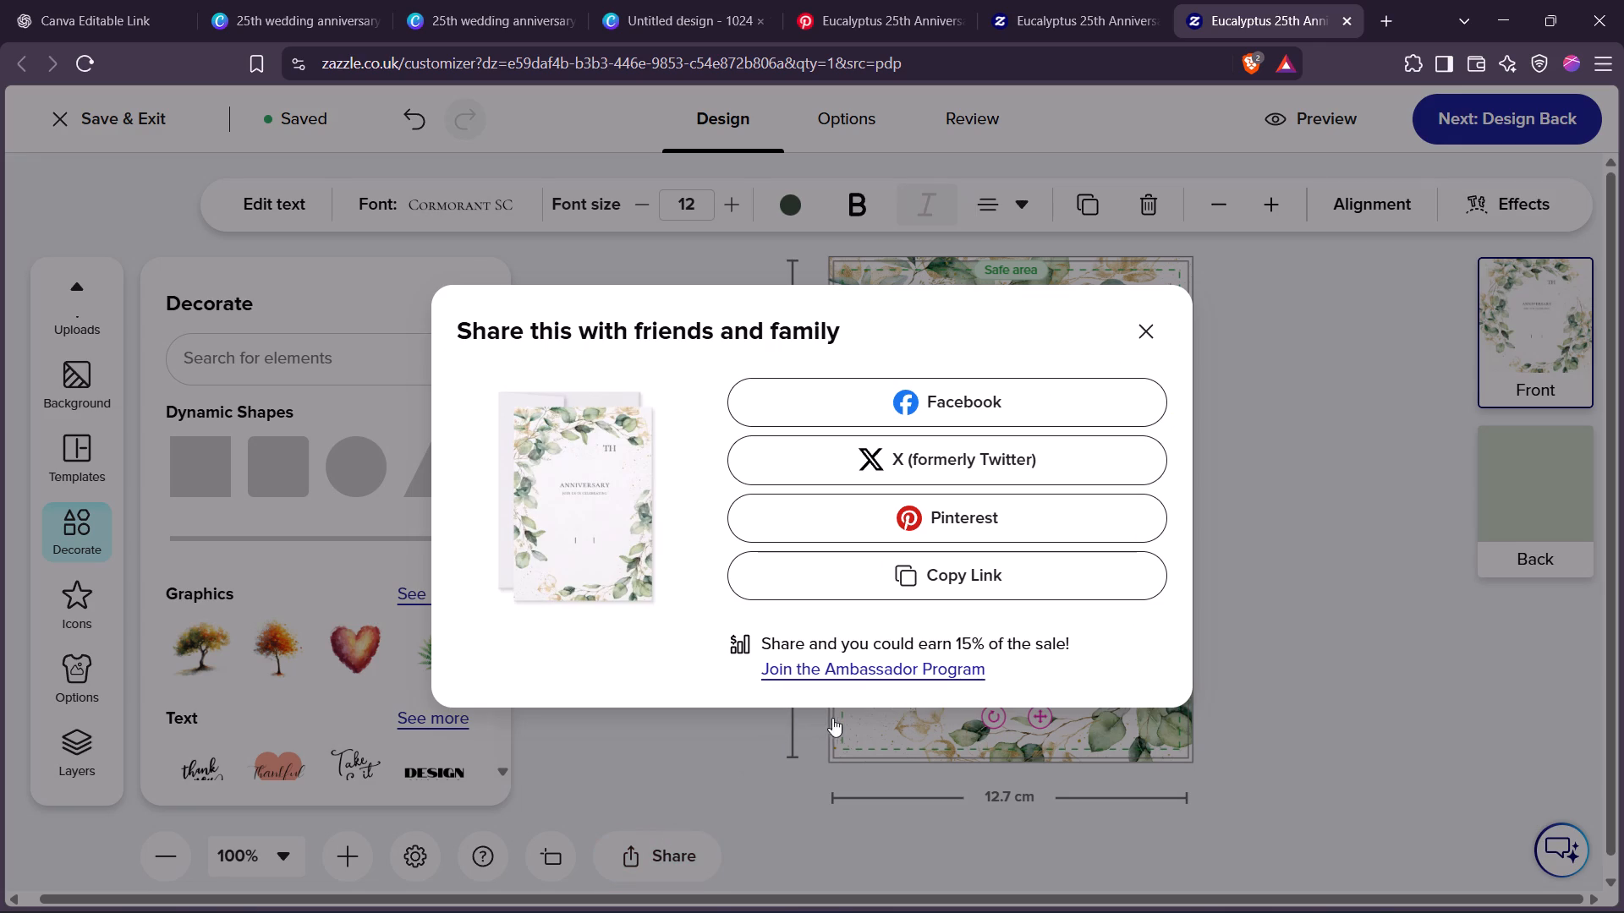
click(1144, 325)
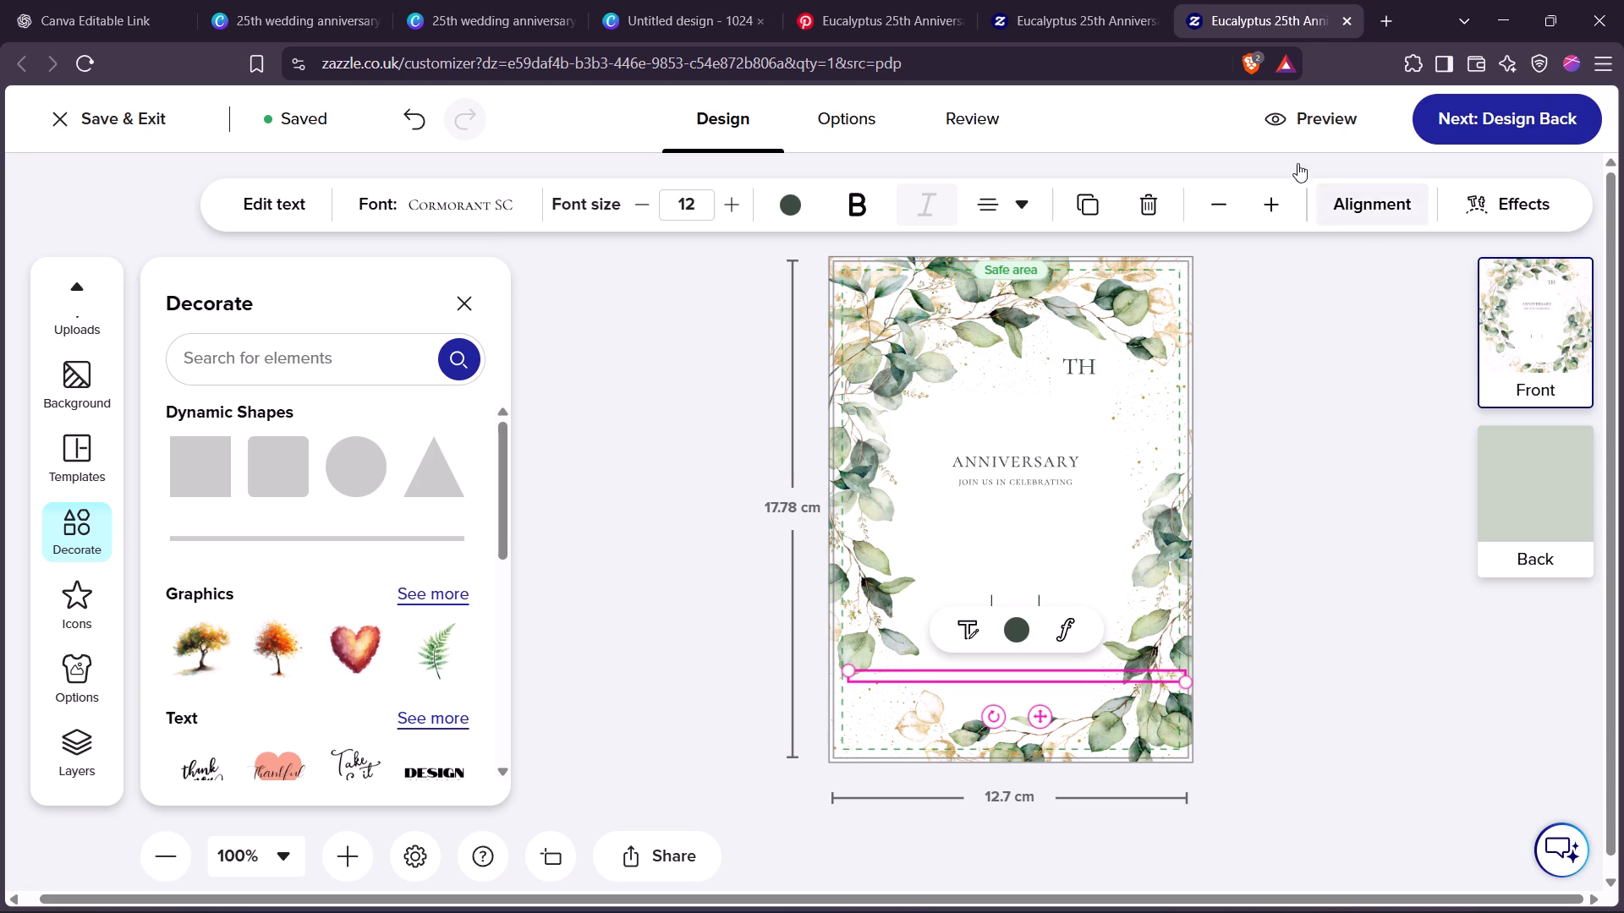
click(849, 128)
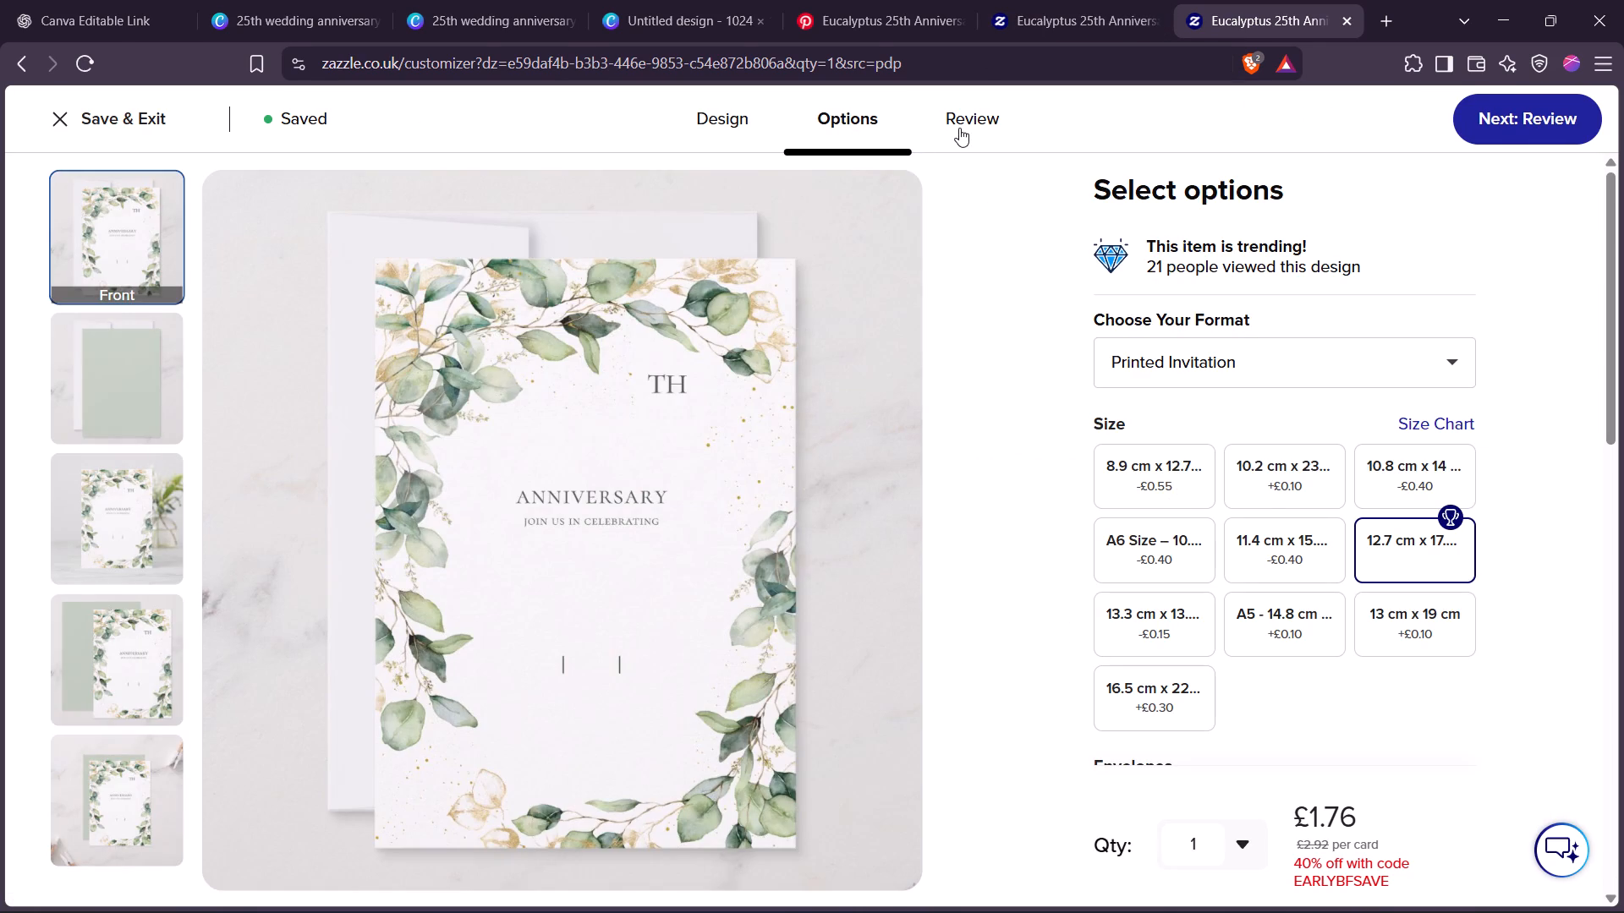
click(959, 128)
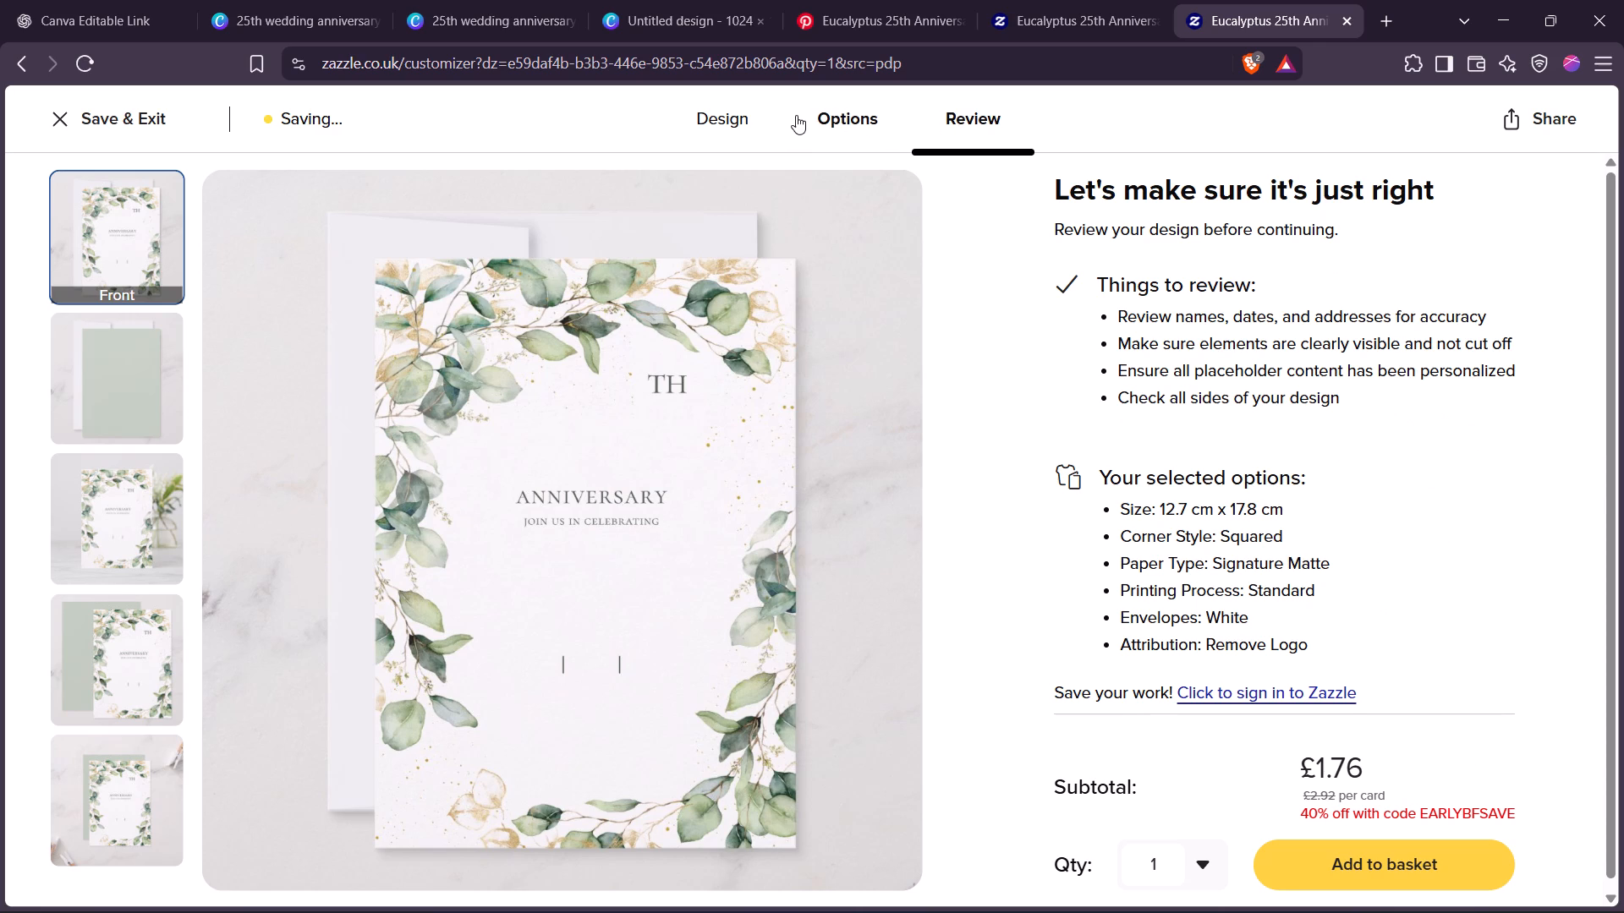
click(796, 115)
click(717, 115)
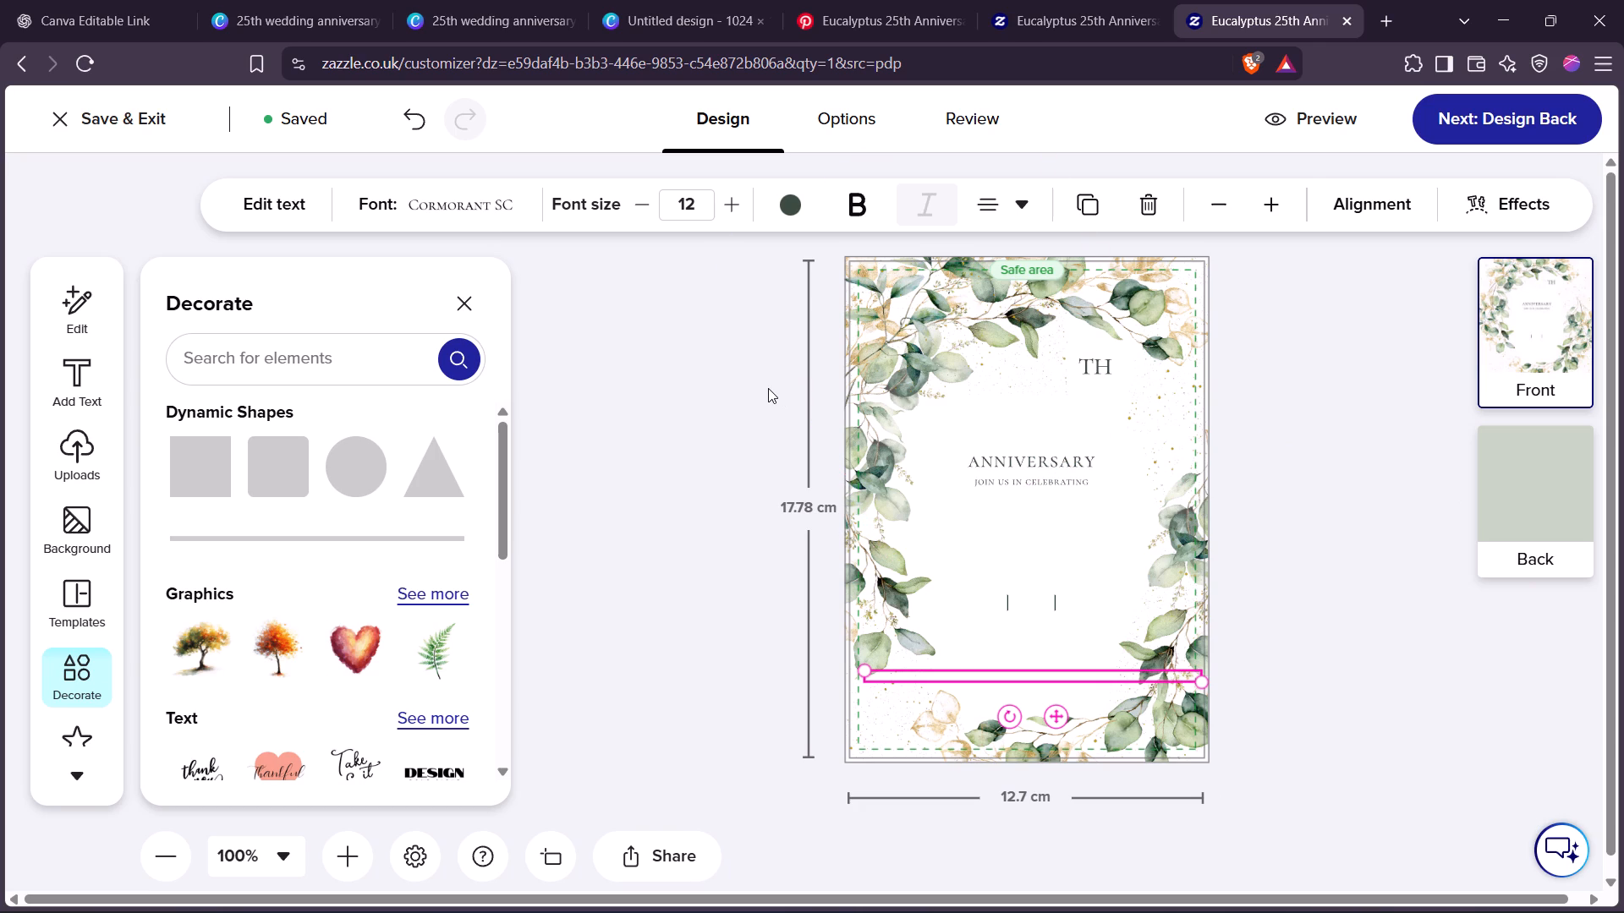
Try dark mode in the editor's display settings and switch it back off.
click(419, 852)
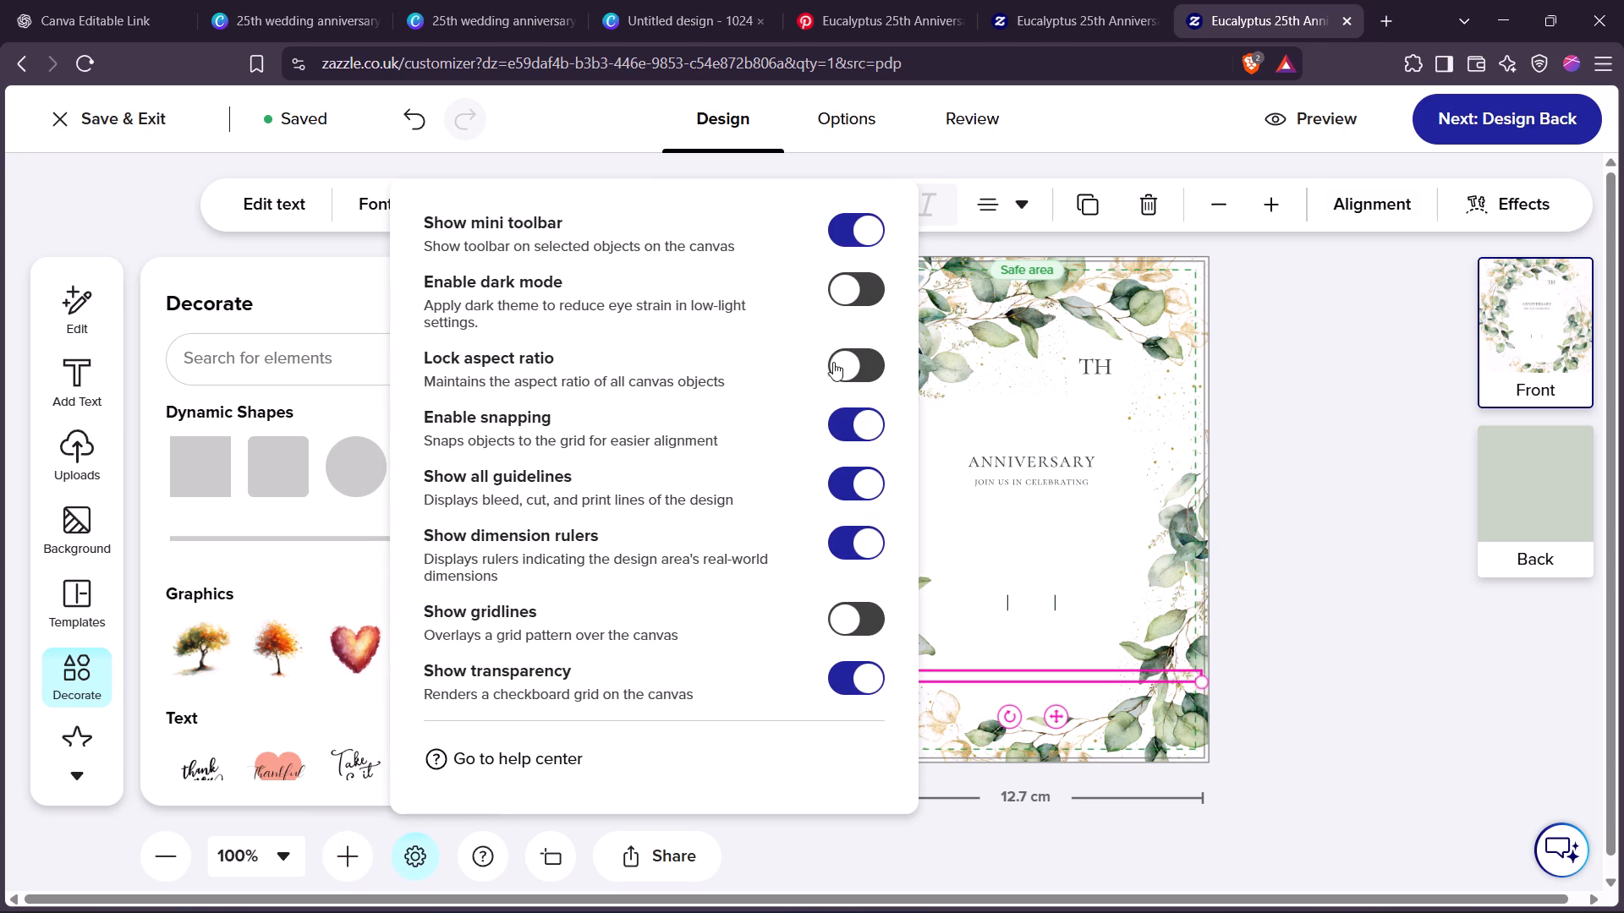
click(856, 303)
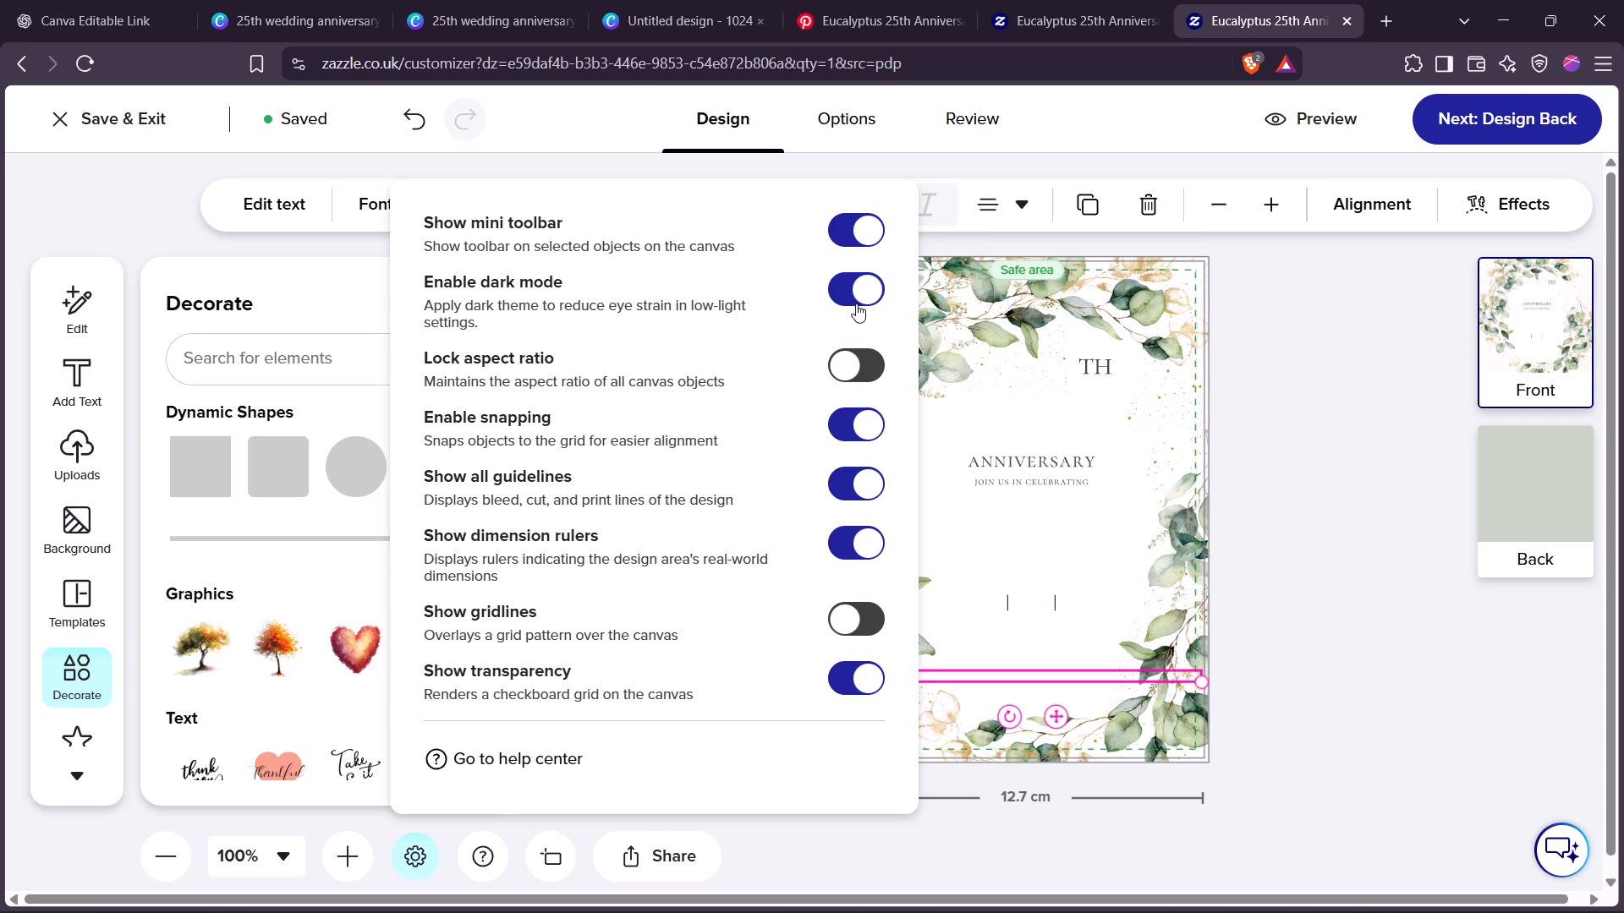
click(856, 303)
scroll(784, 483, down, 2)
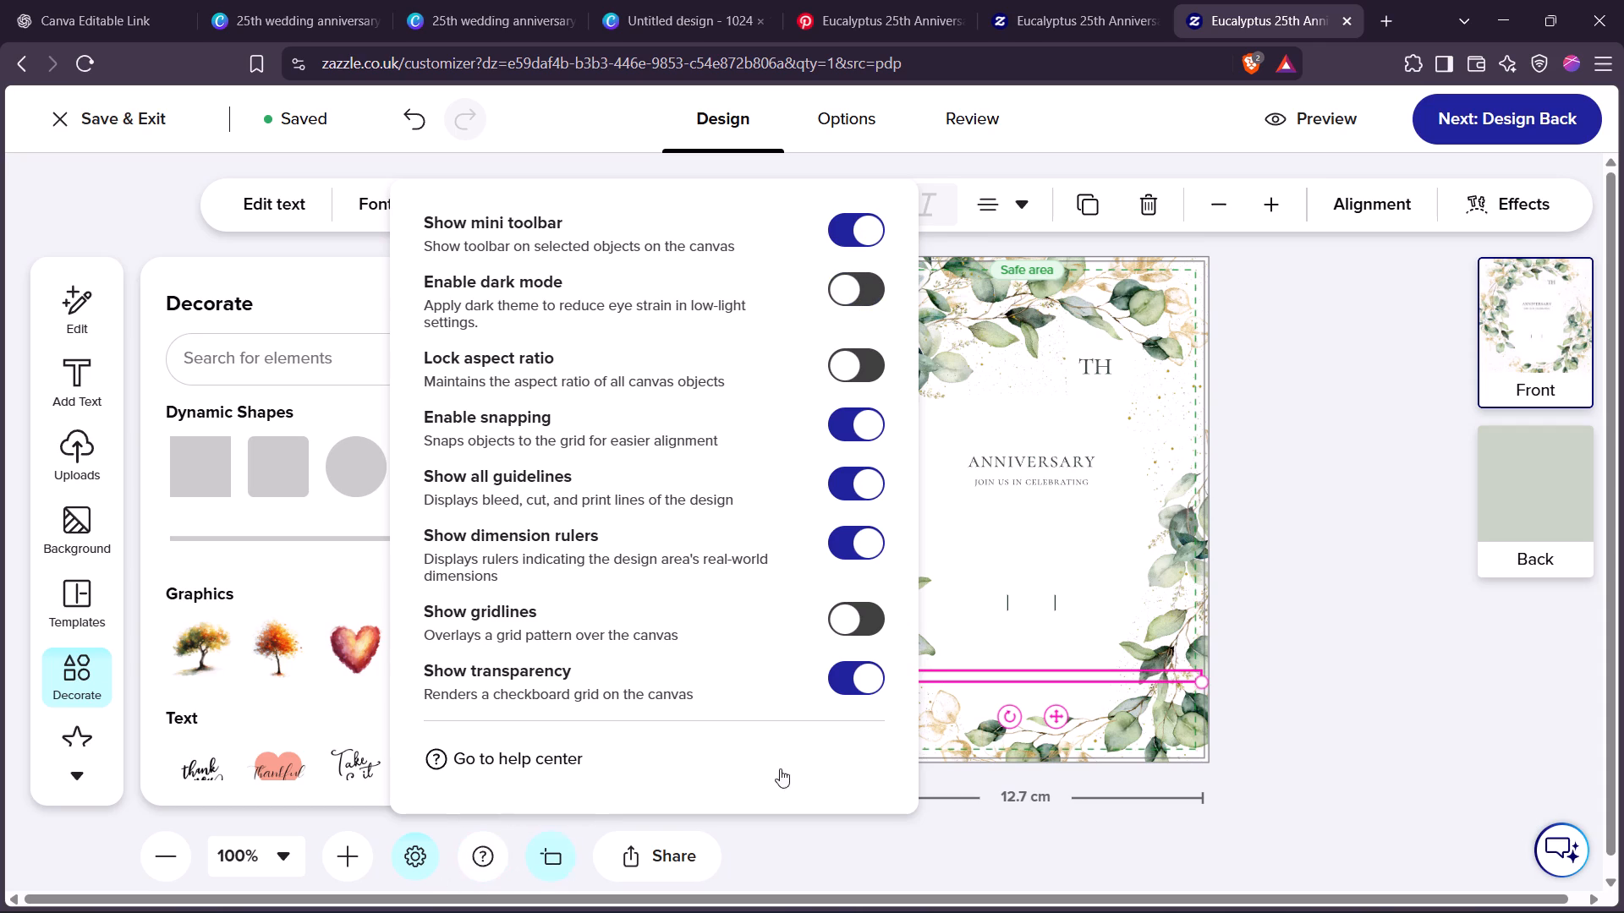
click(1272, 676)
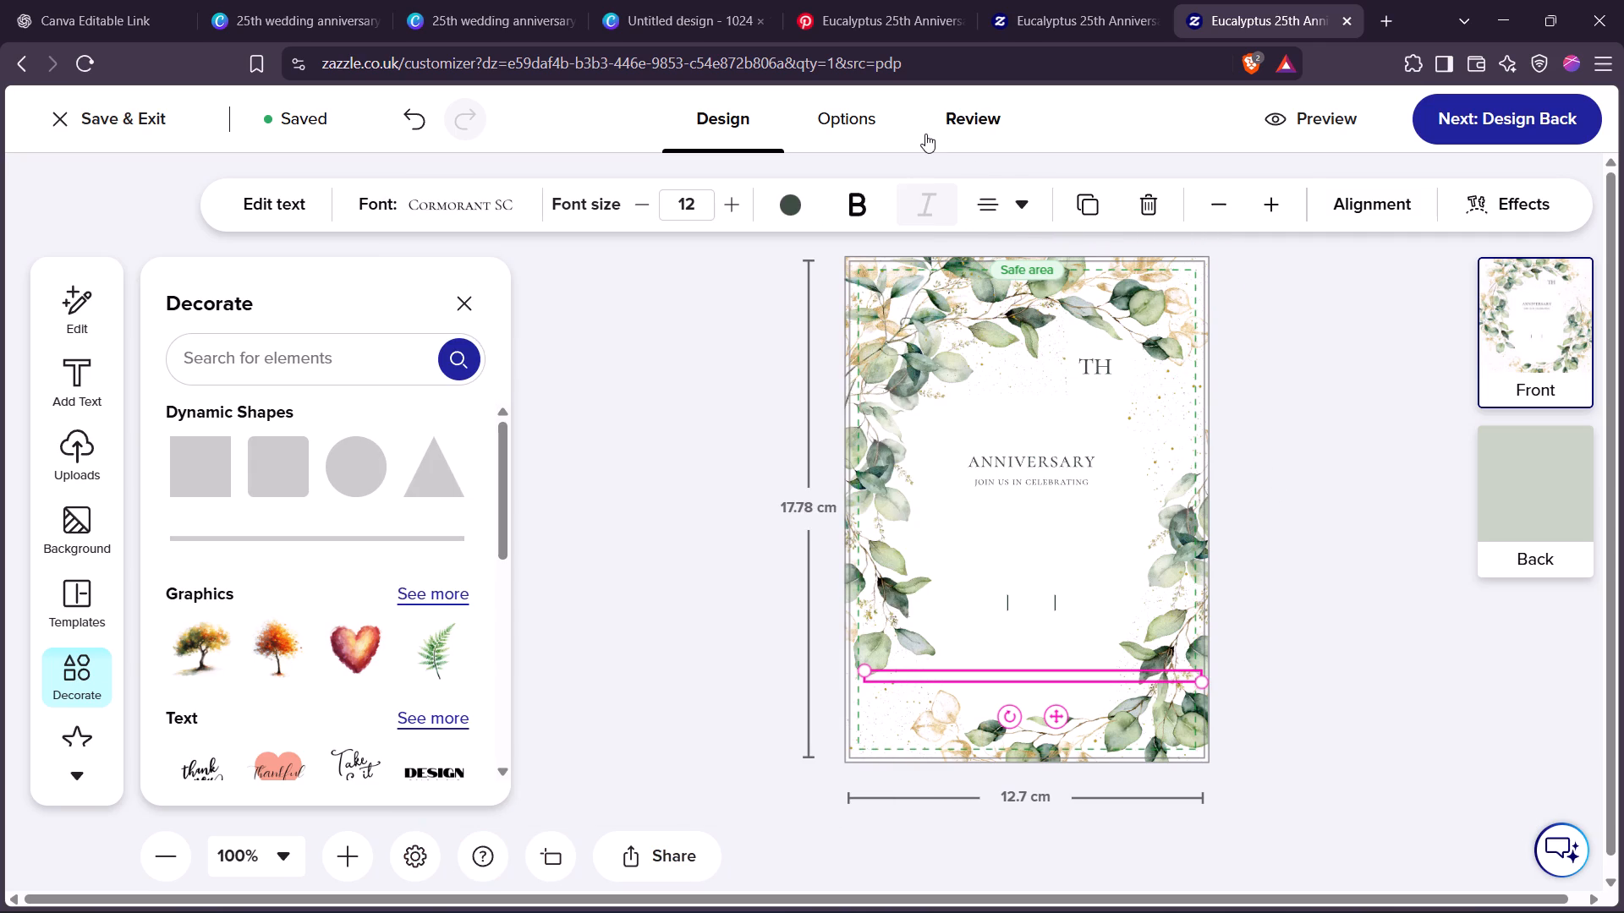
Check the Standing Front mockup on the review page, and view it enlarged in the design preview.
click(950, 124)
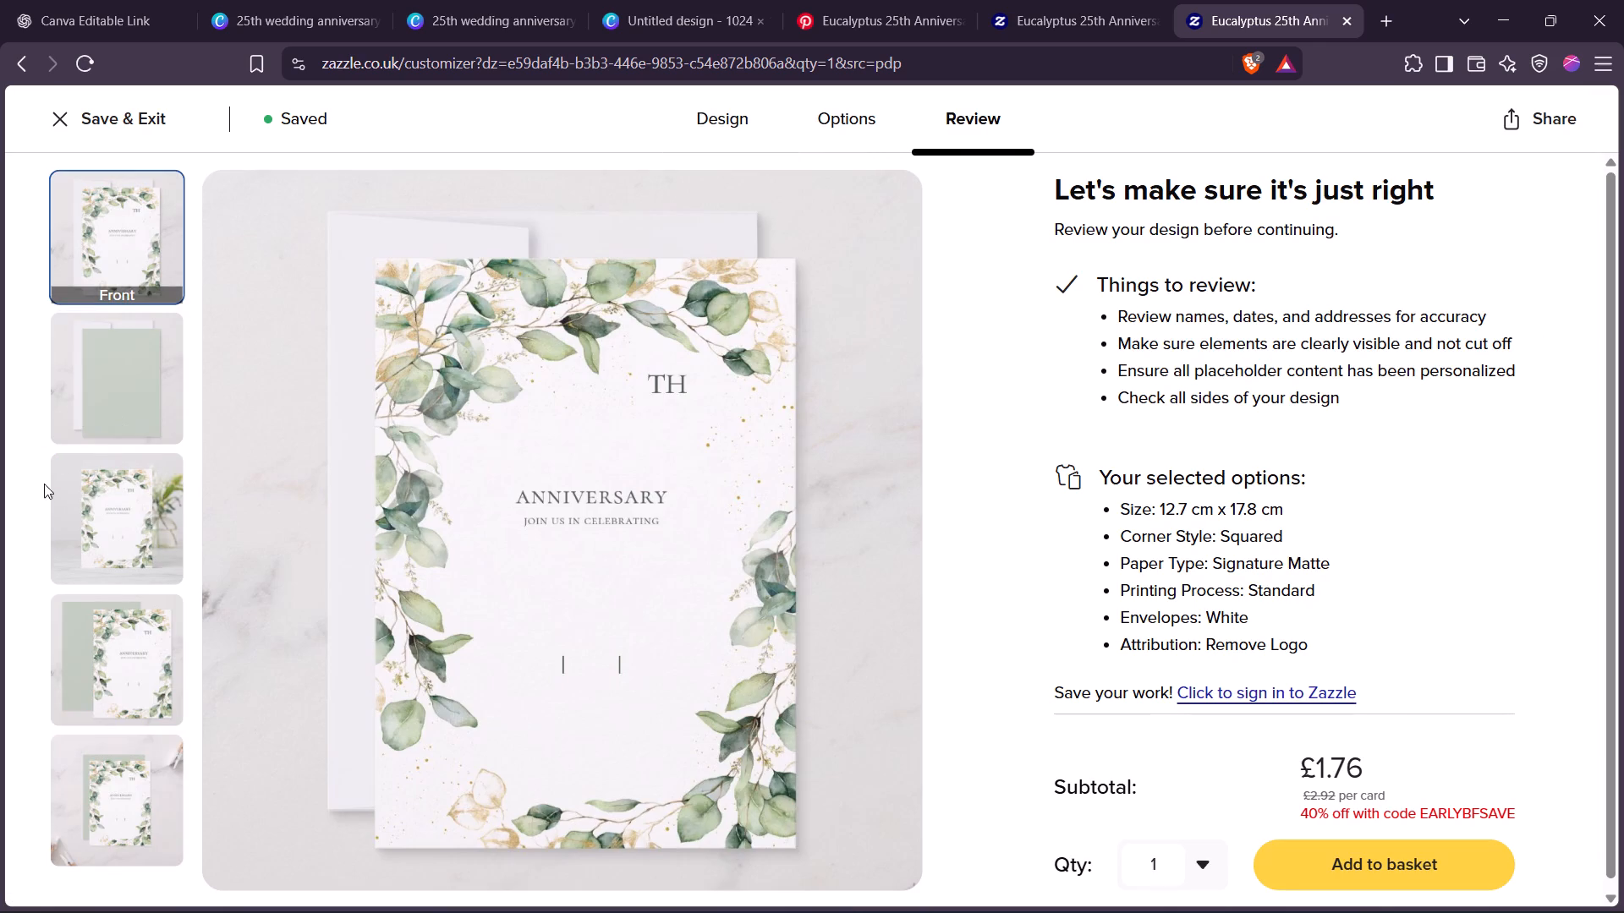
click(58, 504)
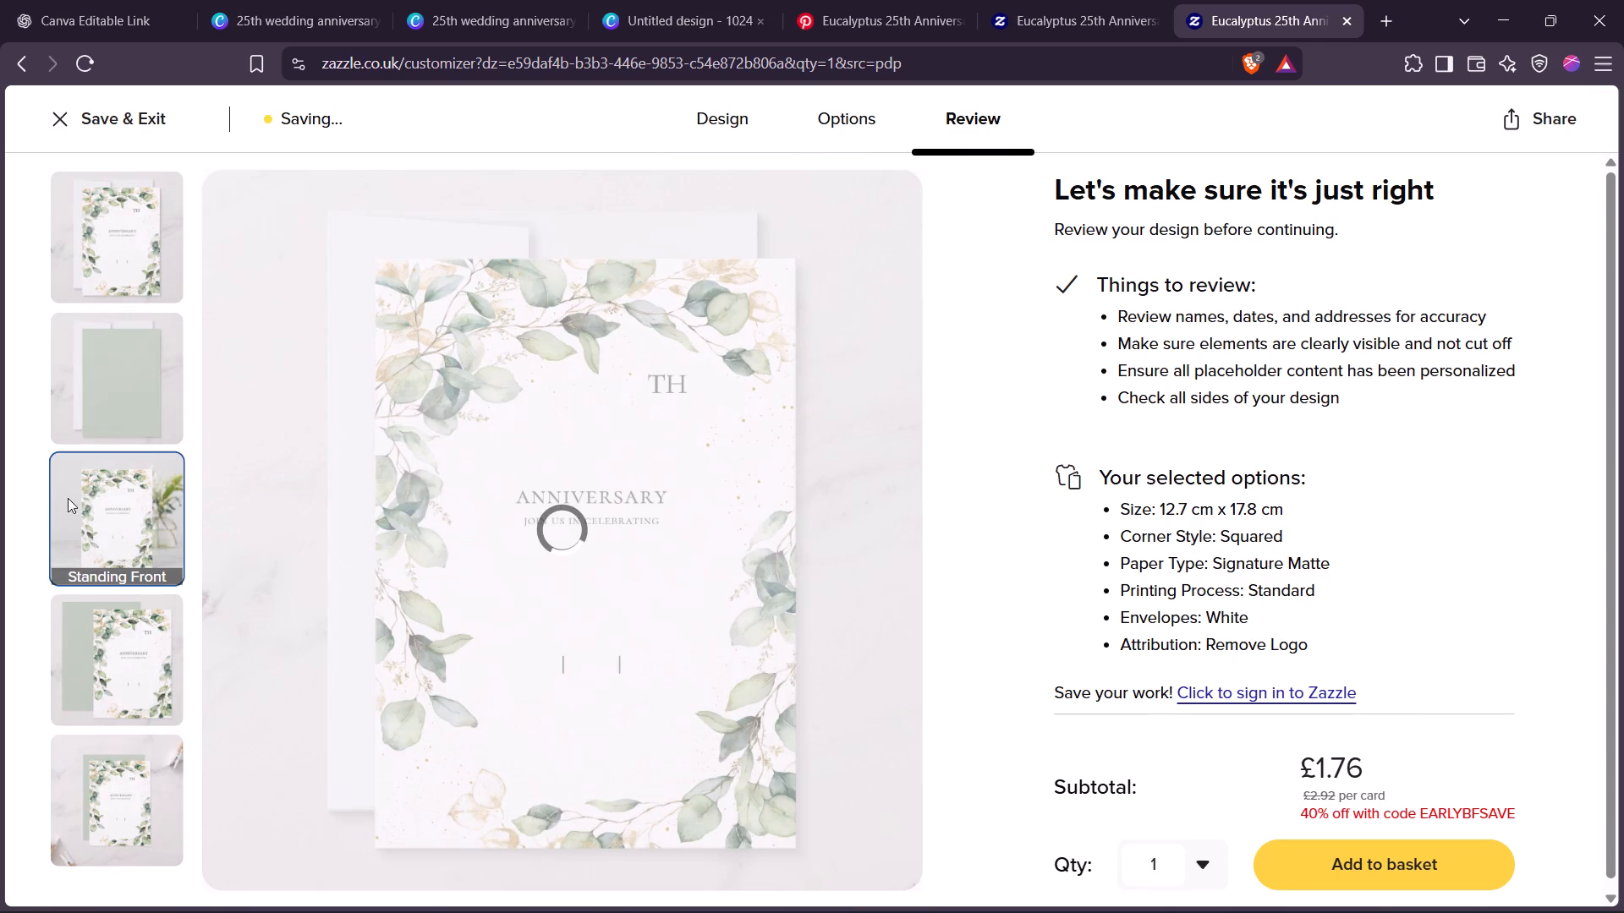
click(726, 123)
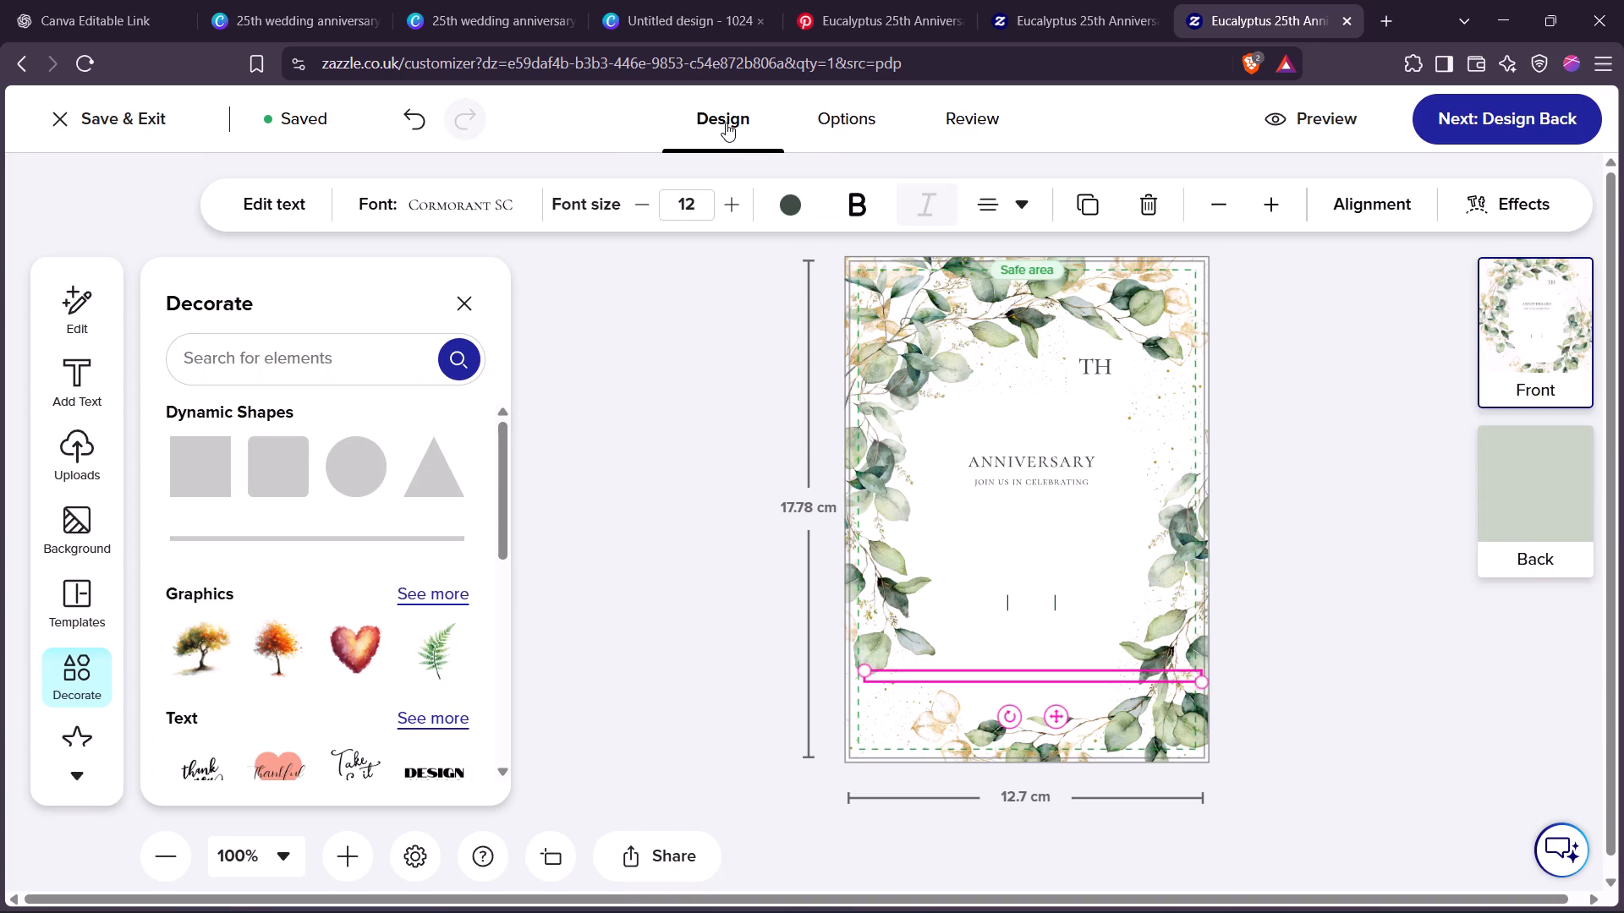
click(1299, 130)
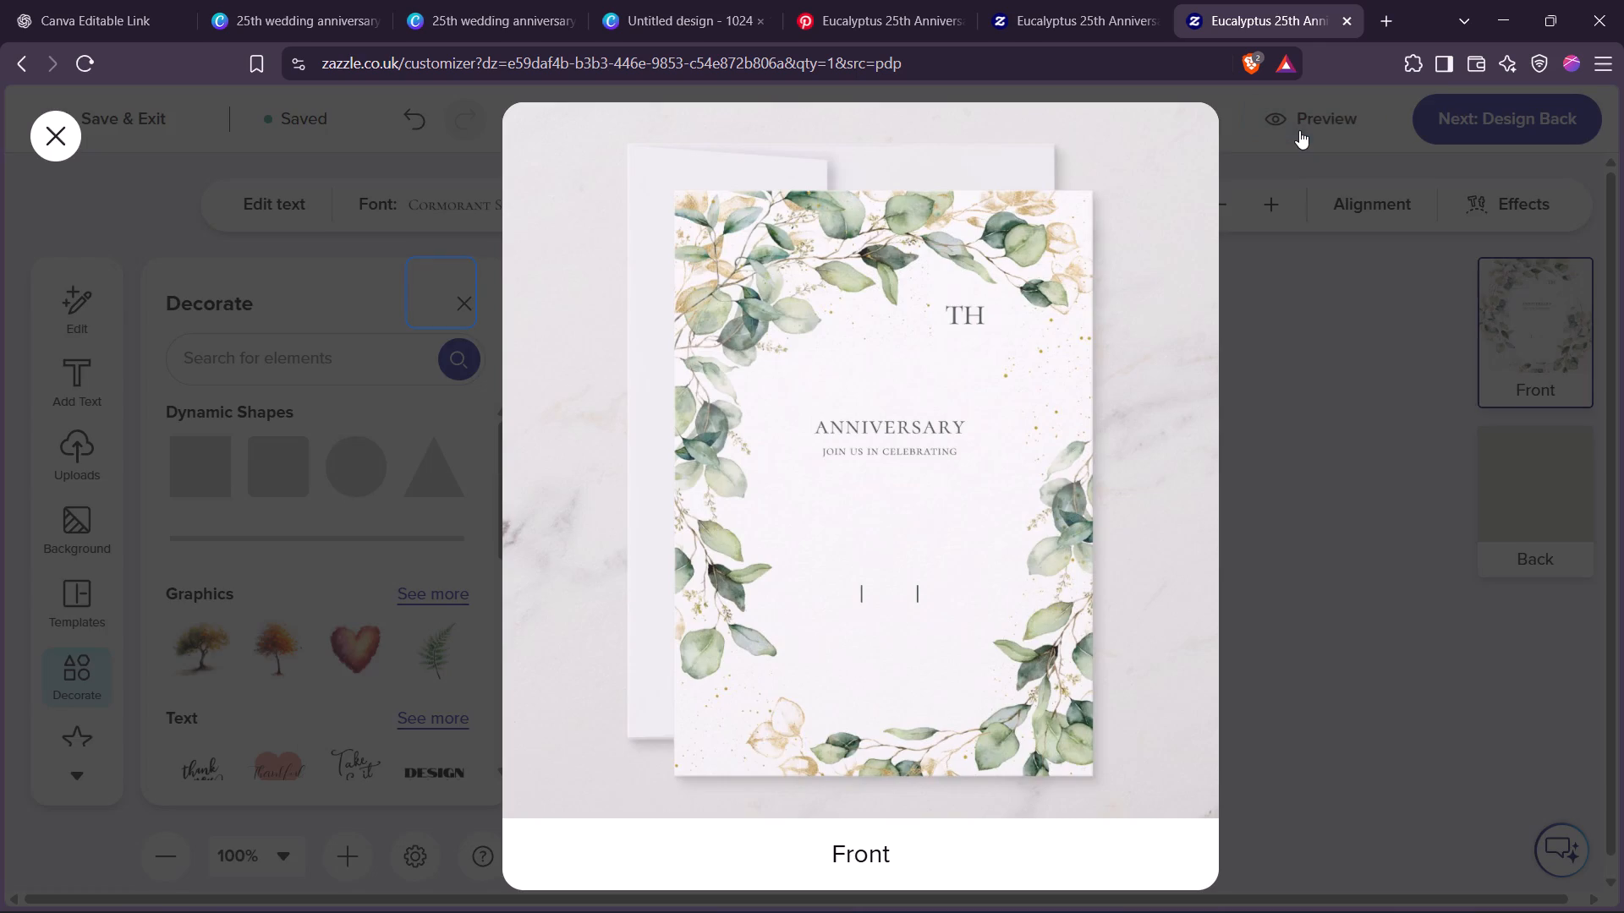
click(438, 444)
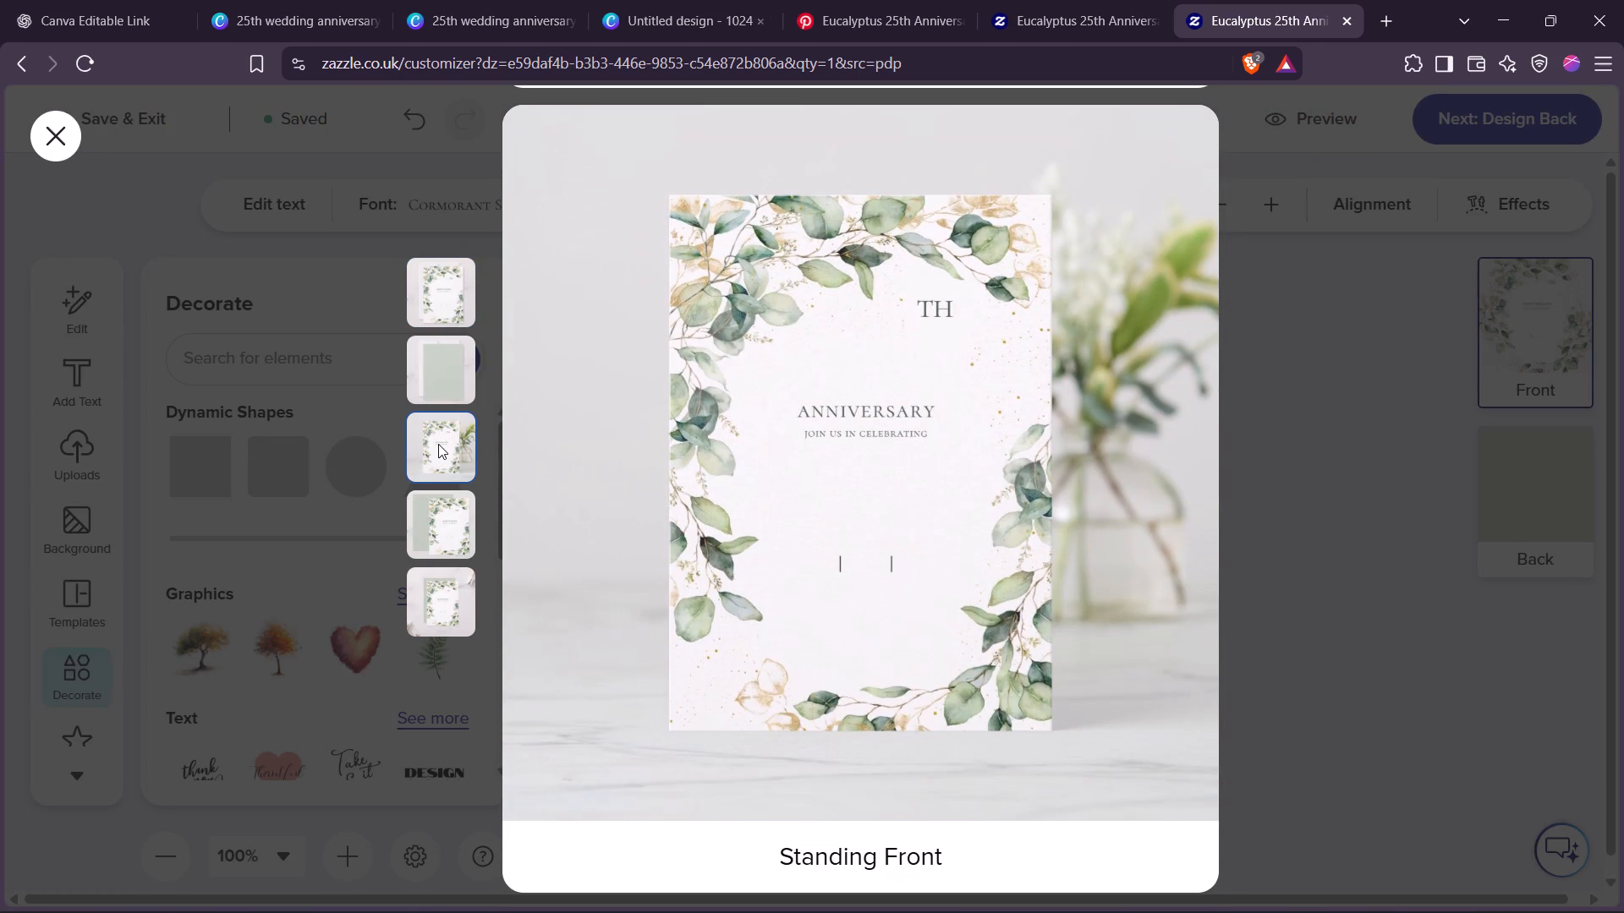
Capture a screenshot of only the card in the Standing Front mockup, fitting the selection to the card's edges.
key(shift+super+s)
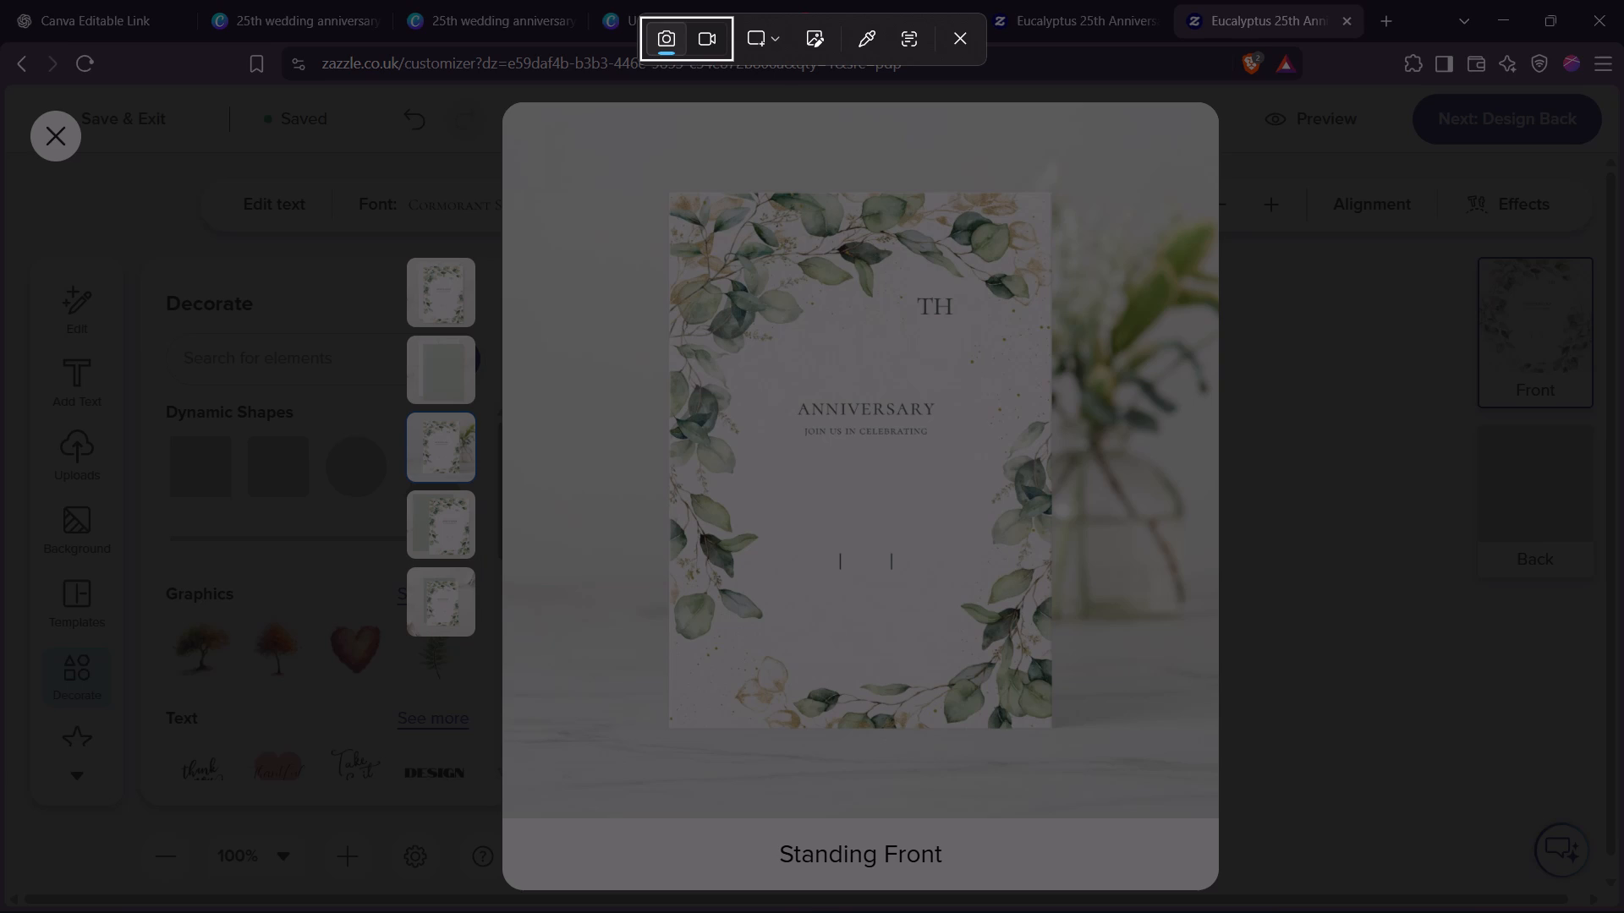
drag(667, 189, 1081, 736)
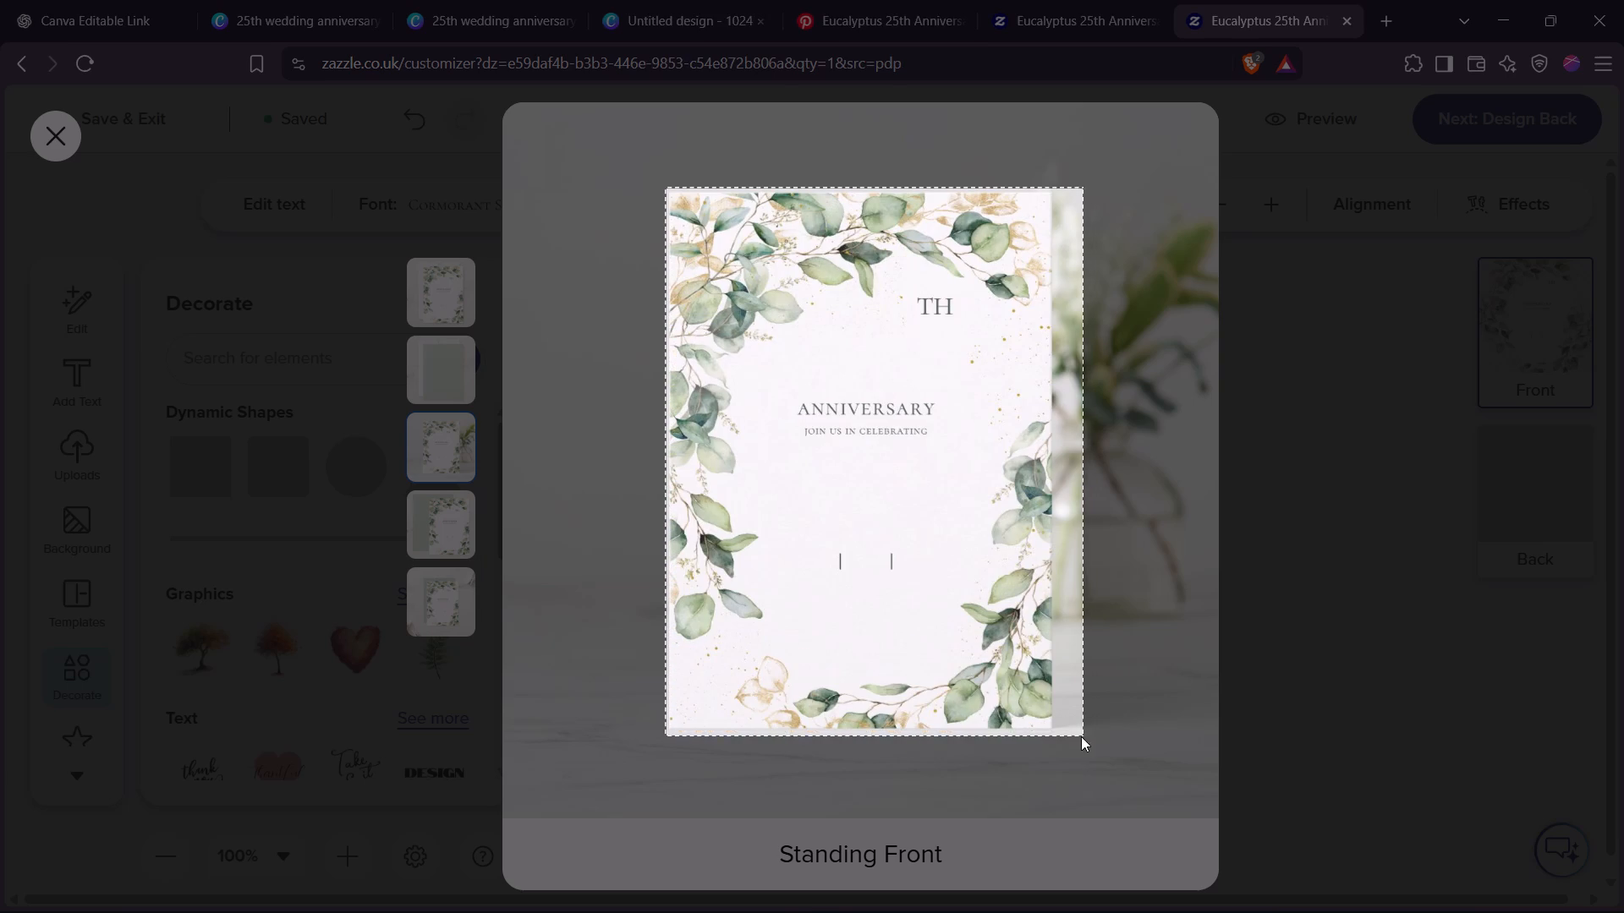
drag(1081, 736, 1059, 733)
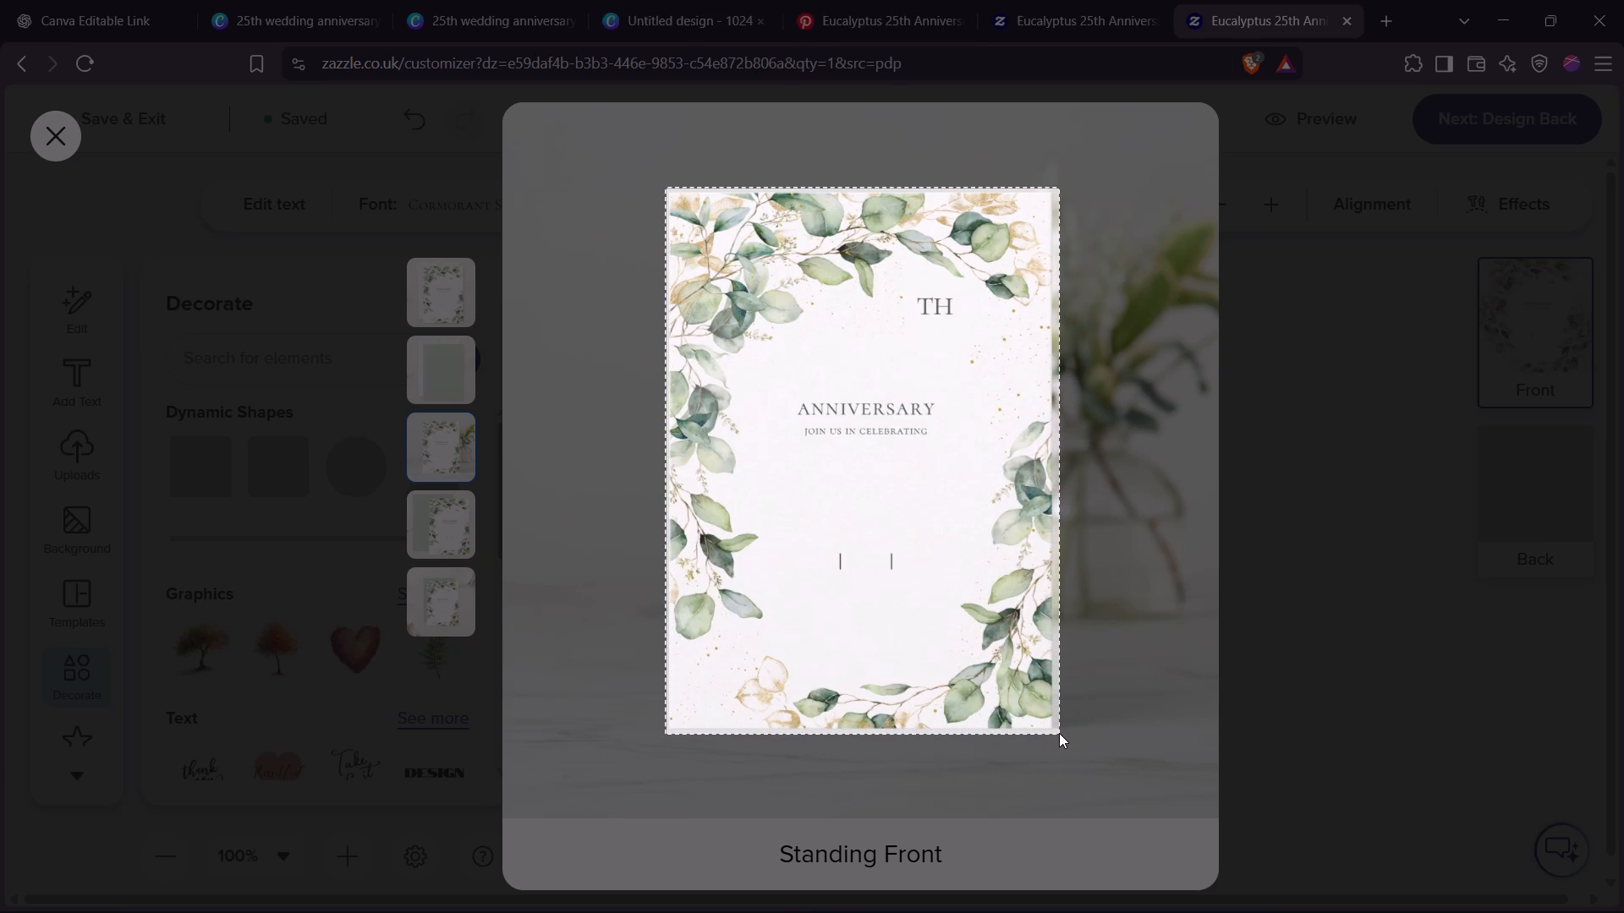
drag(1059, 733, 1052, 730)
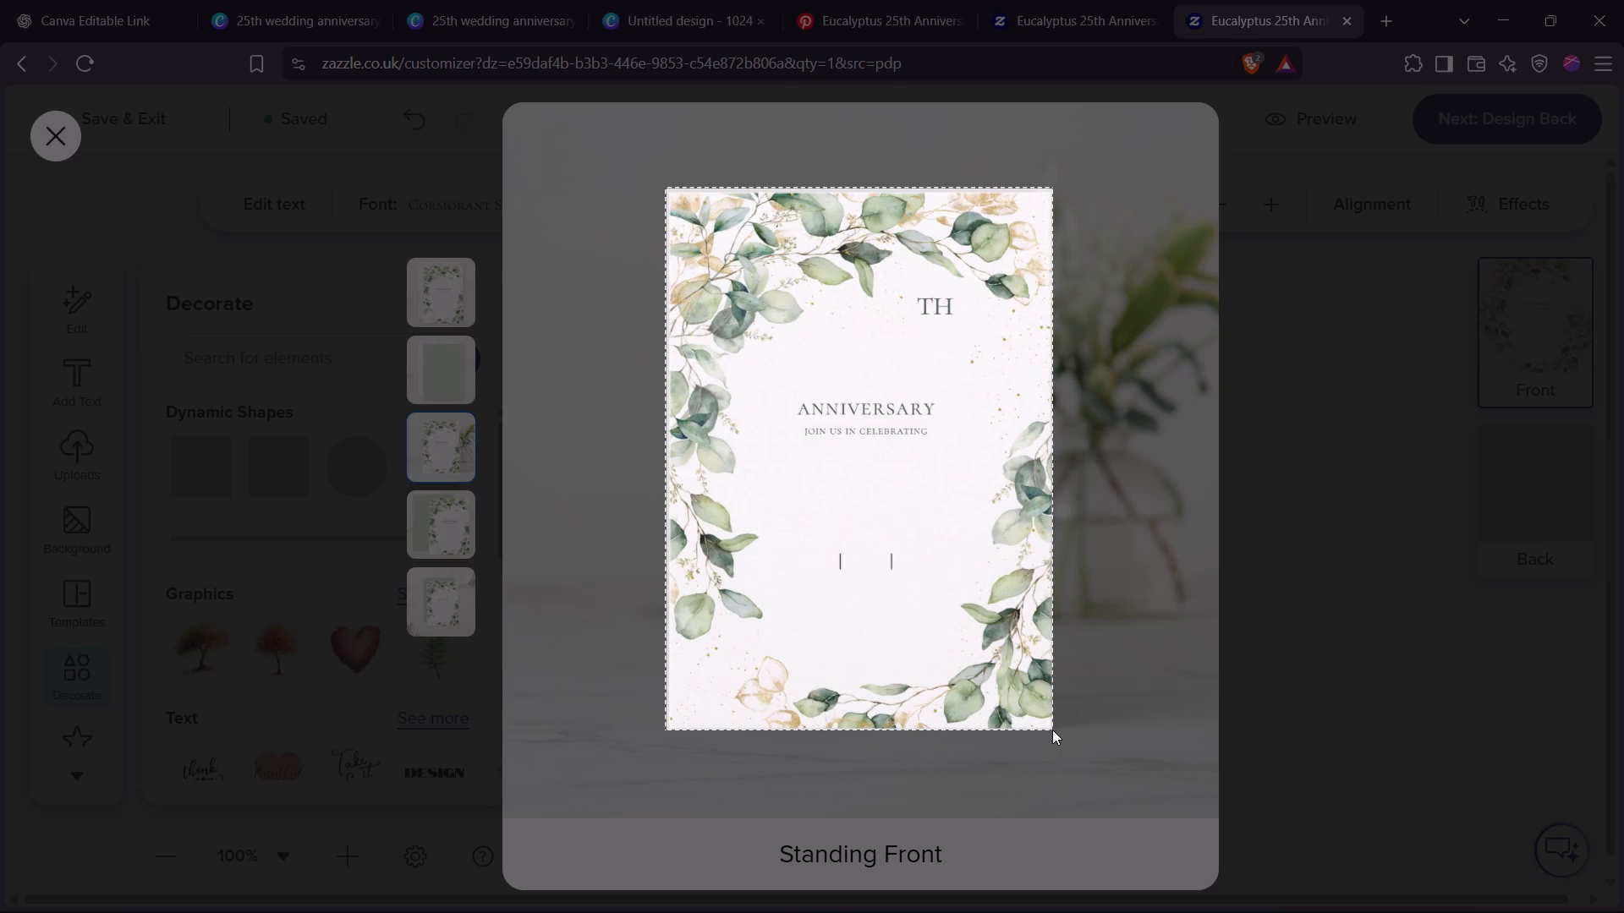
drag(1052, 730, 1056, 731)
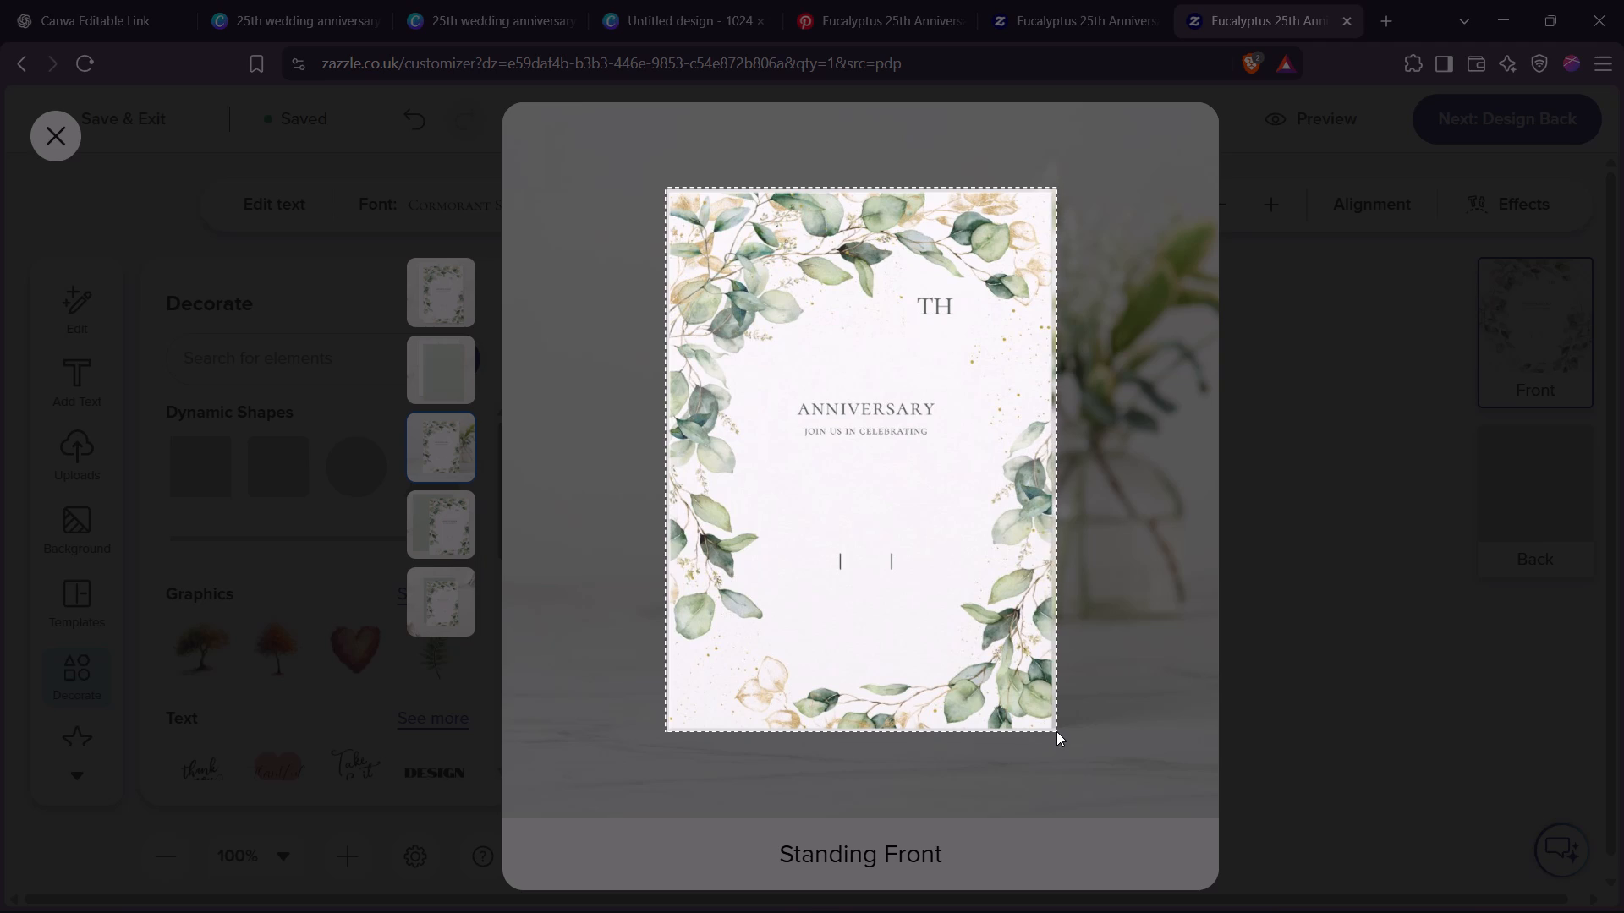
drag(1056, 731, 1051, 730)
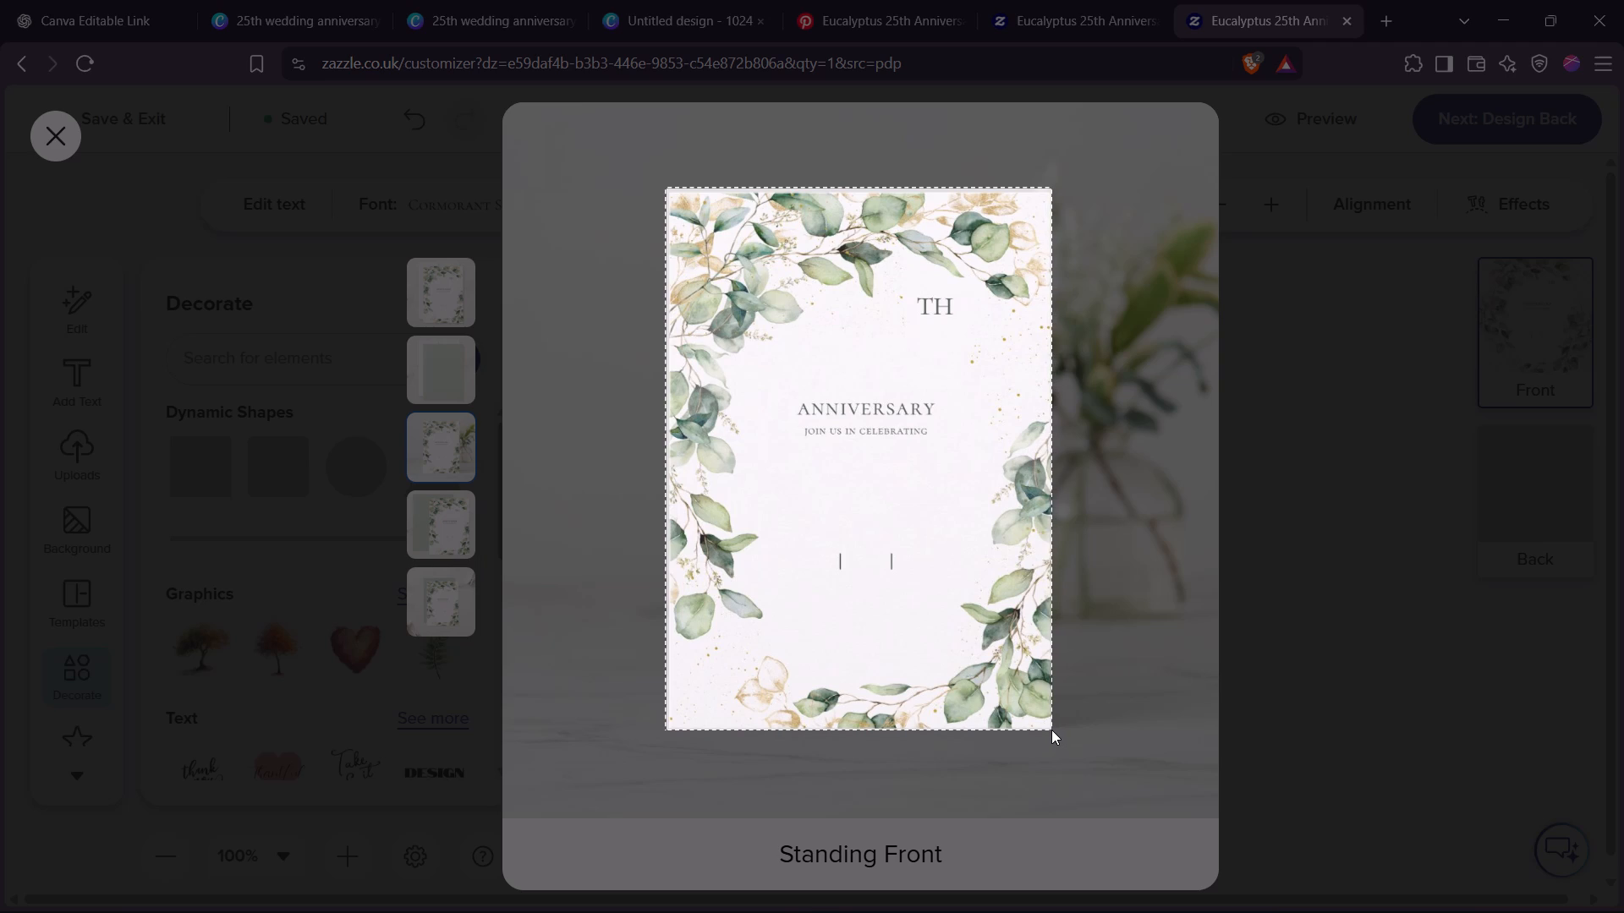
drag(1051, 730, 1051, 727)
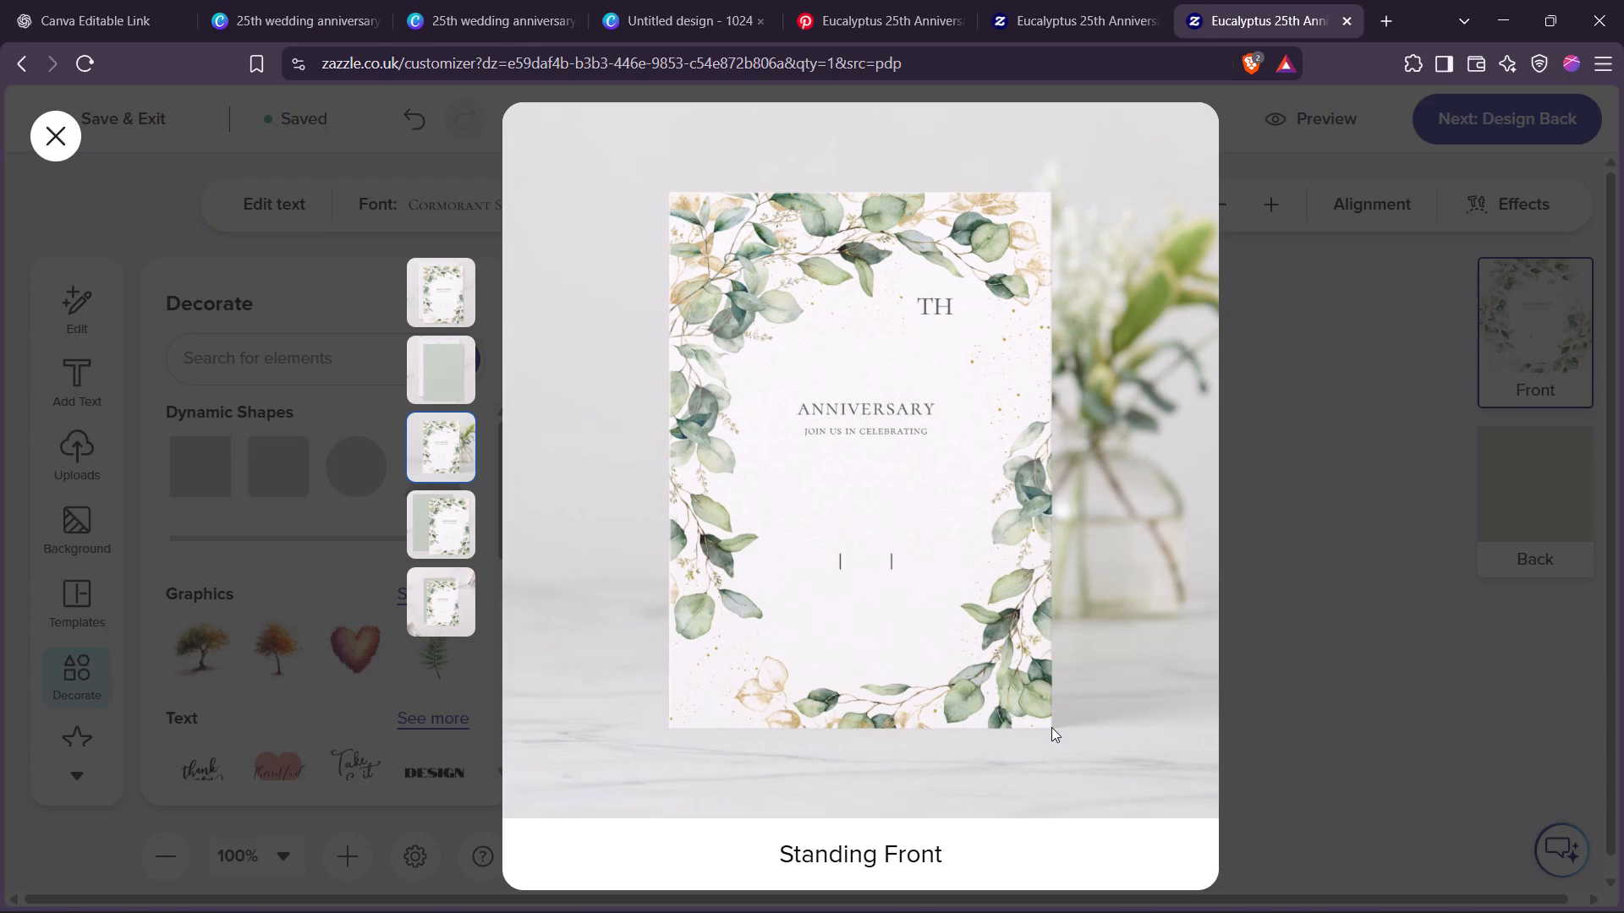
Retake the screenshot of the Standing Front card, cropped tightly to its edges.
key(shift+super+s)
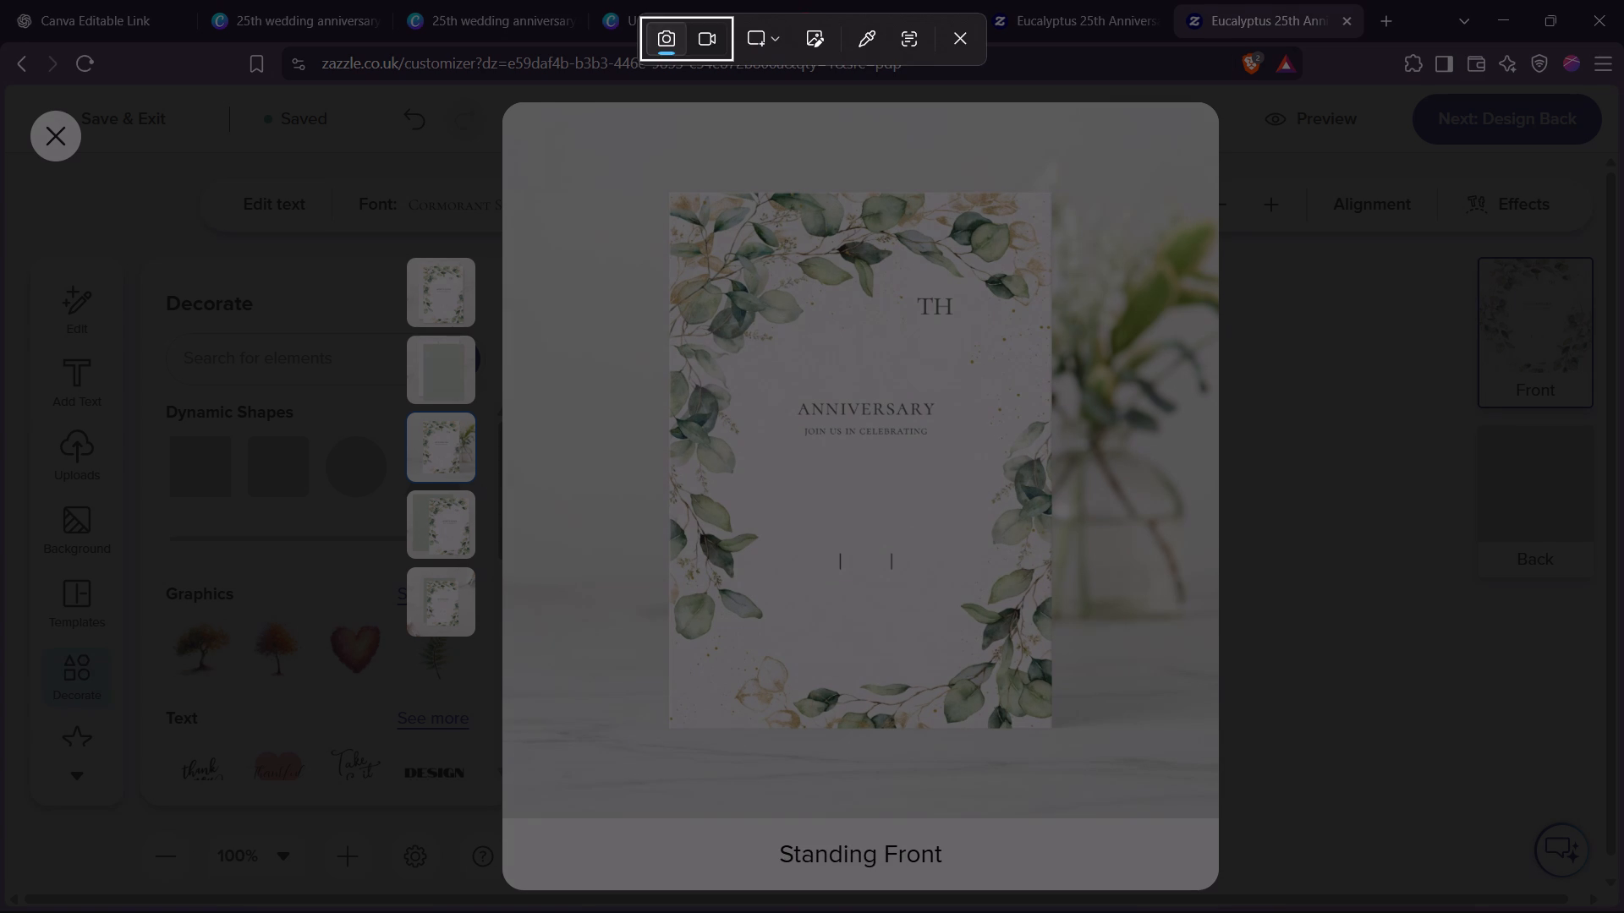
drag(668, 190, 1094, 675)
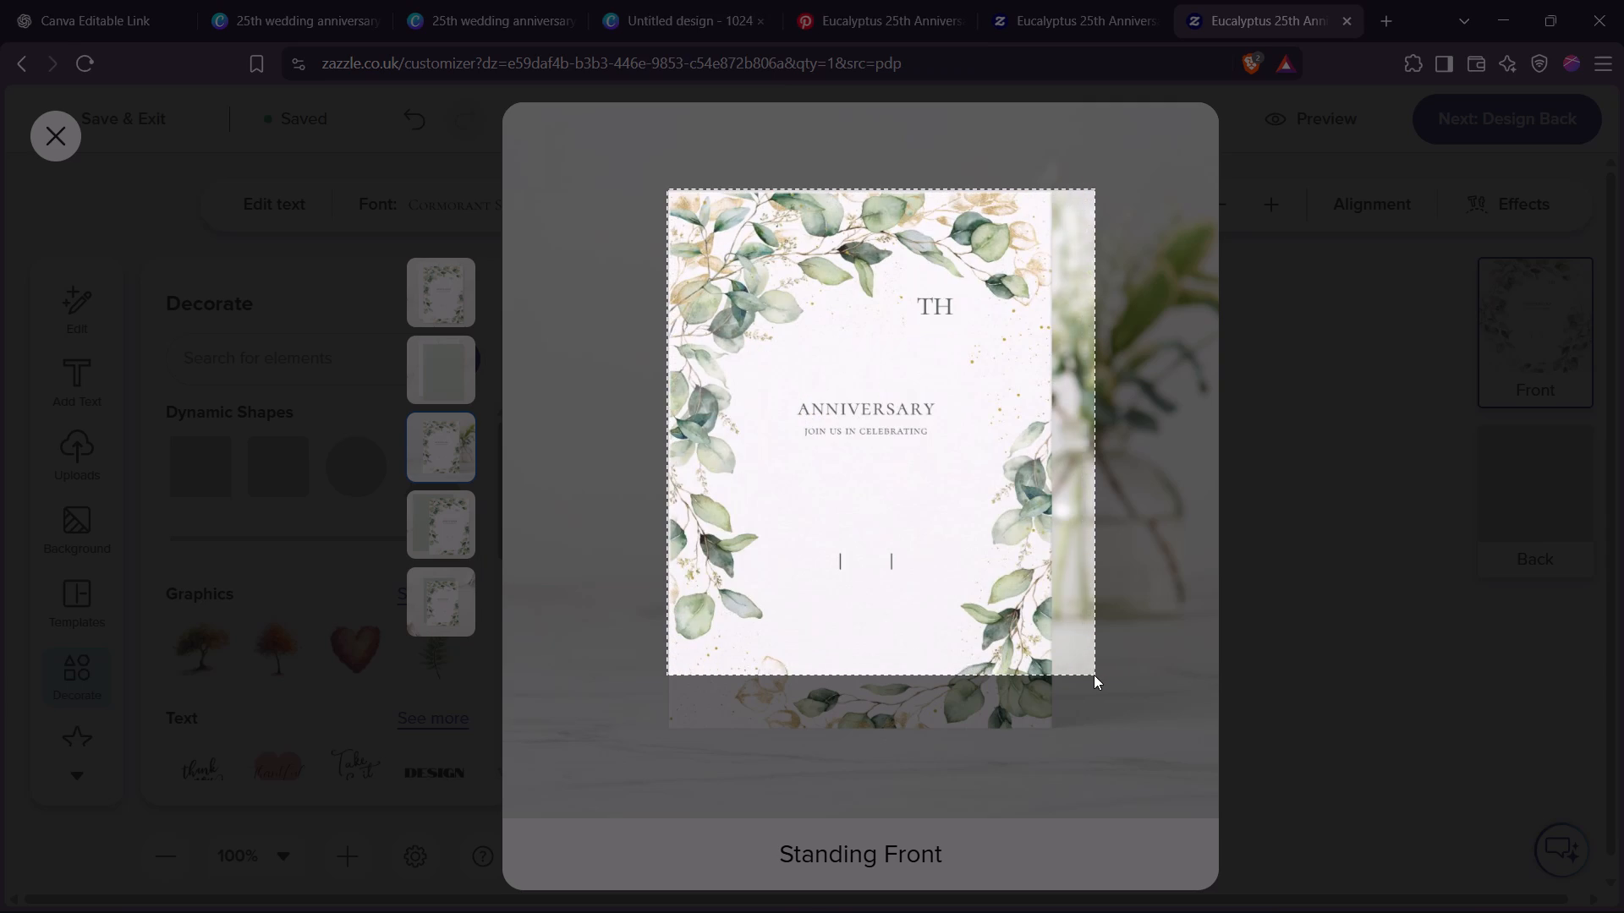
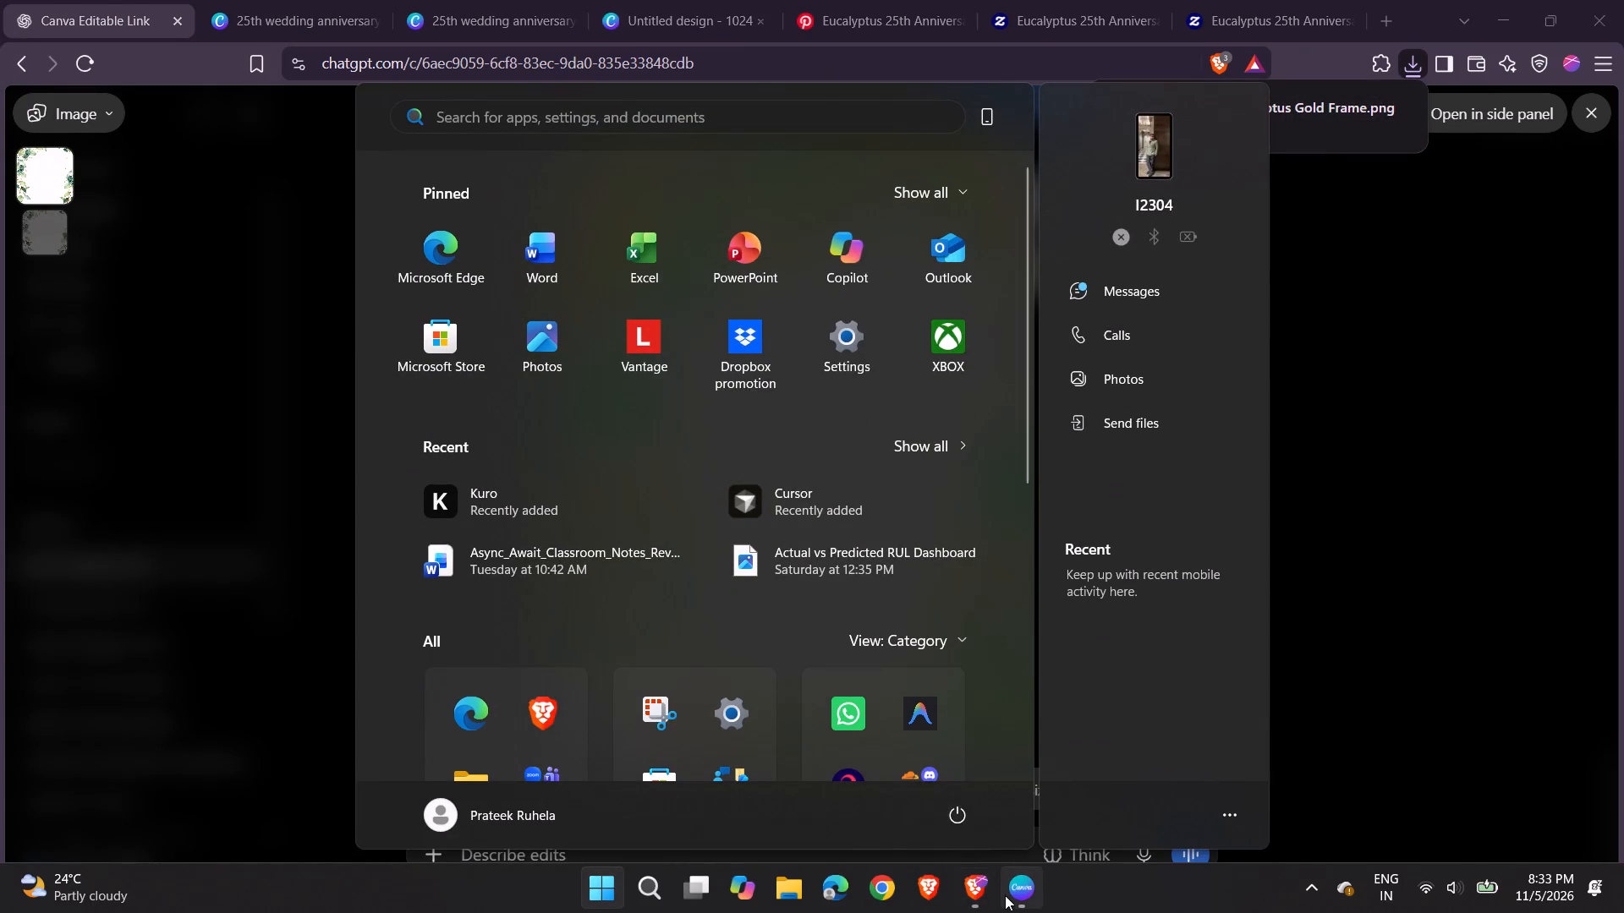
Switch to the 105 × 148 mm card design in Canva and delete the old greenery and background layers until the page is blank.
click(1005, 895)
click(998, 564)
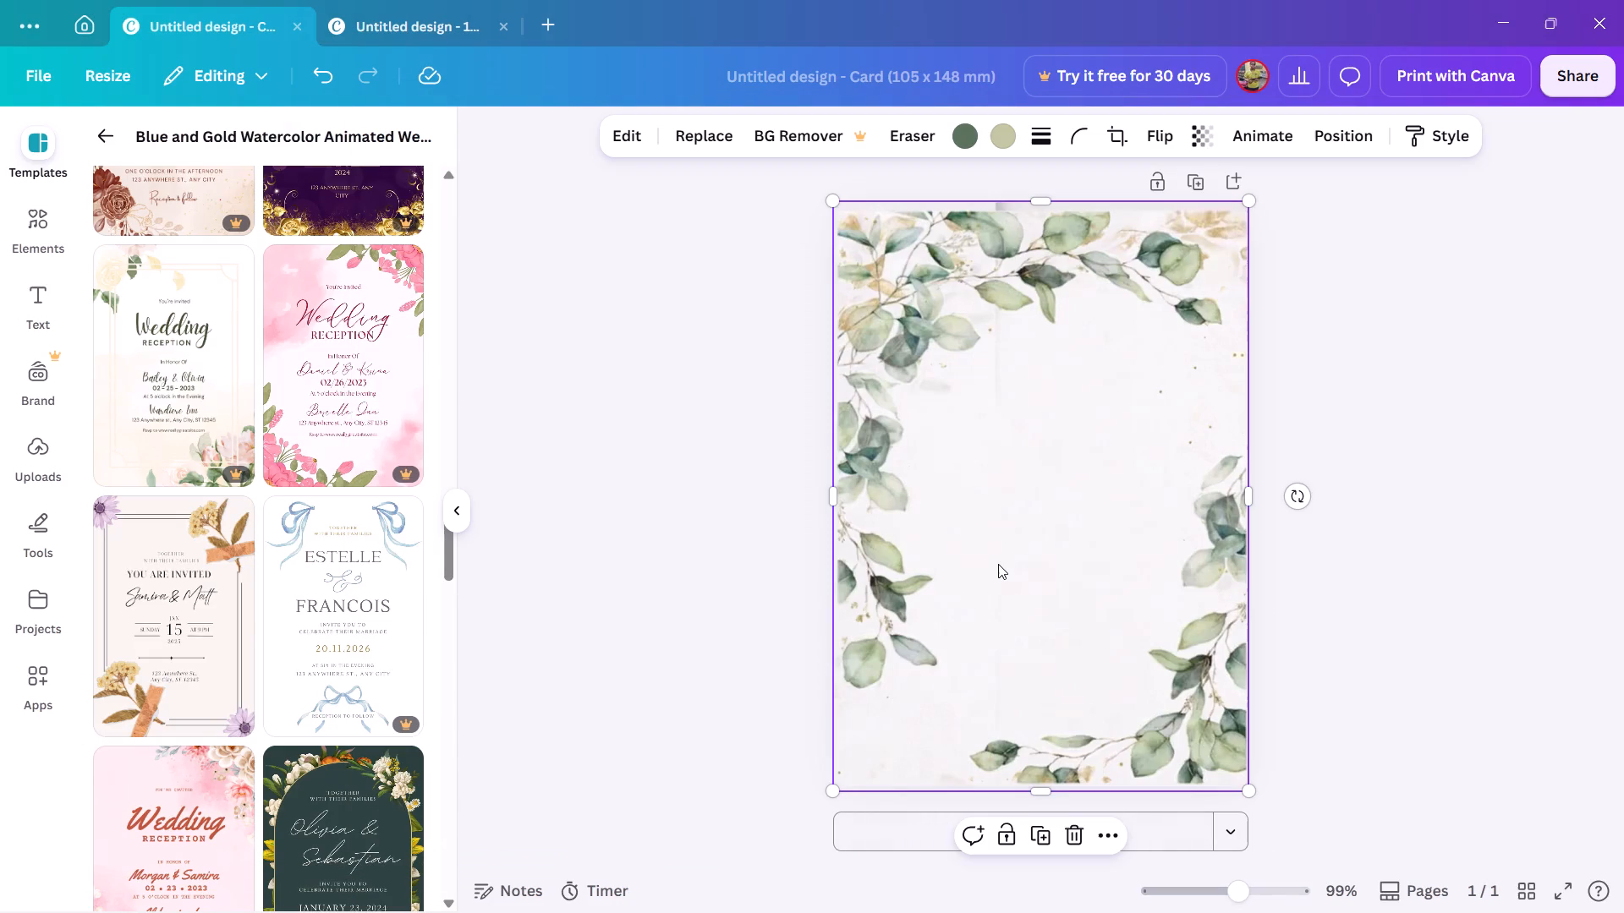
double_click(998, 564)
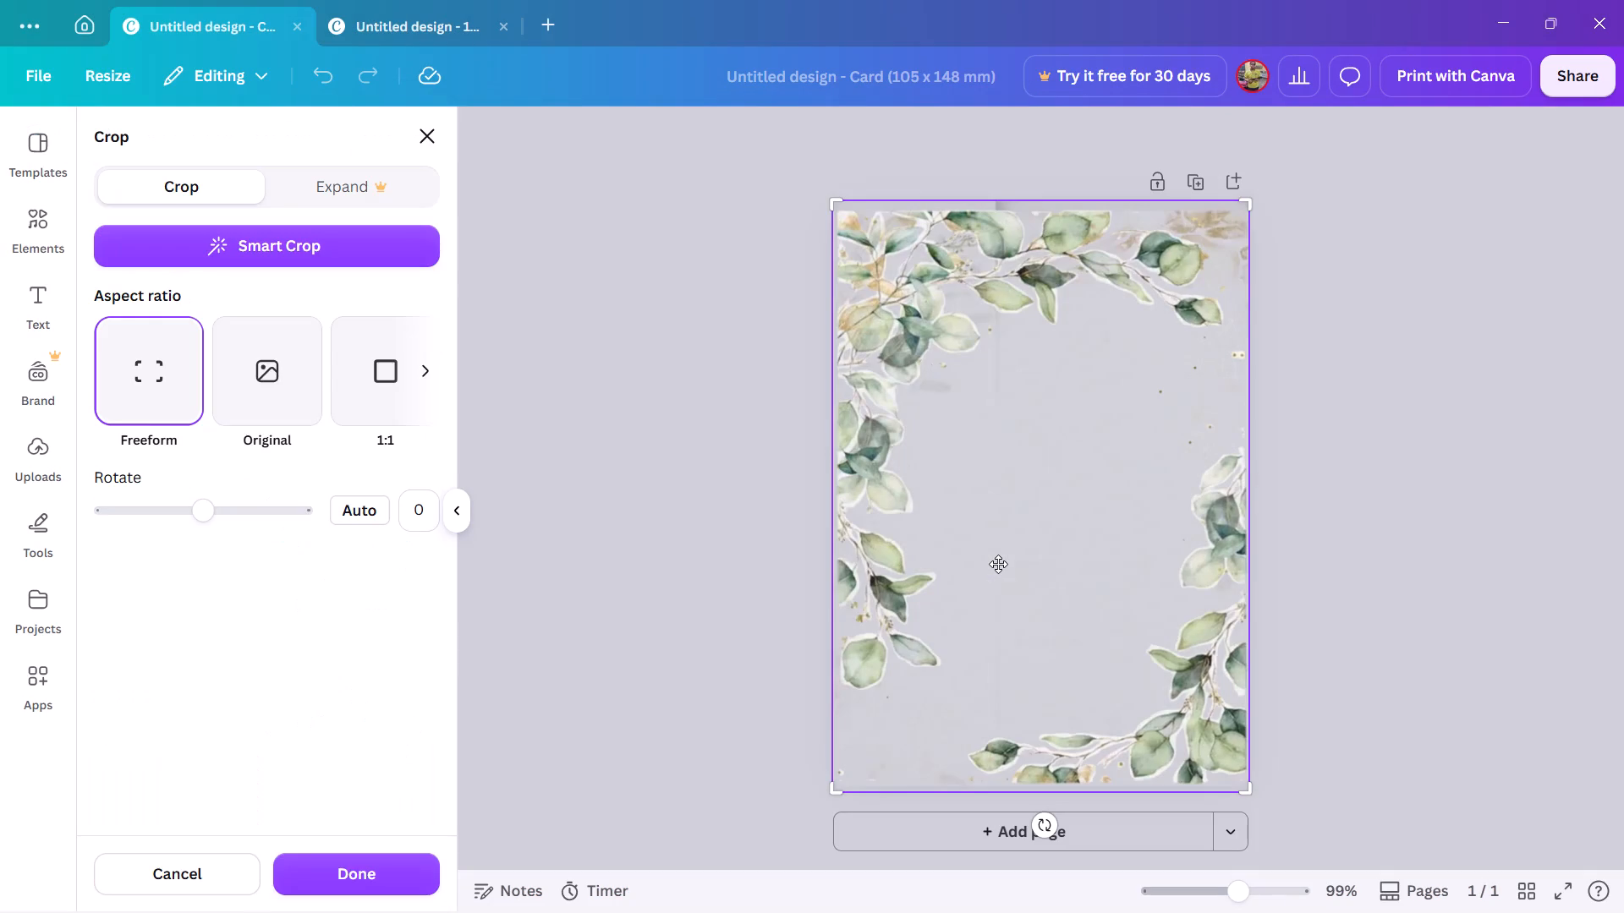
click(998, 564)
click(1312, 631)
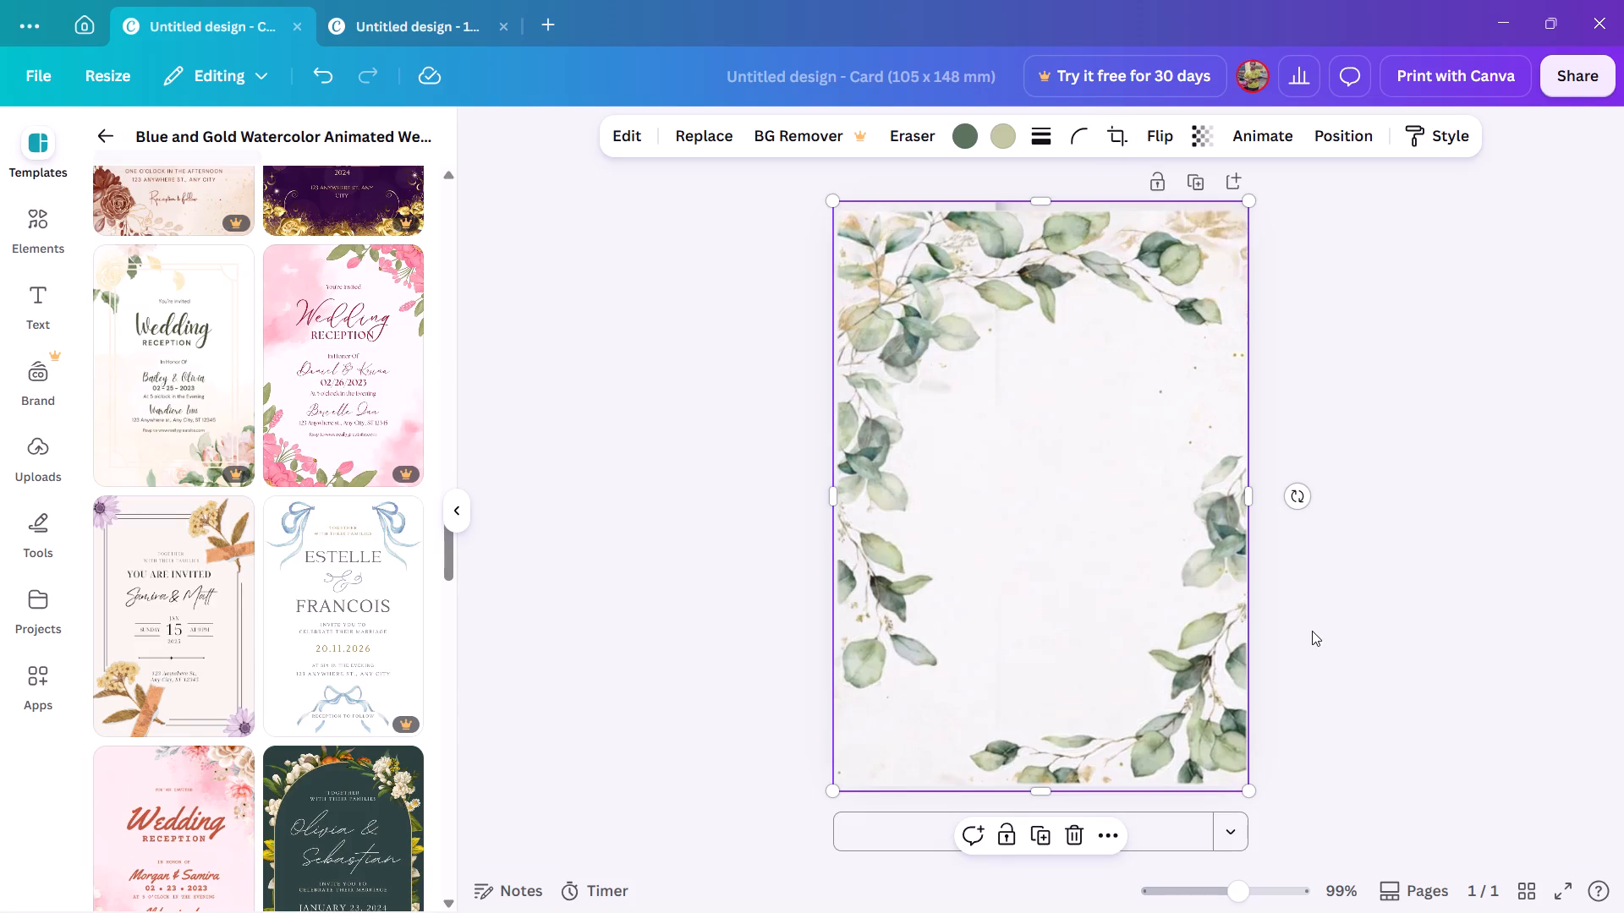
drag(1312, 631, 859, 306)
key(Delete)
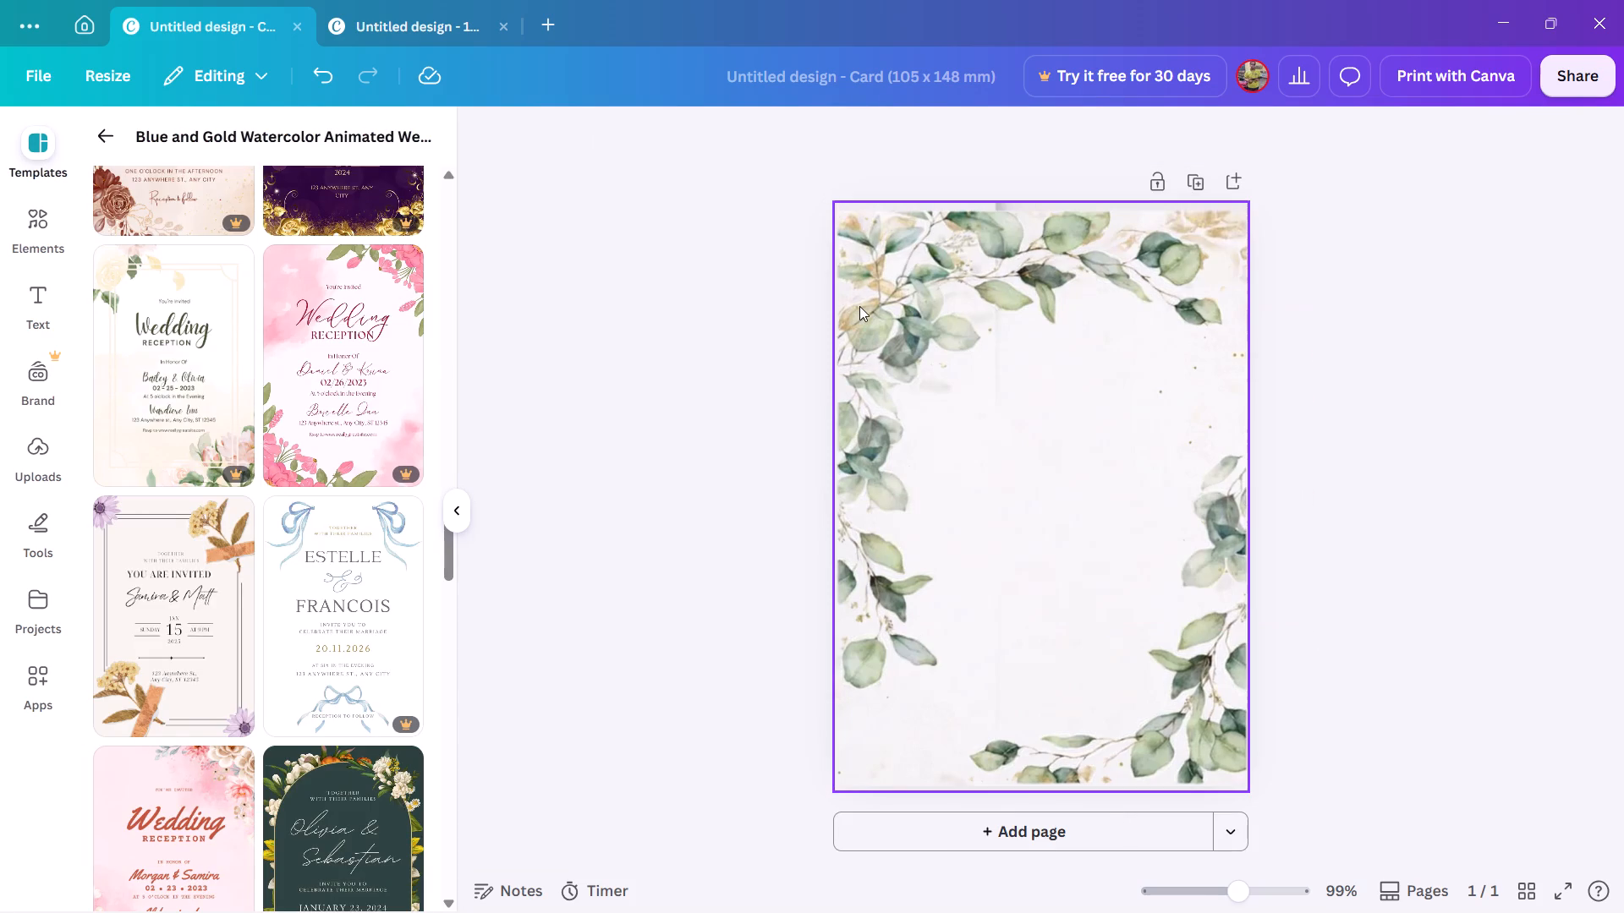
click(859, 306)
key(Delete)
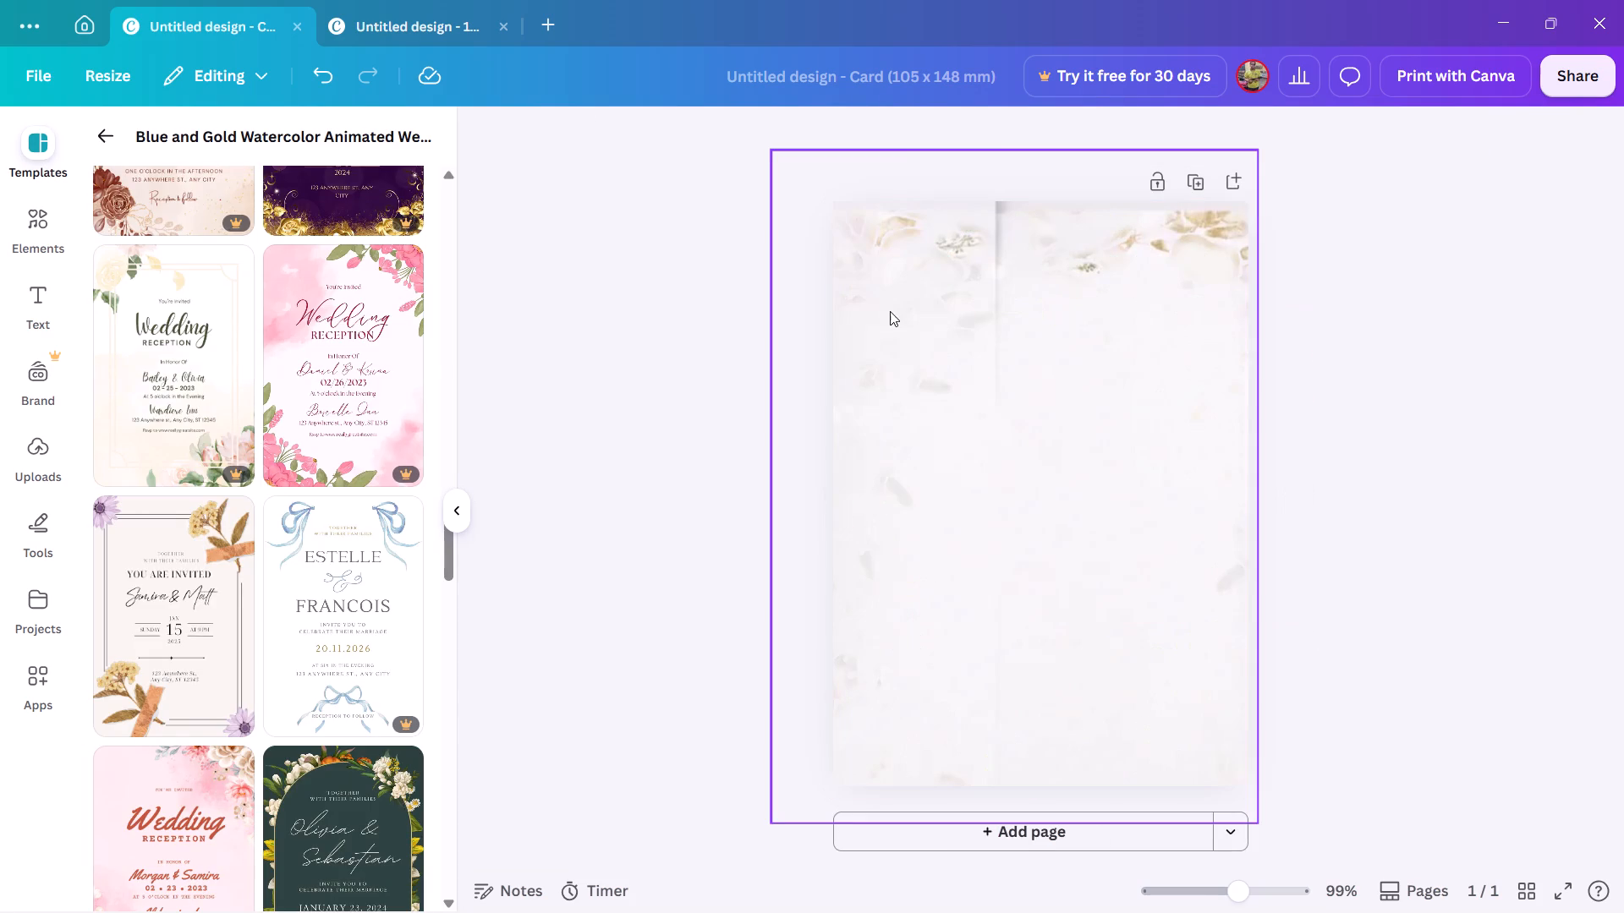
click(890, 311)
key(Delete)
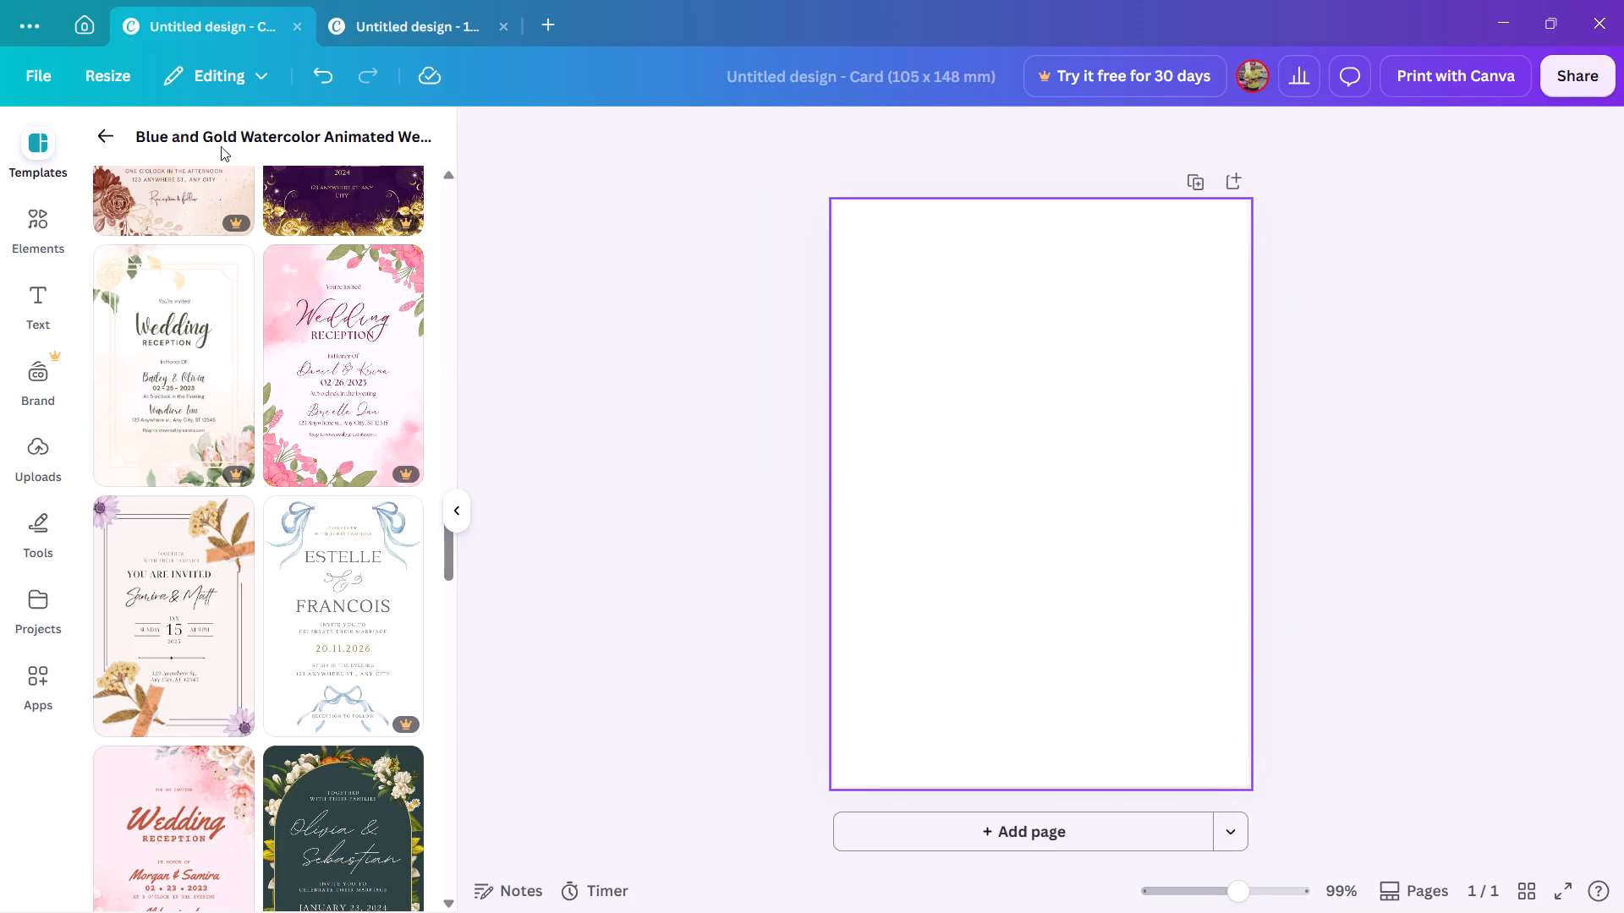
Upload the Watercolor Eucalyptus Gold Frame image from the Downloads folder to the Canva uploads.
click(63, 471)
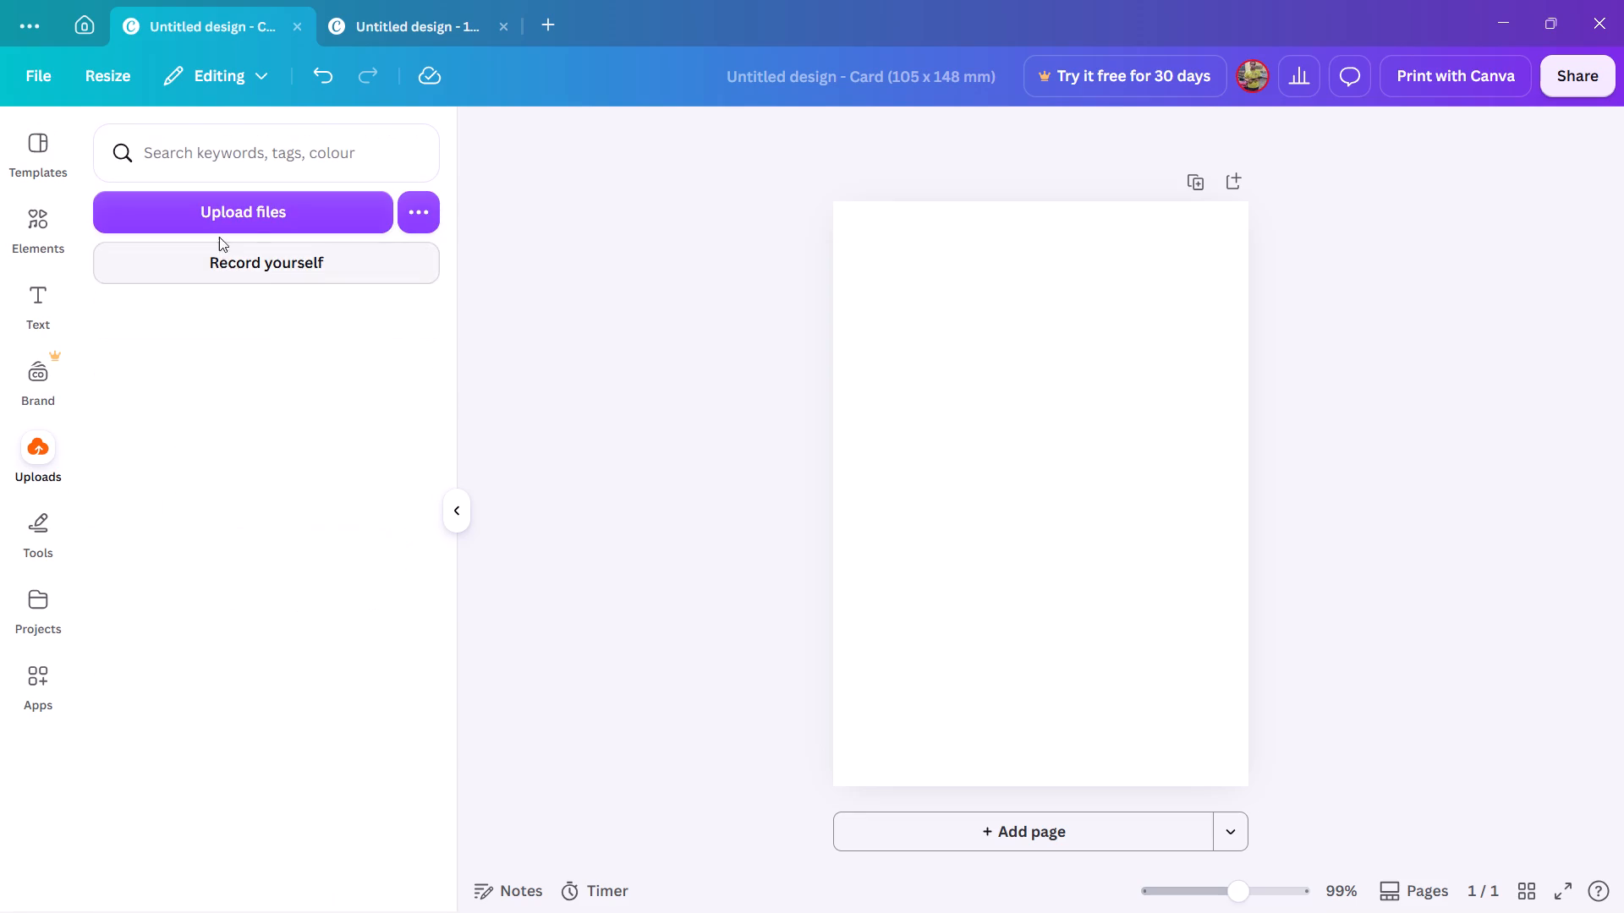
click(277, 200)
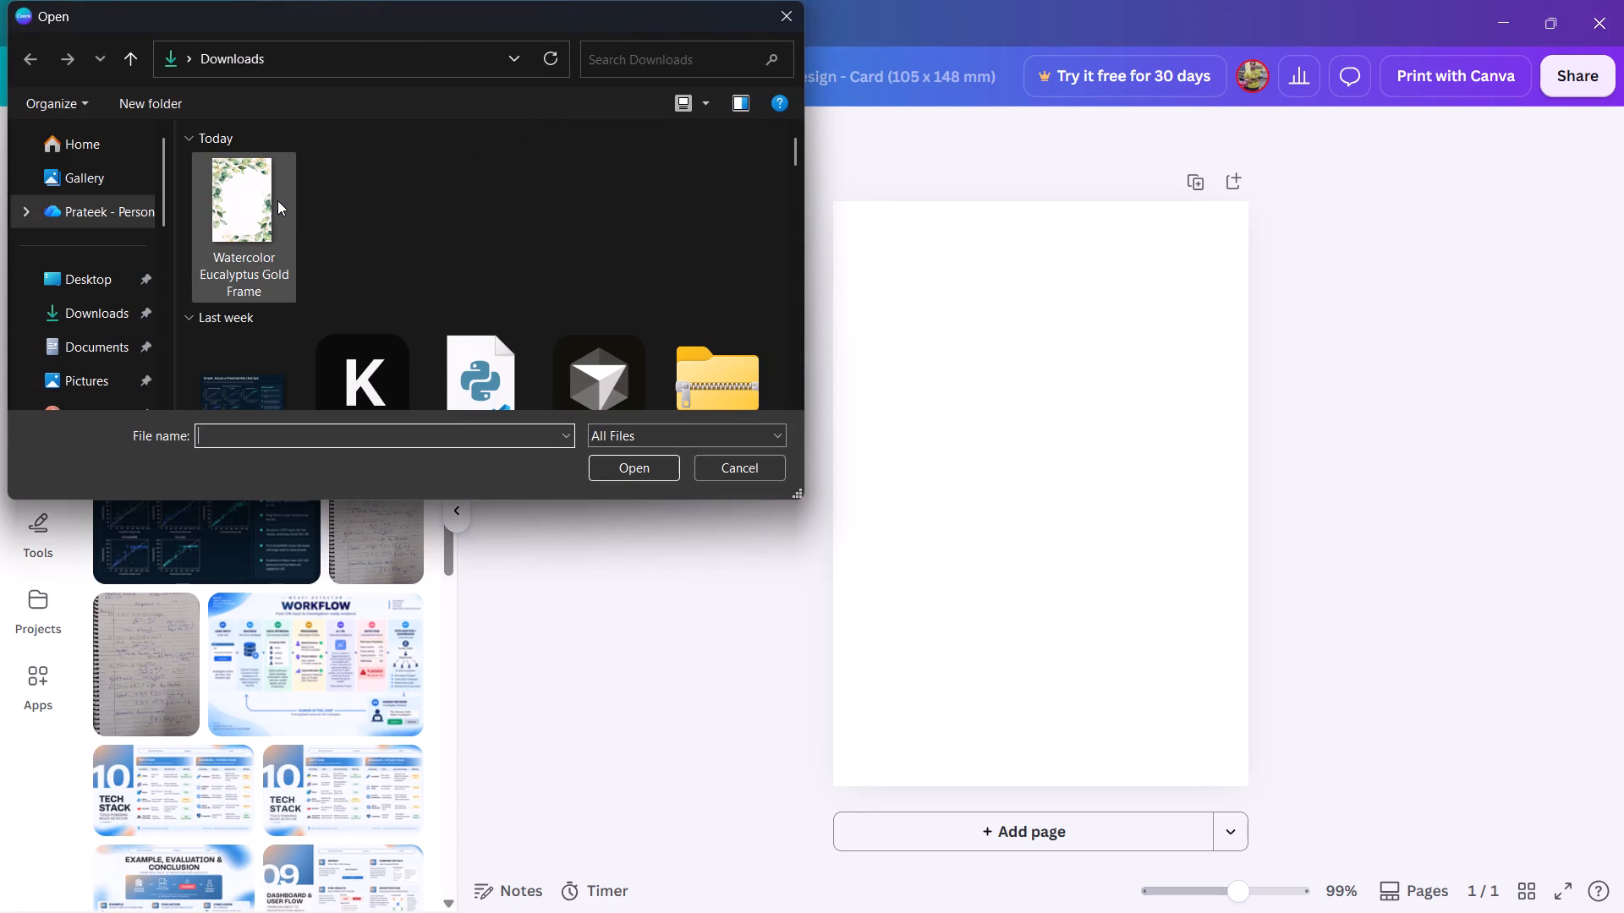
click(260, 213)
key(Return)
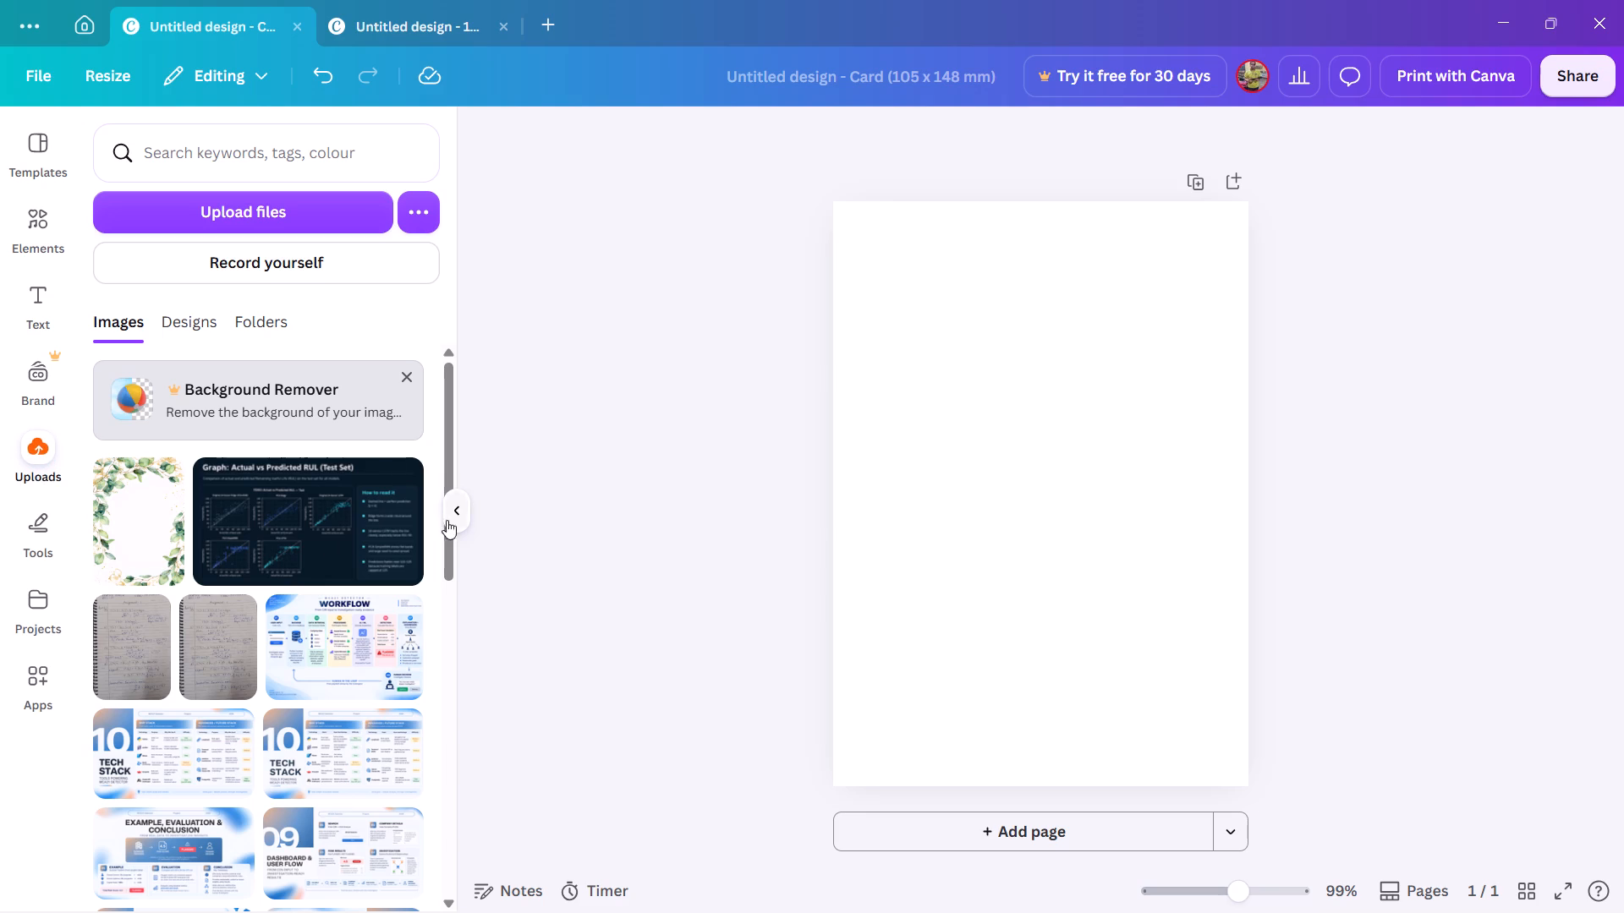
Place the uploaded eucalyptus frame on the card, align it to the page's top-left corner and enlarge it to fill the page.
click(107, 566)
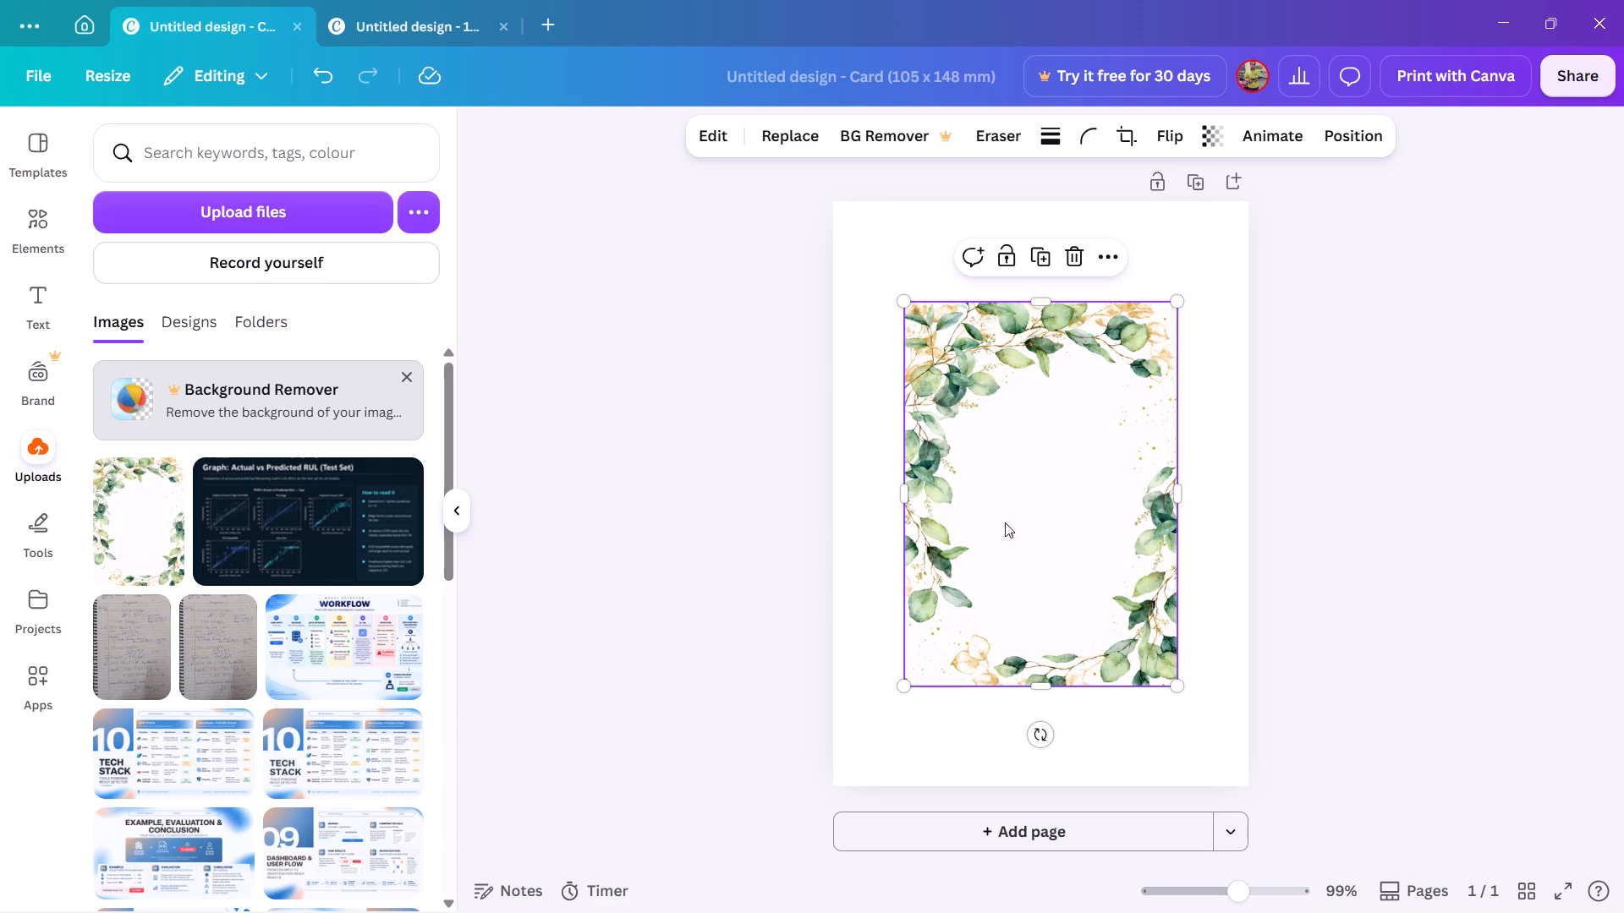
drag(1013, 526, 944, 426)
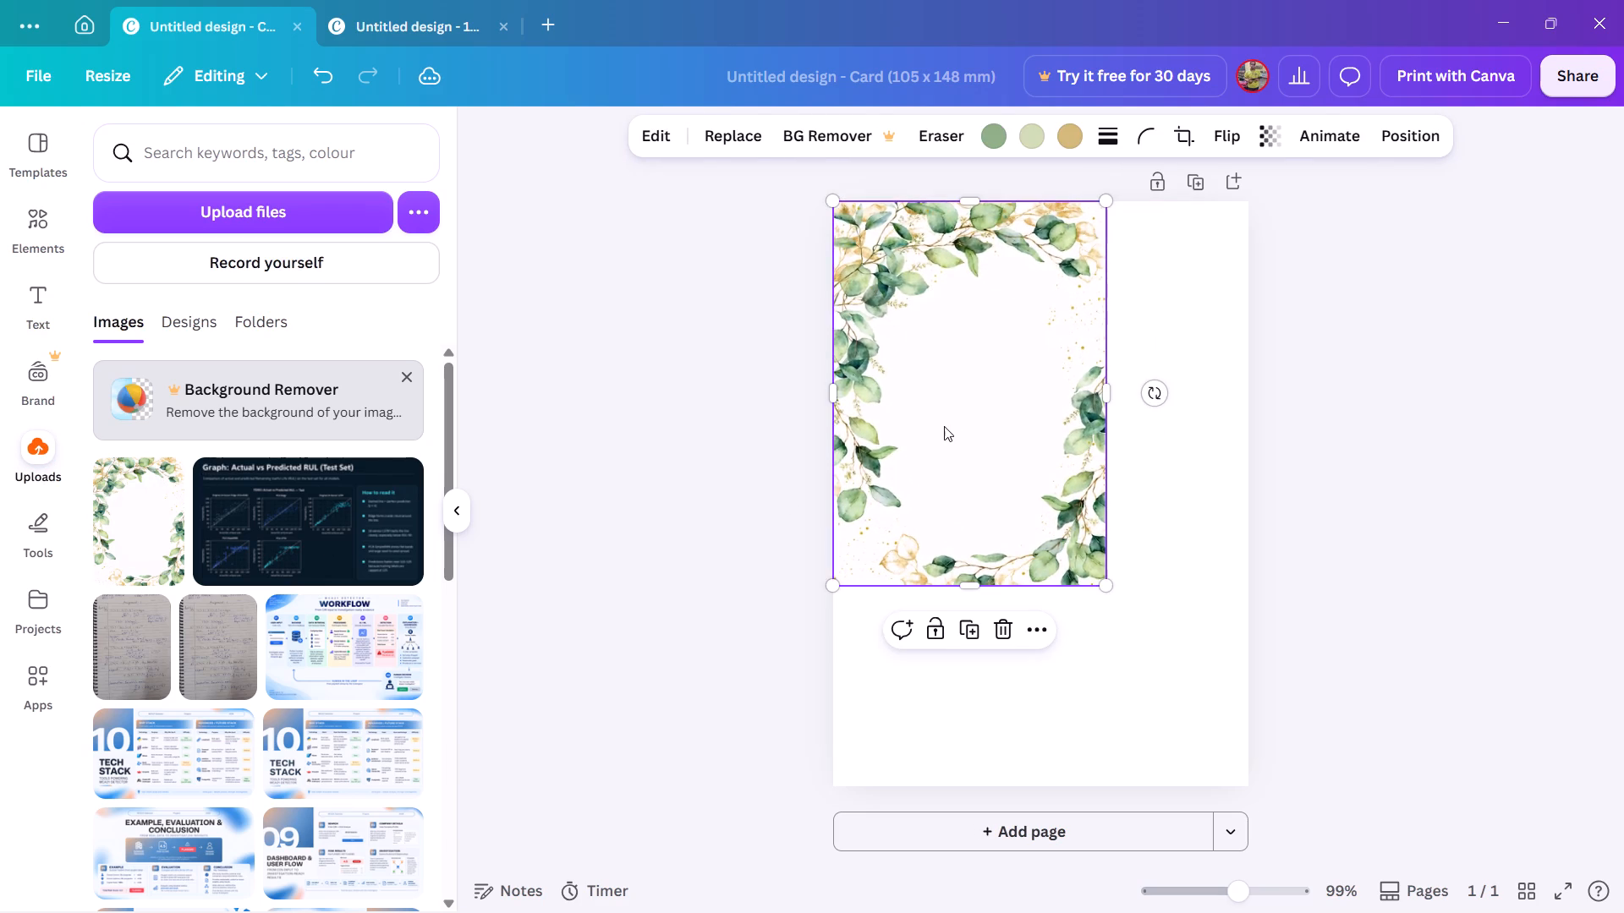
drag(1105, 585, 1222, 772)
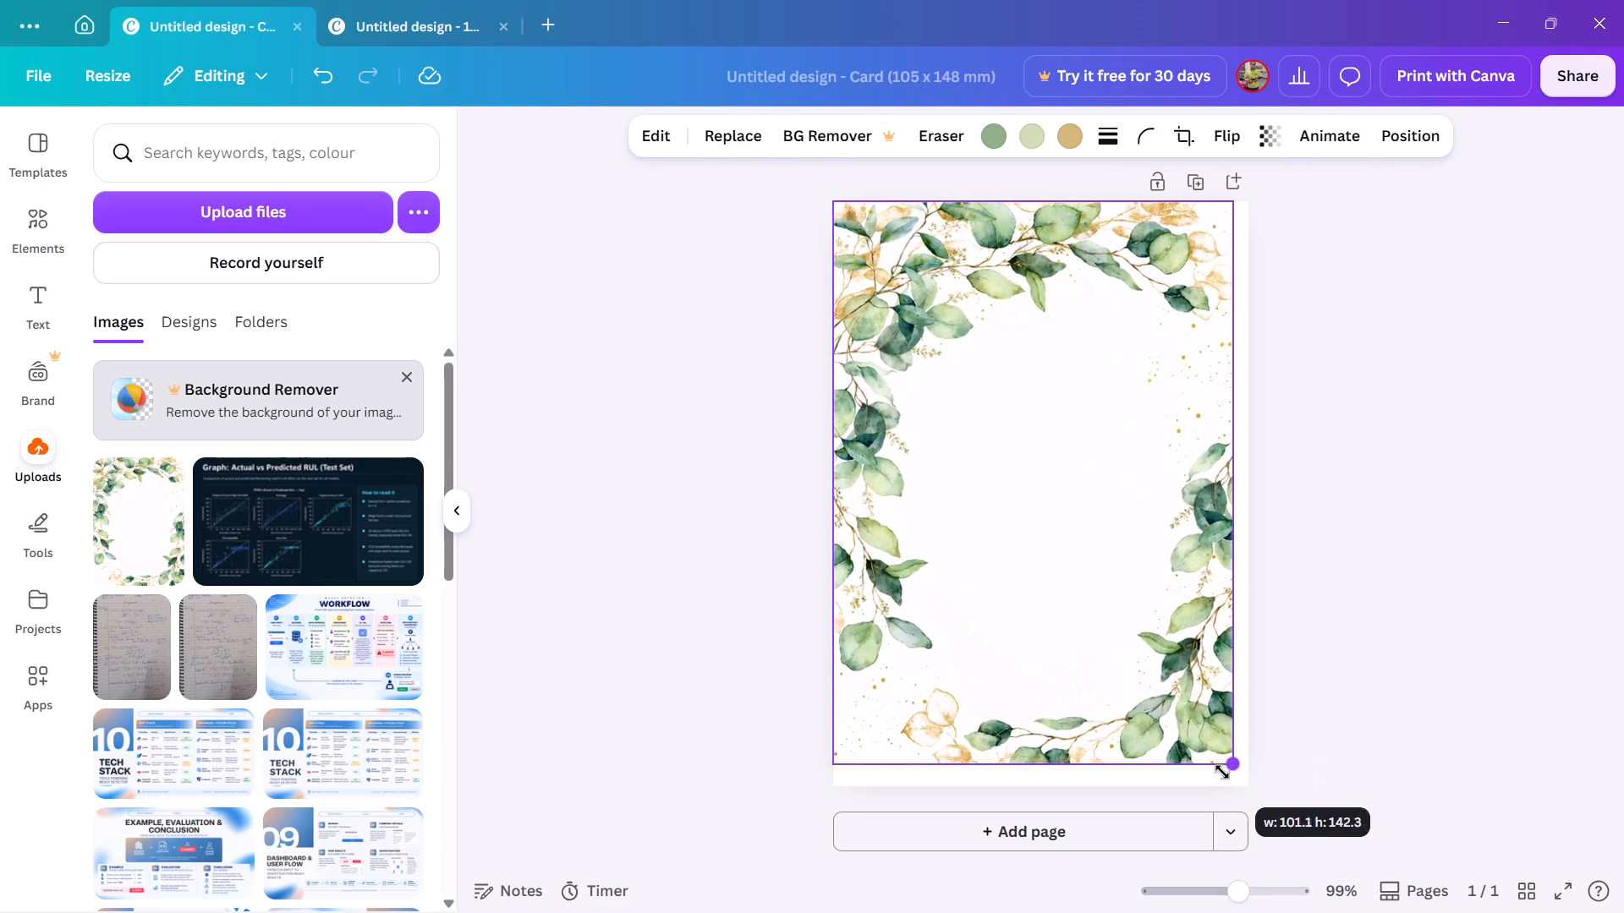
drag(1222, 772, 1234, 793)
click(1331, 741)
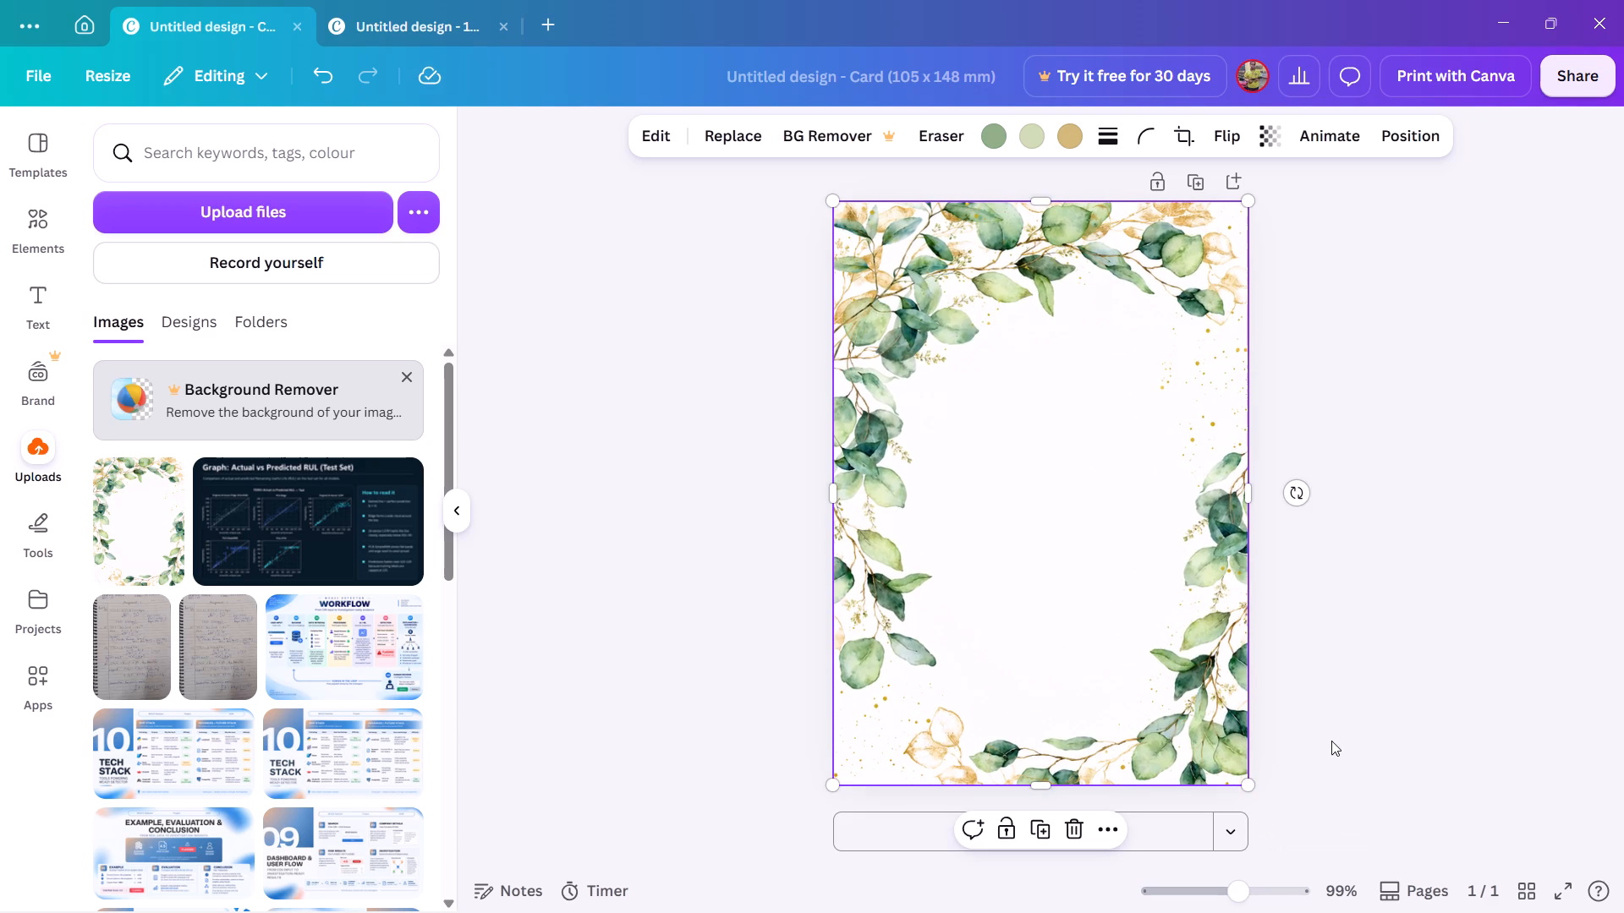
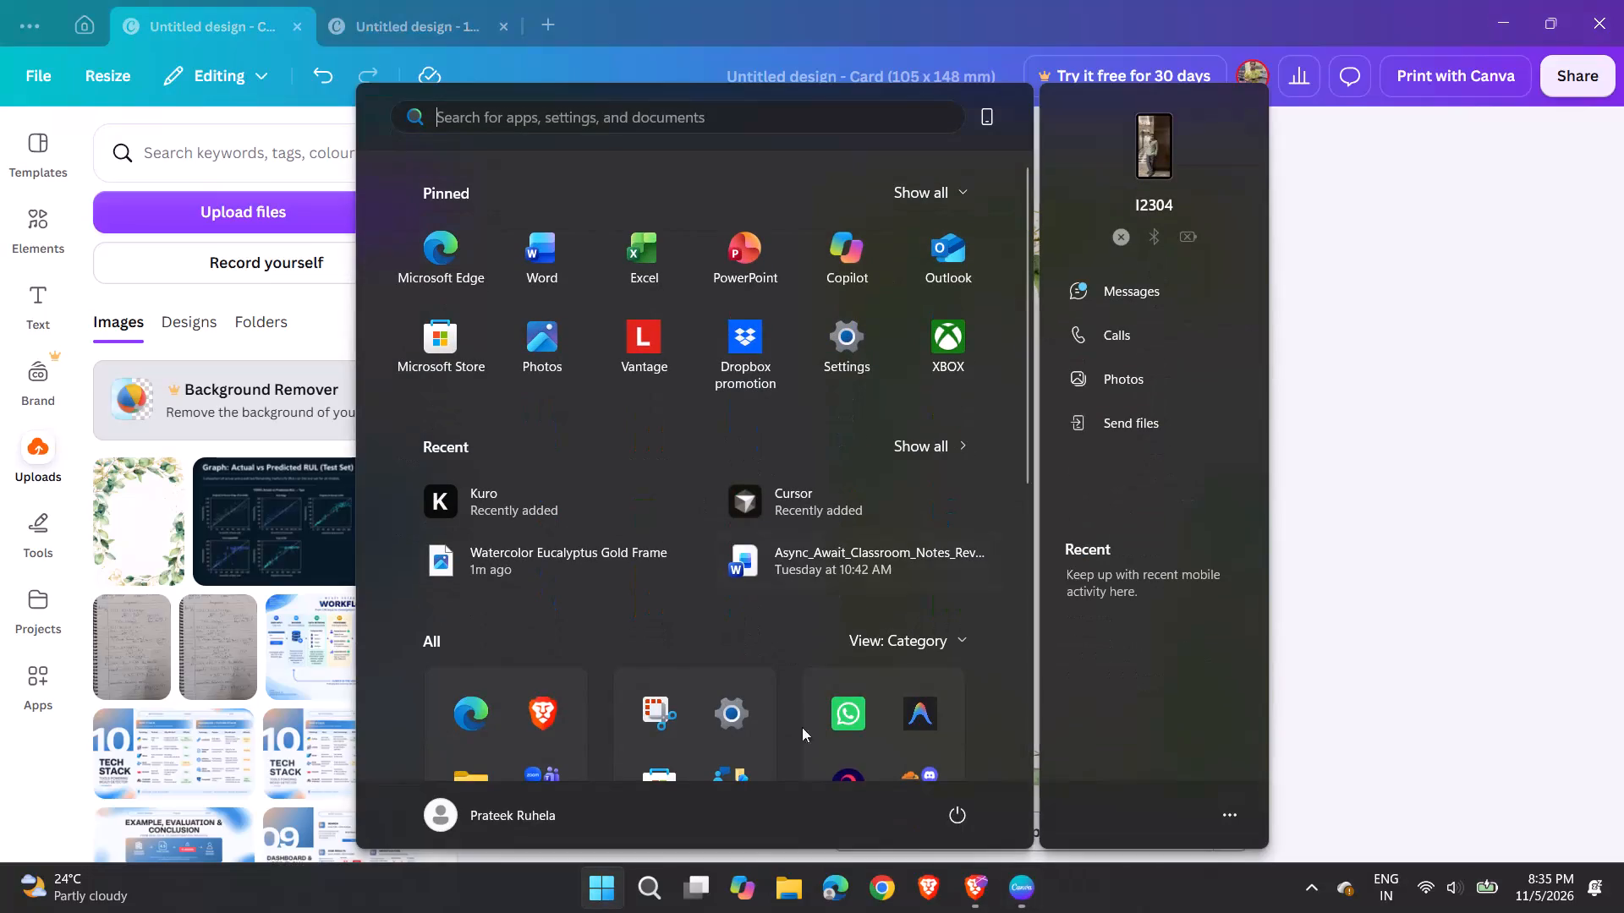
Switch to the Brave browser, leave the image viewer and open the floral 25th anniversary Canva design from the ChatGPT conversation.
click(969, 885)
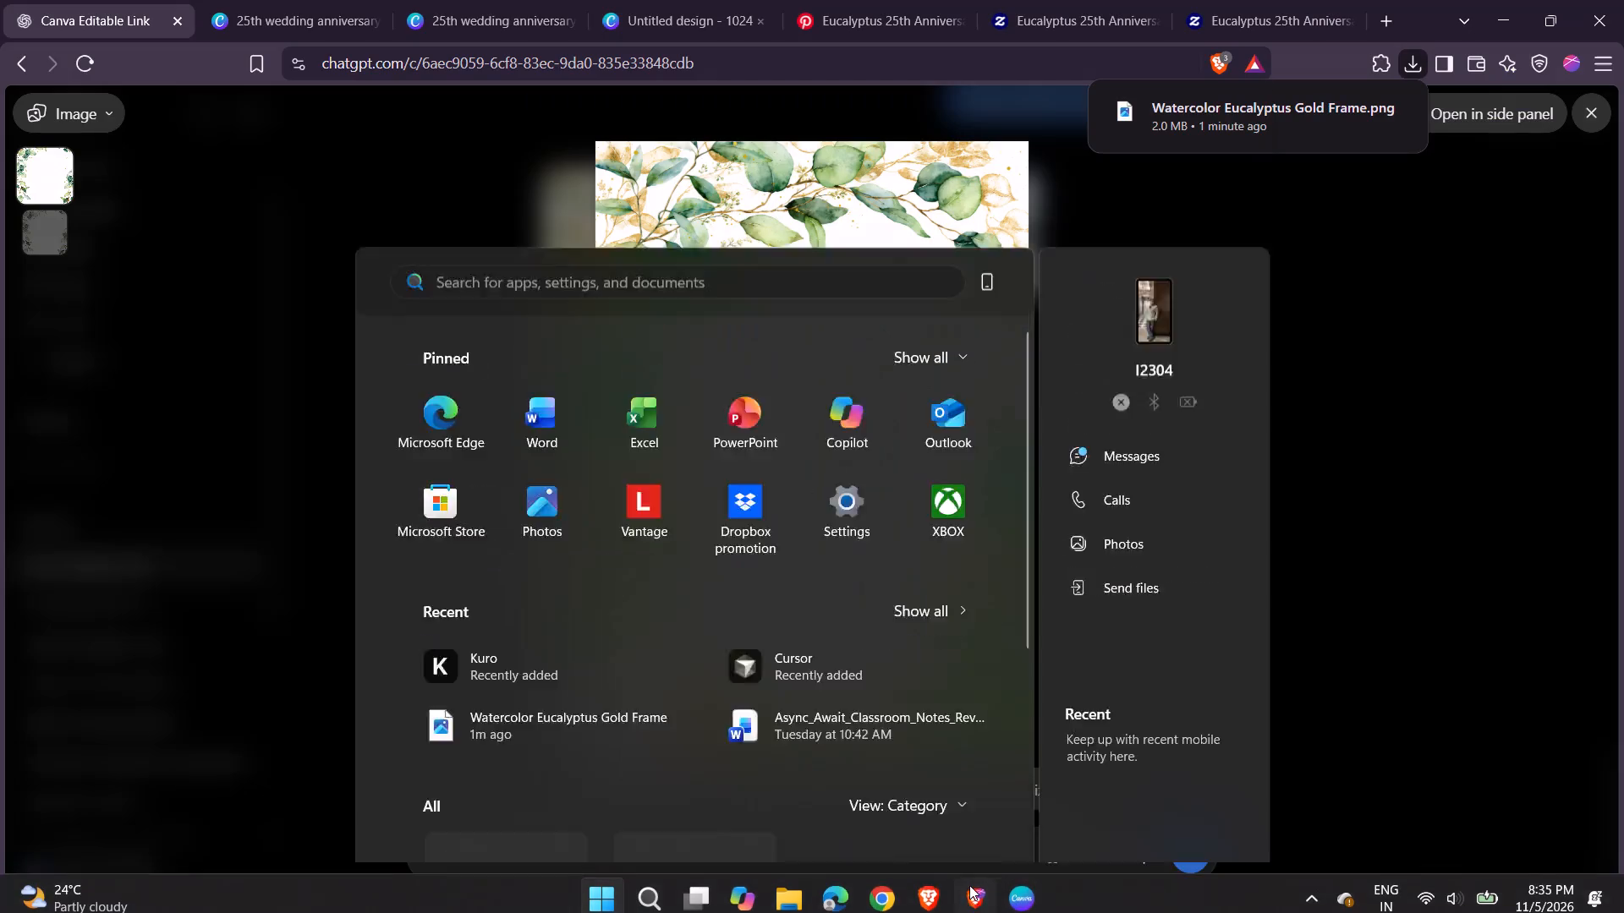
click(568, 258)
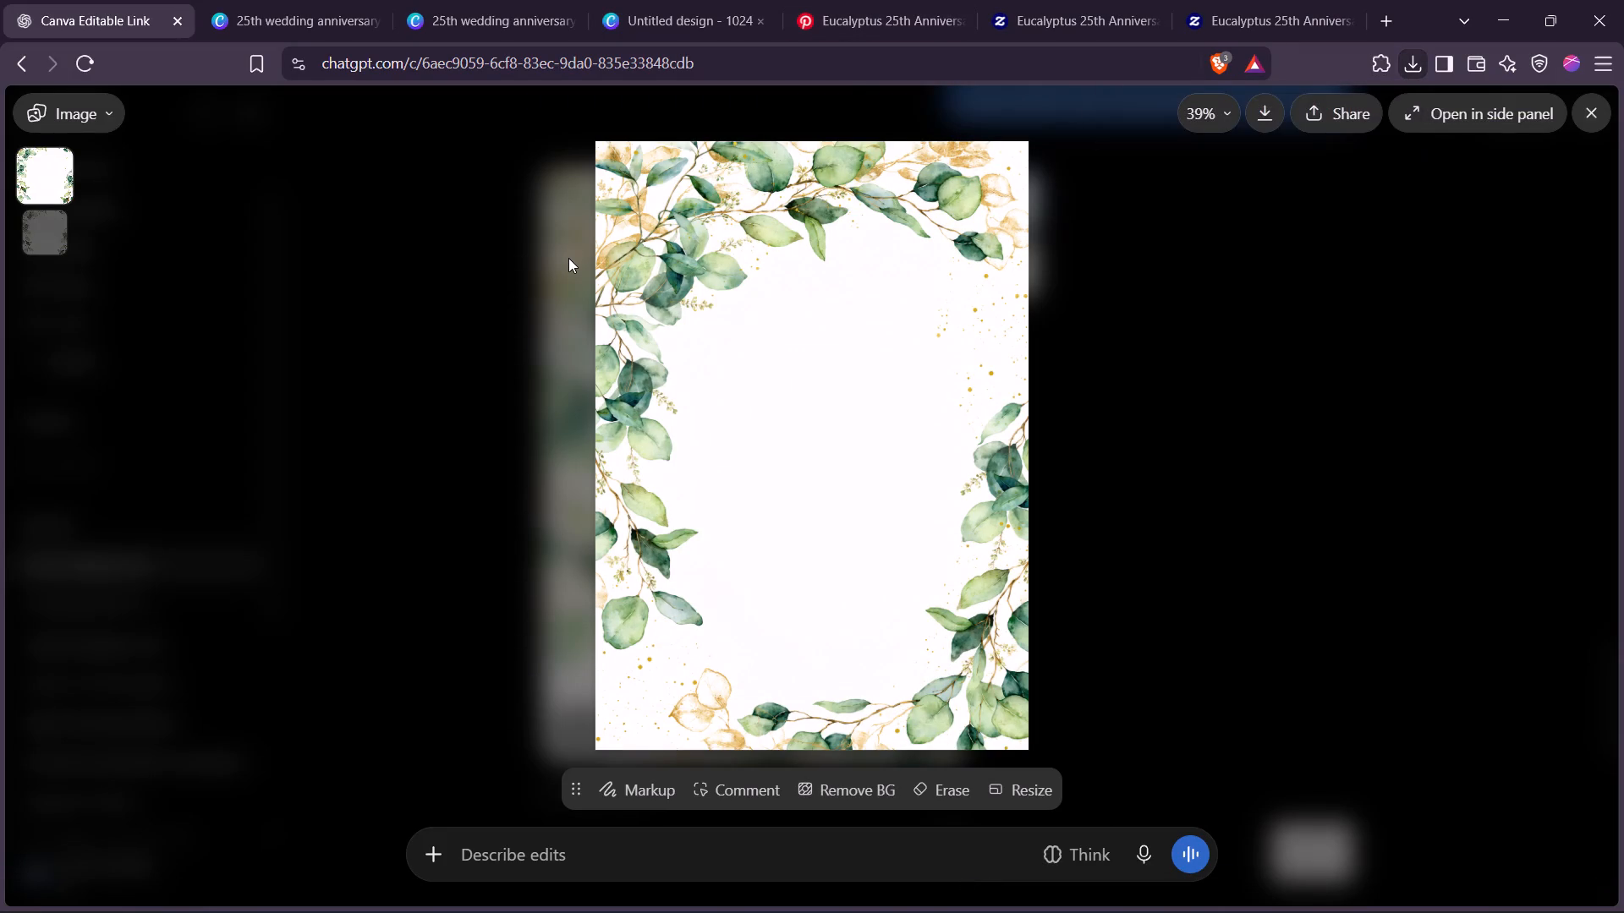
scroll(1166, 601, down, 5)
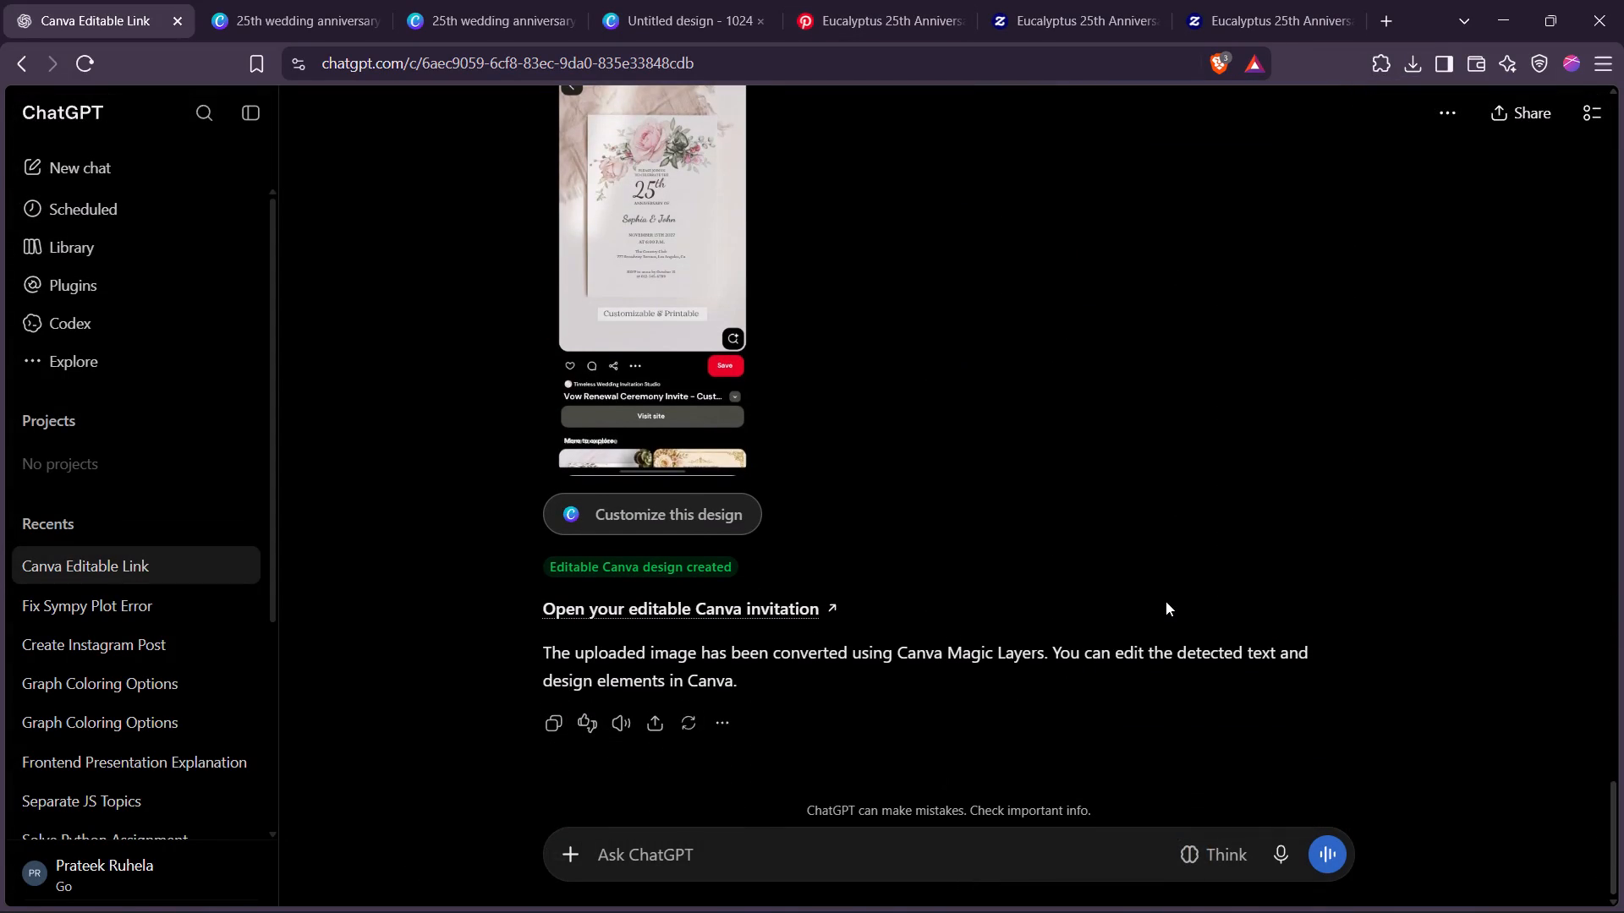
click(708, 523)
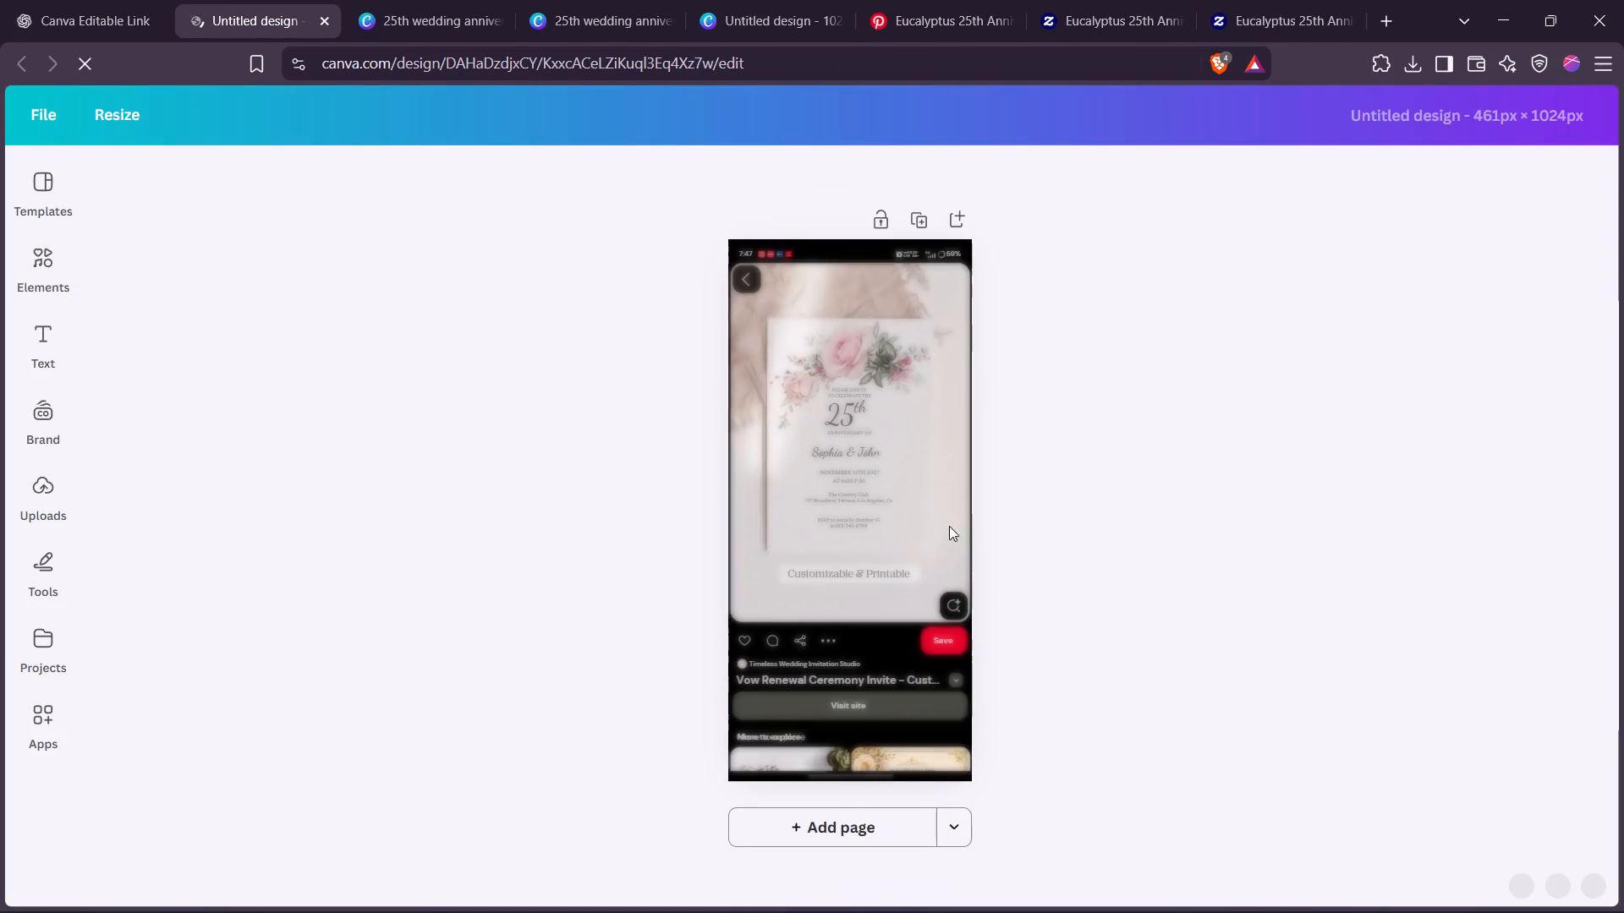
Open the floral invitation's link in the Canva desktop app, closing the second Untitled design and keeping the 105 × 148 mm card open.
click(954, 56)
key(ctrl+c)
key(alt+Tab)
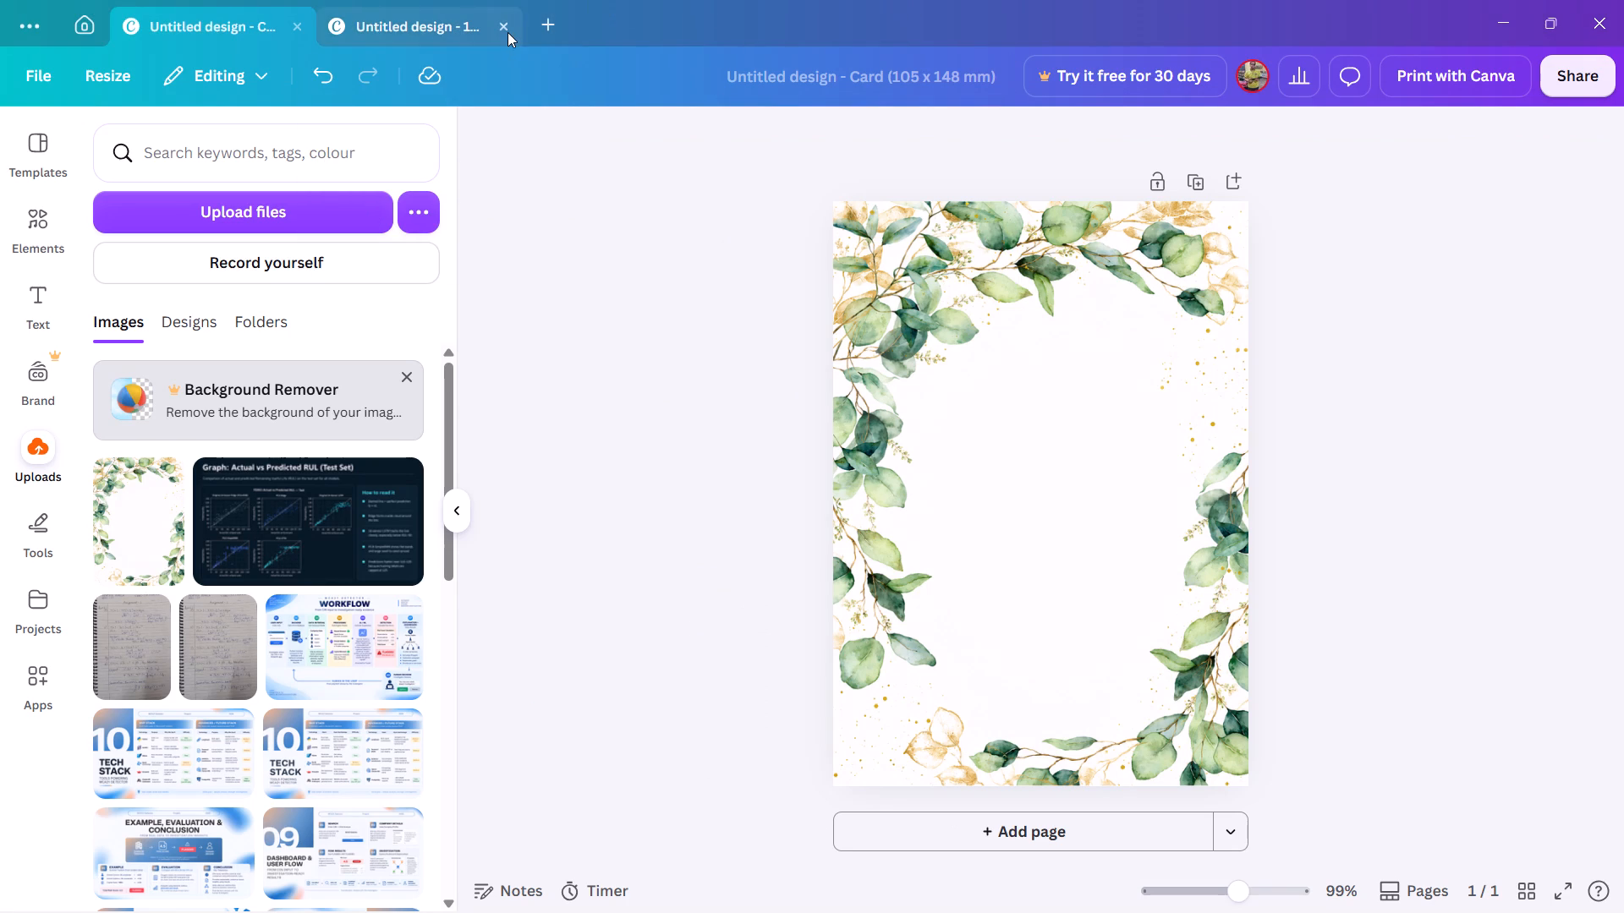
click(507, 32)
click(343, 25)
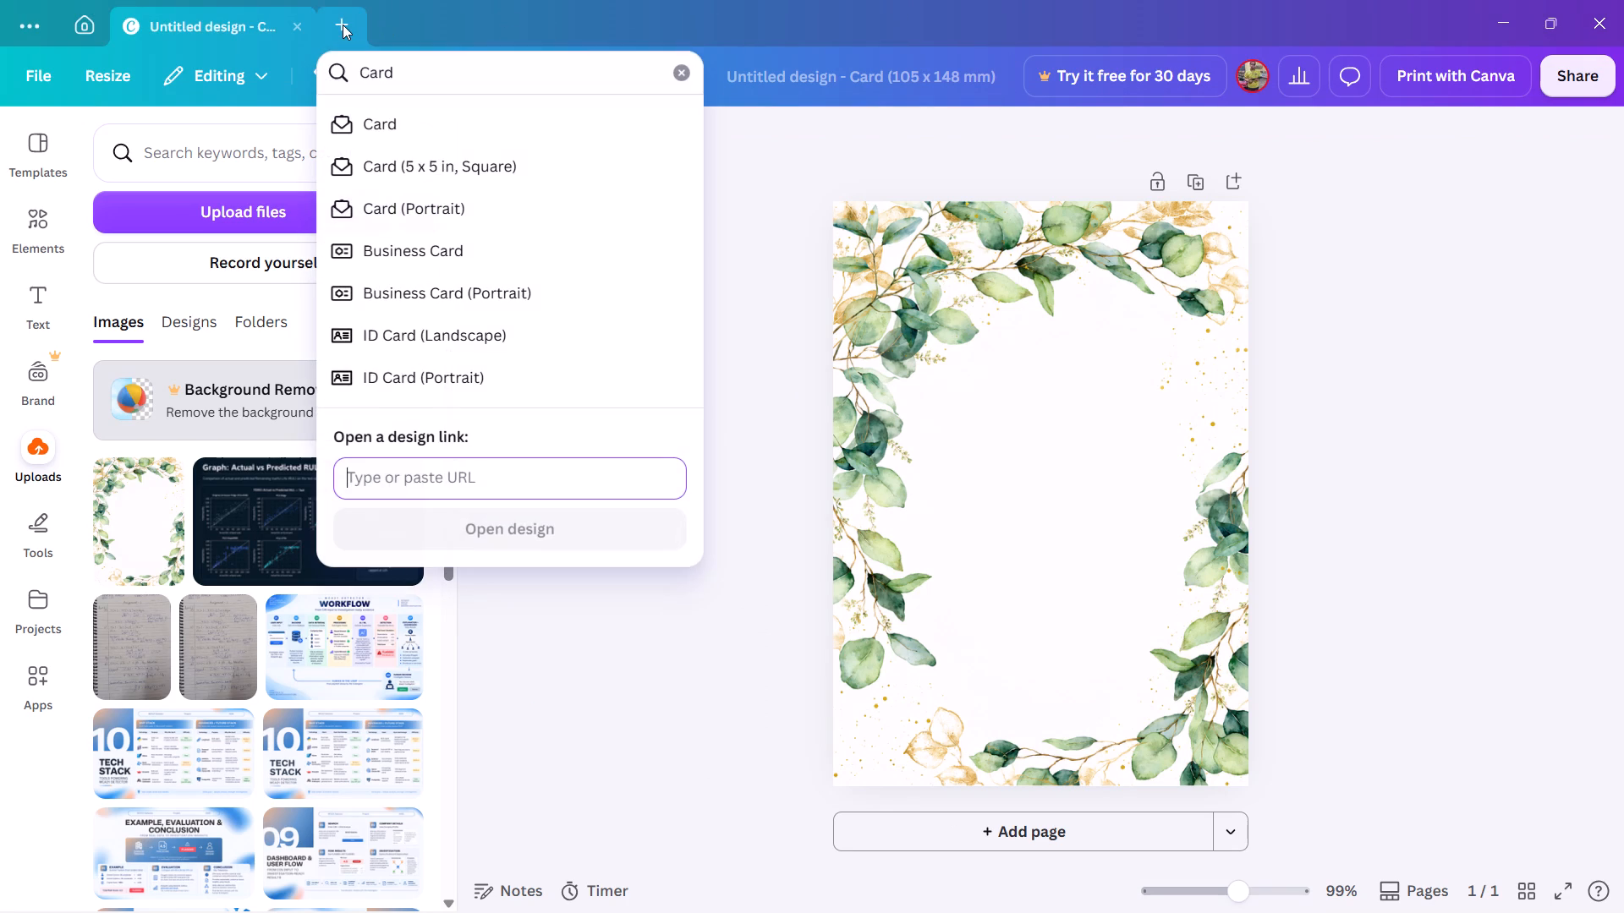
key(ctrl+v)
key(Return)
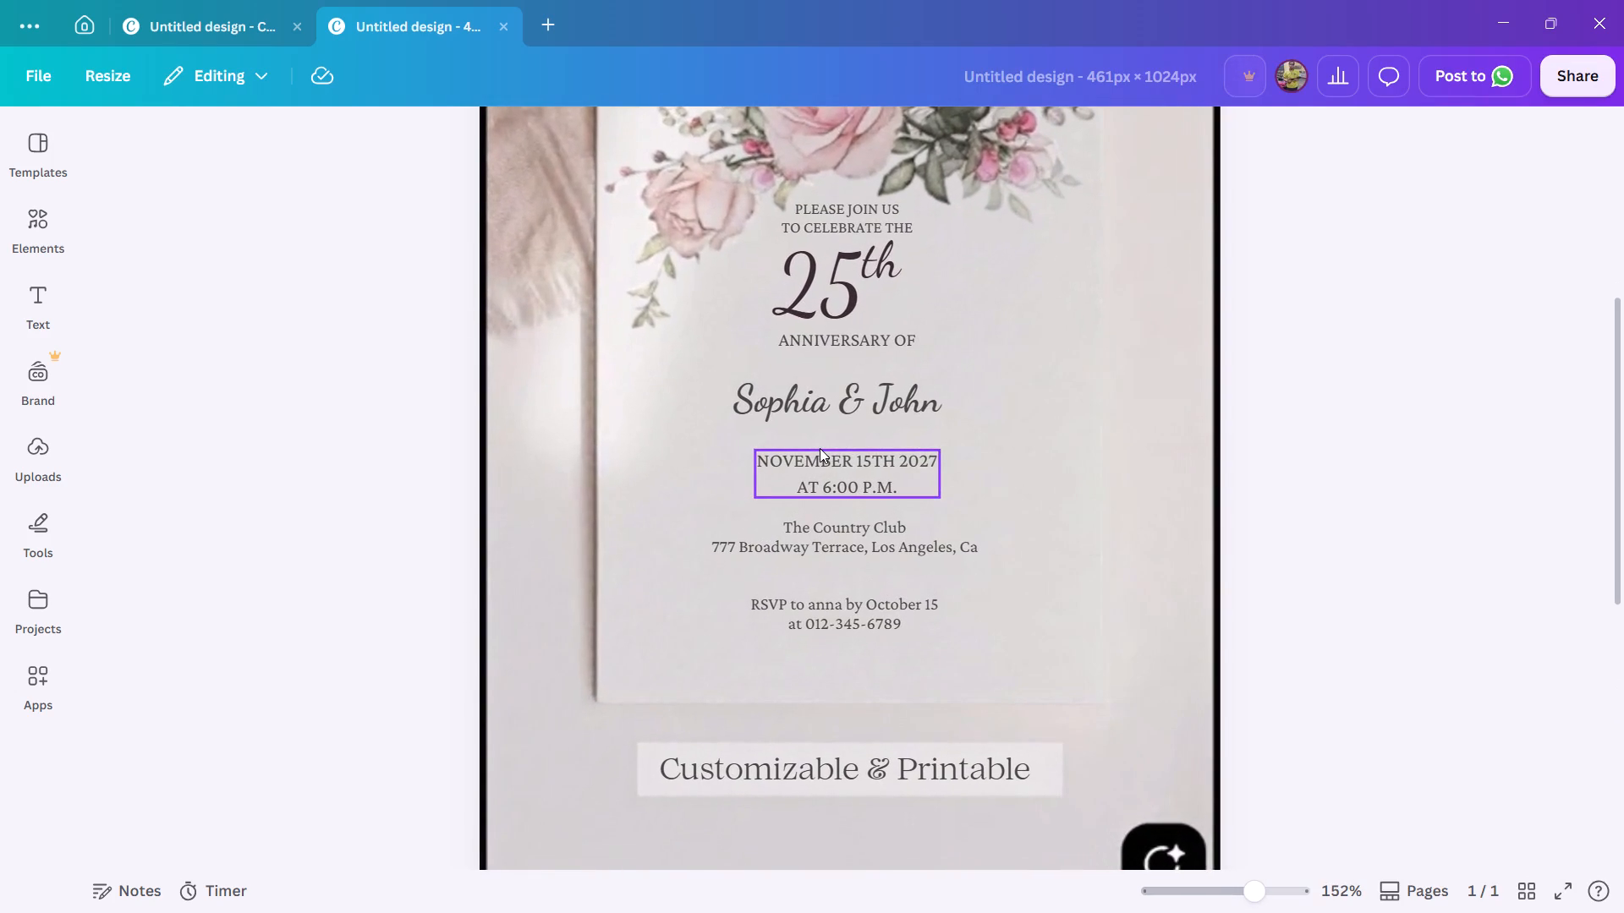
Replace the couple's names on the invitation with Vandana & Soni and widen the text box so they fit on one line.
click(826, 401)
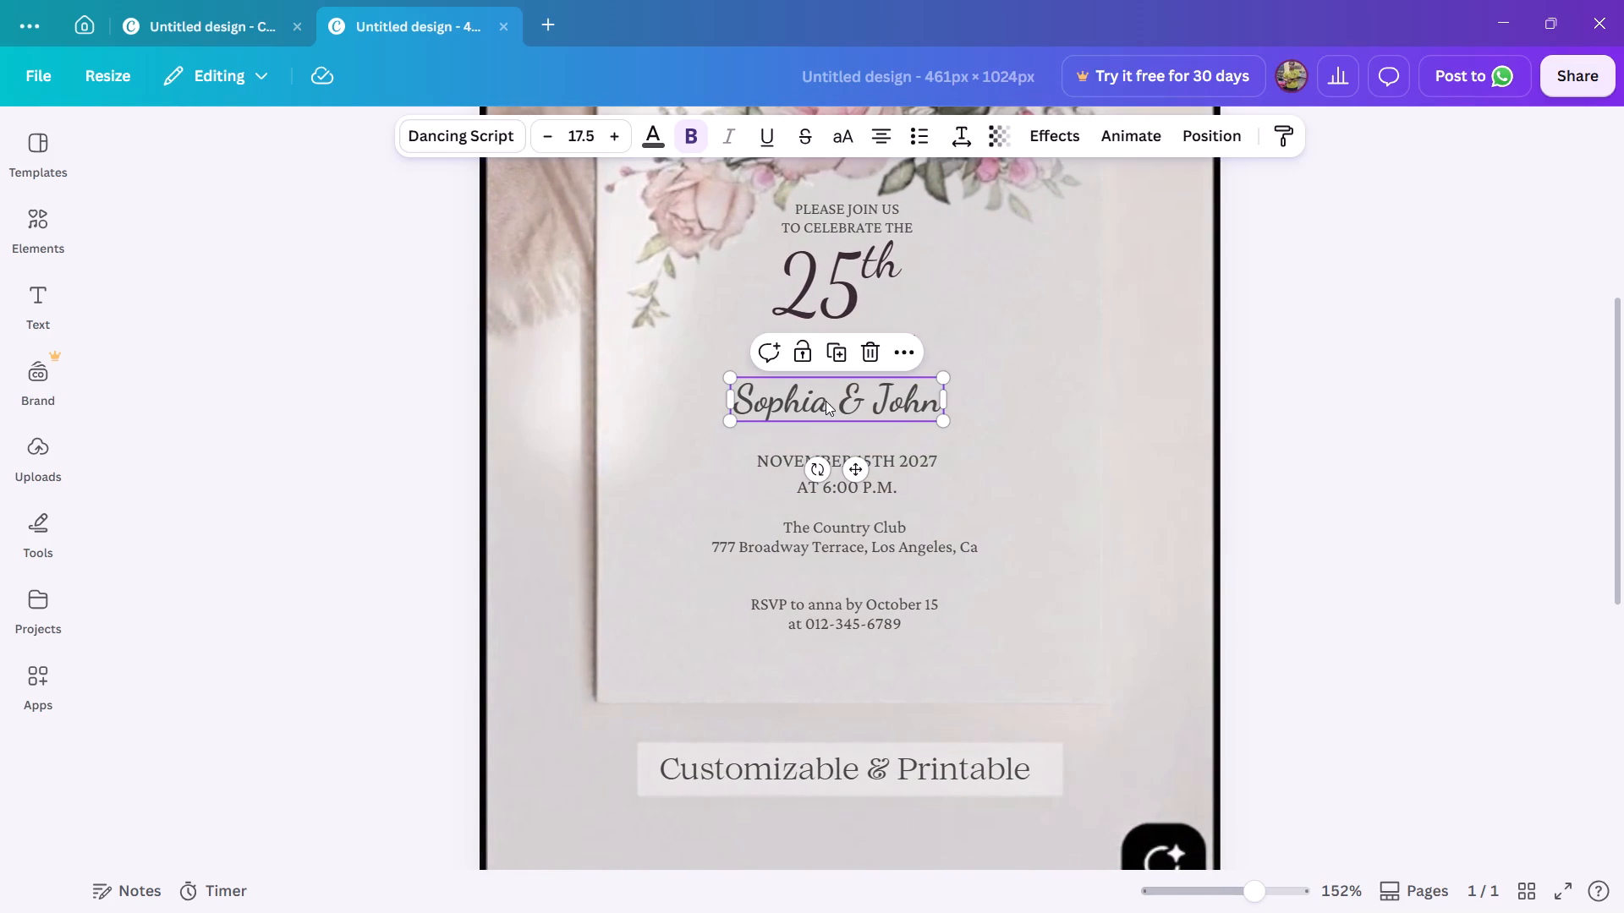
double_click(826, 401)
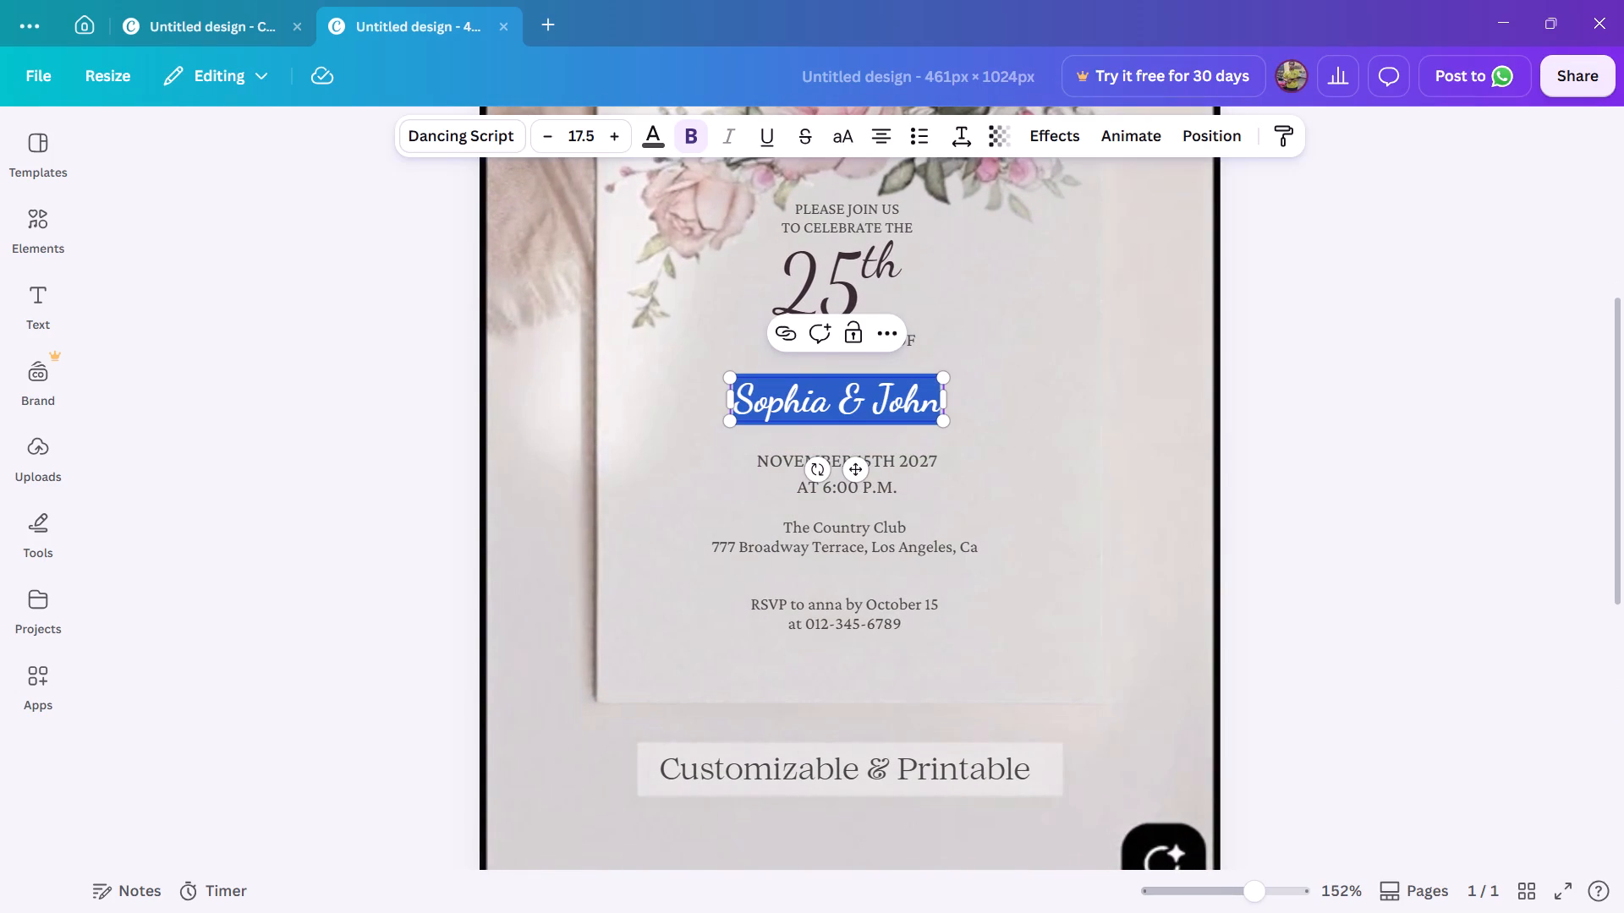
key(shift+v)
text(andavn)
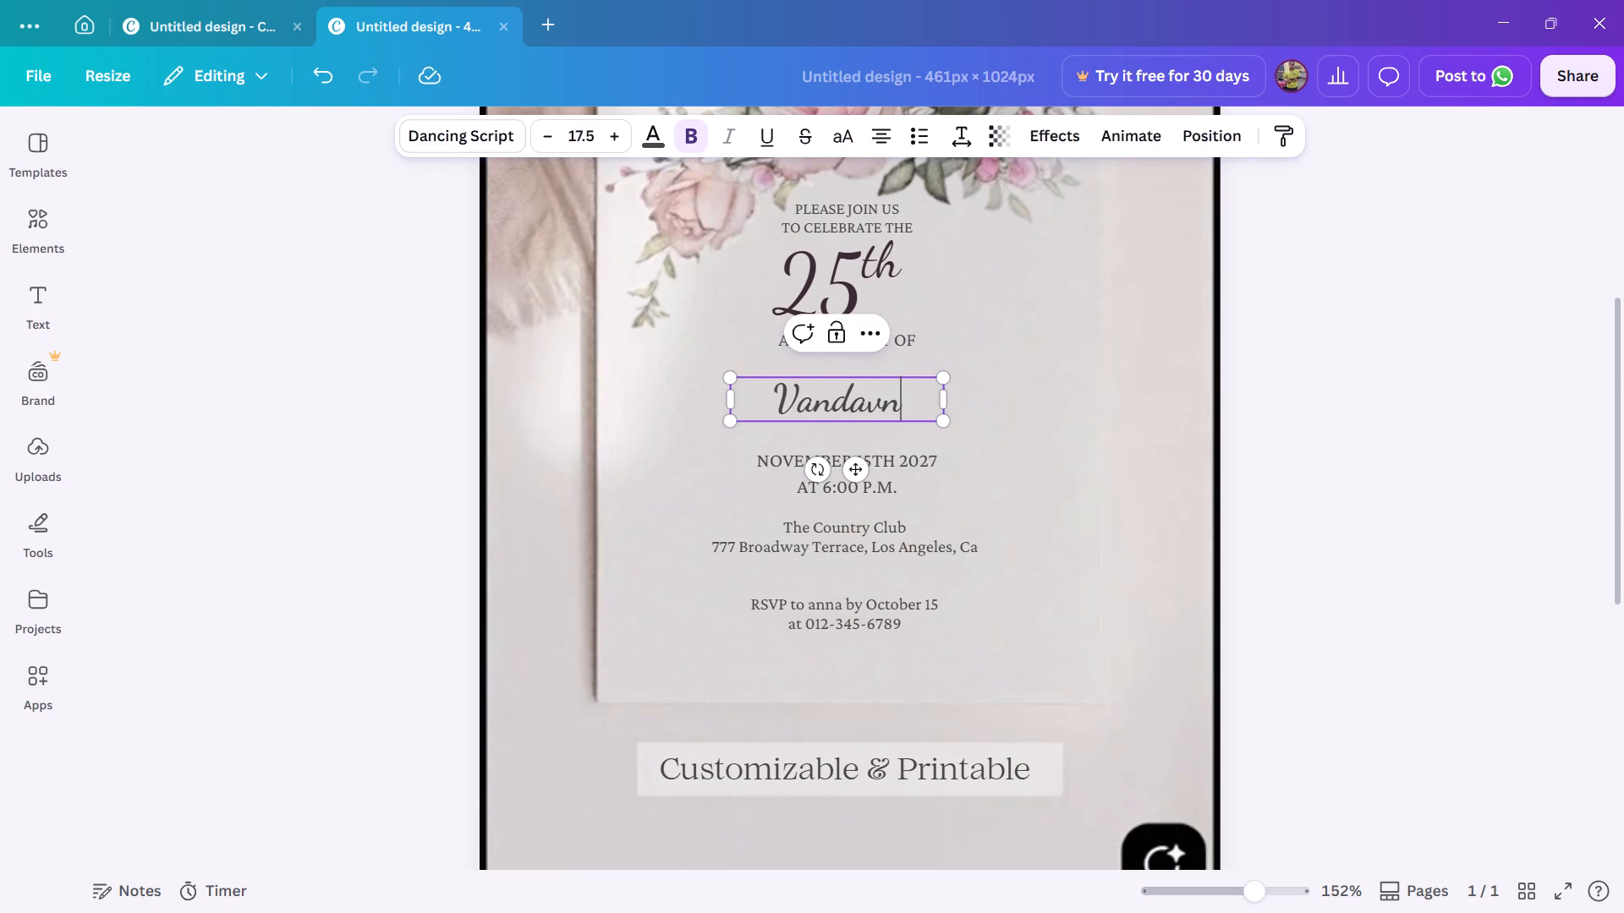
key(BackSpace)
key(BackSpace)
text(na)
key(shift+ampersand)
key(BackSpace)
key(space)
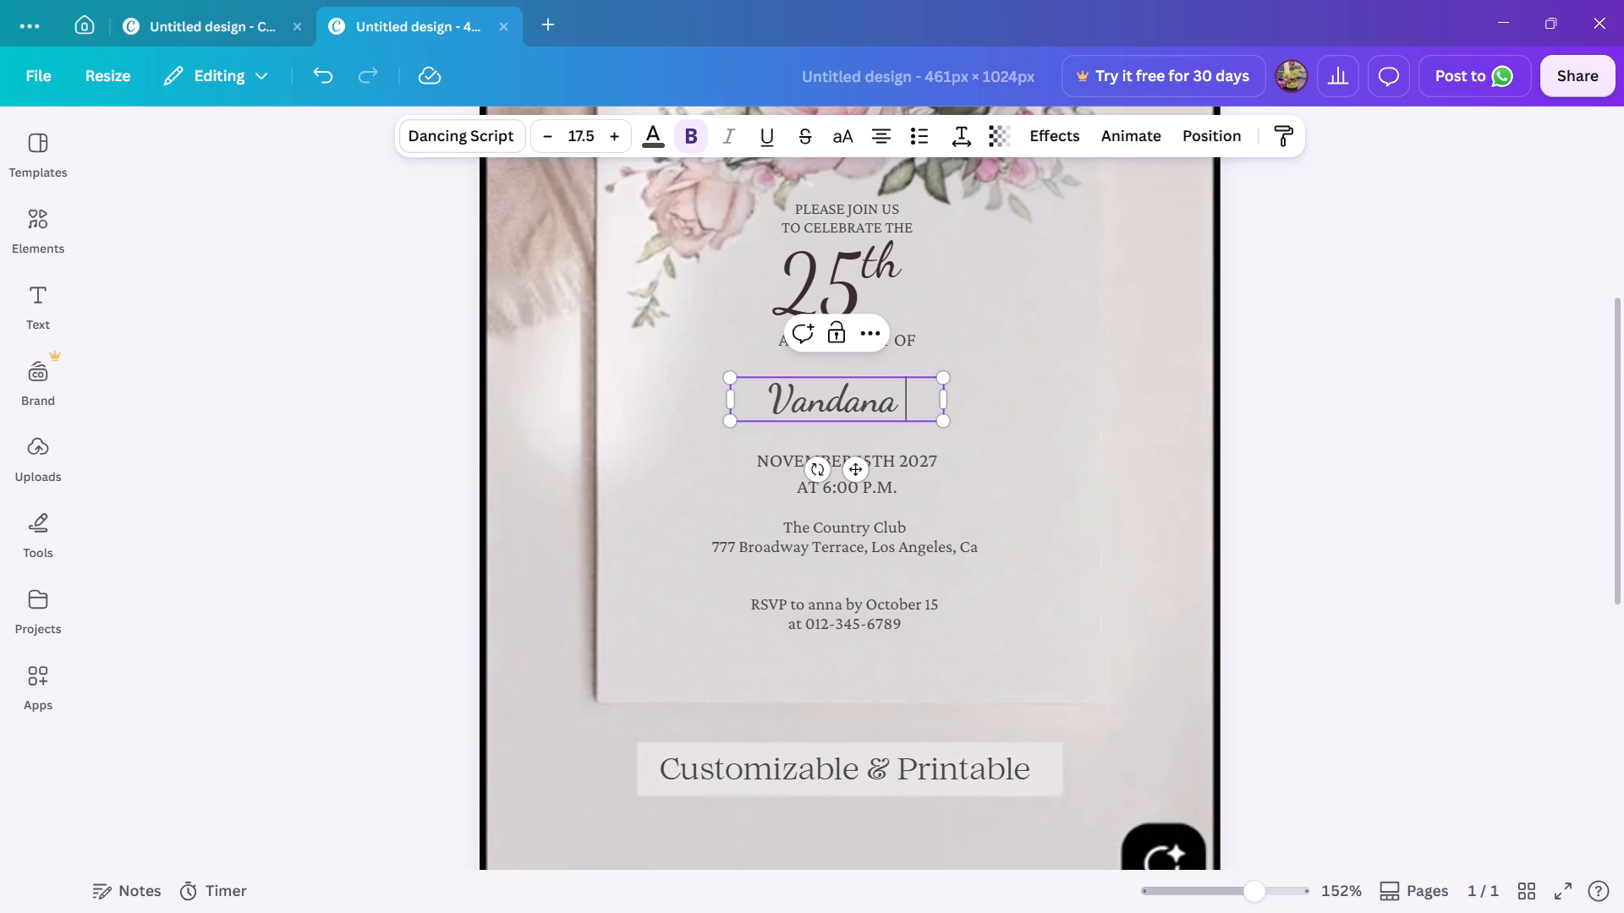
text(&)
key(space)
text(Soni)
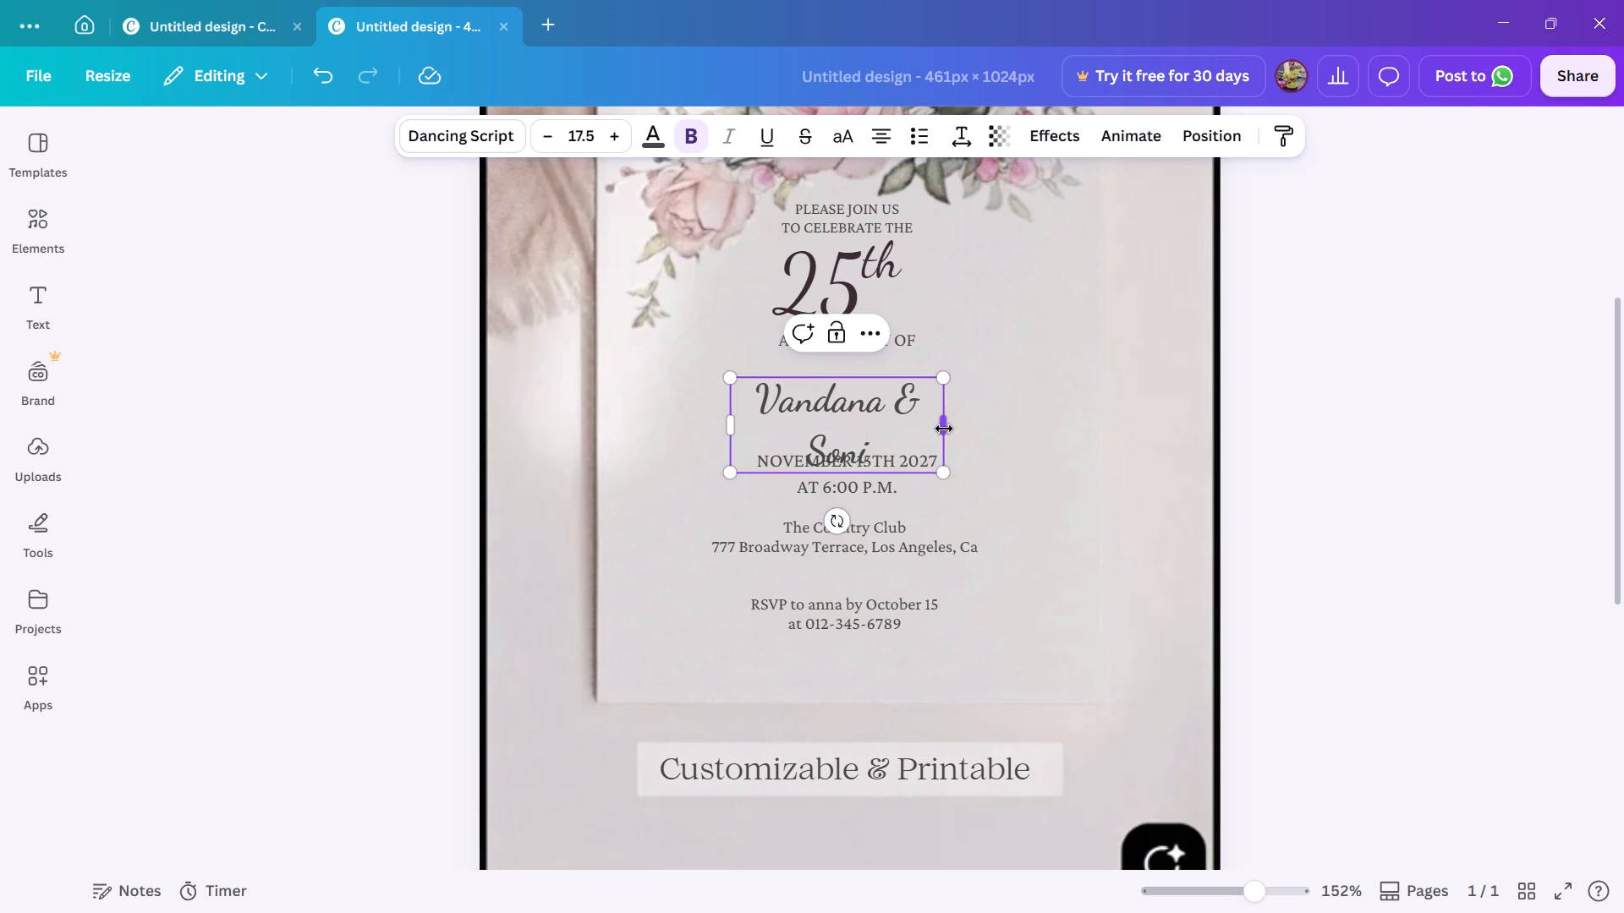
drag(944, 429, 979, 428)
click(1020, 441)
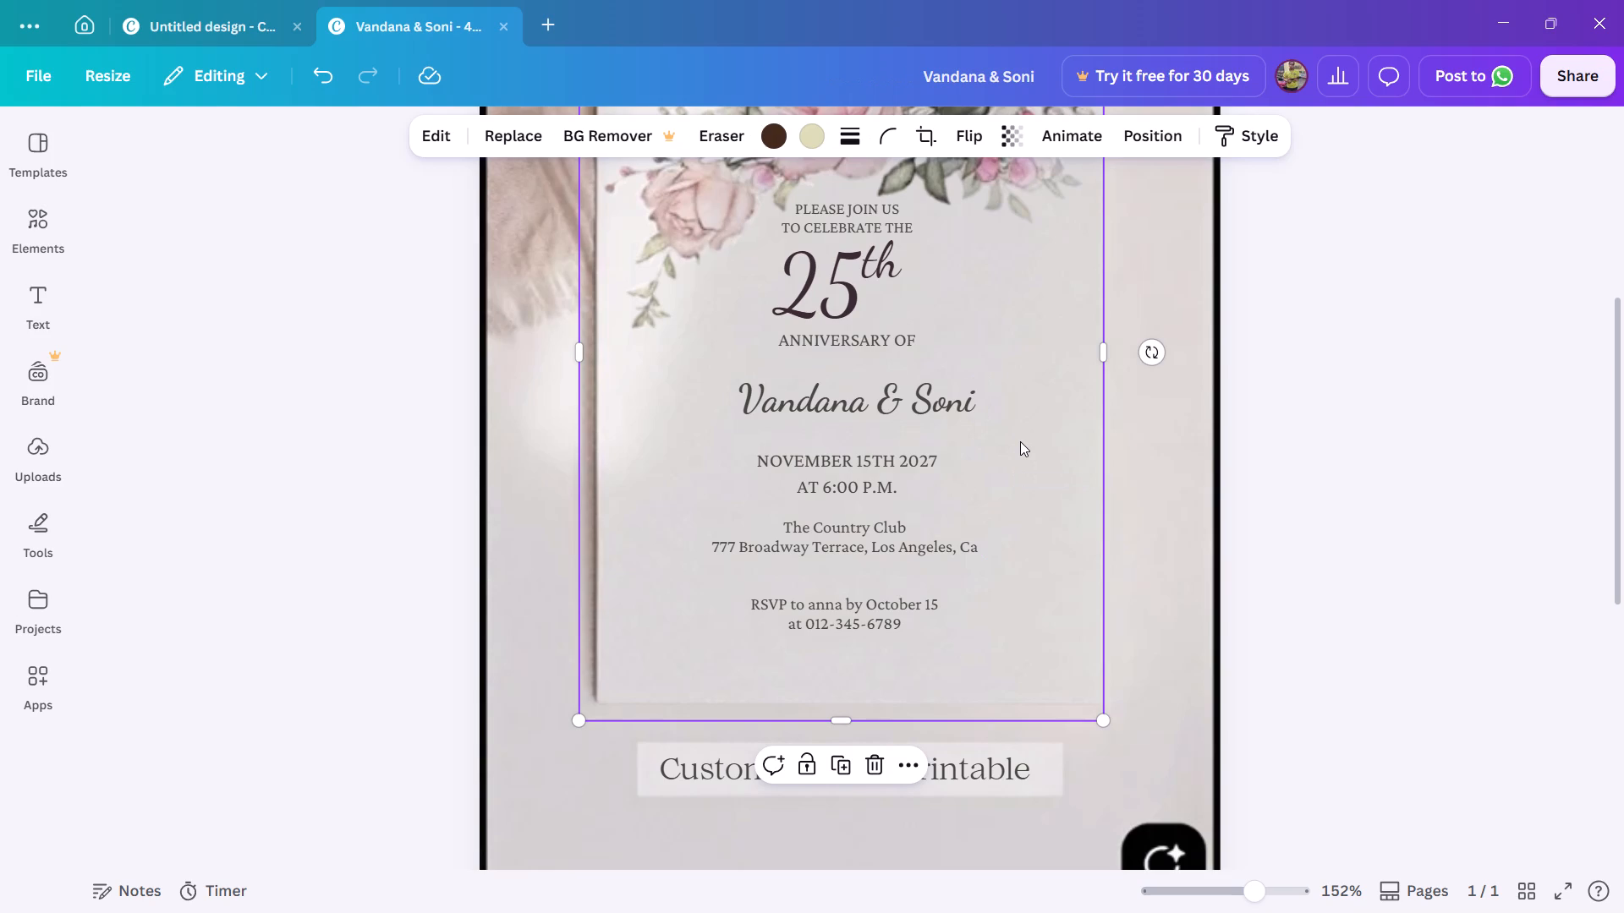
Change the date line below the couple's names to December 2nd 2026.
click(895, 459)
double_click(895, 459)
click(895, 459)
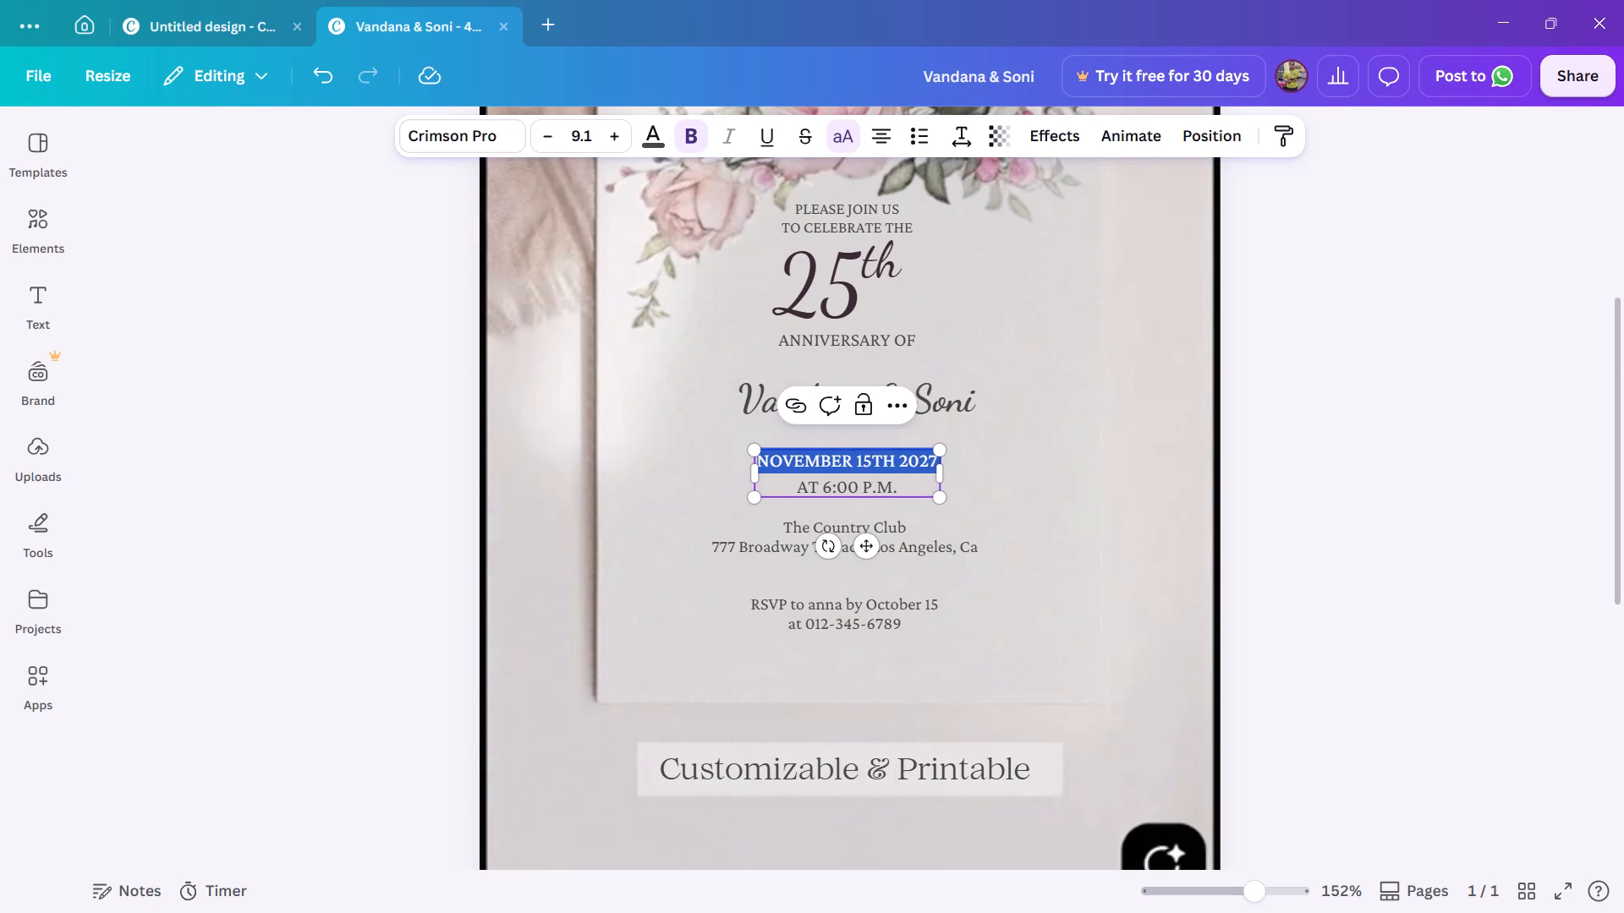
key(Left)
key(Left)
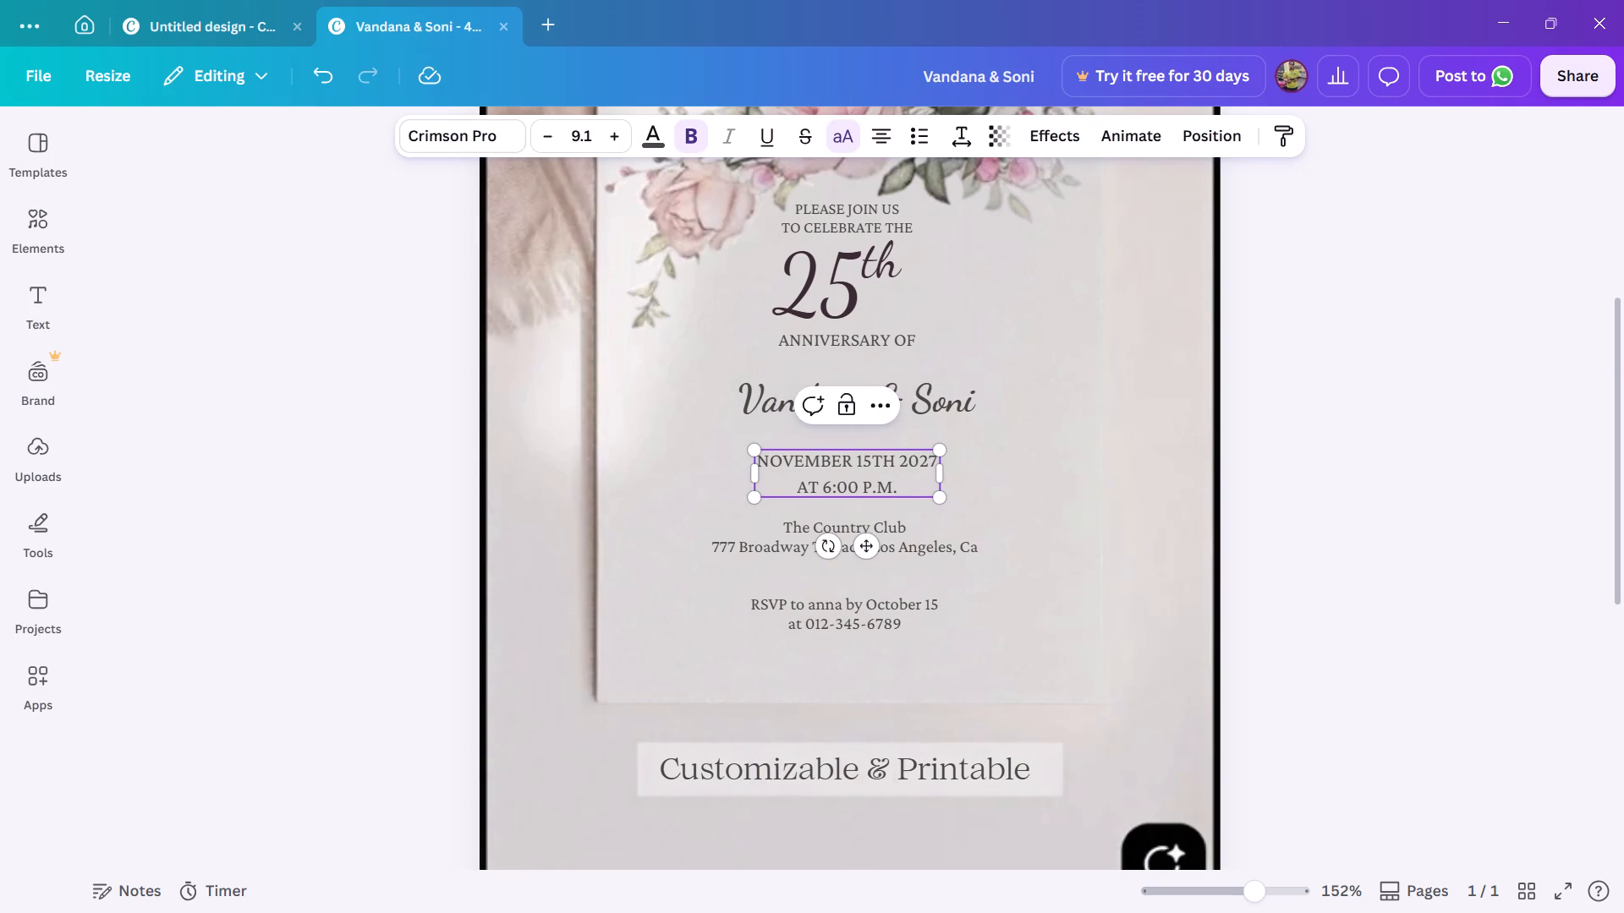
key(Left)
key(Delete)
key(Delete)
key(Delete)
key(Delete)
key(Delete)
key(Delete)
key(Delete)
key(Delete)
key(Delete)
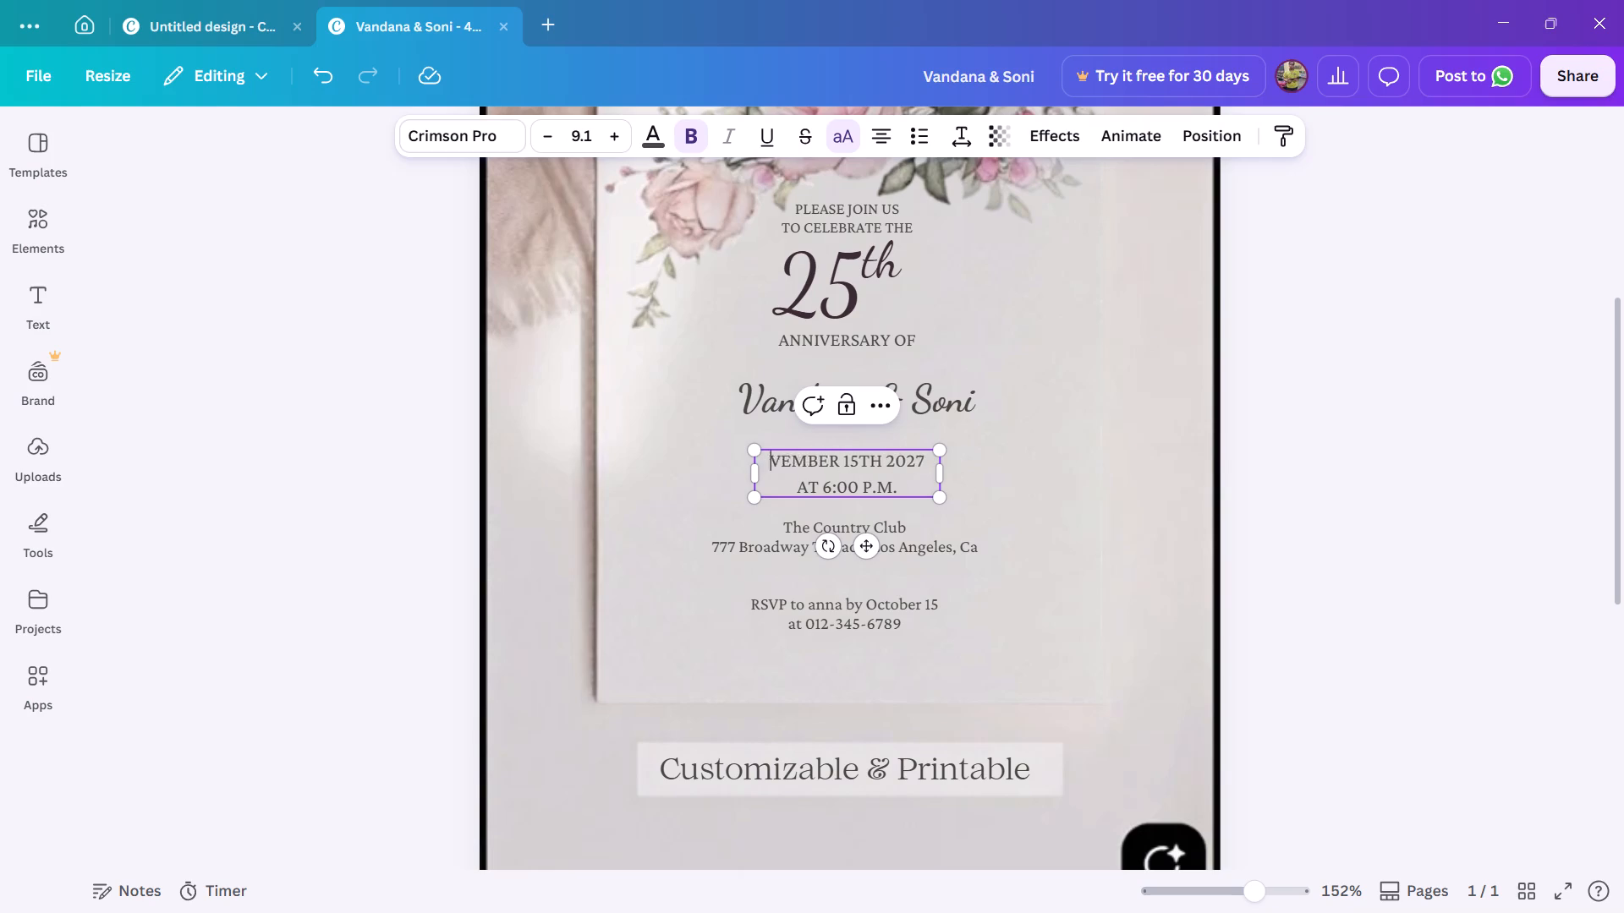
key(Delete)
key(Delete)
key(Delete)
key(Delete)
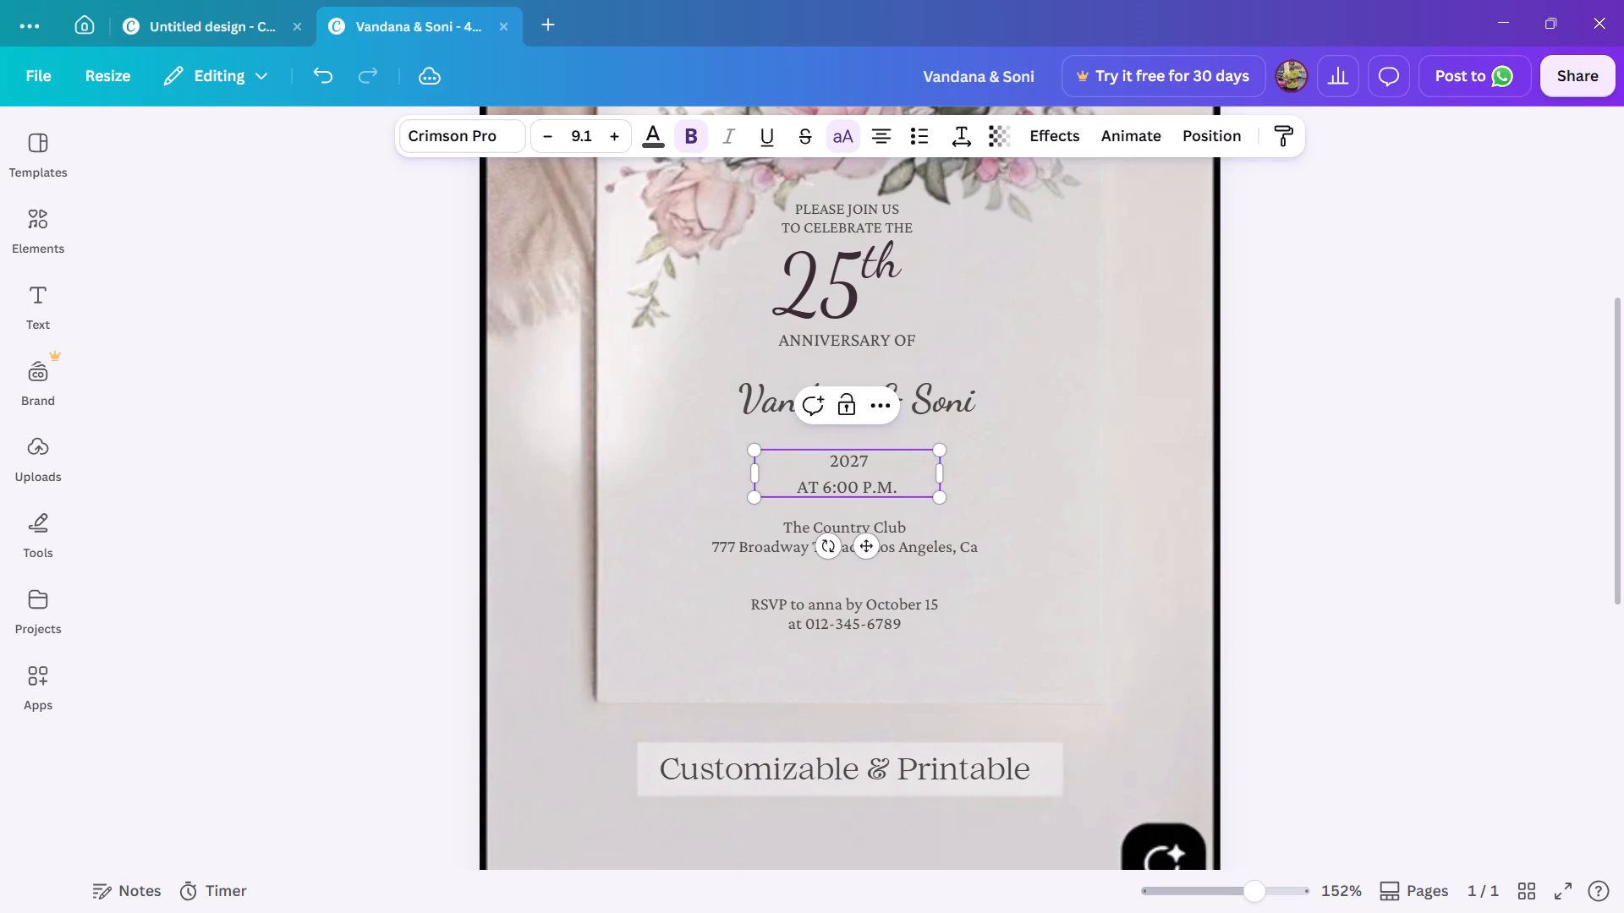
text(Dece)
text(mber)
key(space)
text(2nd)
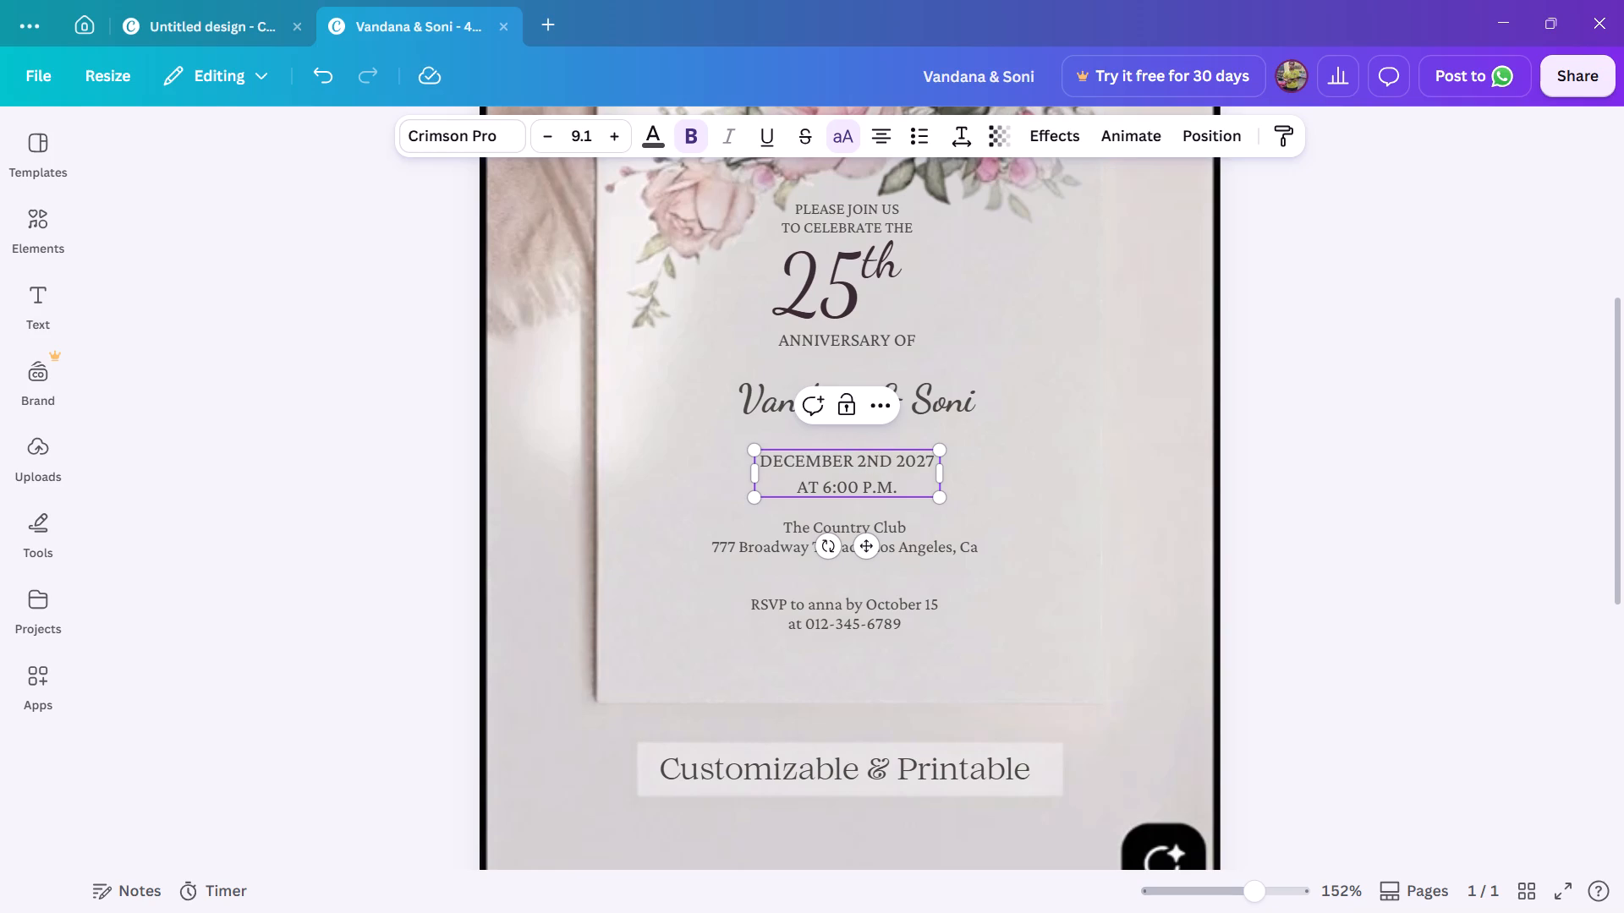
key(Right)
key(Right)
key(Right)
key(Right)
key(Right)
key(BackSpace)
key(6)
Change the event time below the date to 8:00 P.M.
key(Down)
key(Left)
key(Left)
key(Left)
key(Left)
key(Left)
key(Left)
key(Left)
key(Left)
key(BackSpace)
key(8)
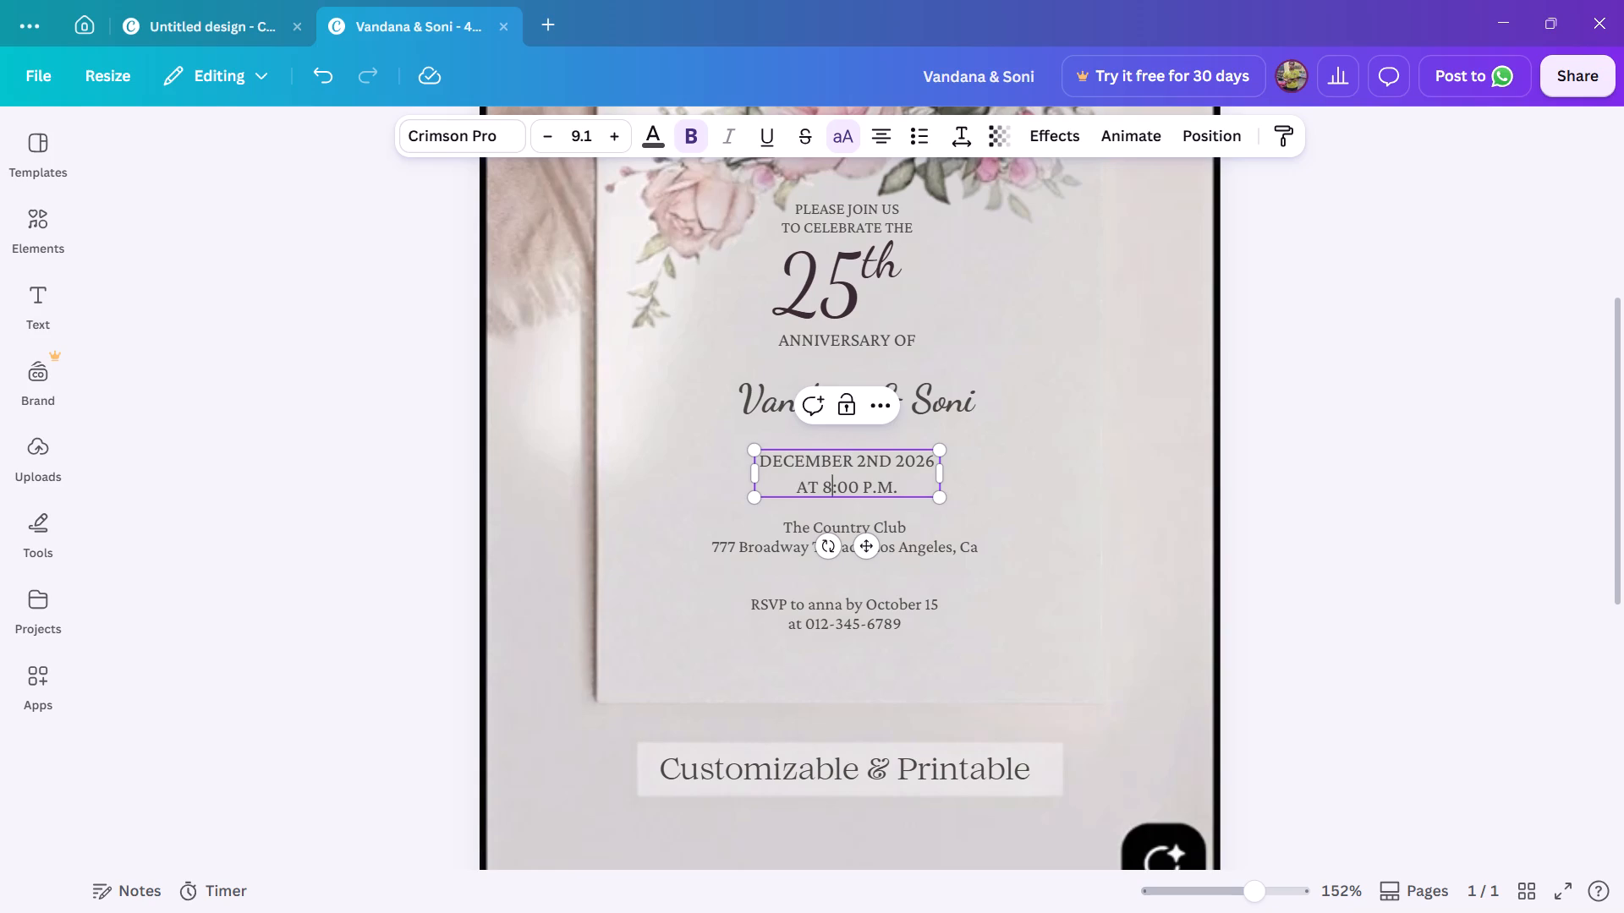
click(1007, 566)
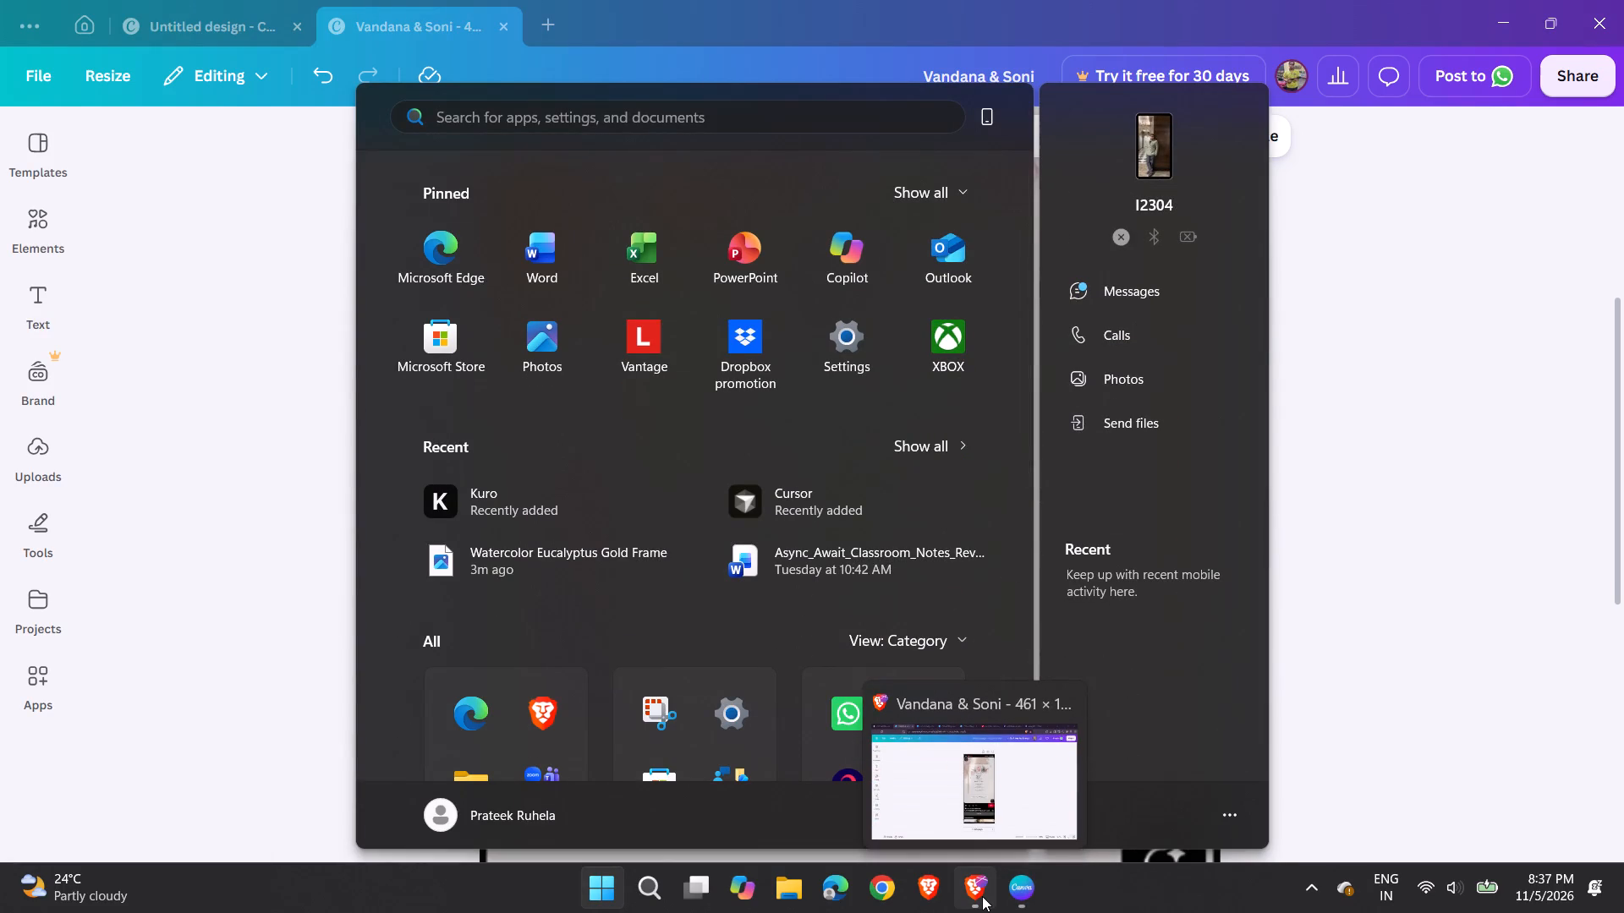
Switch to the Brave browser, open a new tab and close the Canva, Pinterest and Zazzle tabs, keeping the ChatGPT conversation.
click(947, 785)
click(1380, 17)
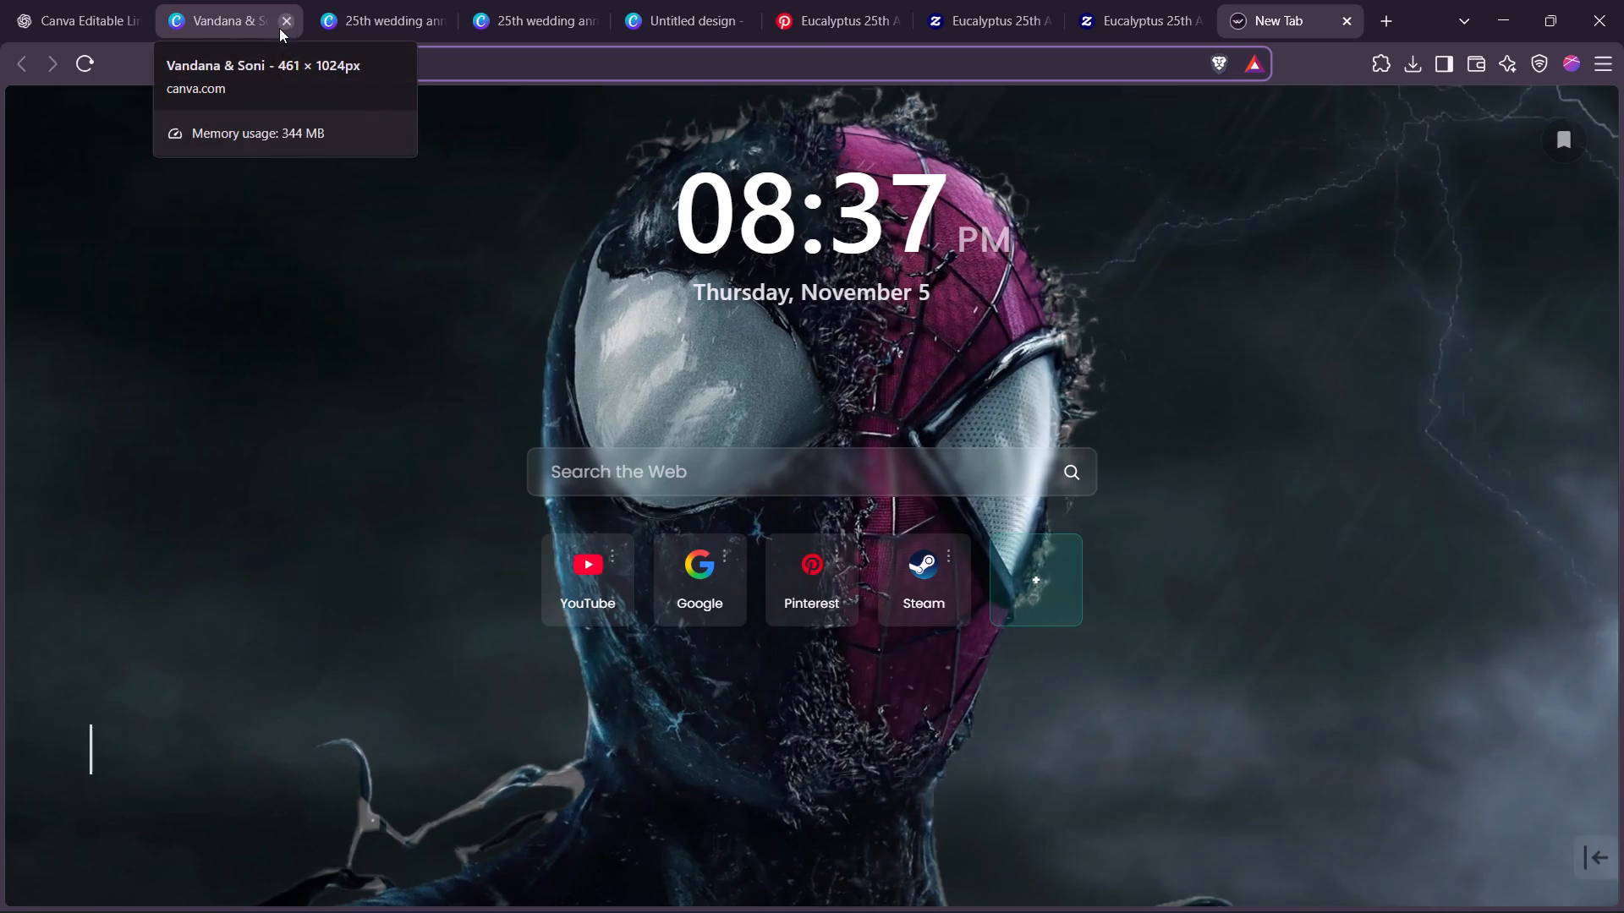
click(268, 25)
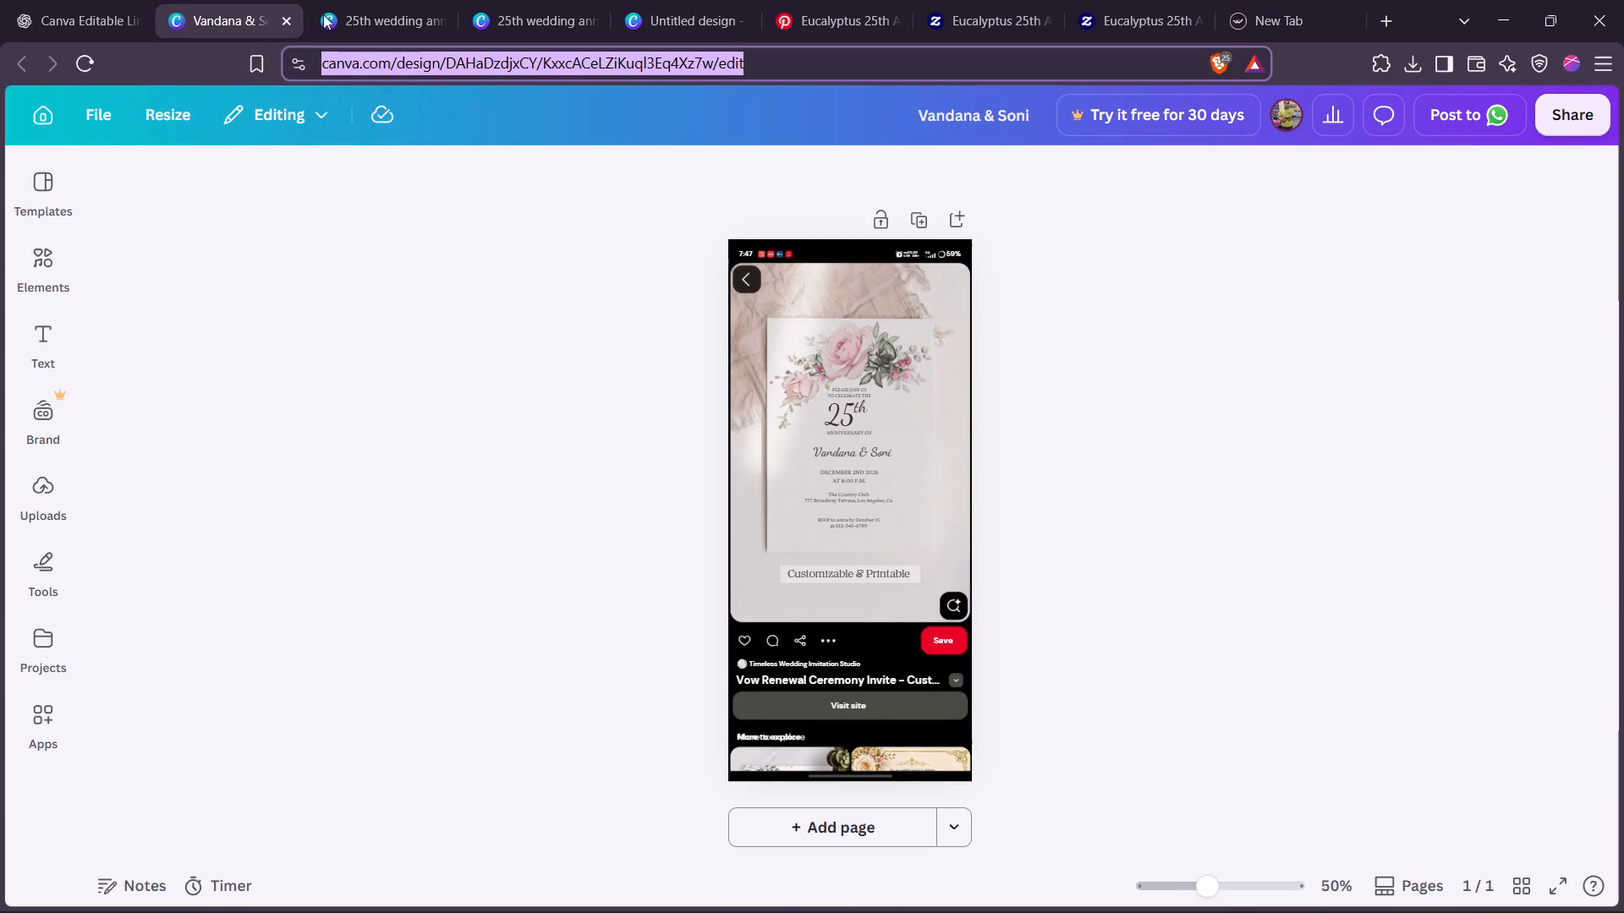
click(434, 25)
click(434, 25)
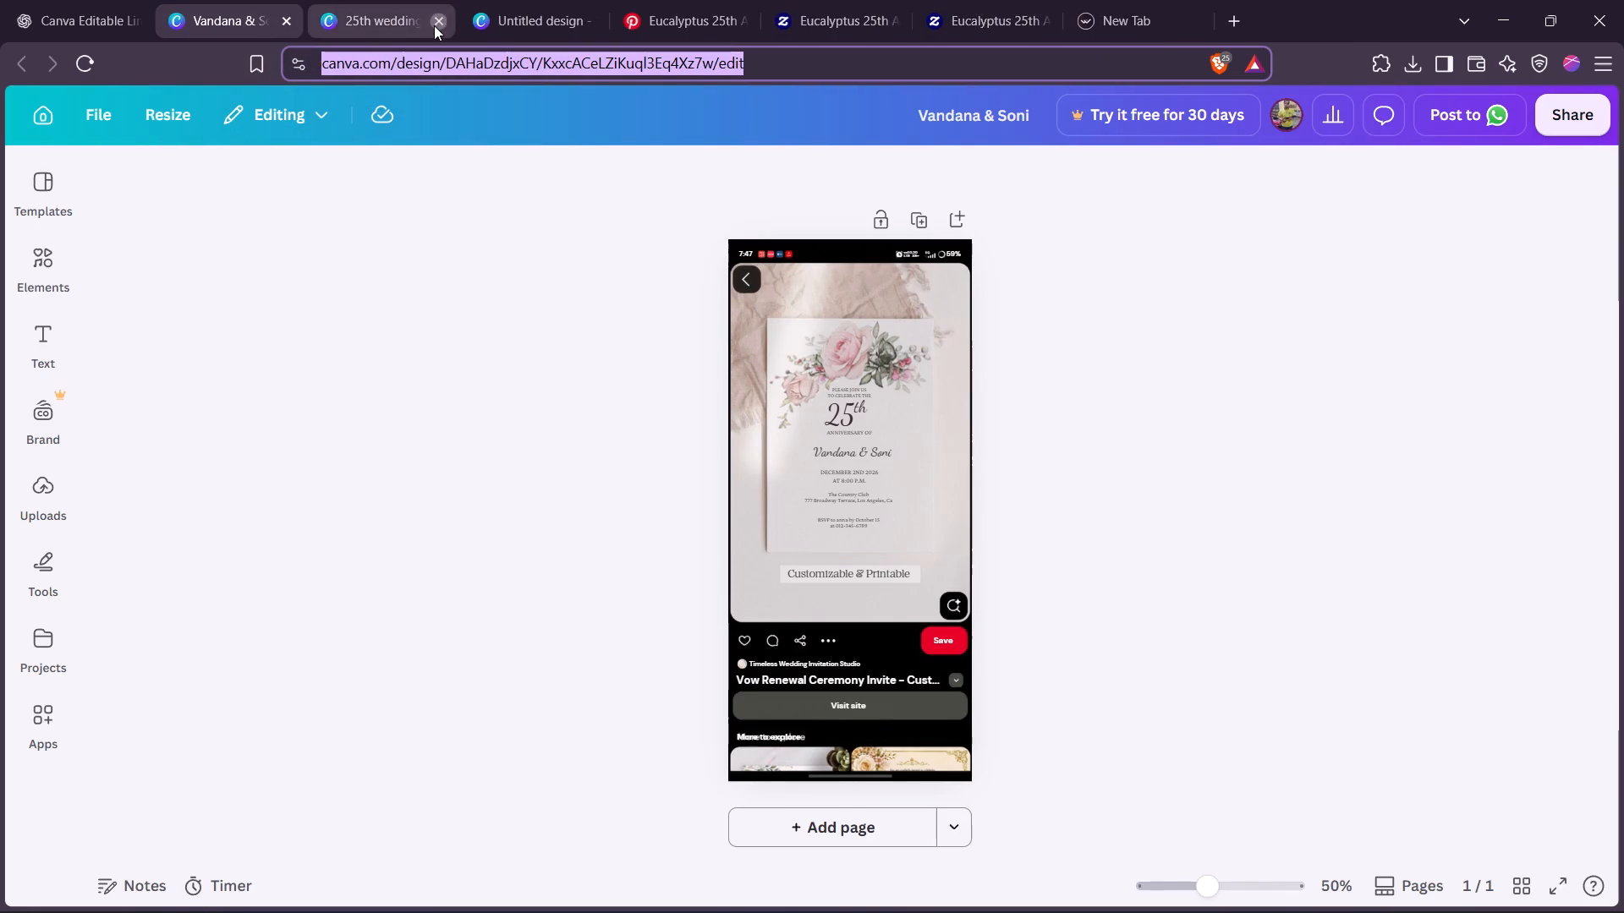
click(434, 25)
click(434, 25)
click(434, 25)
click(434, 25)
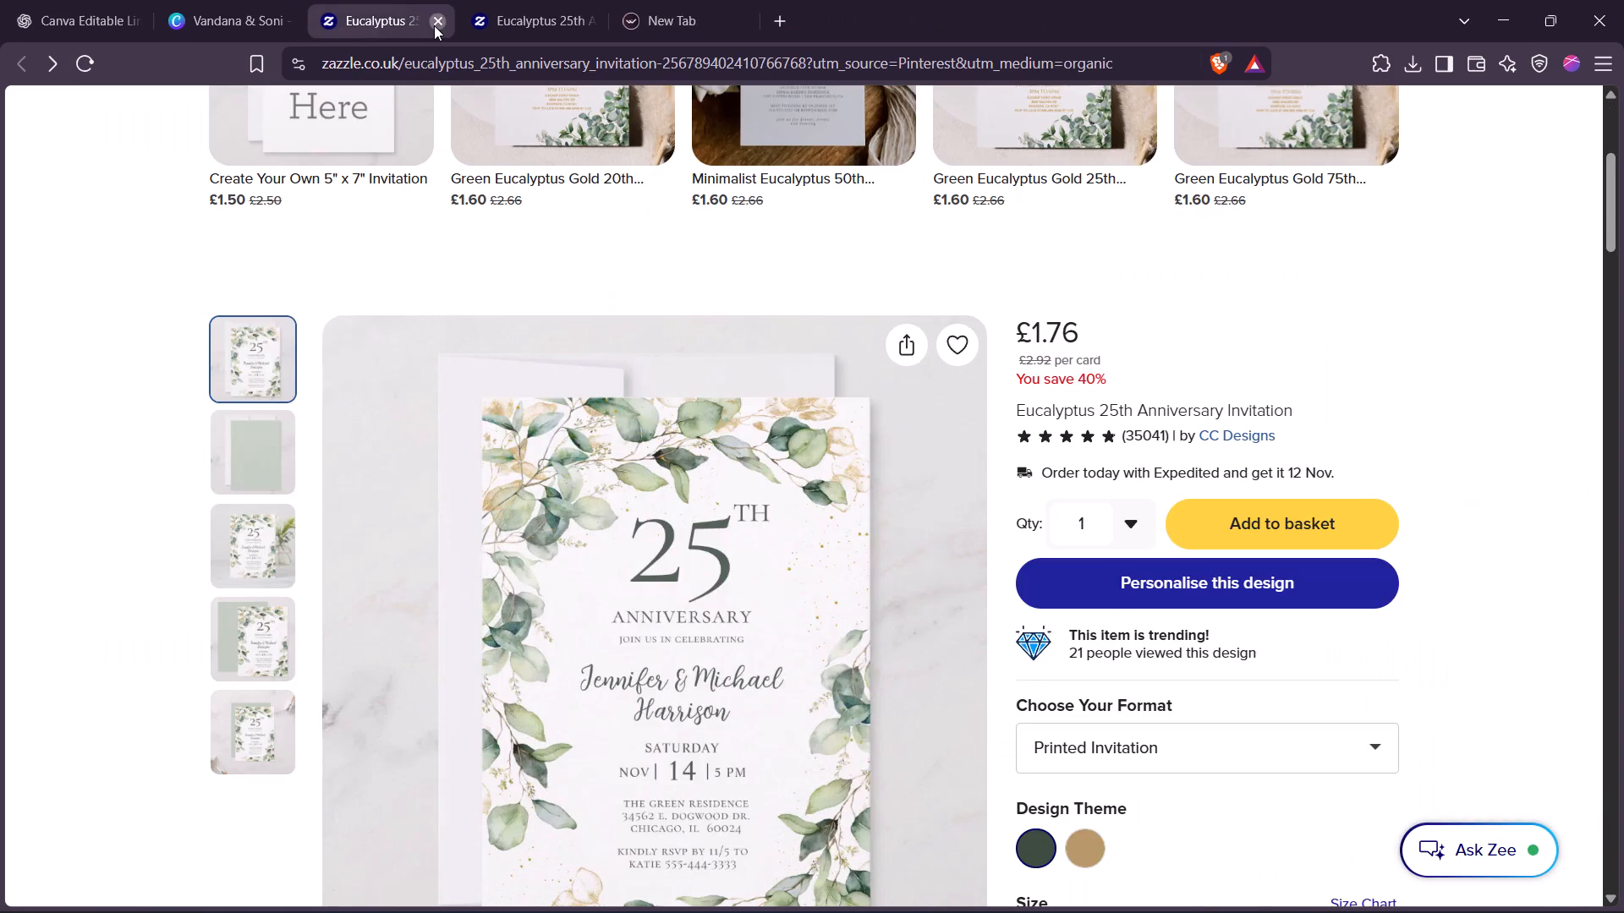
click(434, 25)
click(284, 24)
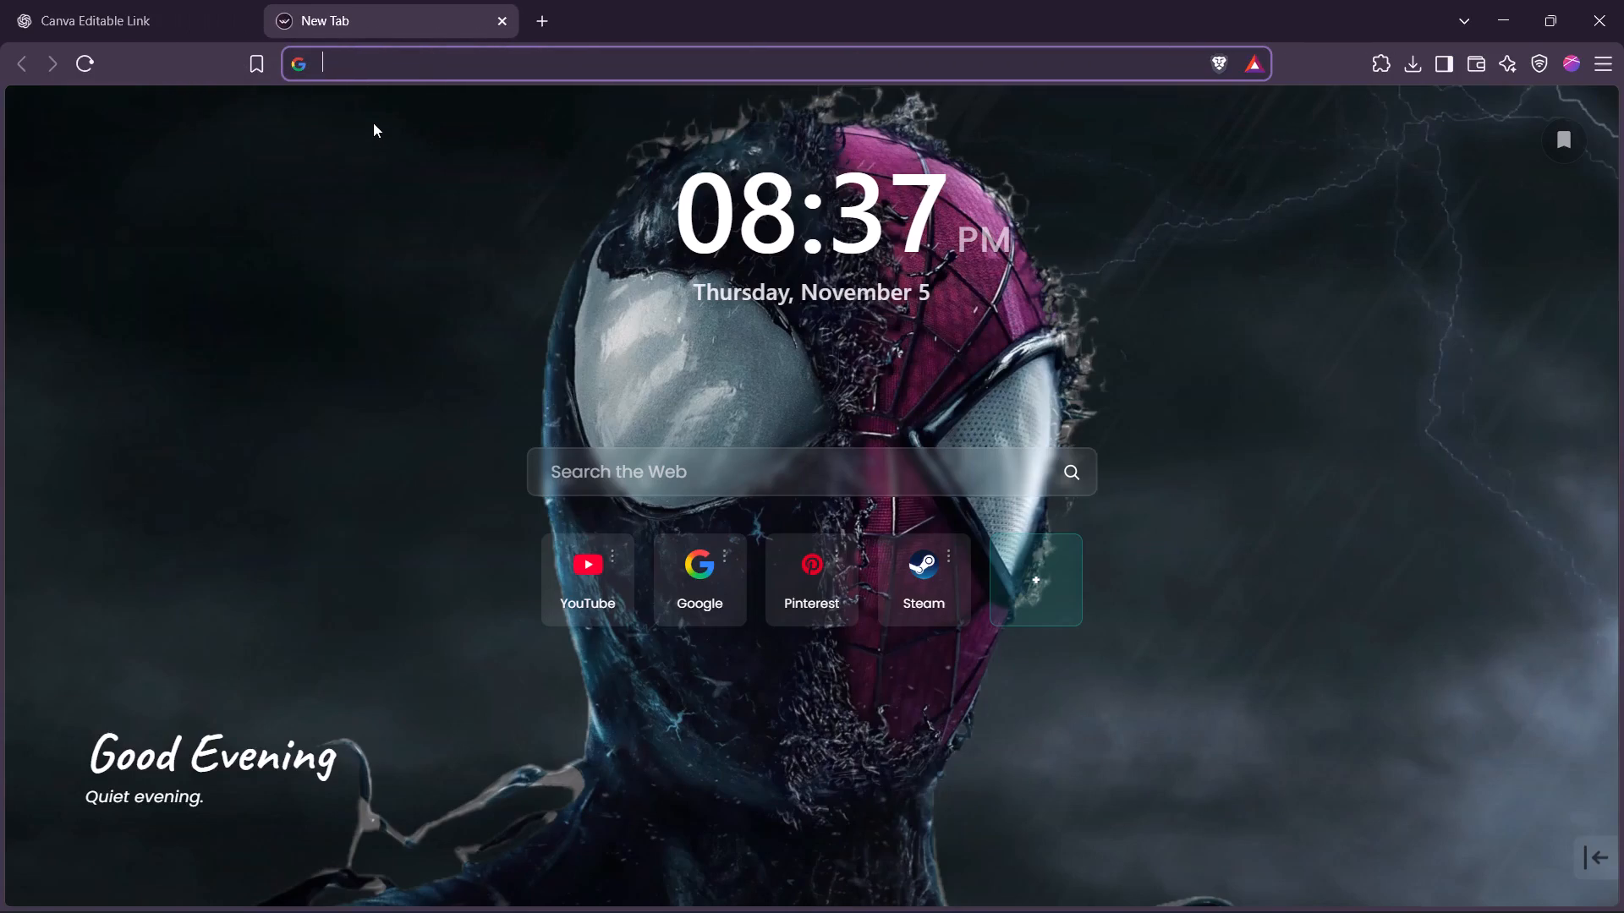
Search Google for maharaj agresan, add khurja to the query and choose the suggestion maharaja agrasen bhawan khurja.
text(maharaj)
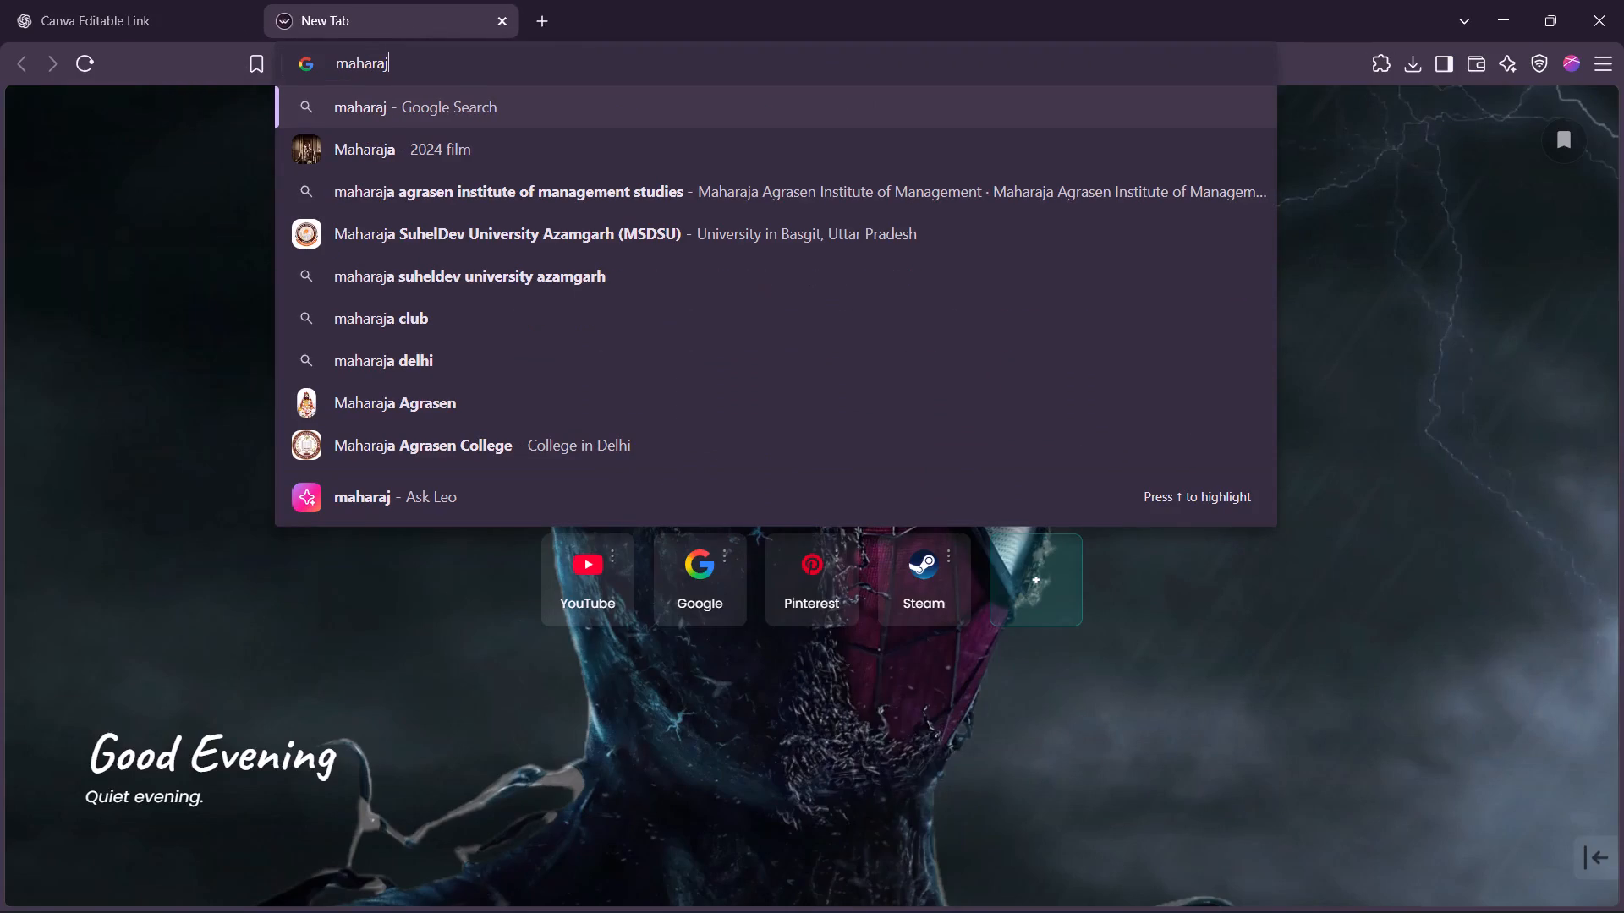
key(space)
text(agre)
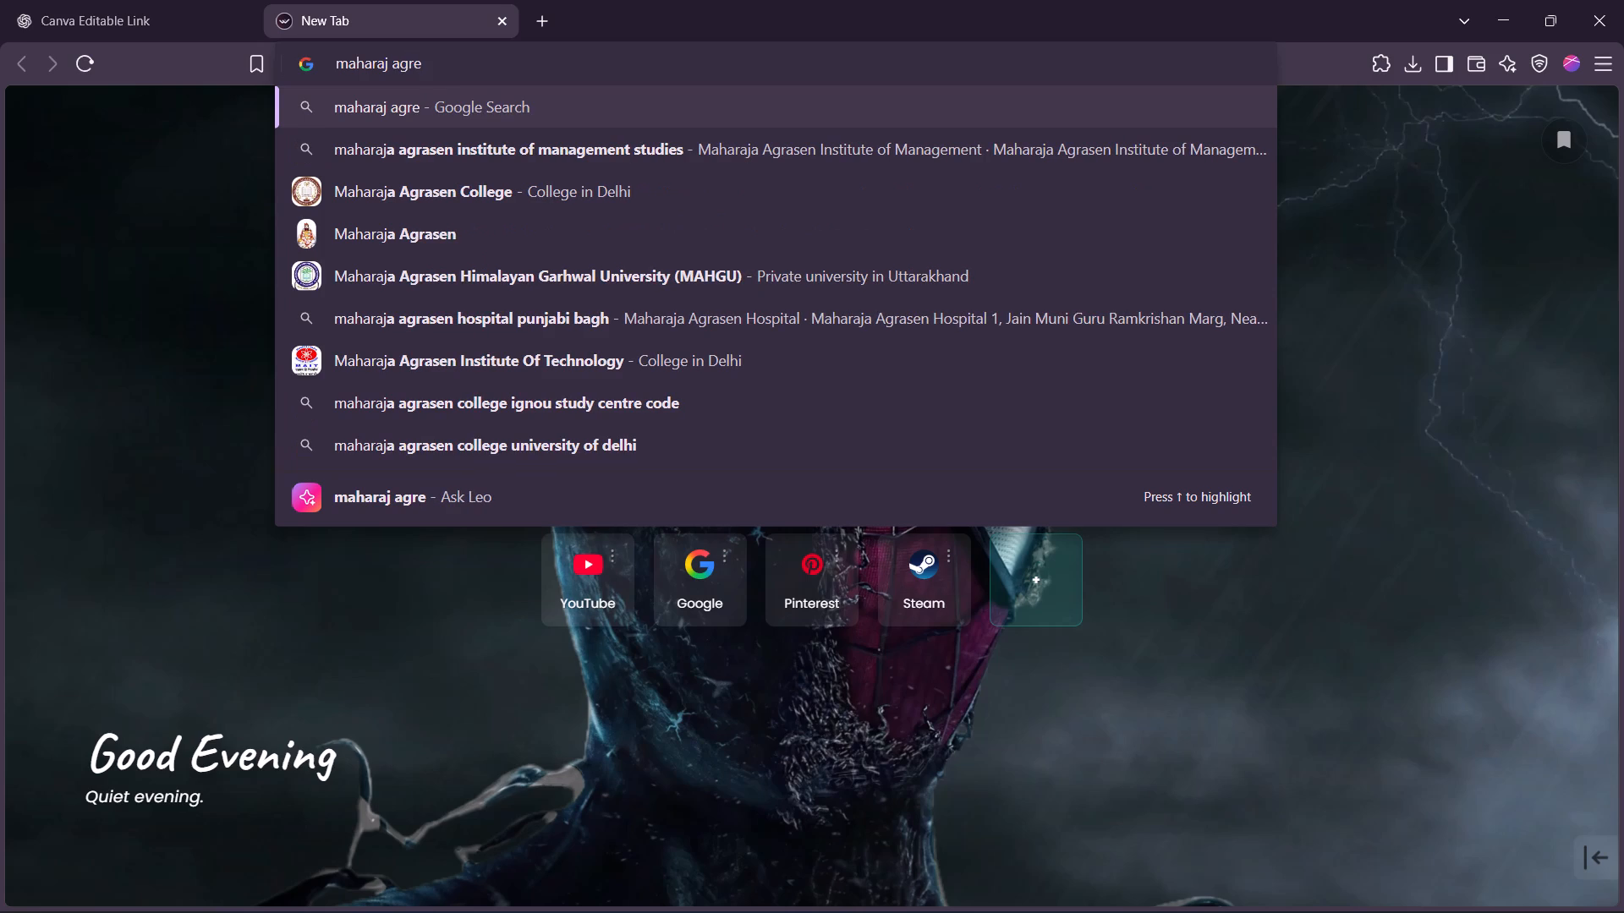
text(san)
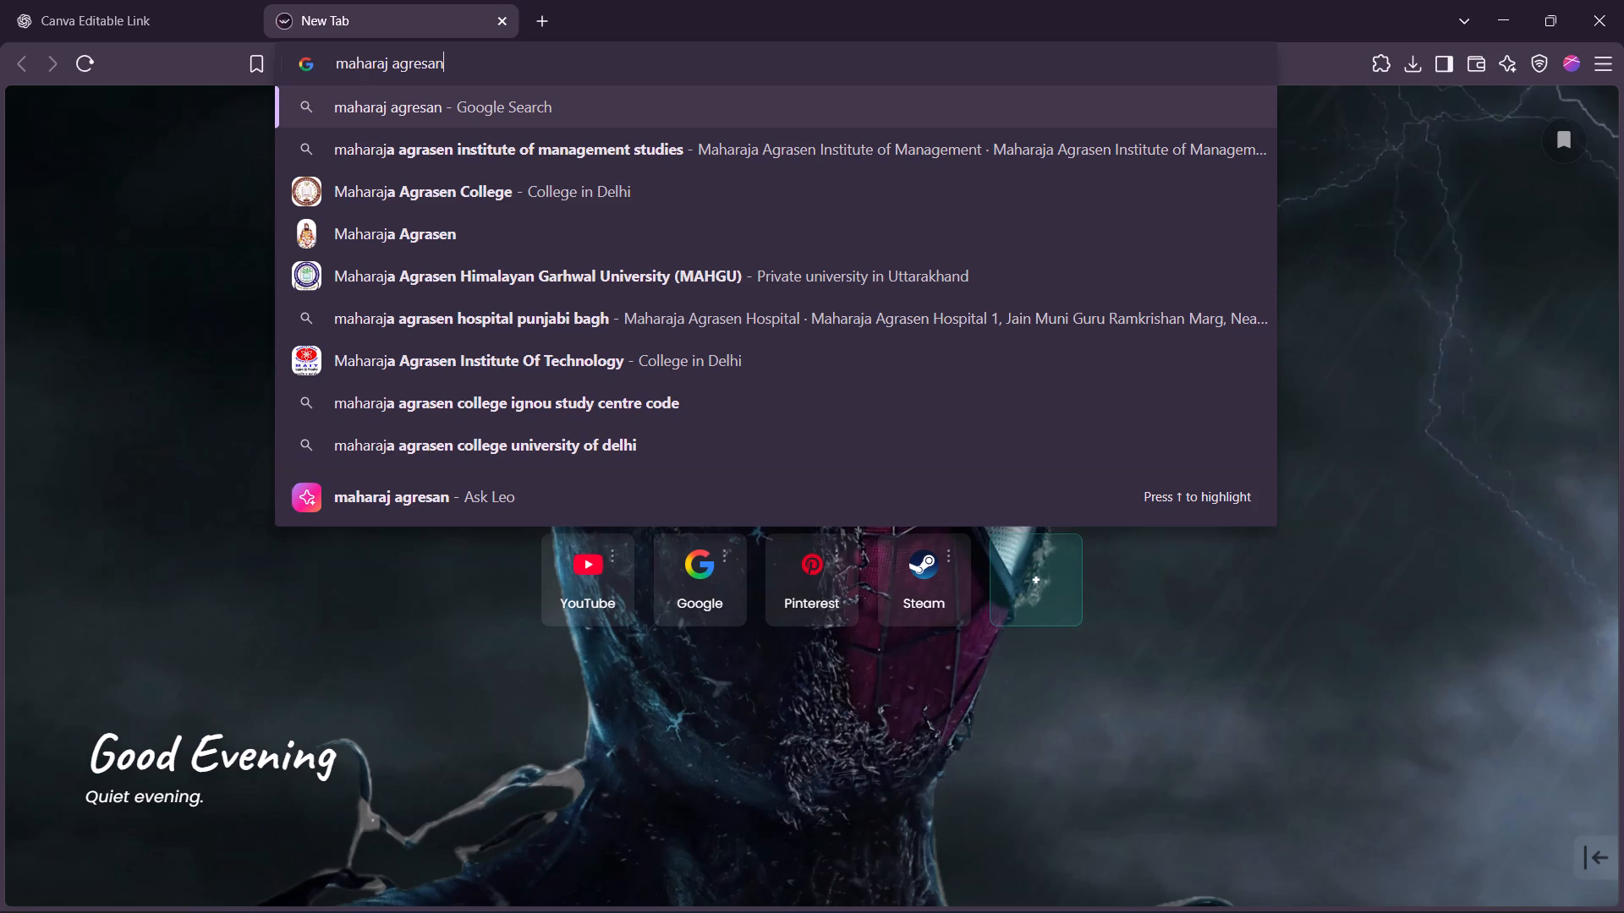
key(space)
key(Return)
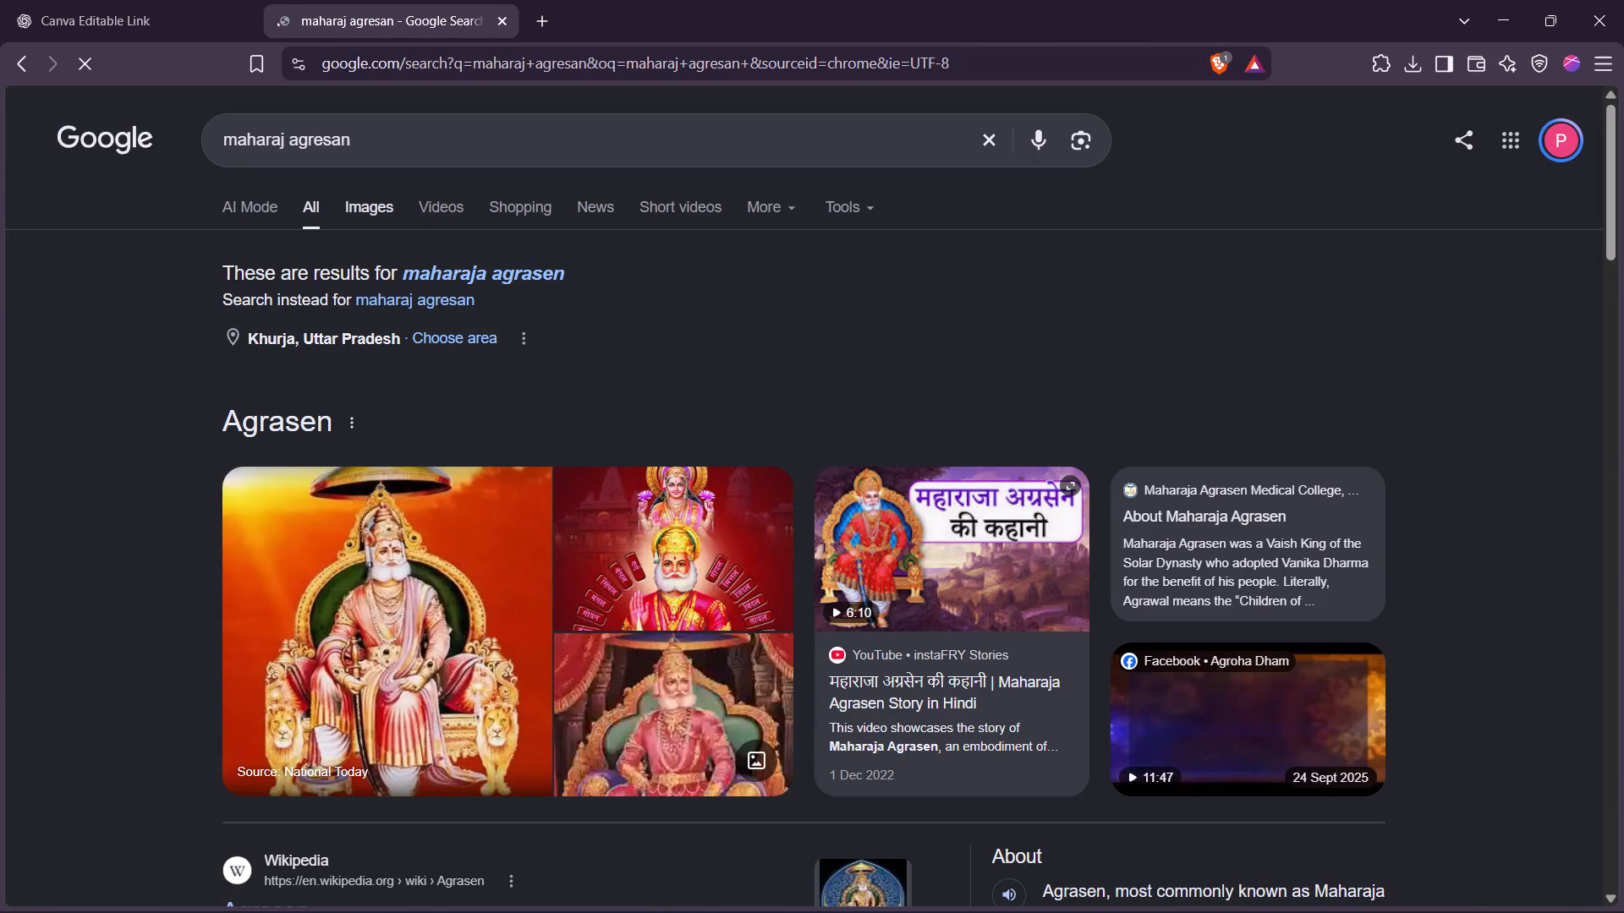
click(463, 156)
key(space)
text(khurja)
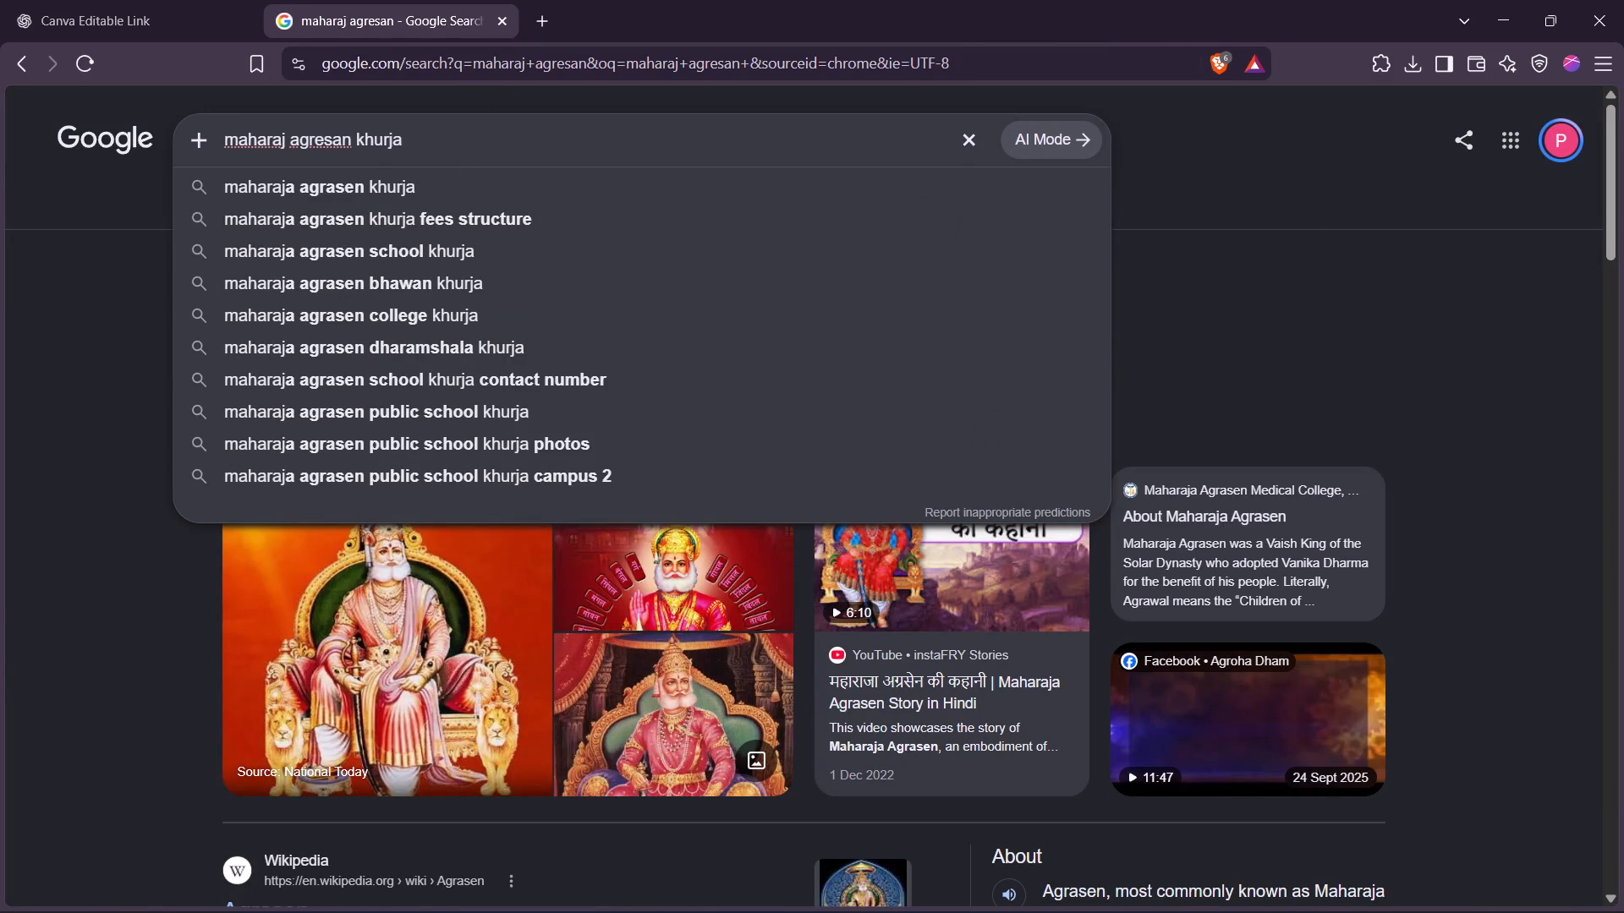
click(369, 287)
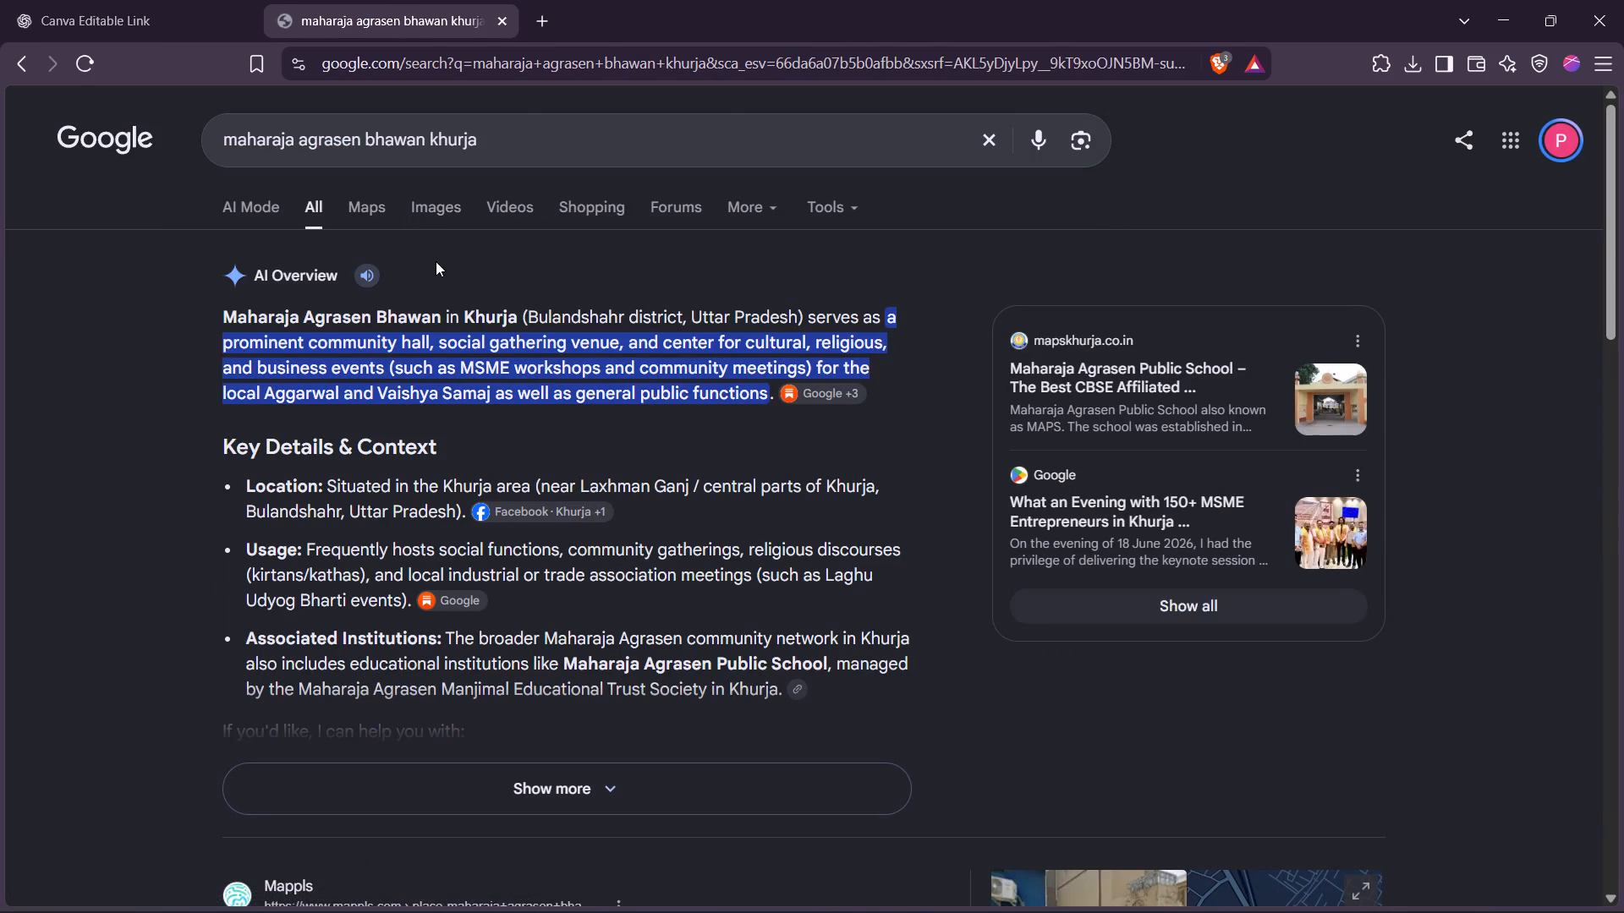
Look through the Maharaja Agrasen Bhawan search results for the venue's name, location and address details.
scroll(227, 423, down, 2)
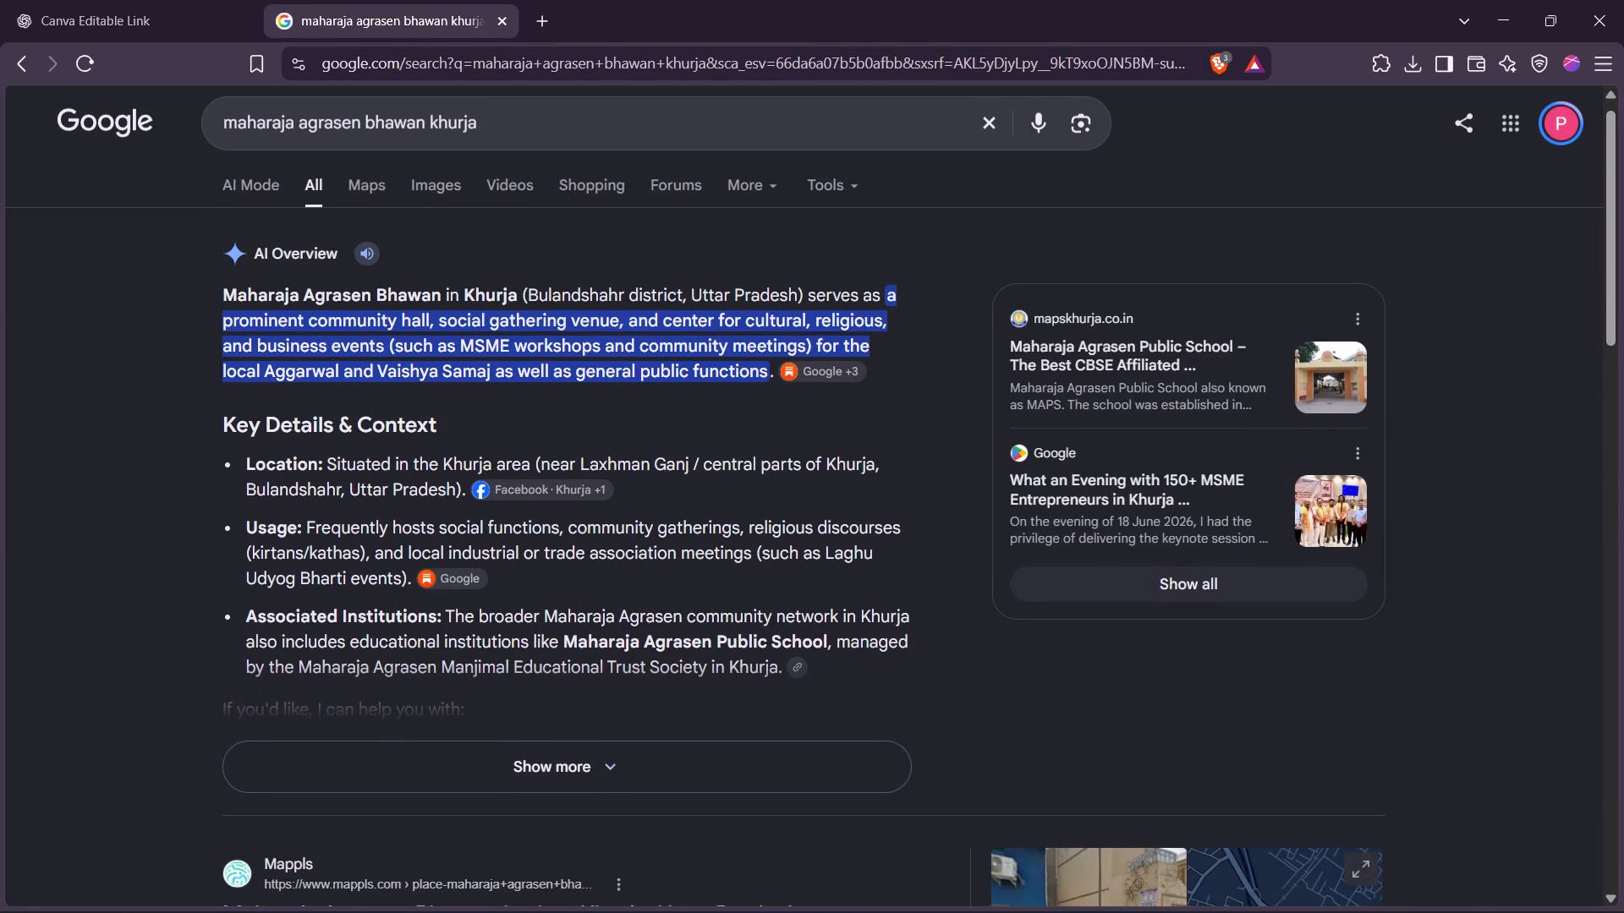
scroll(227, 423, down, 1)
scroll(227, 423, up, 1)
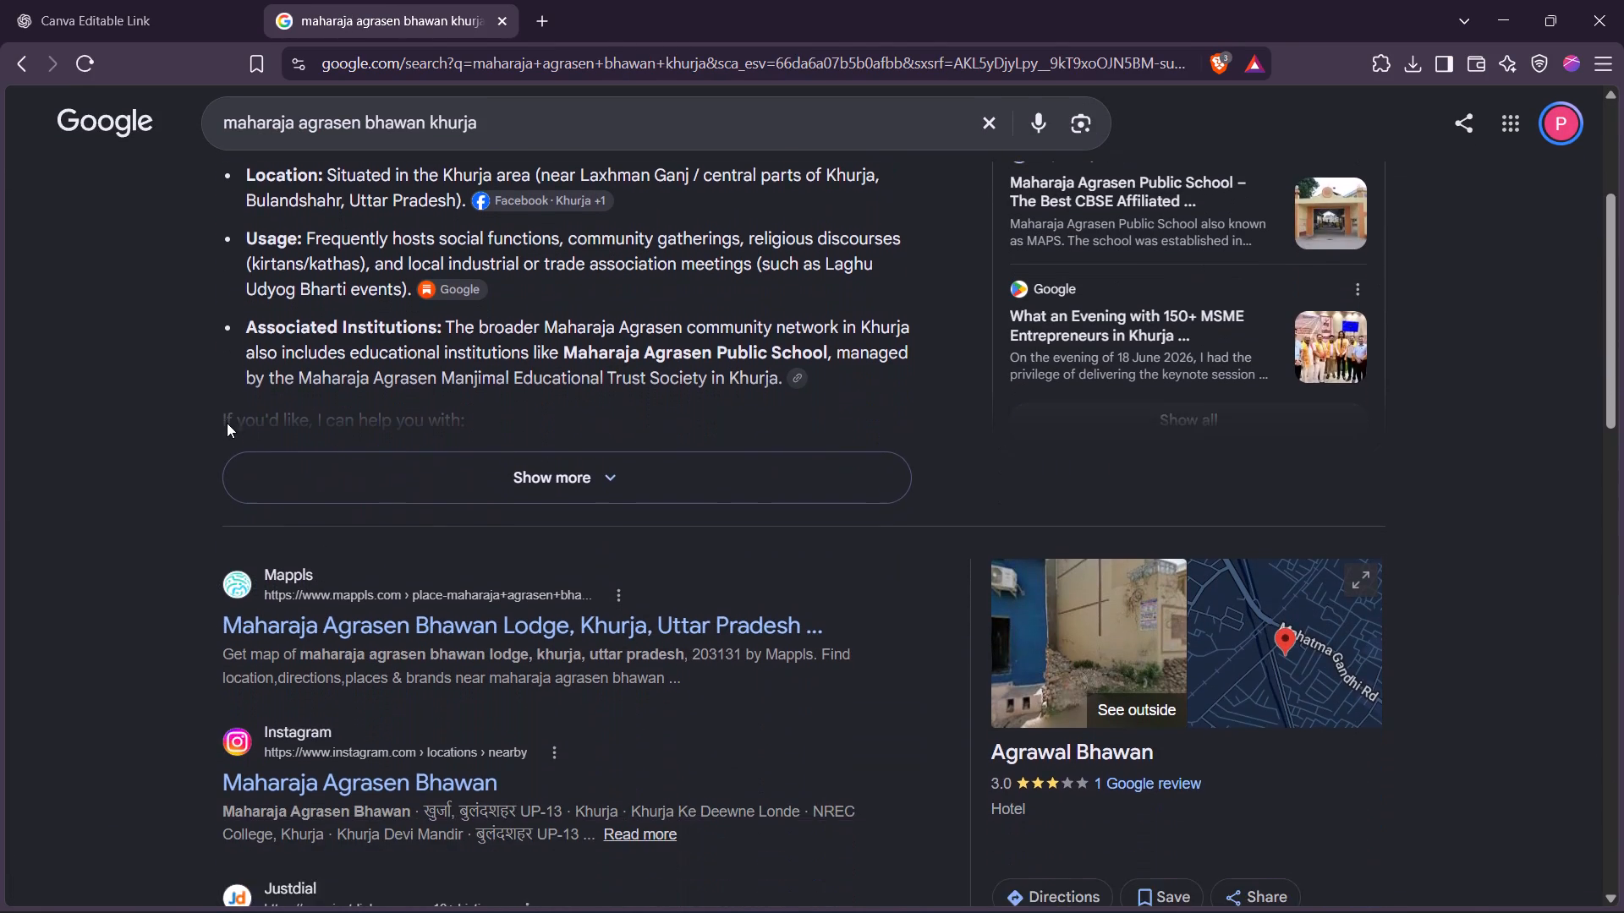
scroll(227, 423, up, 4)
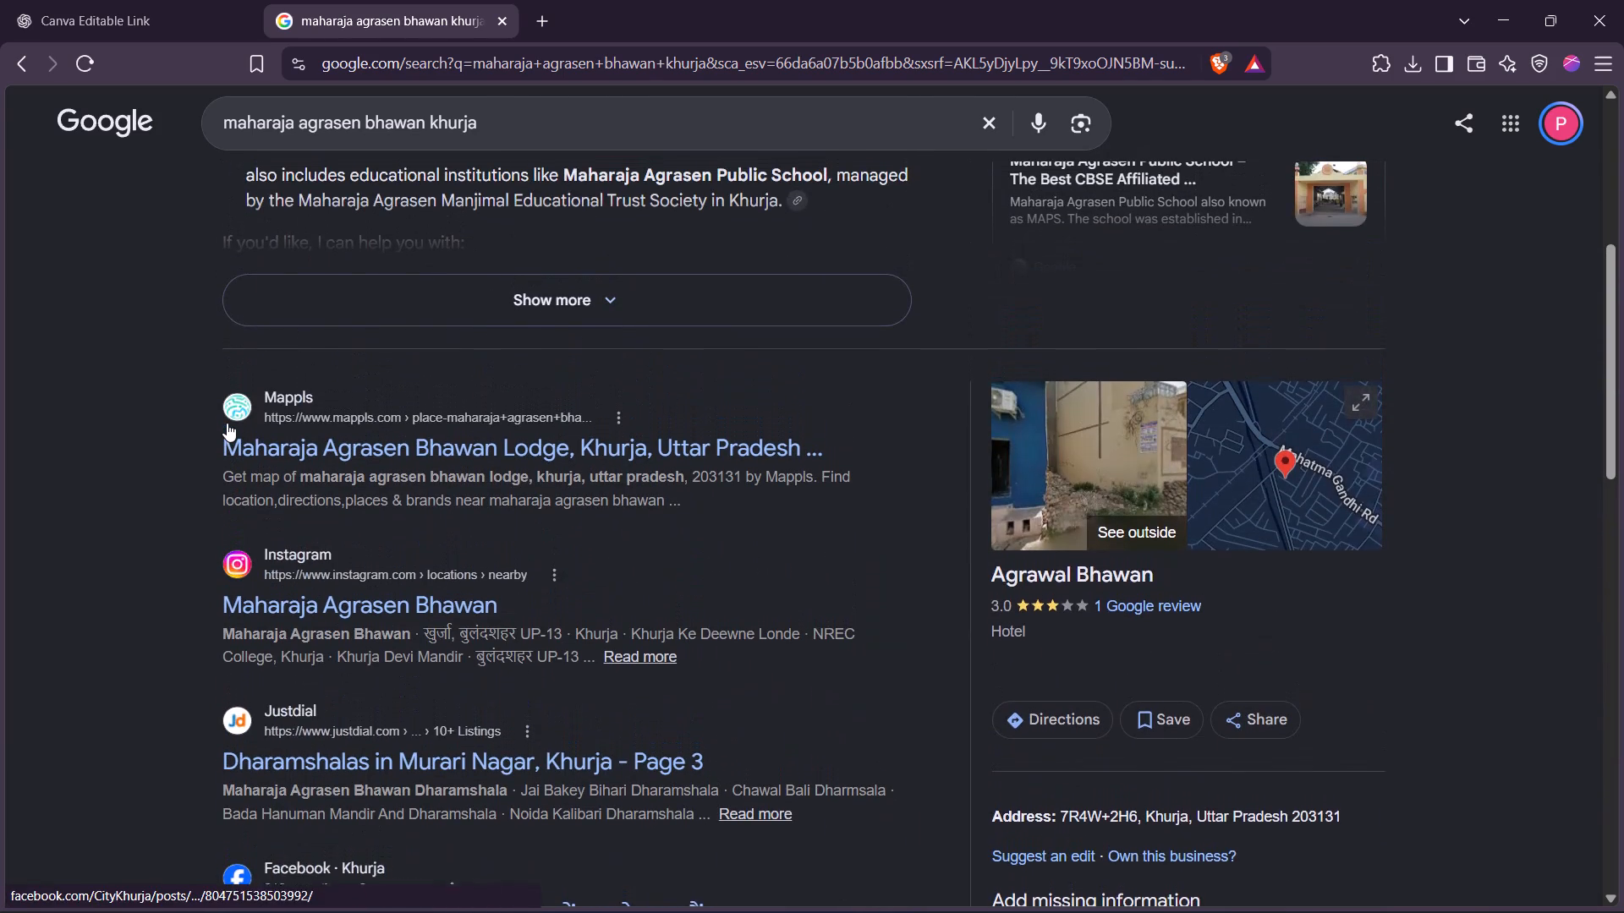
scroll(227, 423, up, 1)
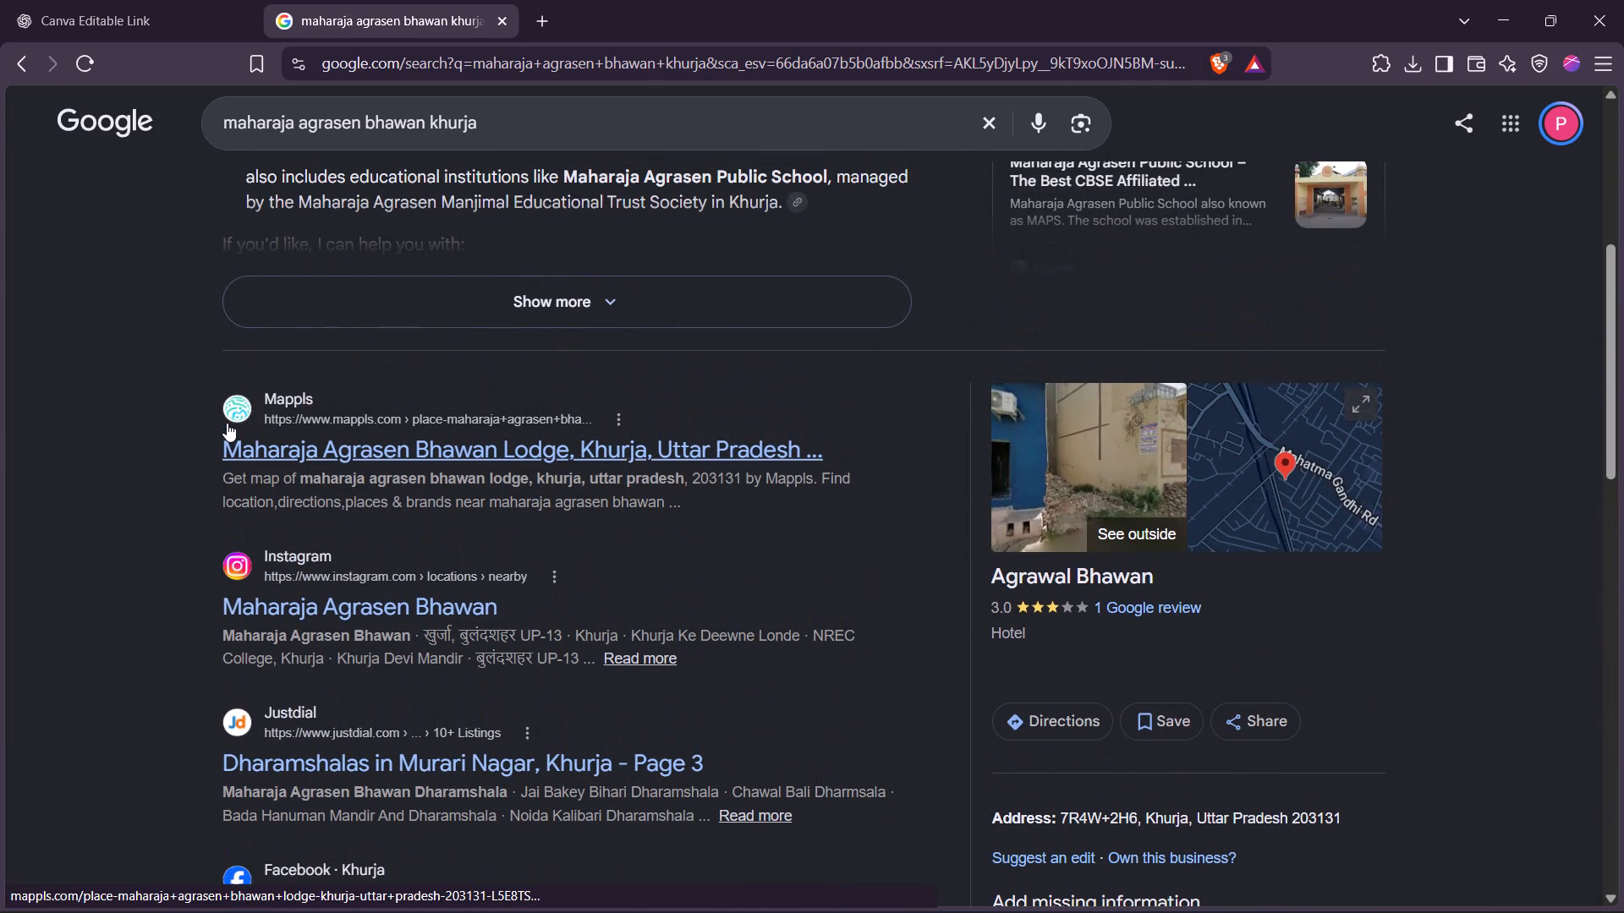
scroll(227, 423, up, 2)
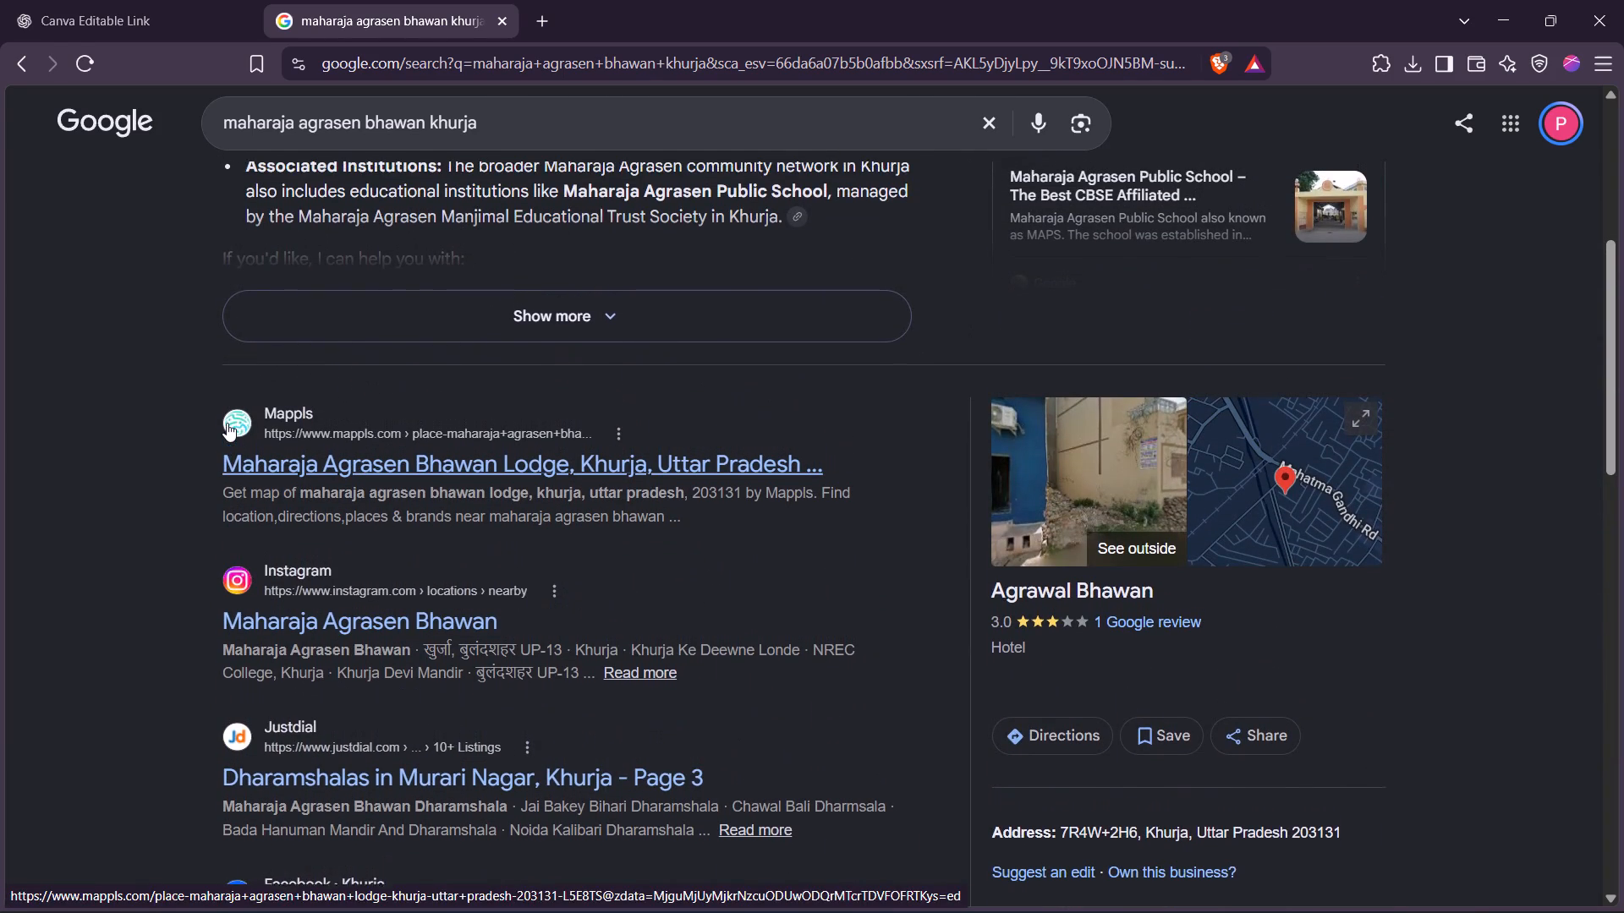
scroll(227, 423, up, 3)
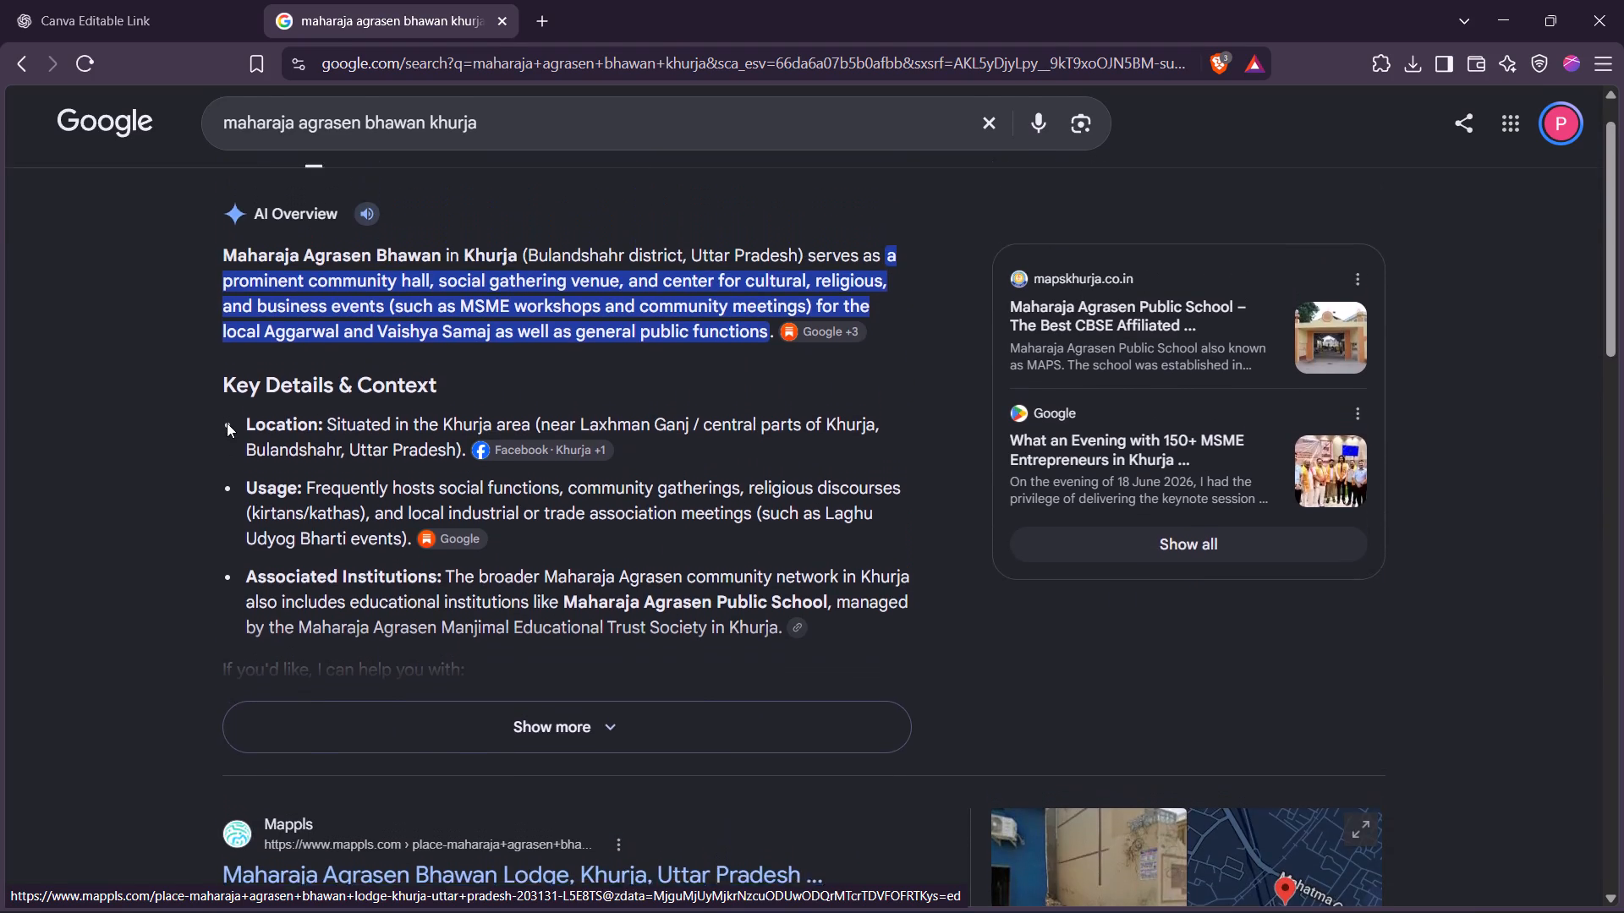
scroll(227, 423, up, 1)
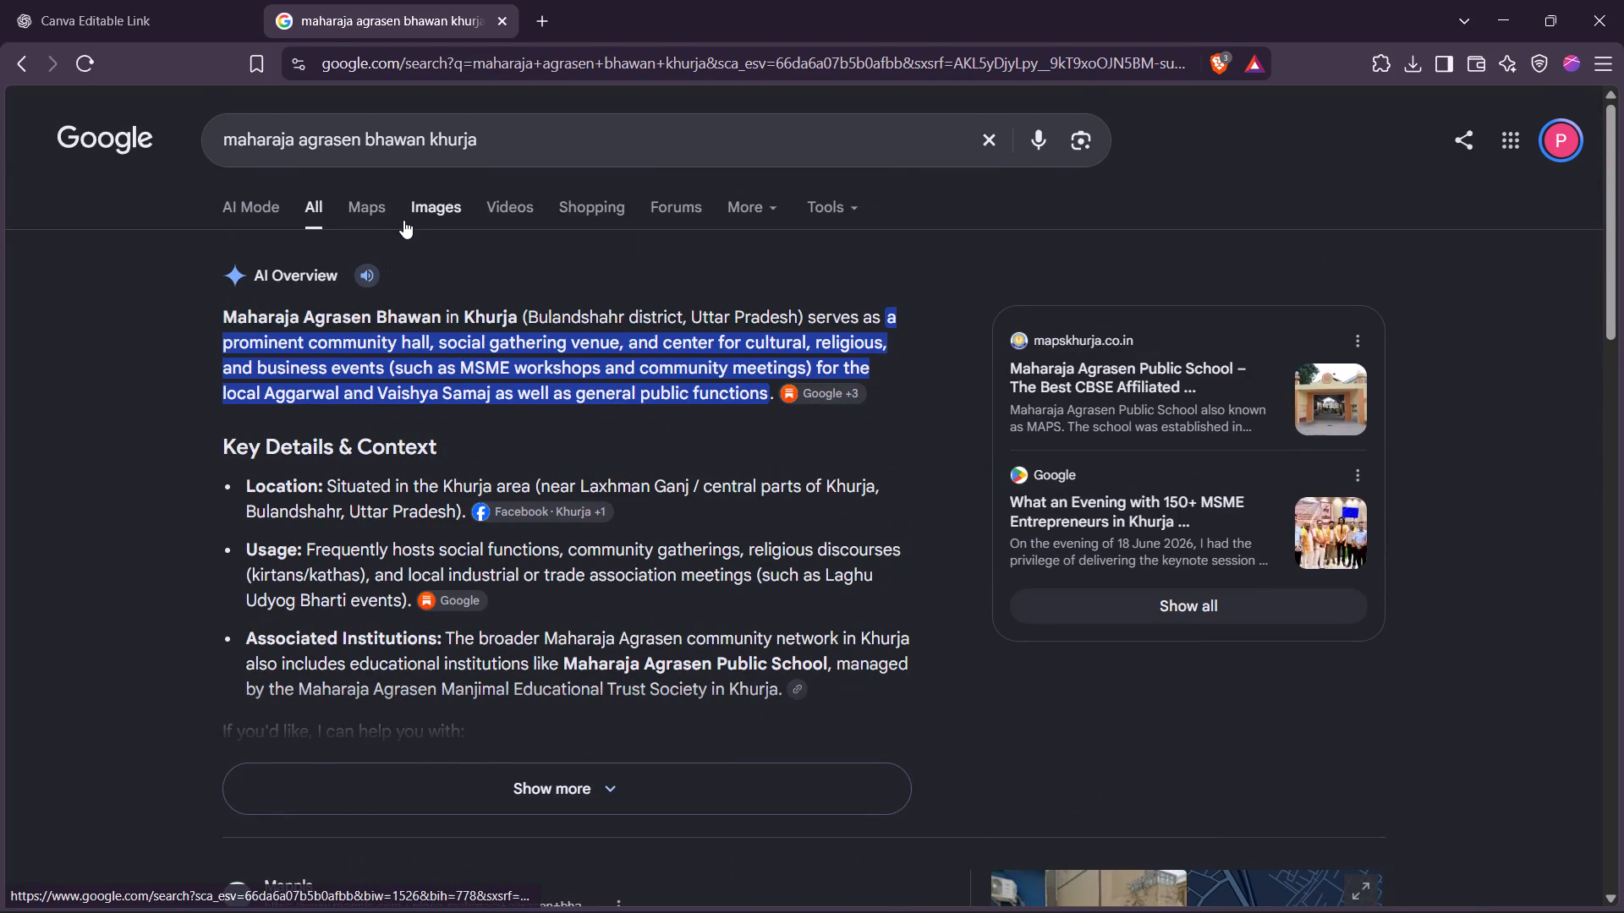
Show the venue search in Google Maps, examine the surroundings of Agrawal Bhawan in Street View, and return to the map.
click(373, 207)
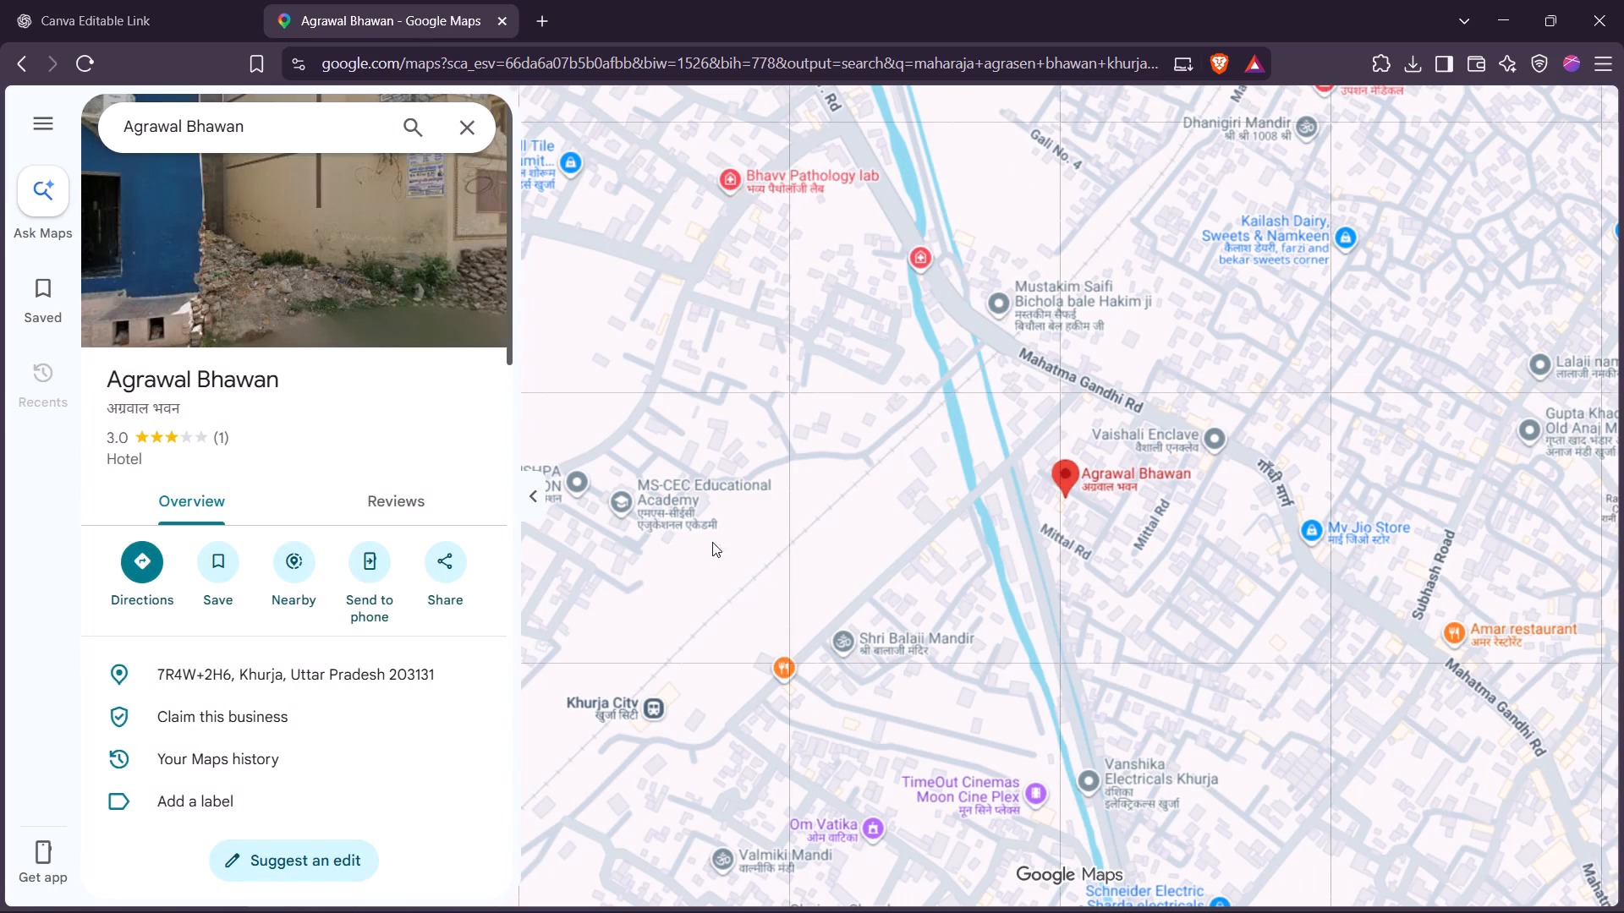
click(381, 260)
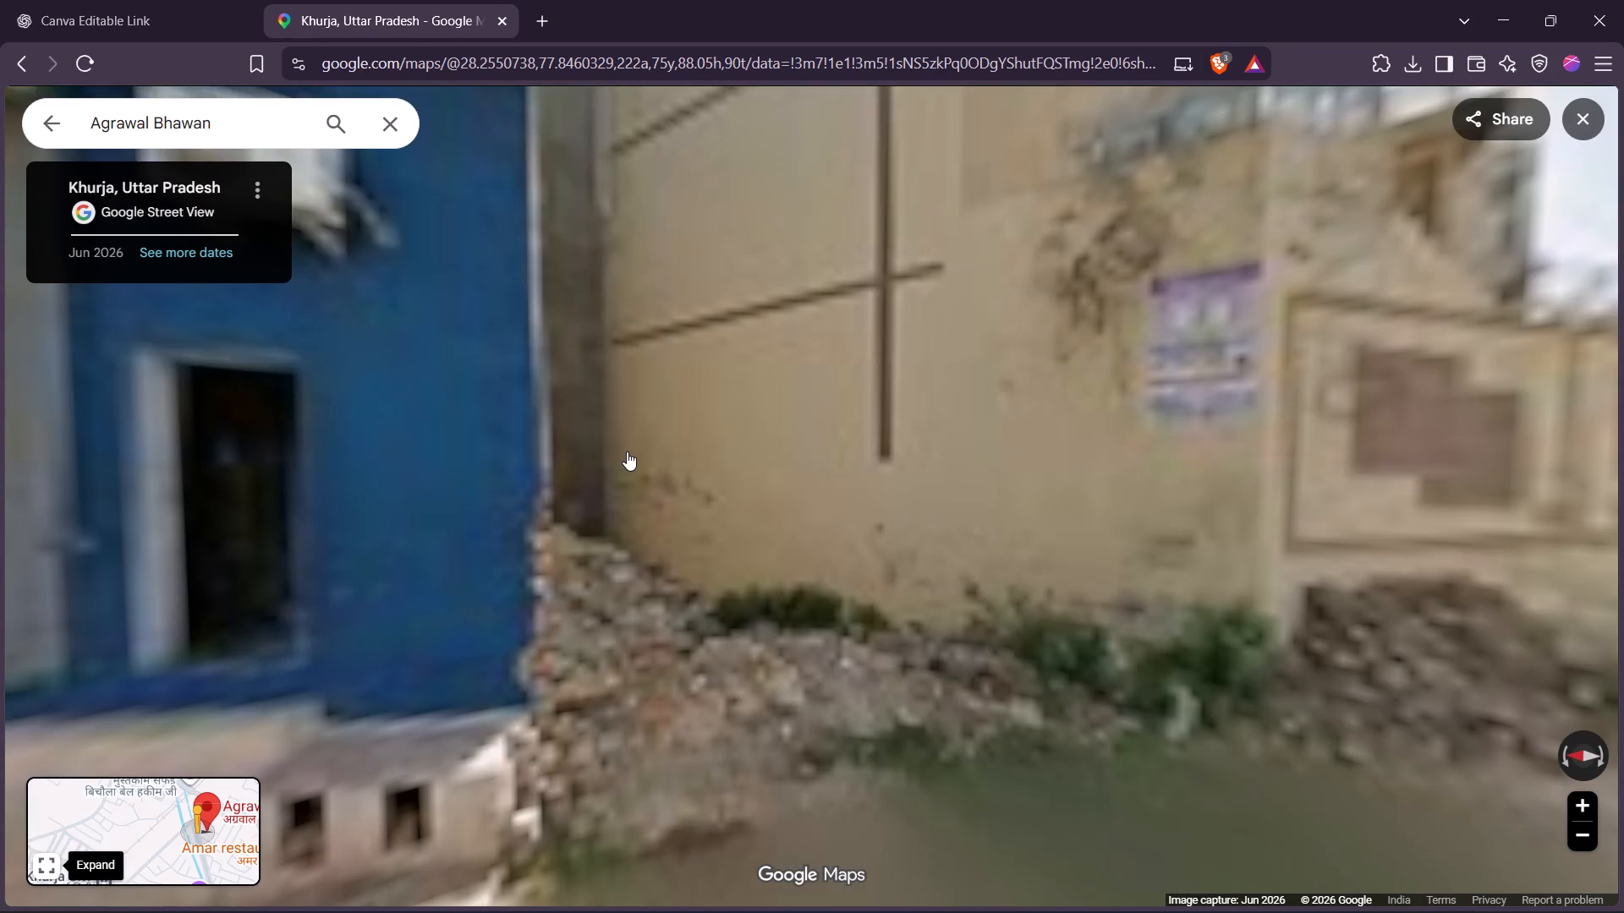
drag(783, 511, 1403, 582)
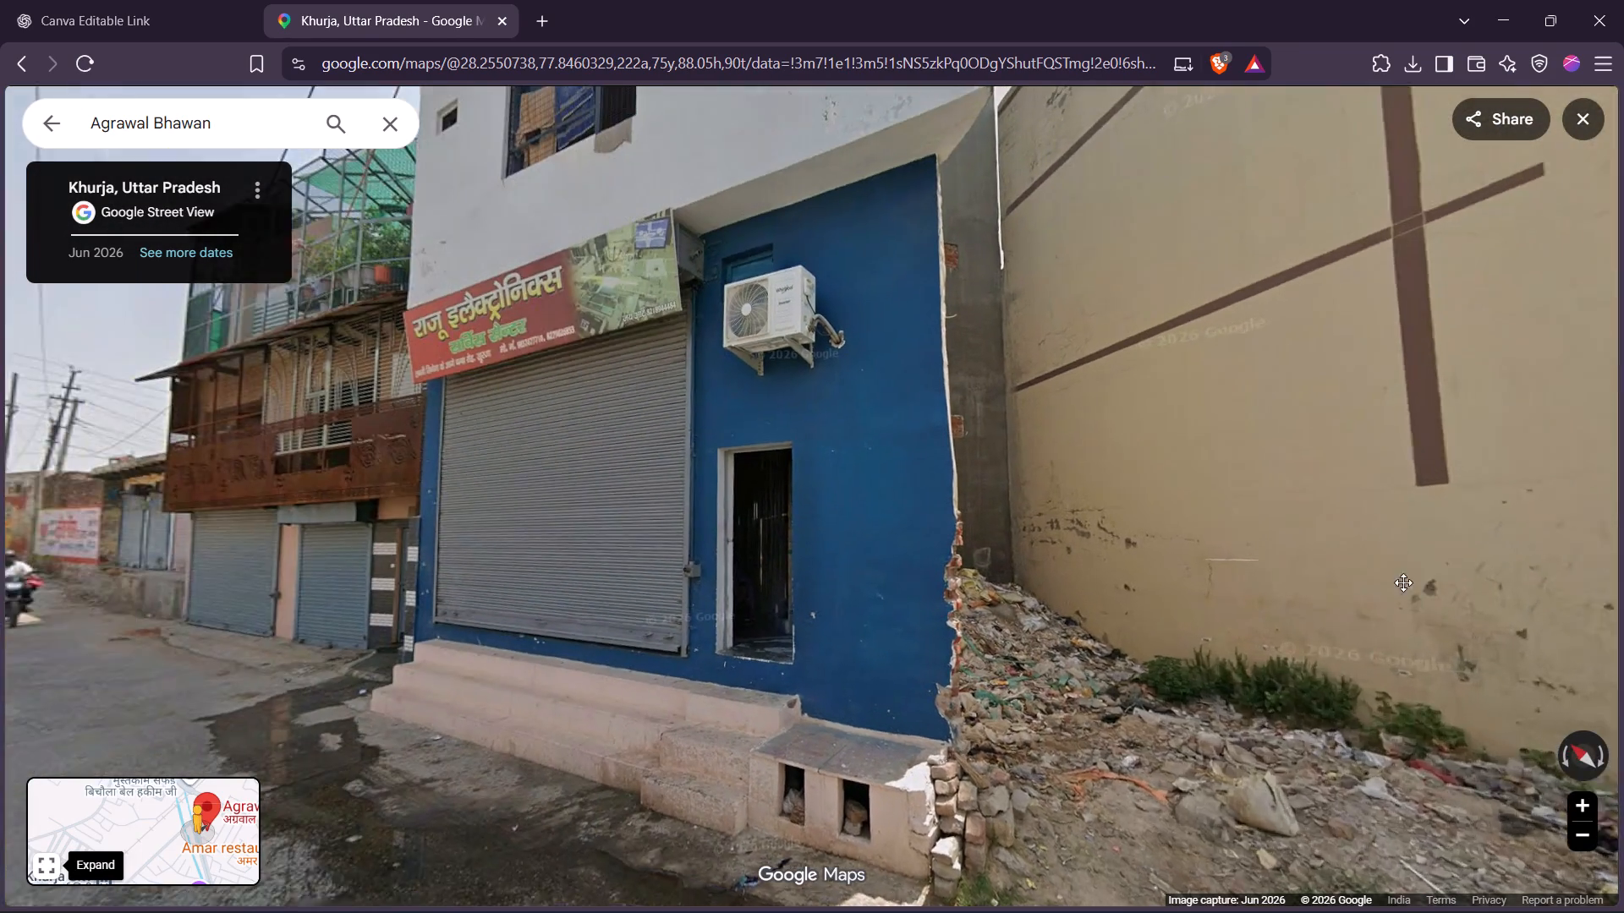
drag(1403, 582, 1480, 595)
drag(1012, 540, 1506, 564)
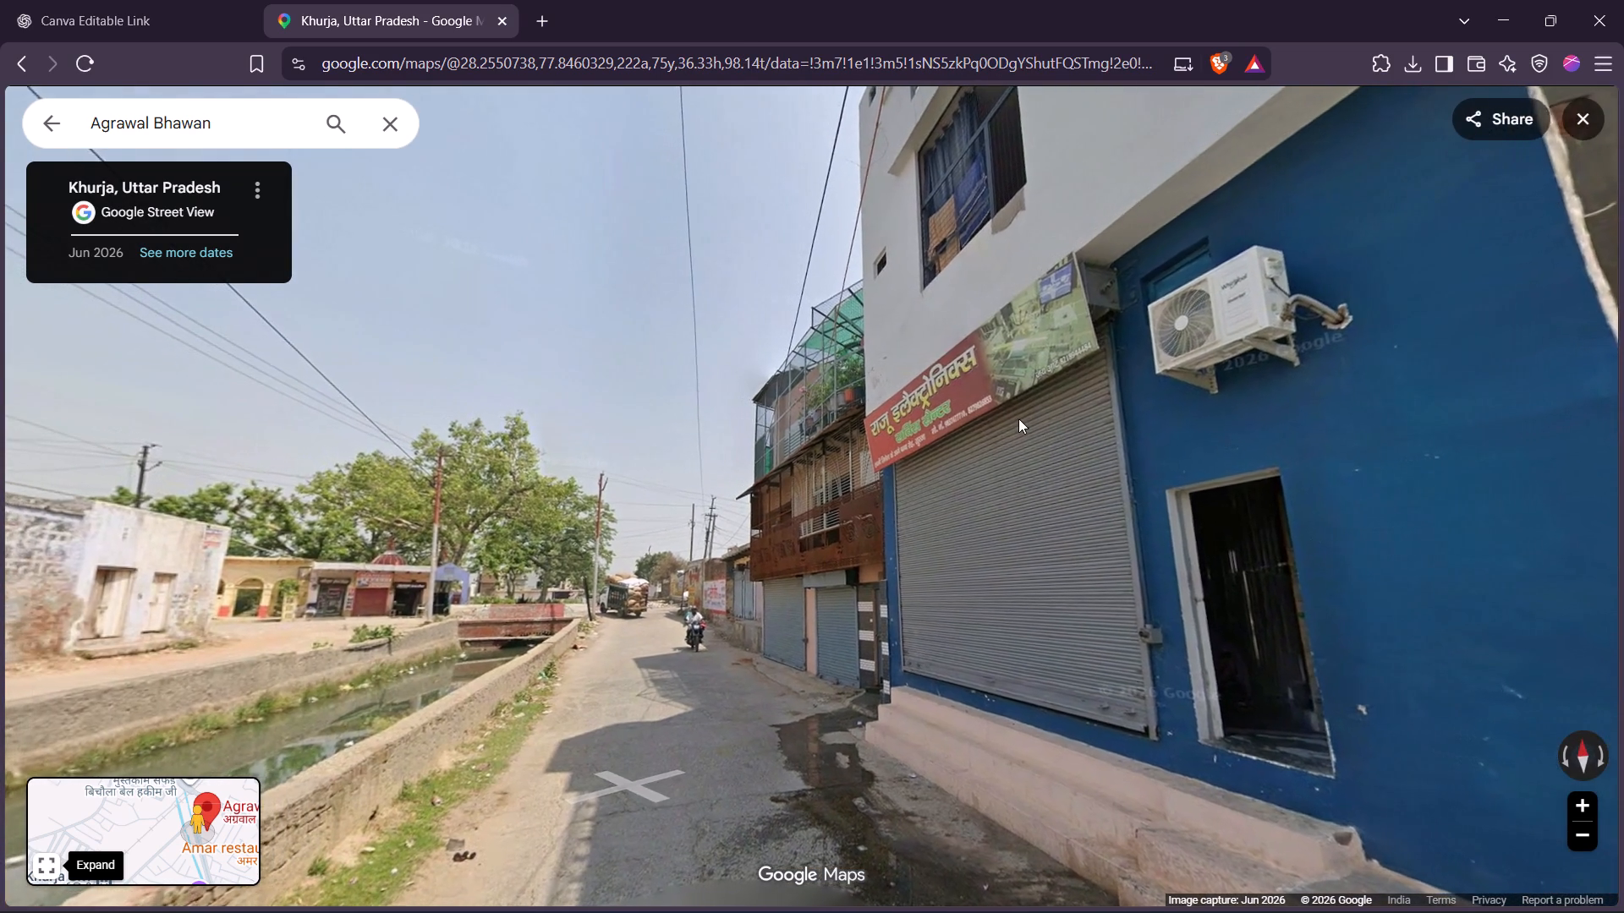
drag(1018, 418, 1404, 51)
drag(1130, 205, 1326, 335)
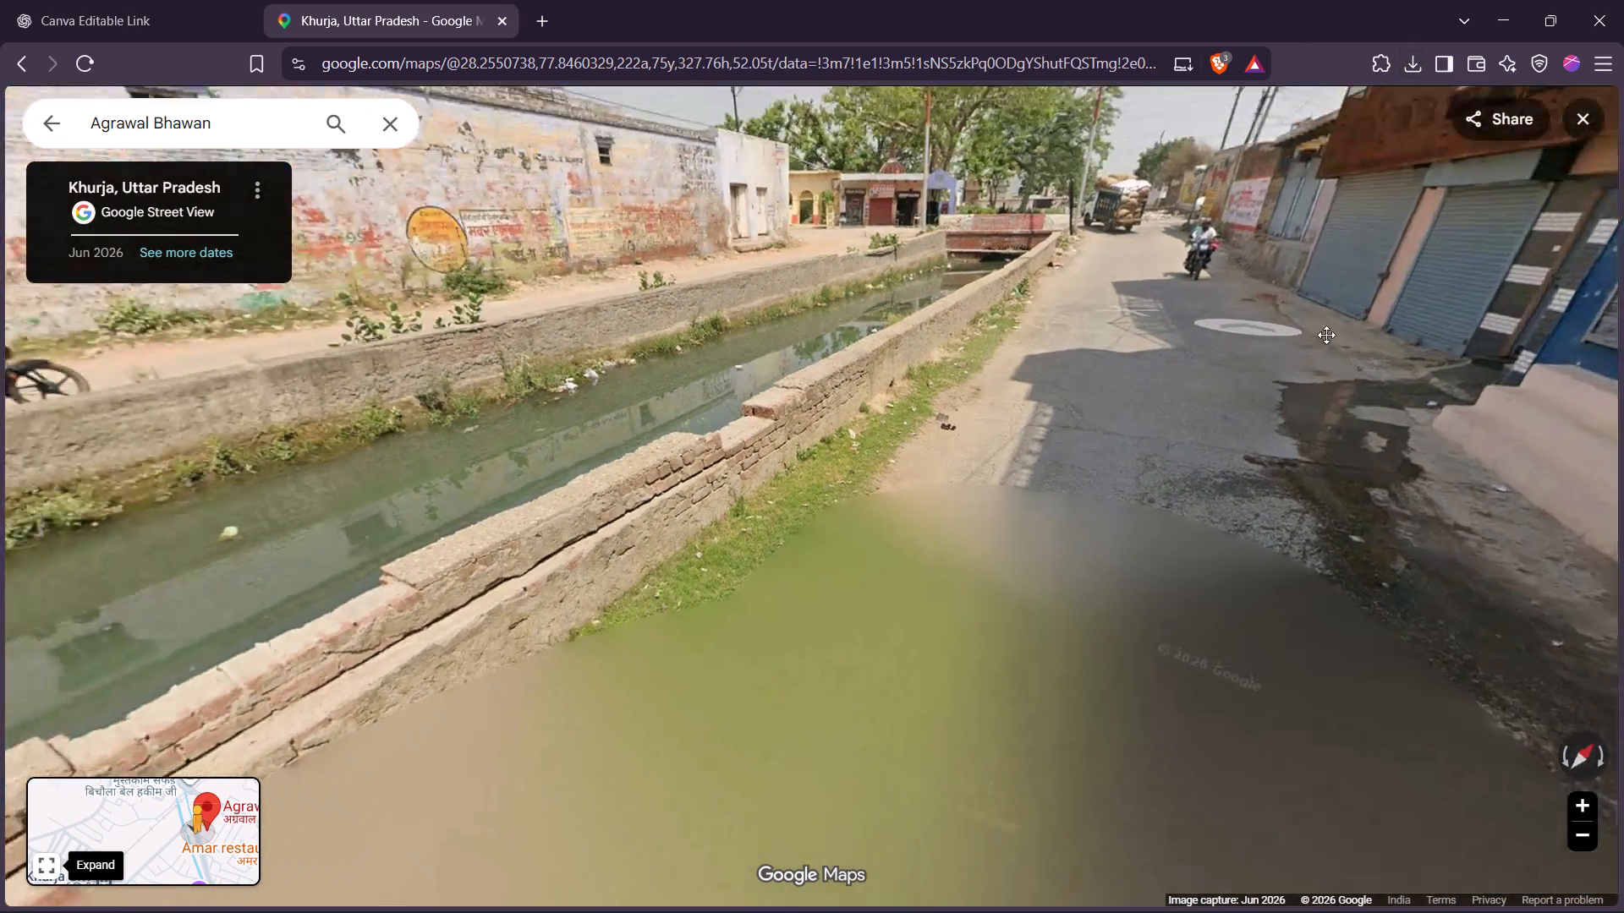
drag(1326, 335, 1582, 433)
drag(1025, 488, 1425, 536)
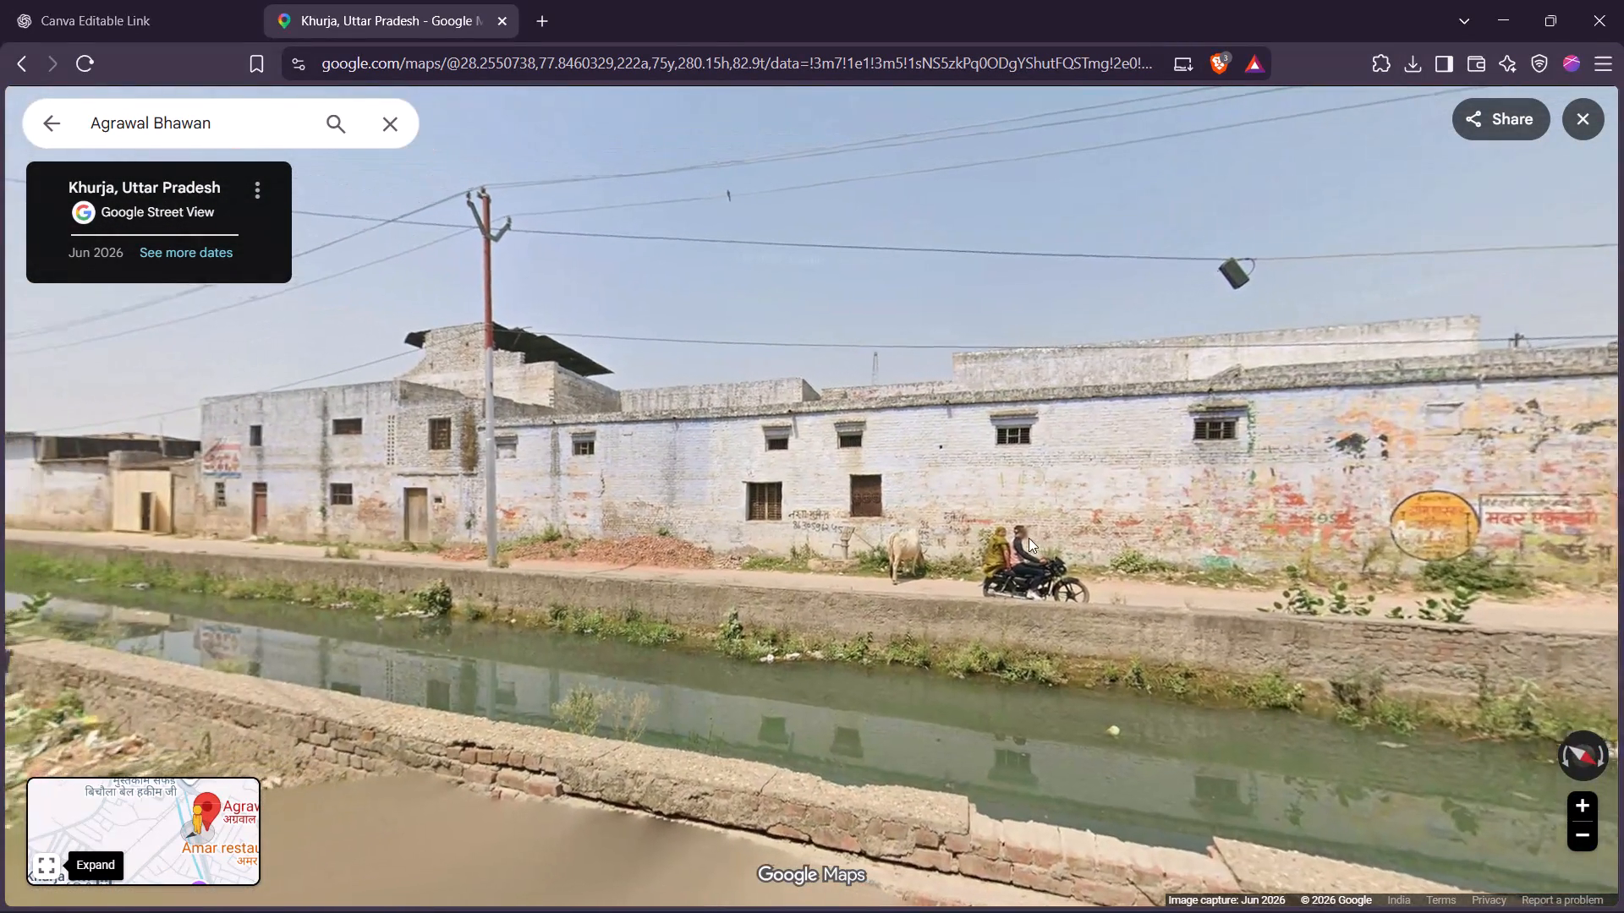
drag(1029, 538, 1387, 563)
drag(1038, 561, 1302, 603)
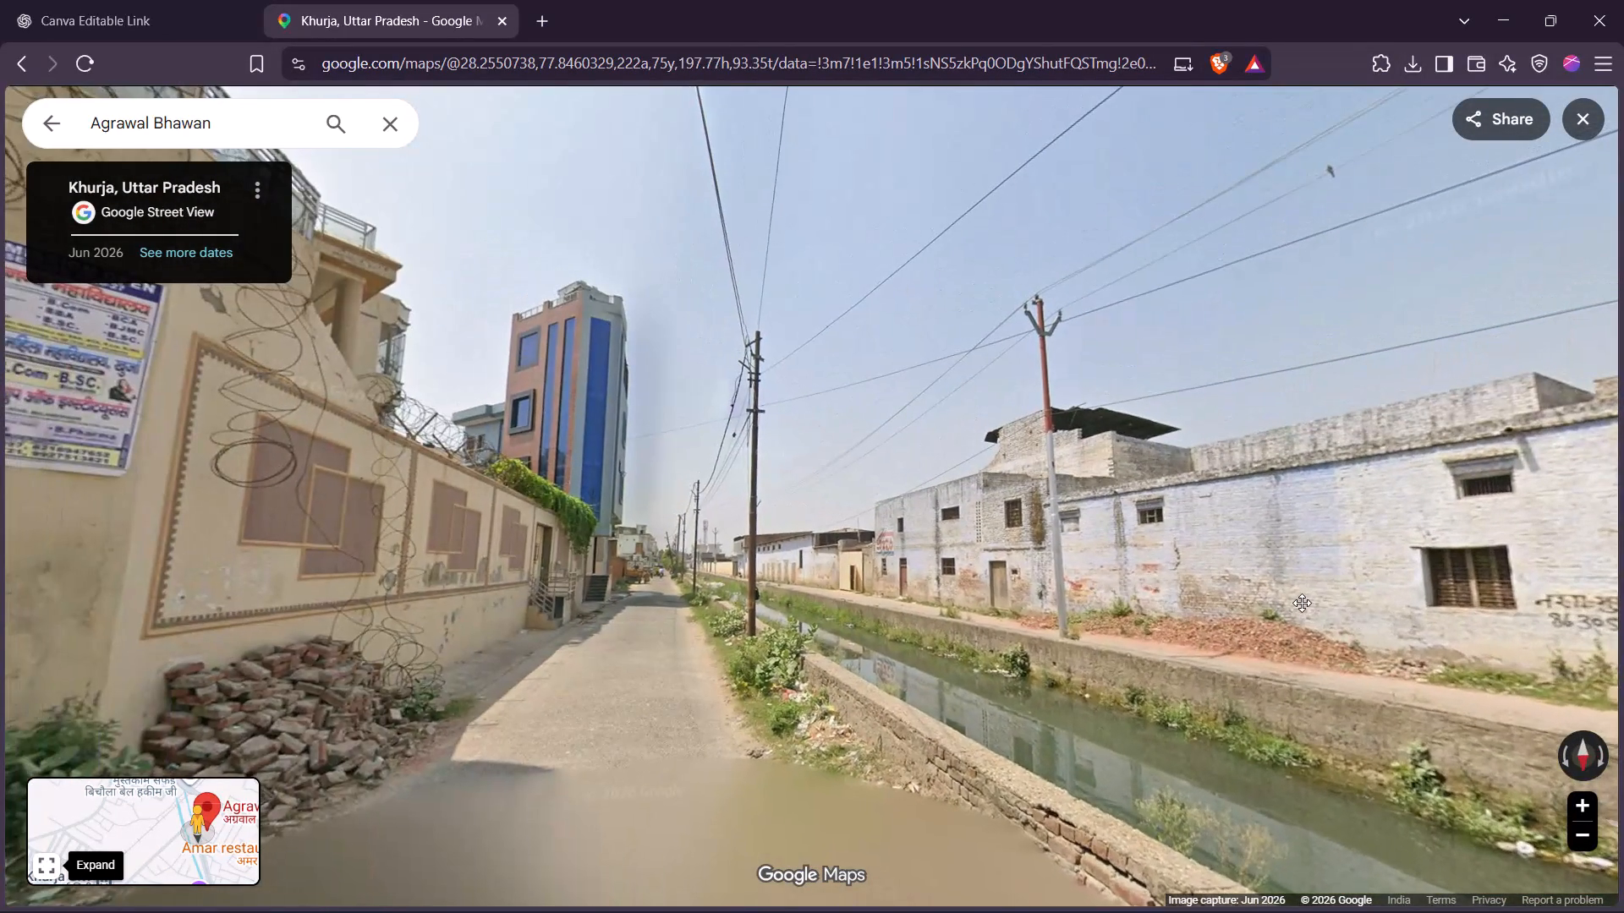
drag(1302, 603, 1563, 560)
drag(1140, 592, 1204, 598)
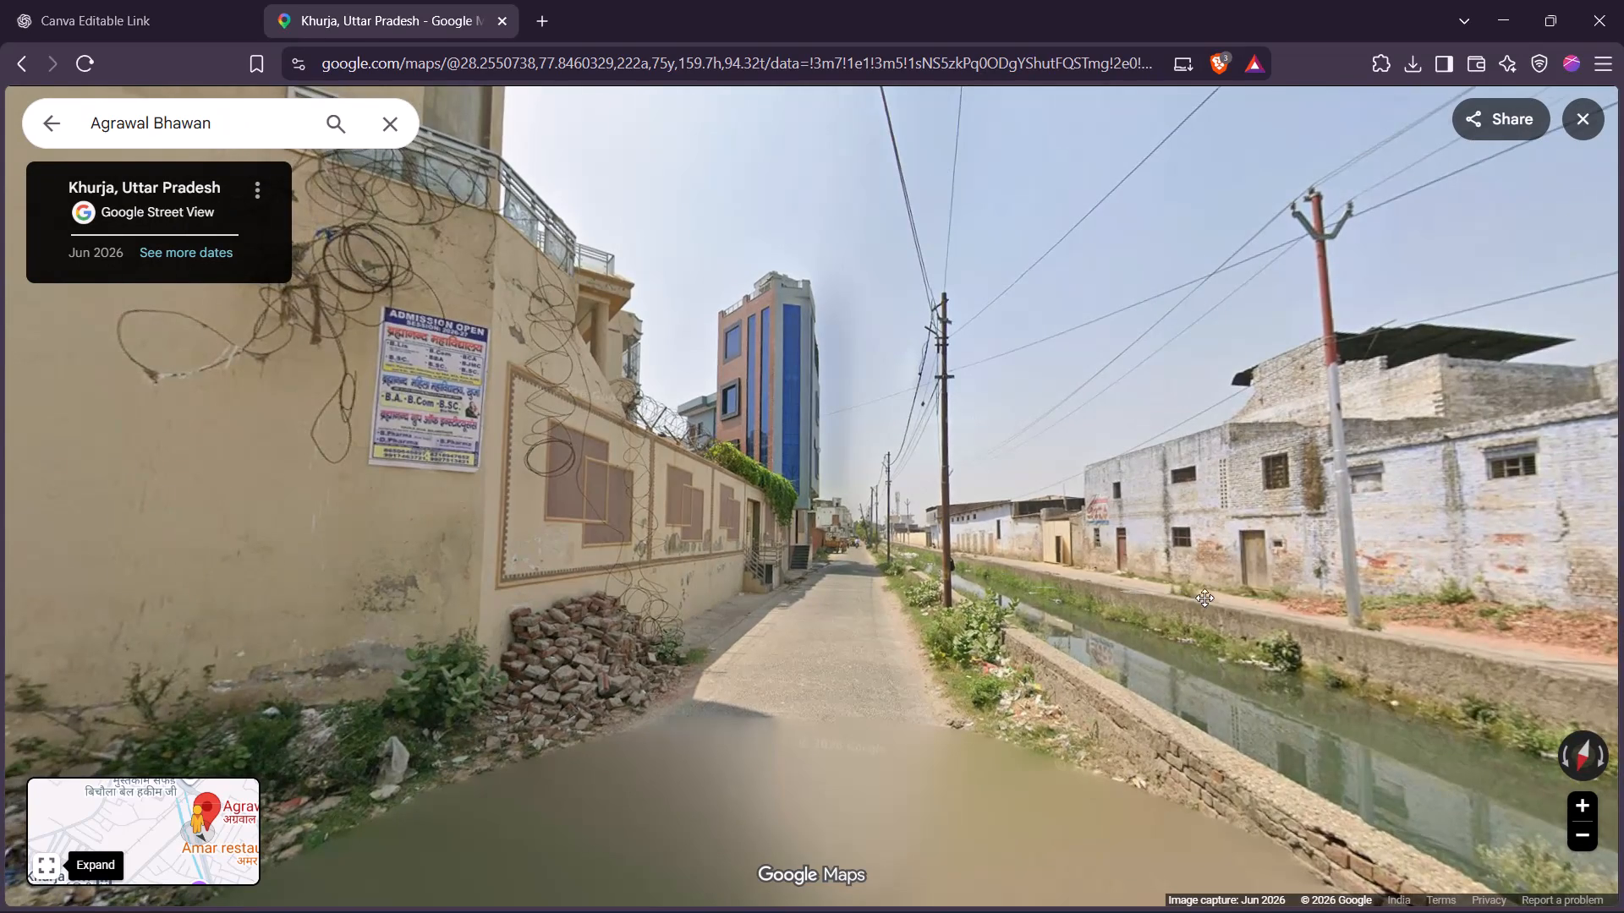
drag(1204, 598, 1623, 708)
drag(1253, 649, 1589, 385)
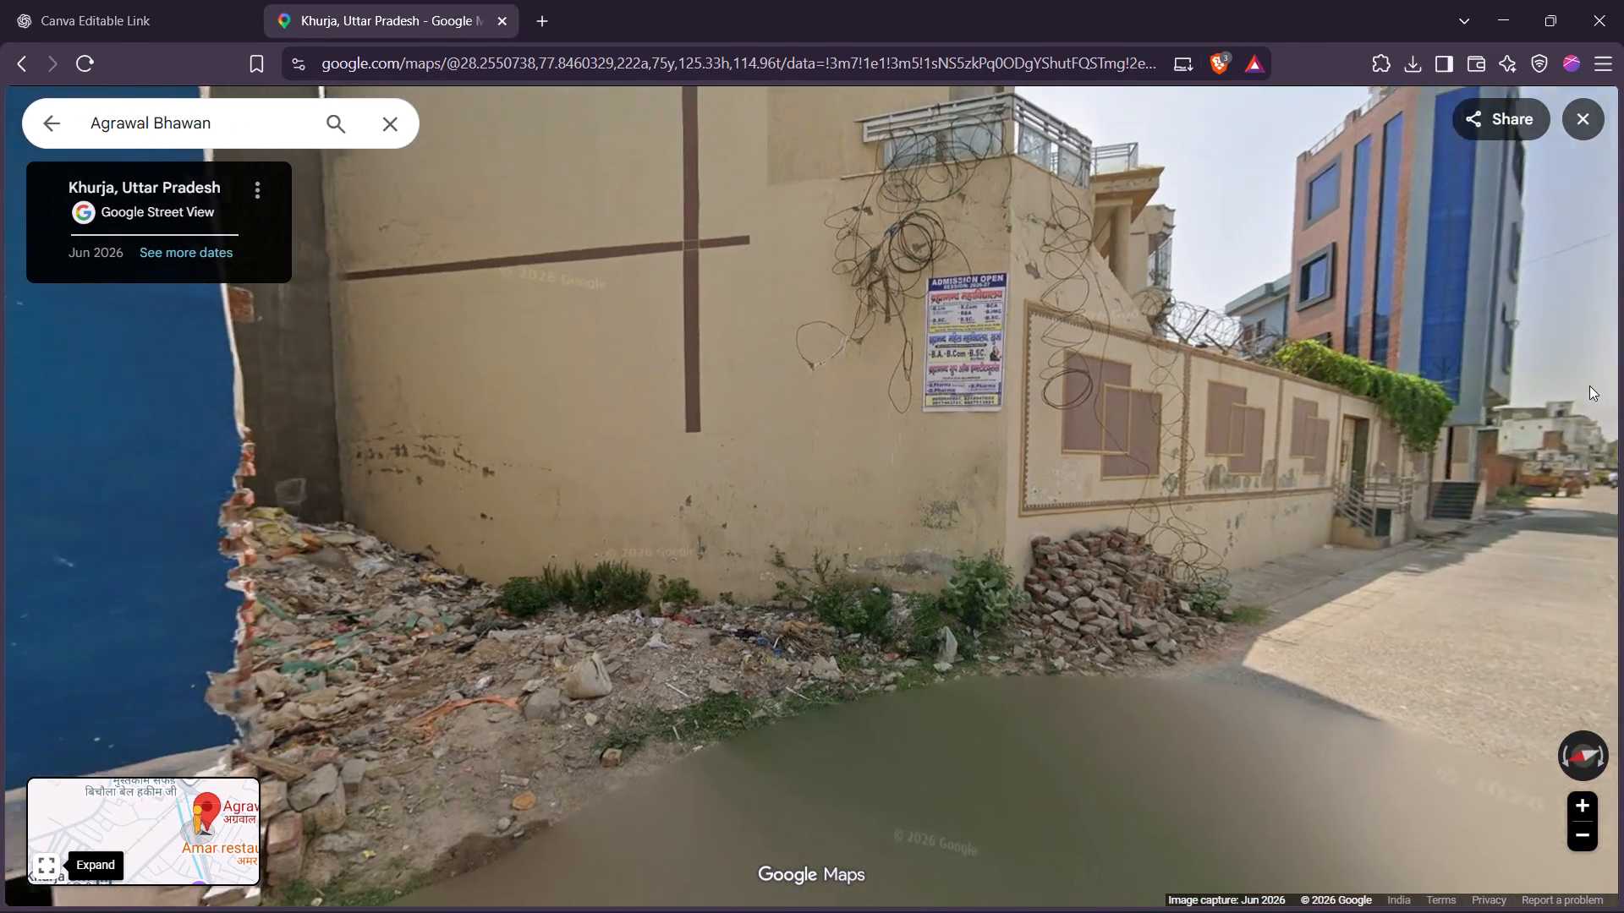
drag(1589, 385, 1623, 447)
drag(804, 554, 1311, 659)
drag(1311, 659, 1287, 878)
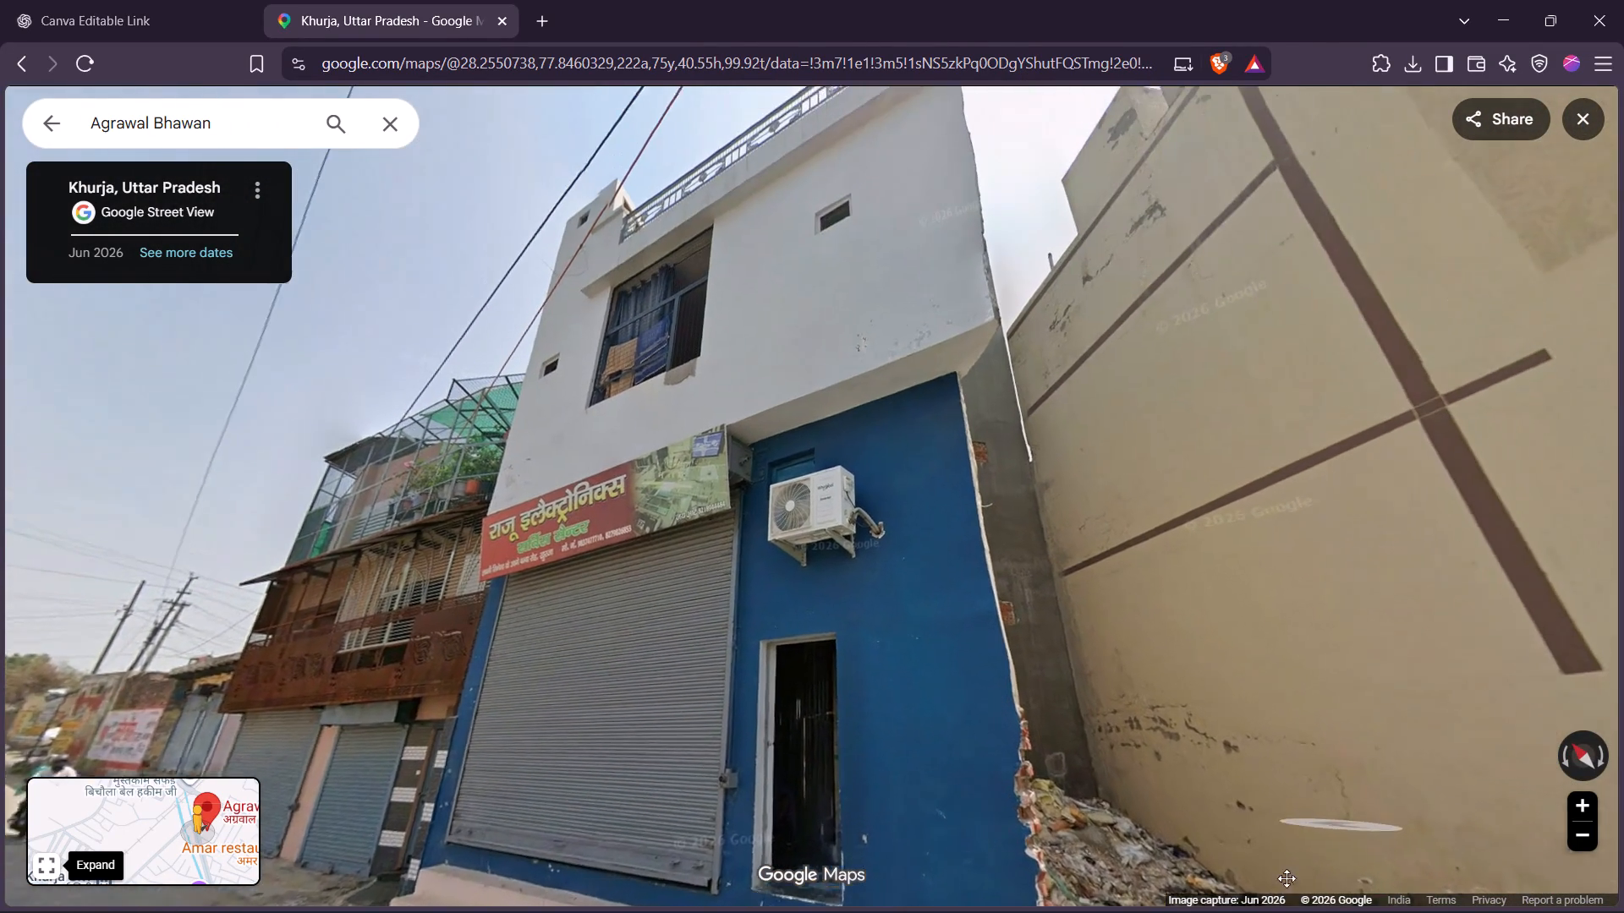
drag(1287, 878, 1404, 912)
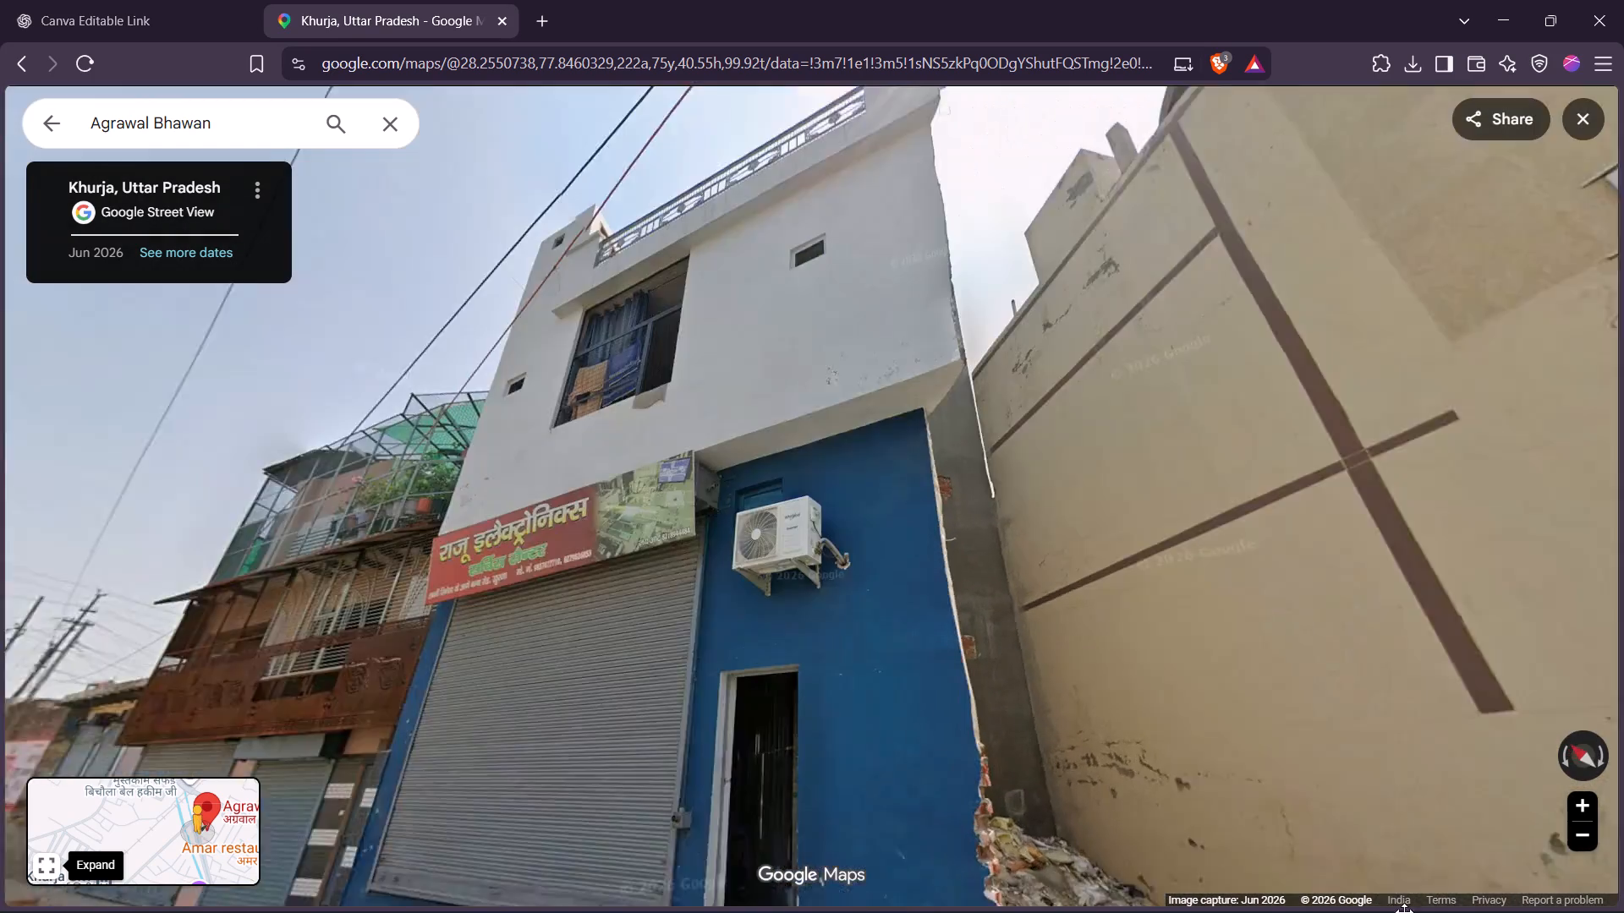
drag(1404, 912, 1457, 912)
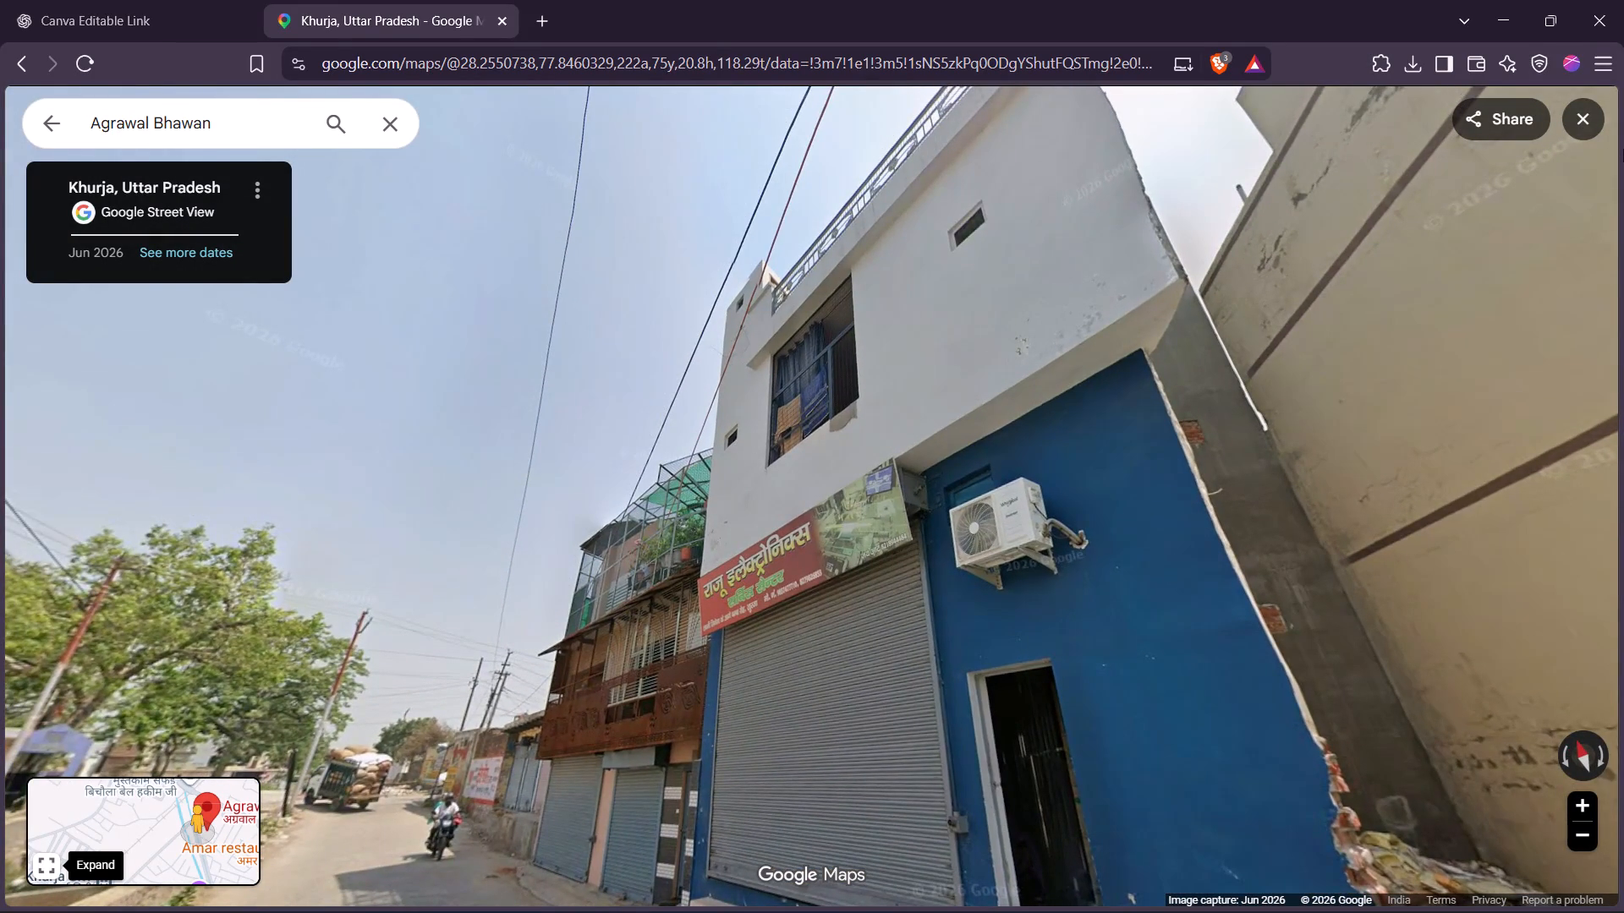
click(1596, 109)
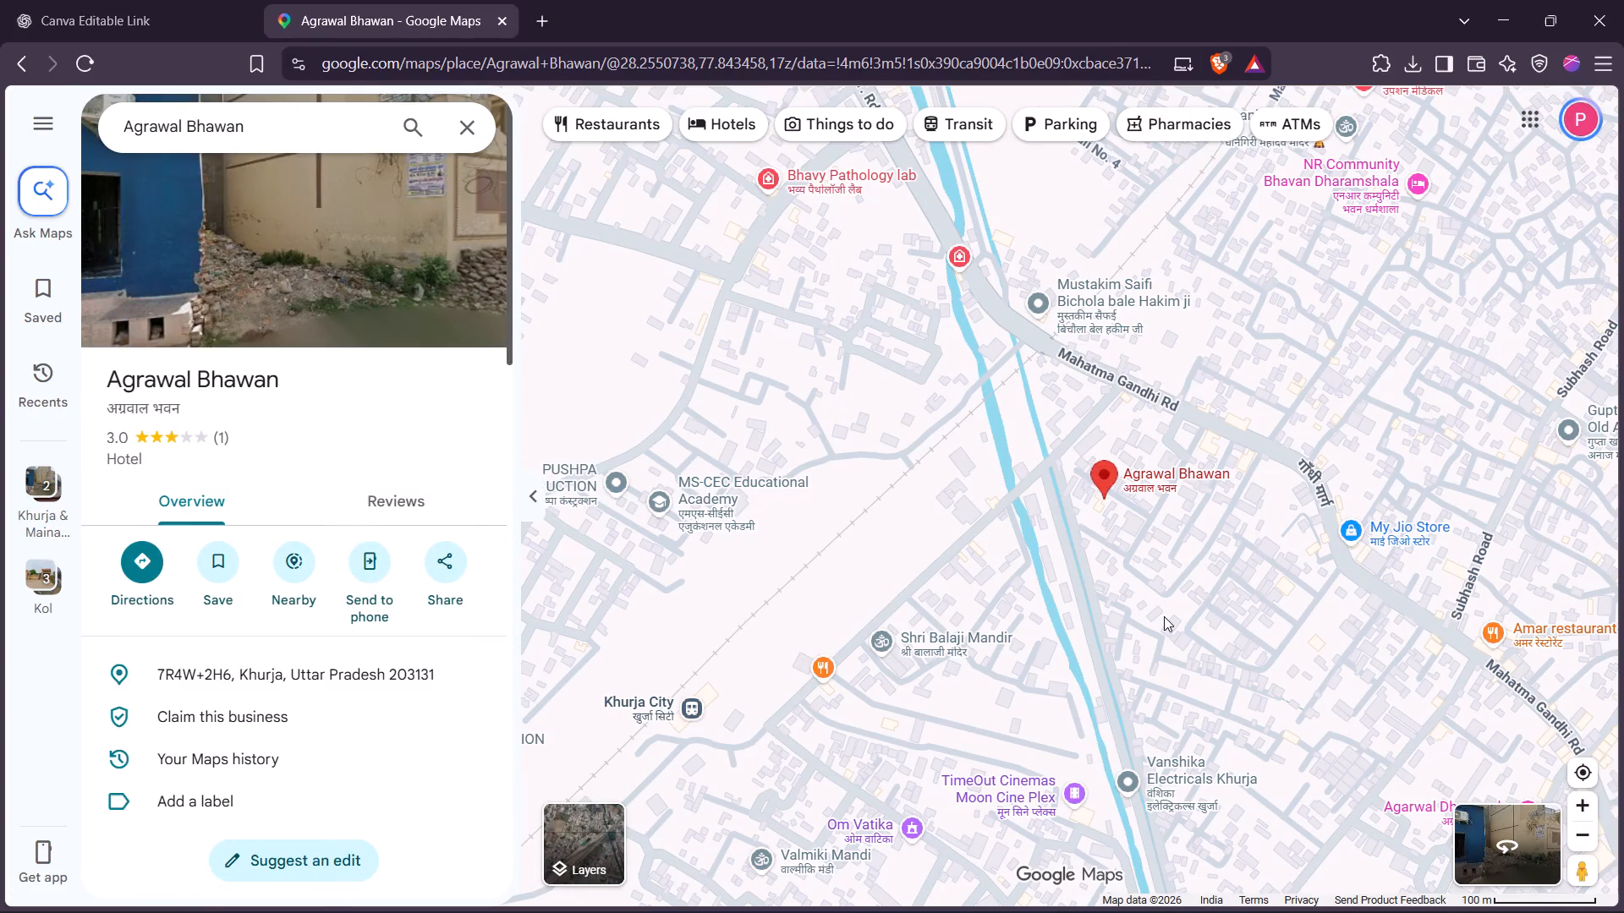
Collapse the place details, find Agarwal Dharmsala southeast of Agrawal Bhawan on the map, select it and request directions to it.
drag(1164, 616, 855, 536)
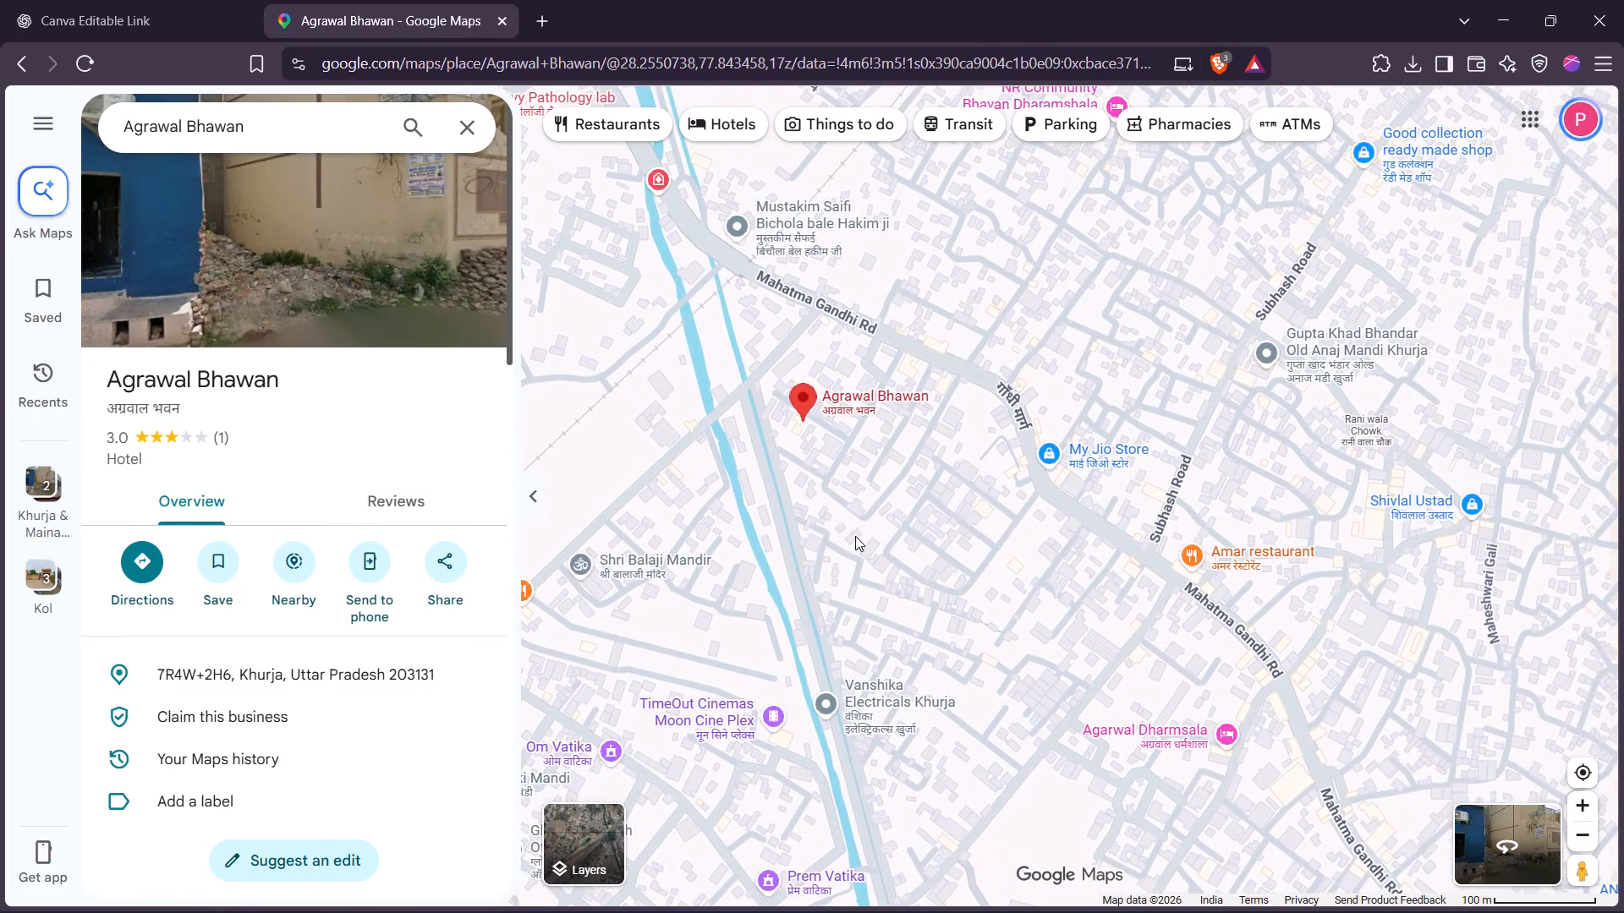
click(534, 506)
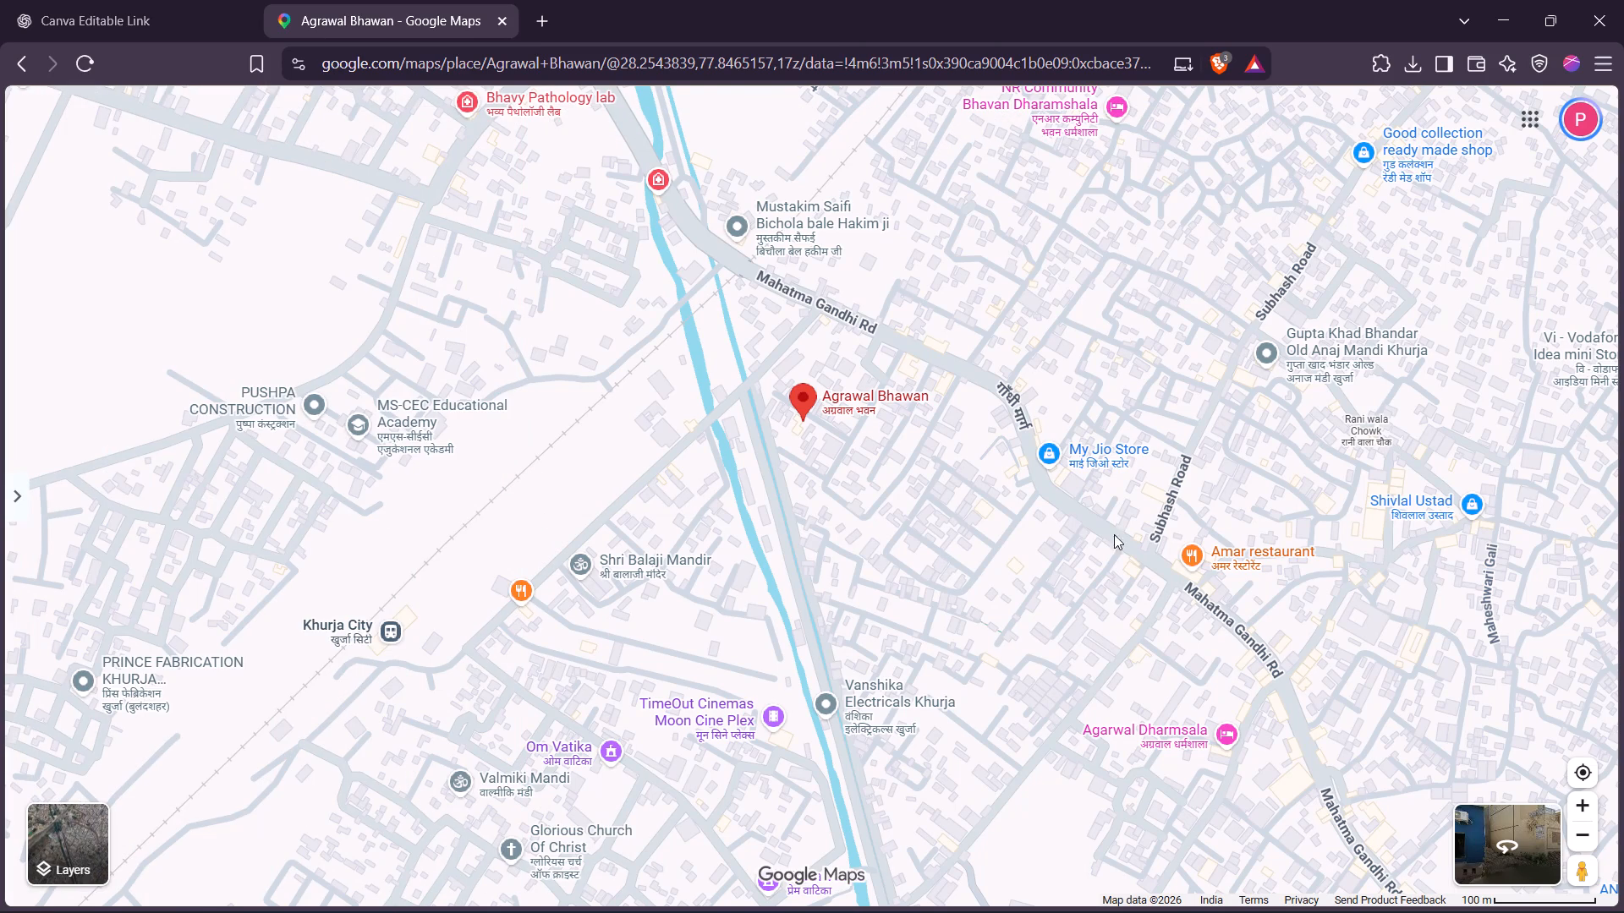
scroll(1180, 726, up, 3)
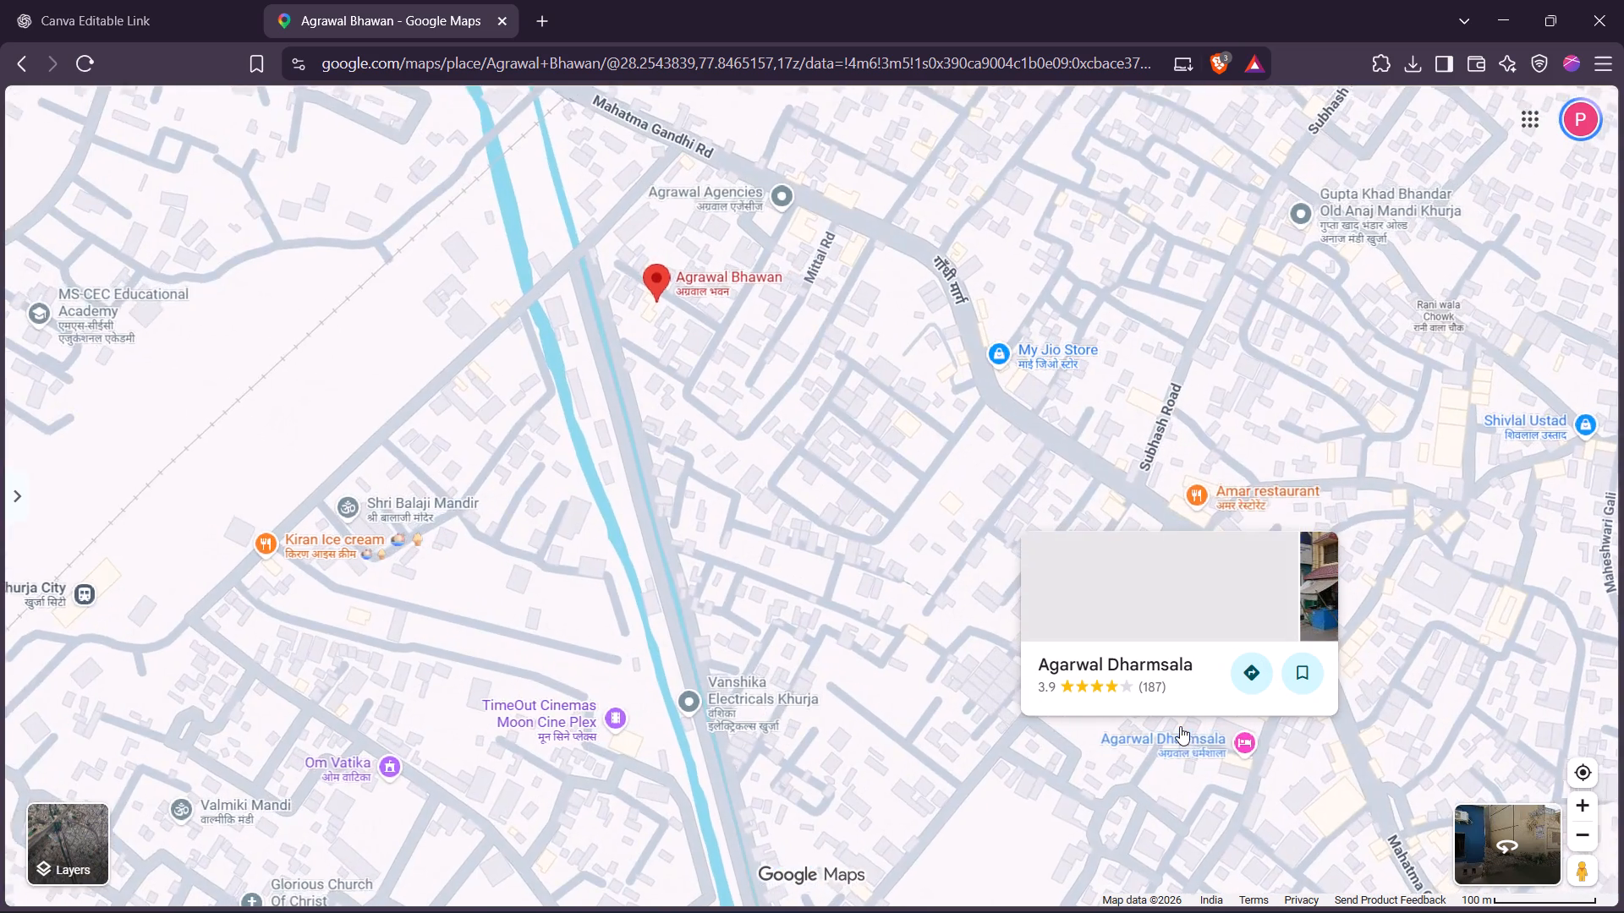
scroll(1180, 726, up, 3)
scroll(1180, 726, left, 3)
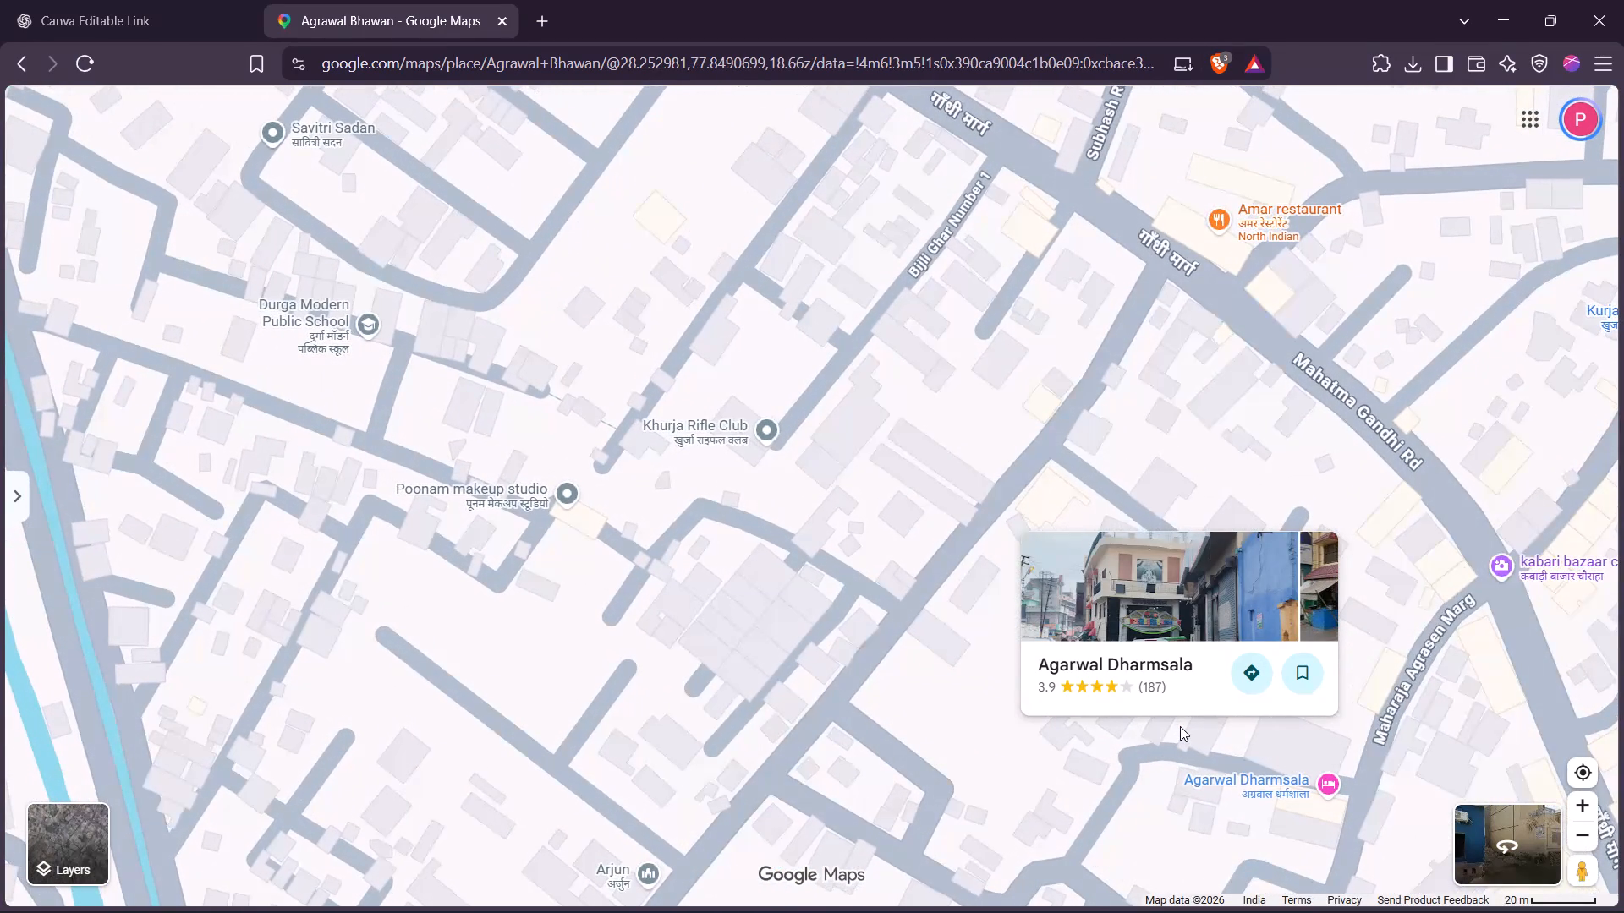
drag(755, 479, 495, 308)
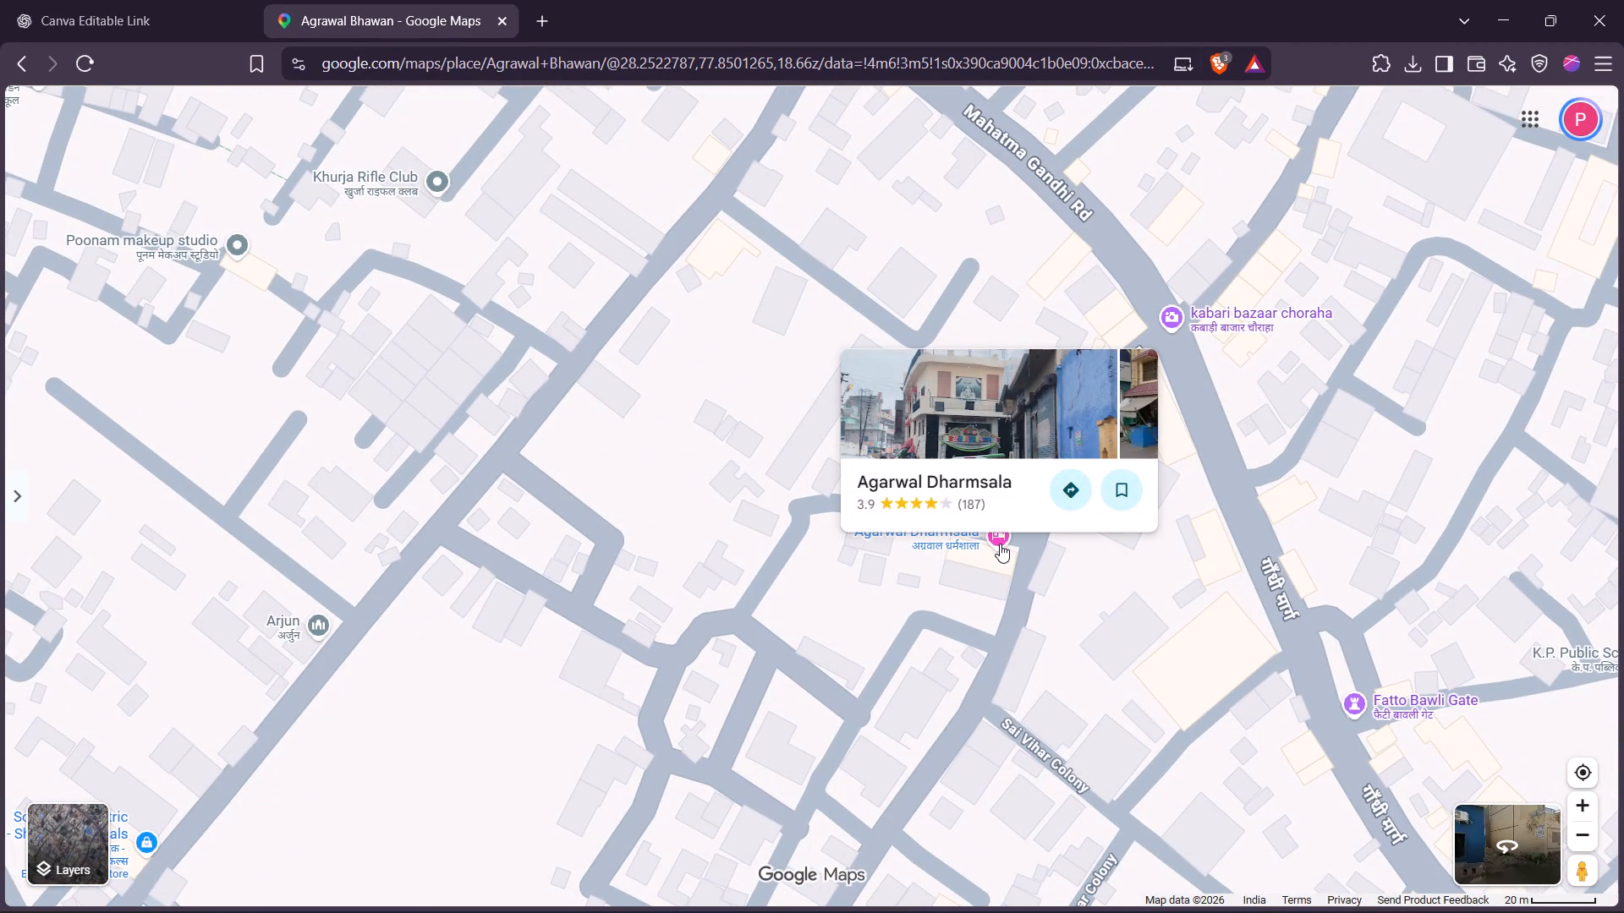
click(1023, 497)
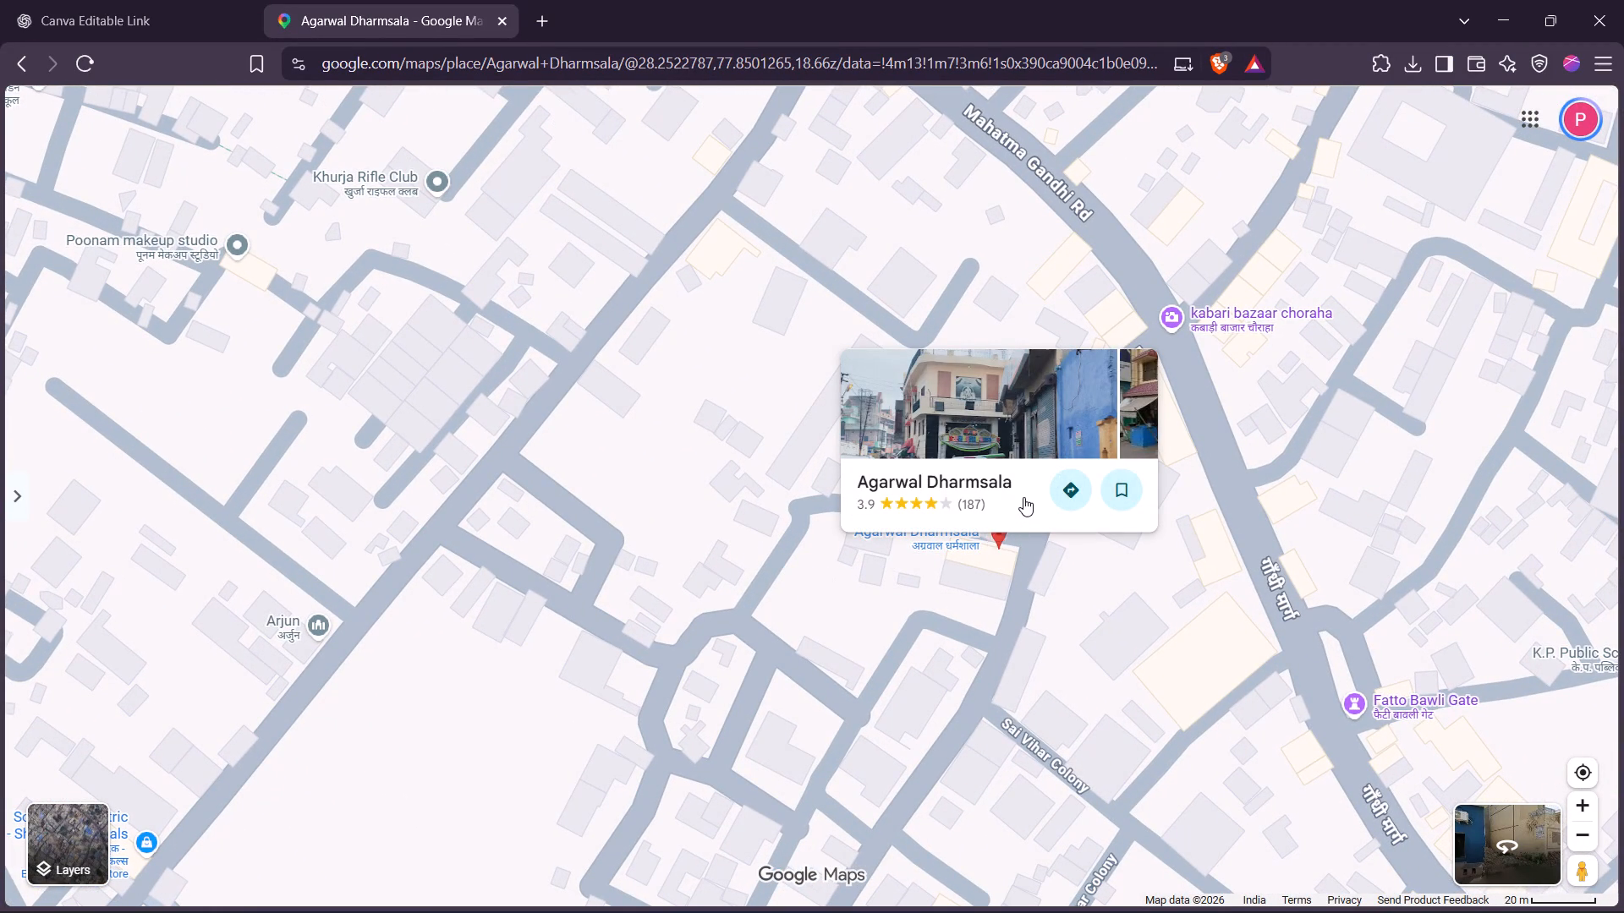
click(966, 425)
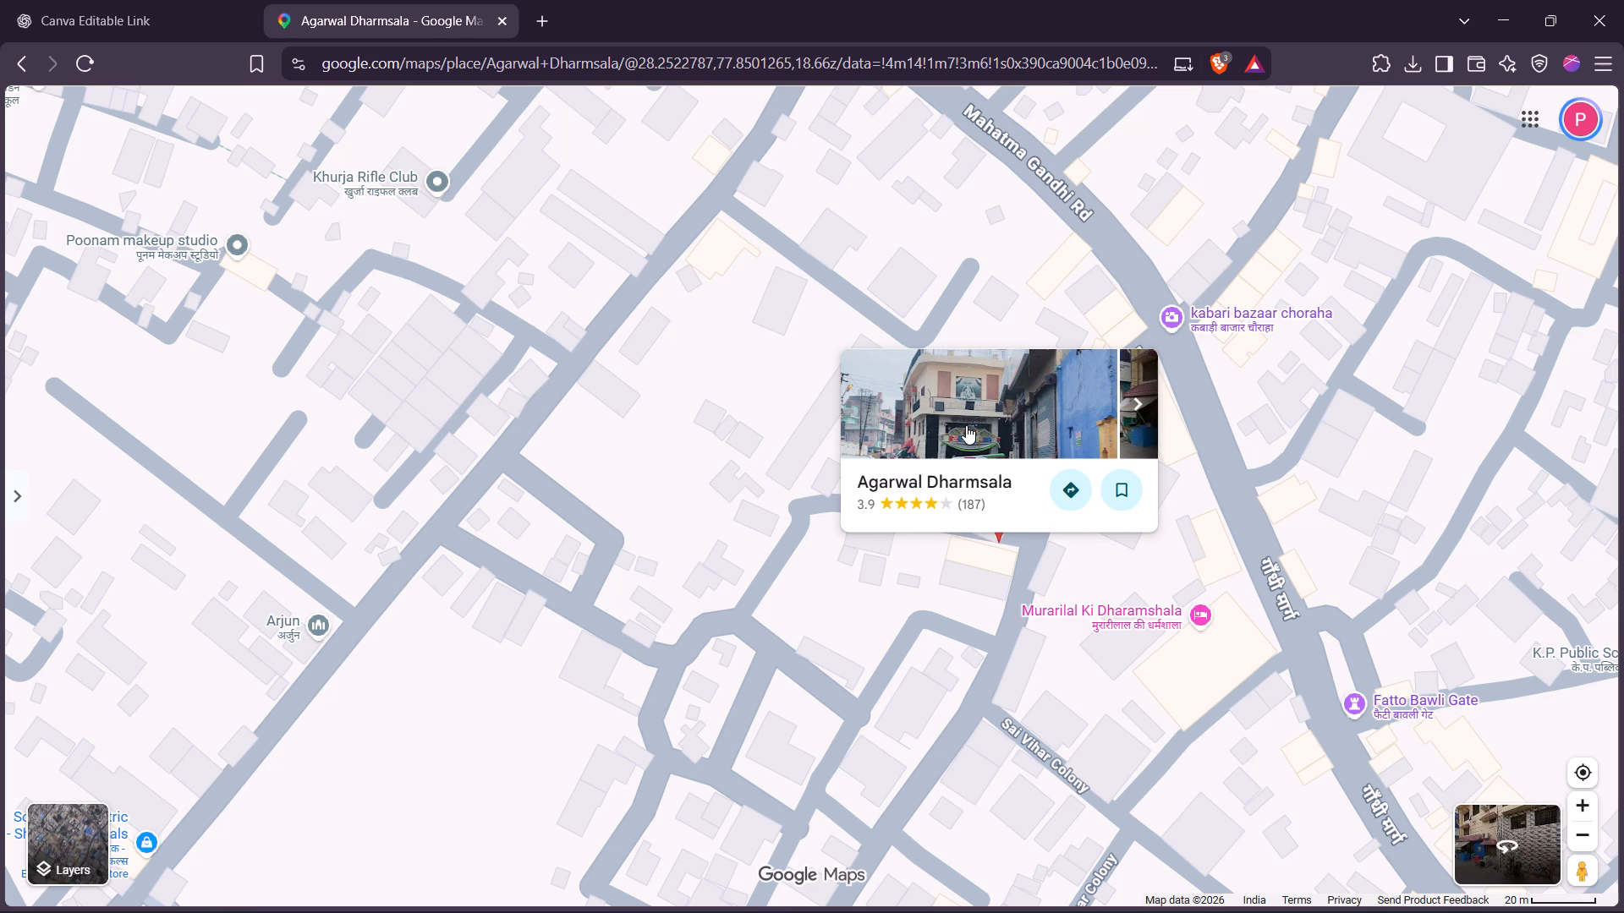
click(998, 476)
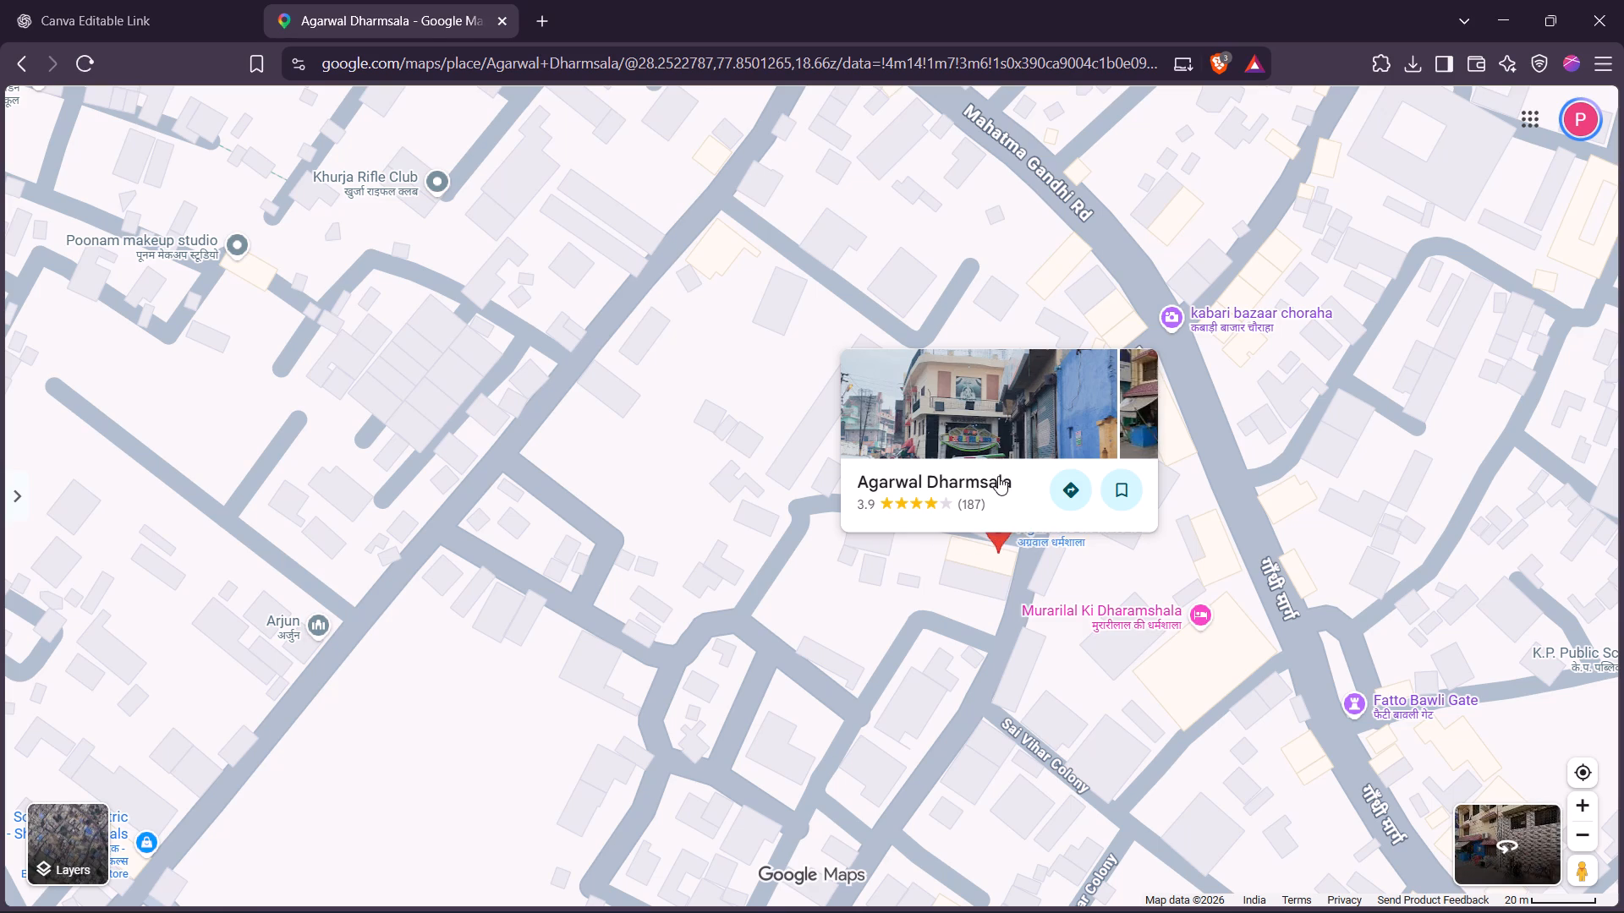
click(1078, 499)
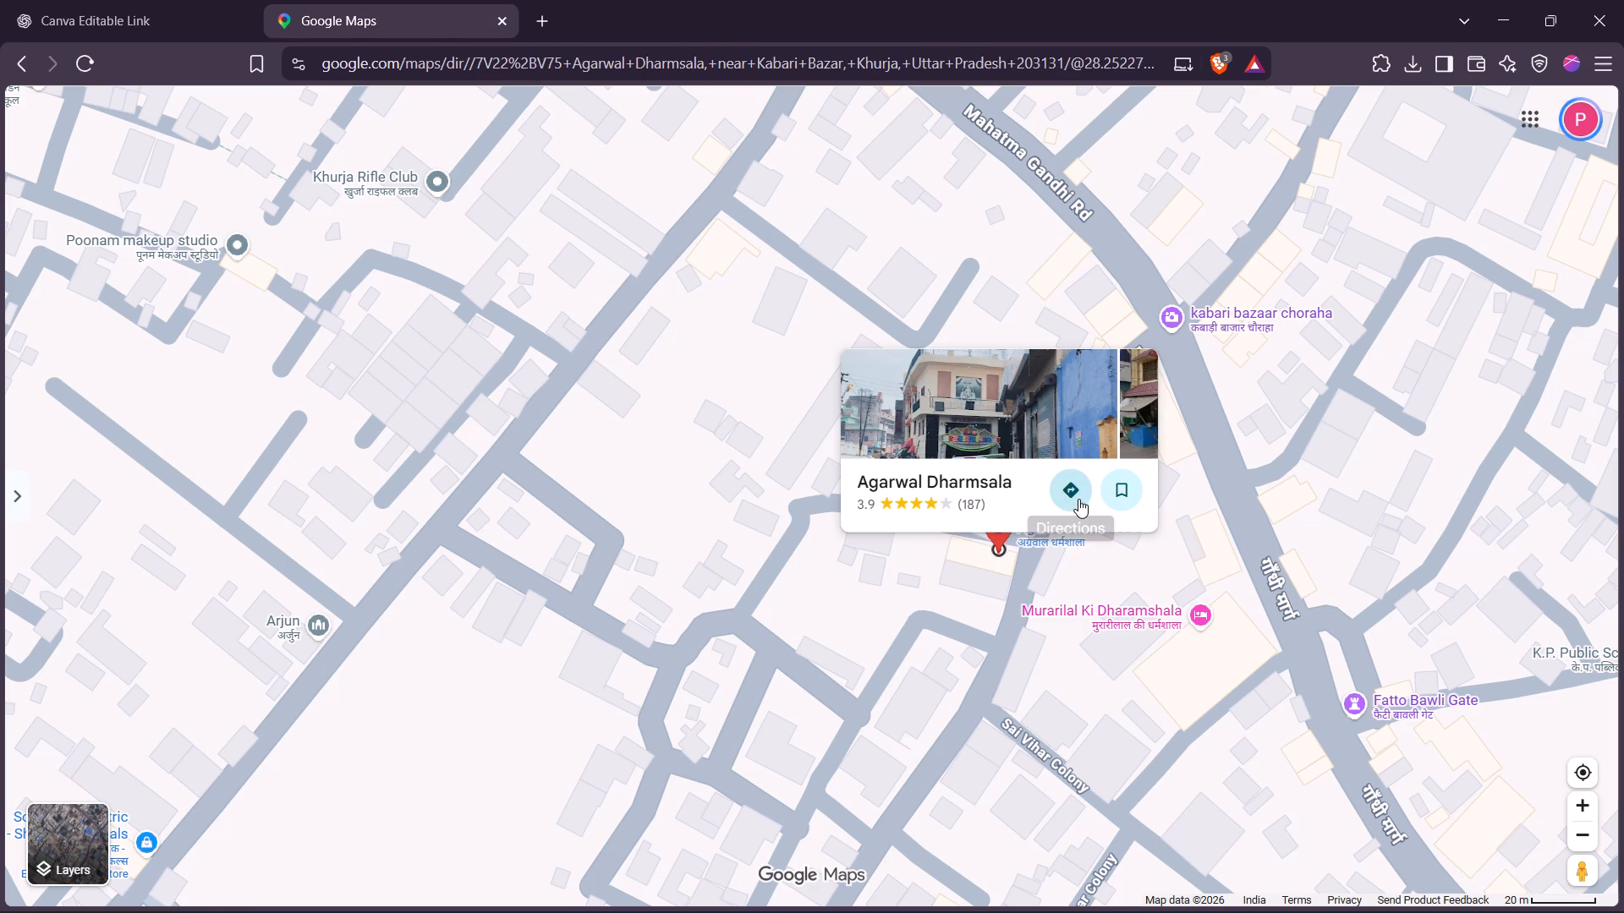
click(934, 470)
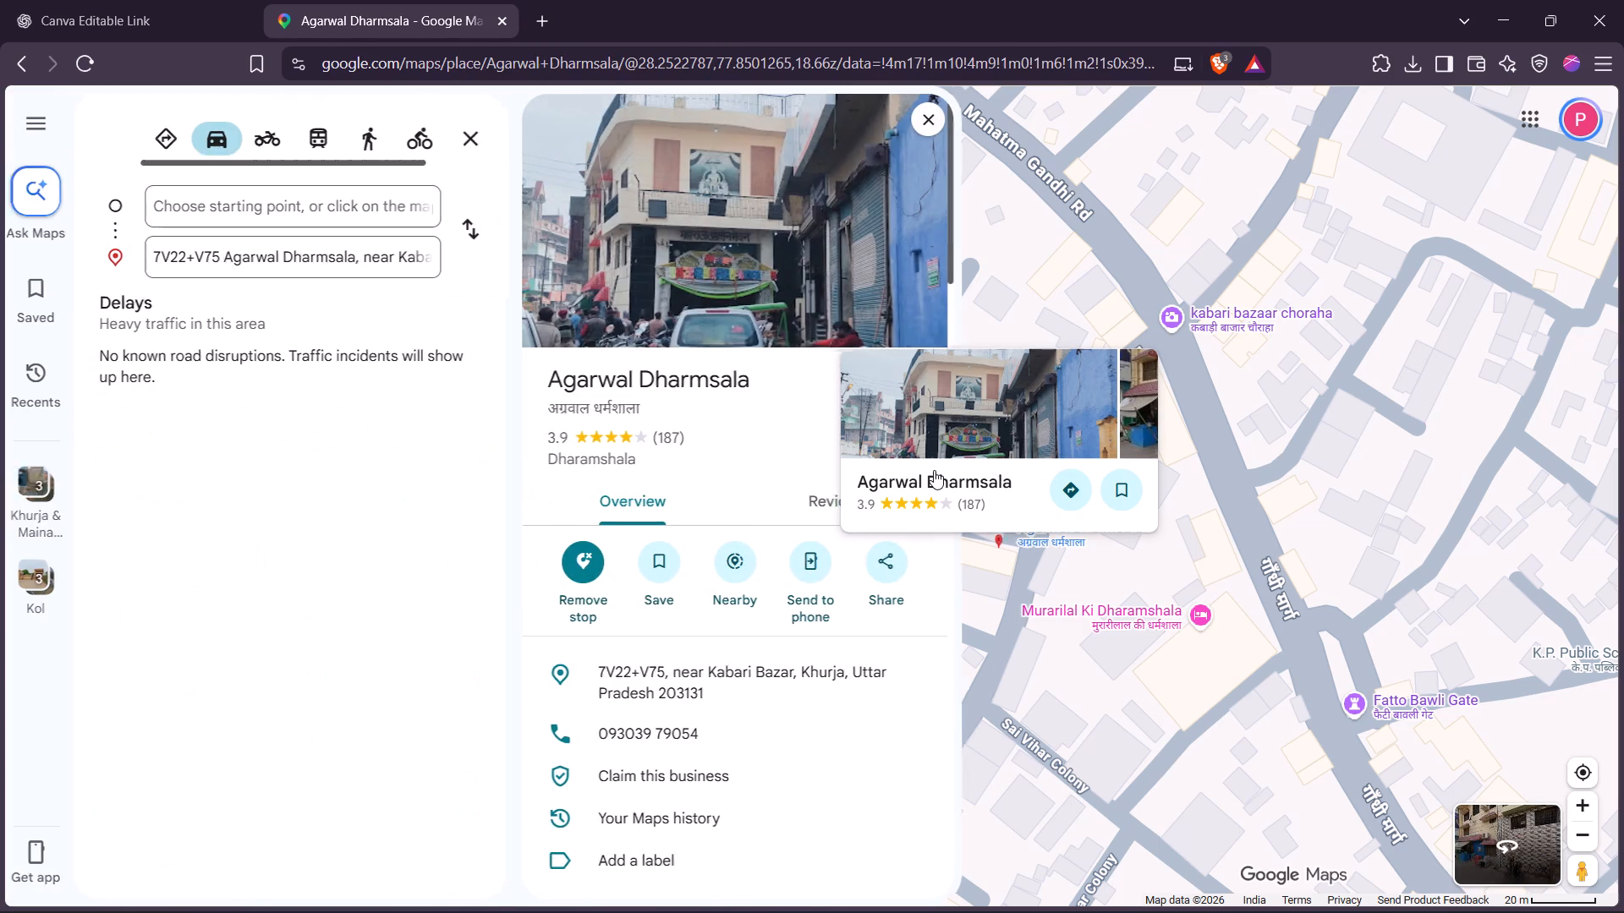
click(737, 417)
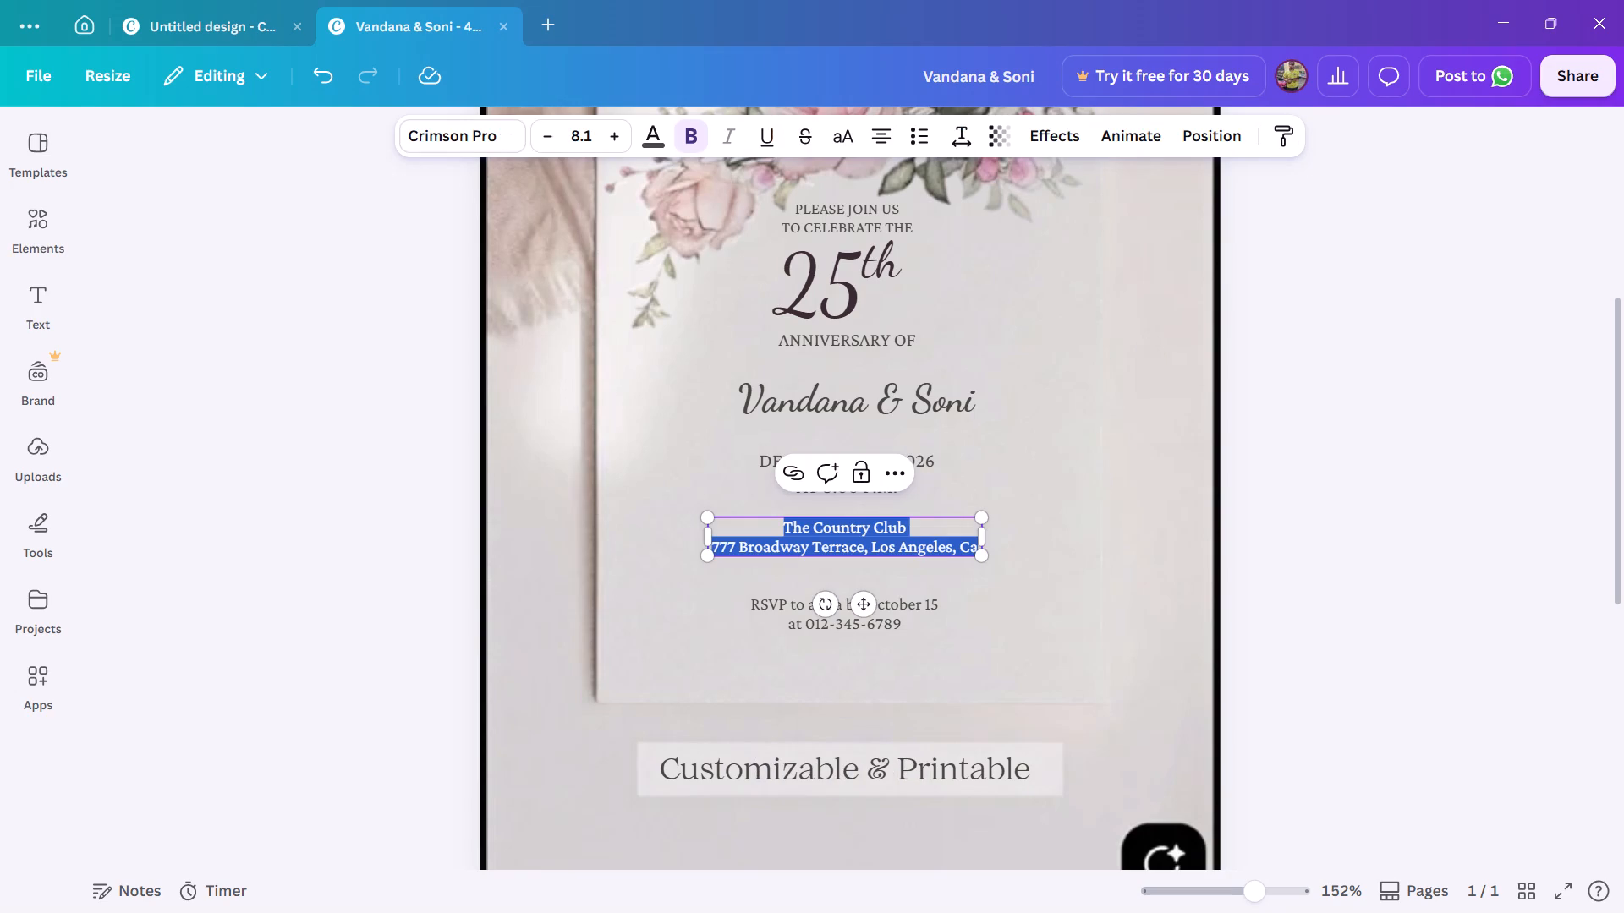
Return to the browser, reopen the closed Google Maps tab and copy the place name Agarwal Dharmsala.
key(alt+Tab)
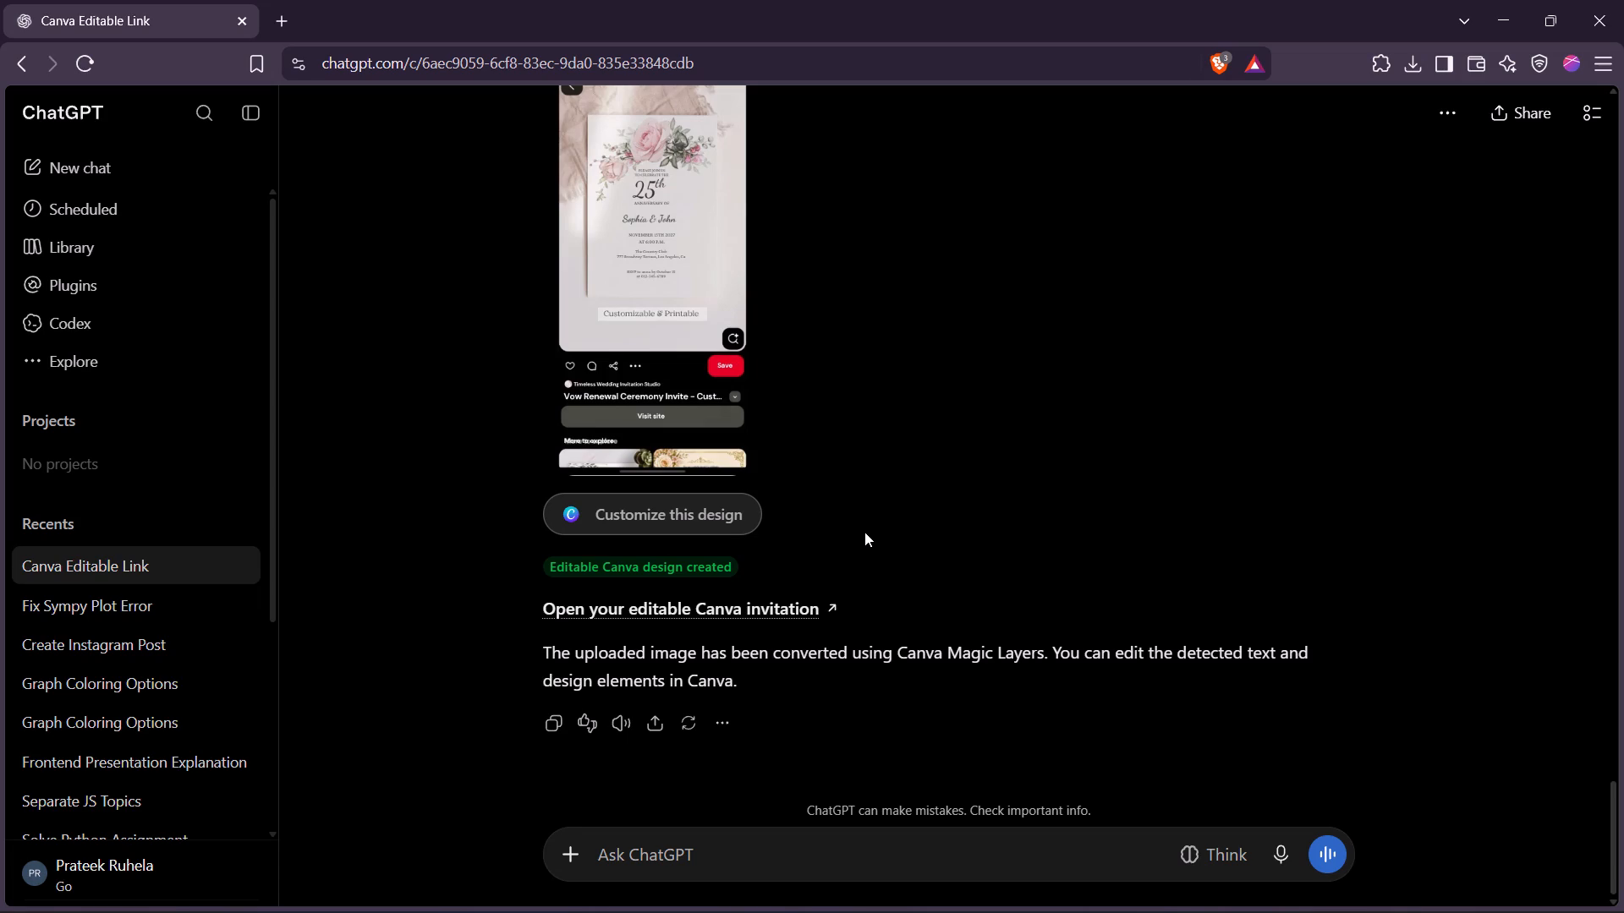
ctrl+double_click(864, 532)
key(ctrl+shift+t)
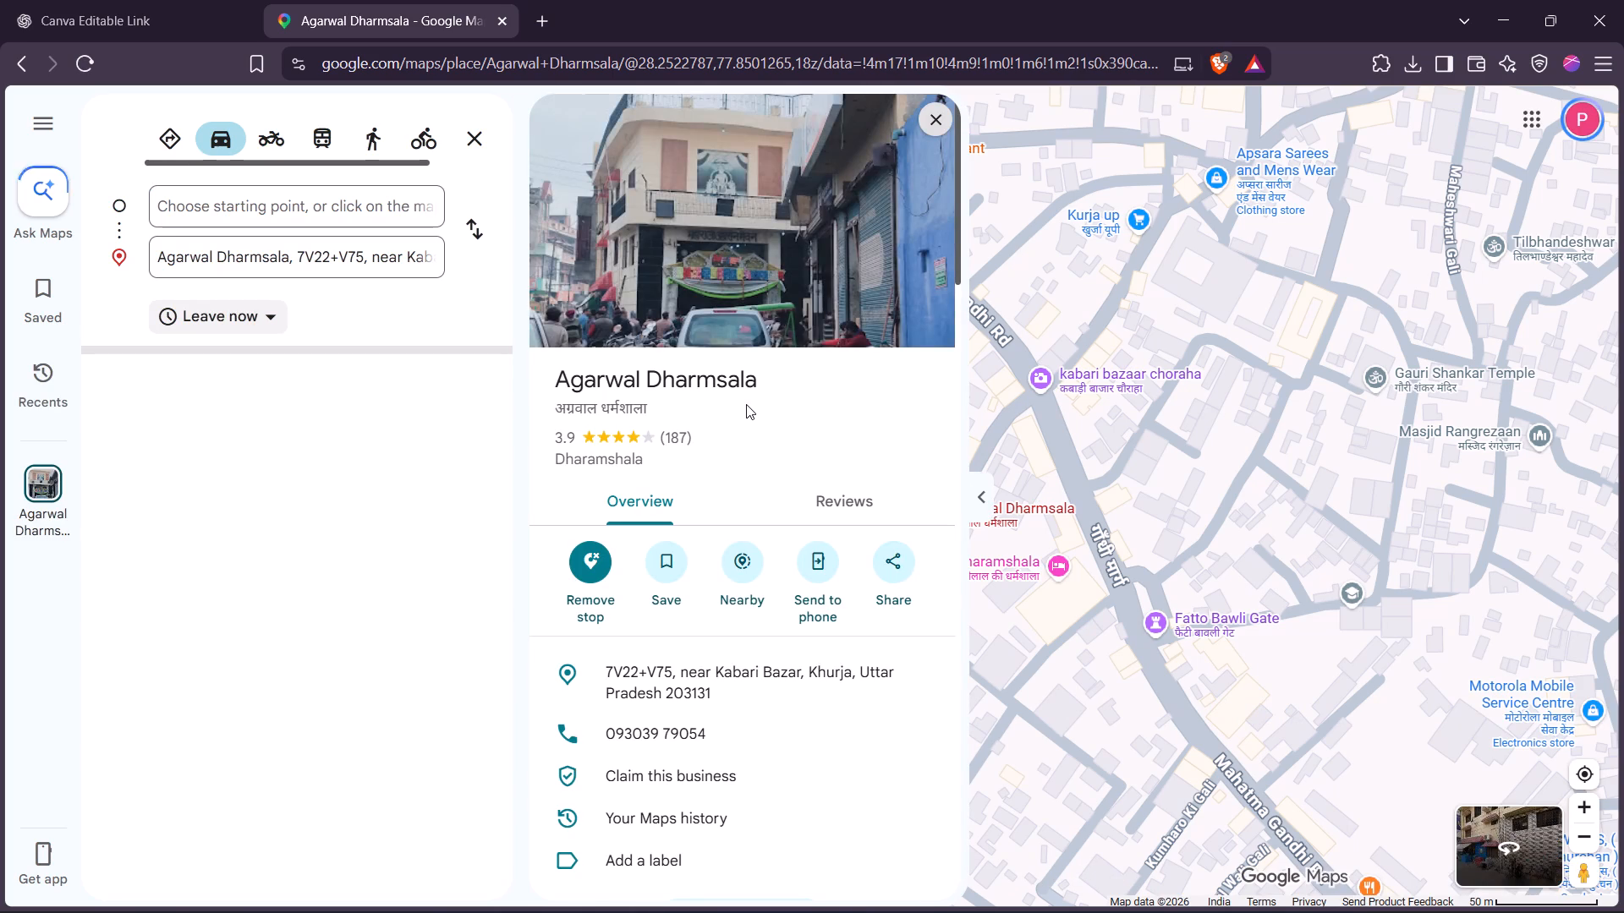
drag(768, 380, 571, 393)
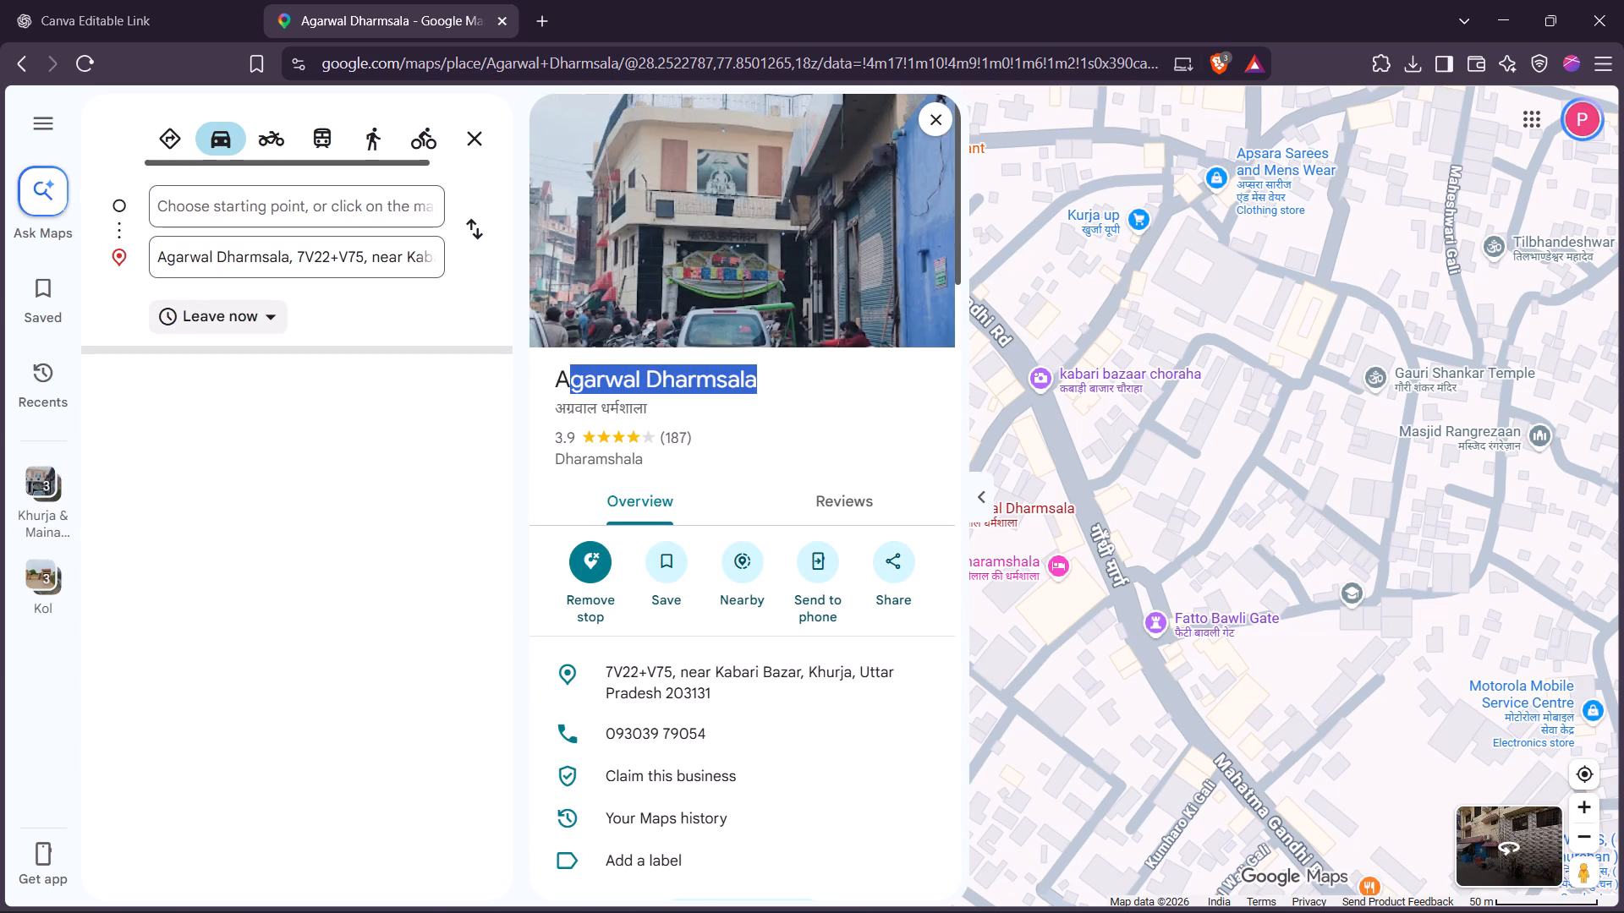
drag(571, 393, 557, 393)
key(ctrl+c)
key(ctrl+c)
key(ctrl+c)
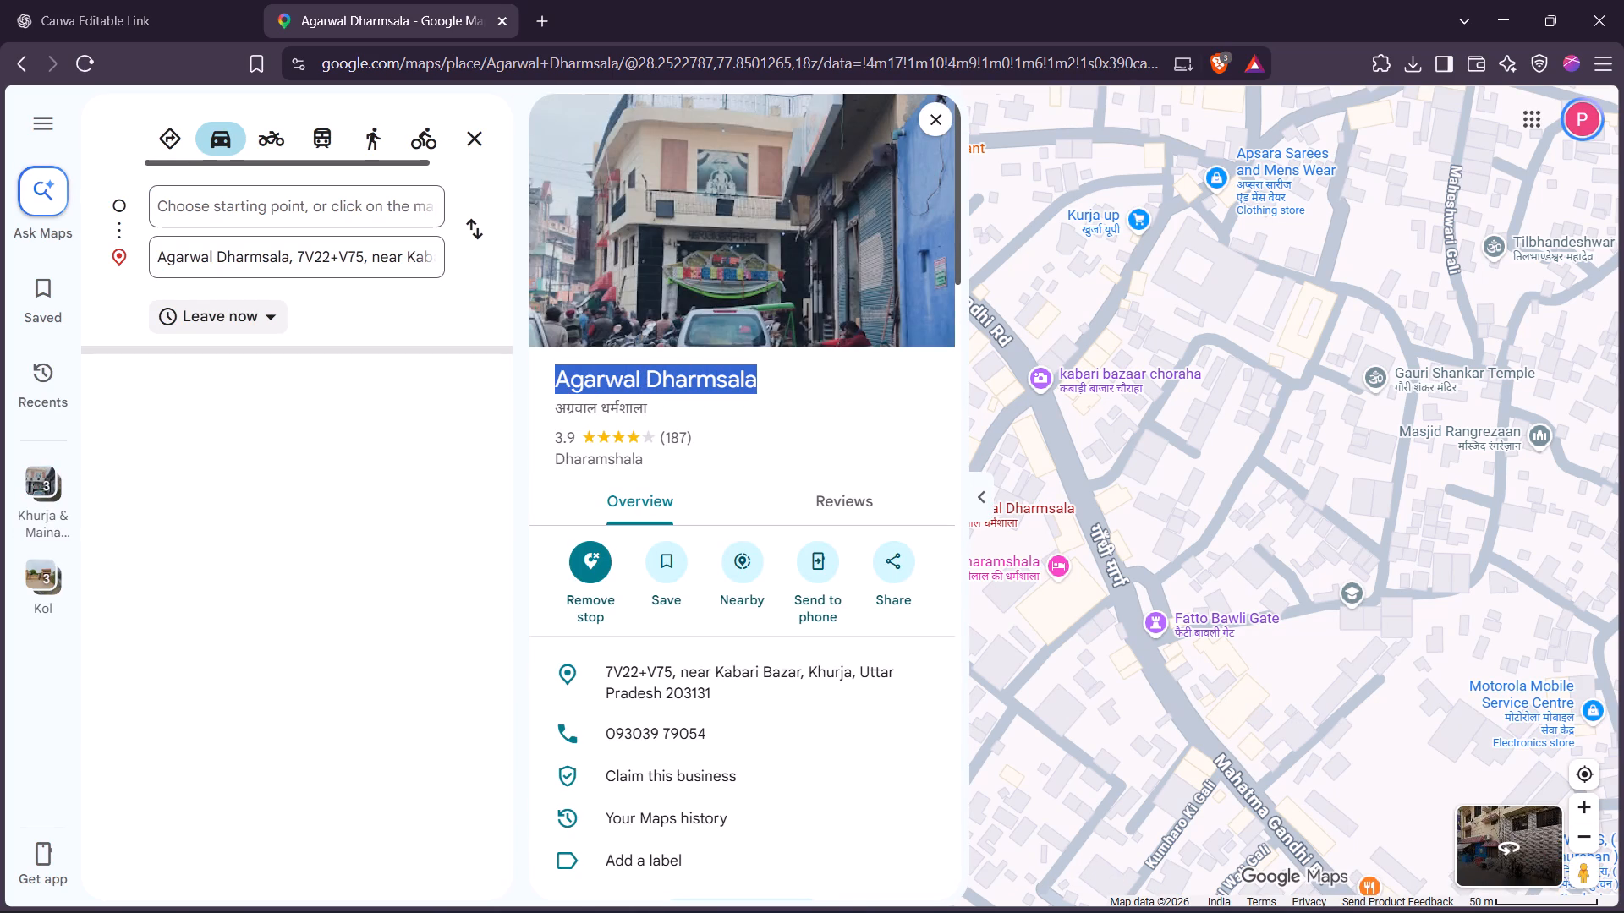
key(ctrl+c)
Switch to Canva and replace the venue text with the copied name Agarwal Dharmsala and the copied address on the following line.
click(557, 393)
key(alt+Tab)
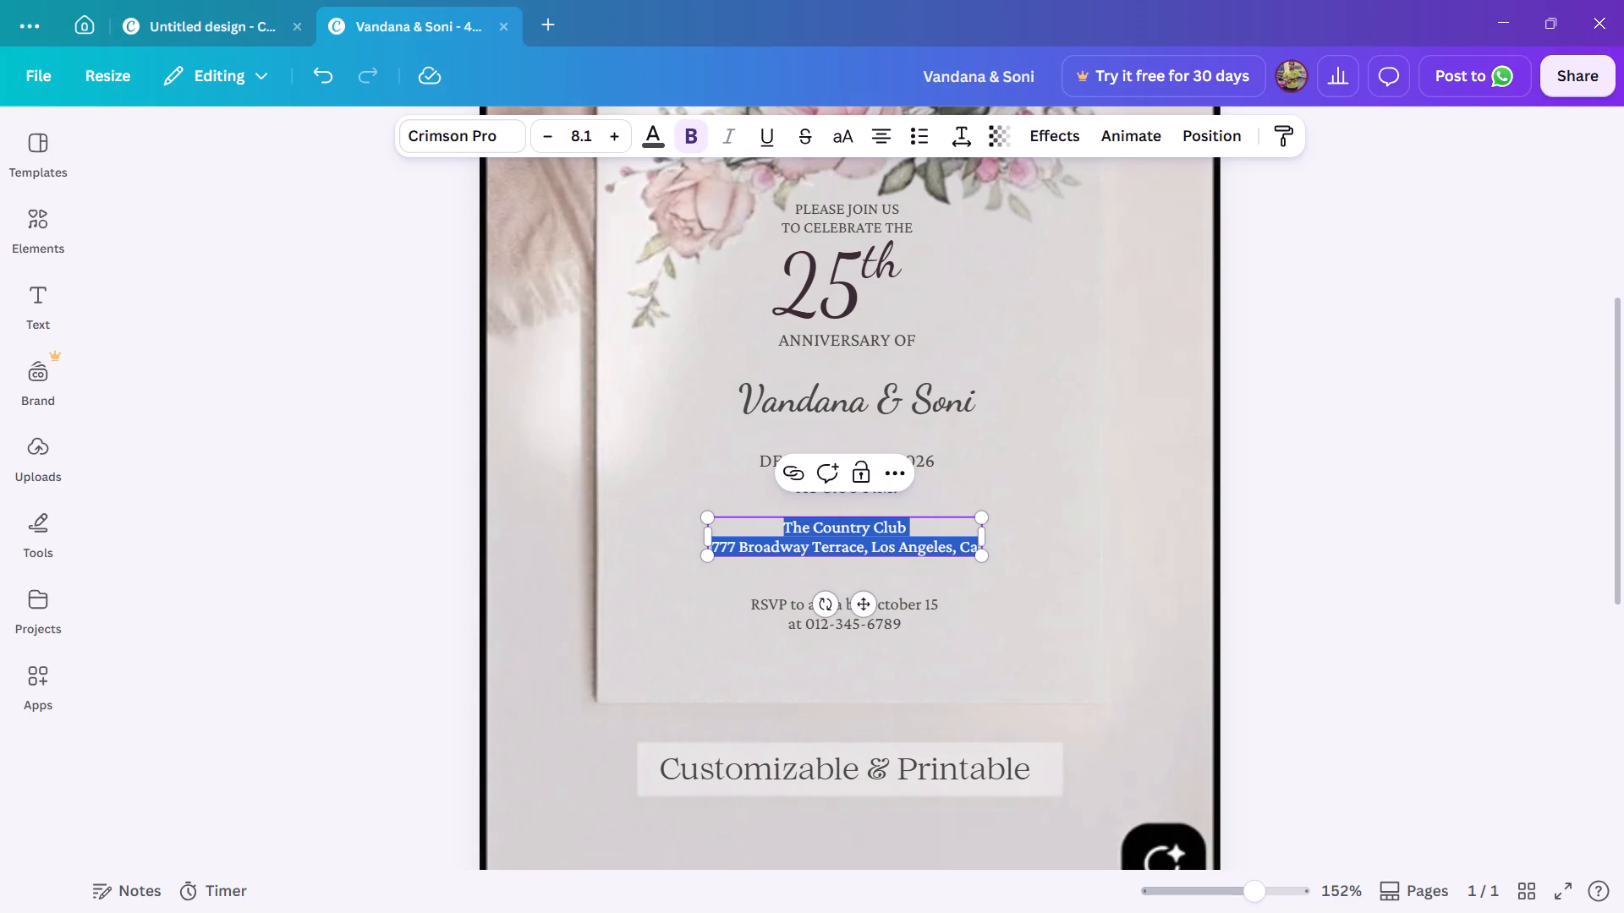
key(ctrl+v)
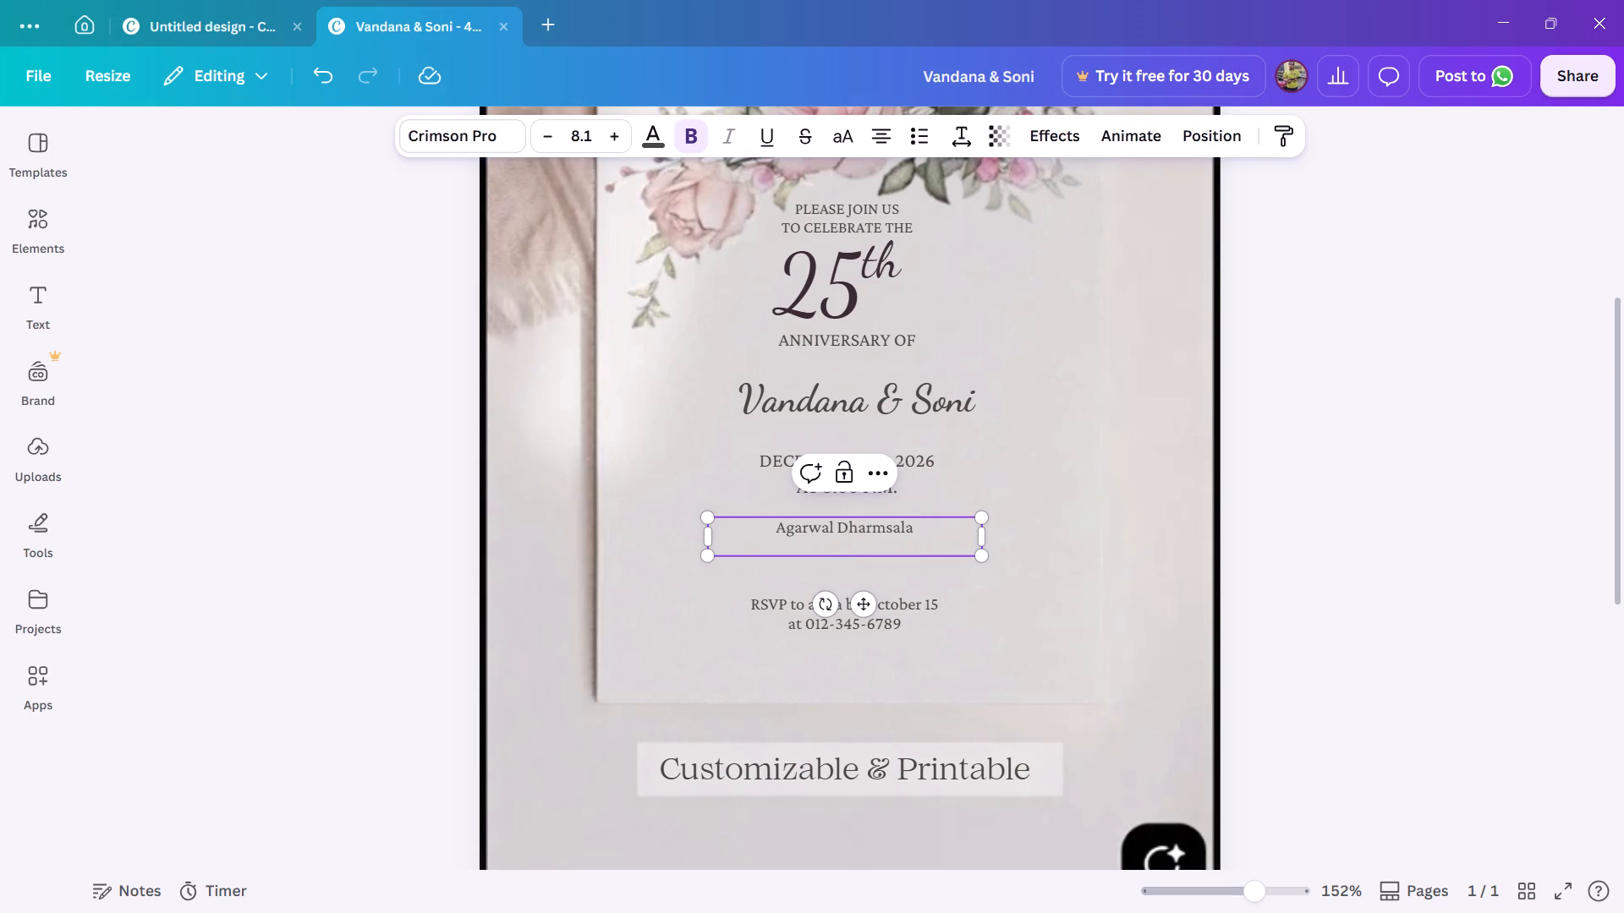
key(super+v)
key(Down)
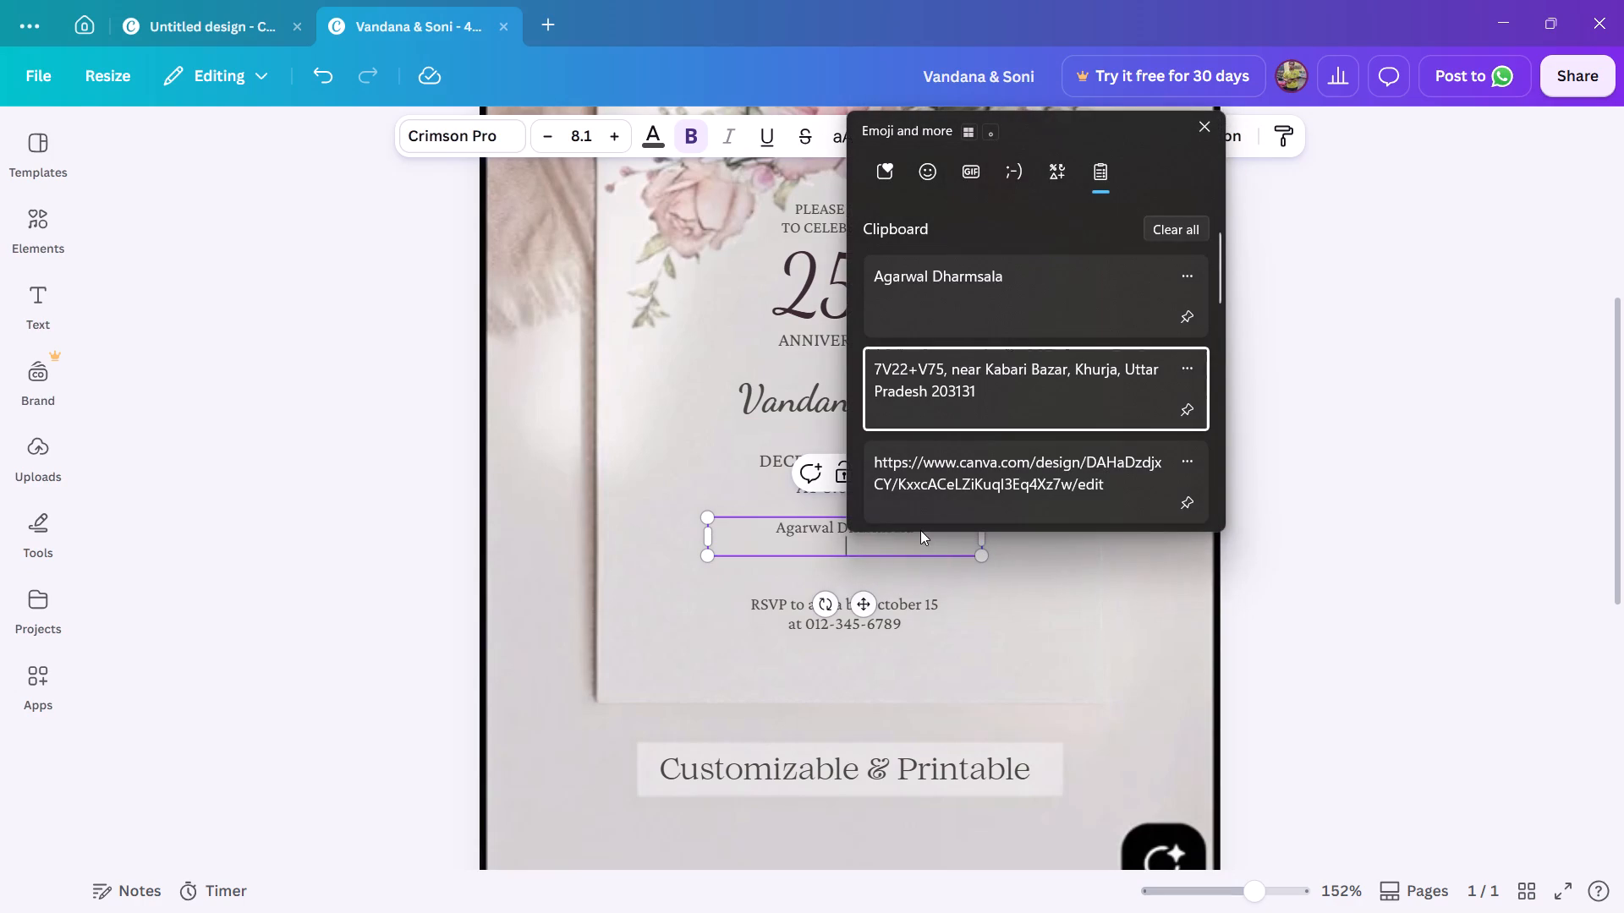
key(Return)
key(ctrl+v)
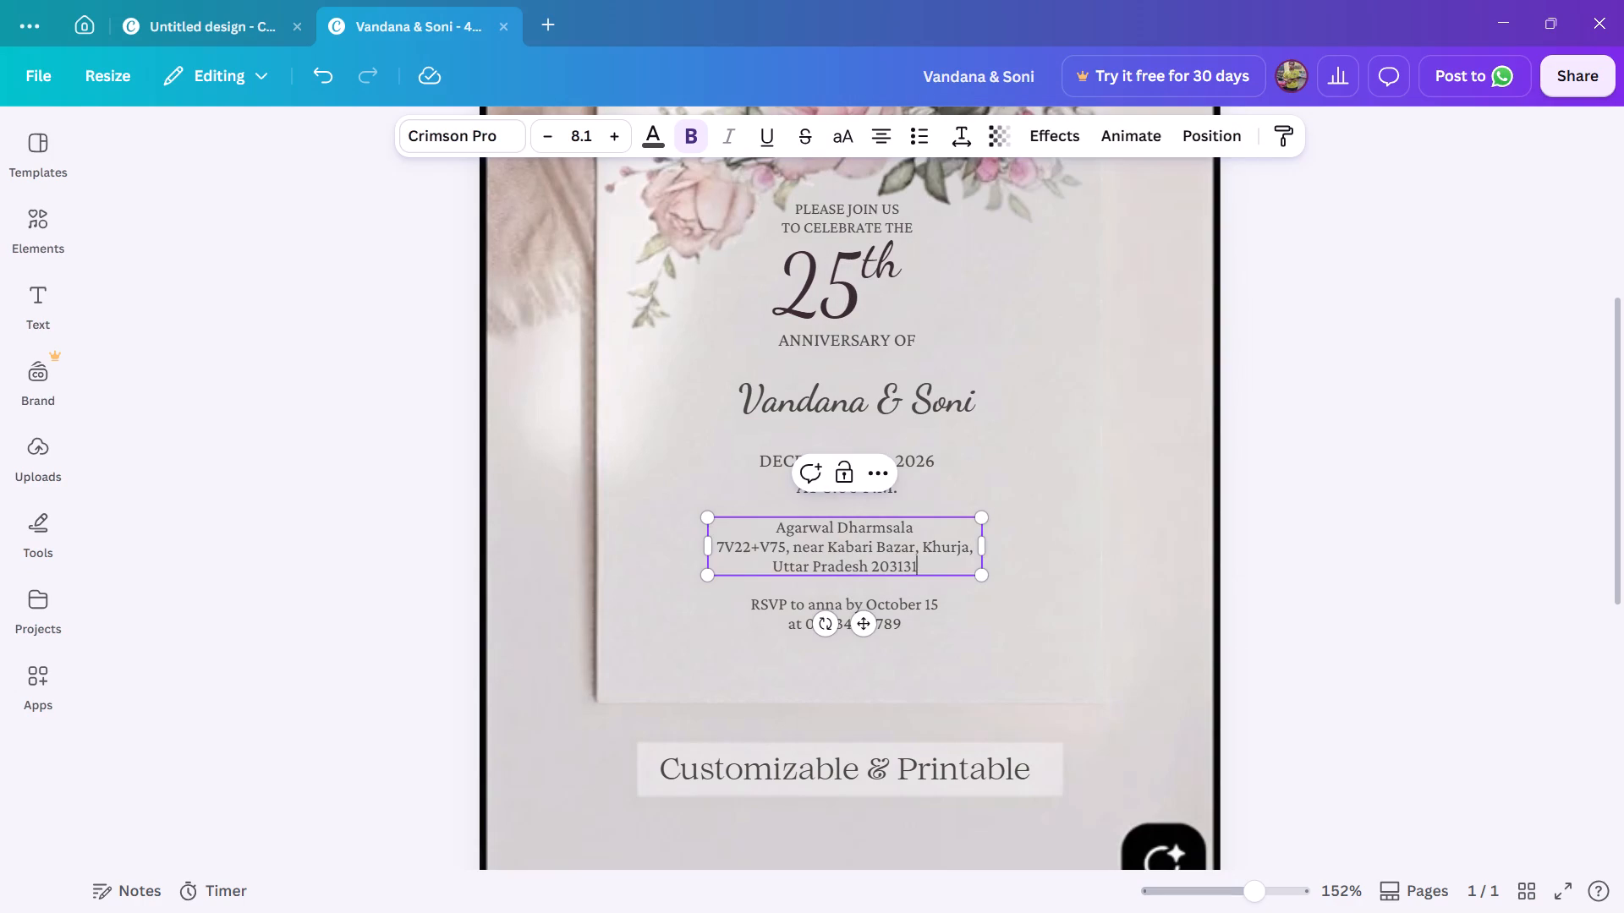
Remove the plus code and its comma from the venue address and capitalise the first word as Near.
click(790, 549)
key(BackSpace)
key(BackSpace)
key(BackSpace)
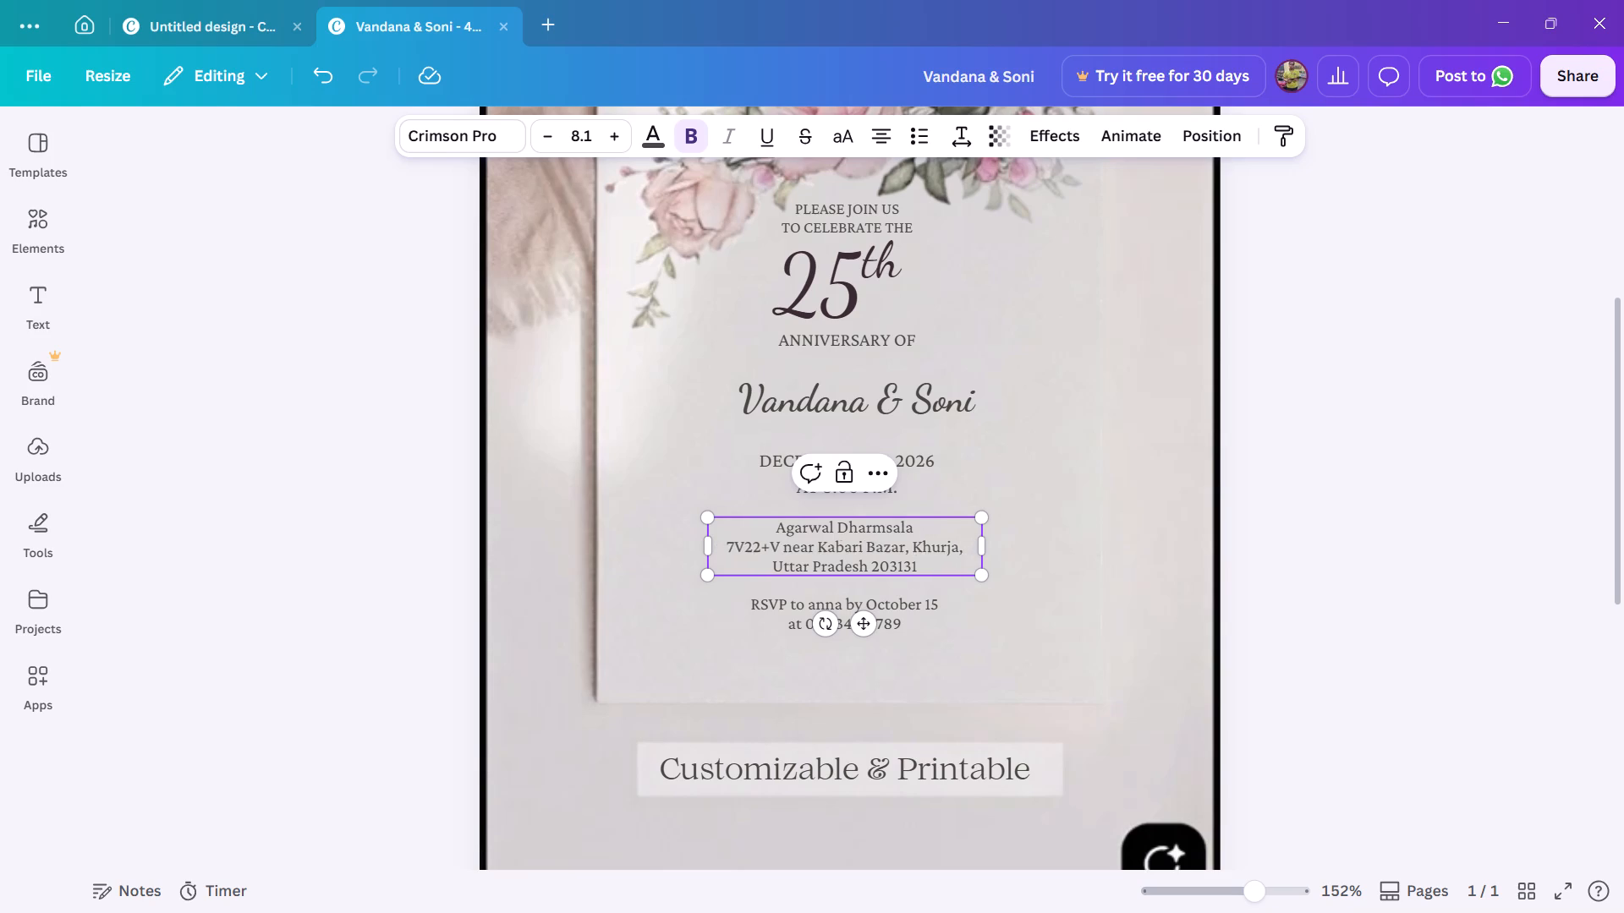
key(BackSpace)
key(BackSpace)
key(BackSpace)
key(BackSpace)
key(BackSpace)
key(BackSpace)
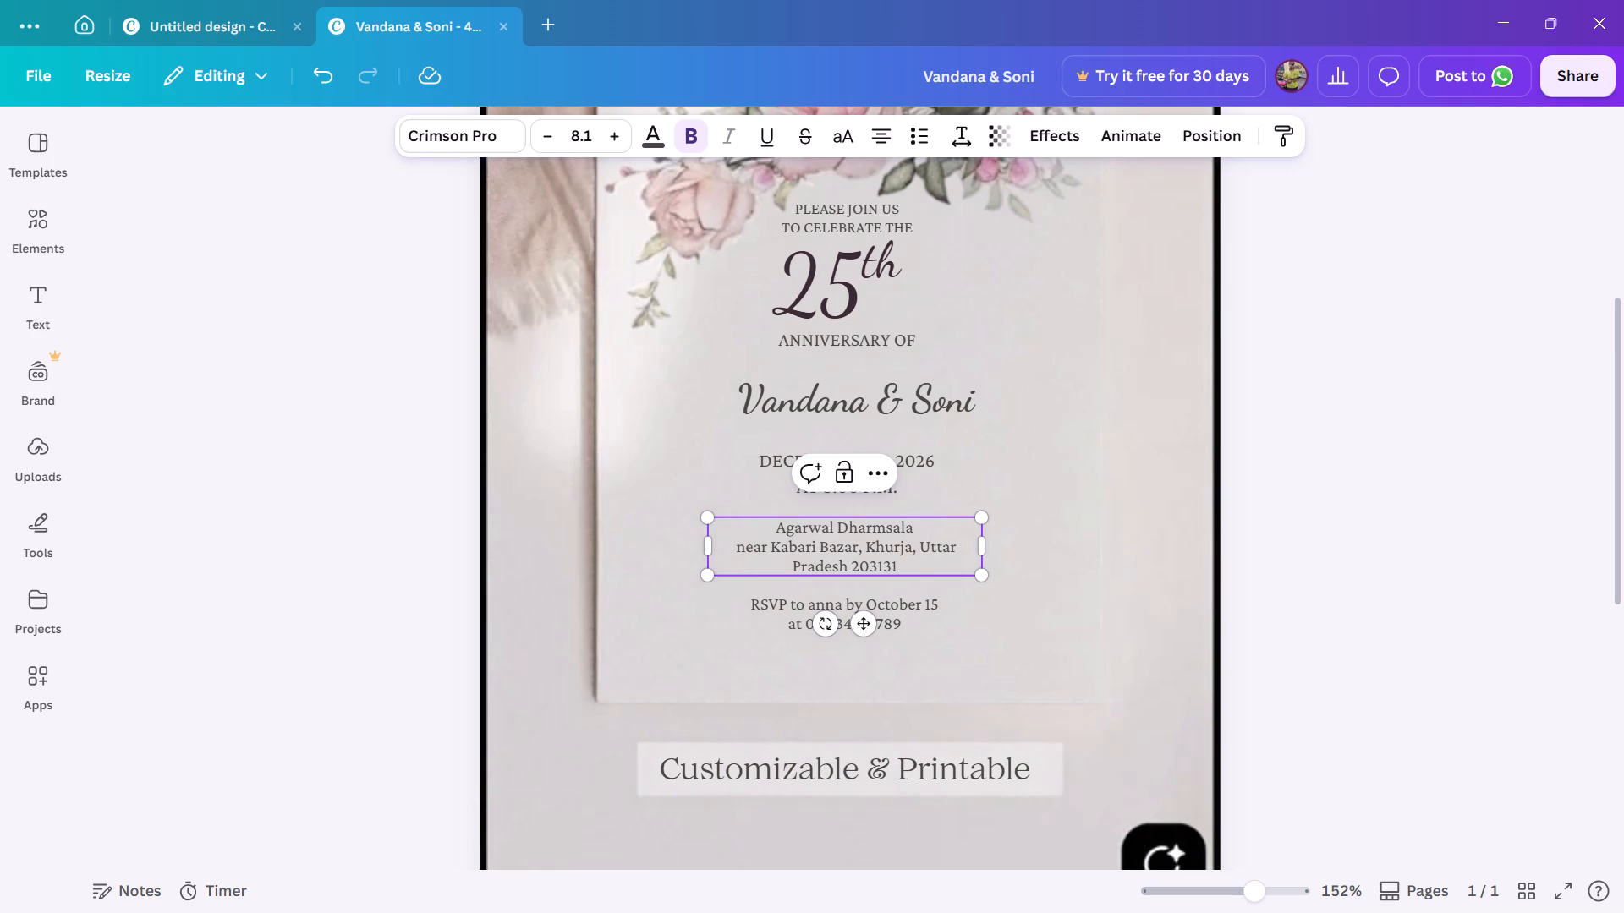
key(Right)
key(Right)
key(BackSpace)
key(shift+n)
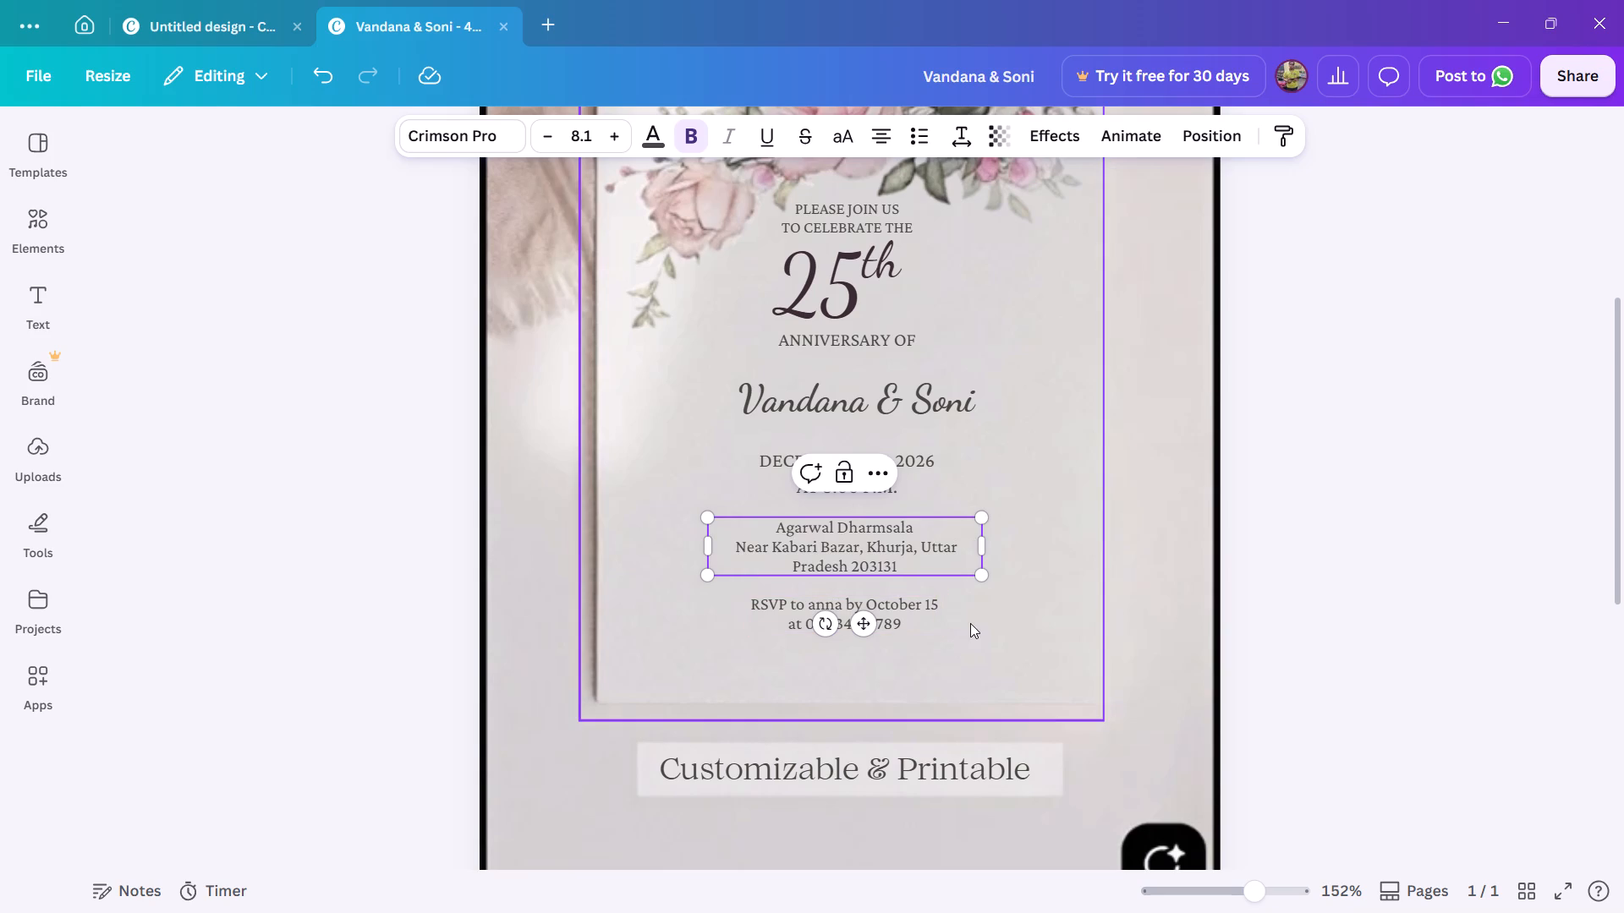
Break the venue address after Khurja so Uttar Pradesh starts a new line, keeping a comma after Khurja.
click(917, 549)
key(BackSpace)
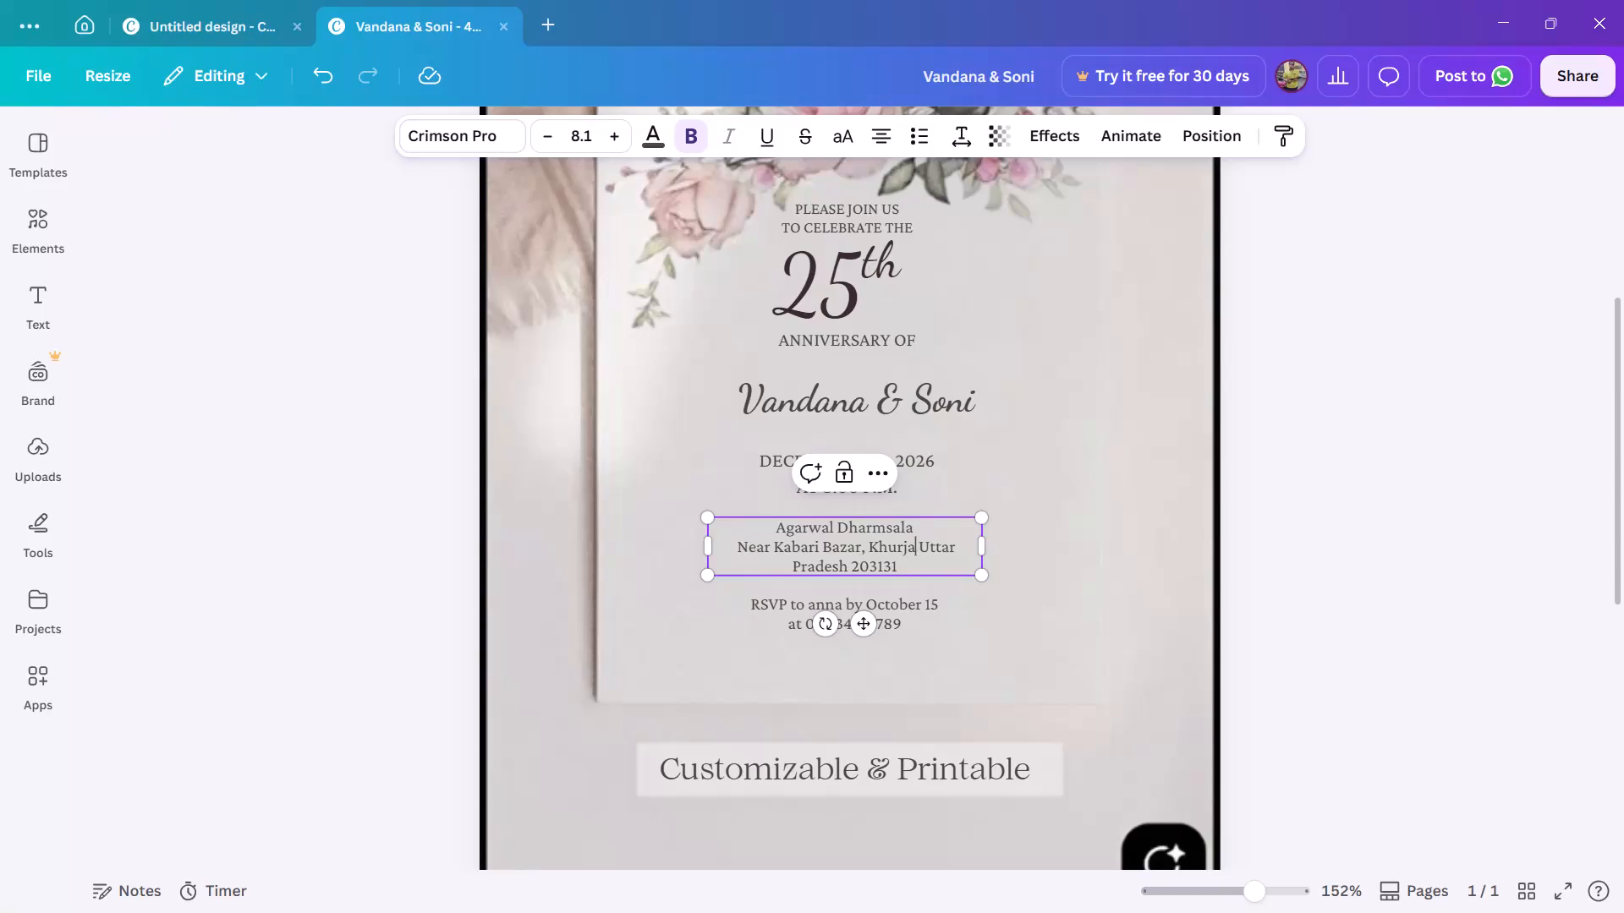
key(Return)
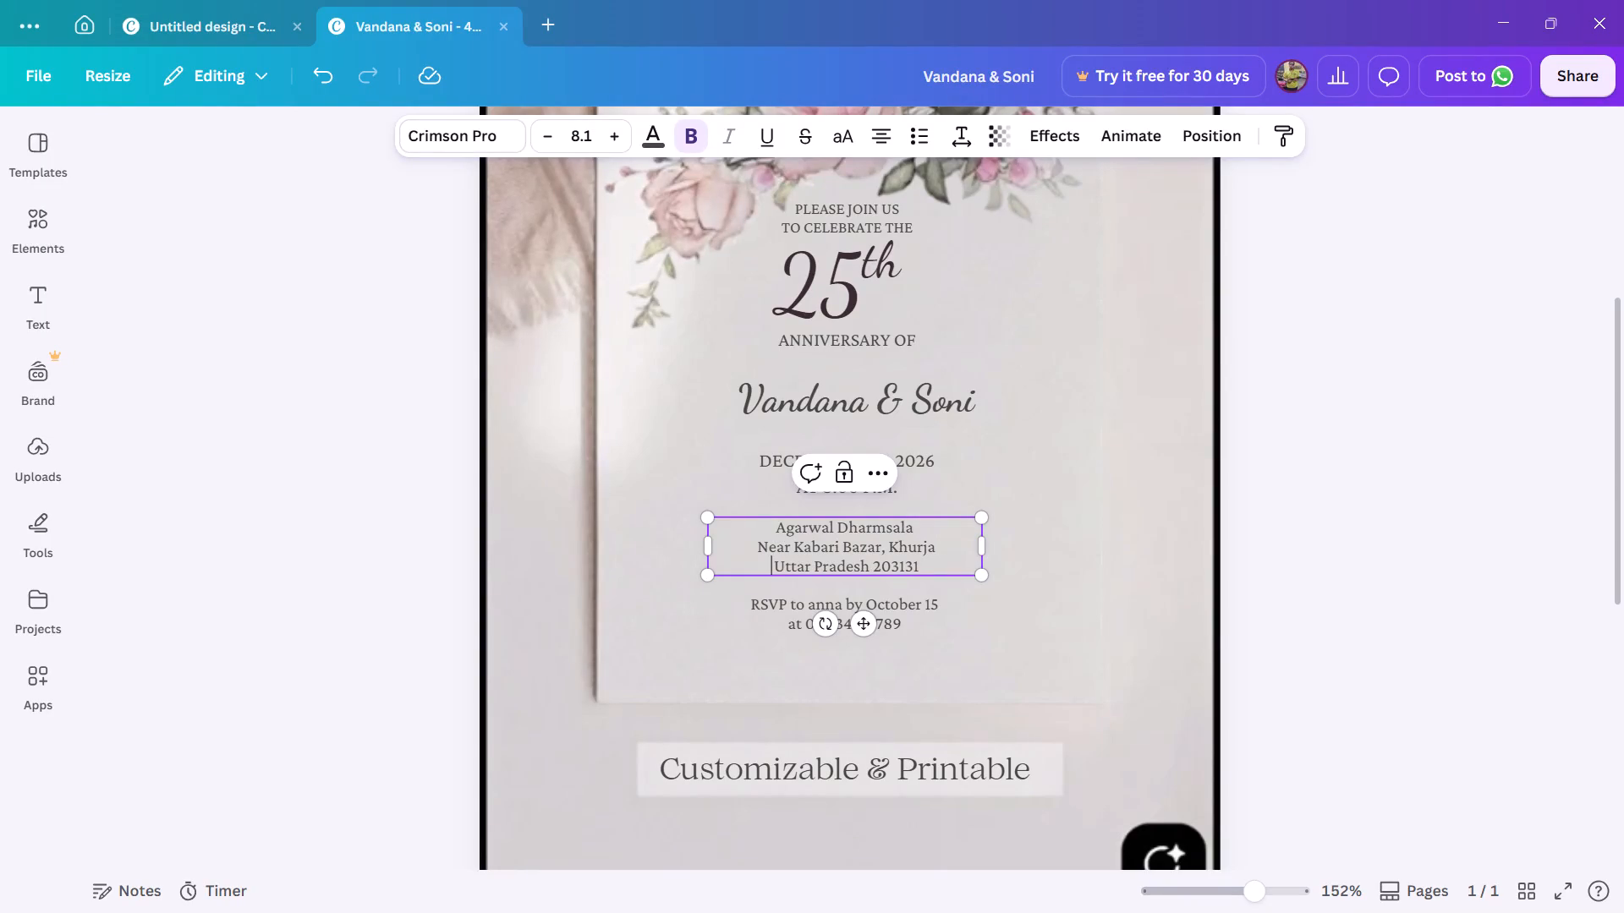
key(Left)
key(Left)
key(comma)
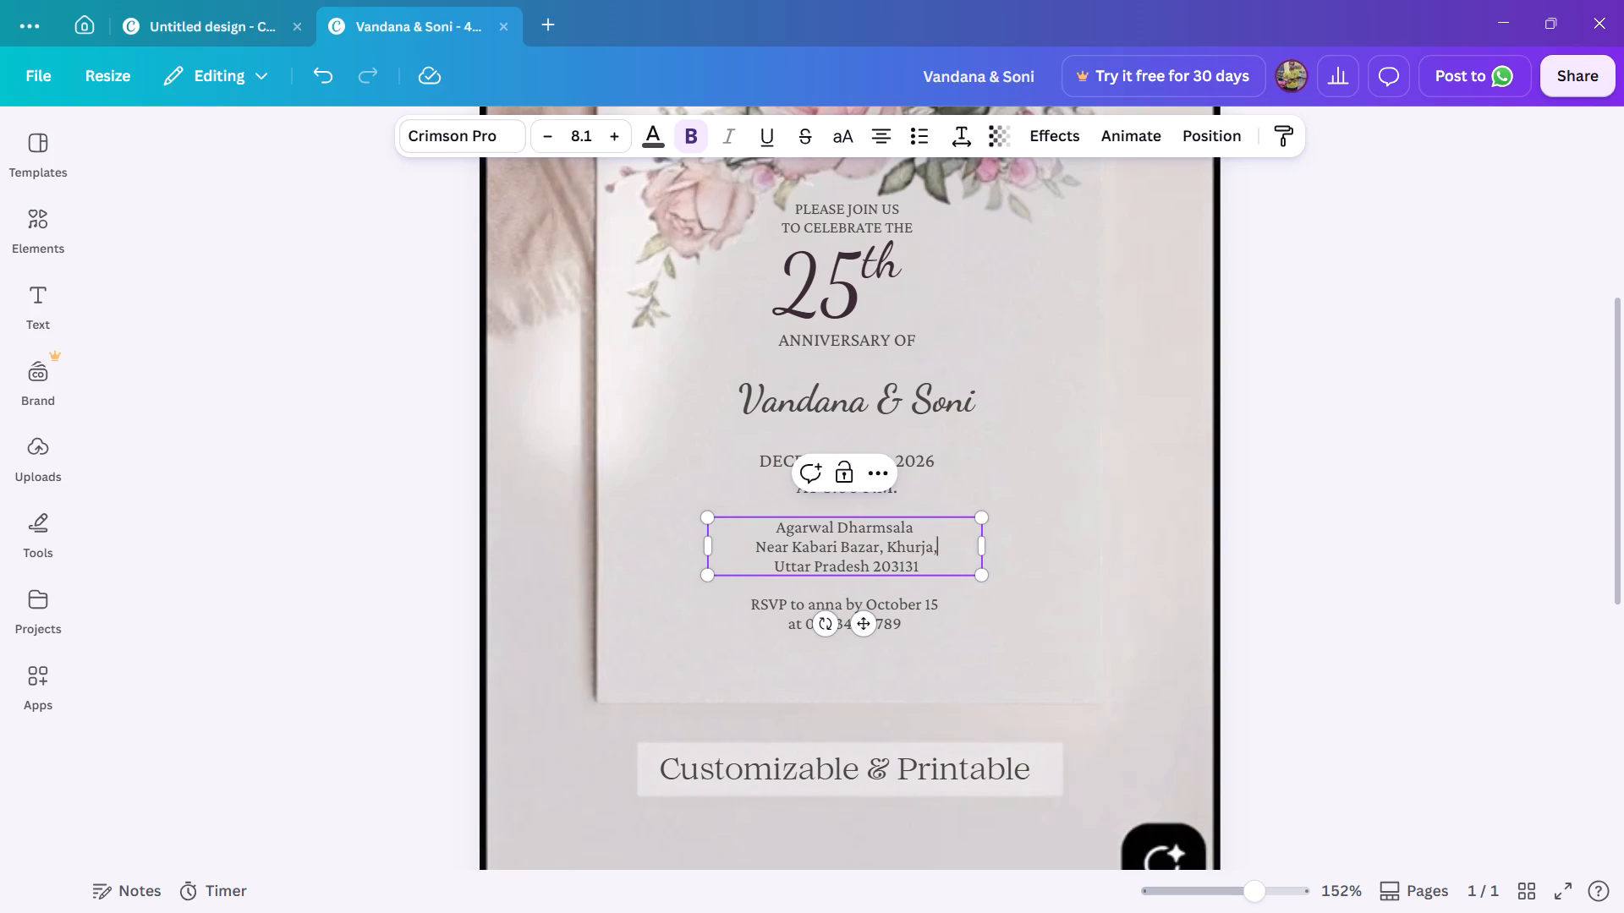
Copy the entire edited venue text.
key(ctrl+a)
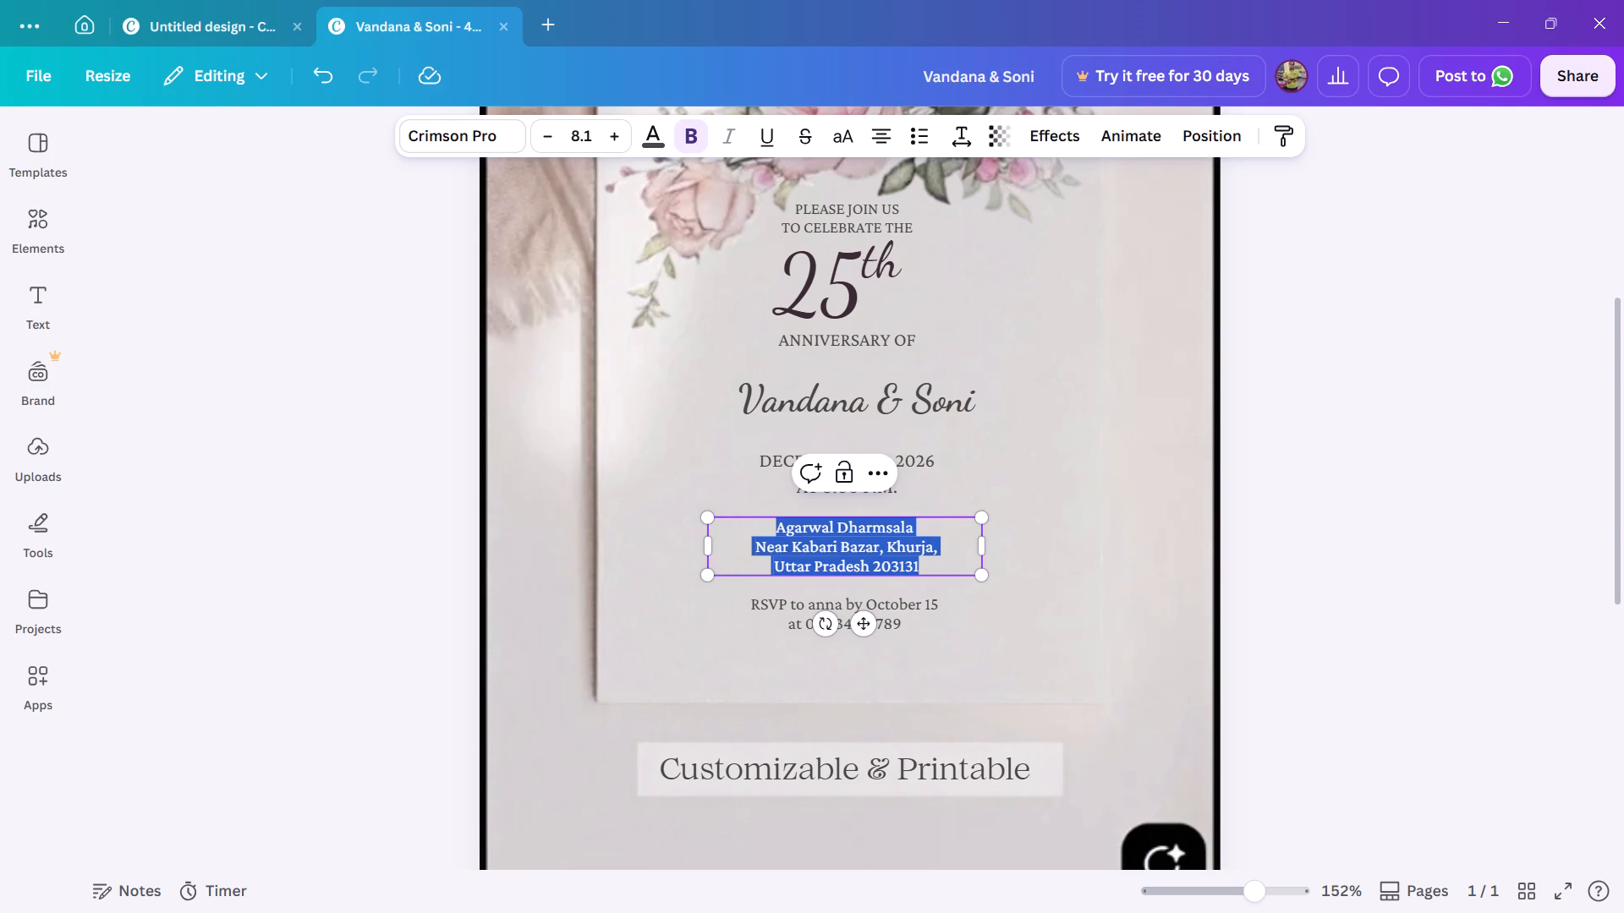
key(ctrl+c)
key(ctrl+c)
key(ctrl+c)
Undo the venue text edits, continuing back through the earlier date edits.
key(ctrl+z)
key(ctrl+z)
key(ctrl+z)
key(ctrl+z)
key(ctrl+z)
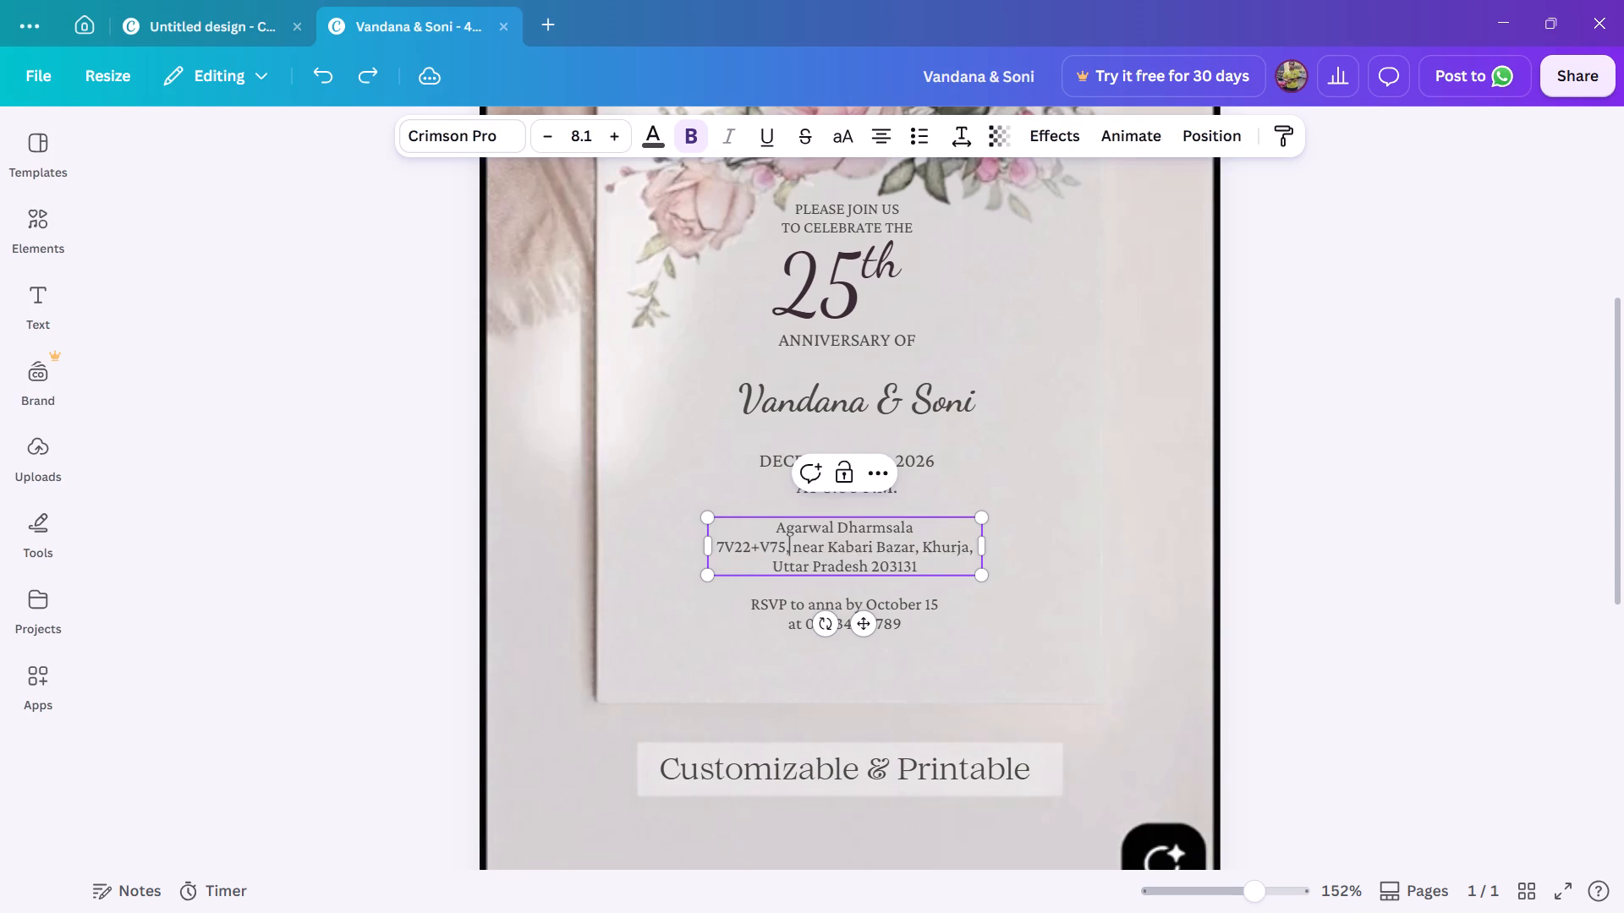
key(ctrl+z)
key(ctrl+z)
key(ctrl+z)
key(ctrl+z)
key(ctrl+z)
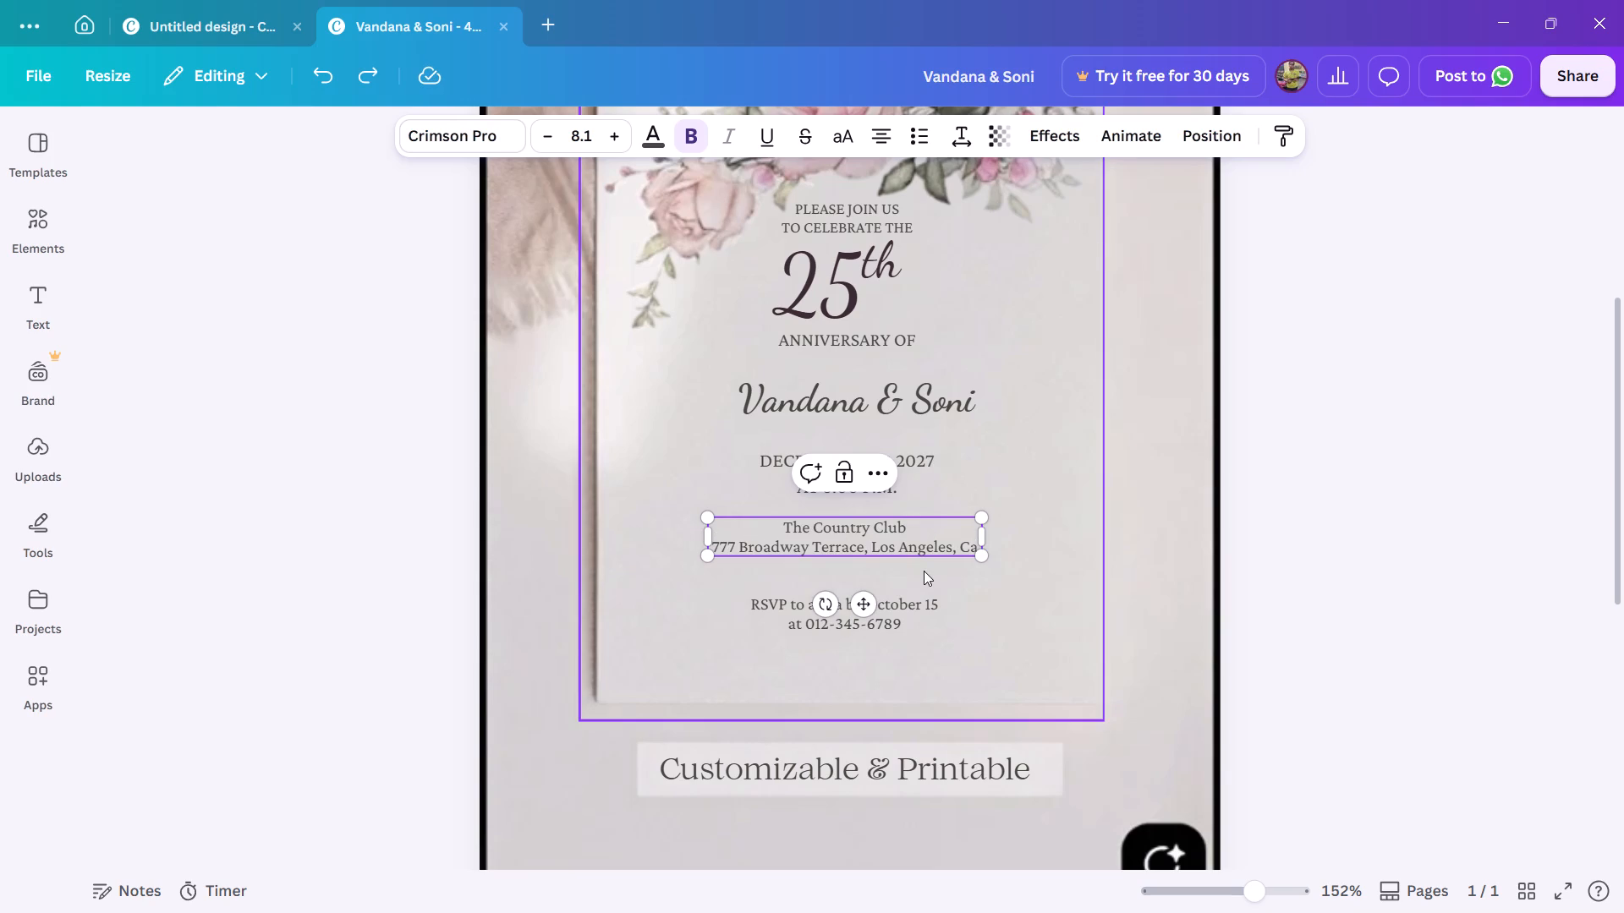
key(ctrl+z)
Replace the whole venue text with the copied version, then remove its trailing blank line and the postal code.
key(ctrl+a)
key(ctrl+v)
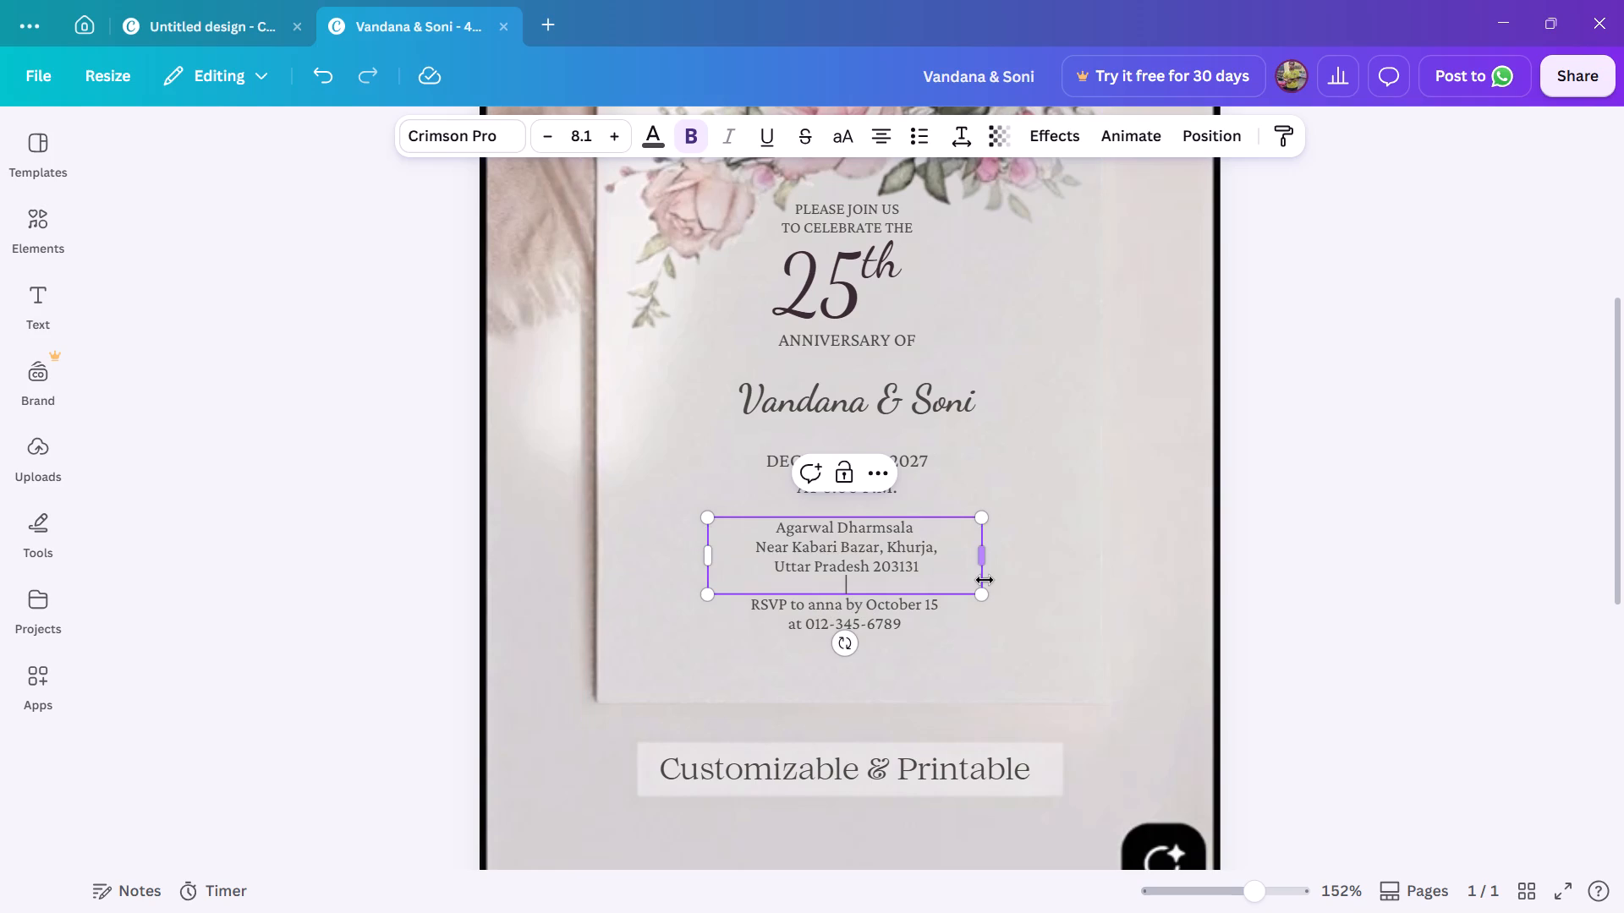
key(BackSpace)
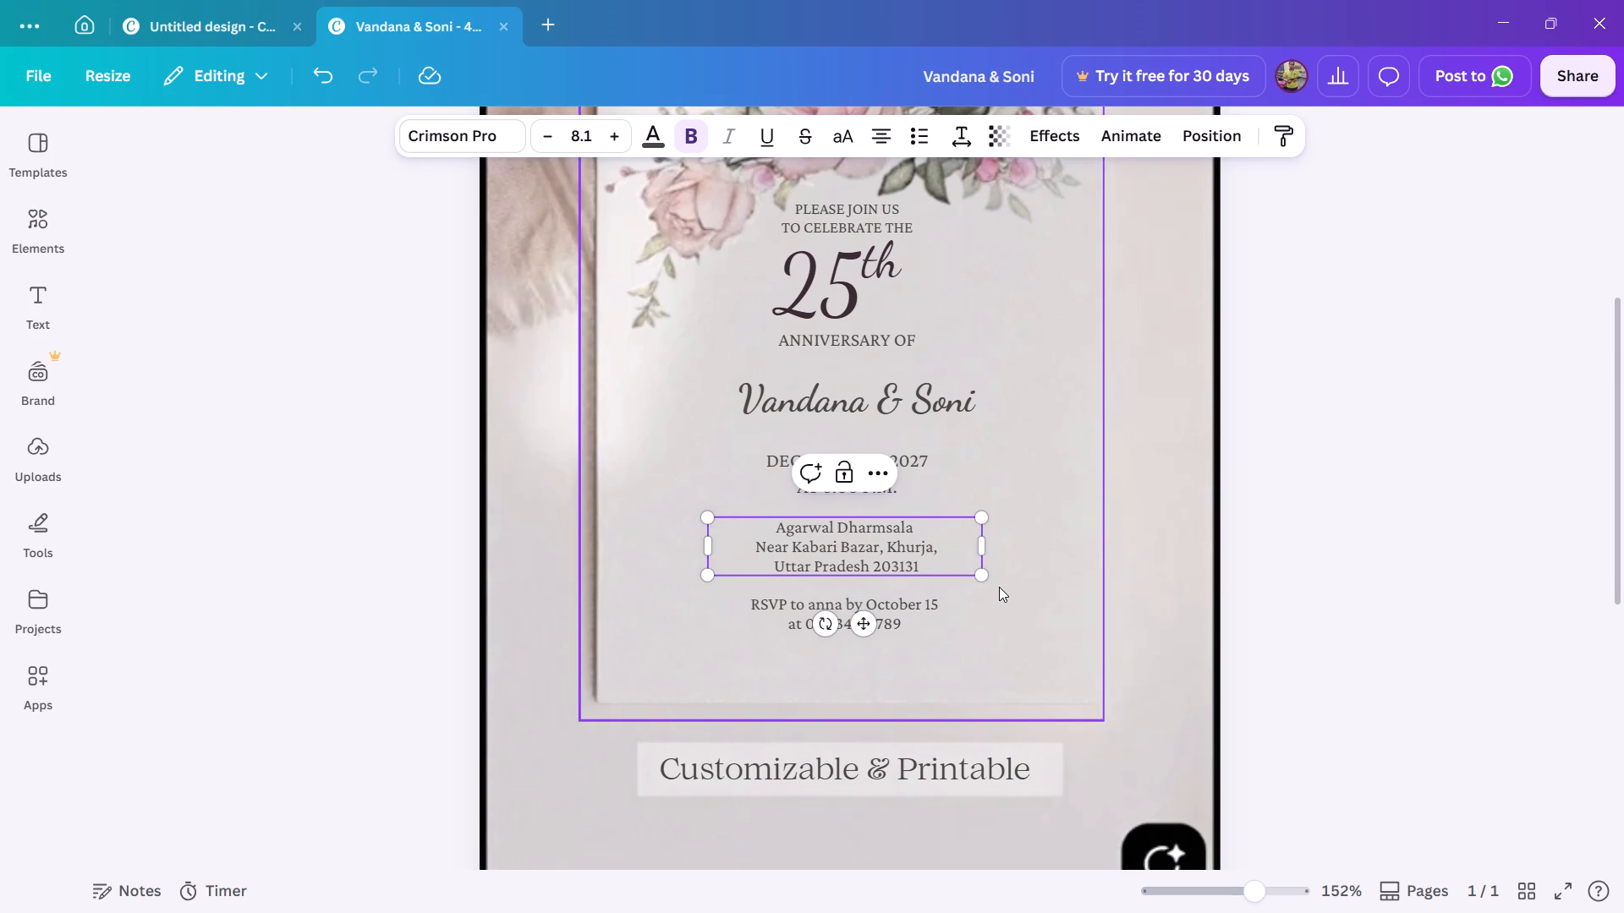
key(BackSpace)
key(BackSpace)
key(BackSpace)
key(BackSpace)
key(BackSpace)
key(BackSpace)
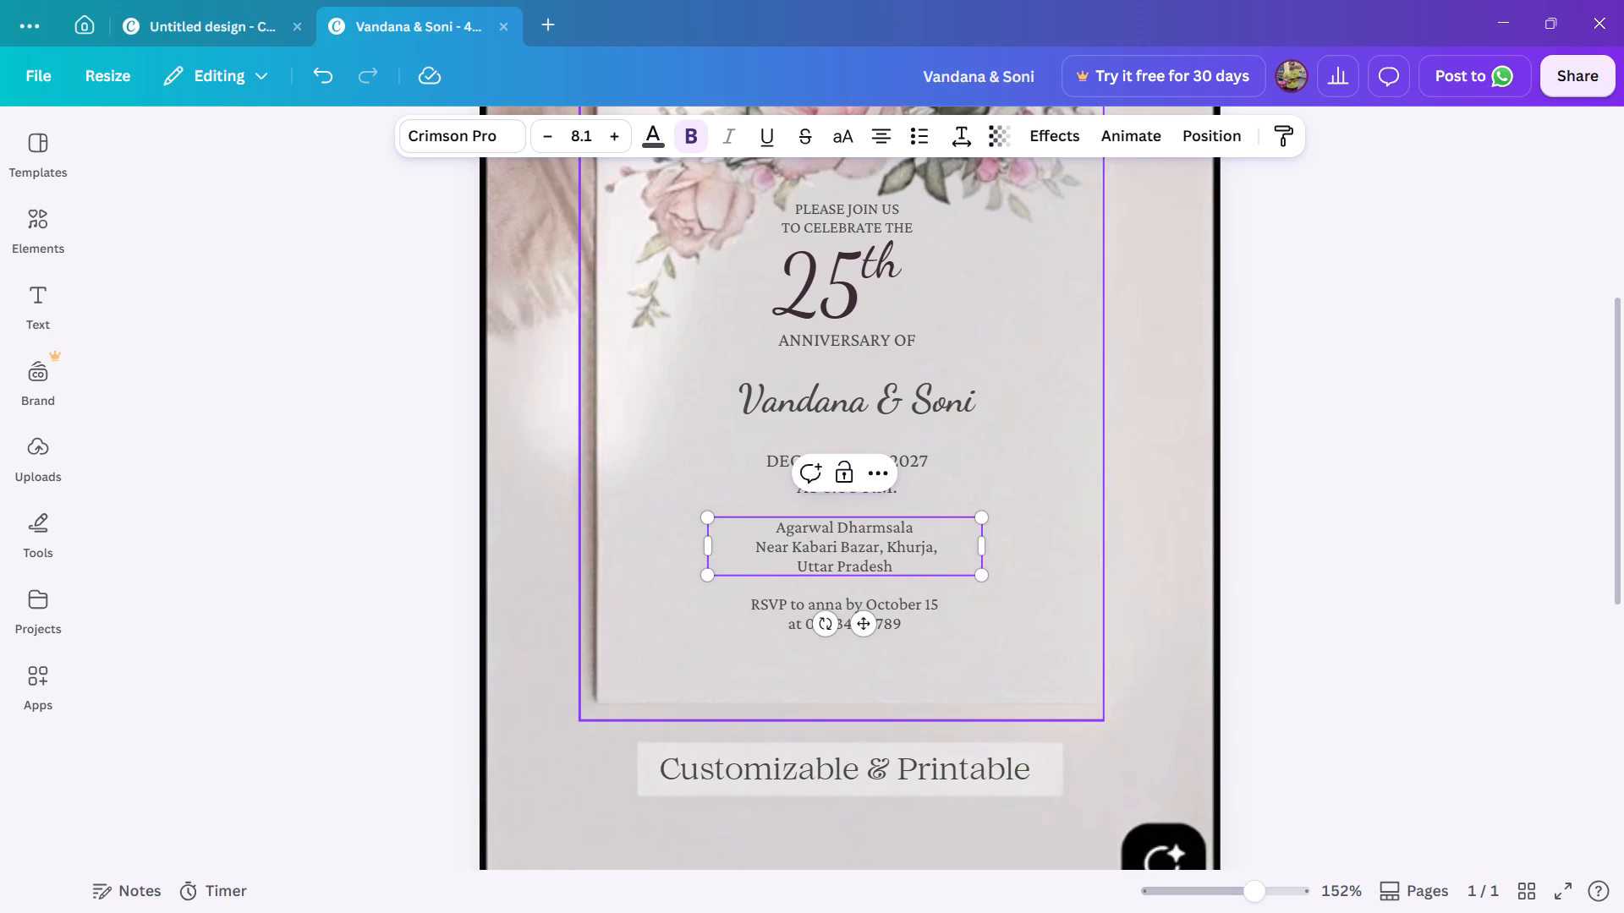
Delete the RSVP text below the venue.
click(984, 629)
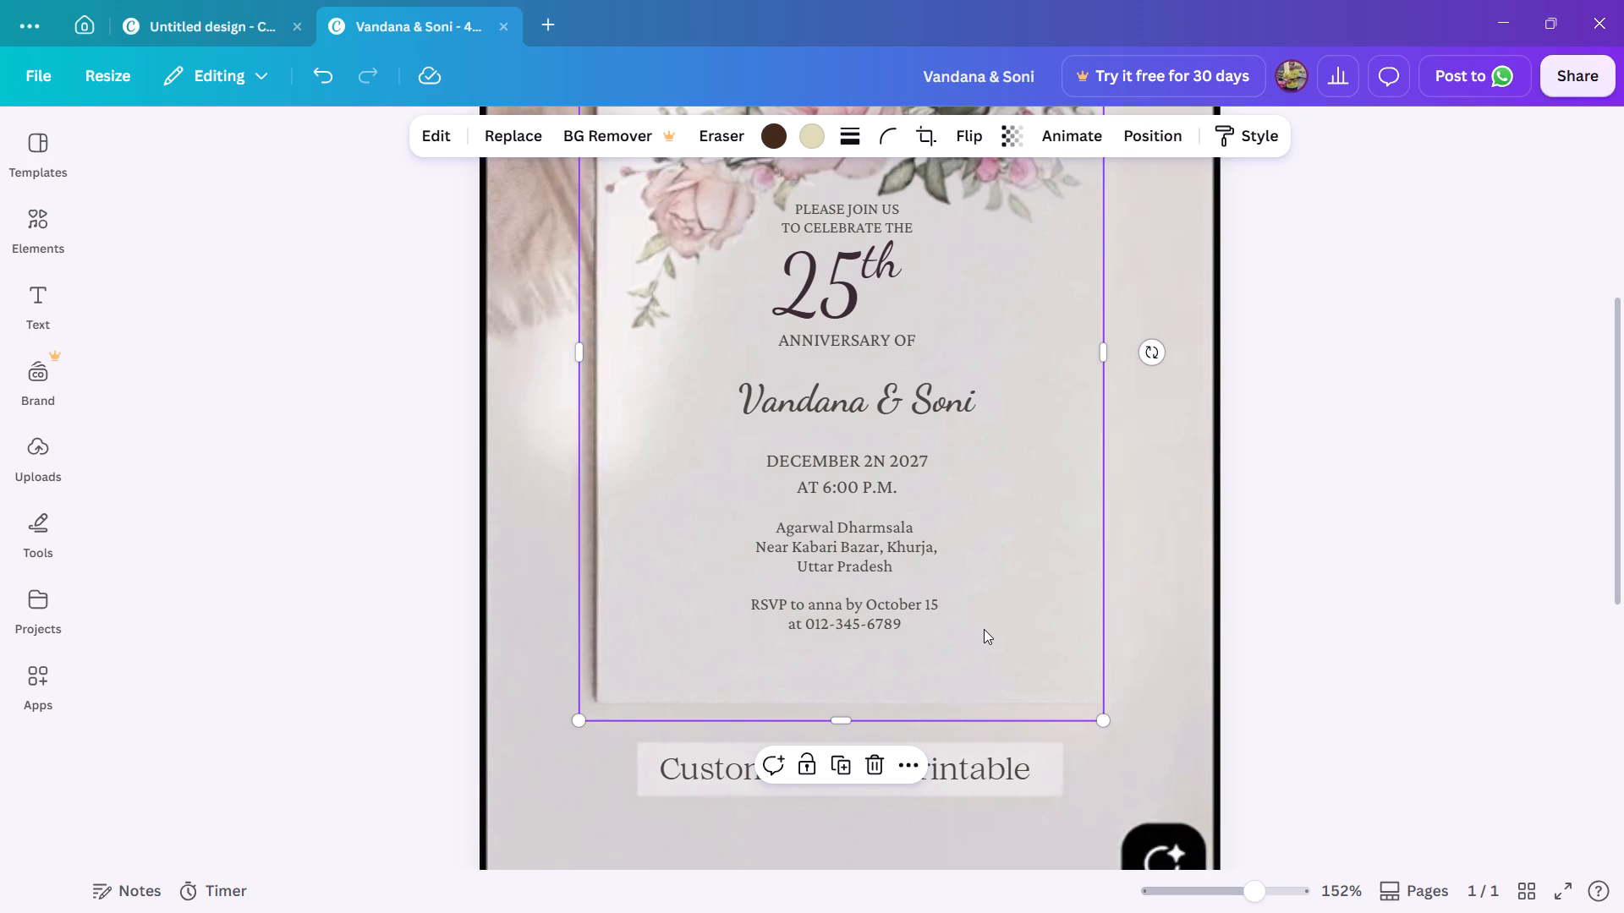
click(921, 625)
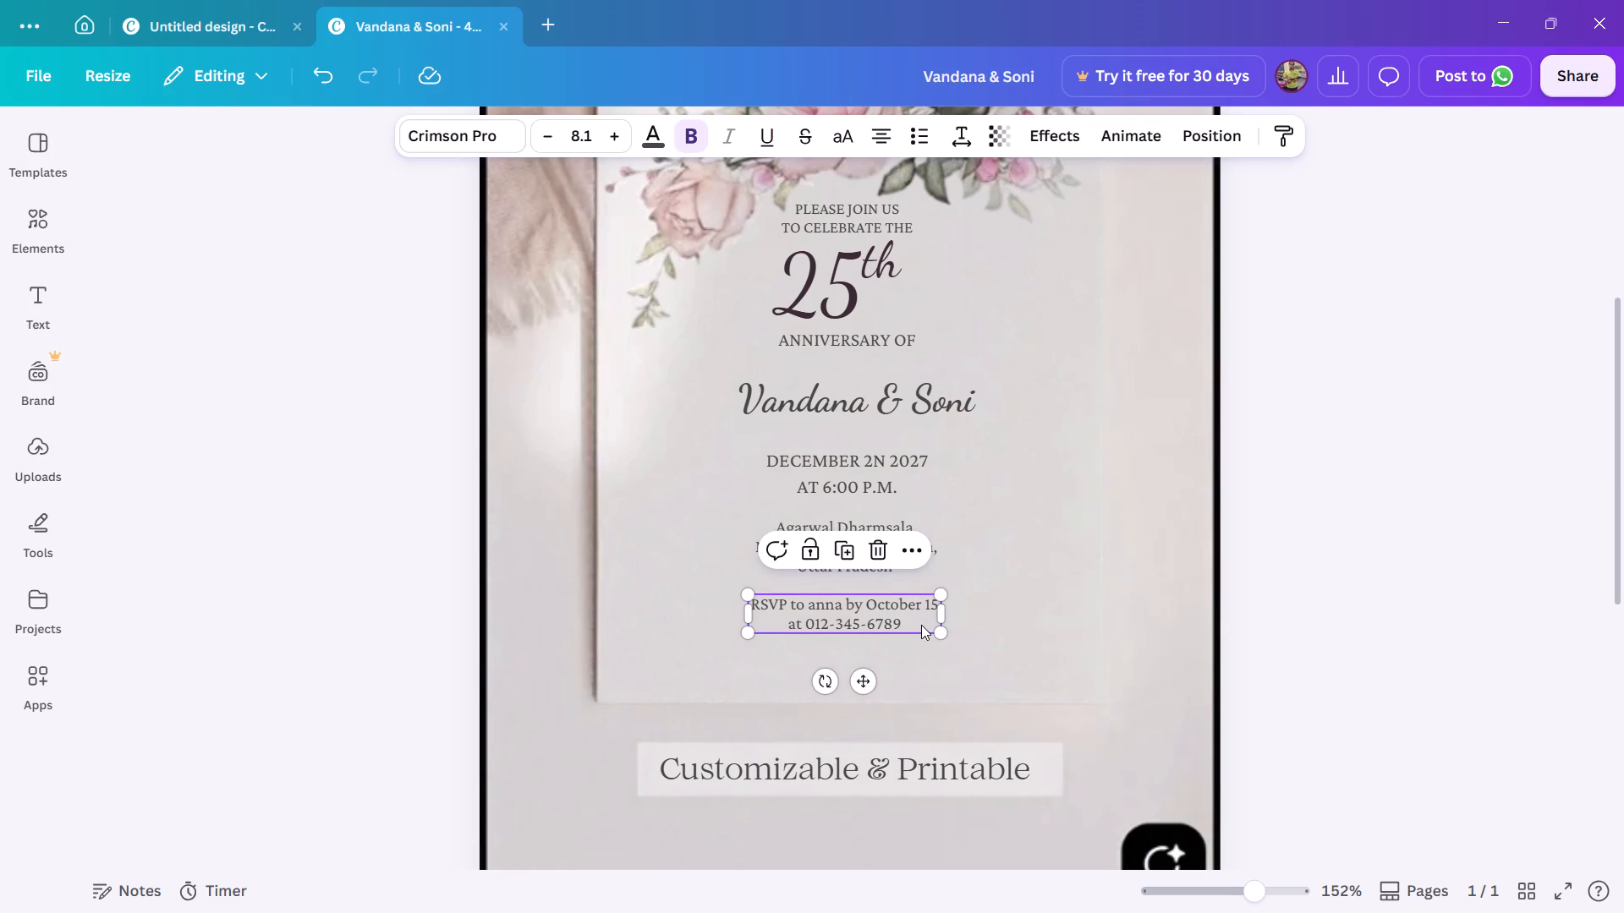
key(Delete)
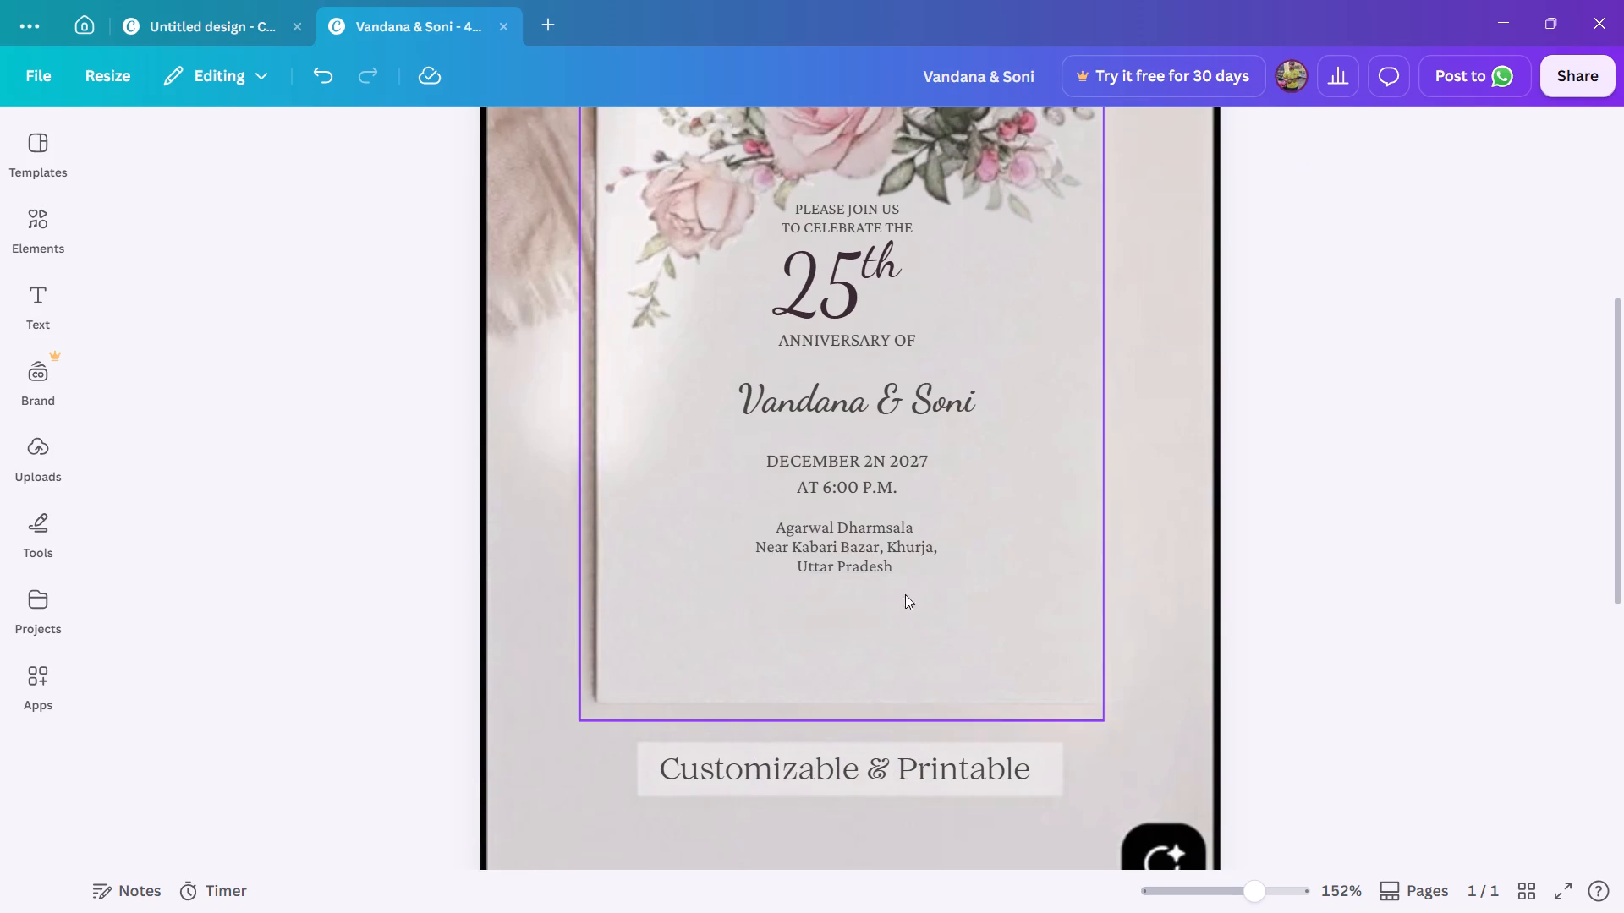
Move the floral card image up and to the left behind the invitation text.
click(895, 587)
click(1335, 539)
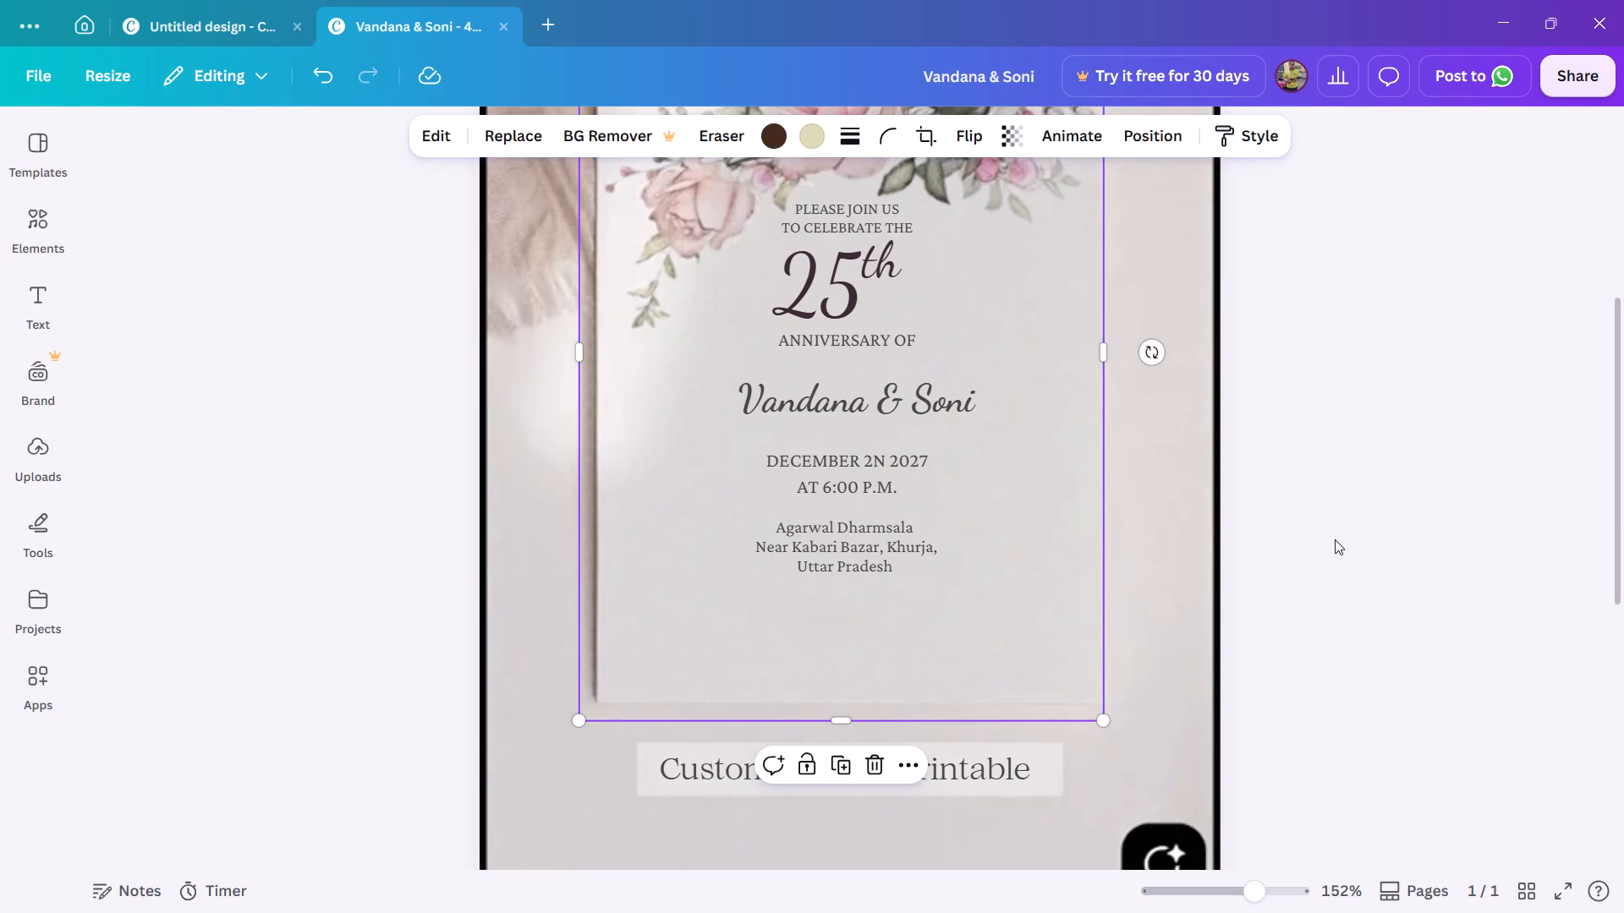
scroll(1054, 510, up, 1)
drag(1001, 593, 920, 450)
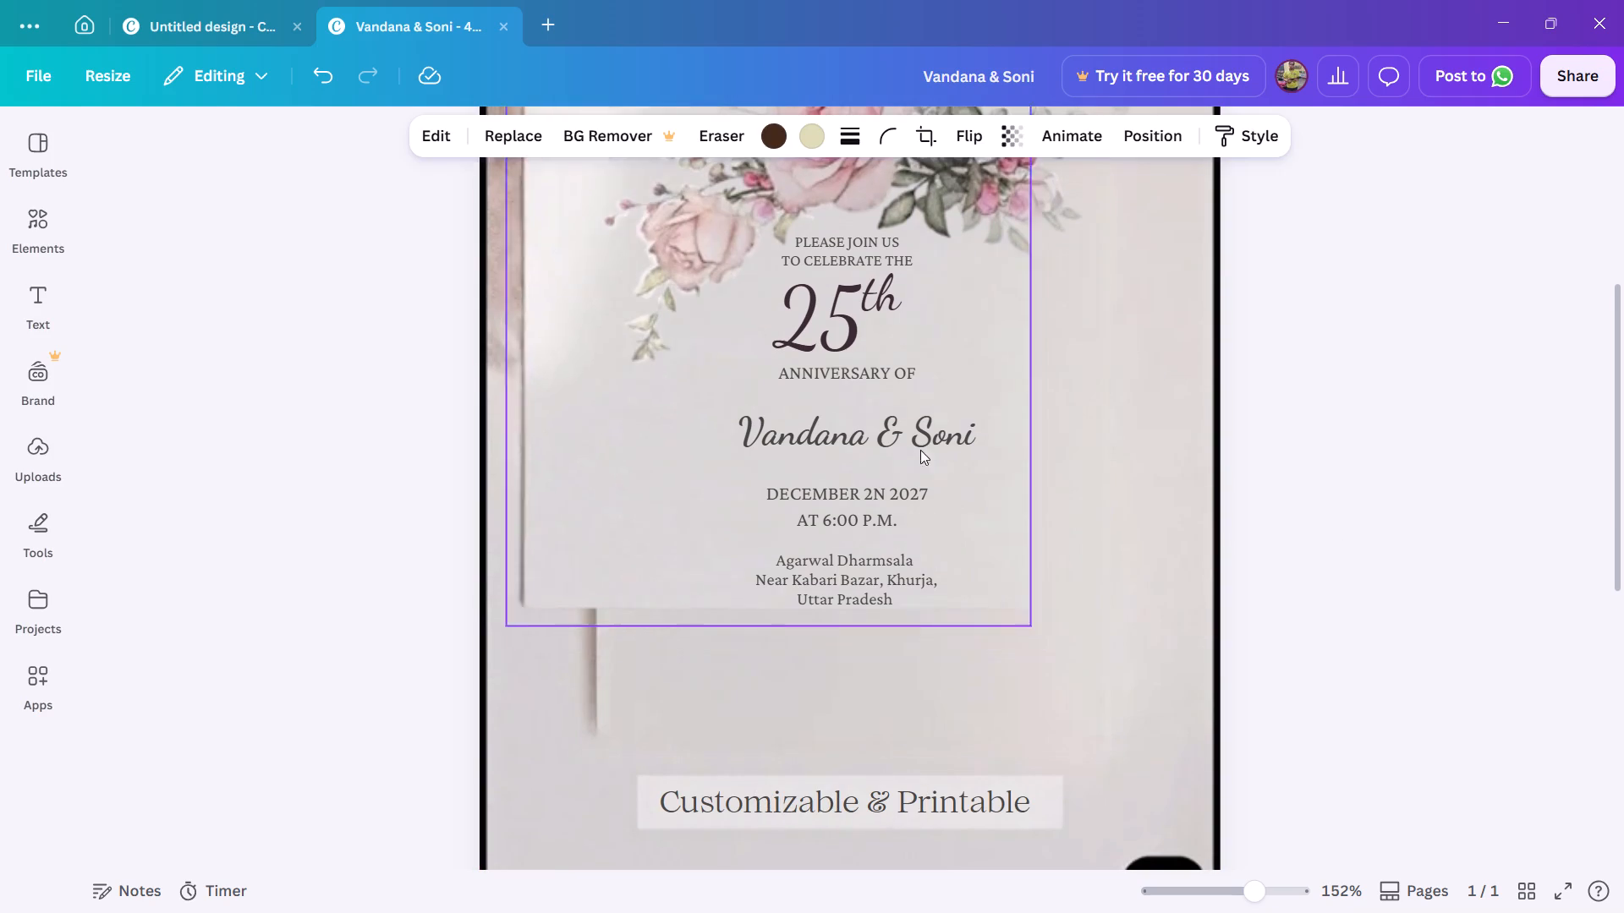
Move the card, flower and background photo layers aside, away from behind the invitation text.
drag(920, 450, 478, 754)
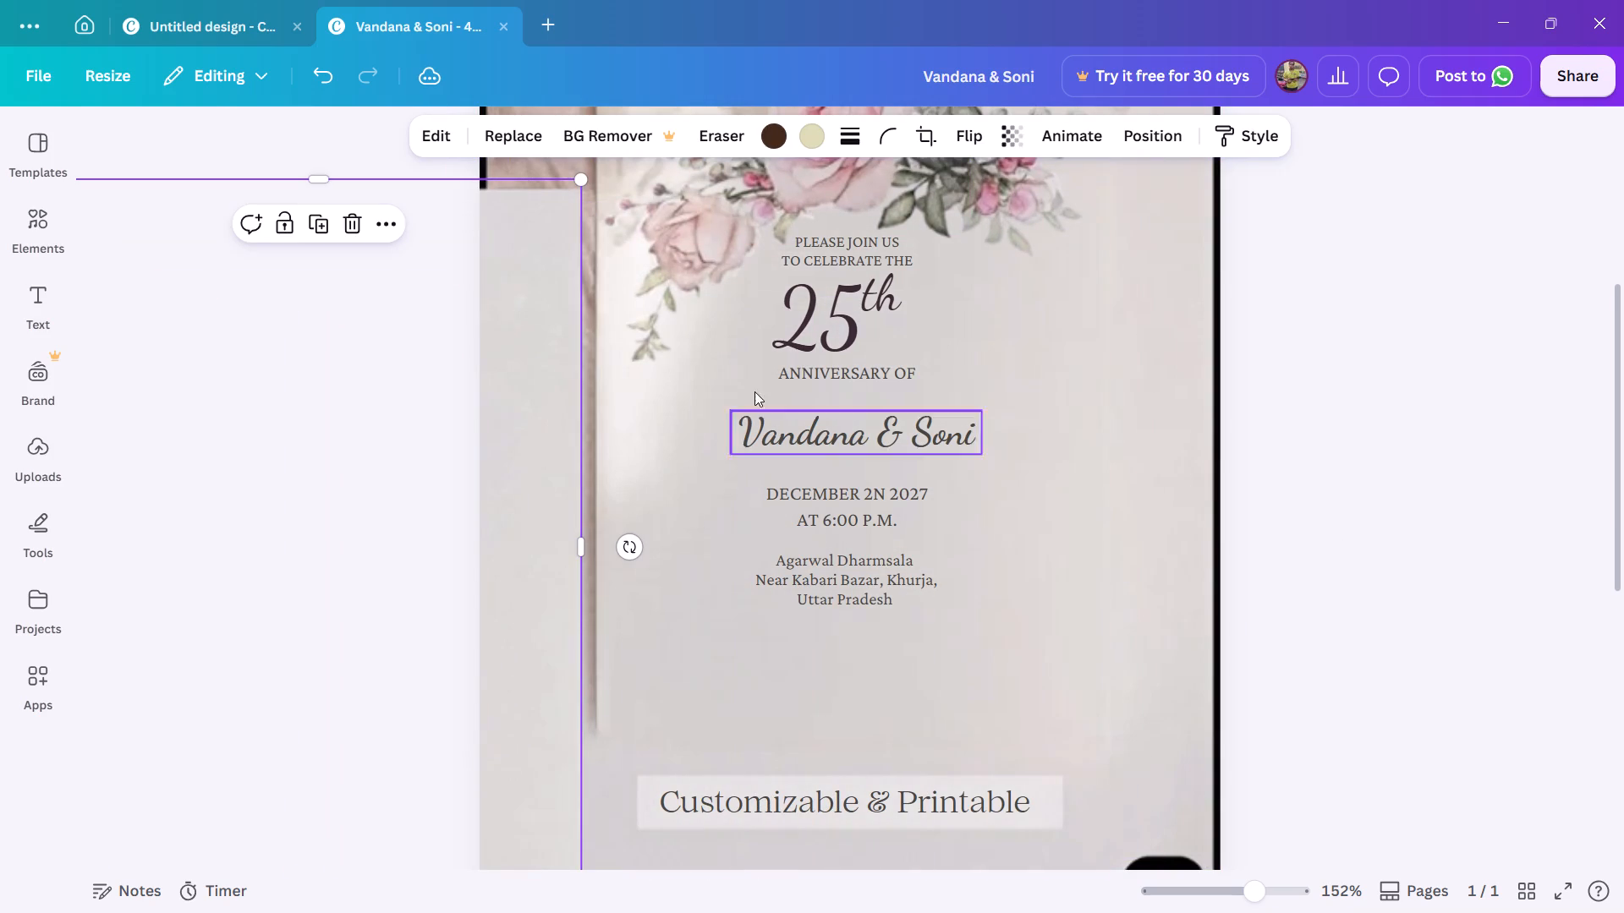
drag(776, 230, 269, 500)
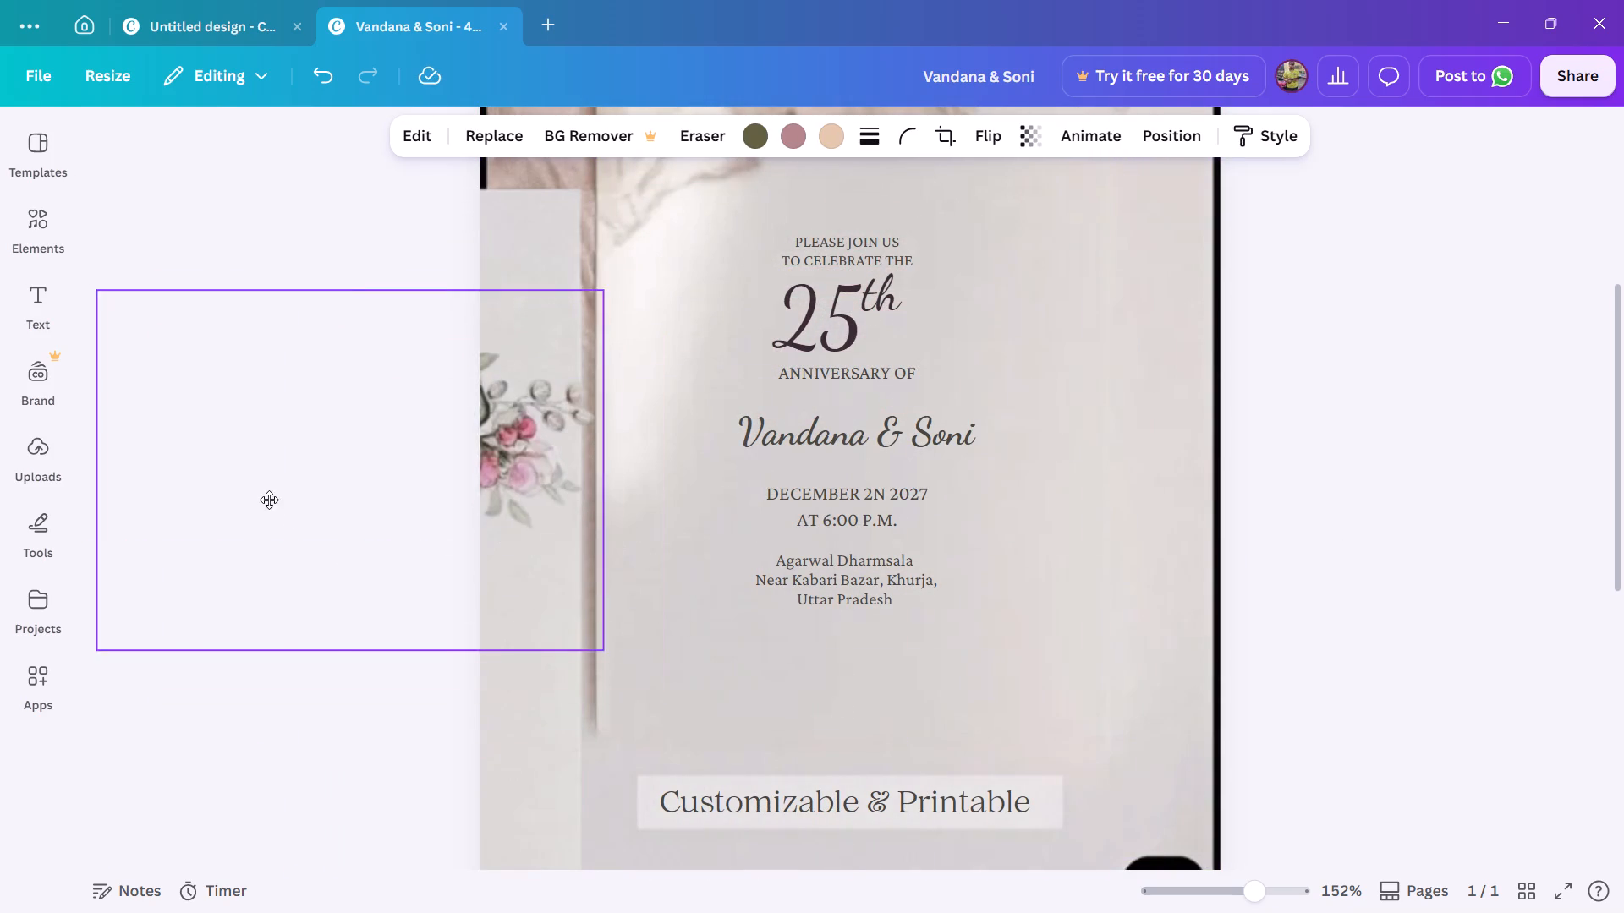
drag(269, 500, 272, 489)
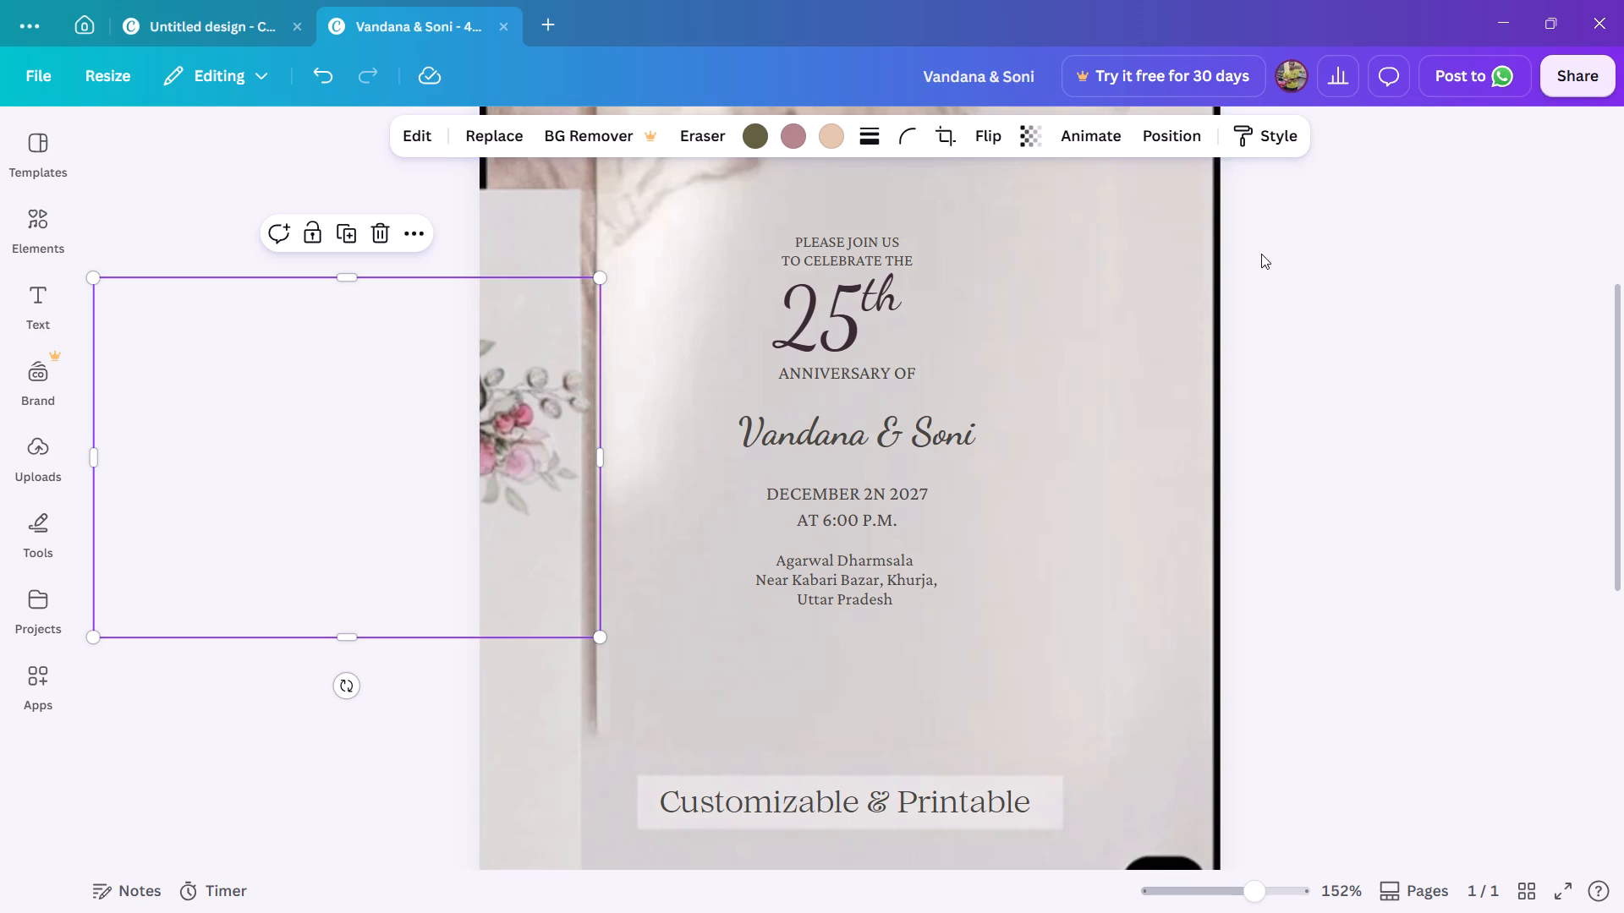
drag(1207, 280, 475, 348)
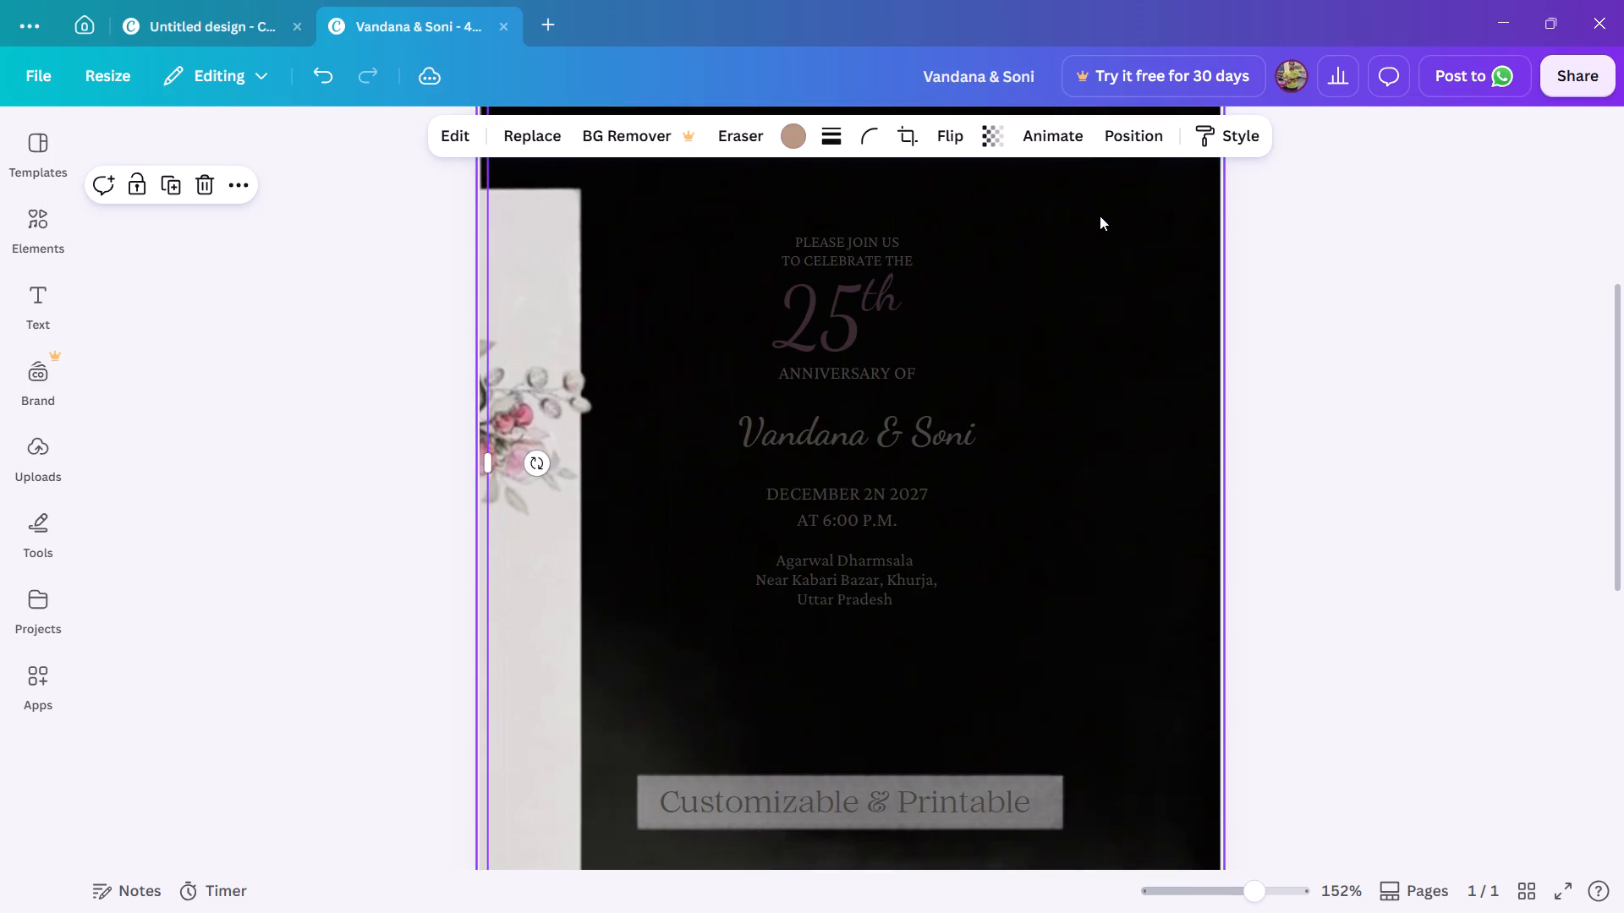
Copy all the invitation text, from PLEASE JOIN US down to the venue, into the untitled 105 x 148 mm leaf-bordered card.
drag(1100, 216, 732, 663)
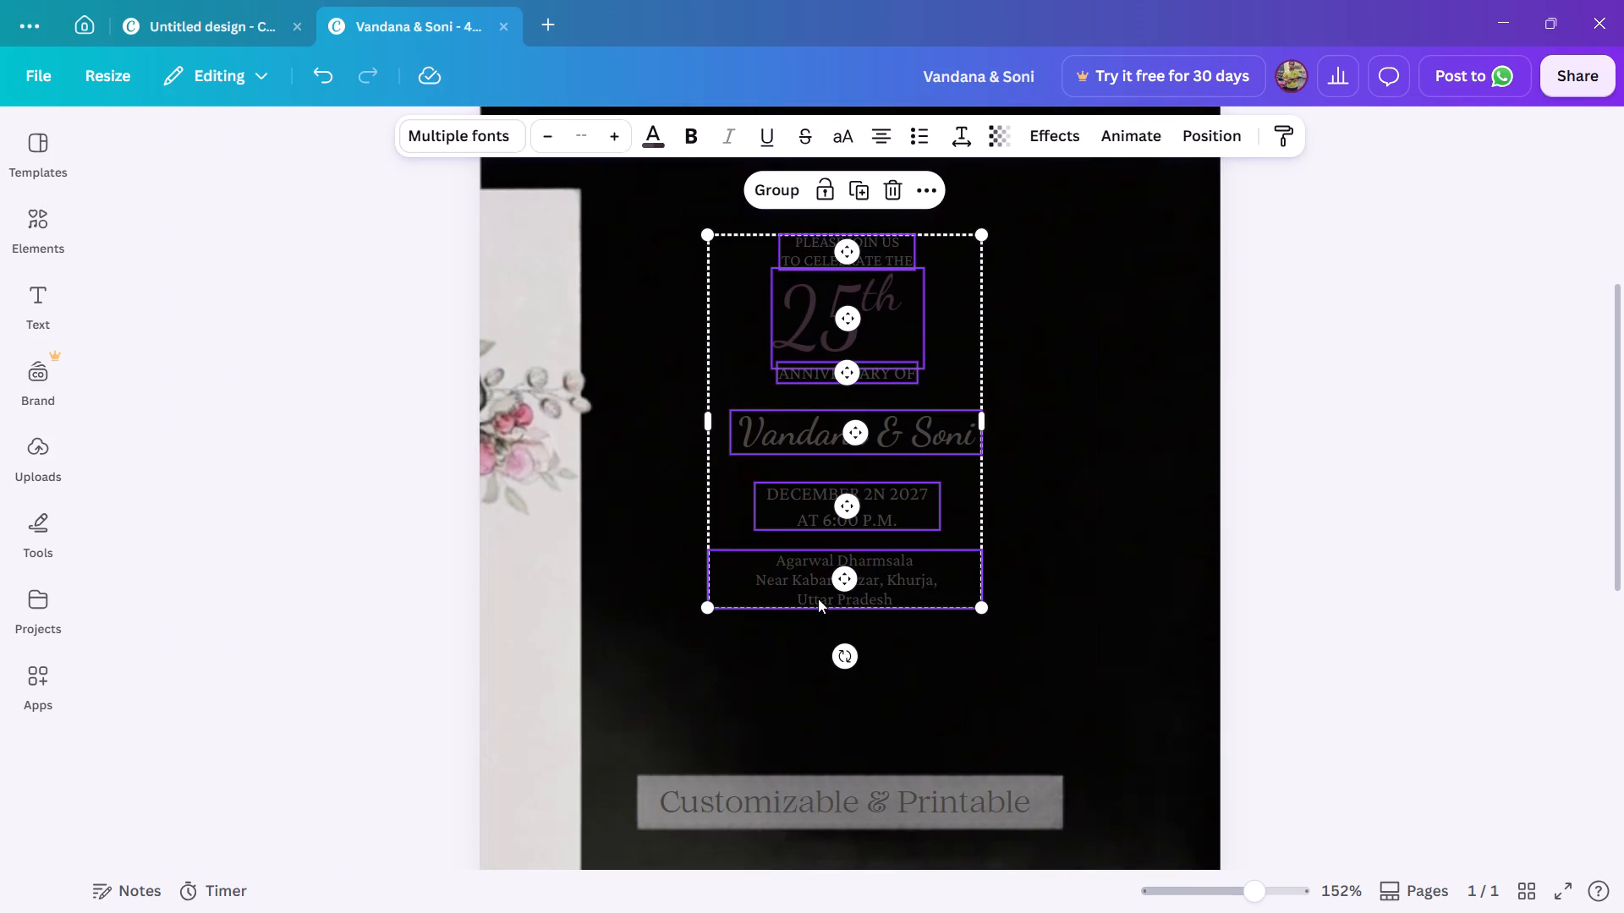
key(ctrl+c)
key(ctrl+c)
click(232, 17)
click(1093, 502)
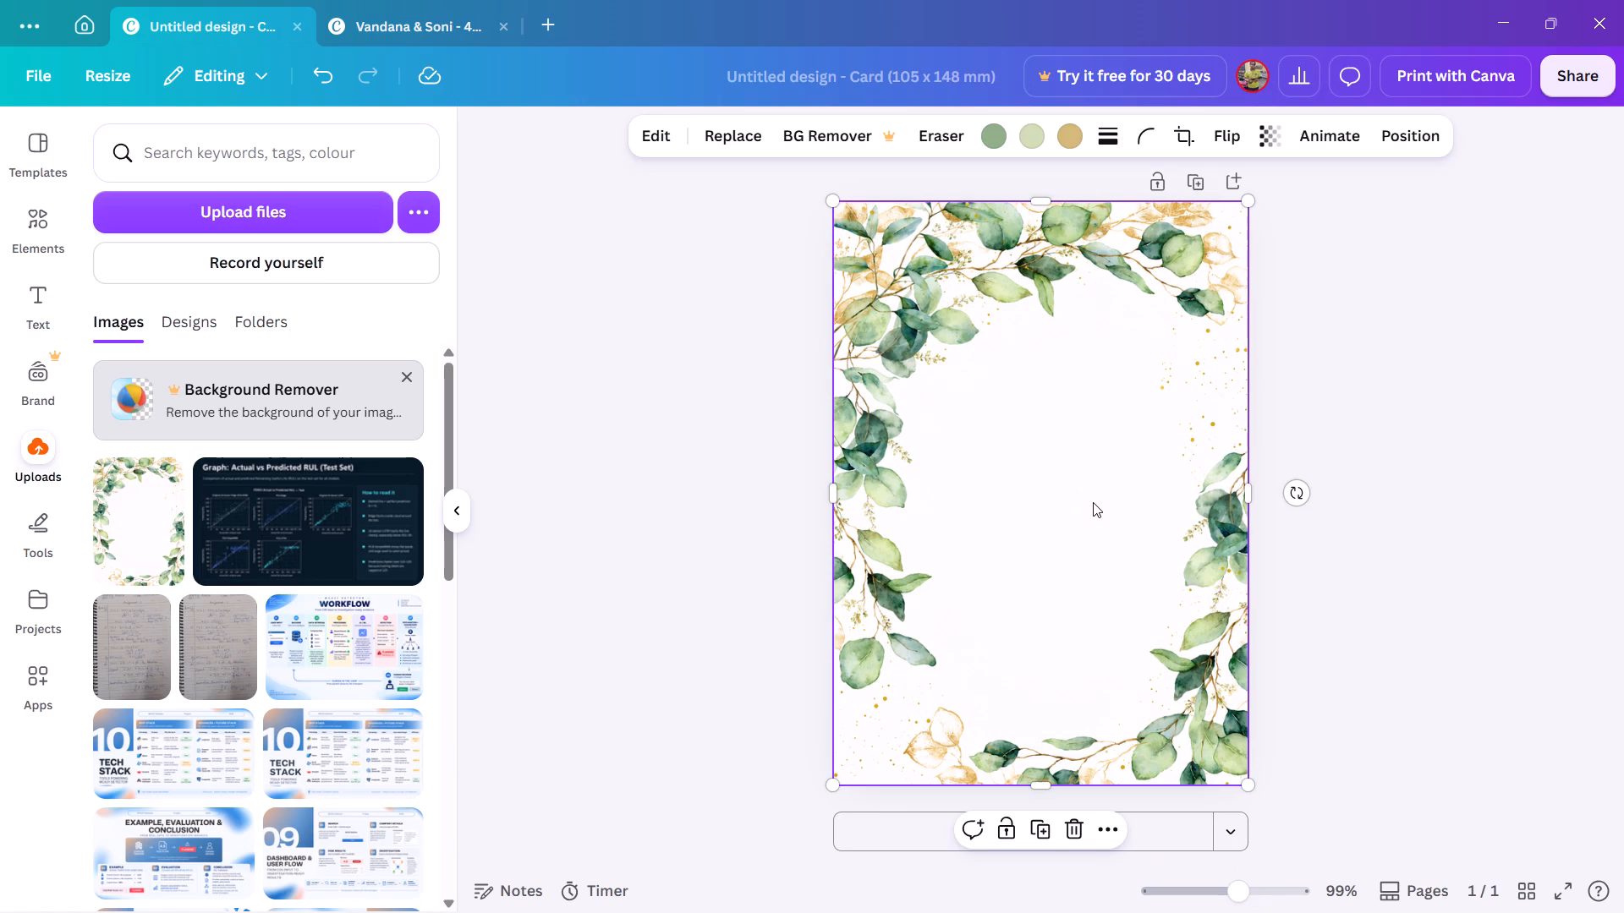
key(ctrl+v)
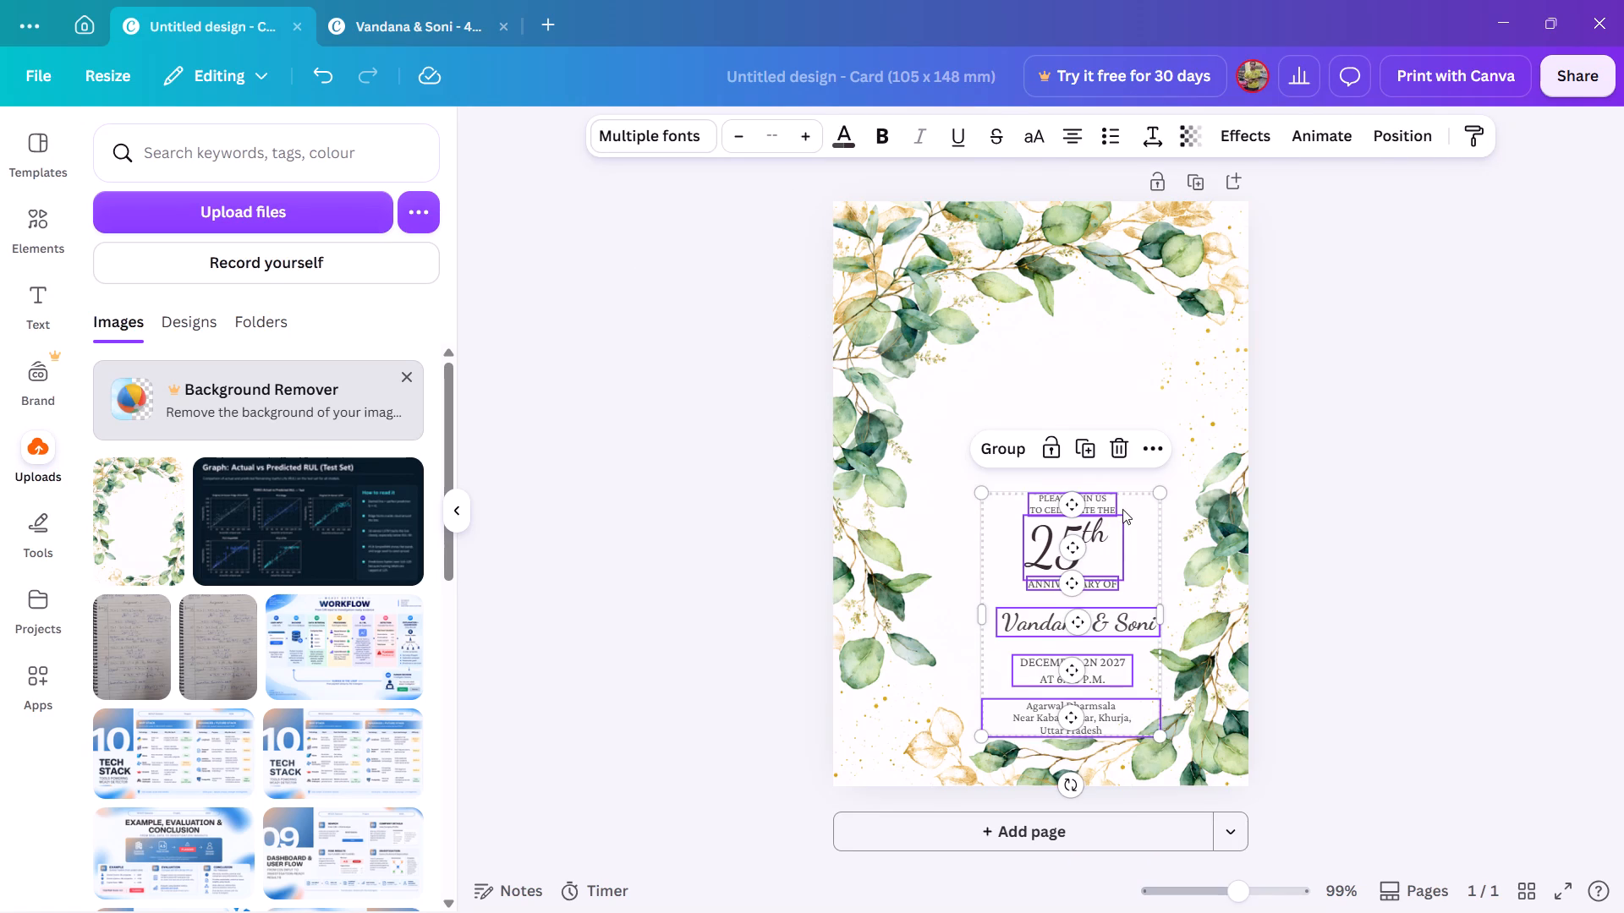
Enlarge the pasted text block to about 62 x 84.5 mm and centre it inside the leaf border.
drag(1122, 509, 1067, 342)
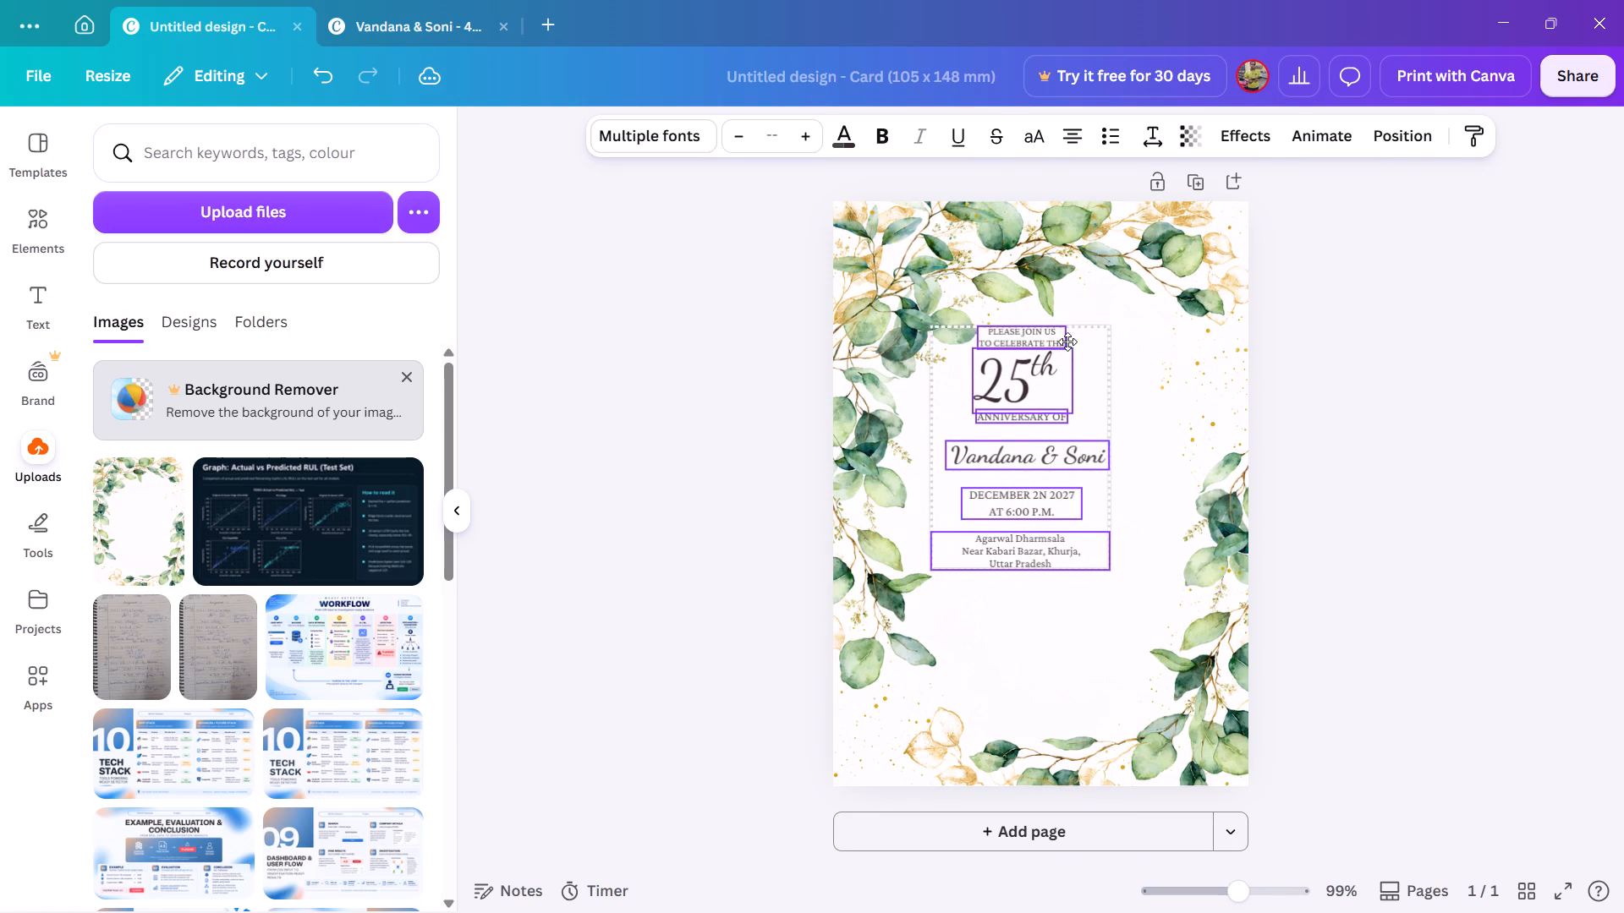
drag(1067, 342, 1062, 342)
click(1098, 563)
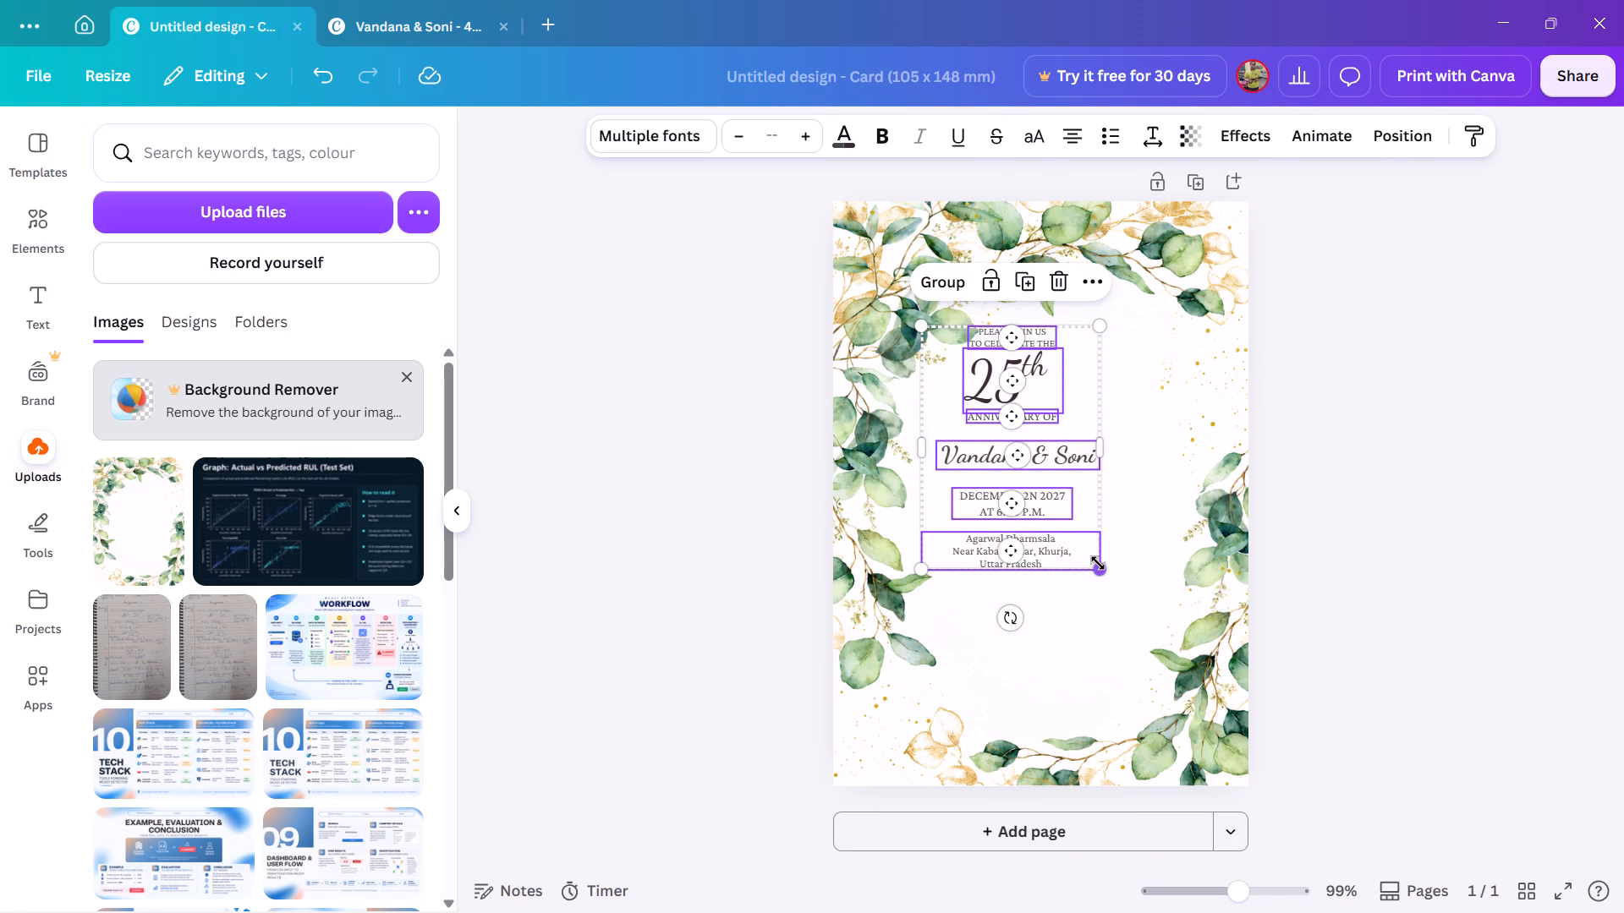
drag(1098, 563, 1161, 668)
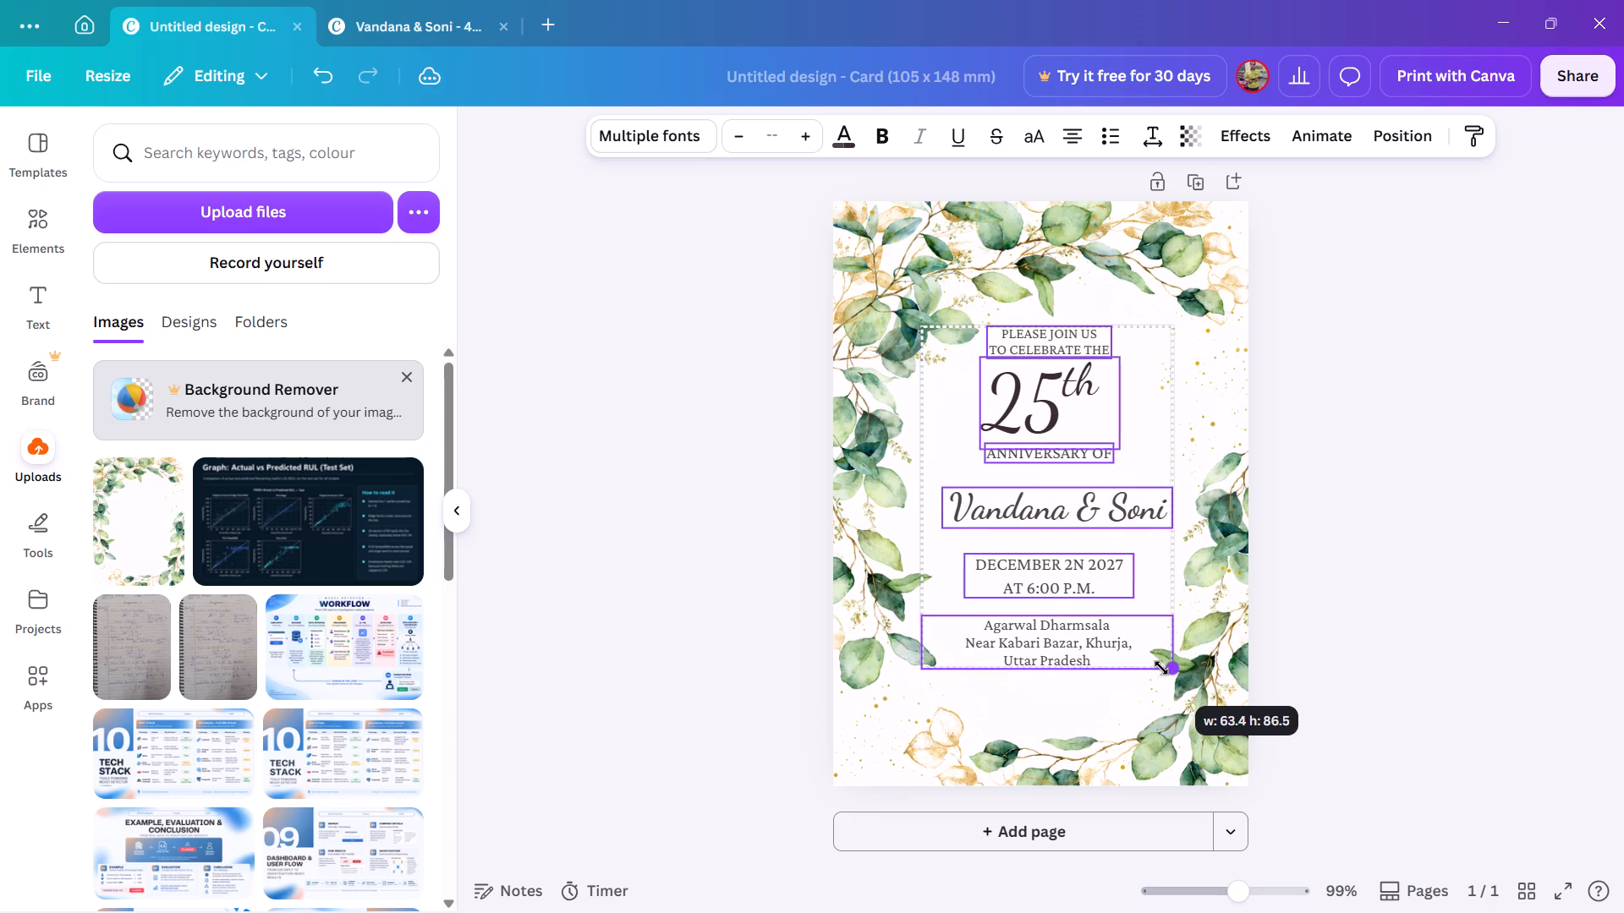
drag(1161, 668, 1149, 664)
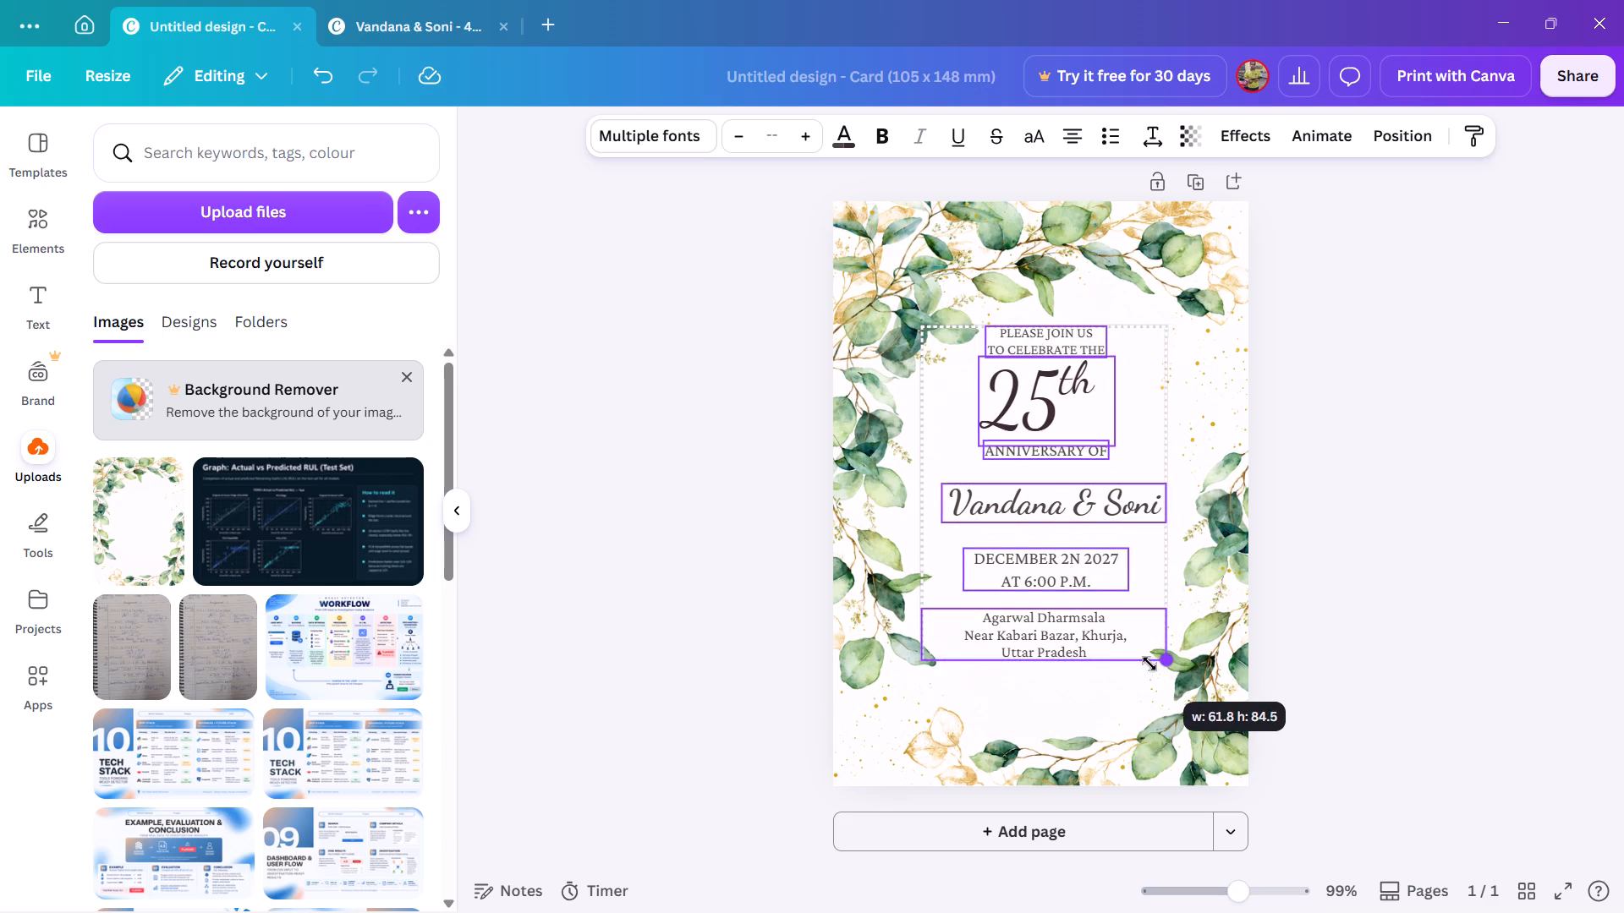
drag(1149, 664, 1149, 663)
drag(1106, 642, 1117, 648)
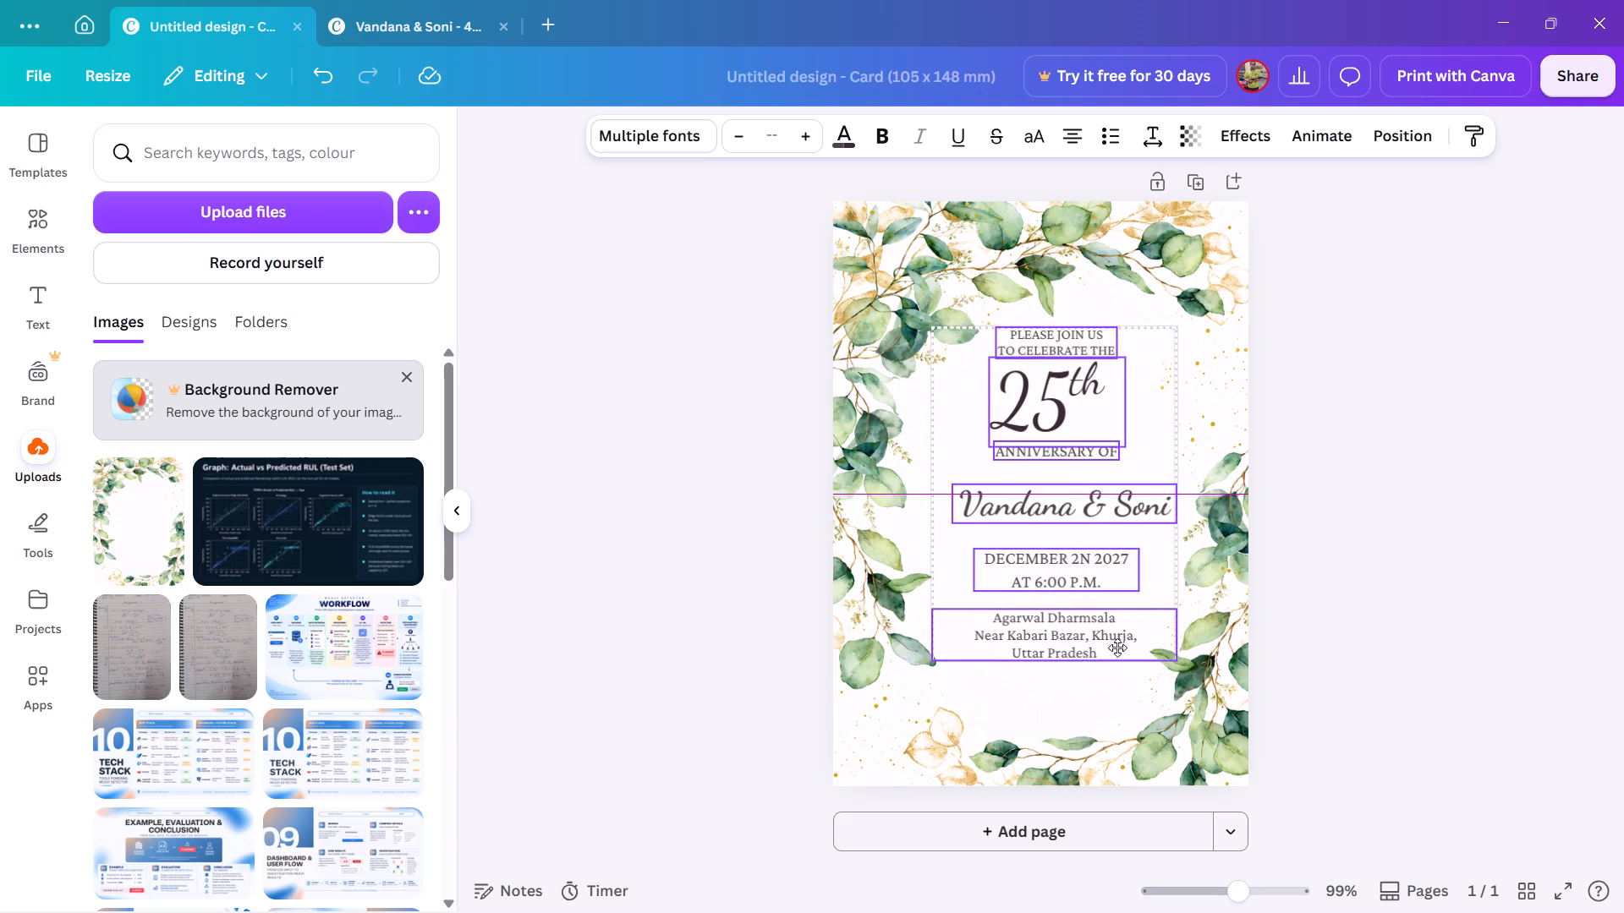
drag(1117, 648, 1111, 653)
click(1350, 646)
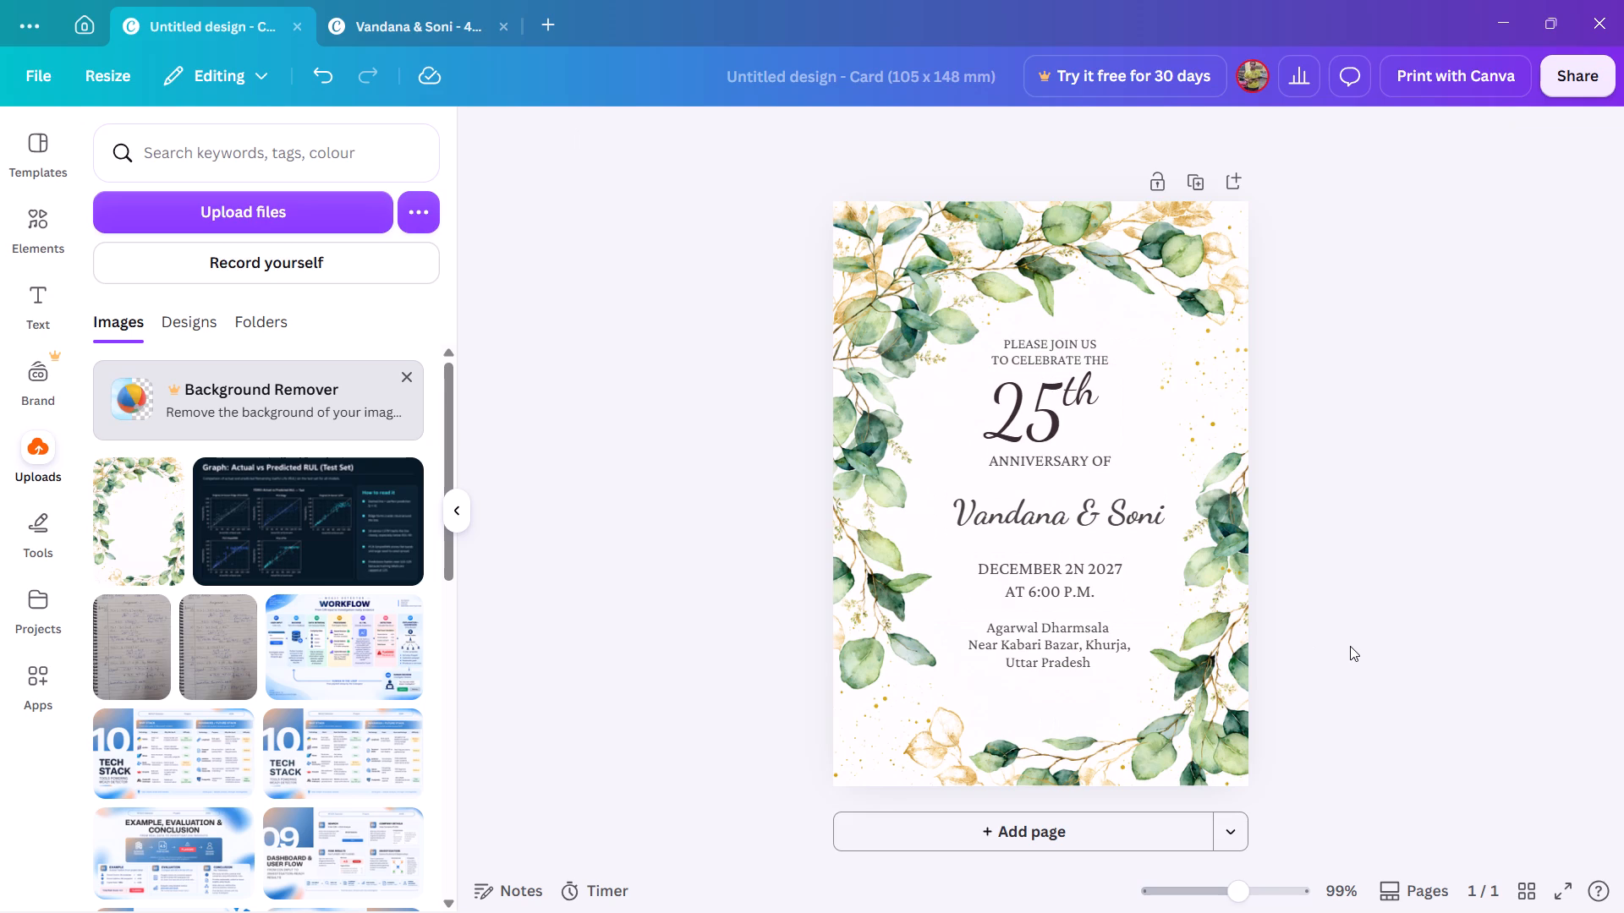
Add a comma after Agarwal Dharmsala in the venue text.
double_click(1087, 639)
click(1110, 633)
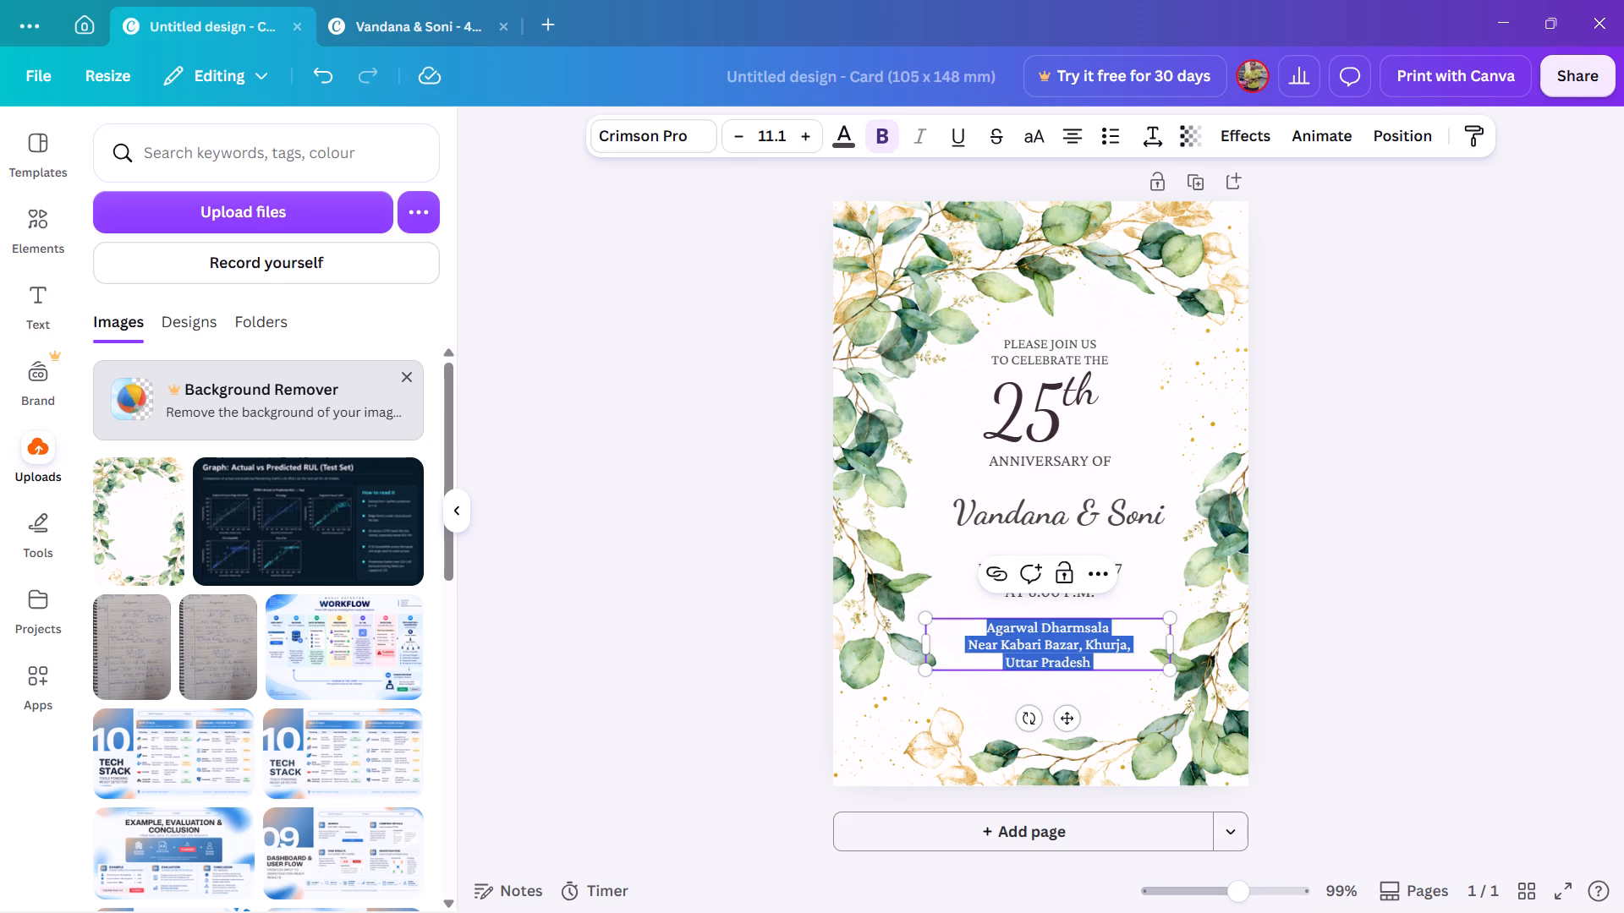
key(comma)
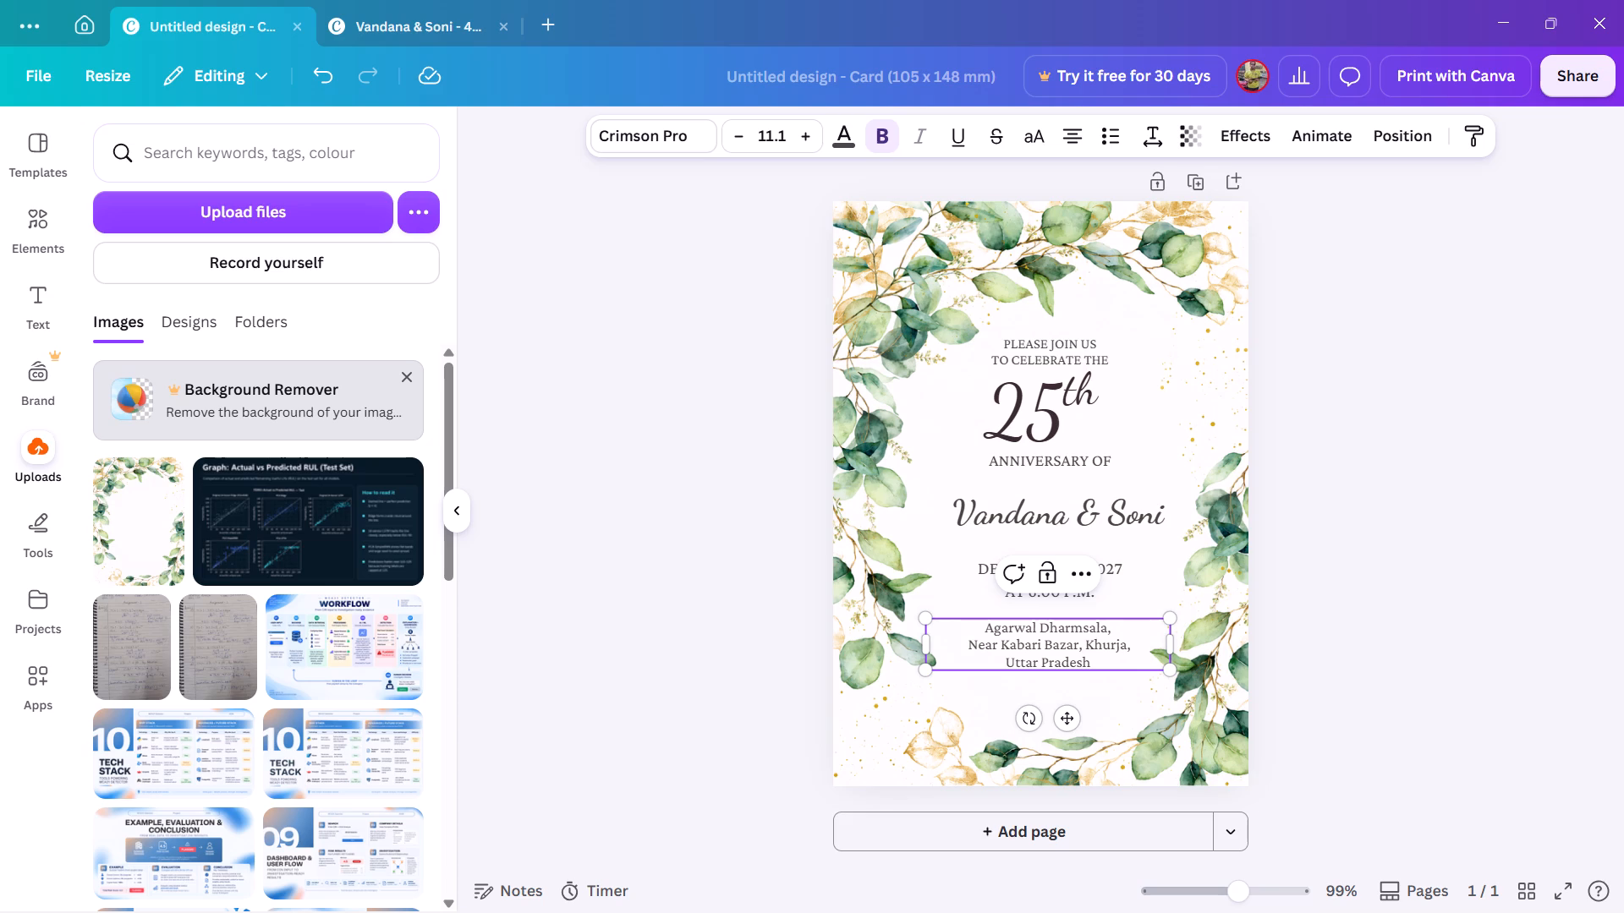
click(1366, 621)
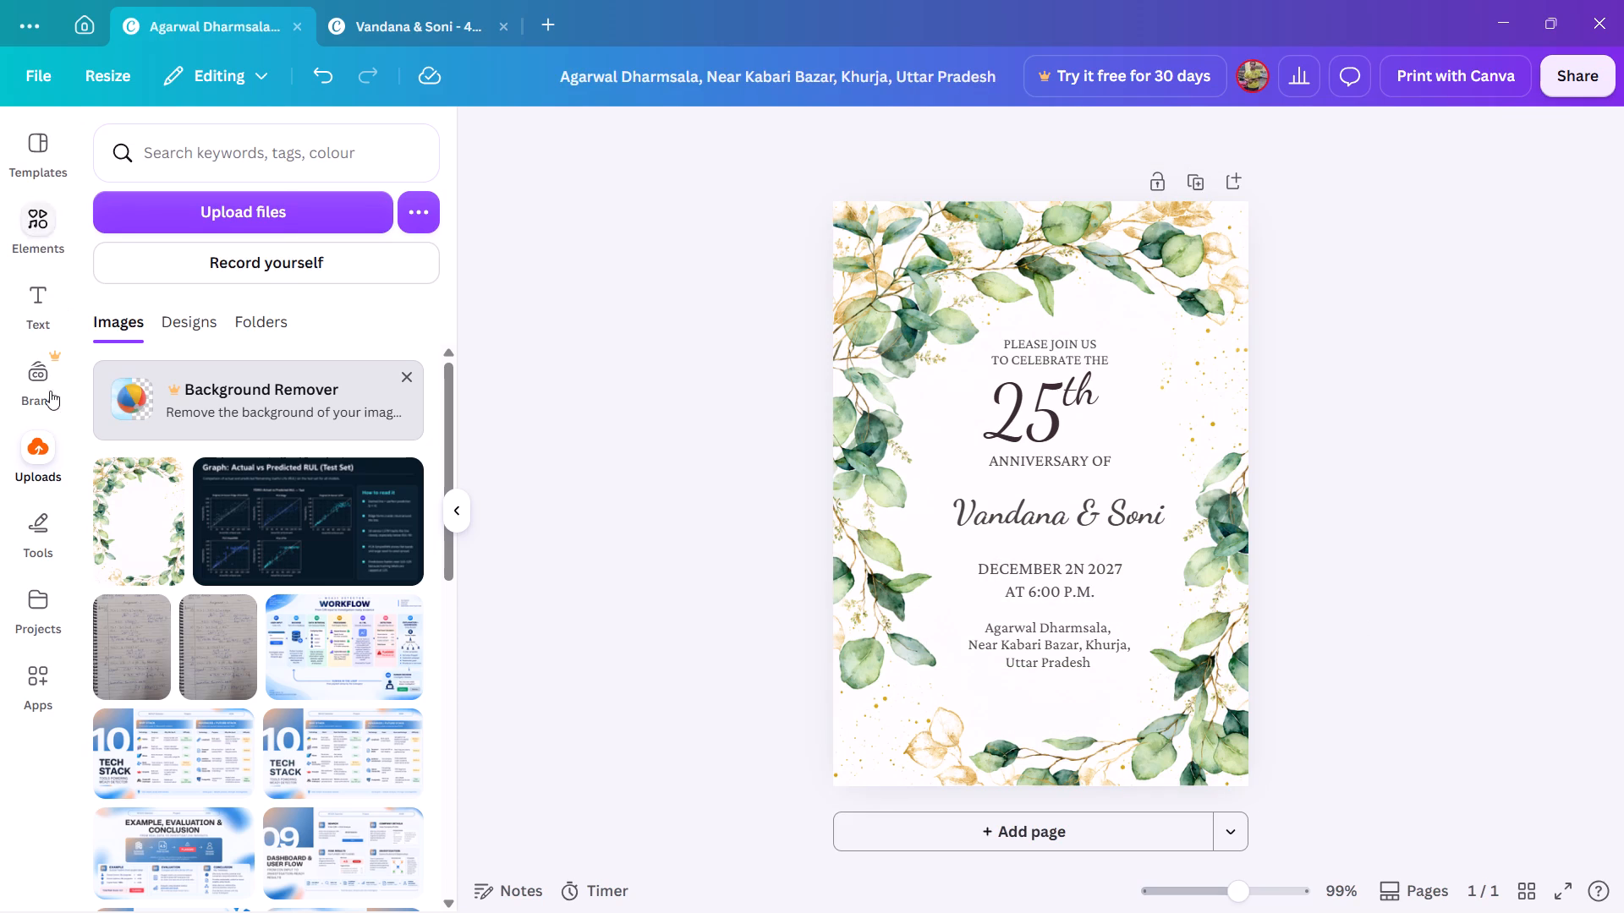
Correct the date line to read DECEMBER 2ND 2026, adding the missing D and changing the year.
click(42, 433)
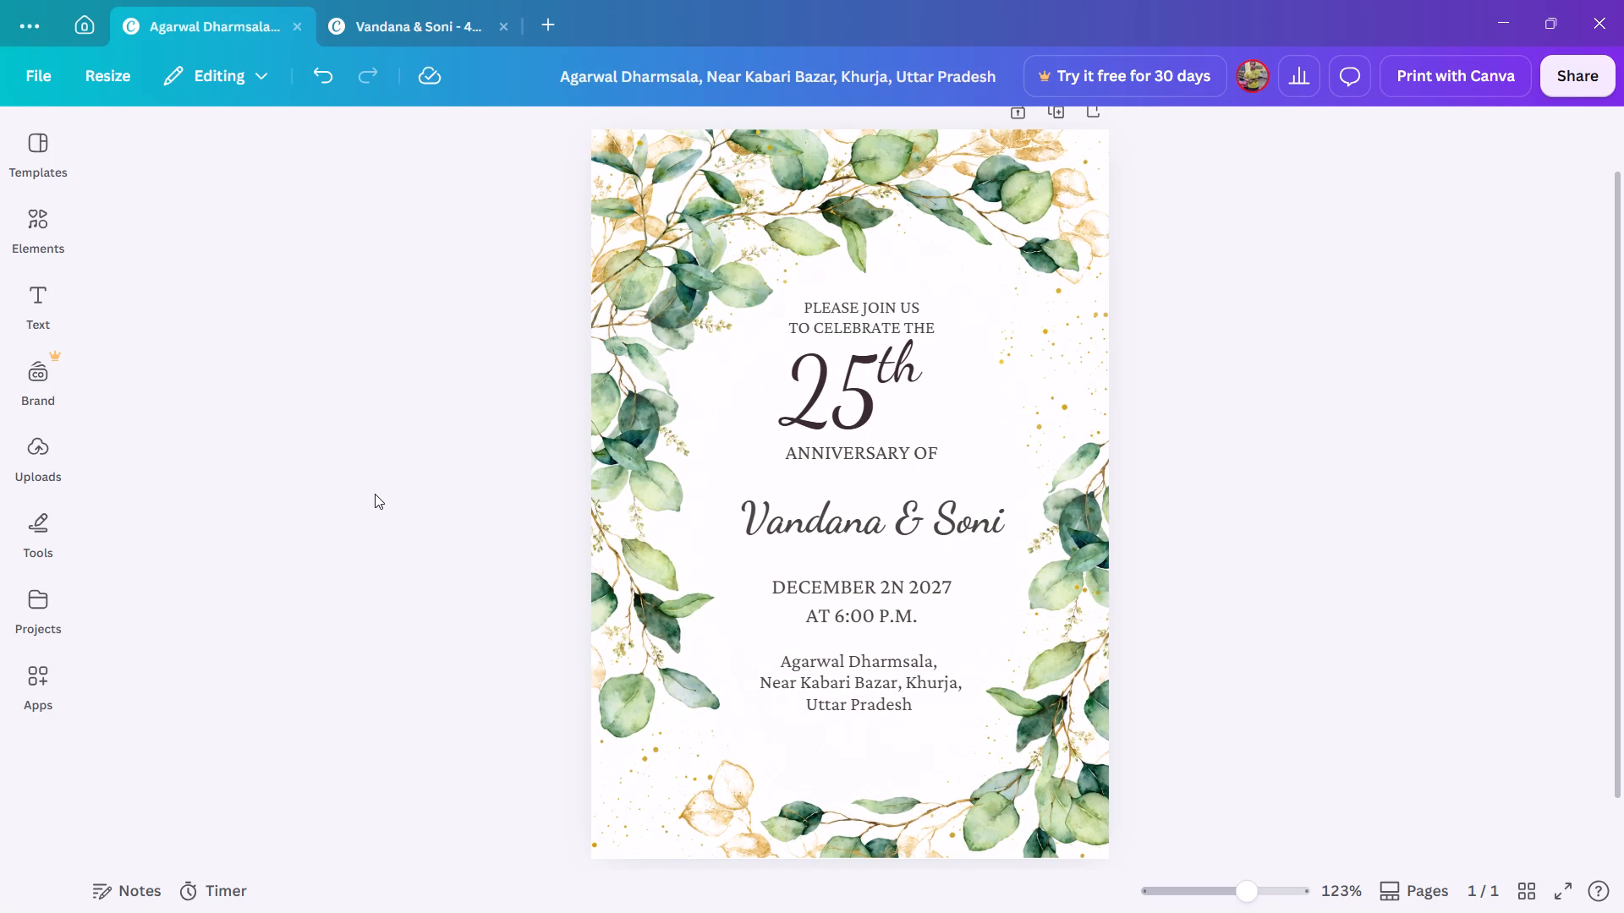
double_click(905, 582)
click(905, 582)
click(905, 582)
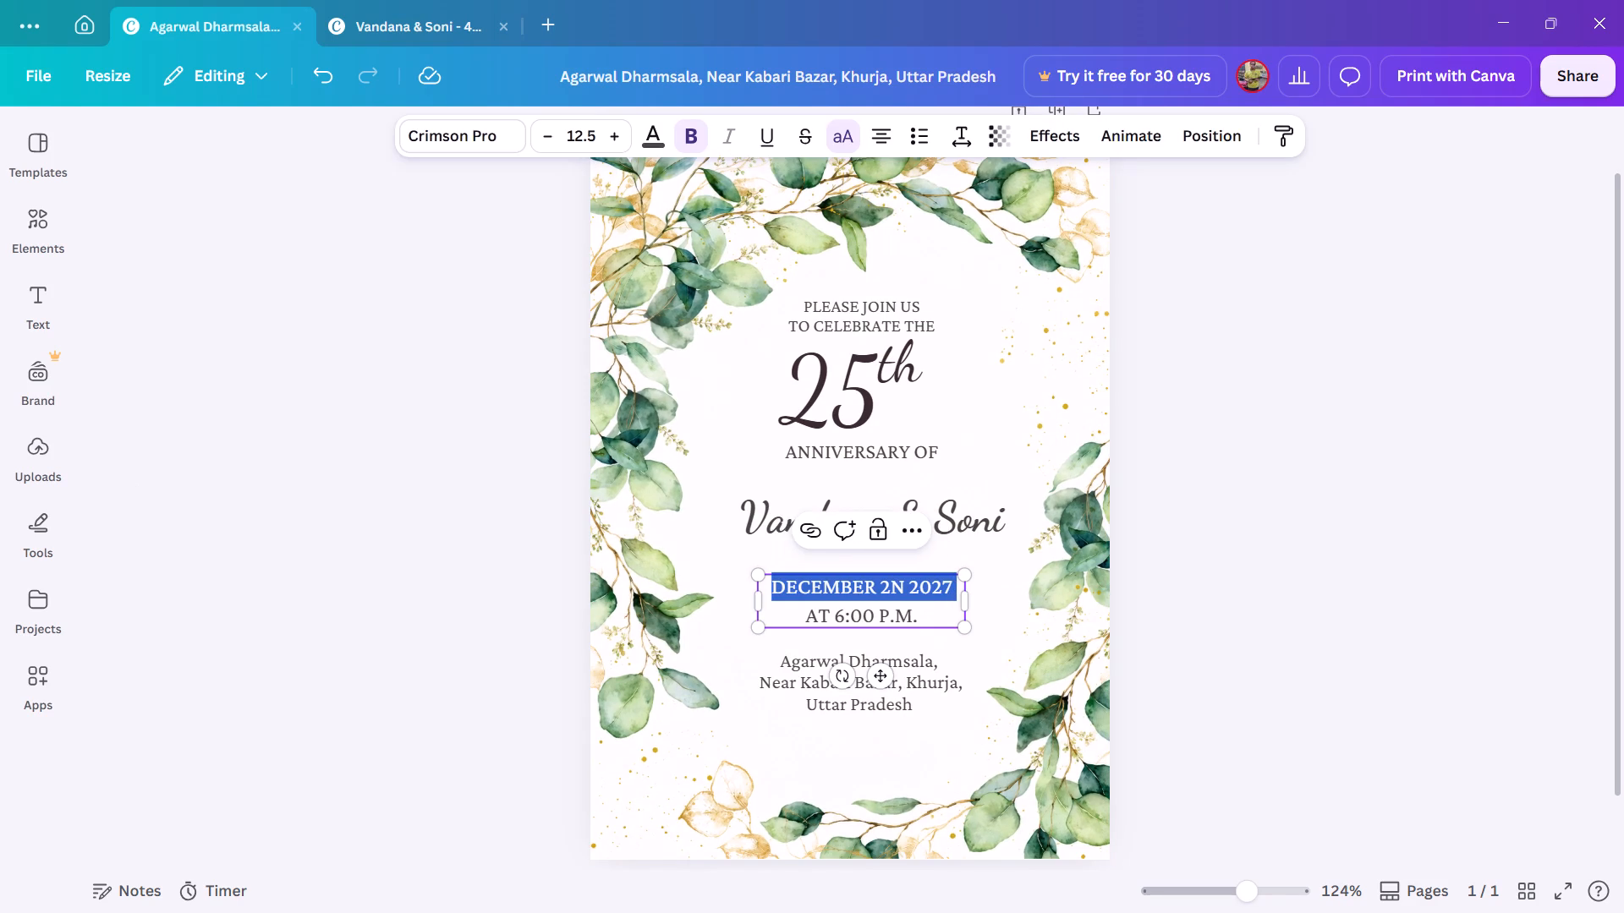
key(d)
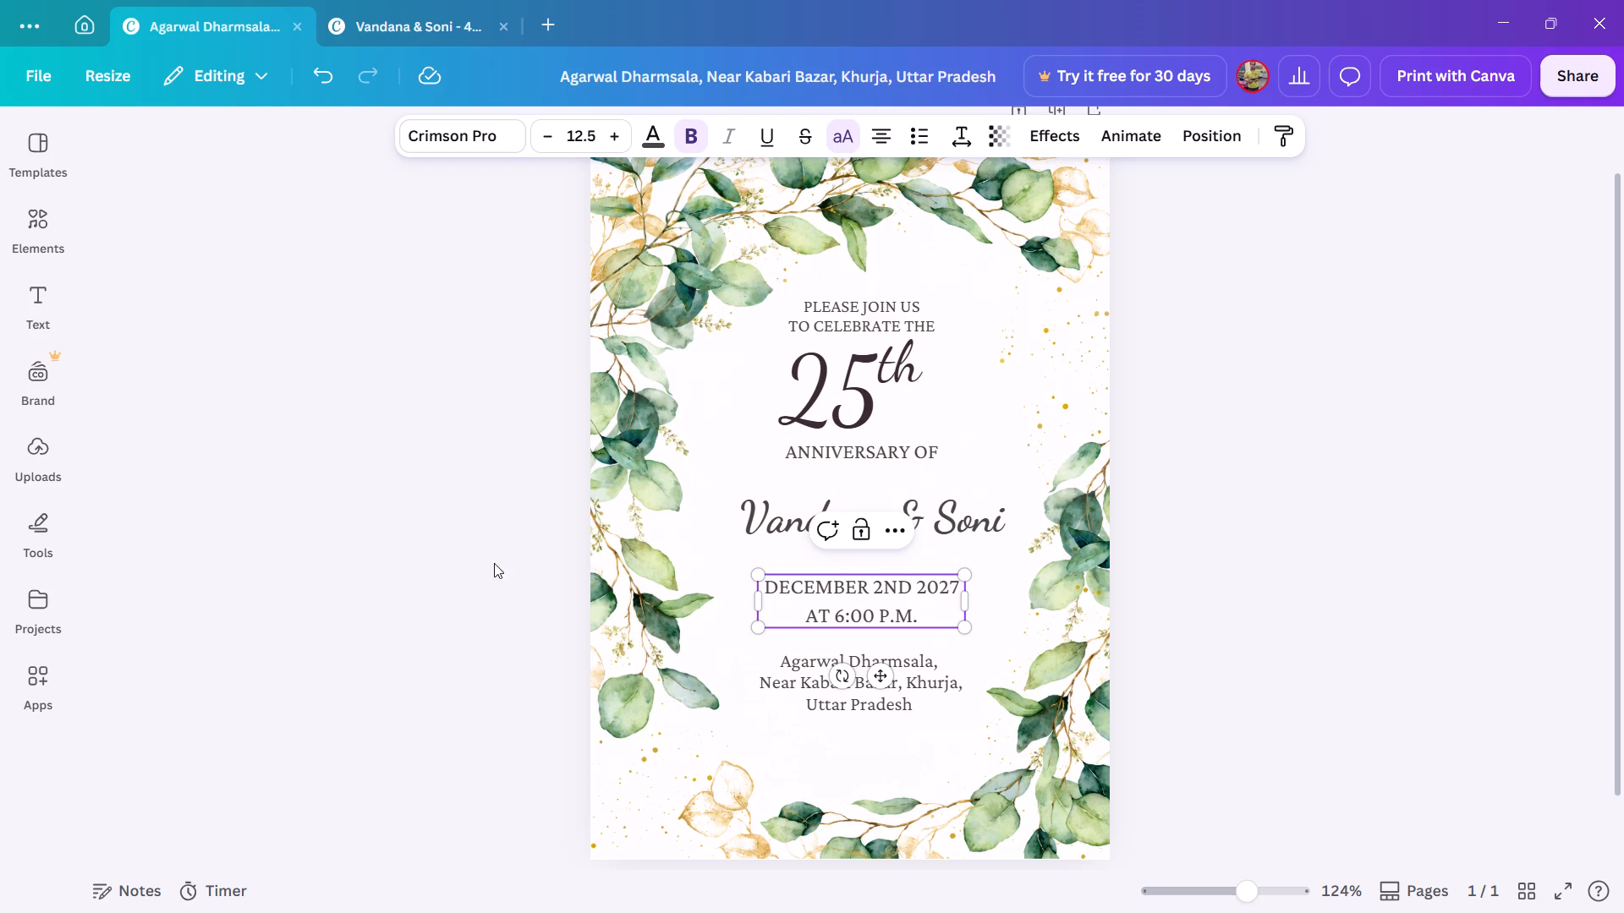
click(372, 593)
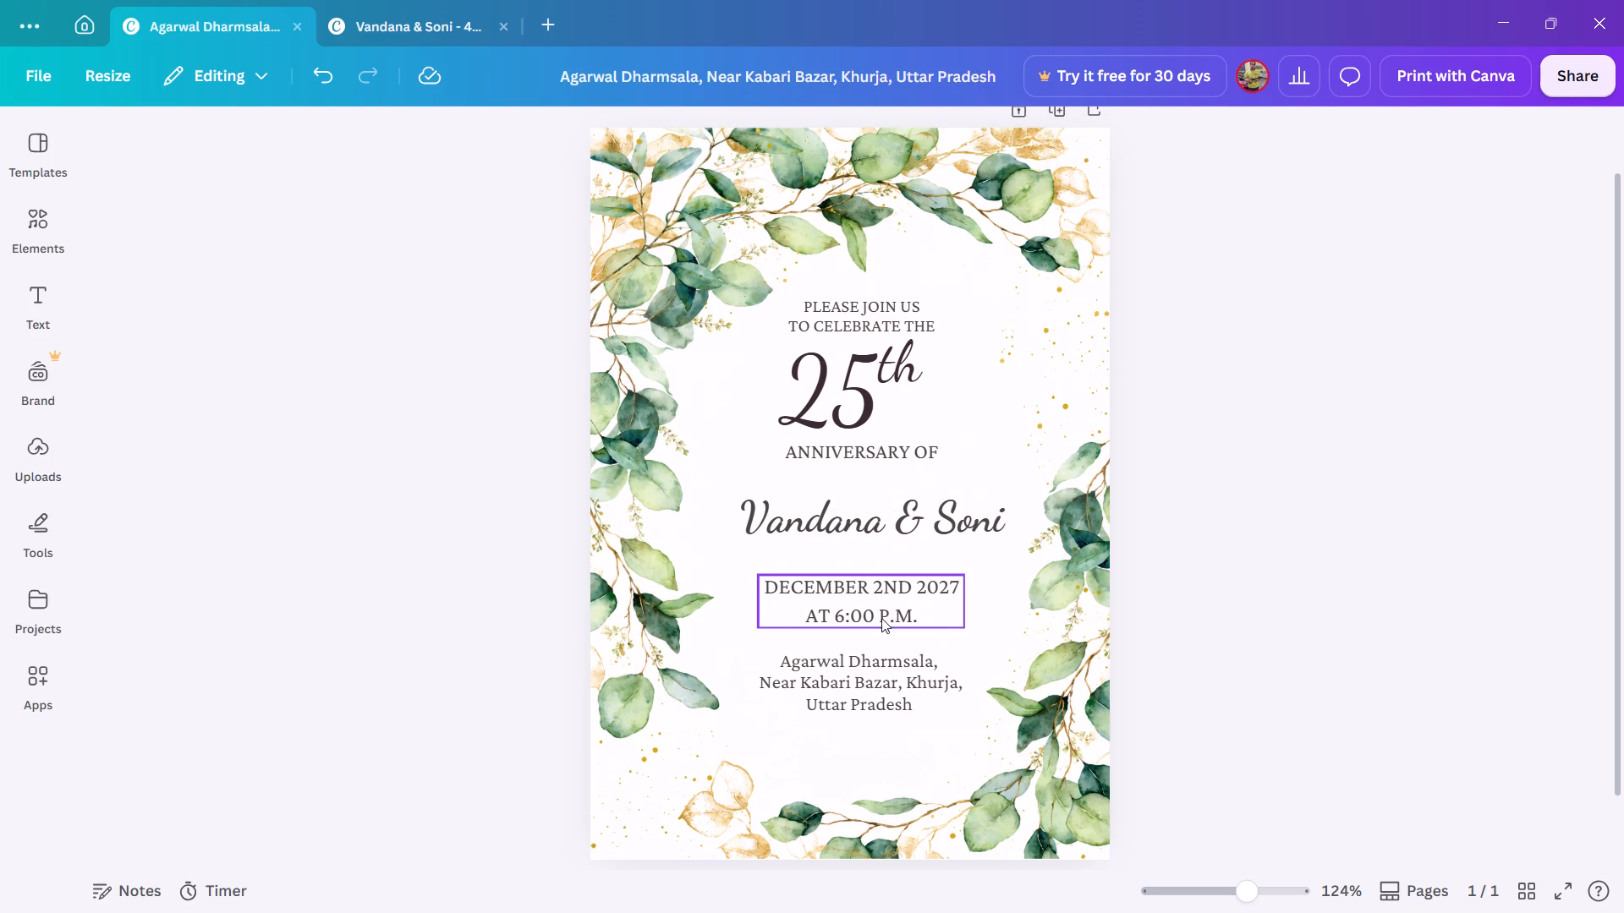
double_click(949, 589)
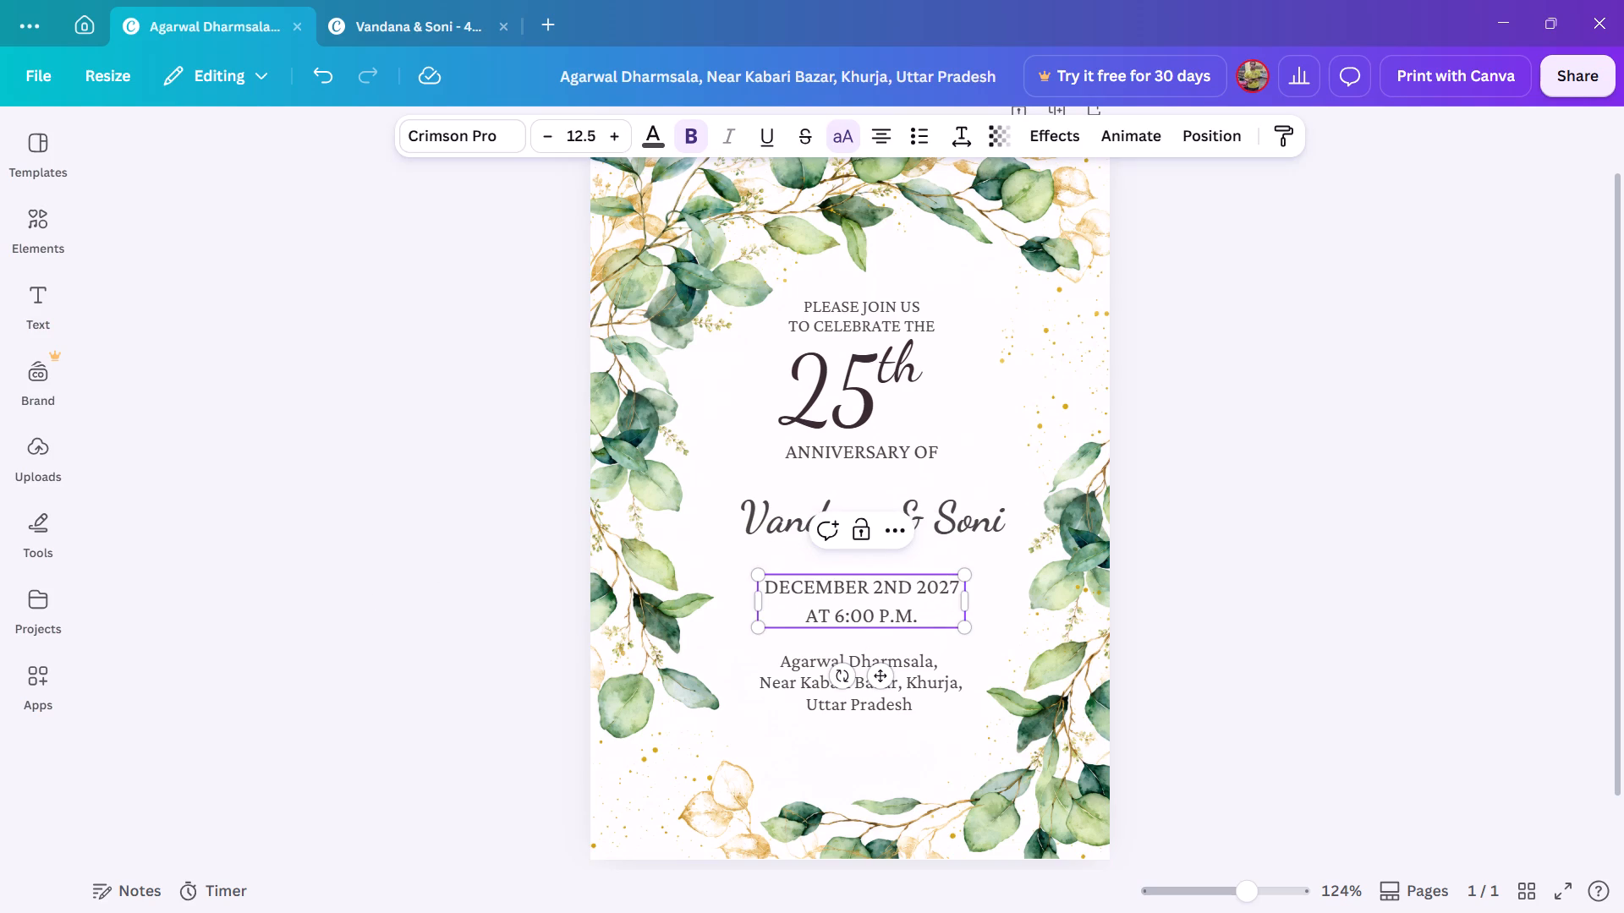
key(Right)
key(BackSpace)
key(6)
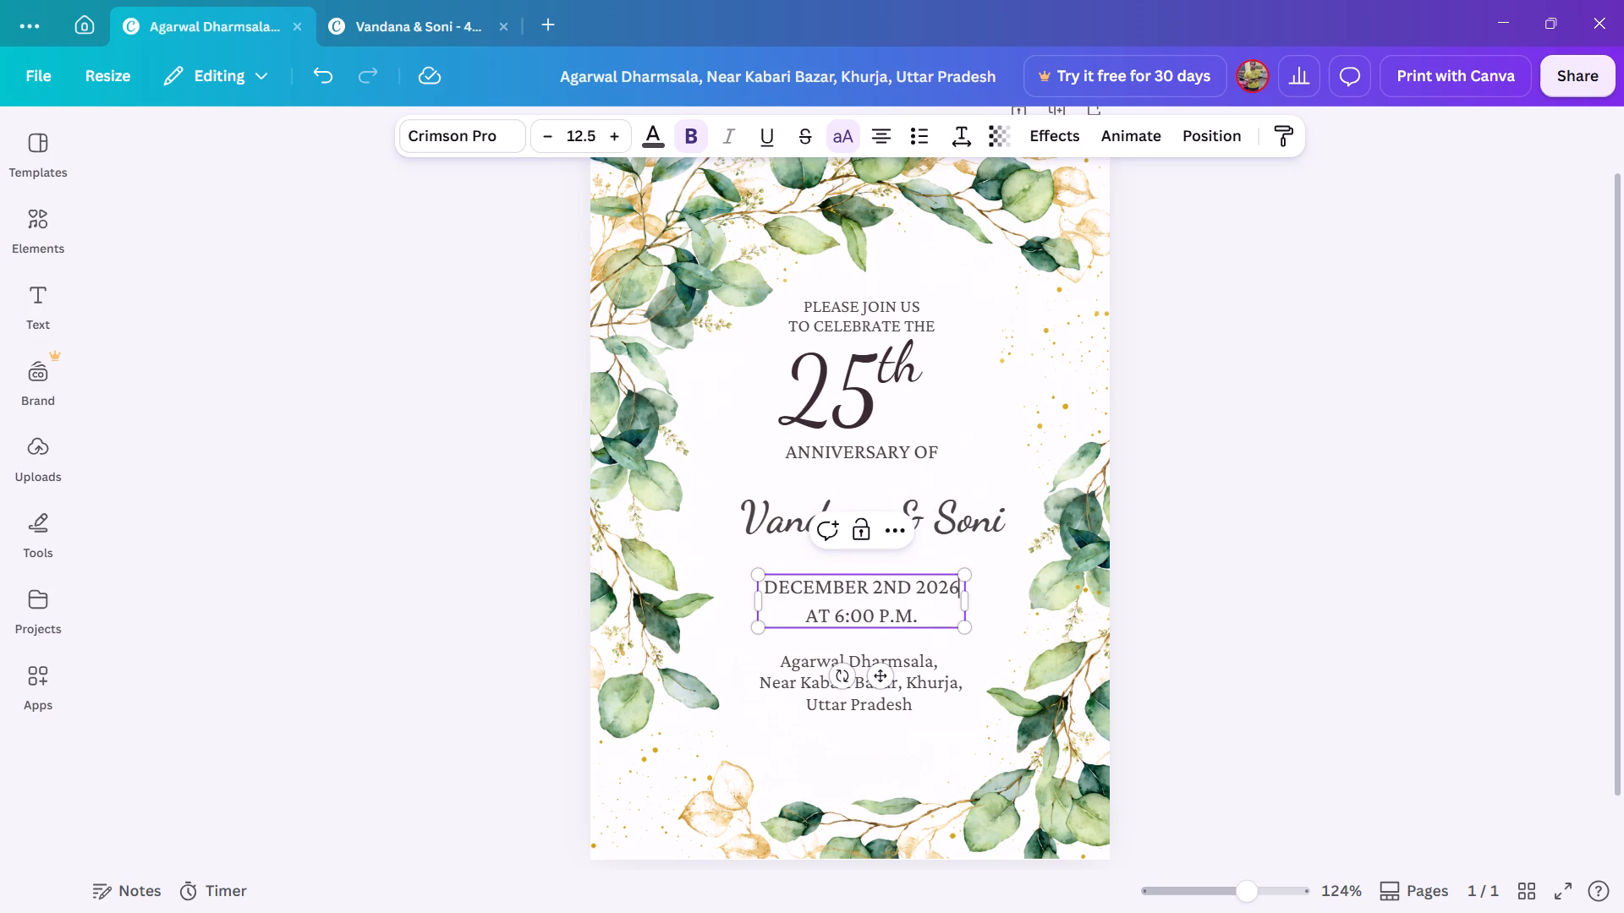
click(1480, 485)
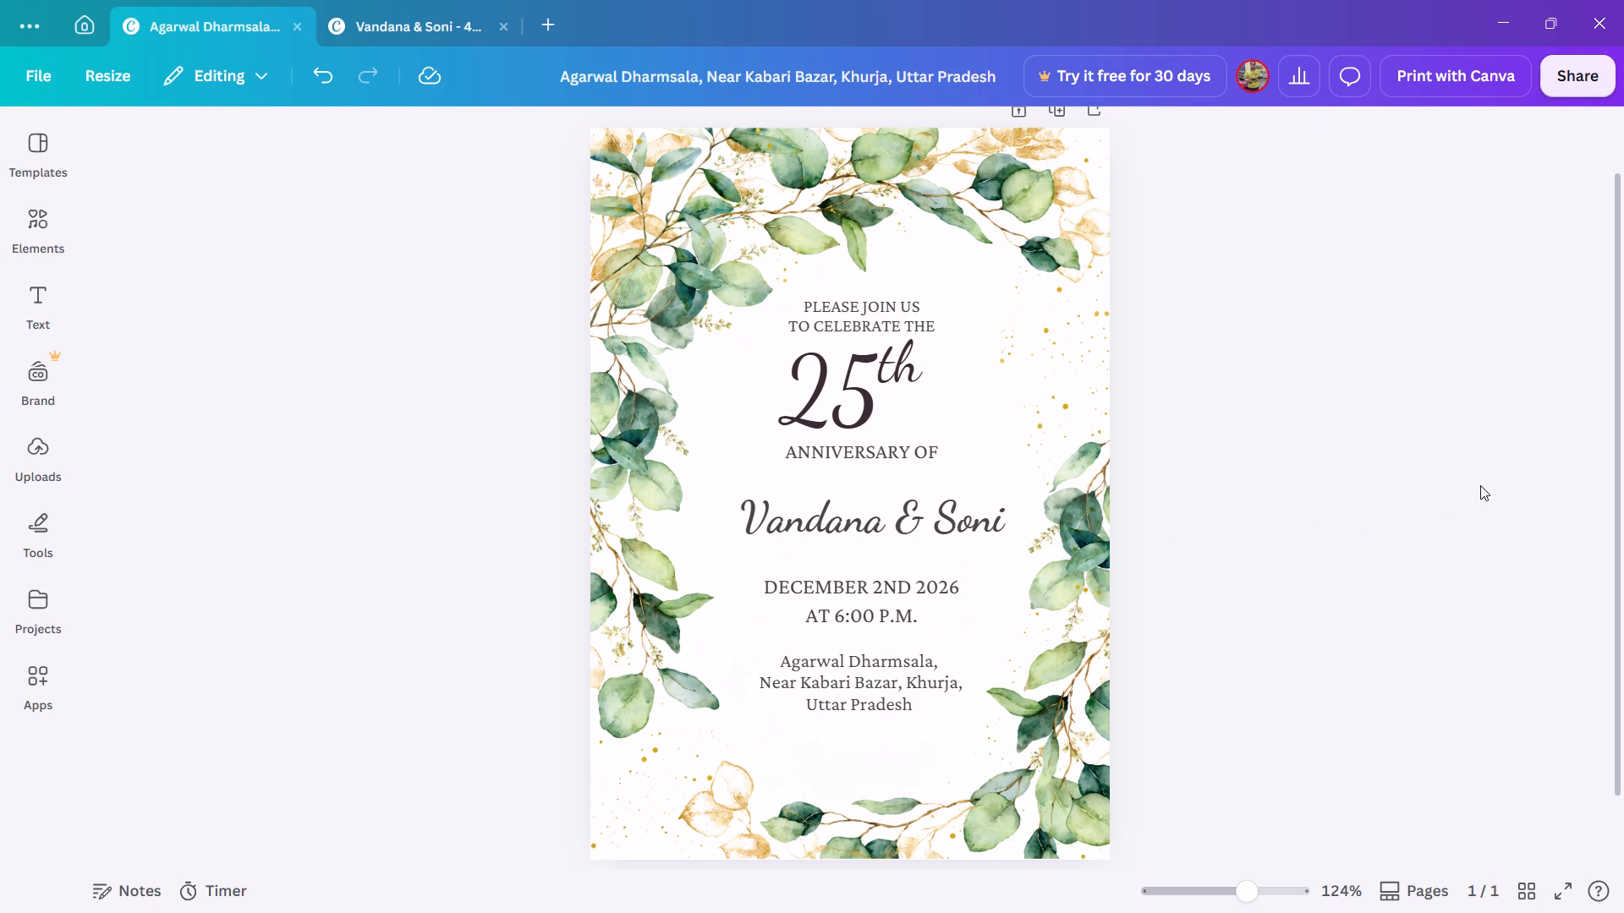
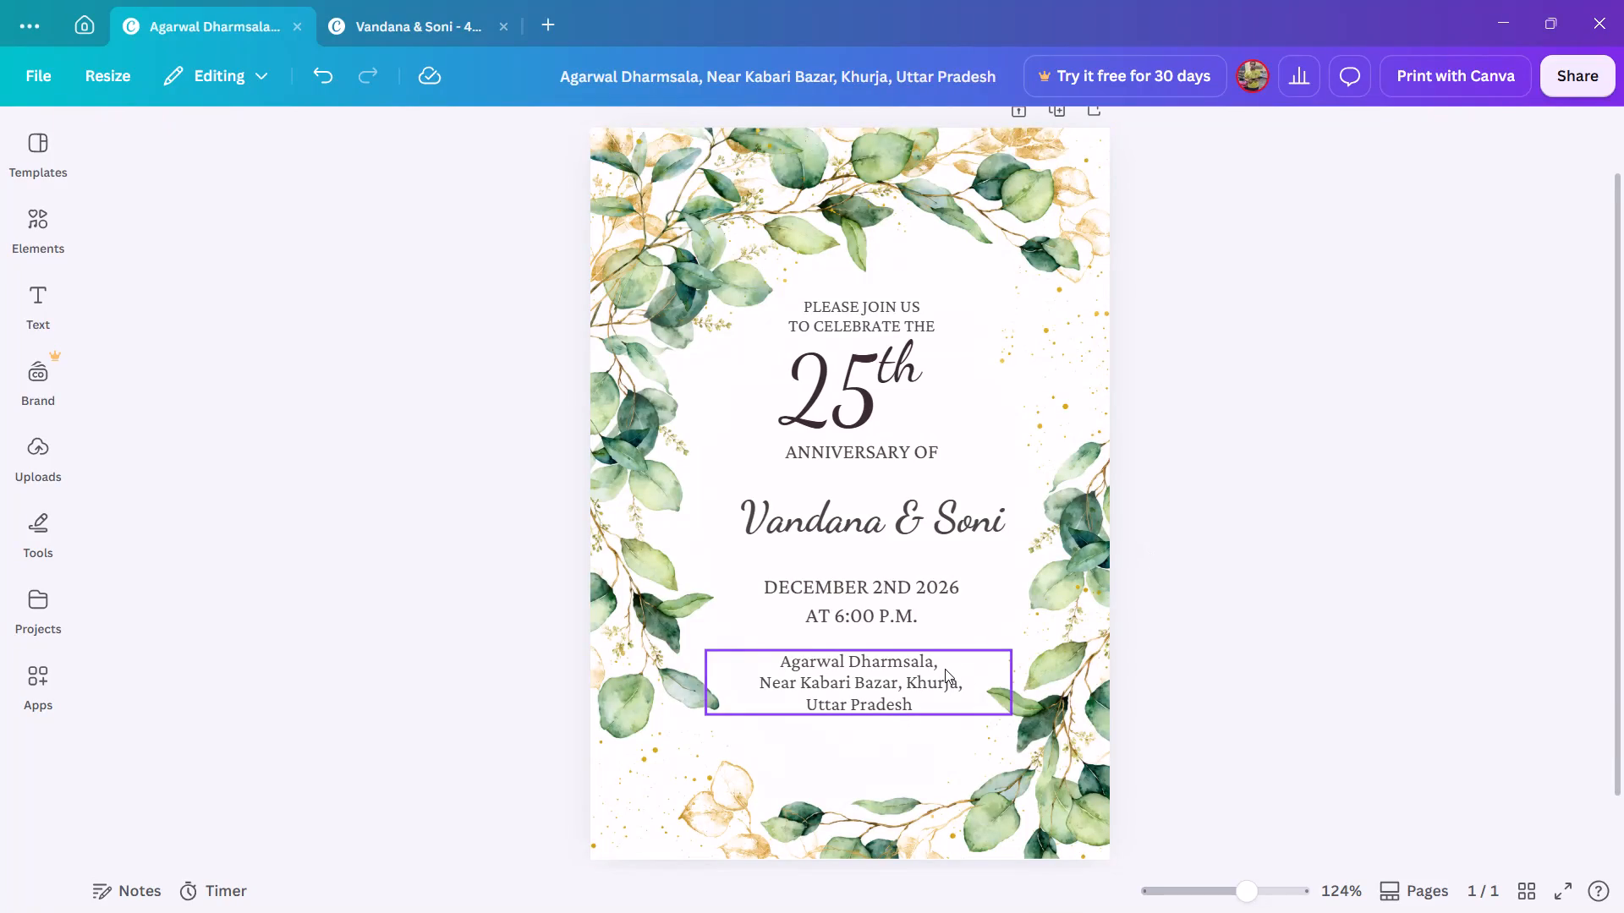
Replace the venue name Agarwal Dharmsala with Agrasen Bhawan in the address text, keeping the comma after it.
click(945, 669)
double_click(933, 665)
click(933, 665)
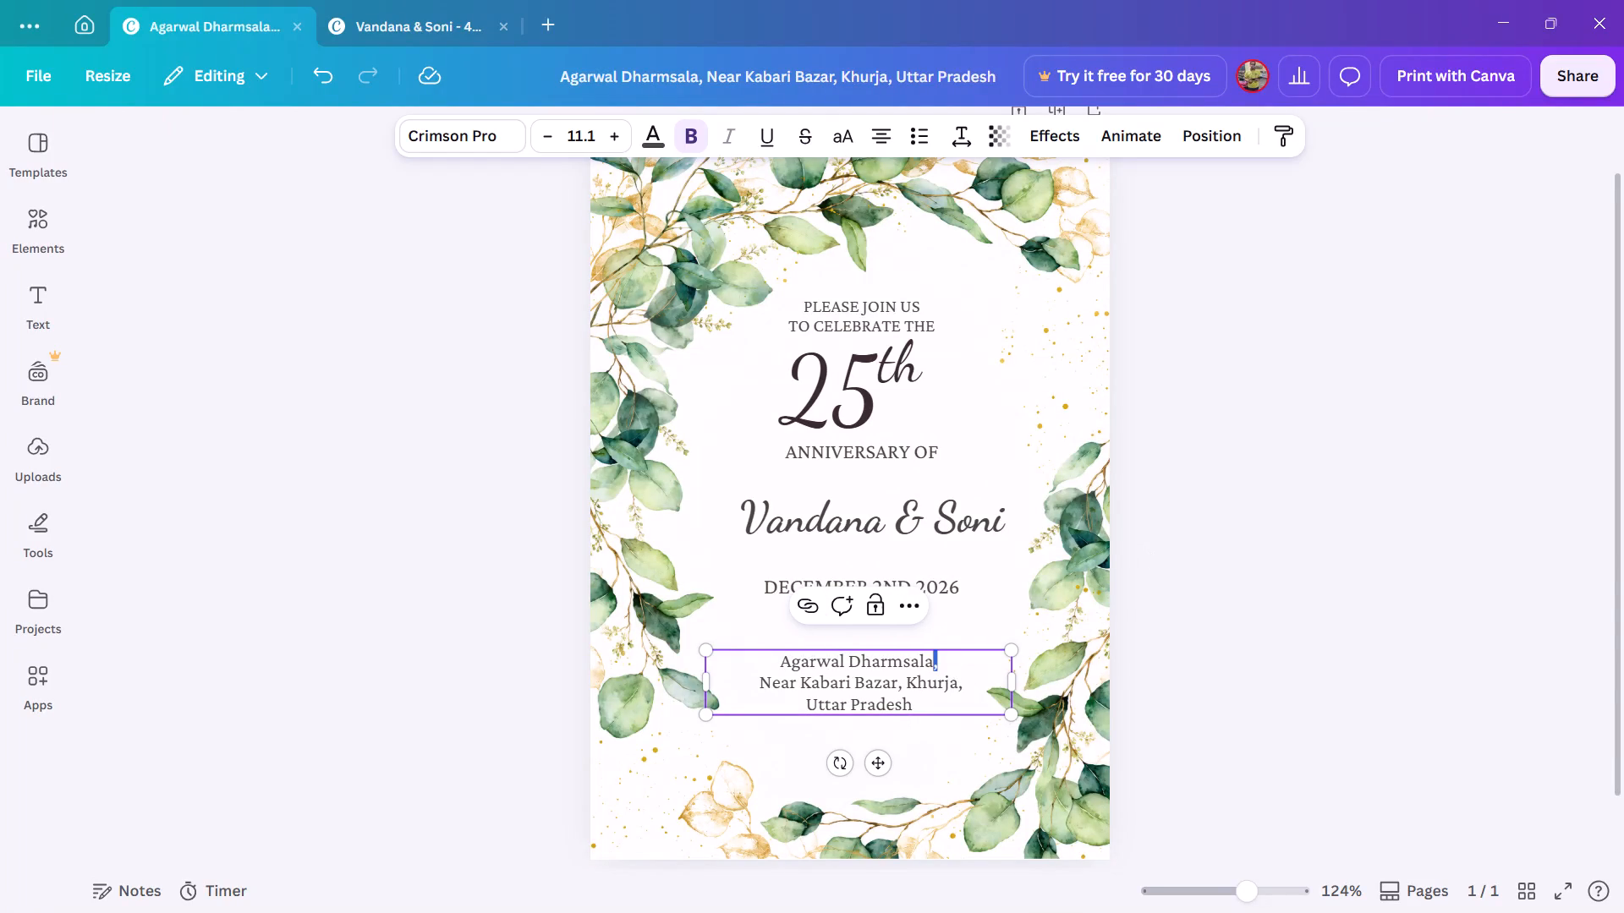
key(BackSpace)
key(BackSpace)
key(BackSpace)
key(BackSpace)
key(BackSpace)
key(BackSpace)
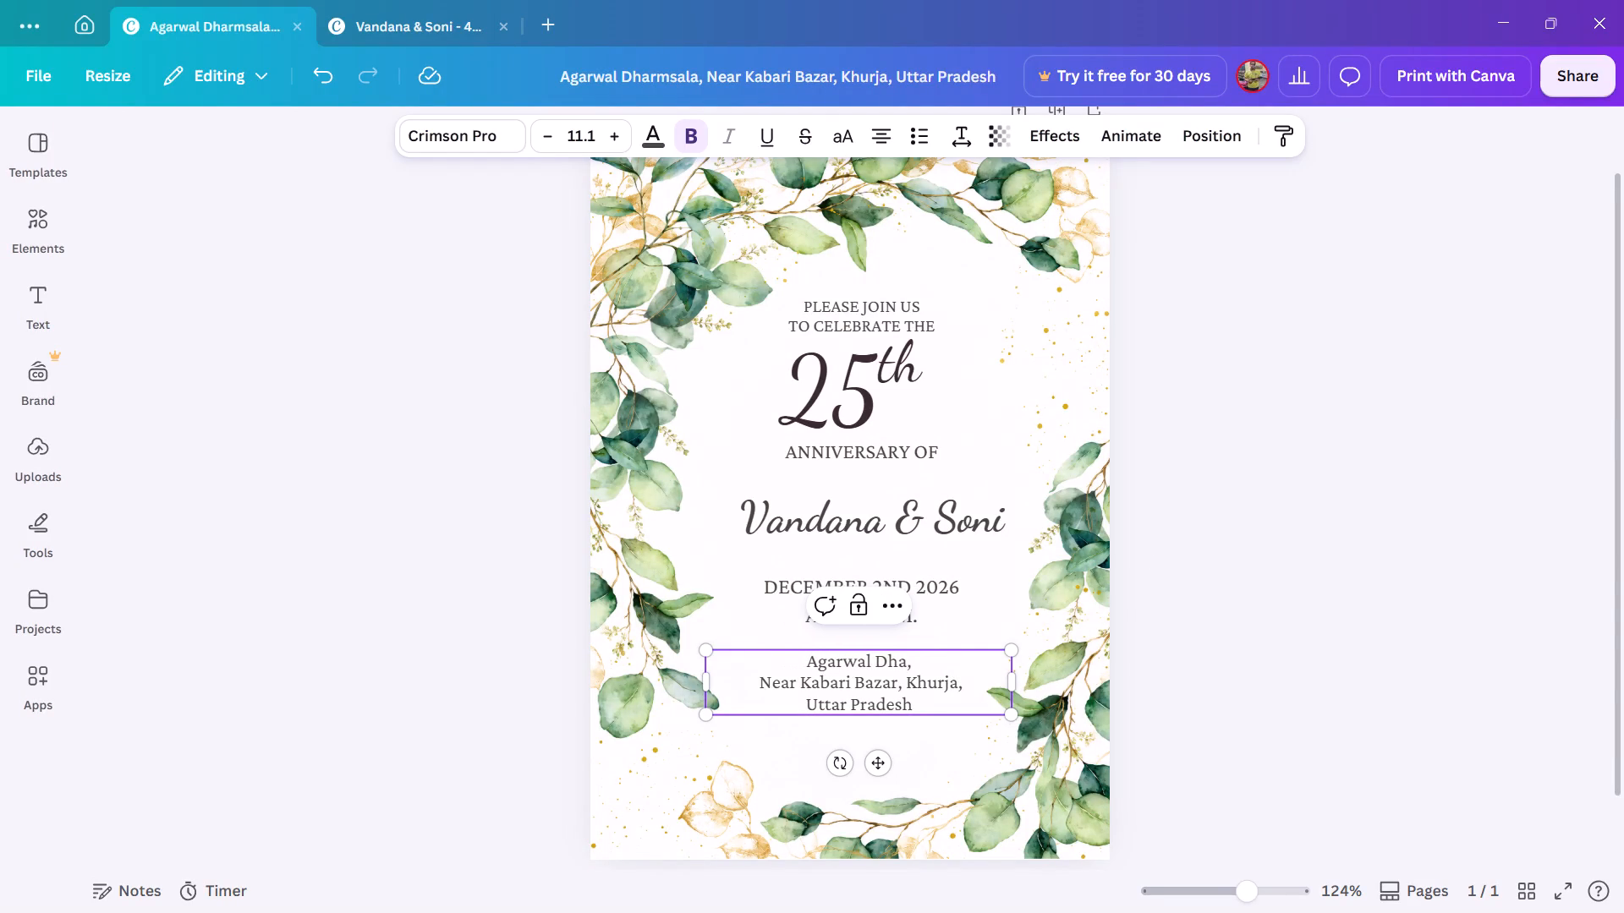
key(BackSpace)
key(BackSpace)
key(BackSpace)
key(BackSpace)
key(BackSpace)
key(BackSpace)
key(BackSpace)
key(BackSpace)
key(BackSpace)
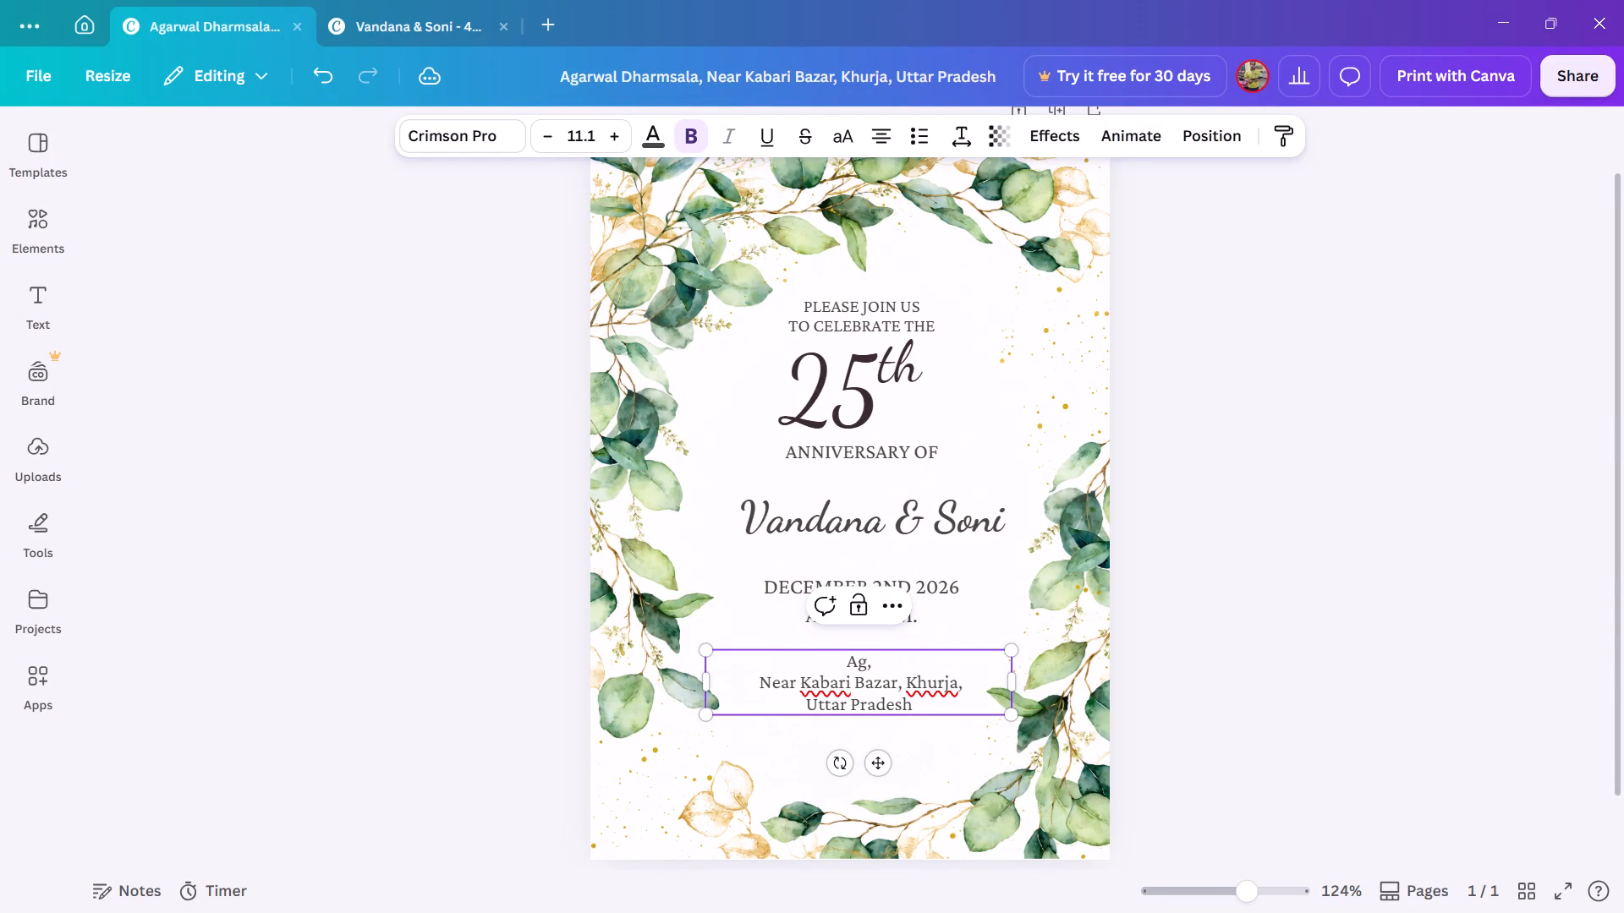
text(re)
key(BackSpace)
text(as)
text(en)
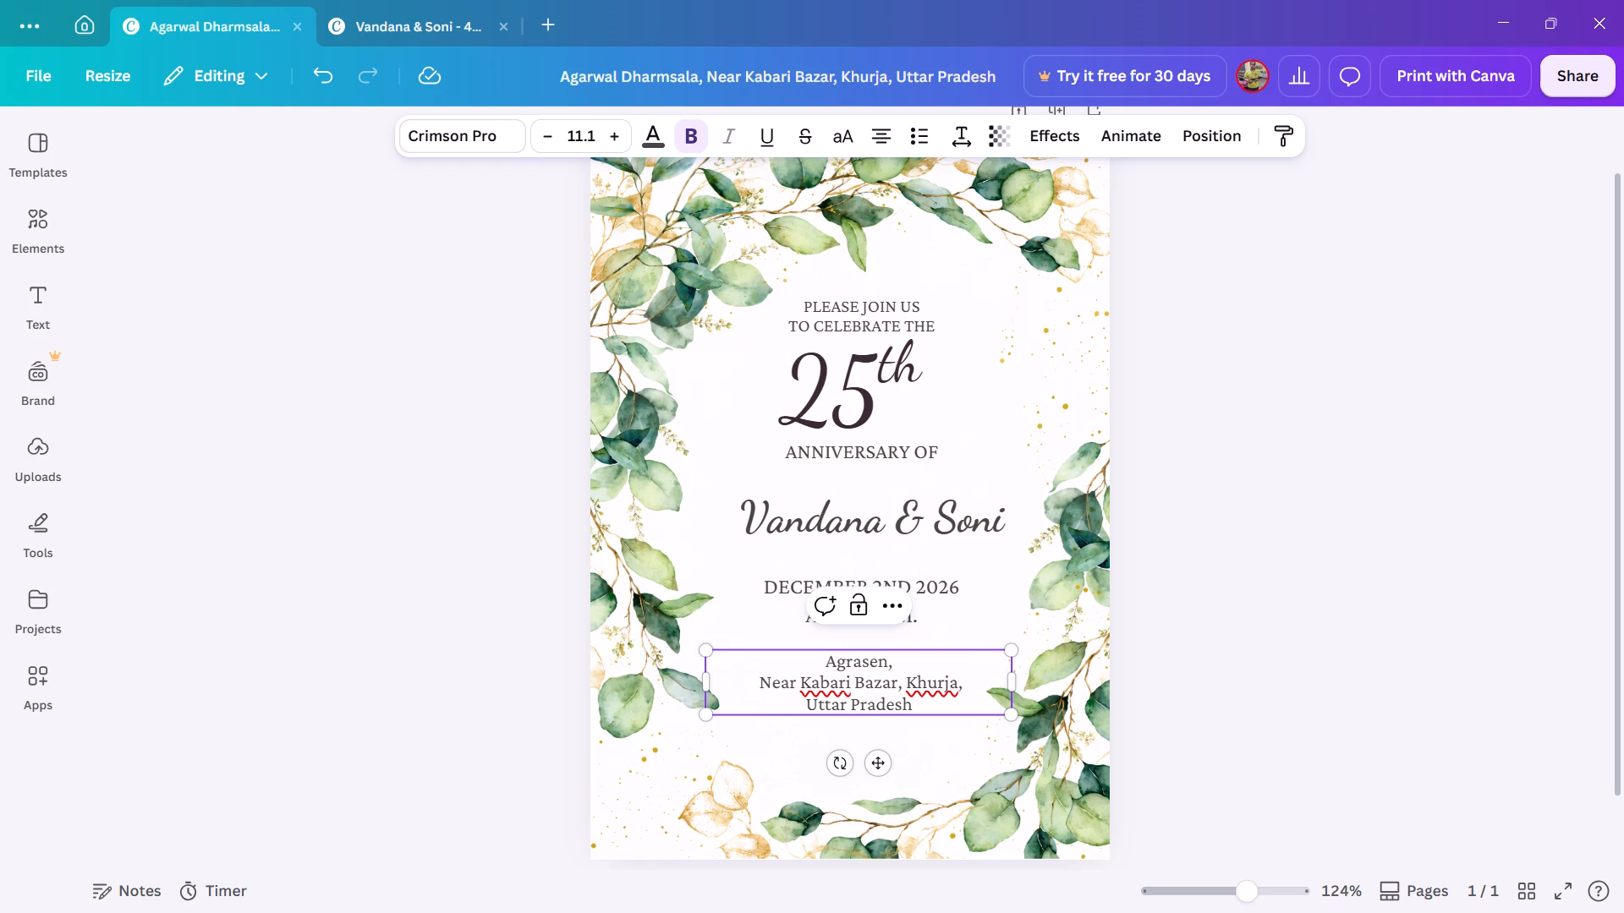
key(space)
text(Bhawan)
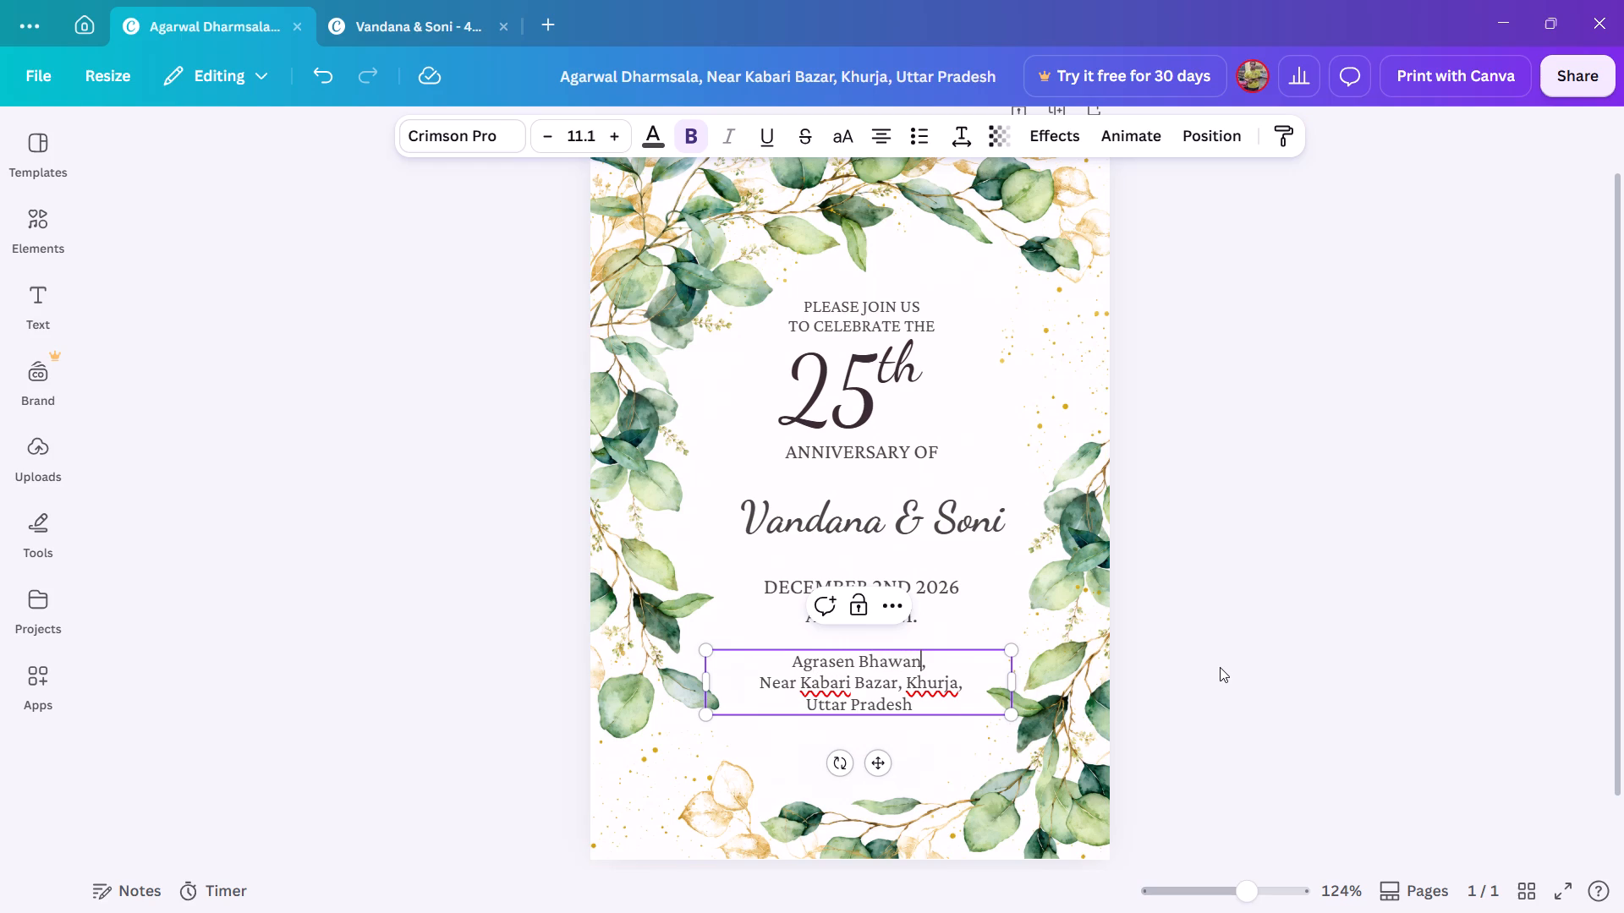
click(1220, 667)
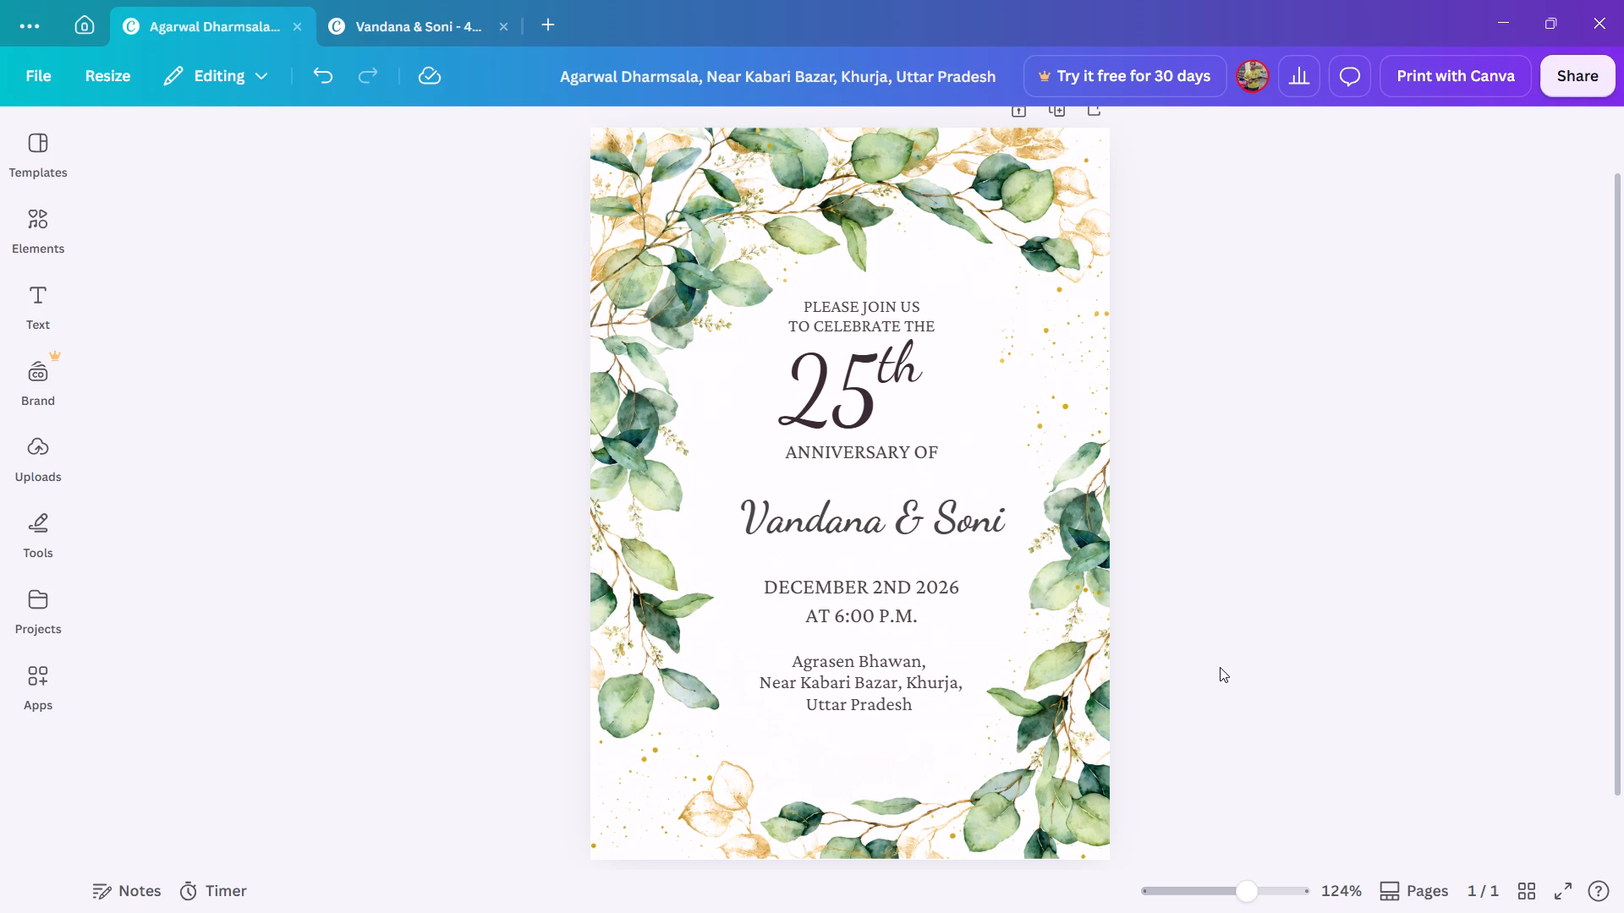
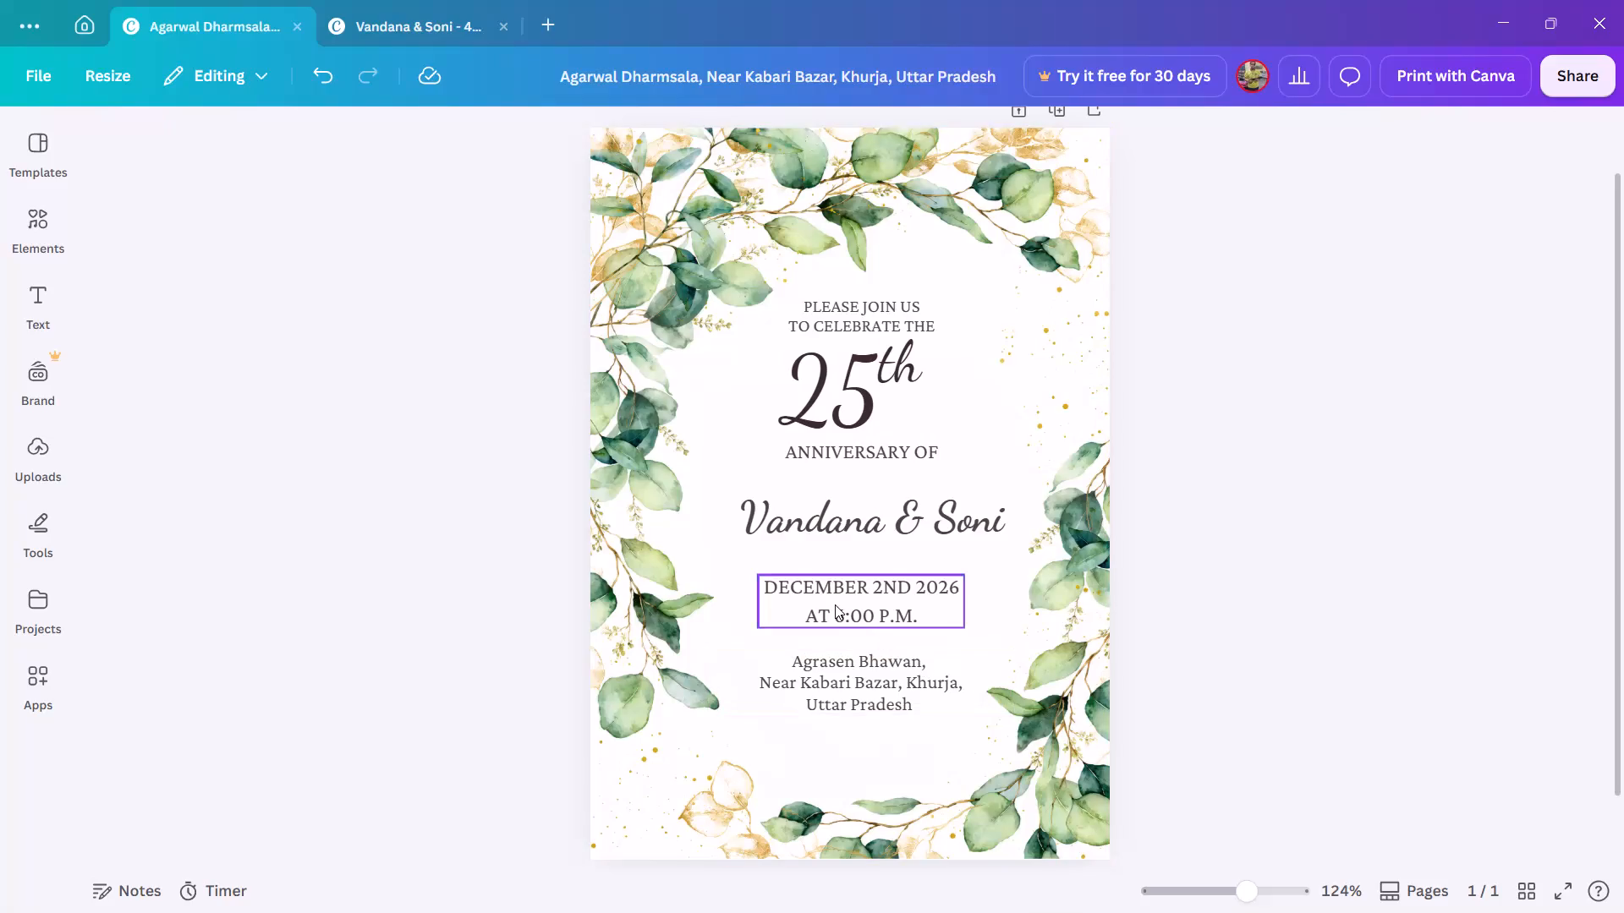
Change the event time below the December date on the invitation to 8:00 P.M.
double_click(835, 604)
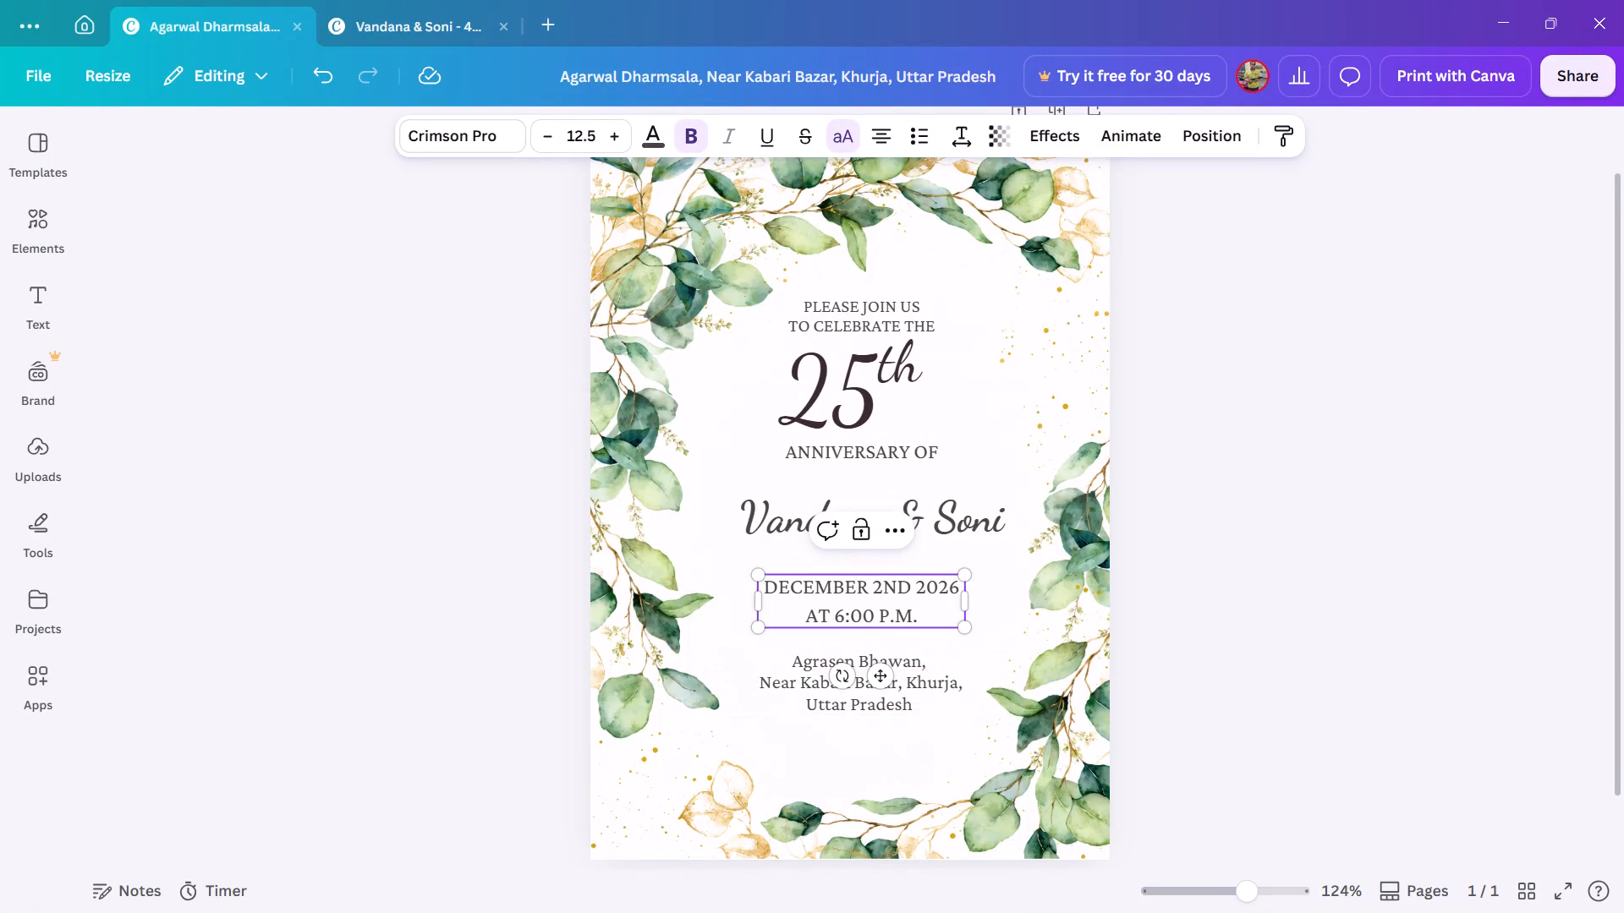
click(847, 619)
key(BackSpace)
key(8)
click(1211, 641)
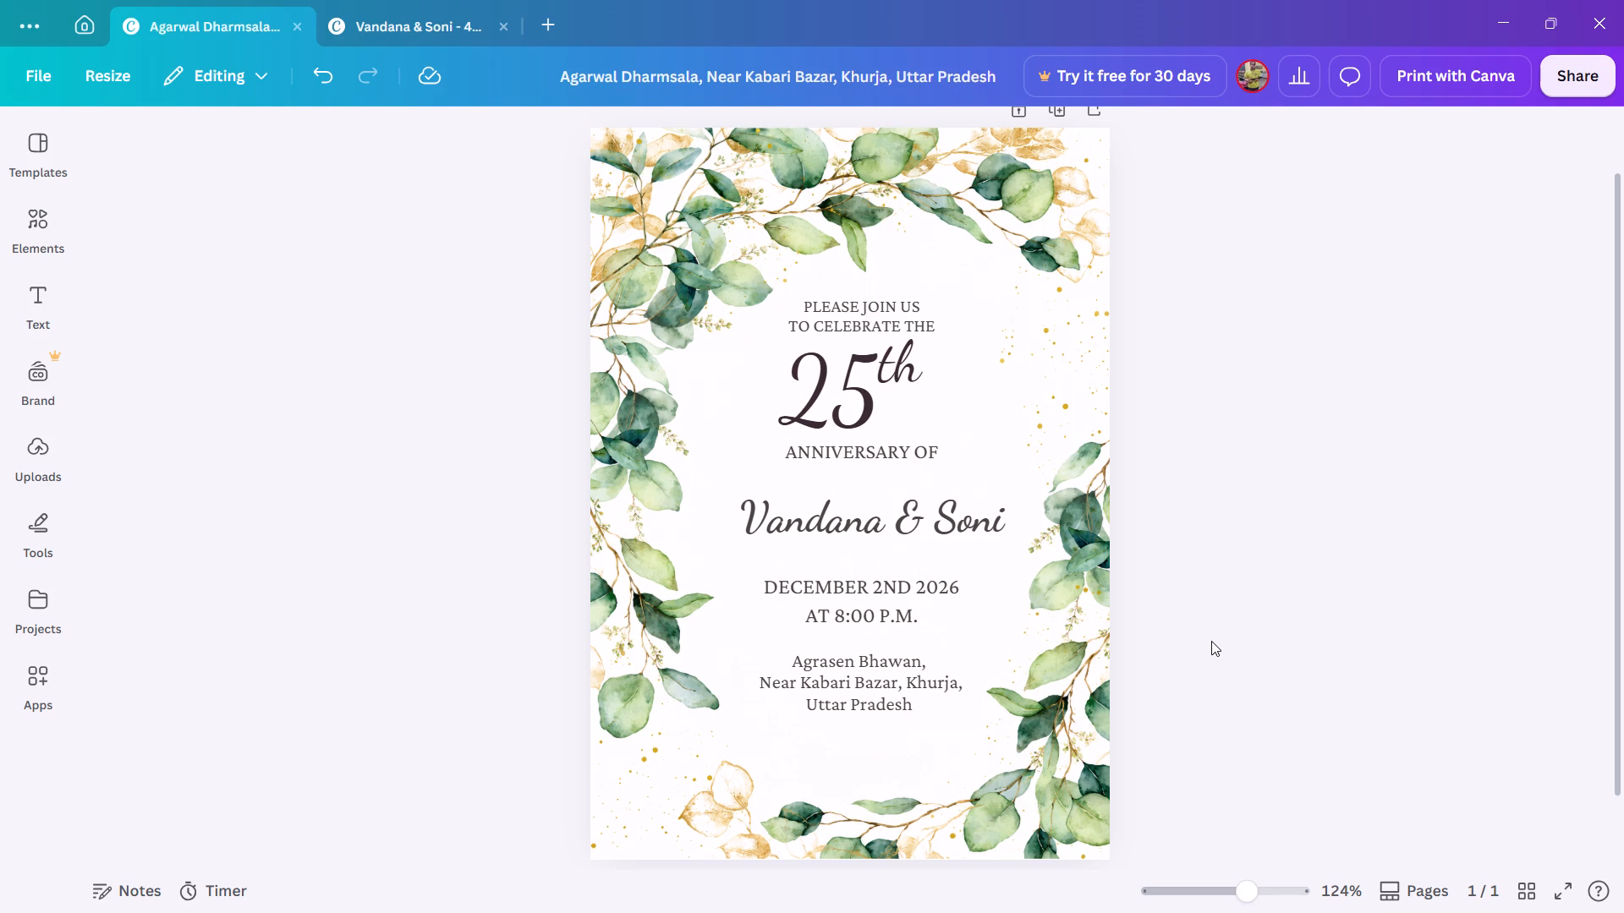
Shift the ANNIVERSARY OF line slightly to the left so that it sits better beneath the large 25th.
click(915, 441)
drag(915, 441, 907, 441)
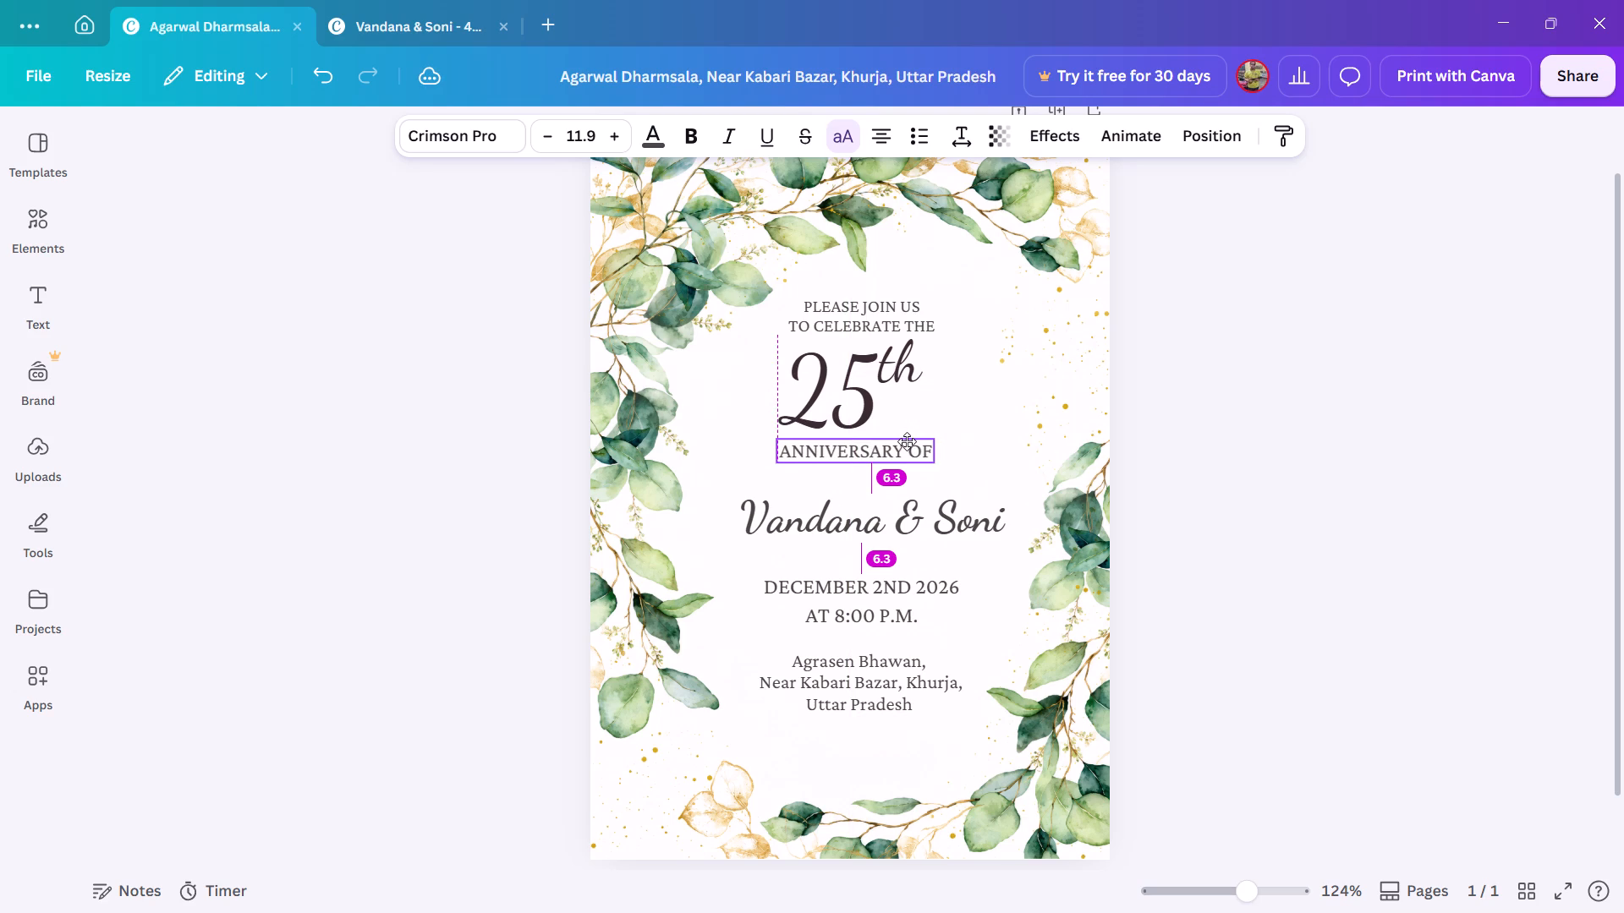
drag(907, 441, 901, 442)
click(1219, 478)
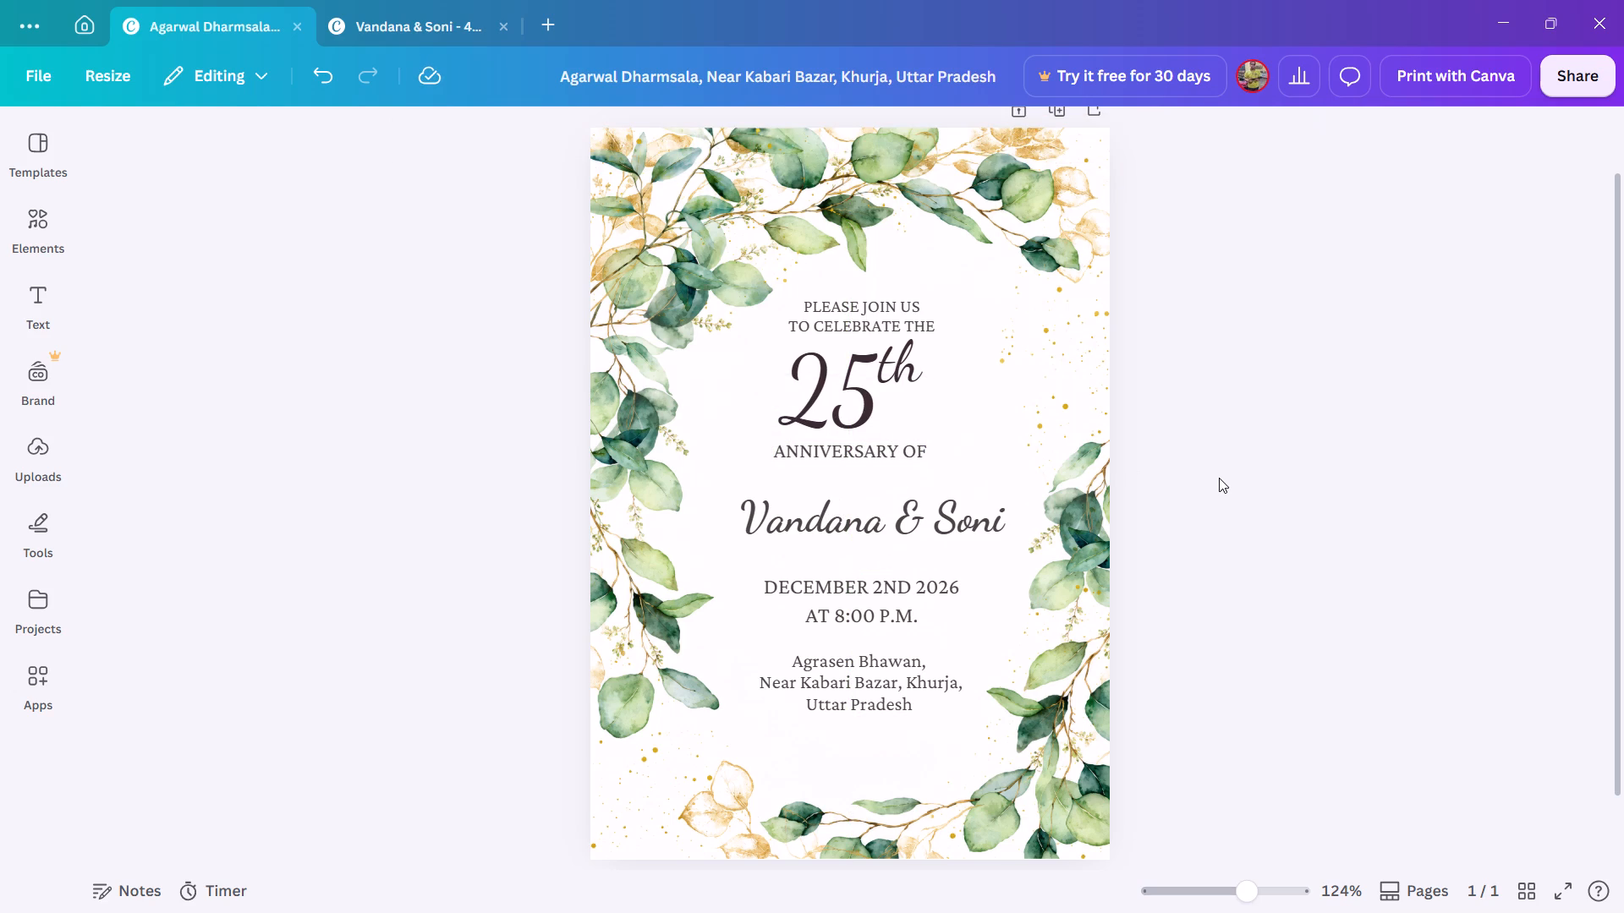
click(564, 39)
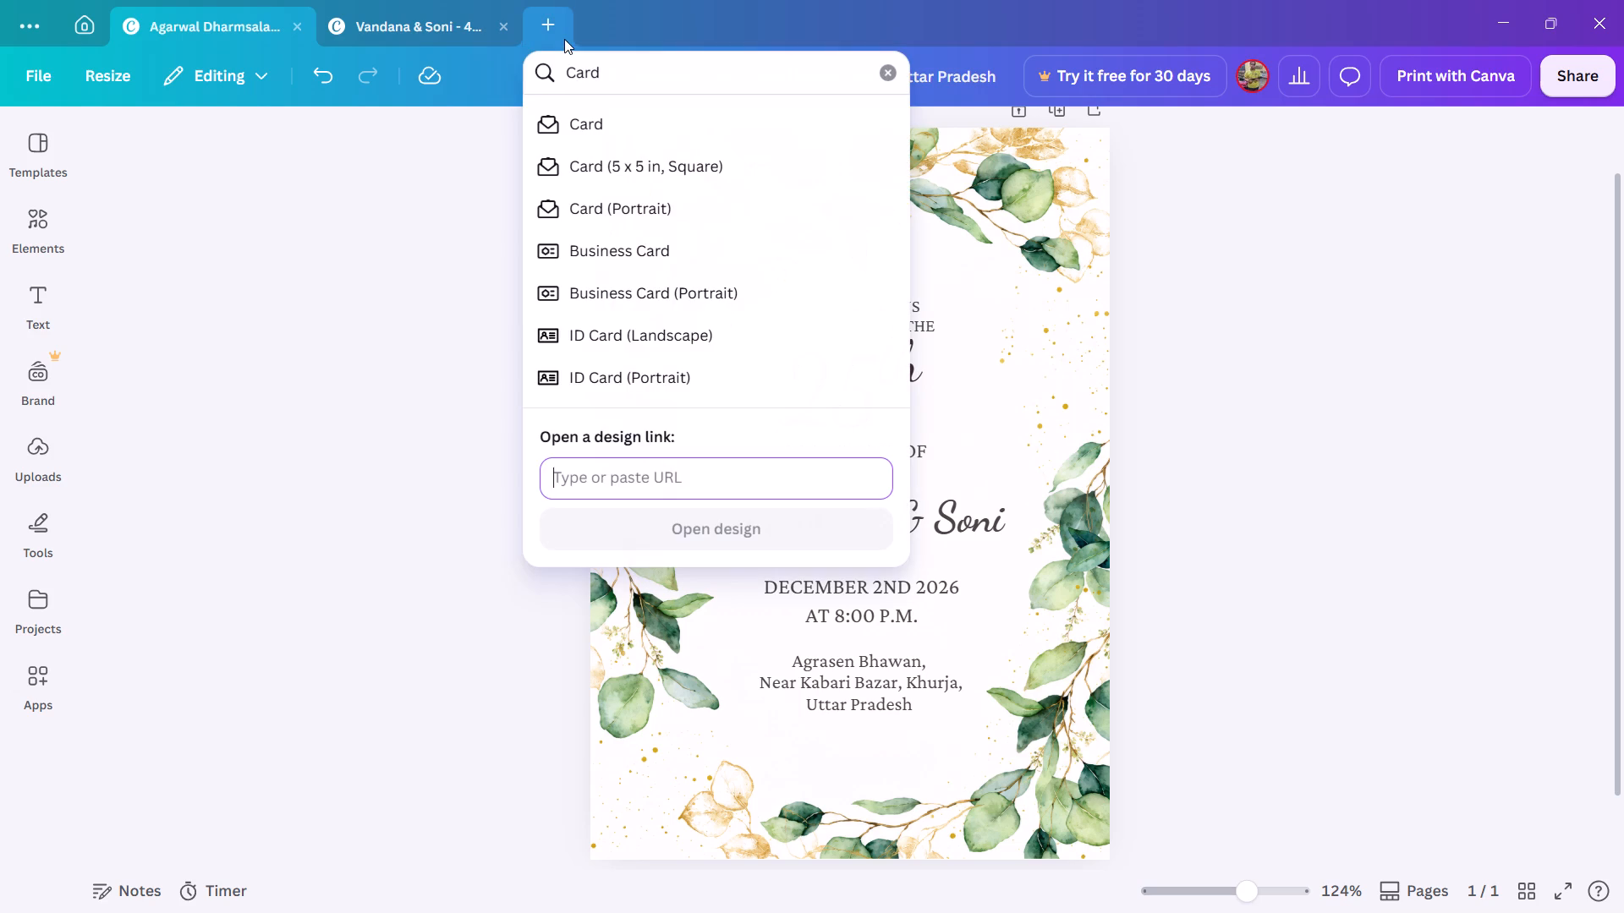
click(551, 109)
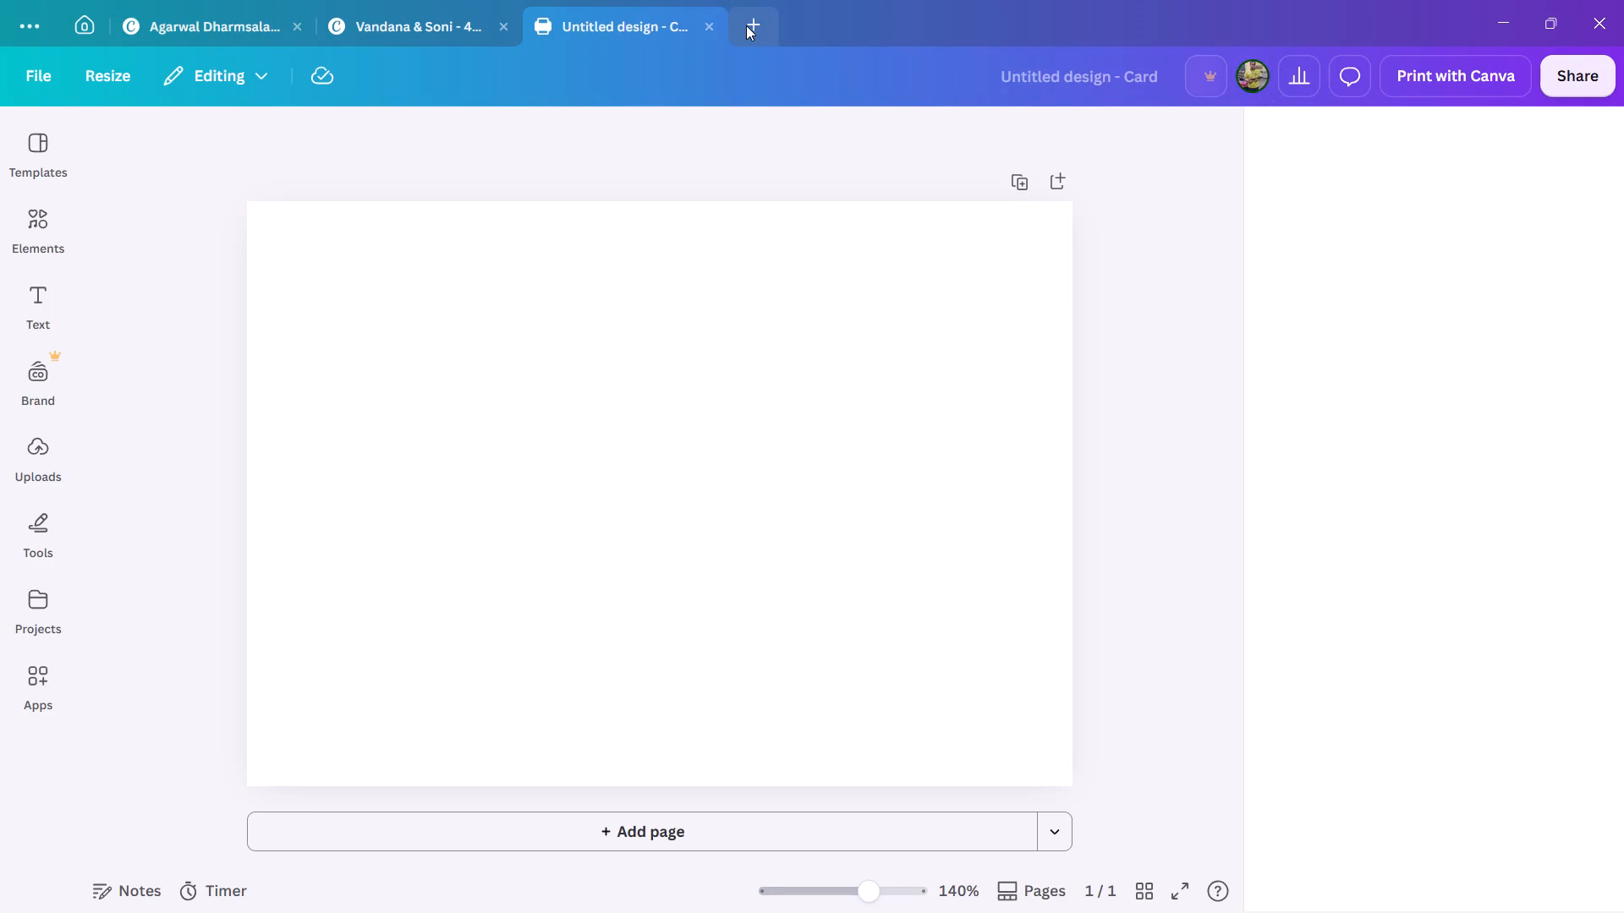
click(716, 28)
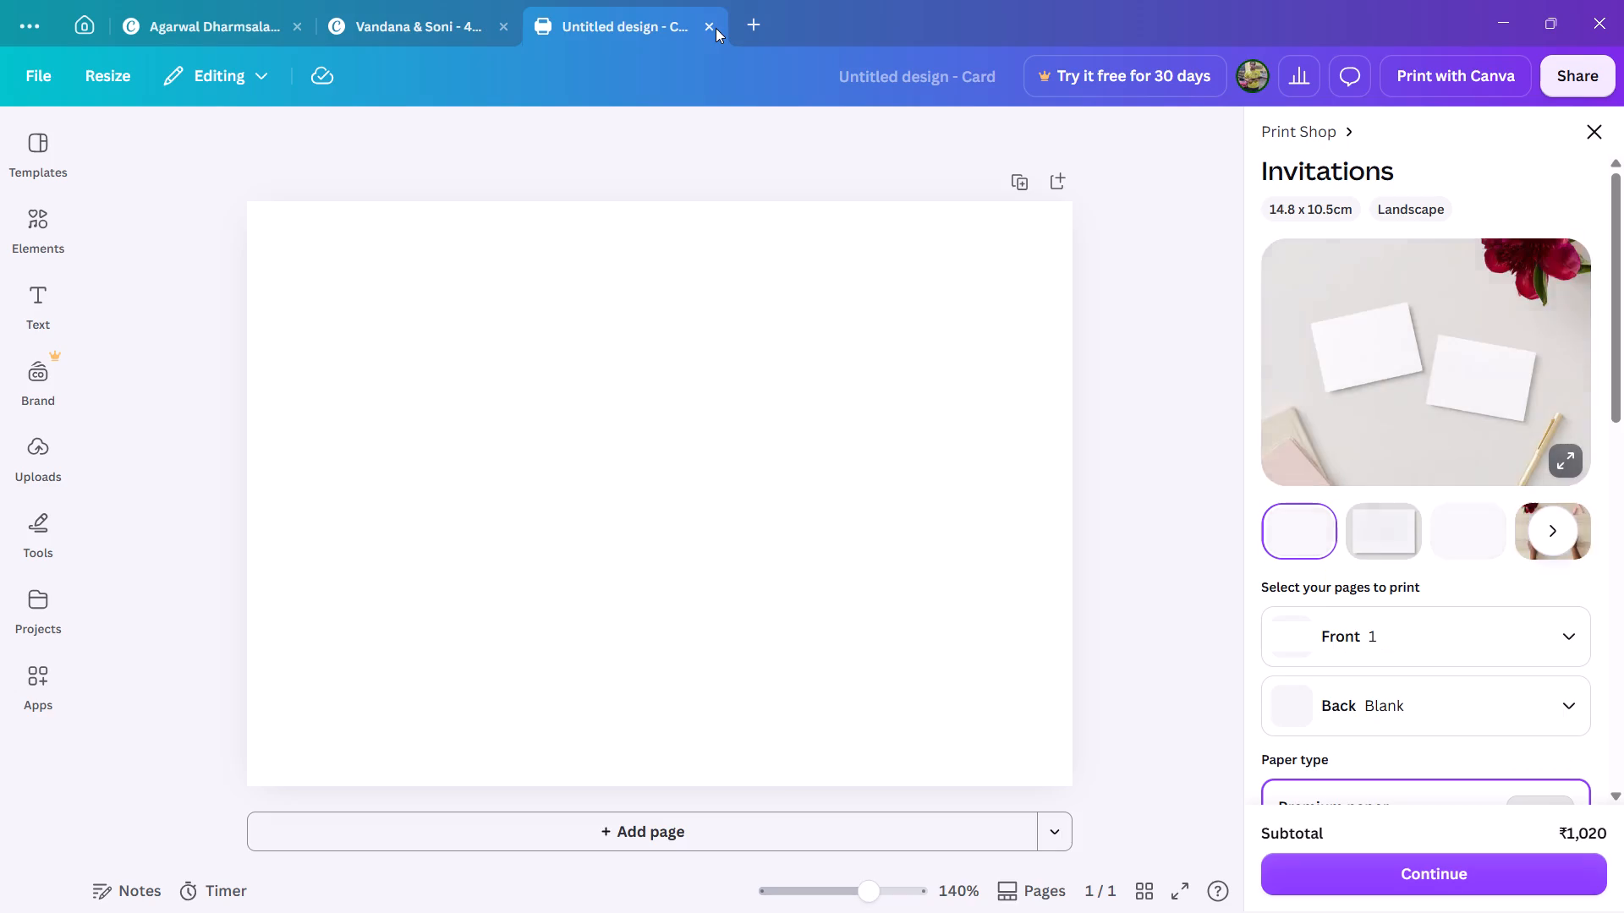
Create a new blank design in the Card (Portrait) format.
click(552, 16)
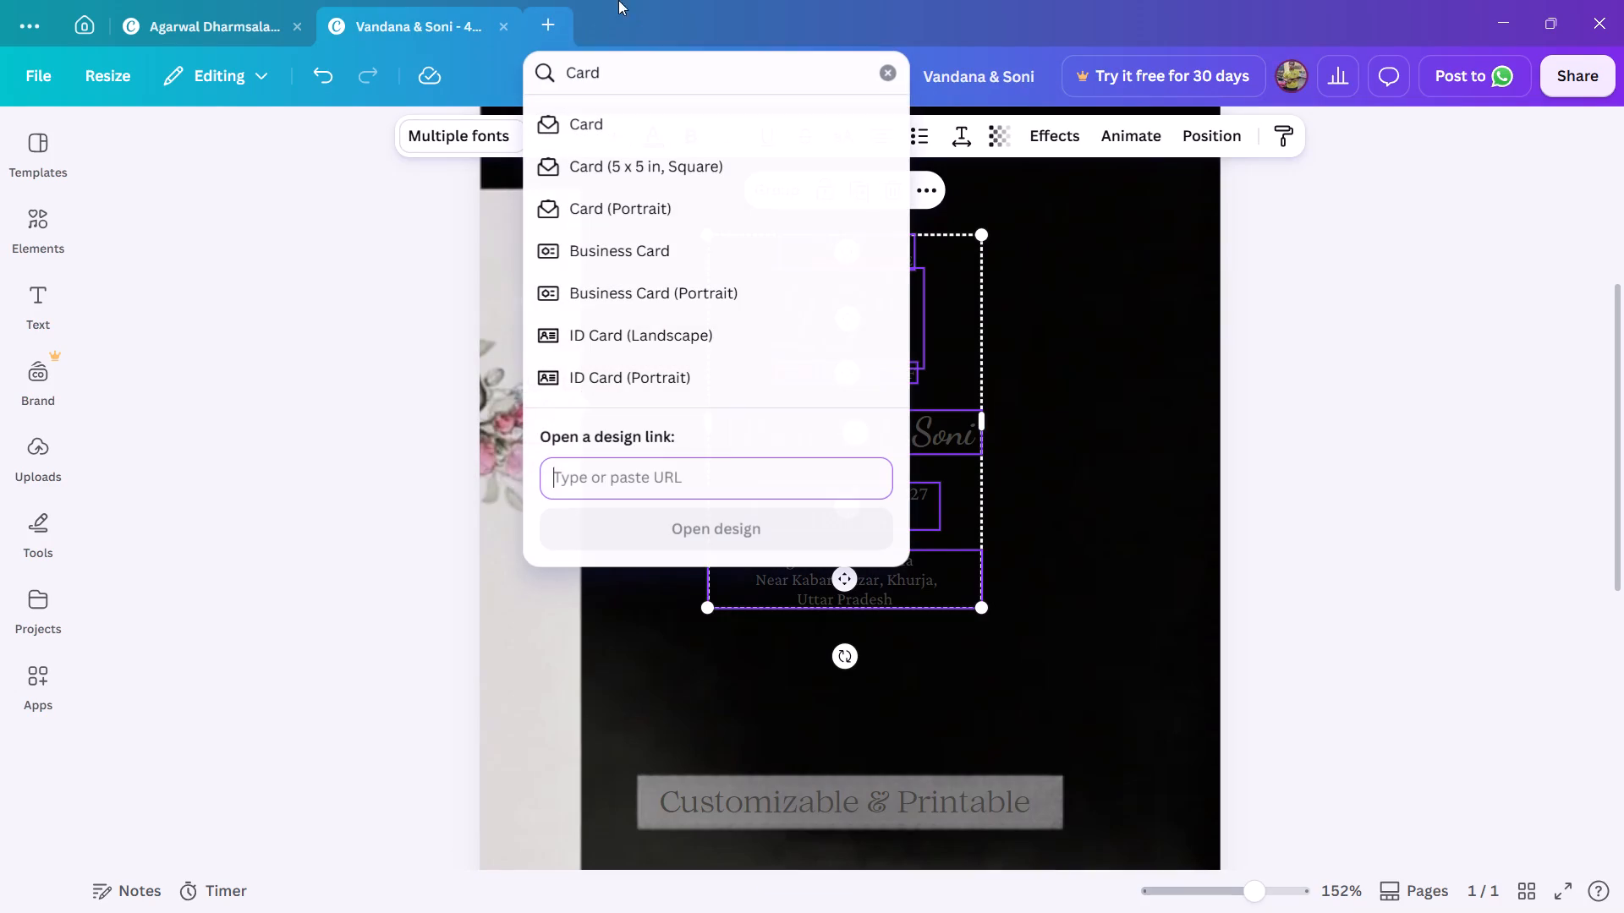
click(654, 202)
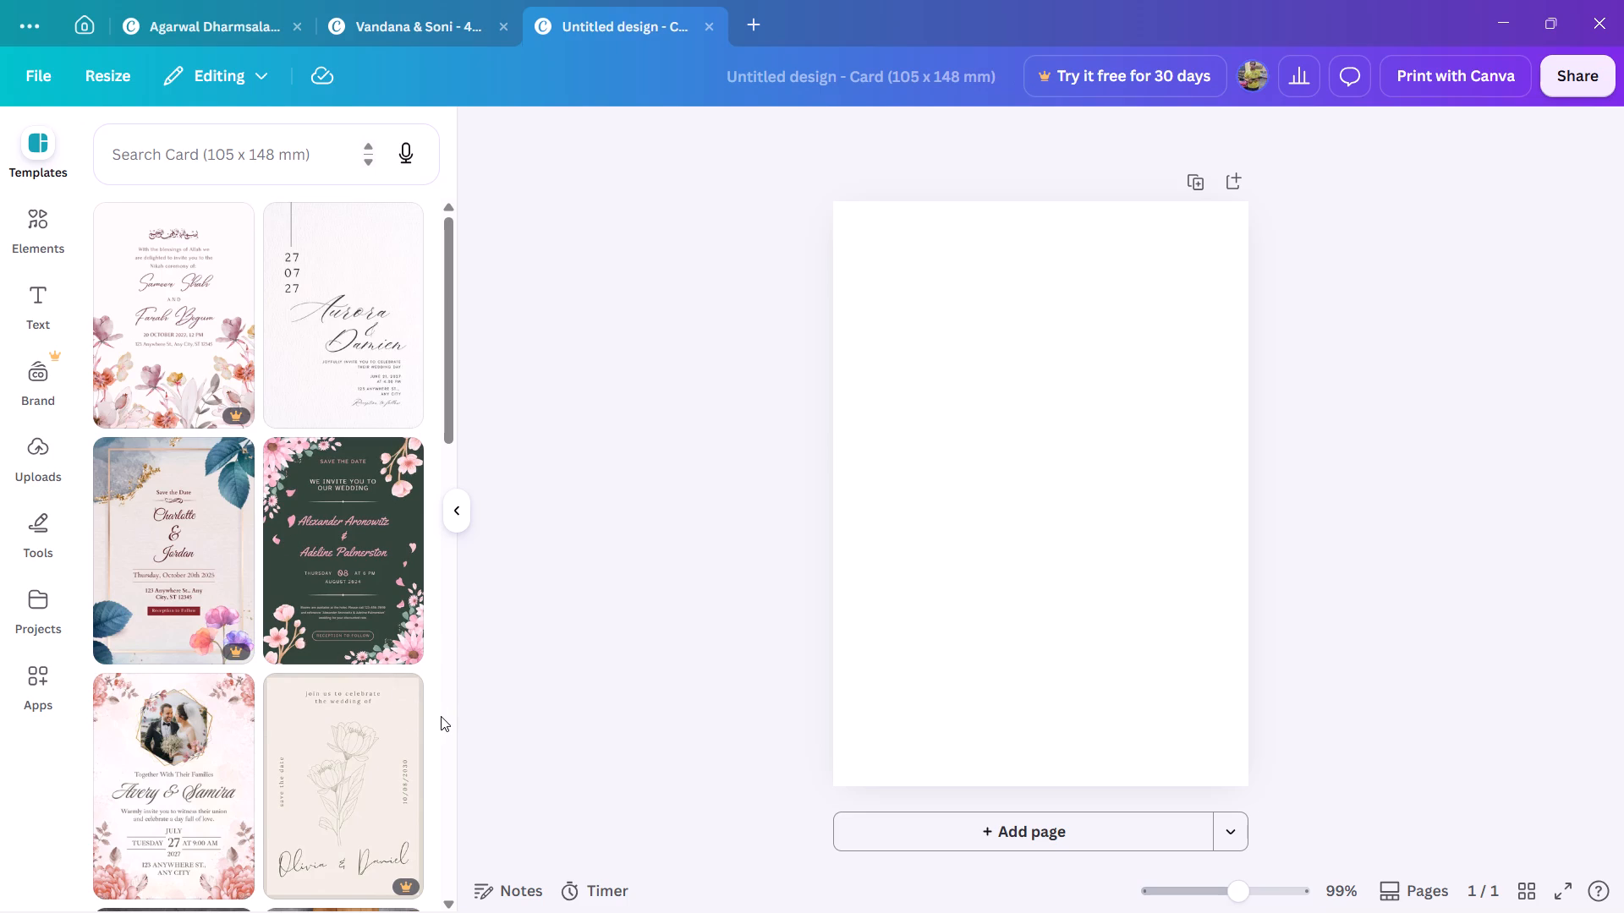
Browse the portrait card templates for a design suitable for another anniversary invitation.
scroll(441, 716, down, 4)
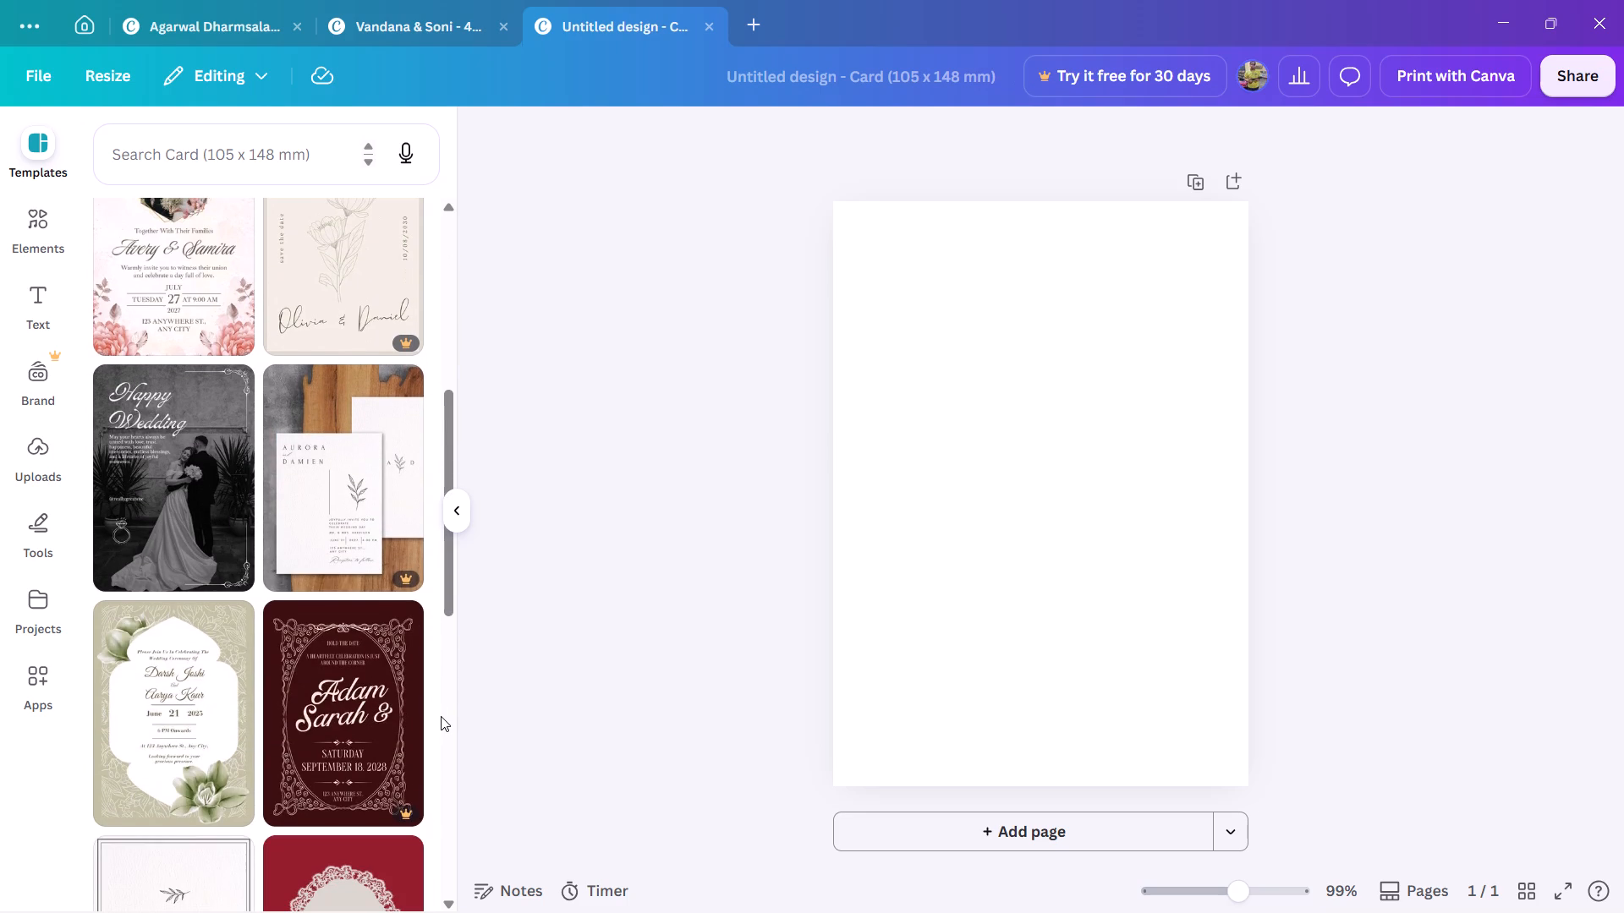
scroll(441, 716, down, 1)
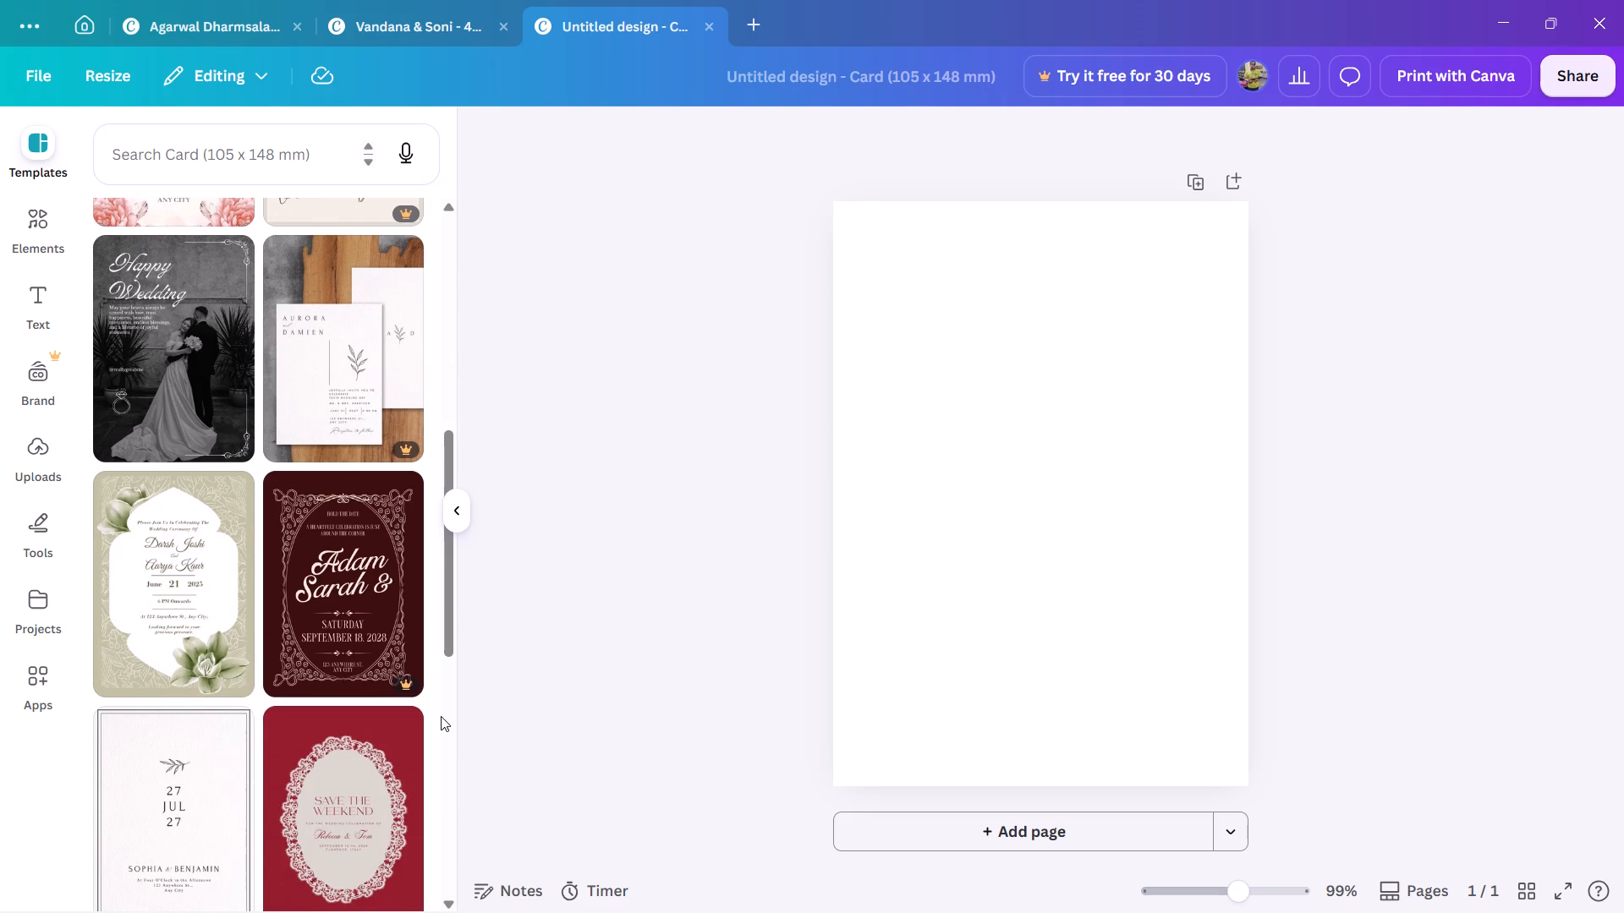
scroll(441, 716, down, 2)
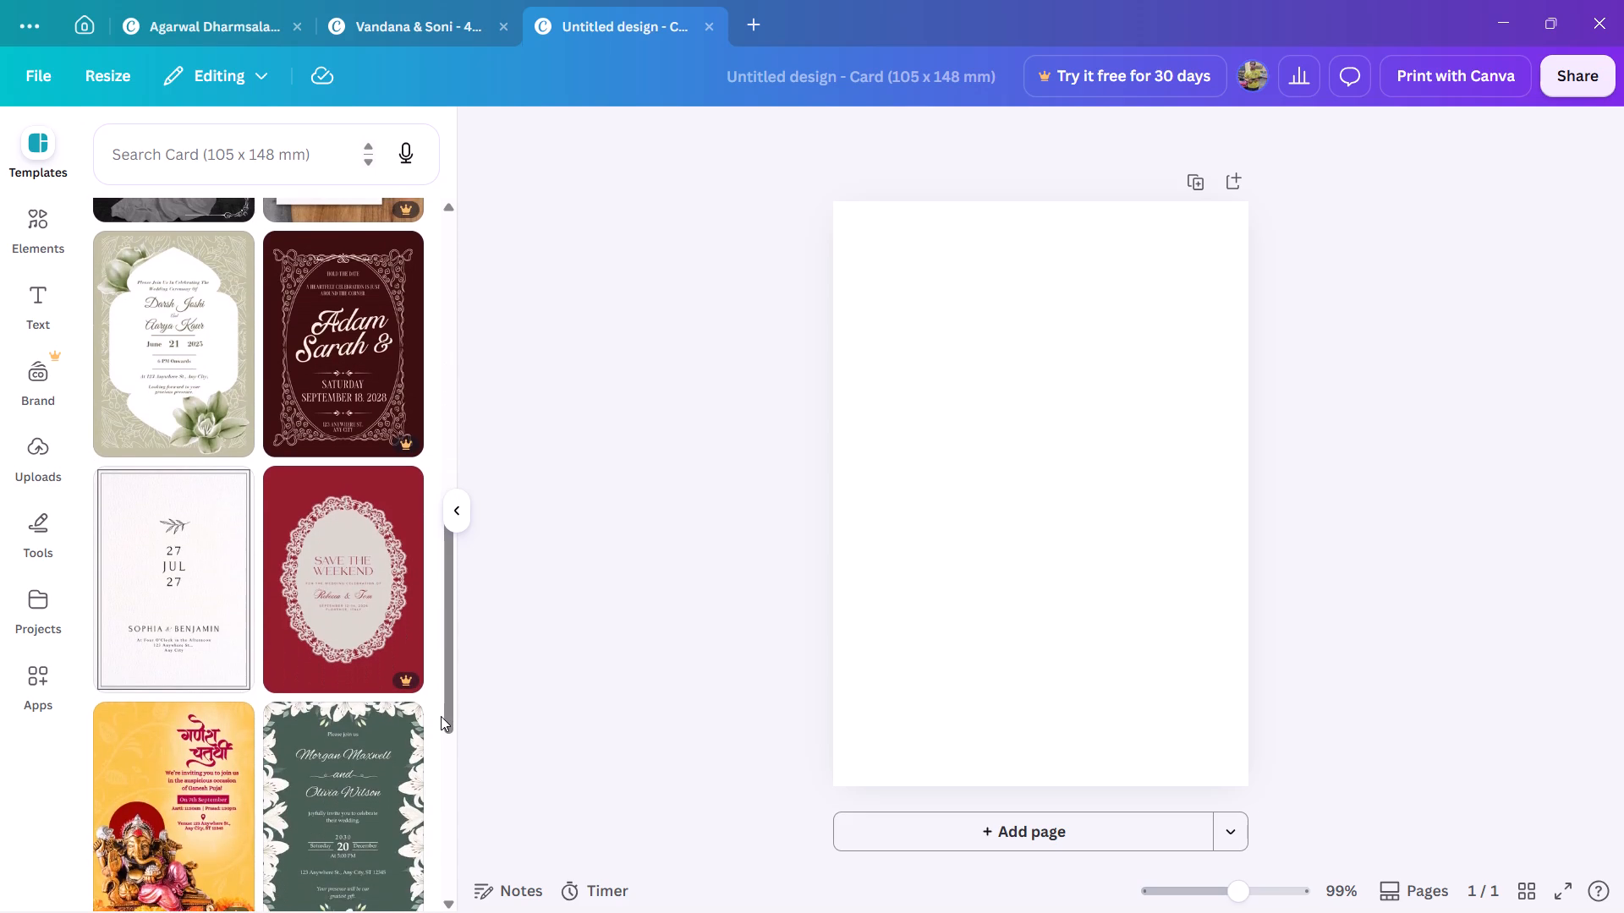
scroll(441, 716, down, 3)
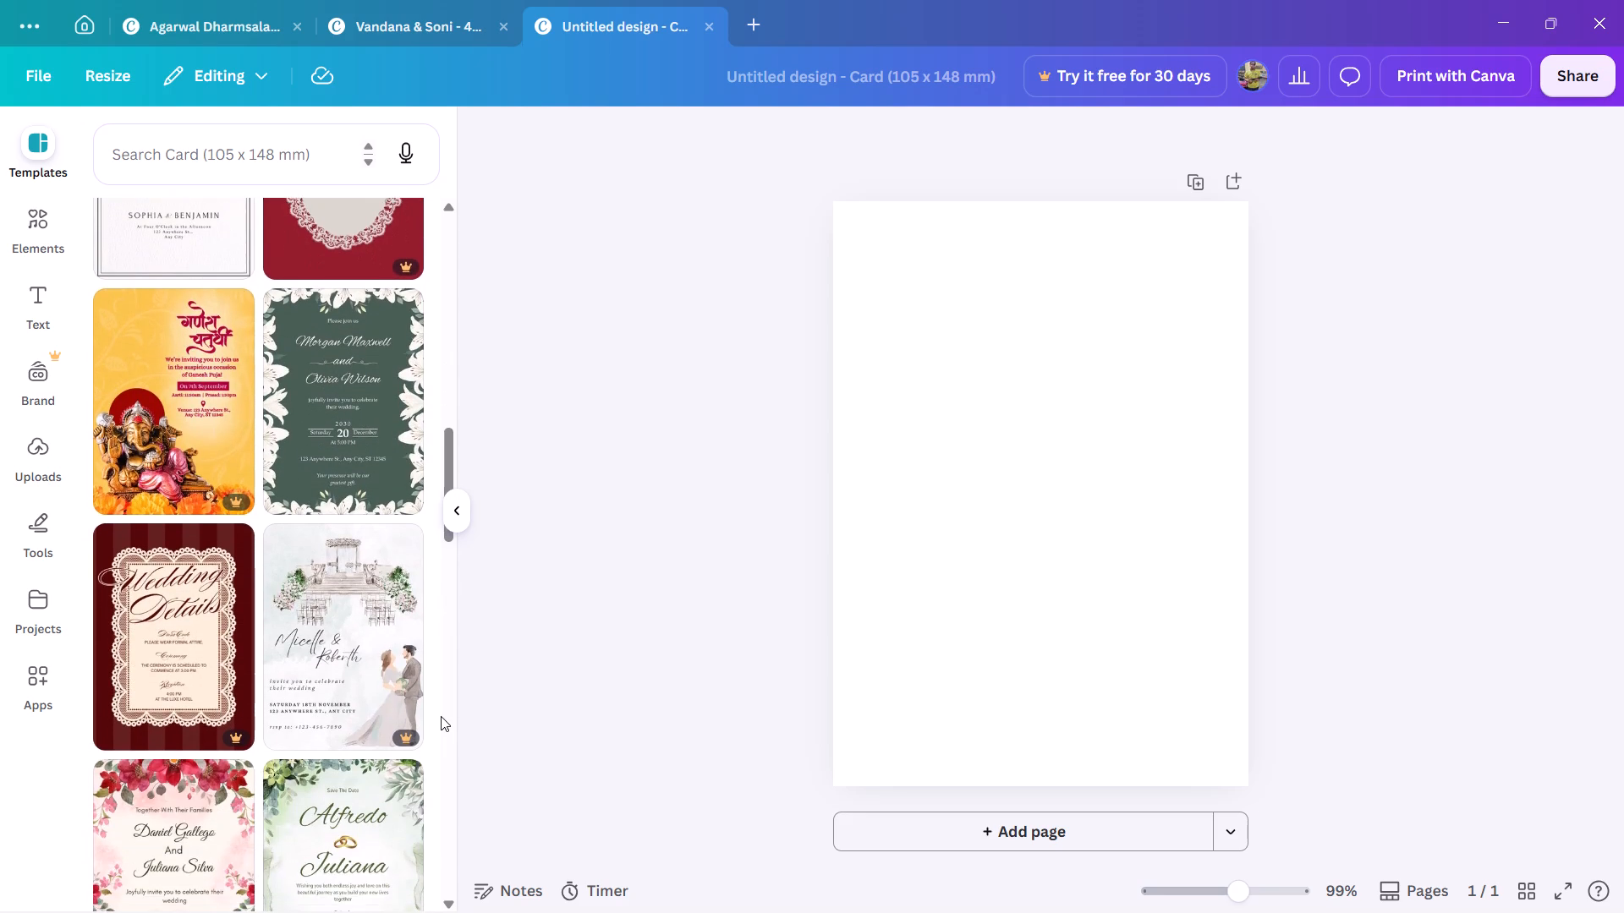
scroll(441, 716, down, 3)
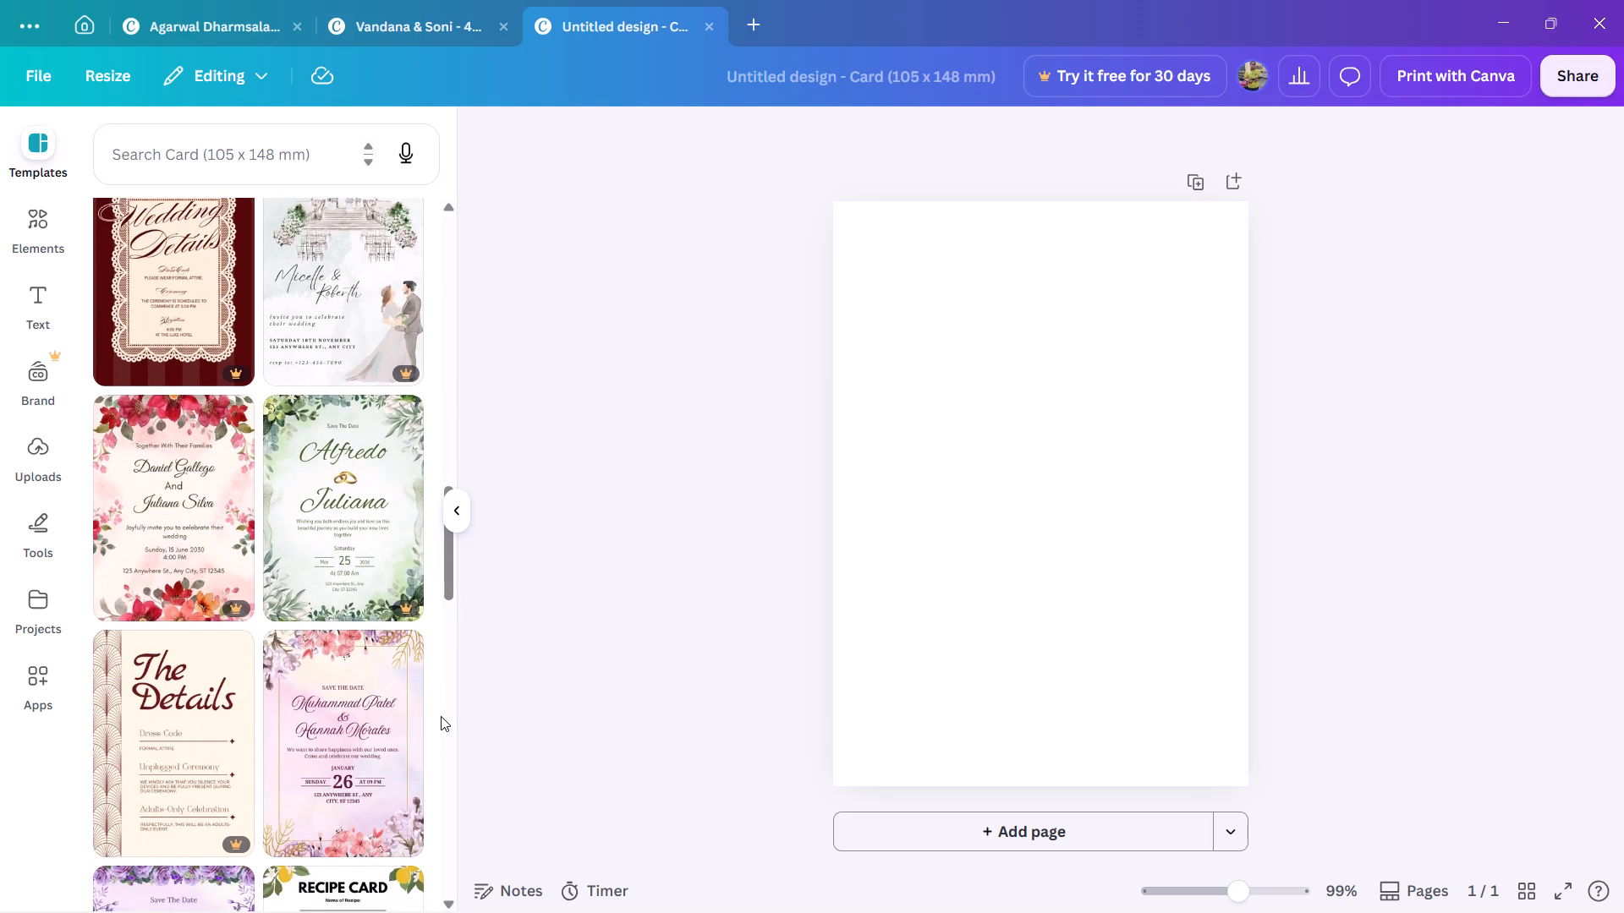
scroll(441, 716, down, 2)
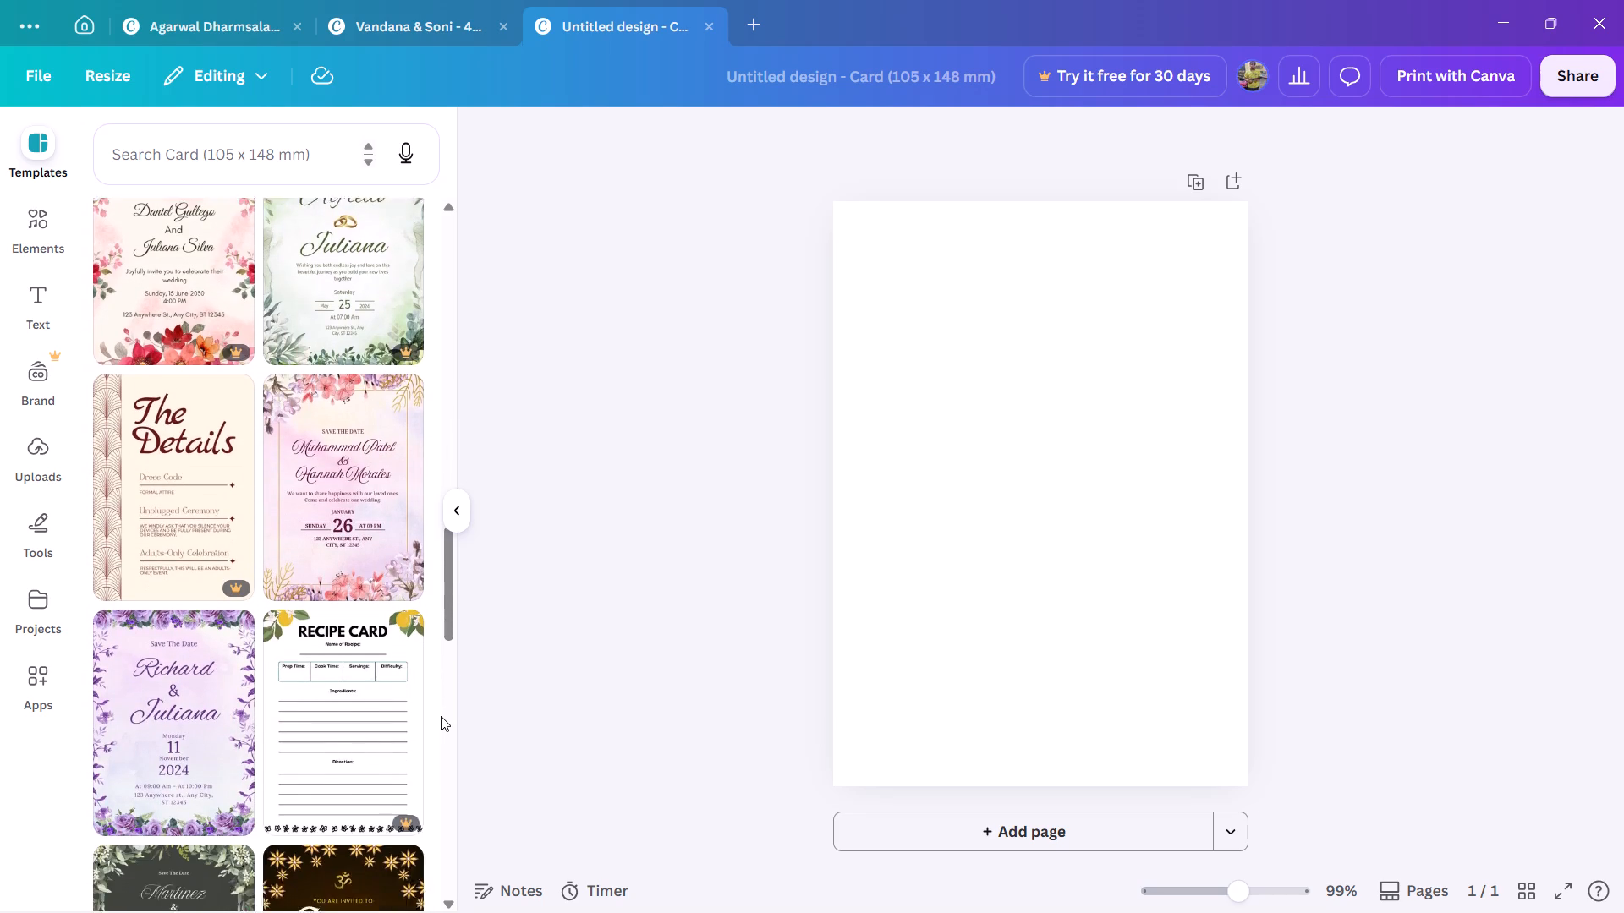
scroll(441, 716, down, 6)
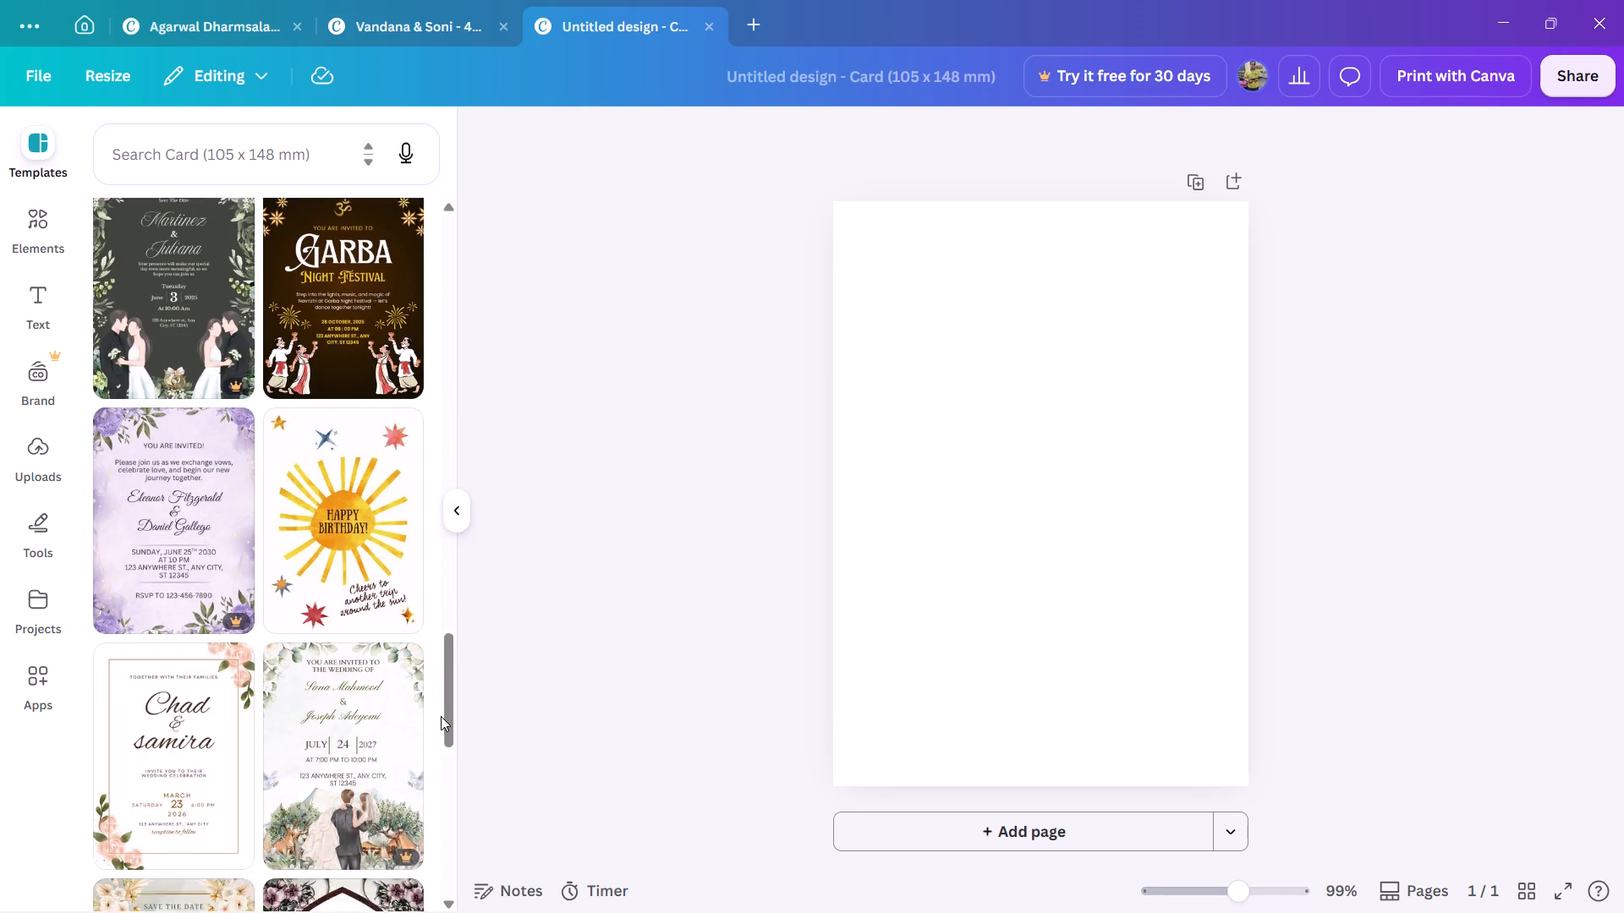
scroll(441, 716, down, 3)
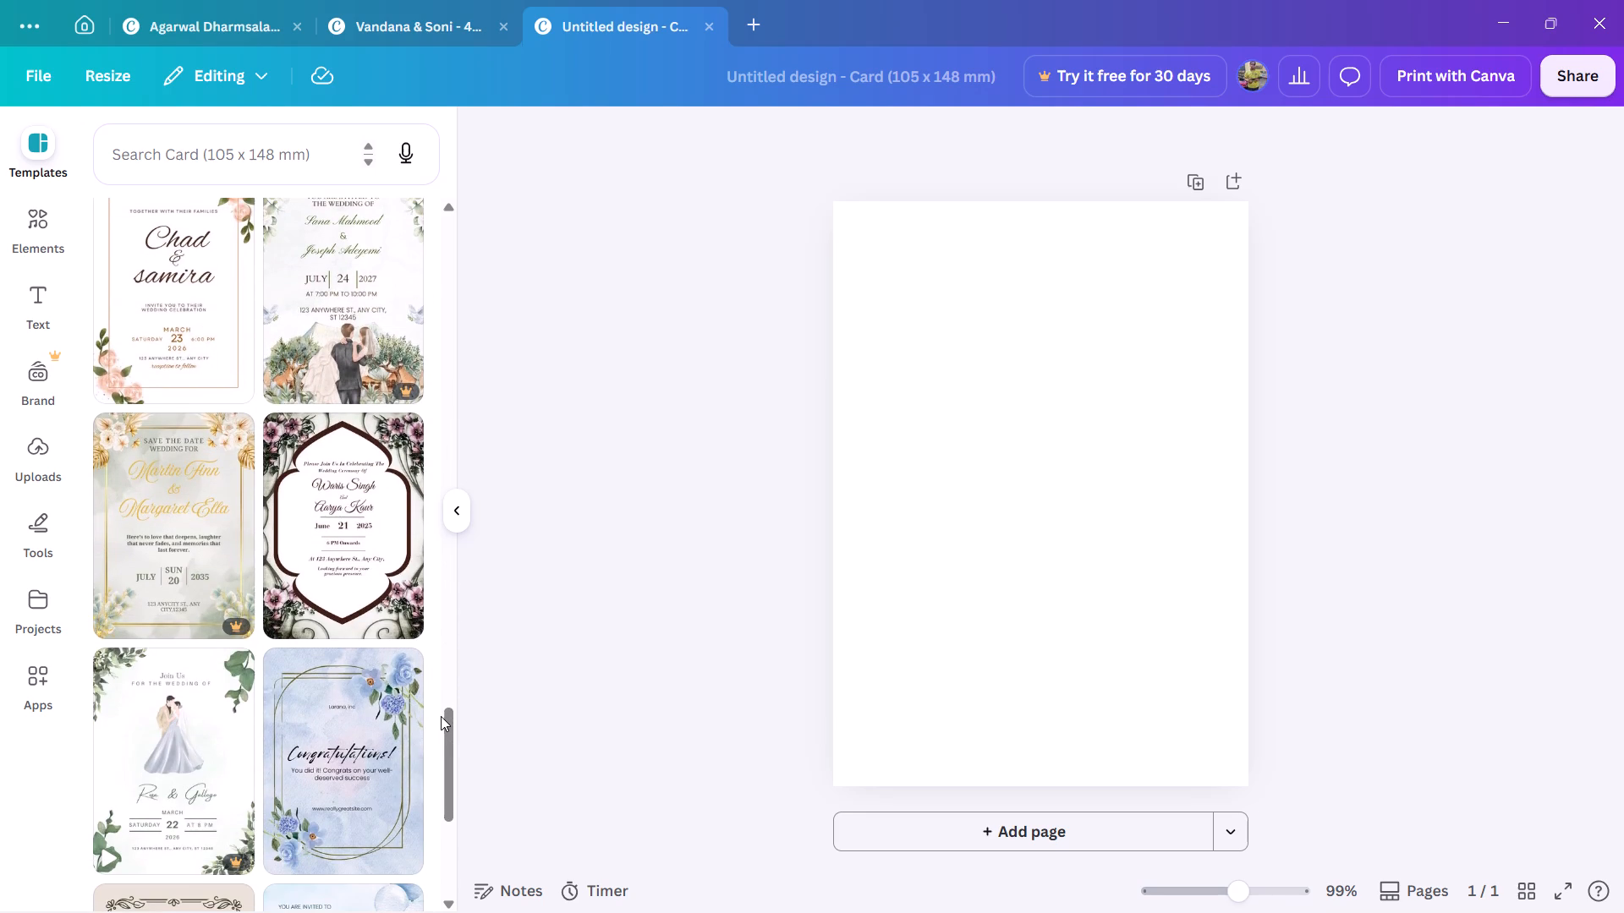
scroll(441, 716, down, 4)
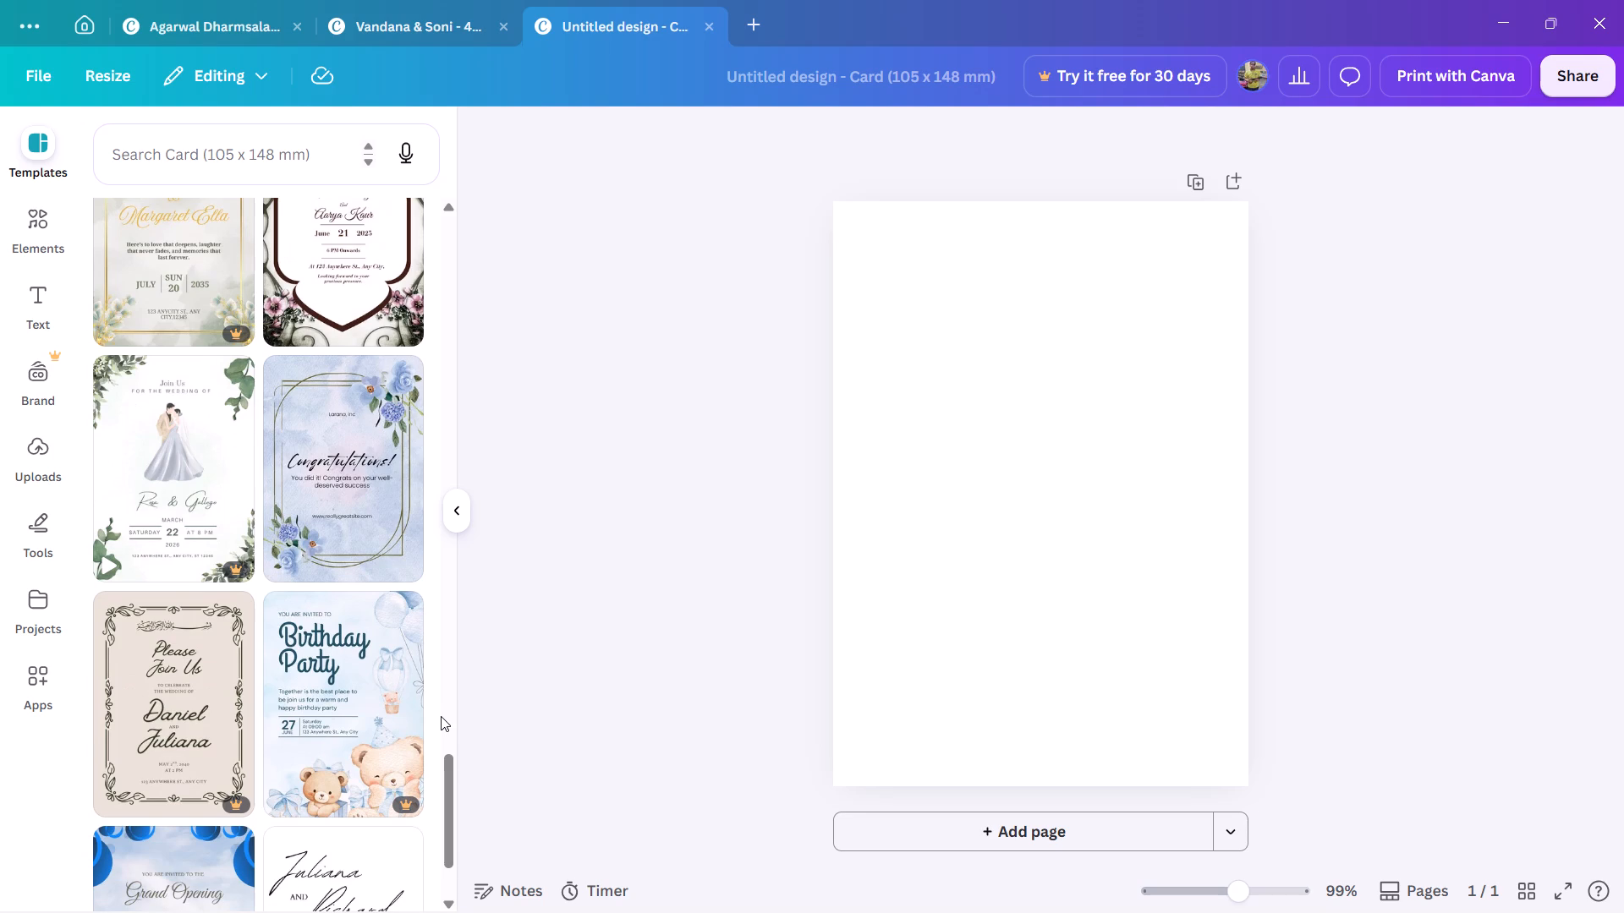
scroll(441, 716, down, 5)
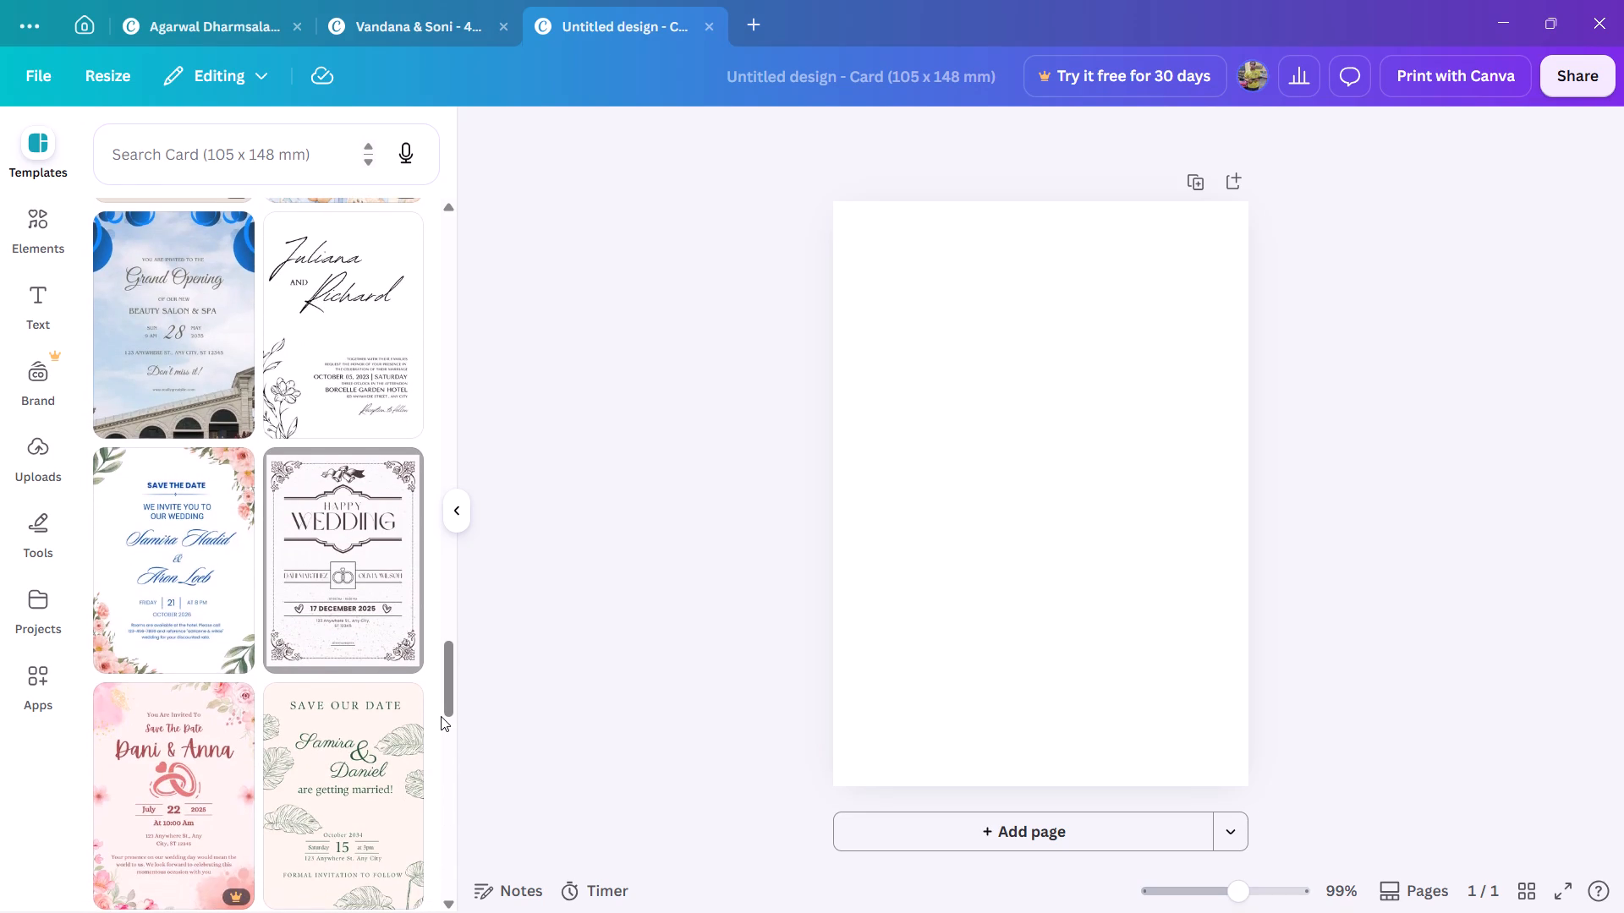
Look through all the uploaded images for artwork usable on the new card.
click(52, 478)
scroll(283, 680, down, 1)
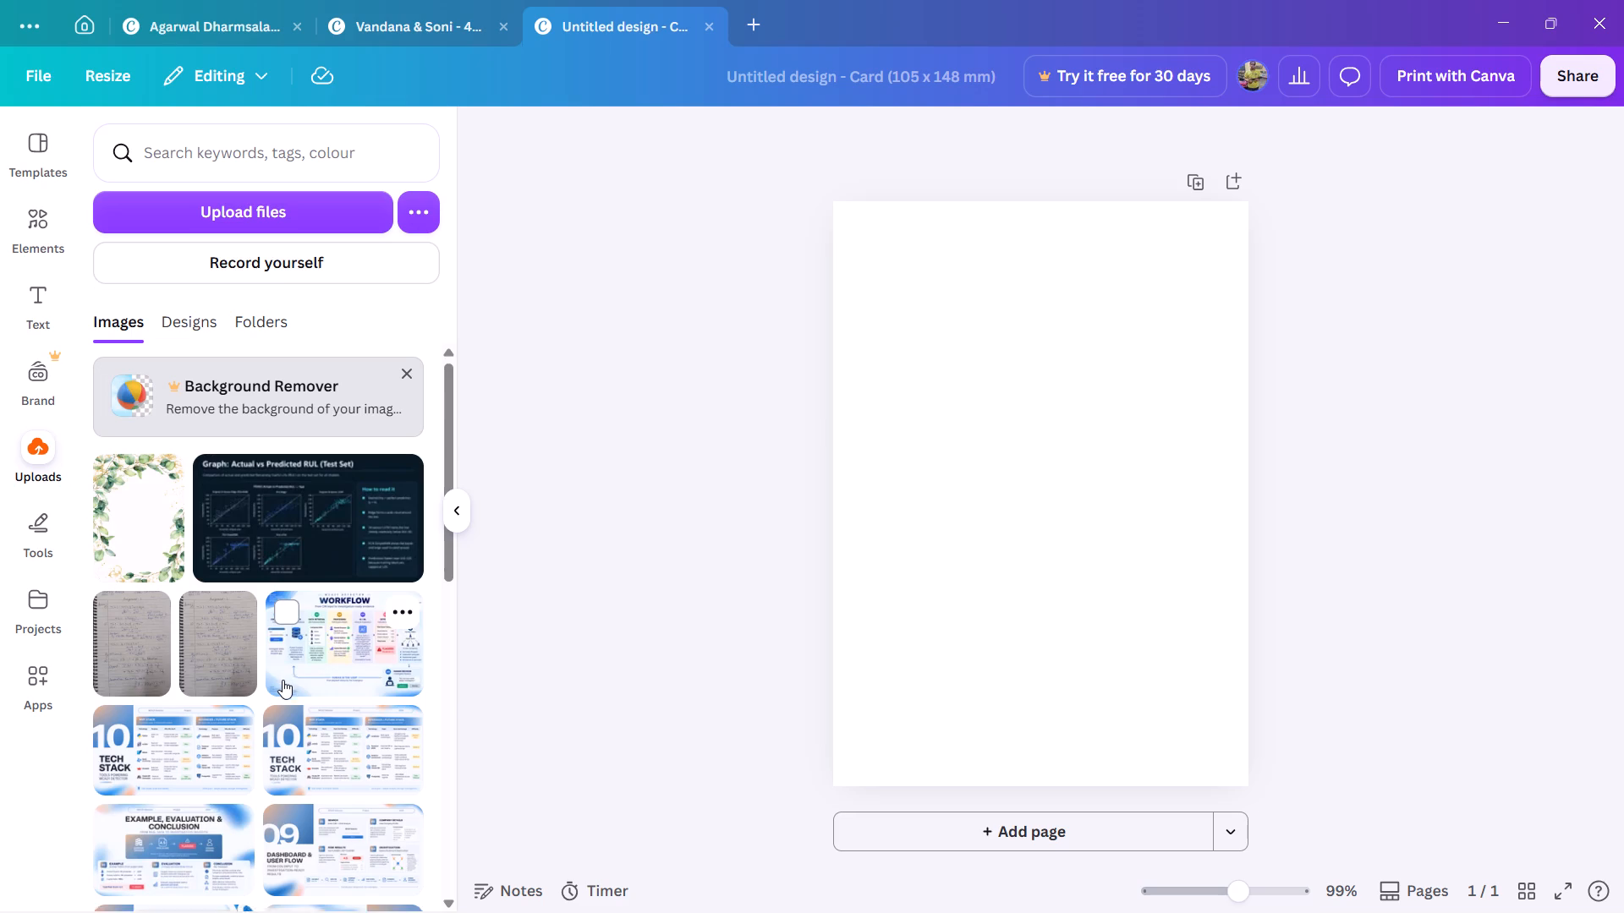
scroll(283, 680, down, 7)
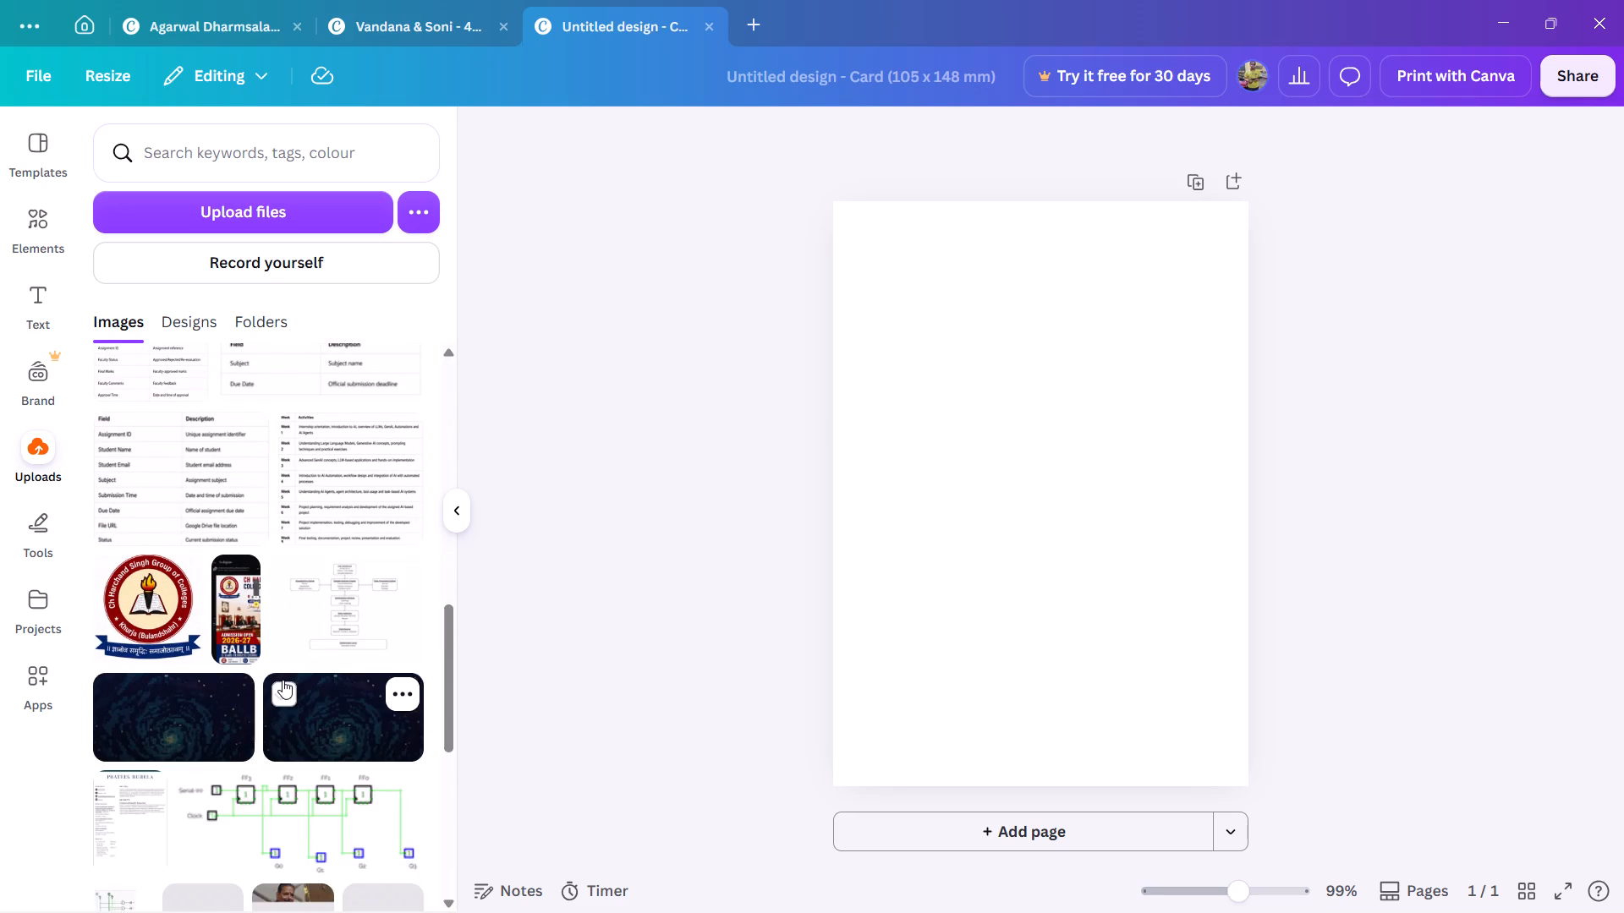
scroll(283, 680, down, 7)
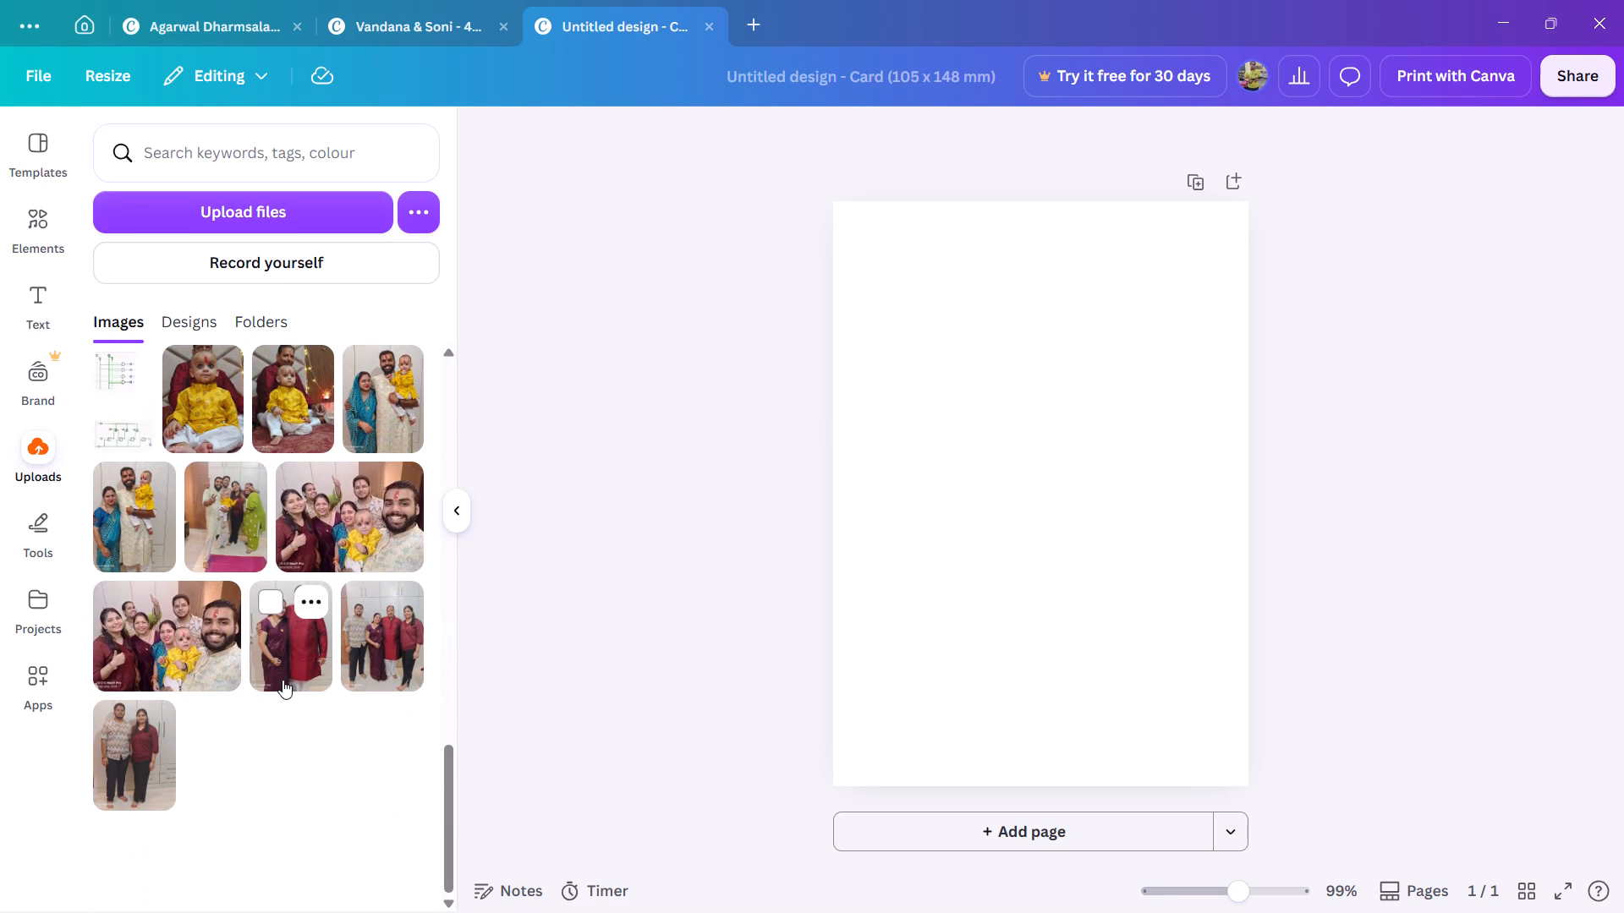
scroll(283, 680, up, 4)
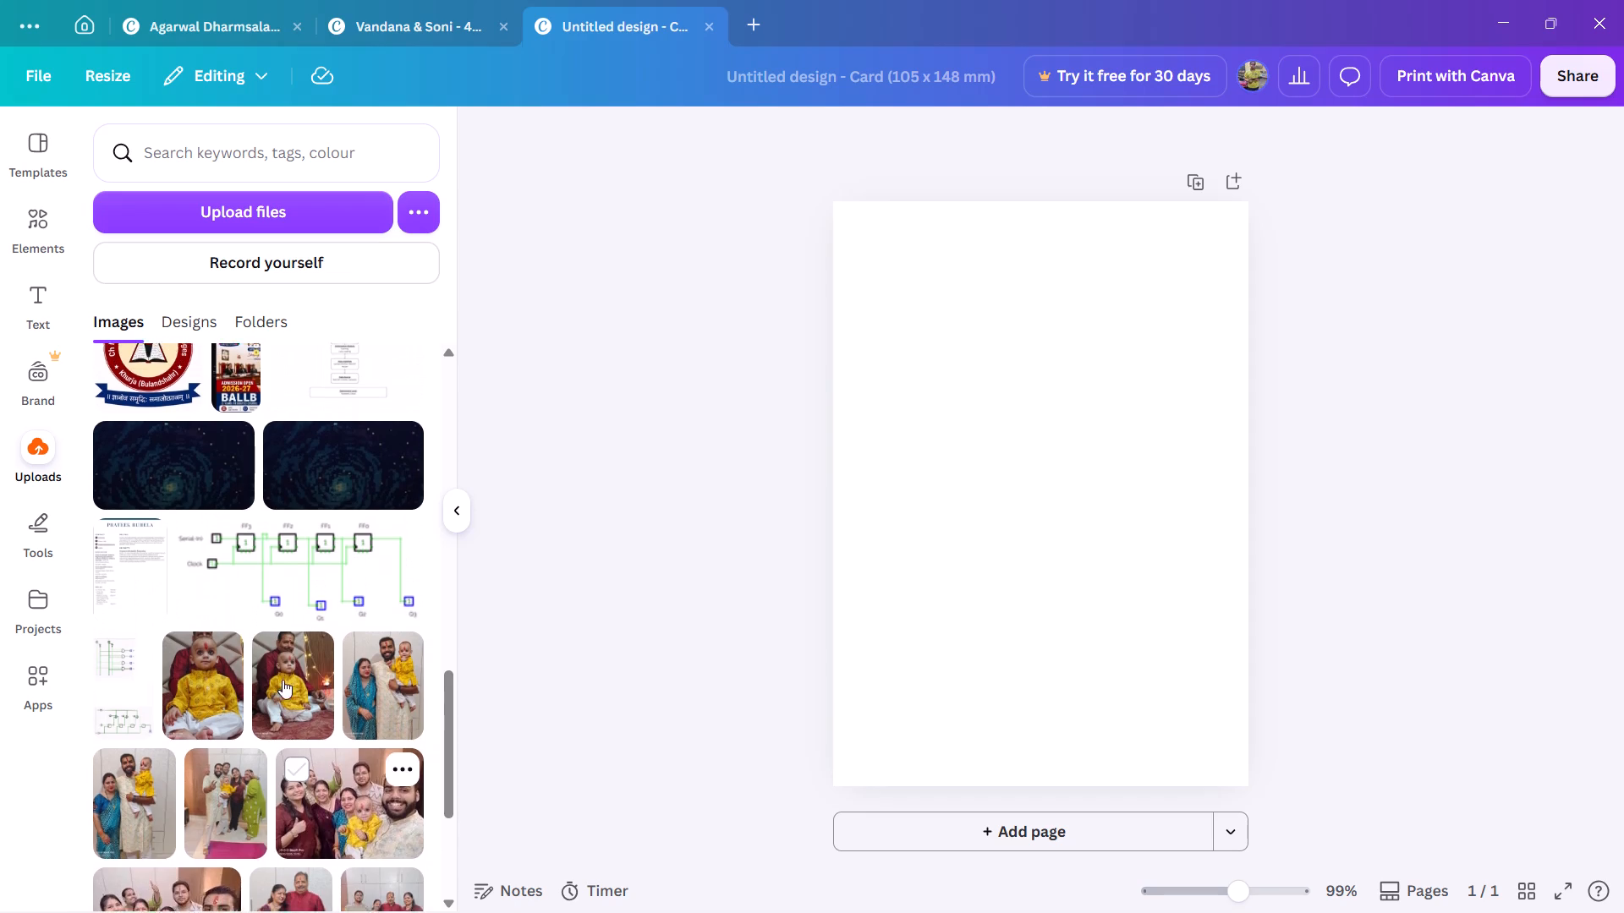
scroll(283, 680, up, 3)
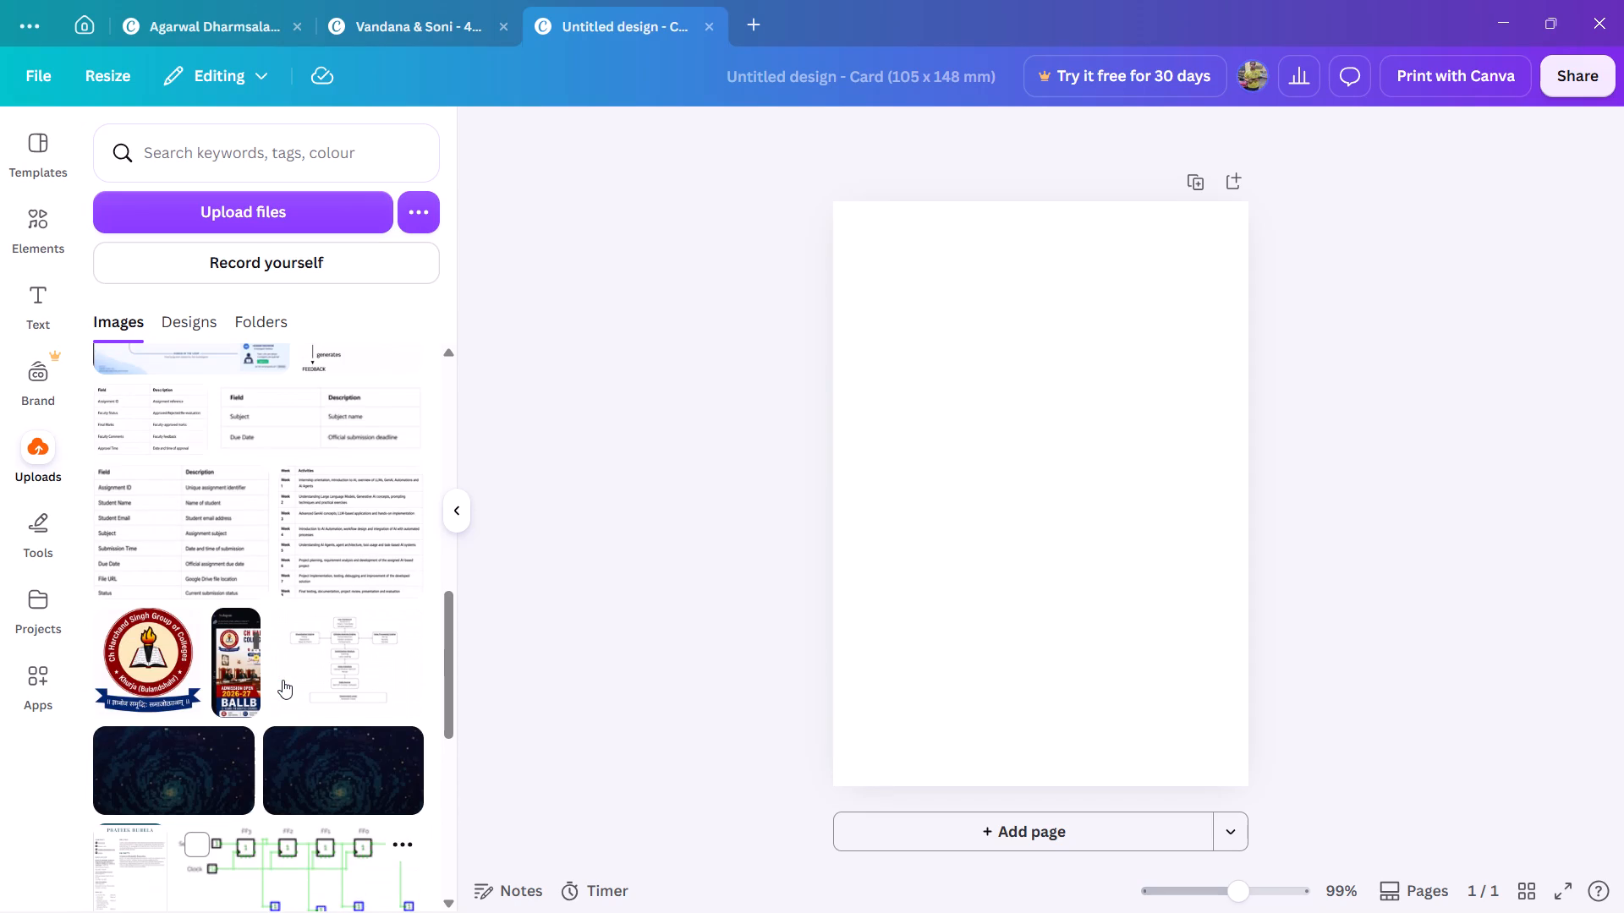
scroll(283, 680, up, 5)
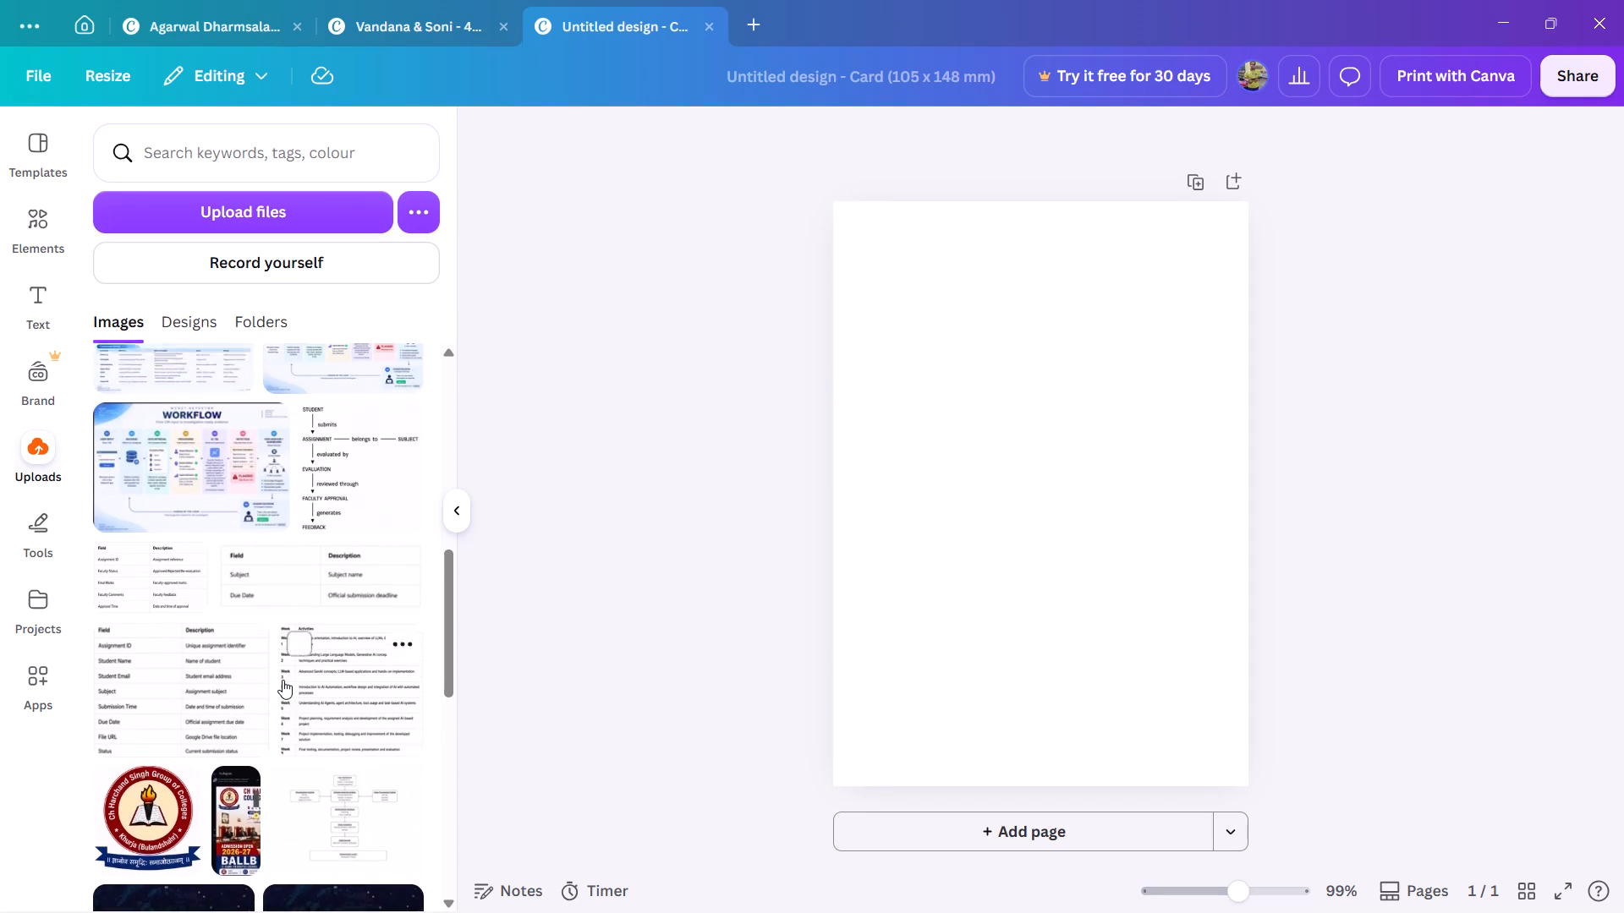
scroll(283, 680, up, 2)
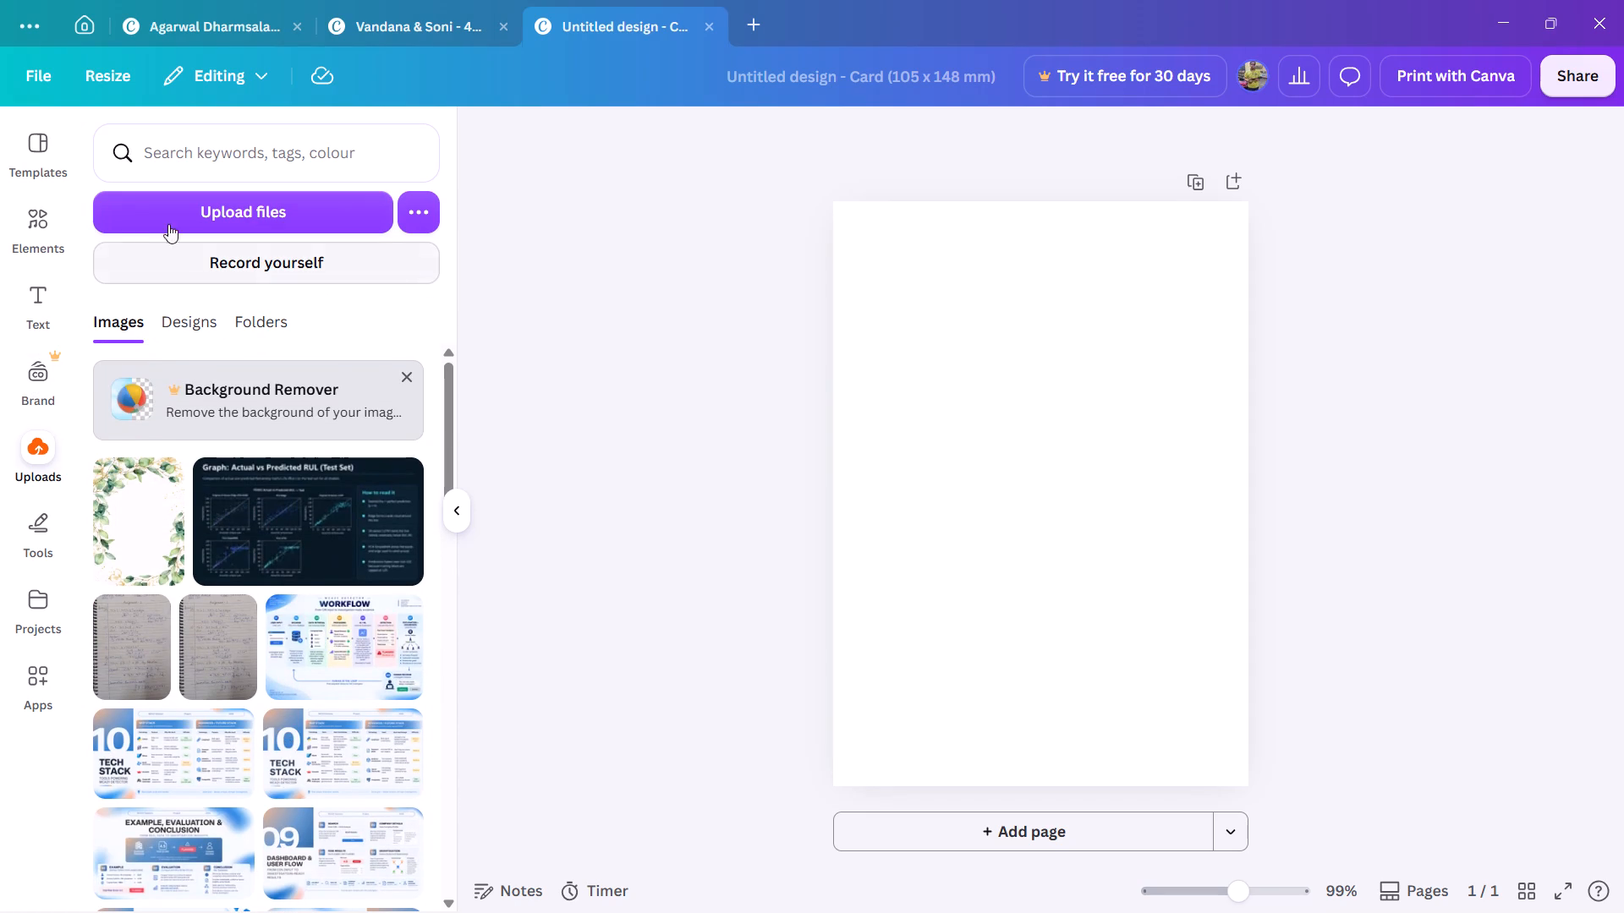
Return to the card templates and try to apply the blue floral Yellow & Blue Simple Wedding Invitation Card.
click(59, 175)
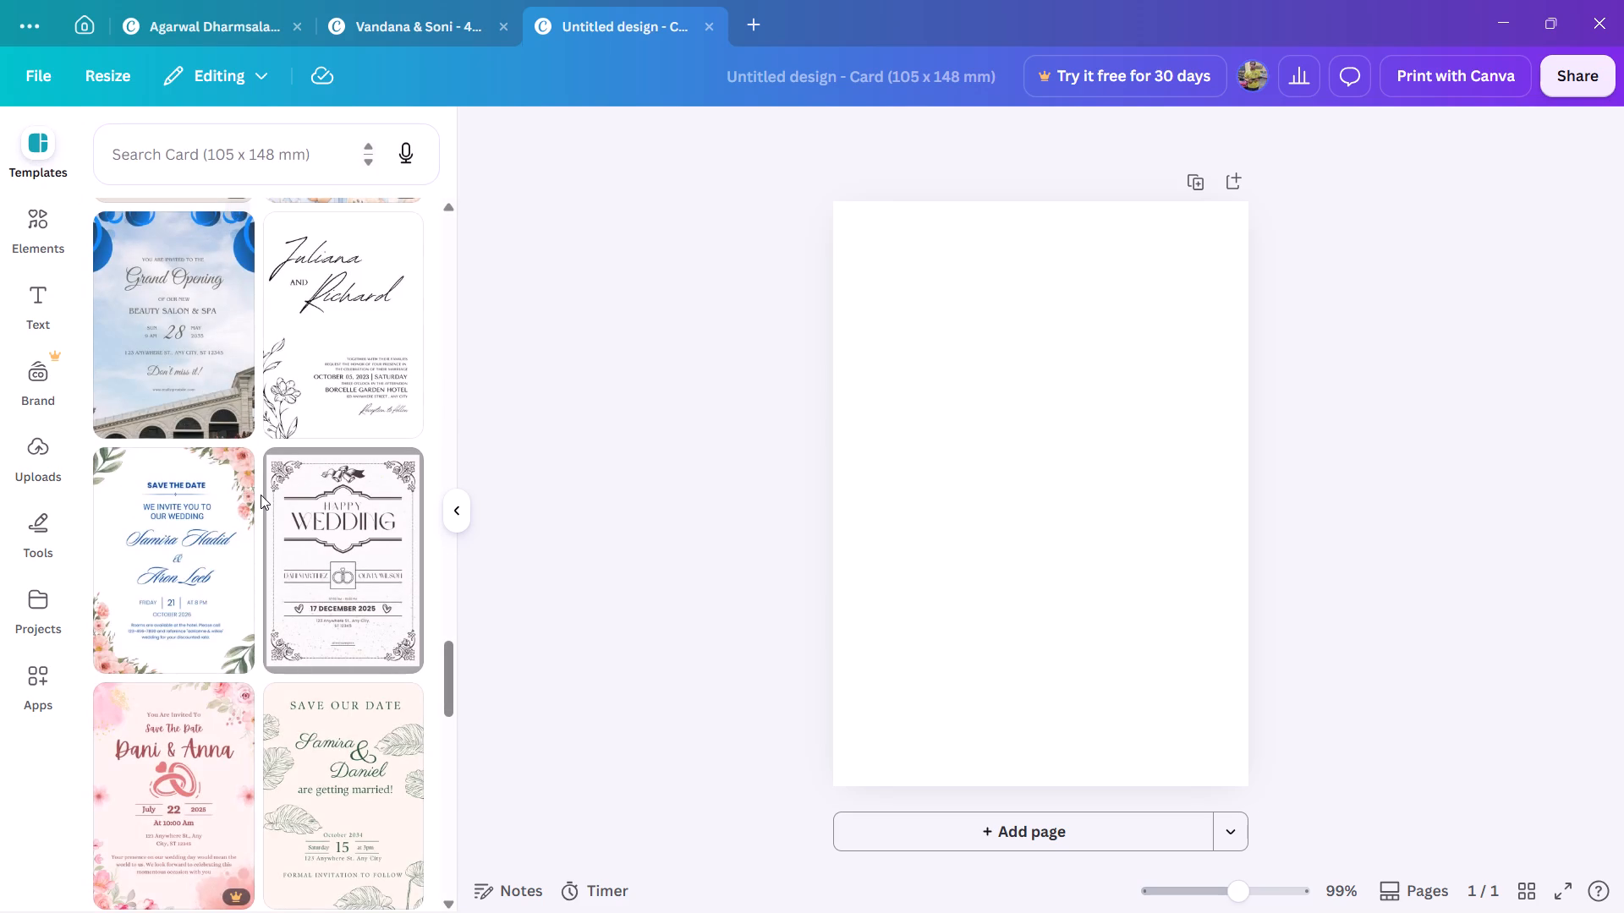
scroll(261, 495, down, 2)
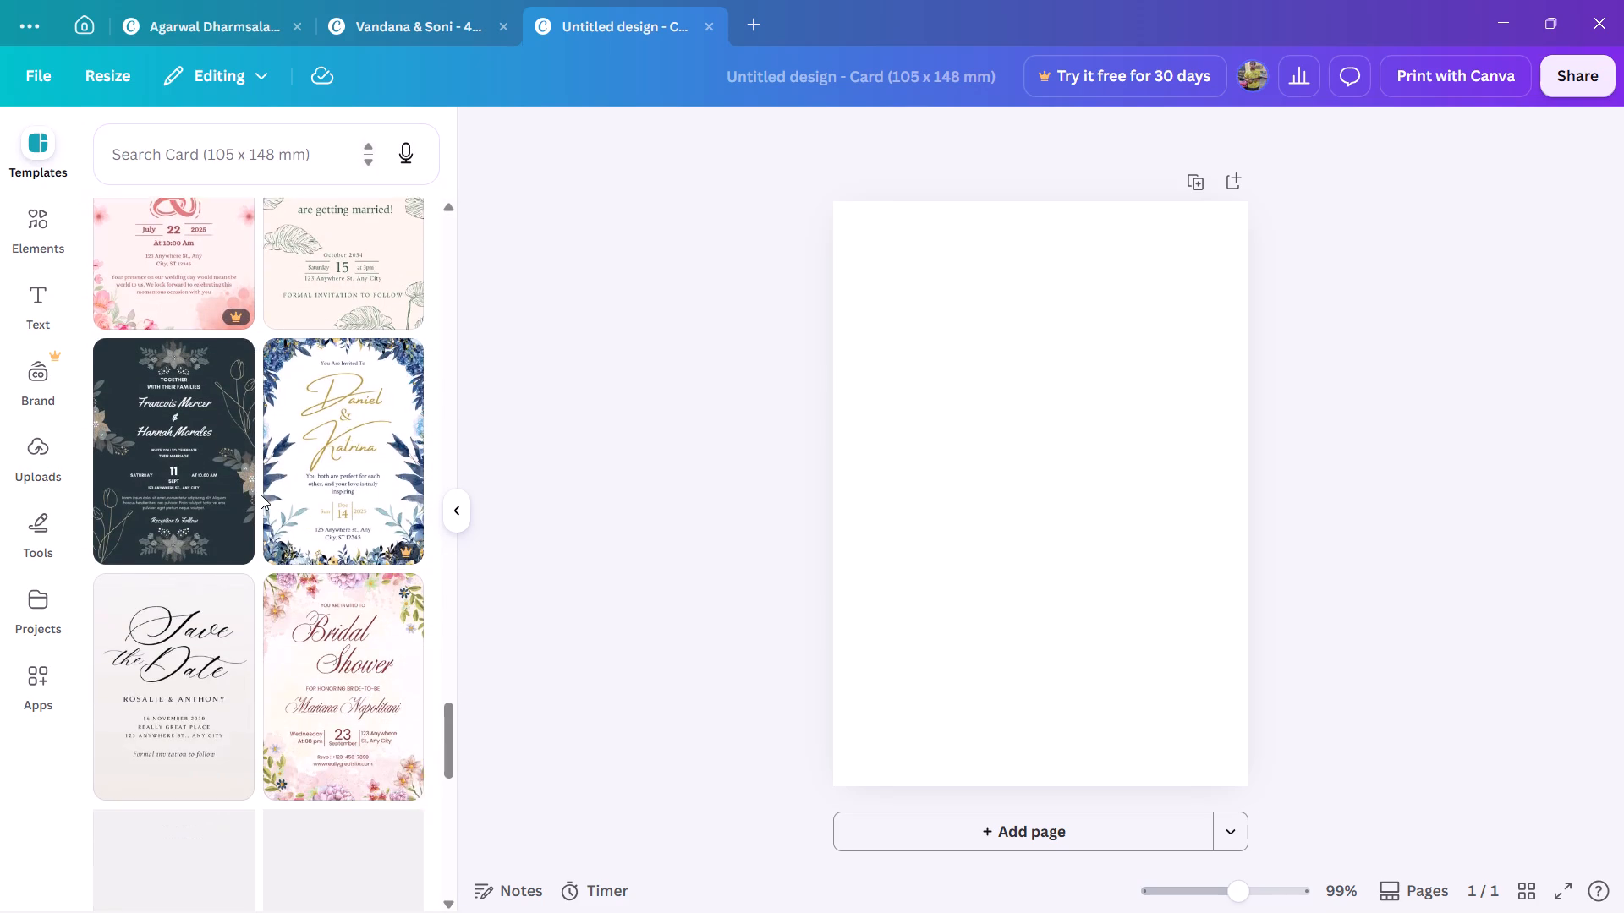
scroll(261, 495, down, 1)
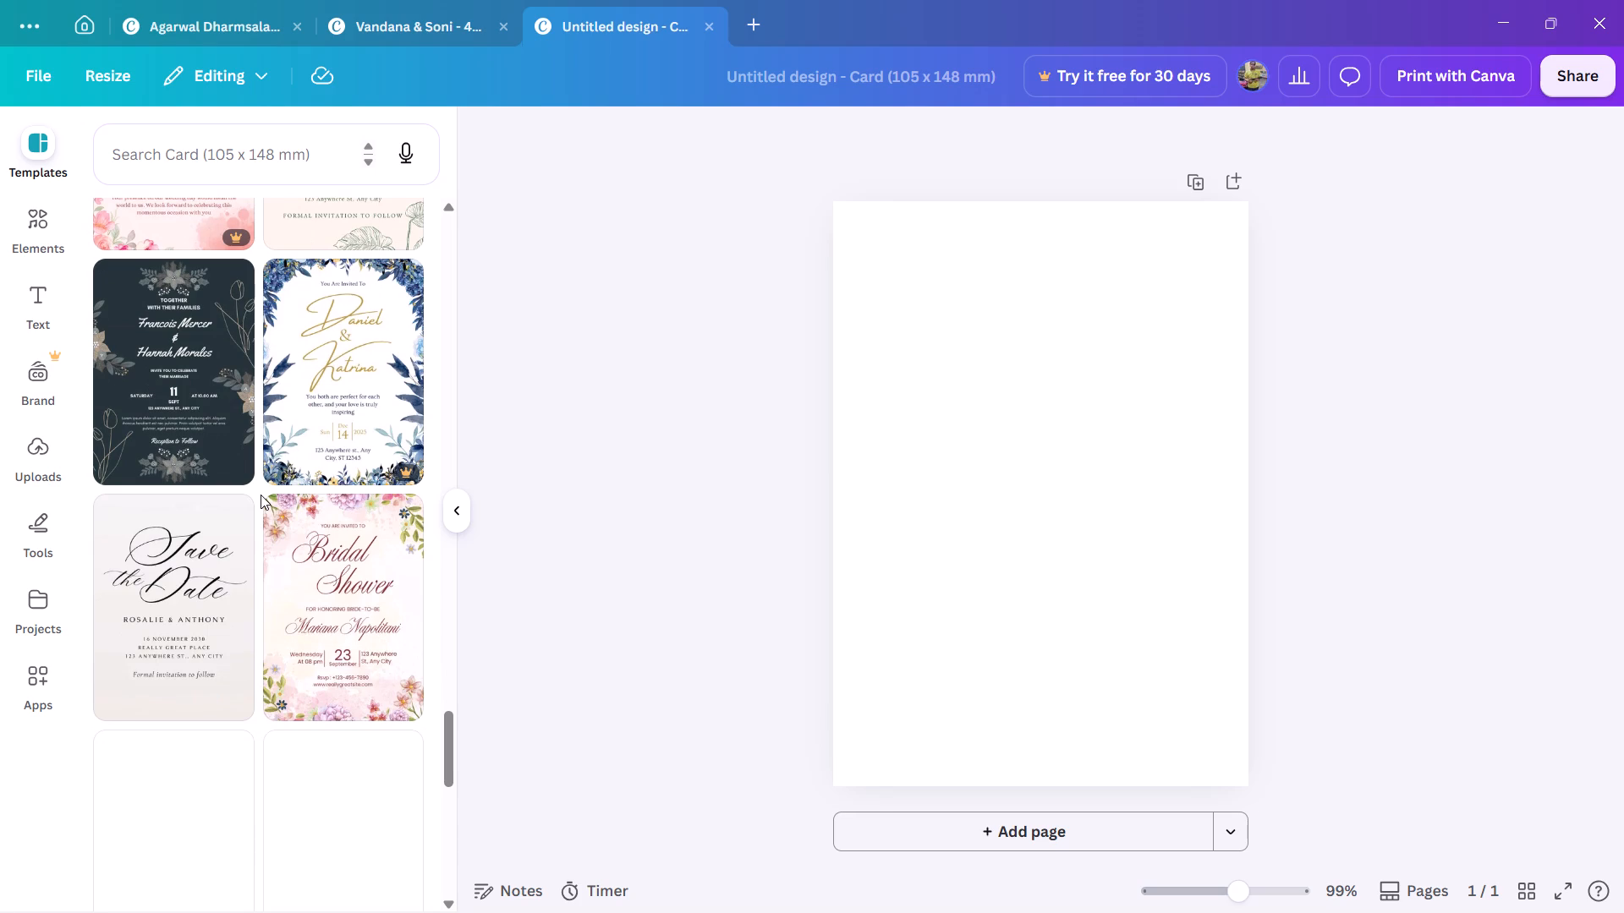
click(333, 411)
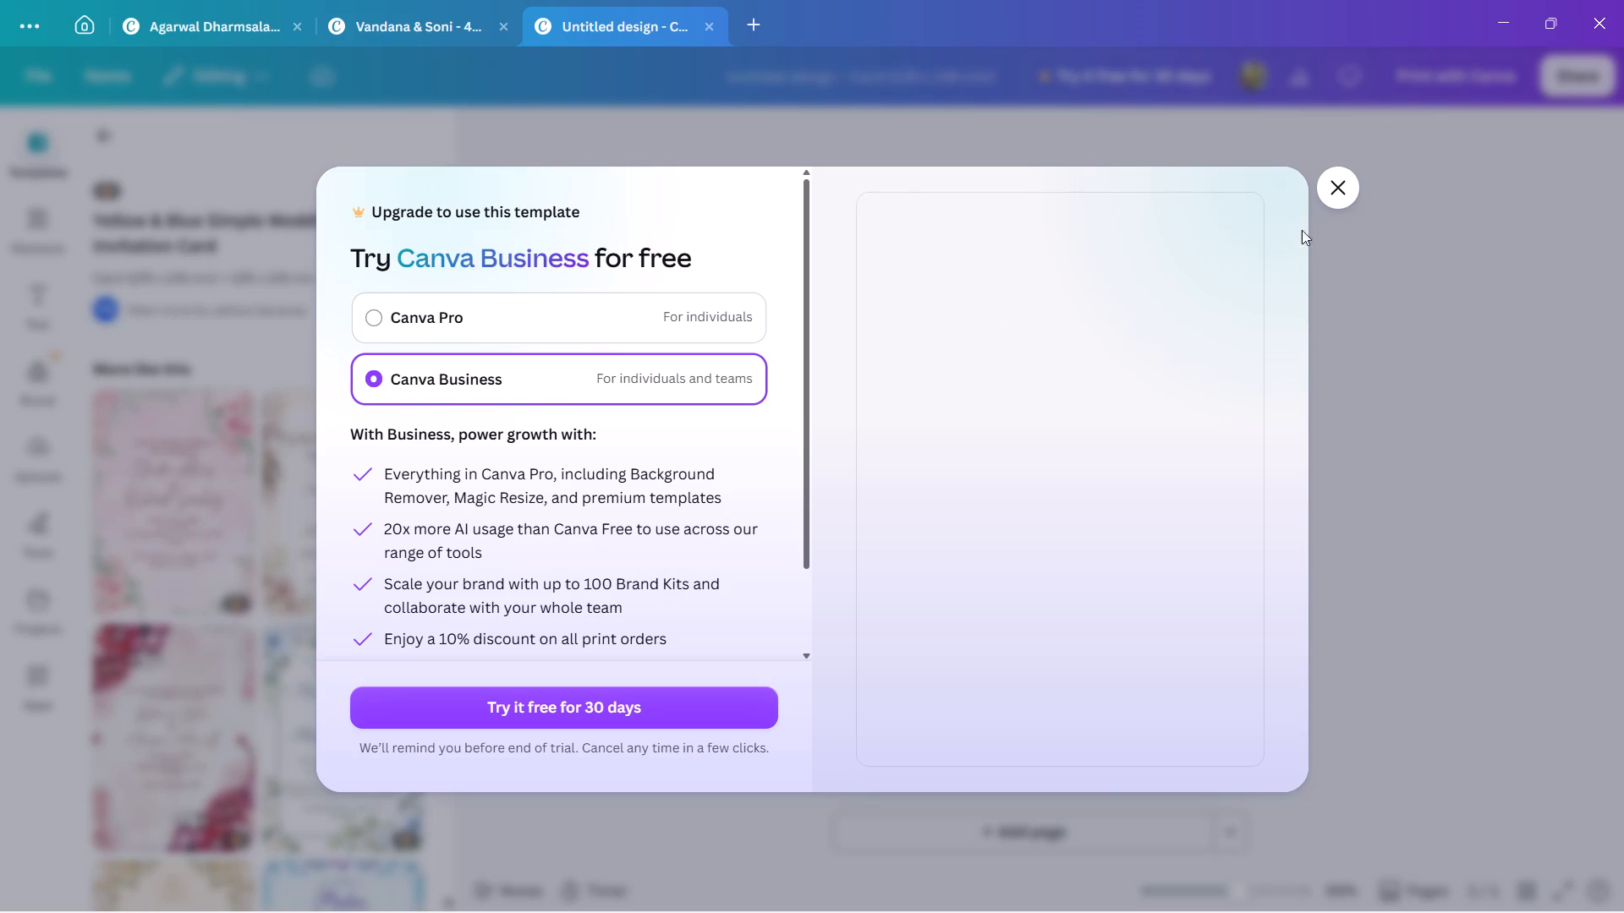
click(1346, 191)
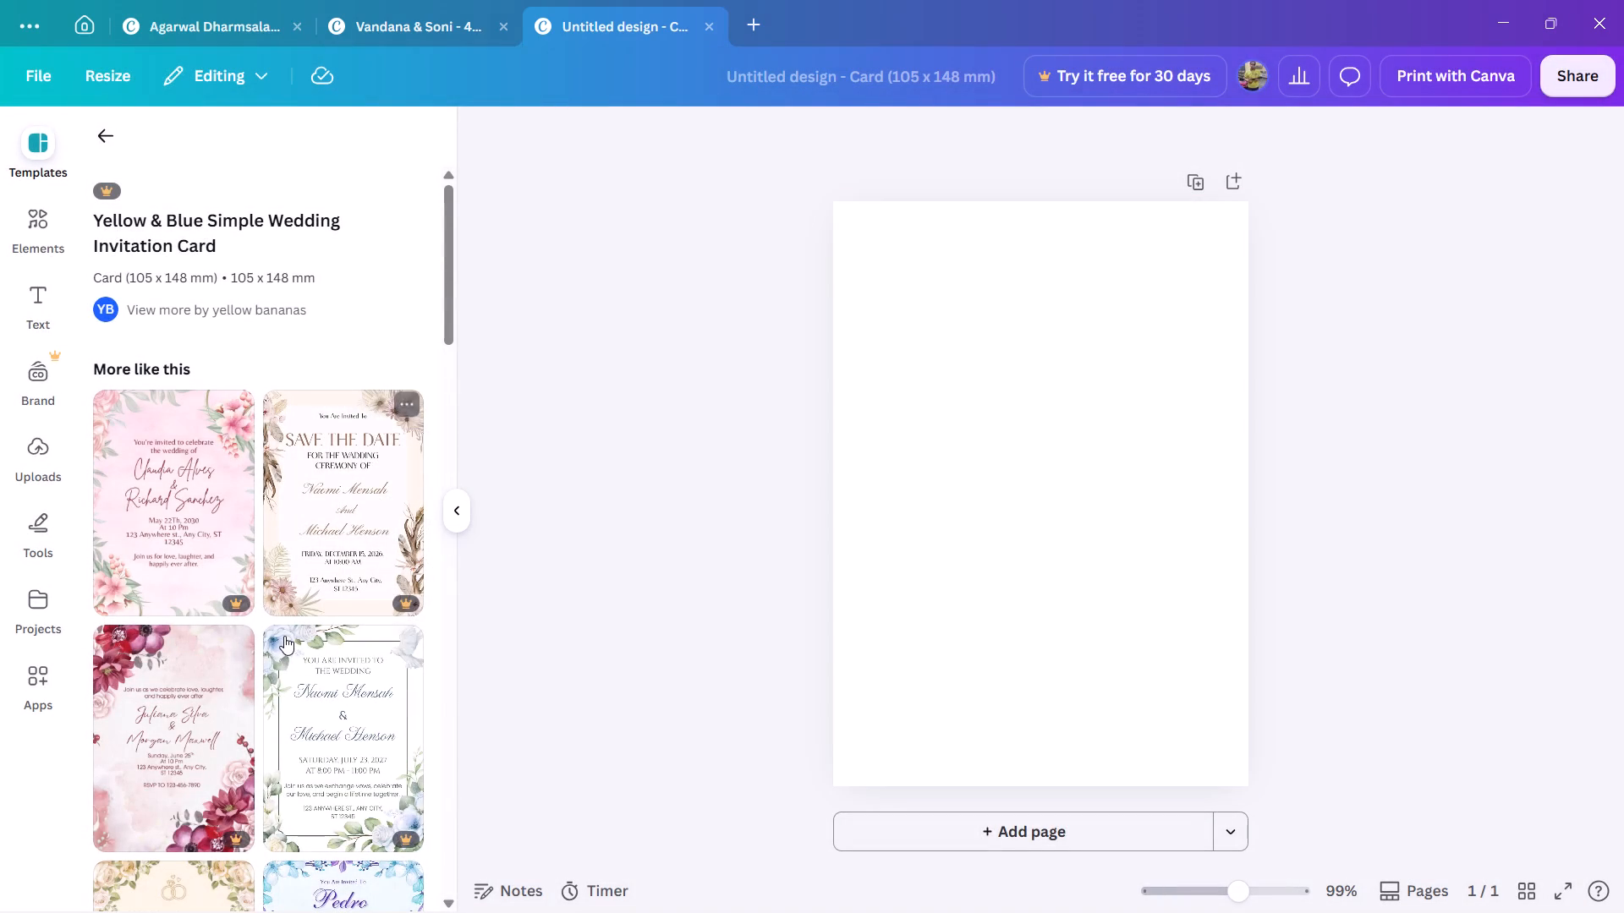
Look through the templates similar to the Yellow & Blue Simple Wedding Invitation Card for a suitable anniversary design.
scroll(284, 636, down, 5)
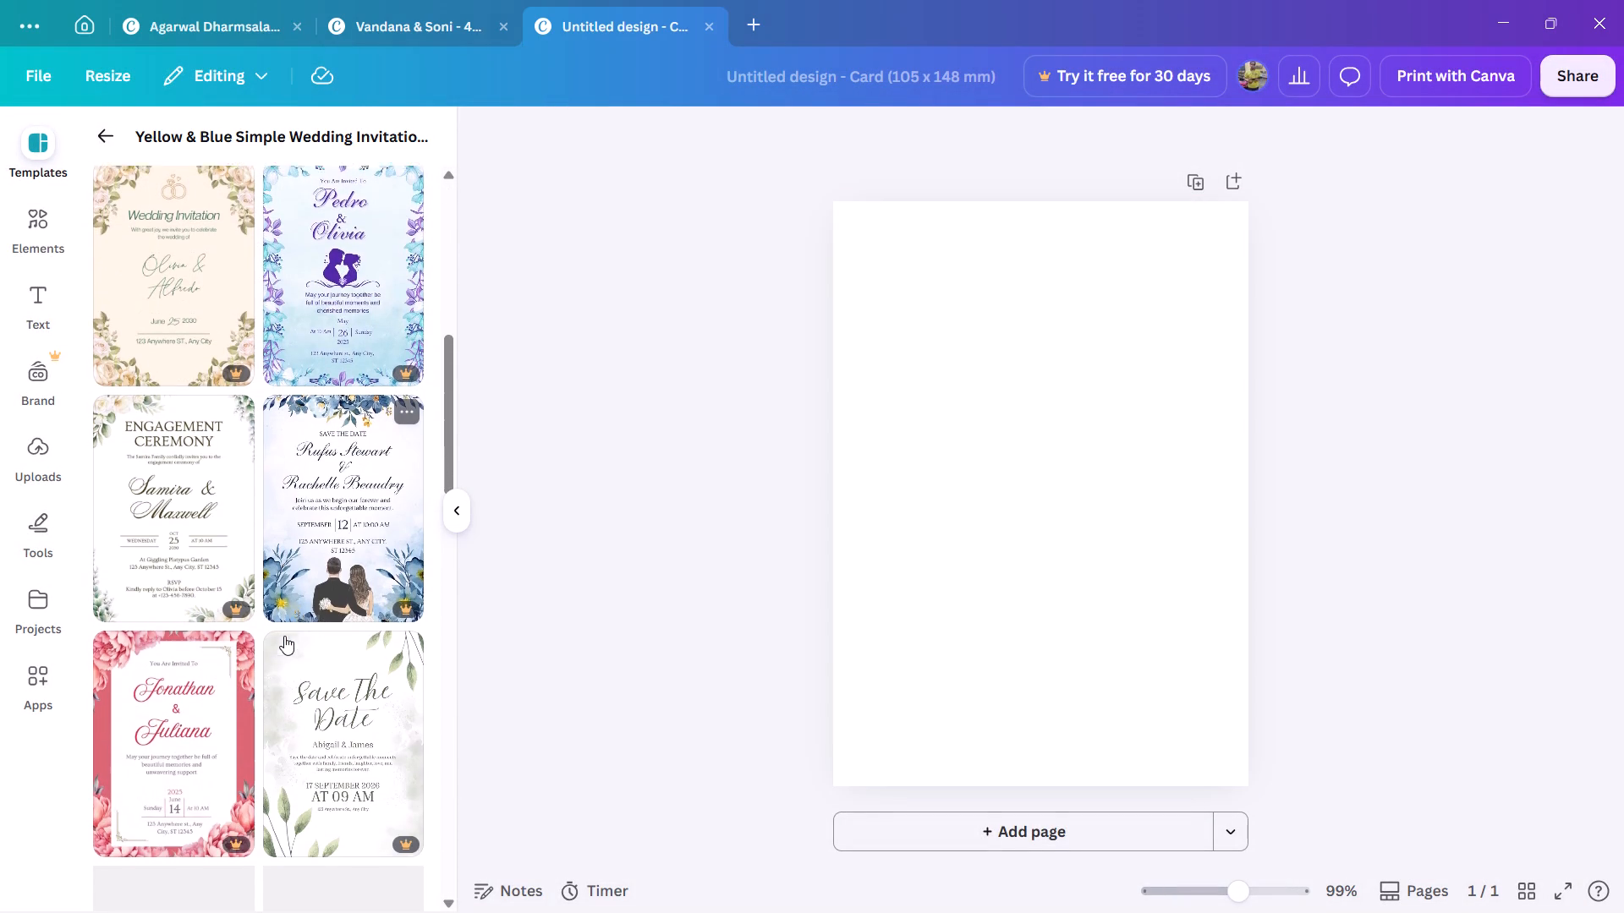
scroll(284, 636, down, 3)
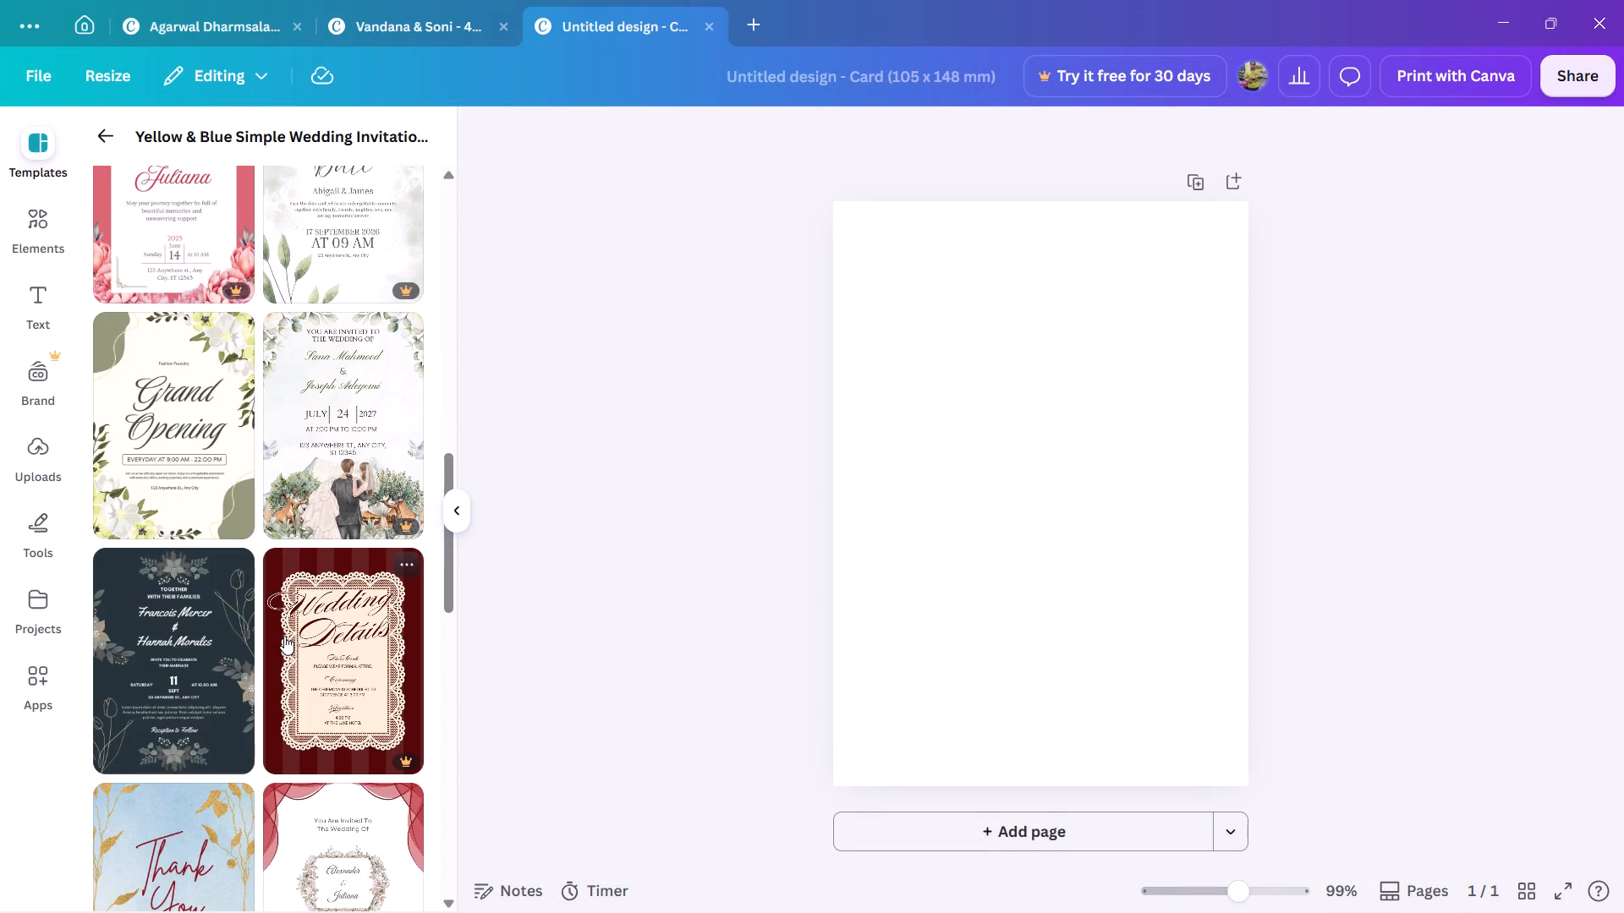
scroll(284, 636, down, 3)
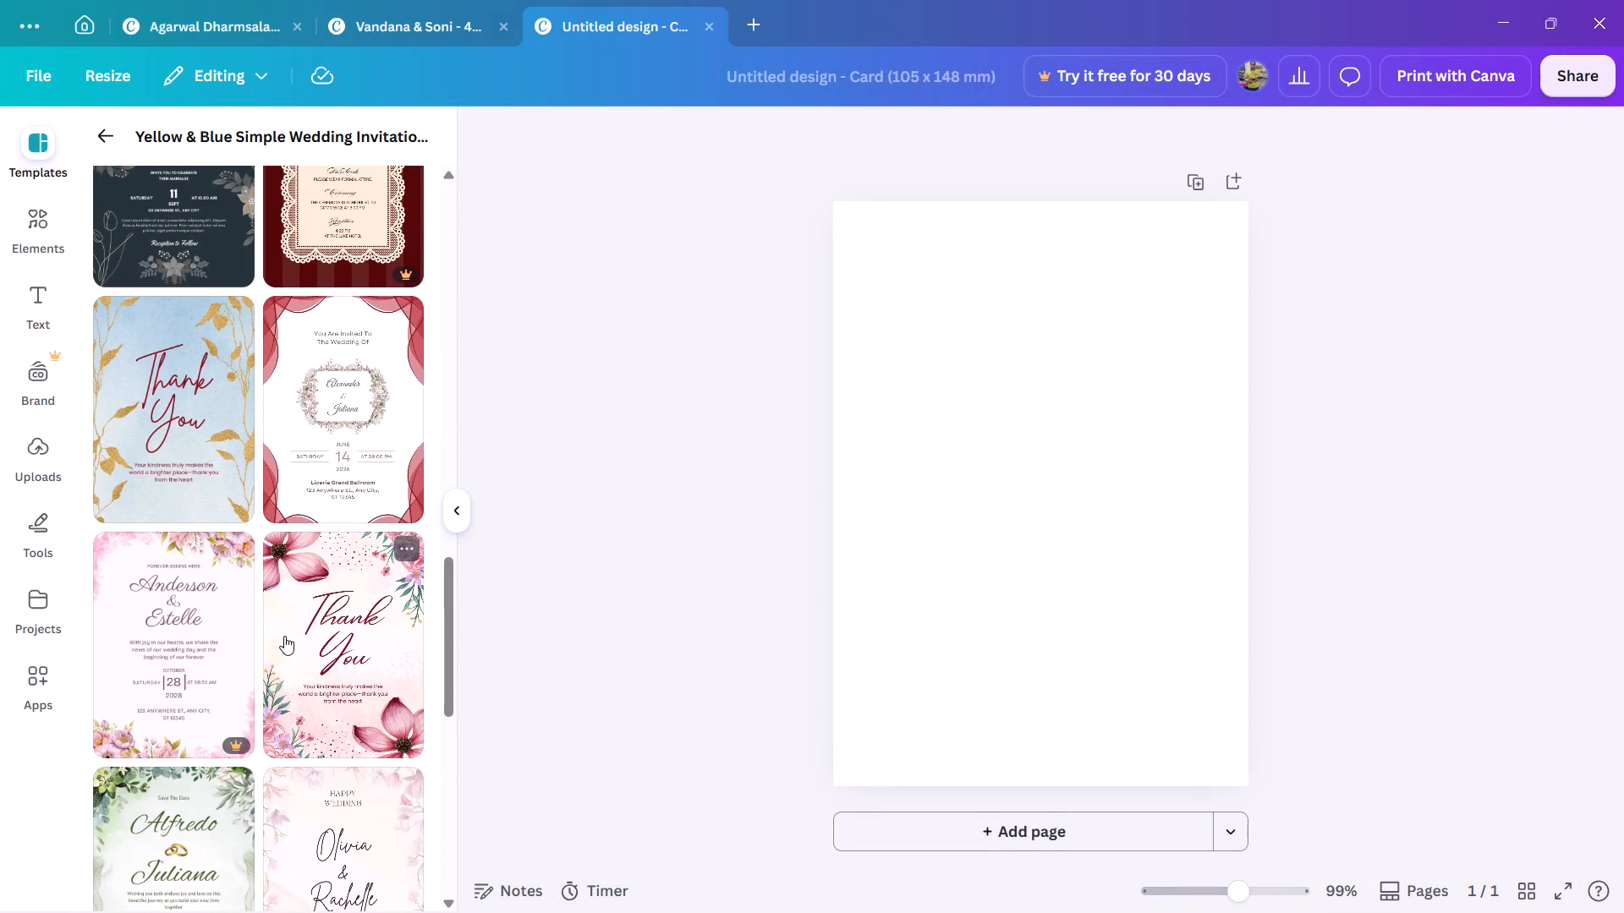
scroll(284, 636, down, 6)
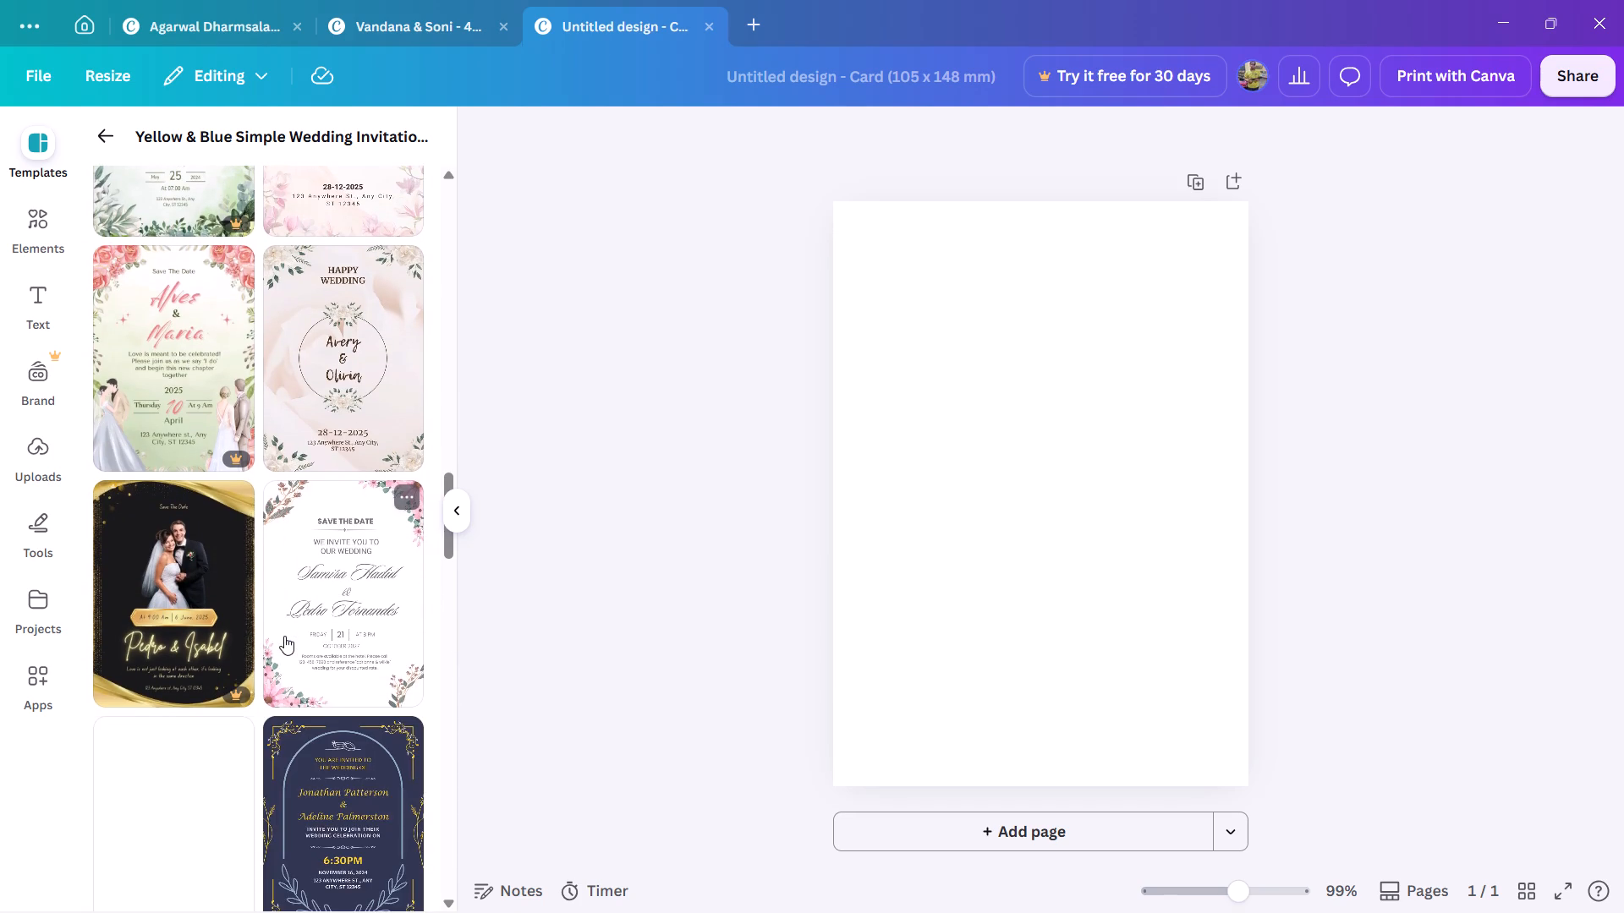
scroll(284, 636, up, 10)
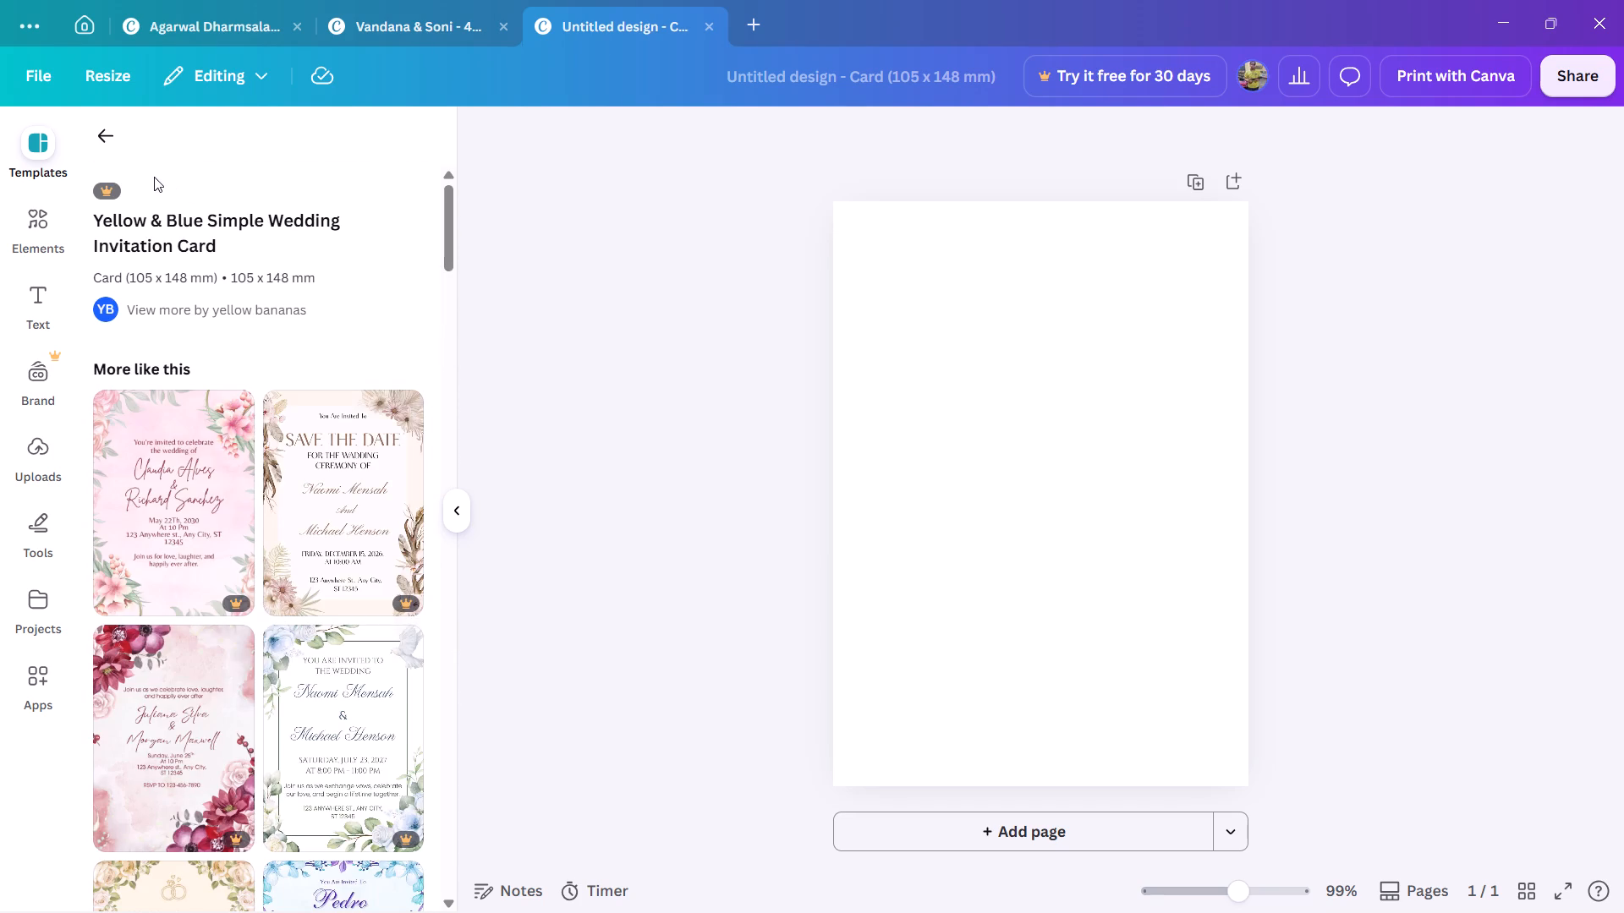
Return to the full list of portrait card templates and browse it for a design suitable for the anniversary invitation.
click(125, 133)
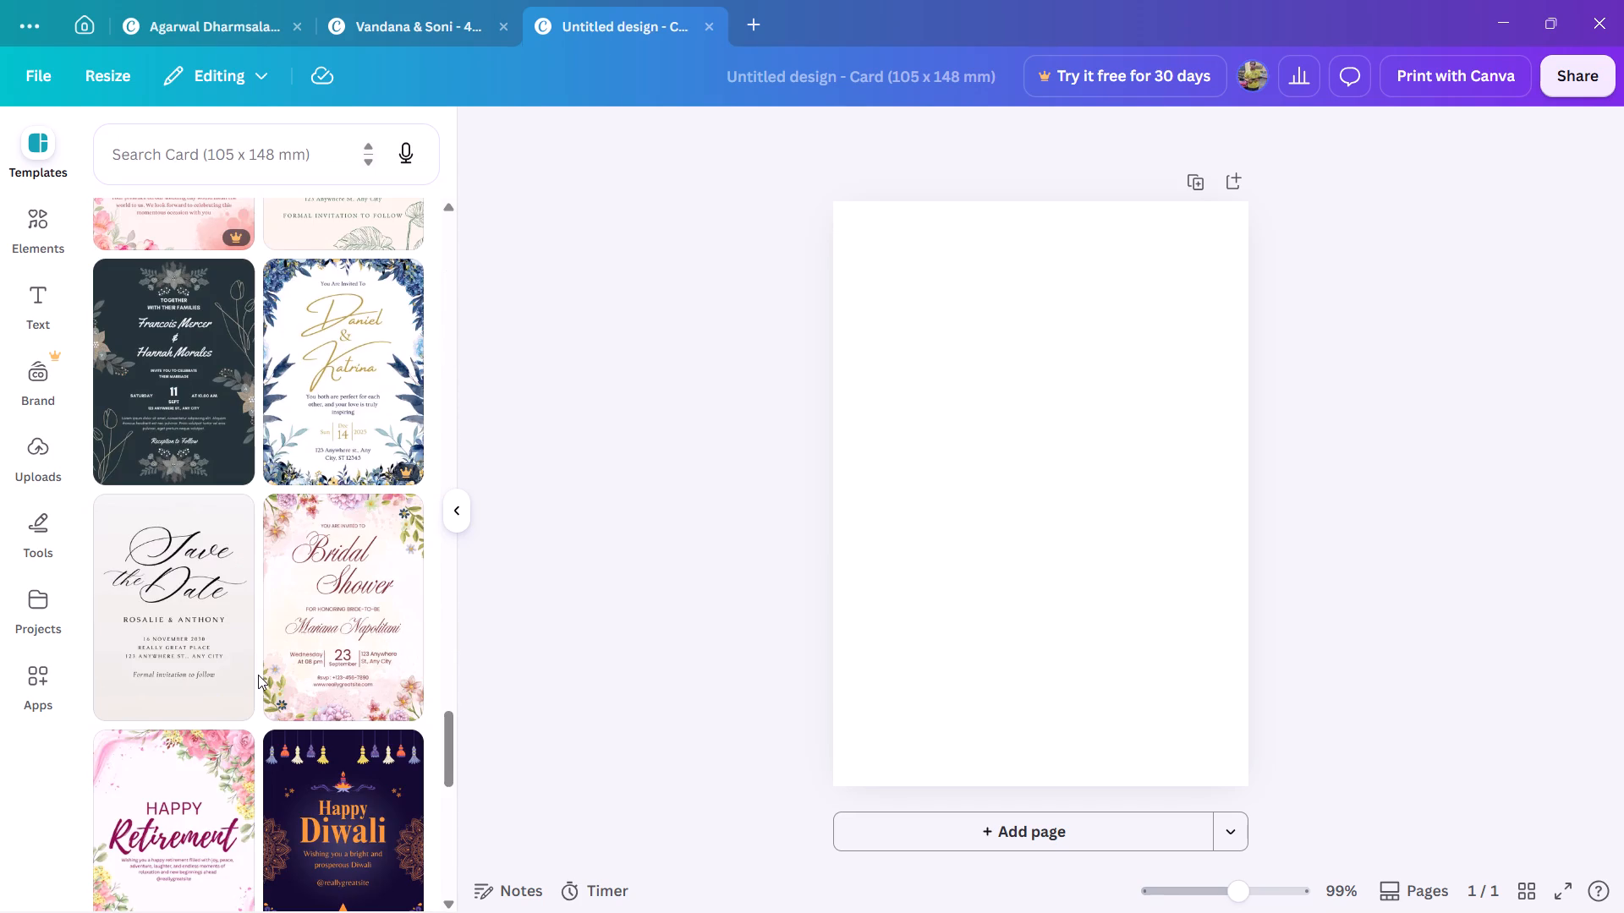
scroll(258, 675, down, 2)
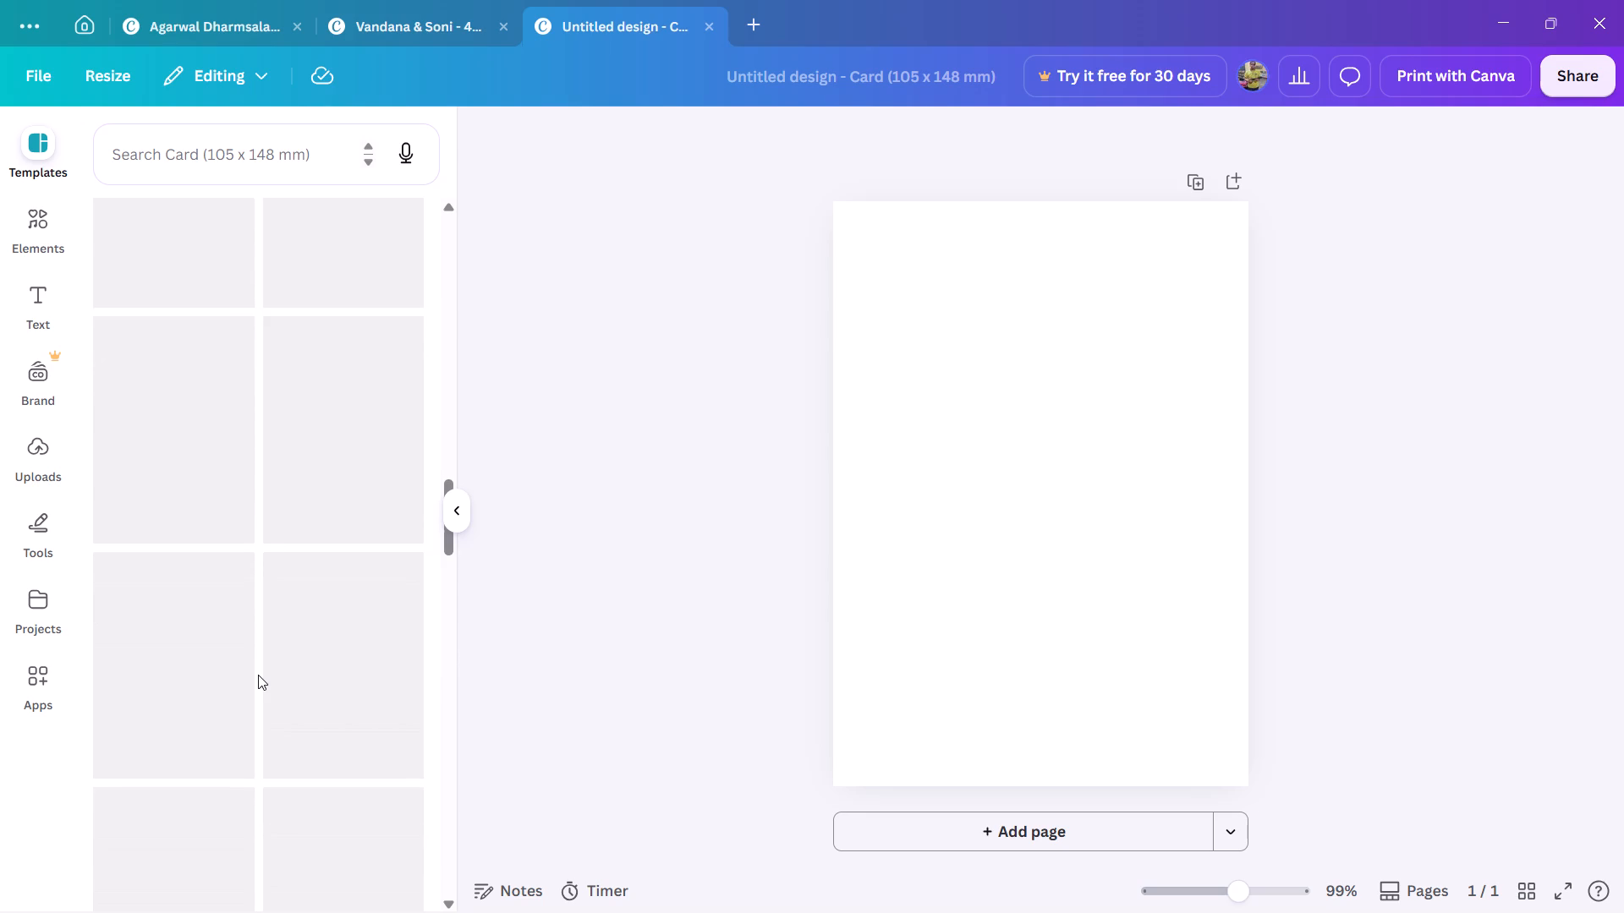
scroll(258, 675, down, 10)
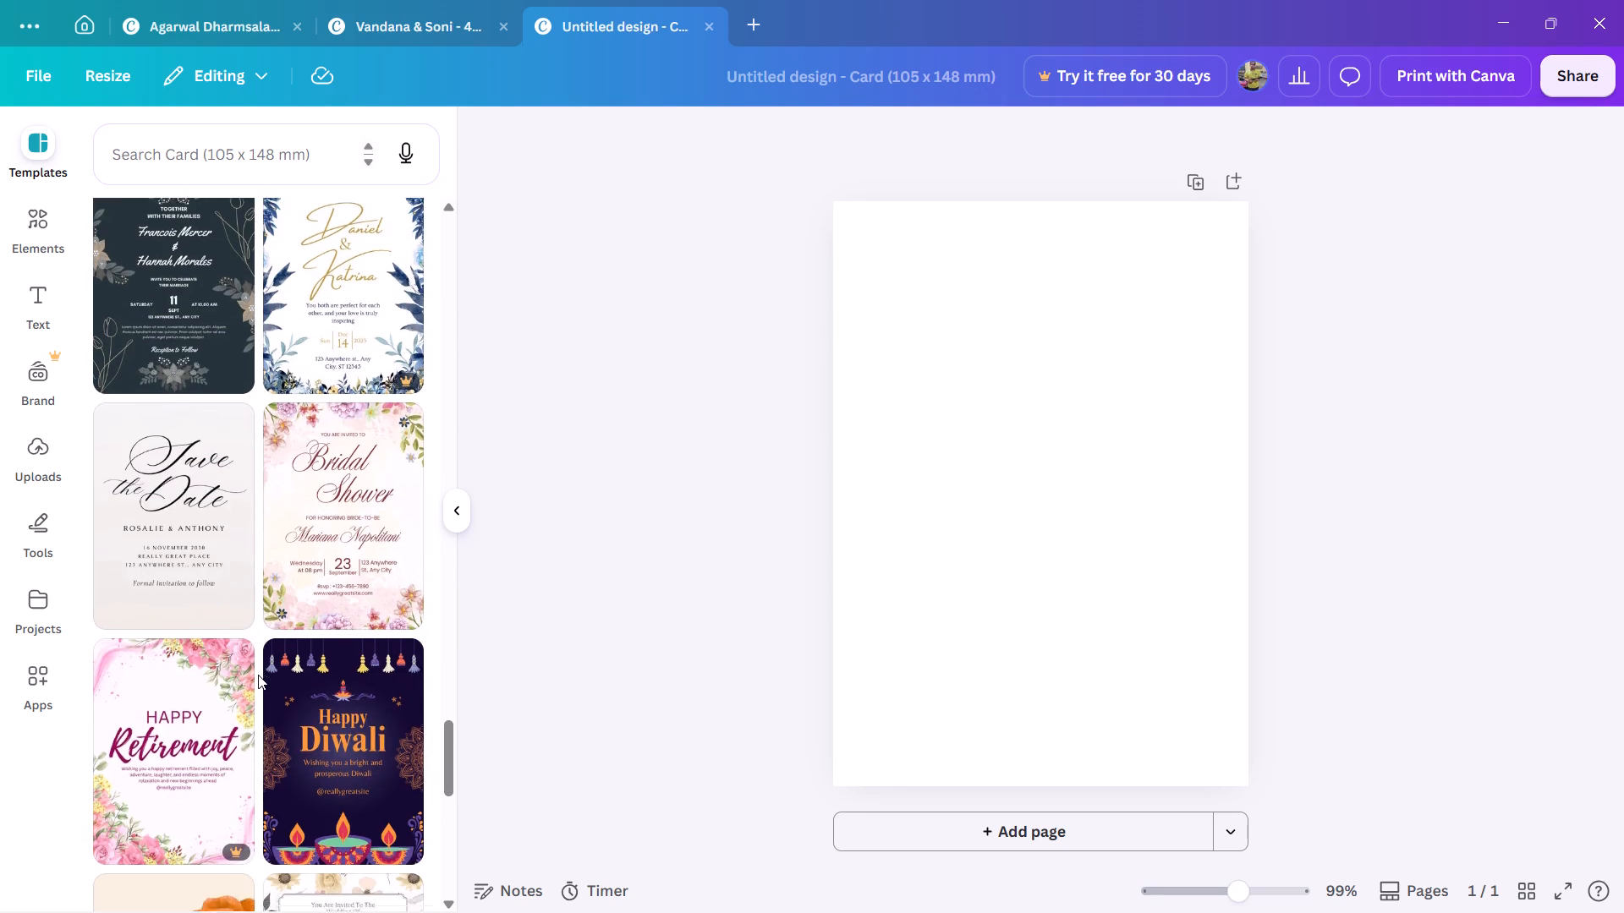
scroll(258, 675, down, 3)
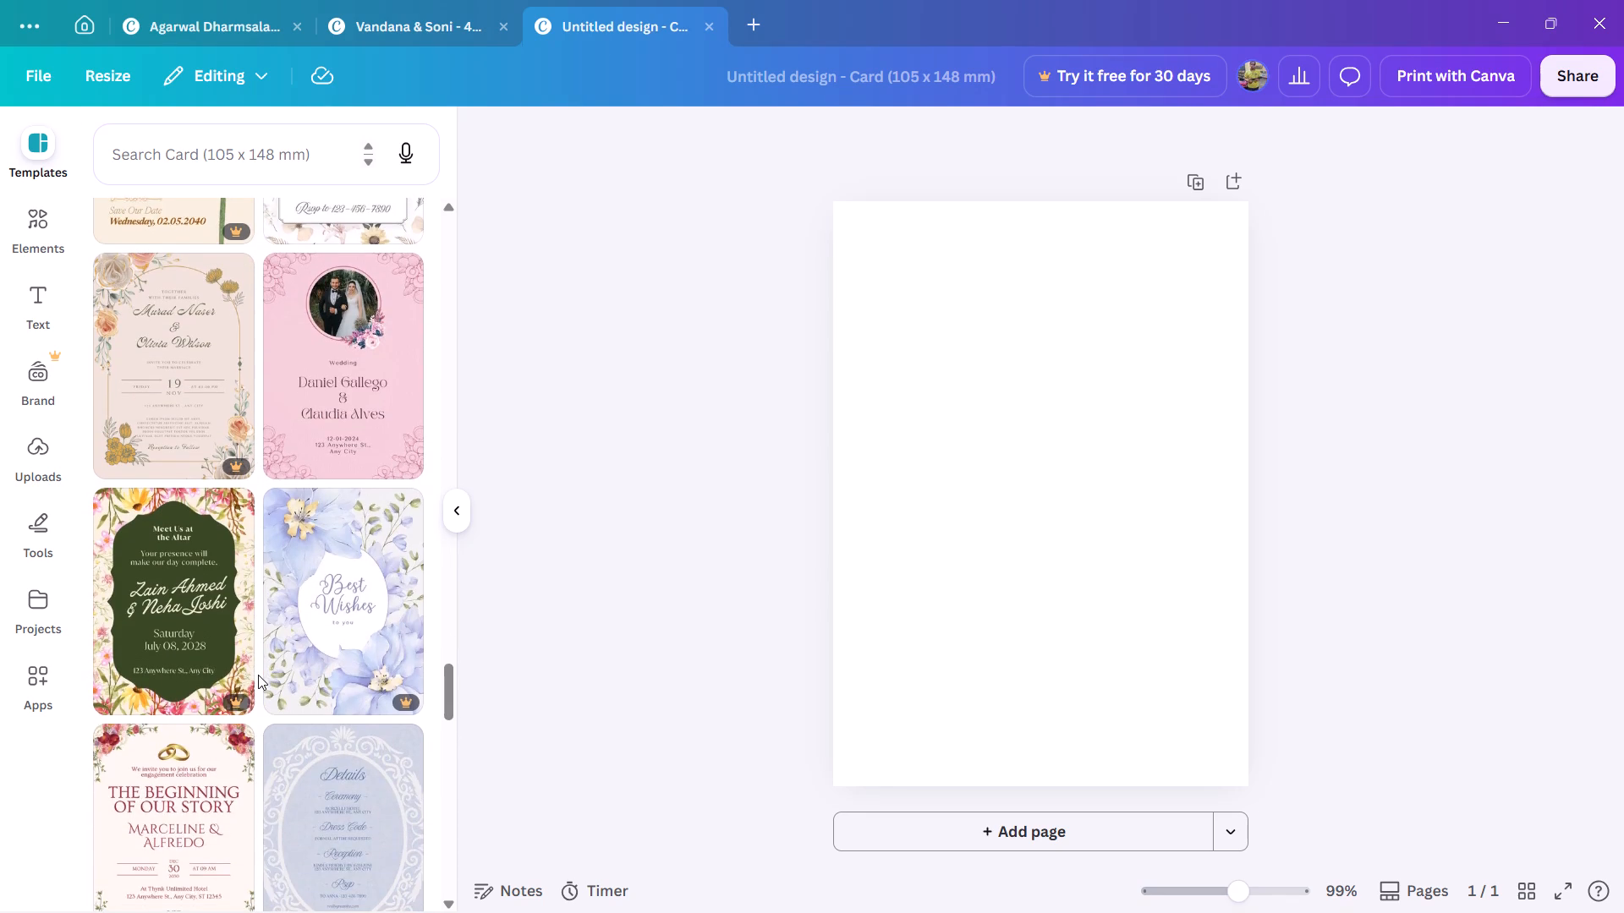
scroll(258, 675, down, 3)
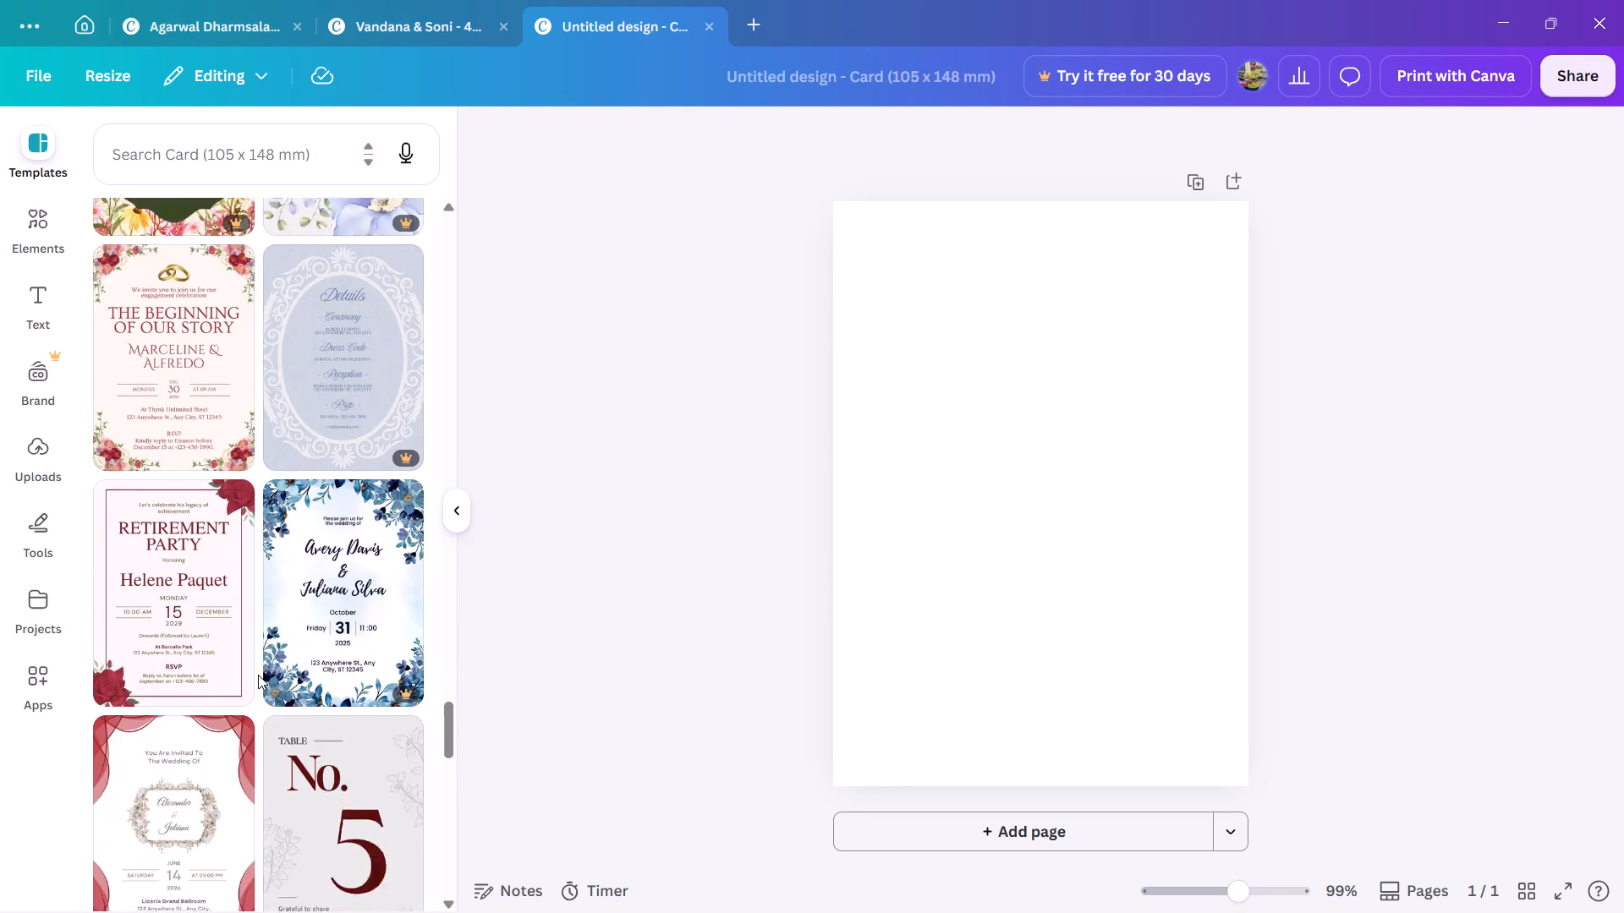
scroll(258, 675, down, 5)
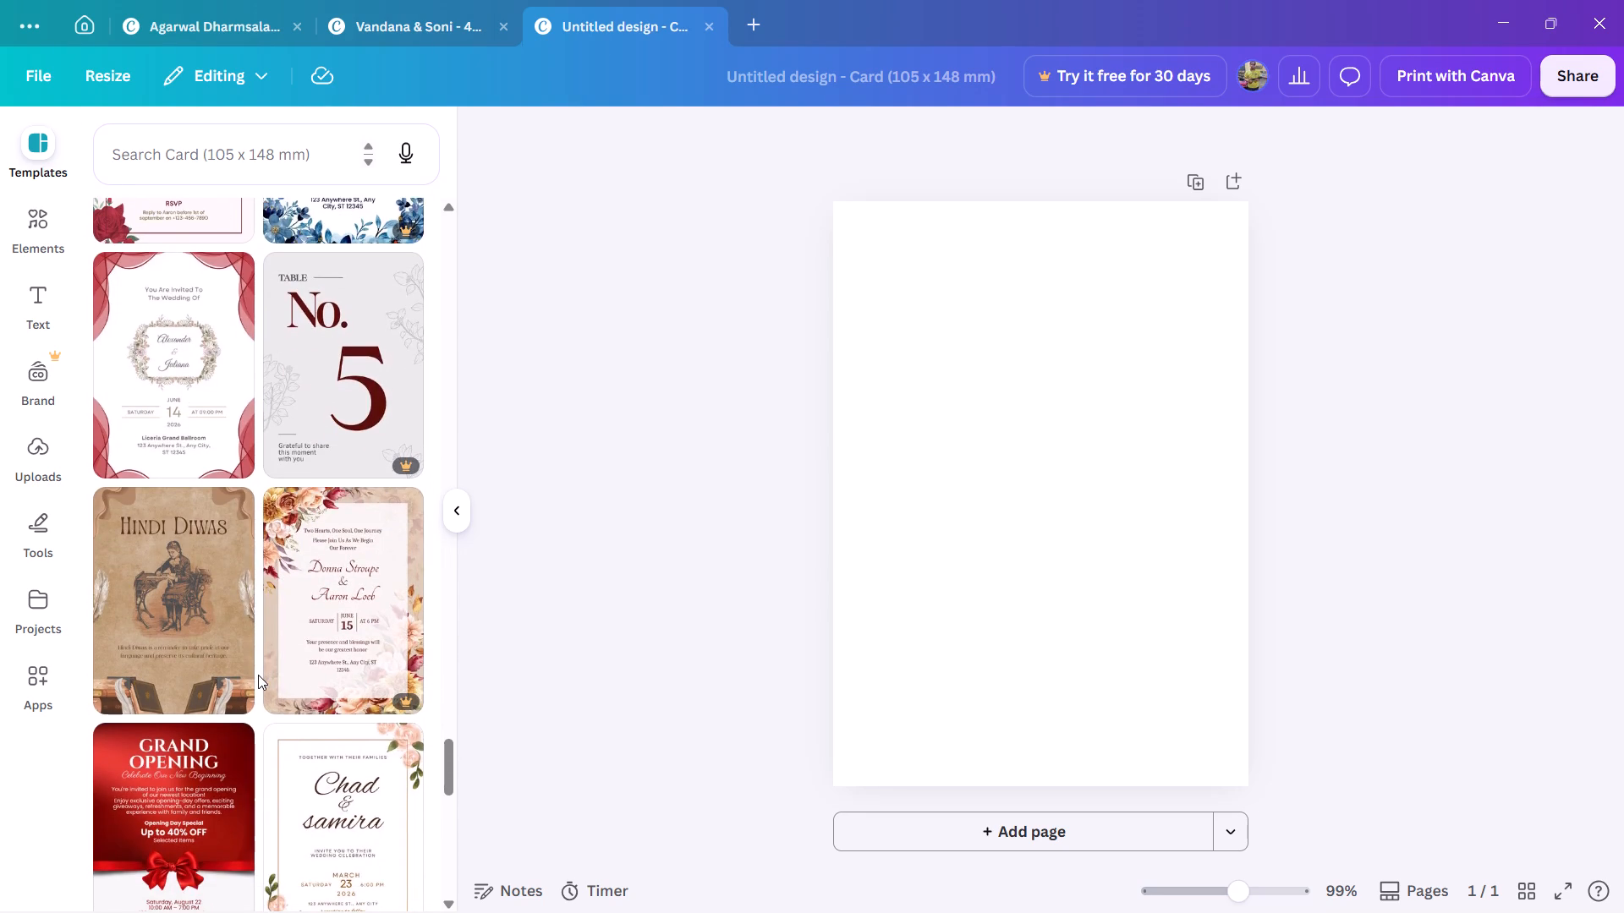
scroll(258, 675, down, 6)
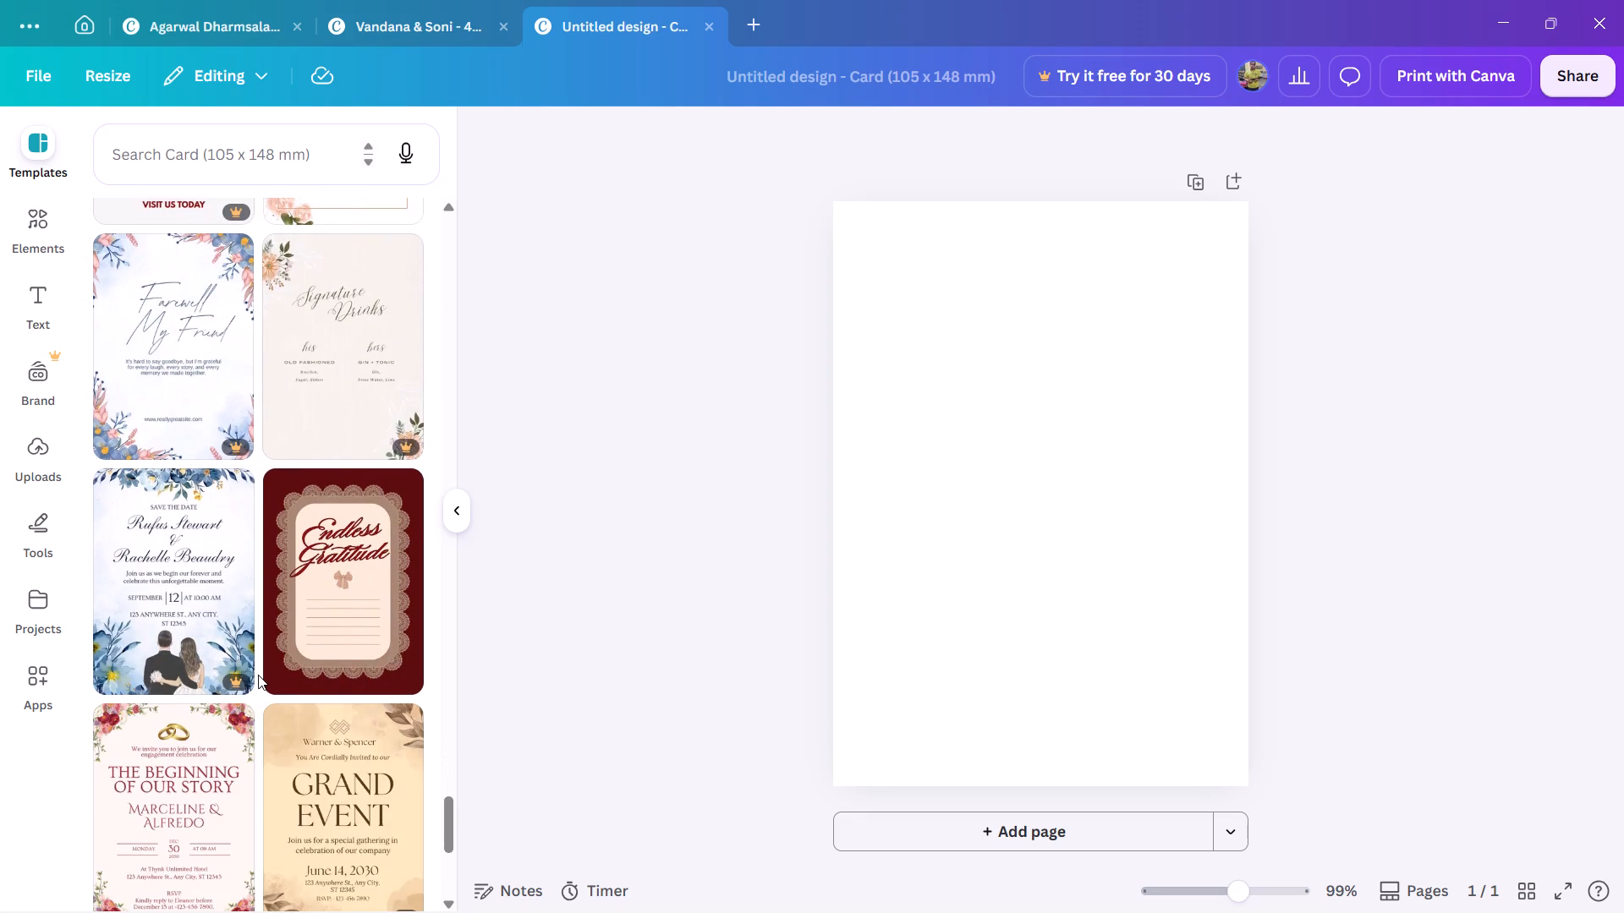
scroll(258, 675, down, 3)
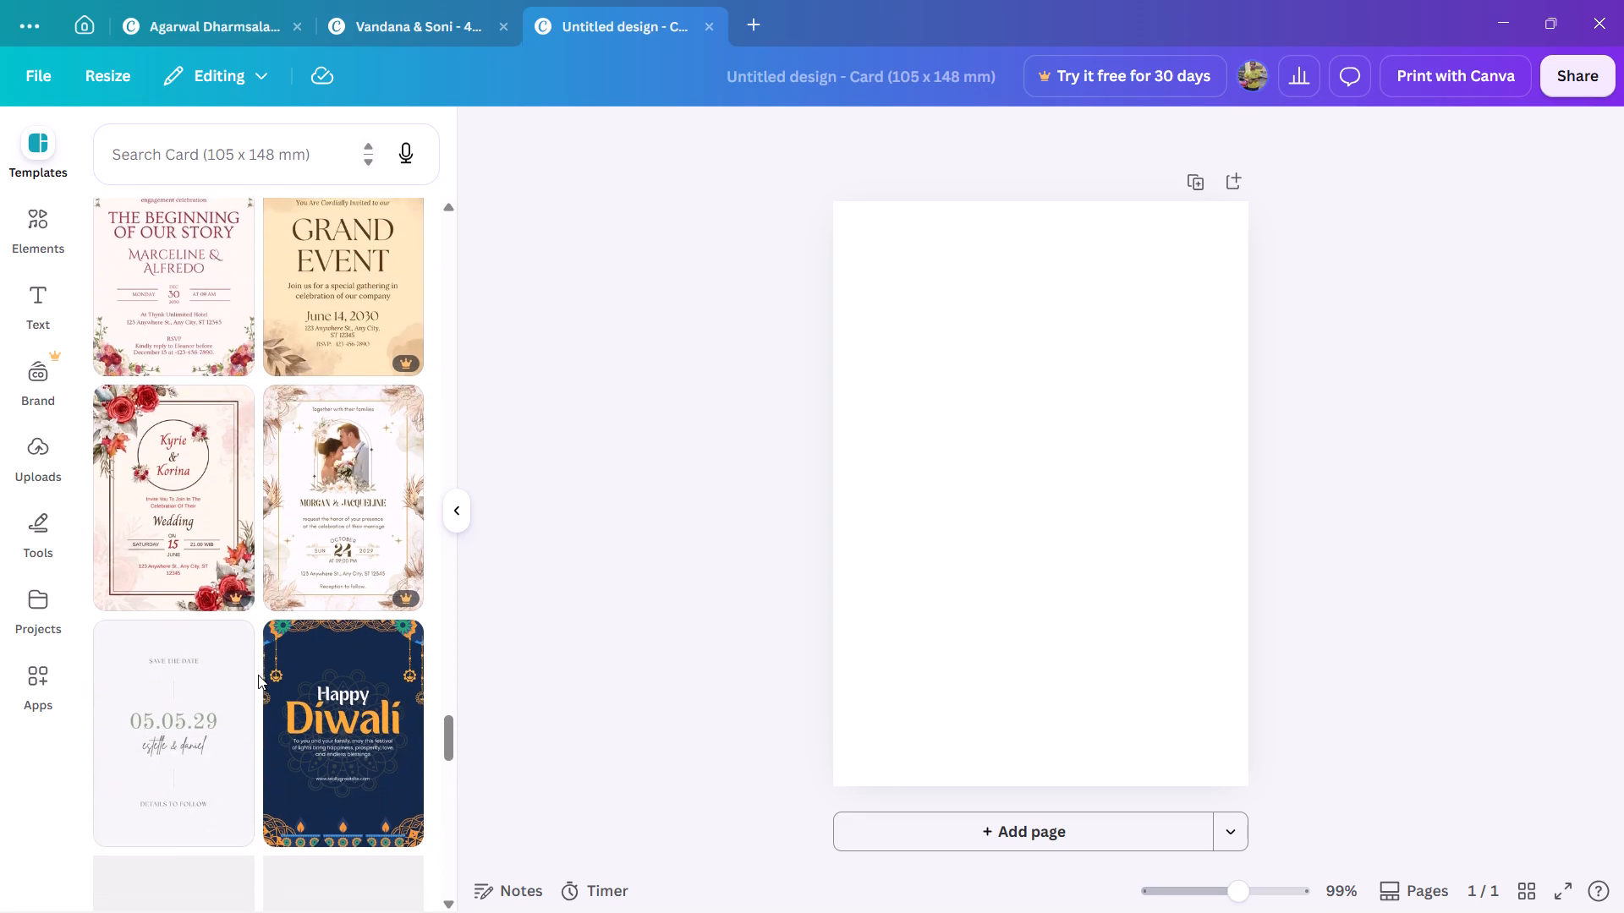
scroll(258, 675, down, 1)
scroll(258, 675, up, 1)
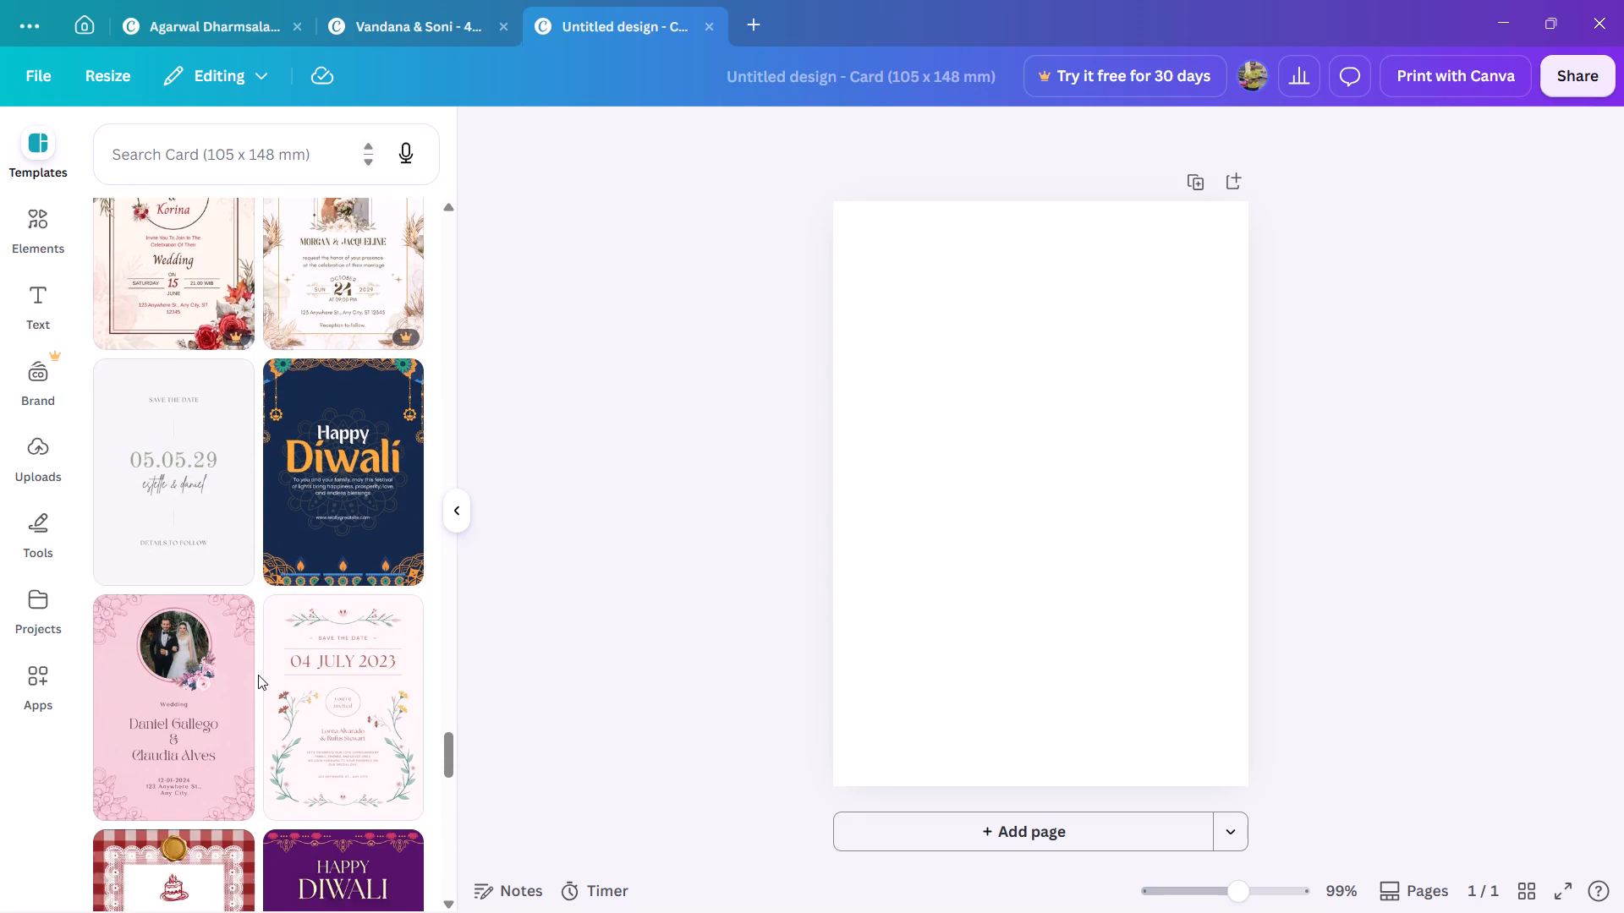
scroll(258, 675, up, 6)
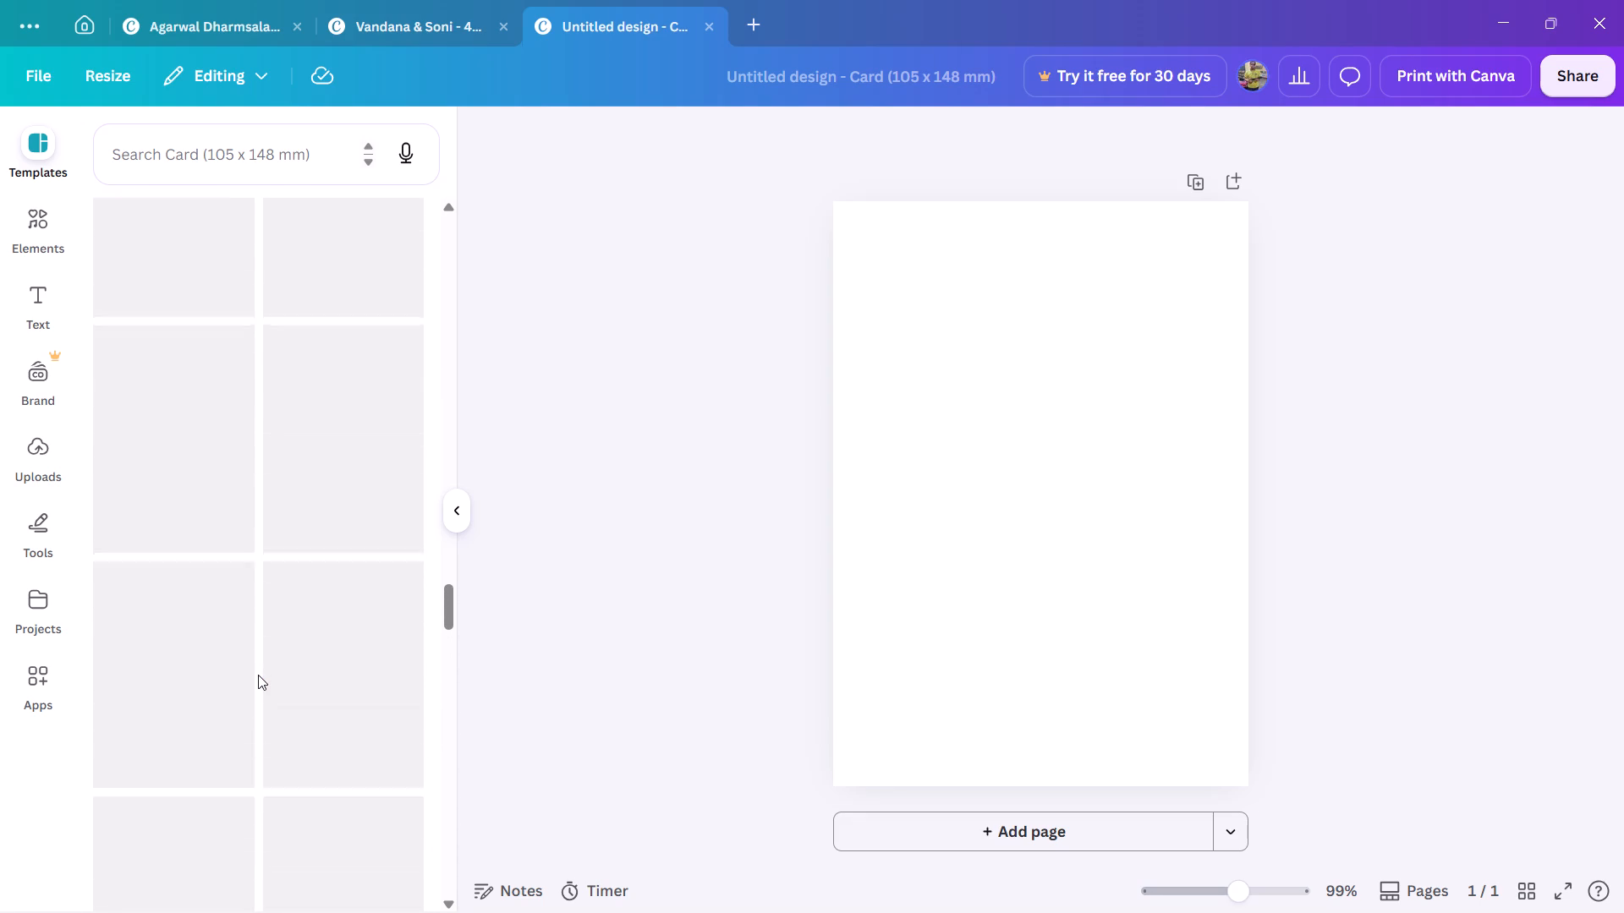
scroll(258, 675, up, 8)
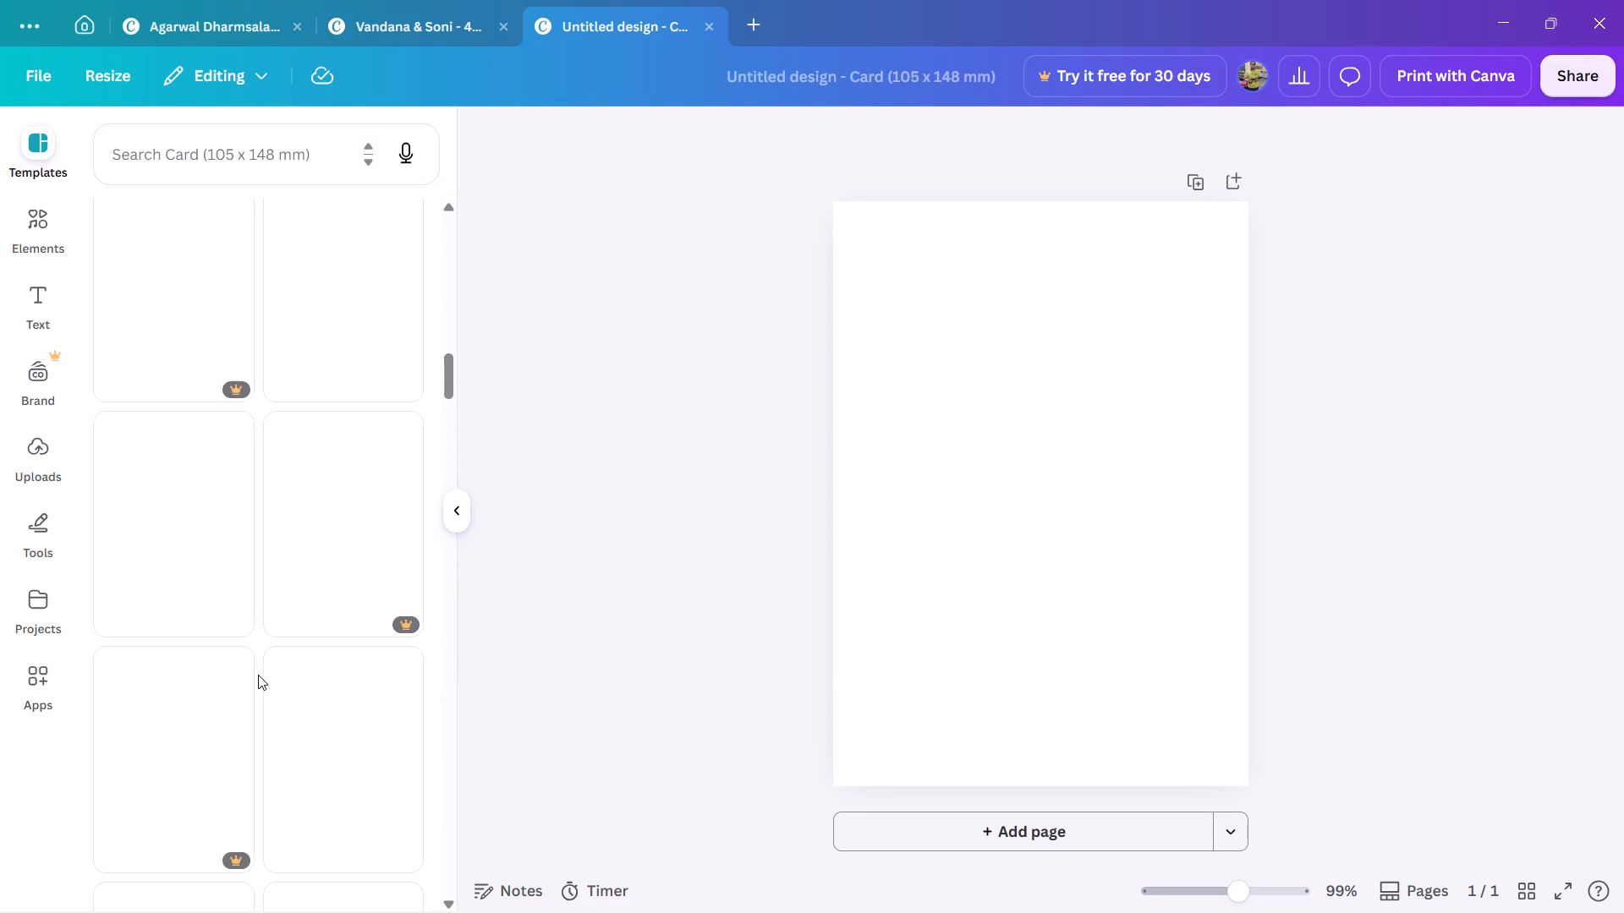
scroll(258, 675, up, 6)
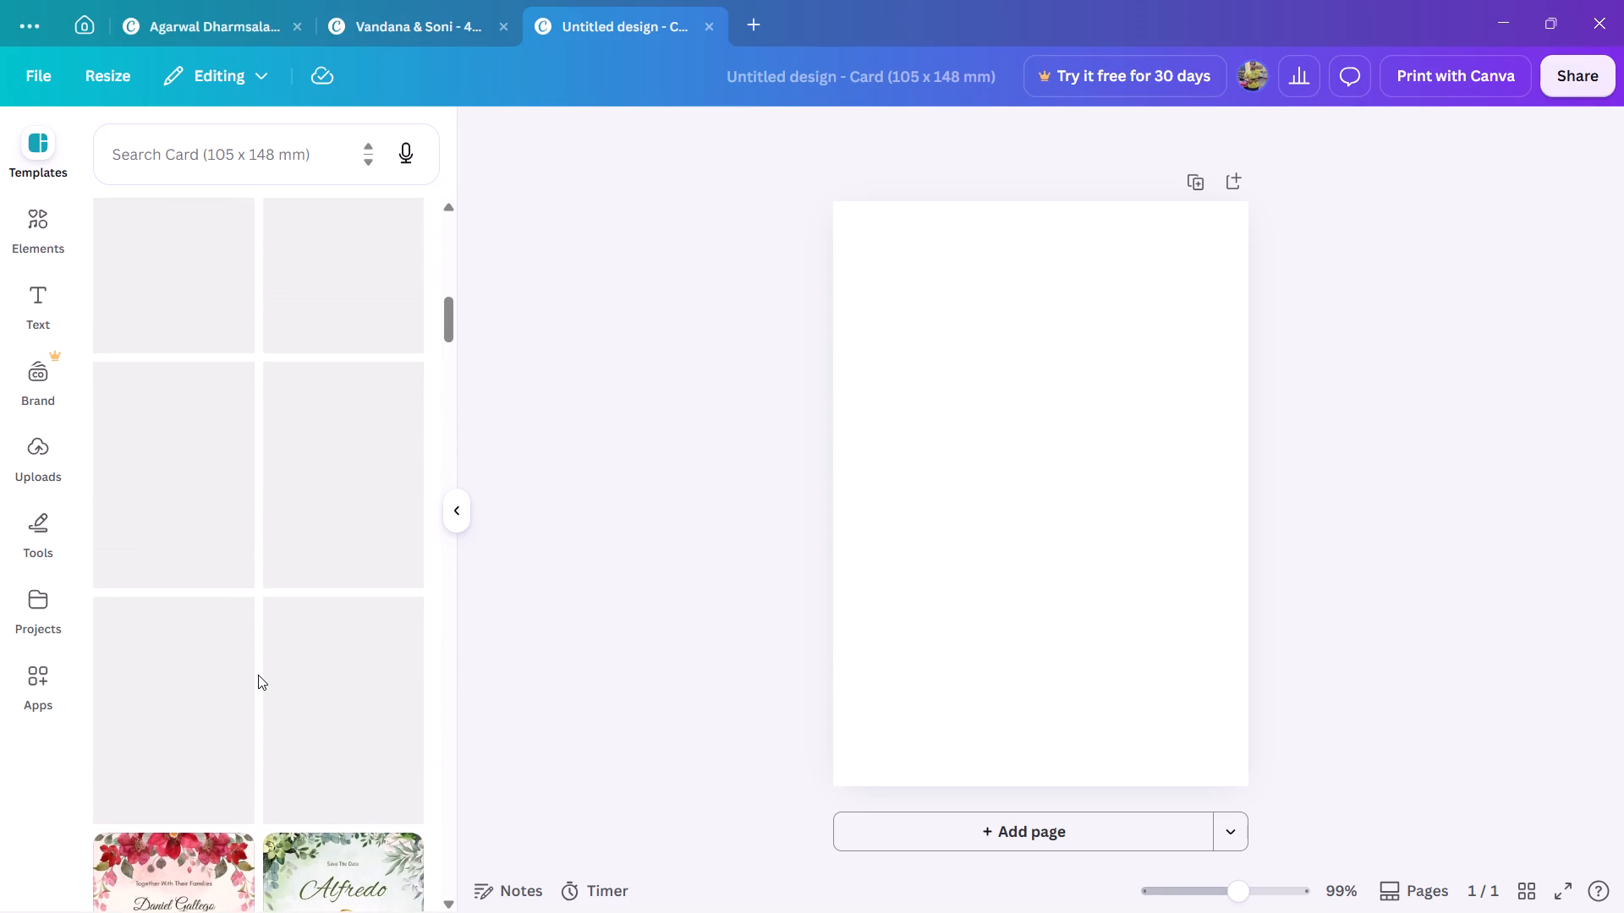
scroll(258, 675, up, 12)
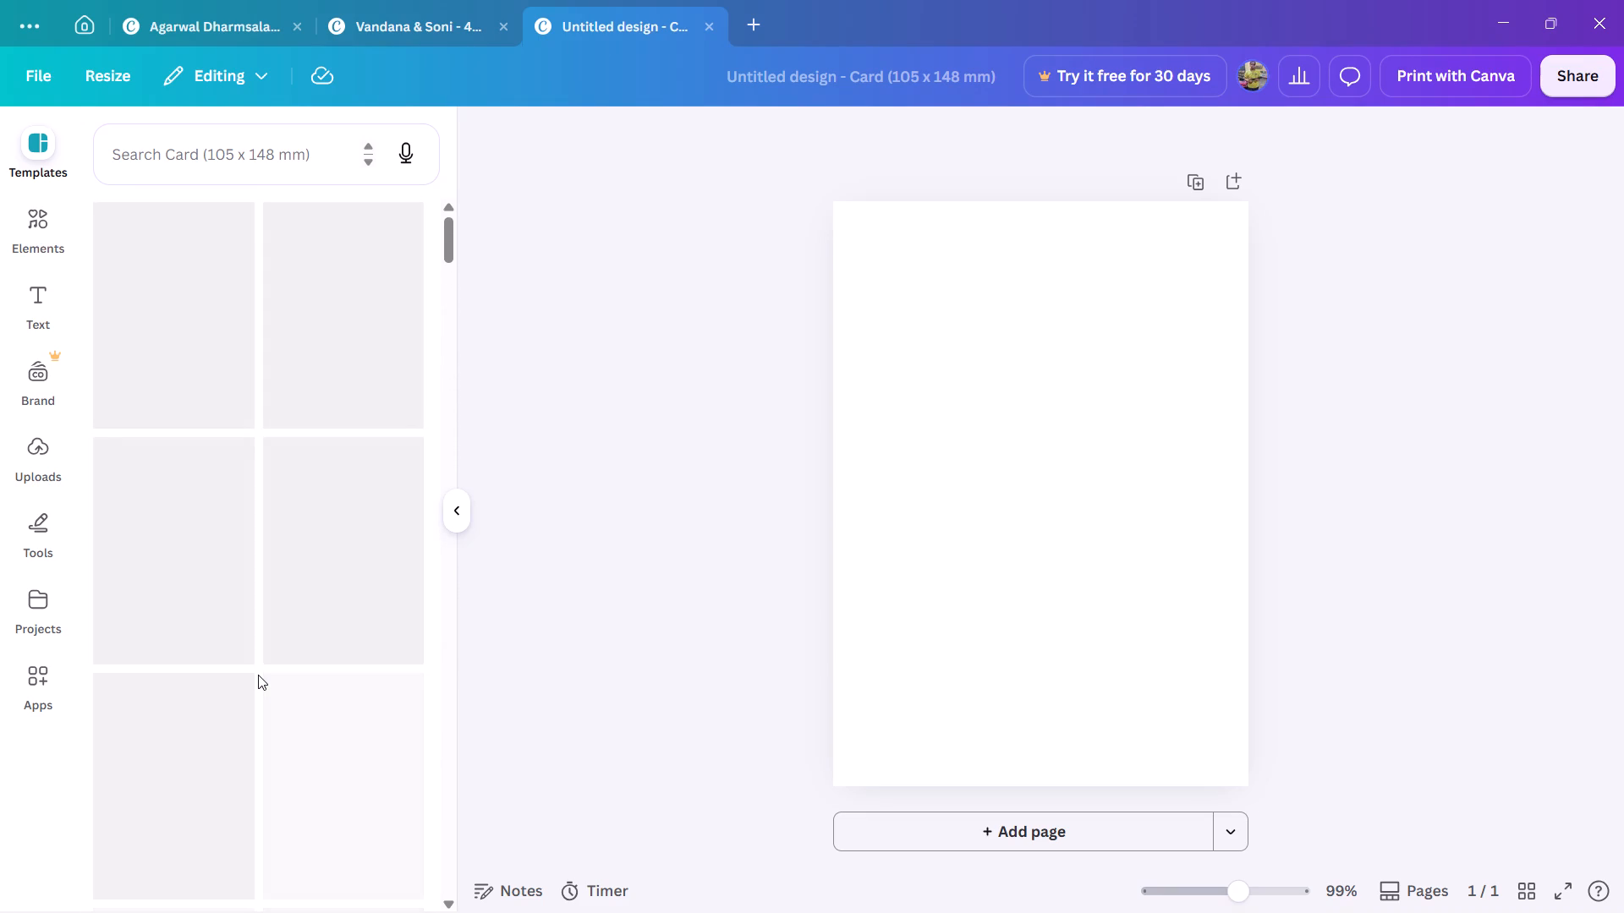
scroll(258, 675, up, 1)
scroll(258, 675, down, 1)
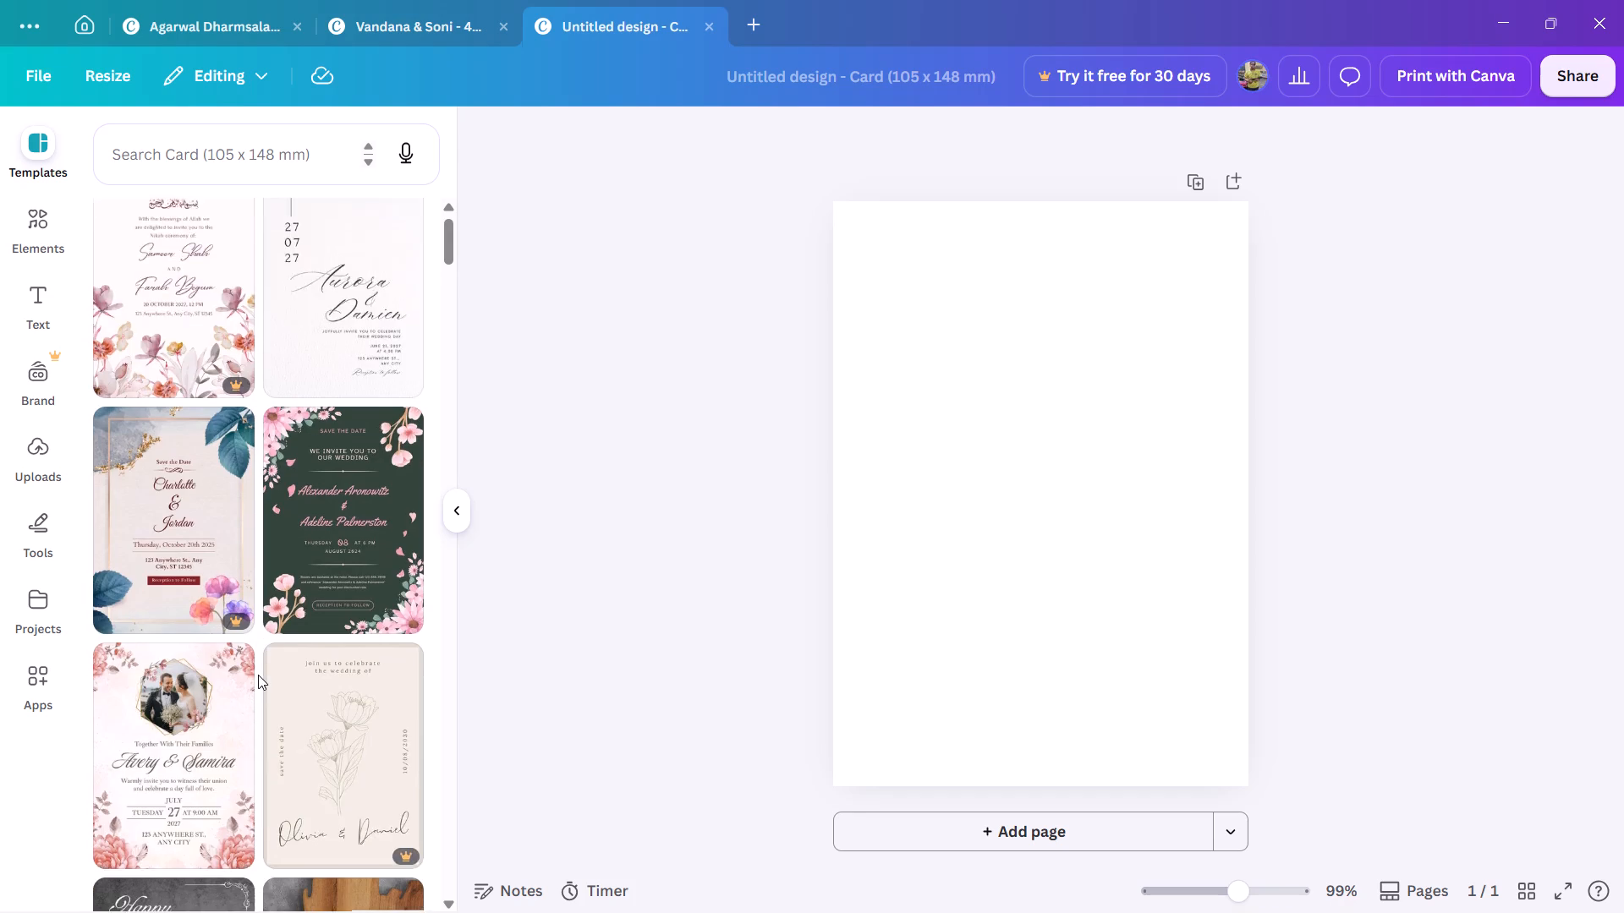
scroll(258, 675, down, 1)
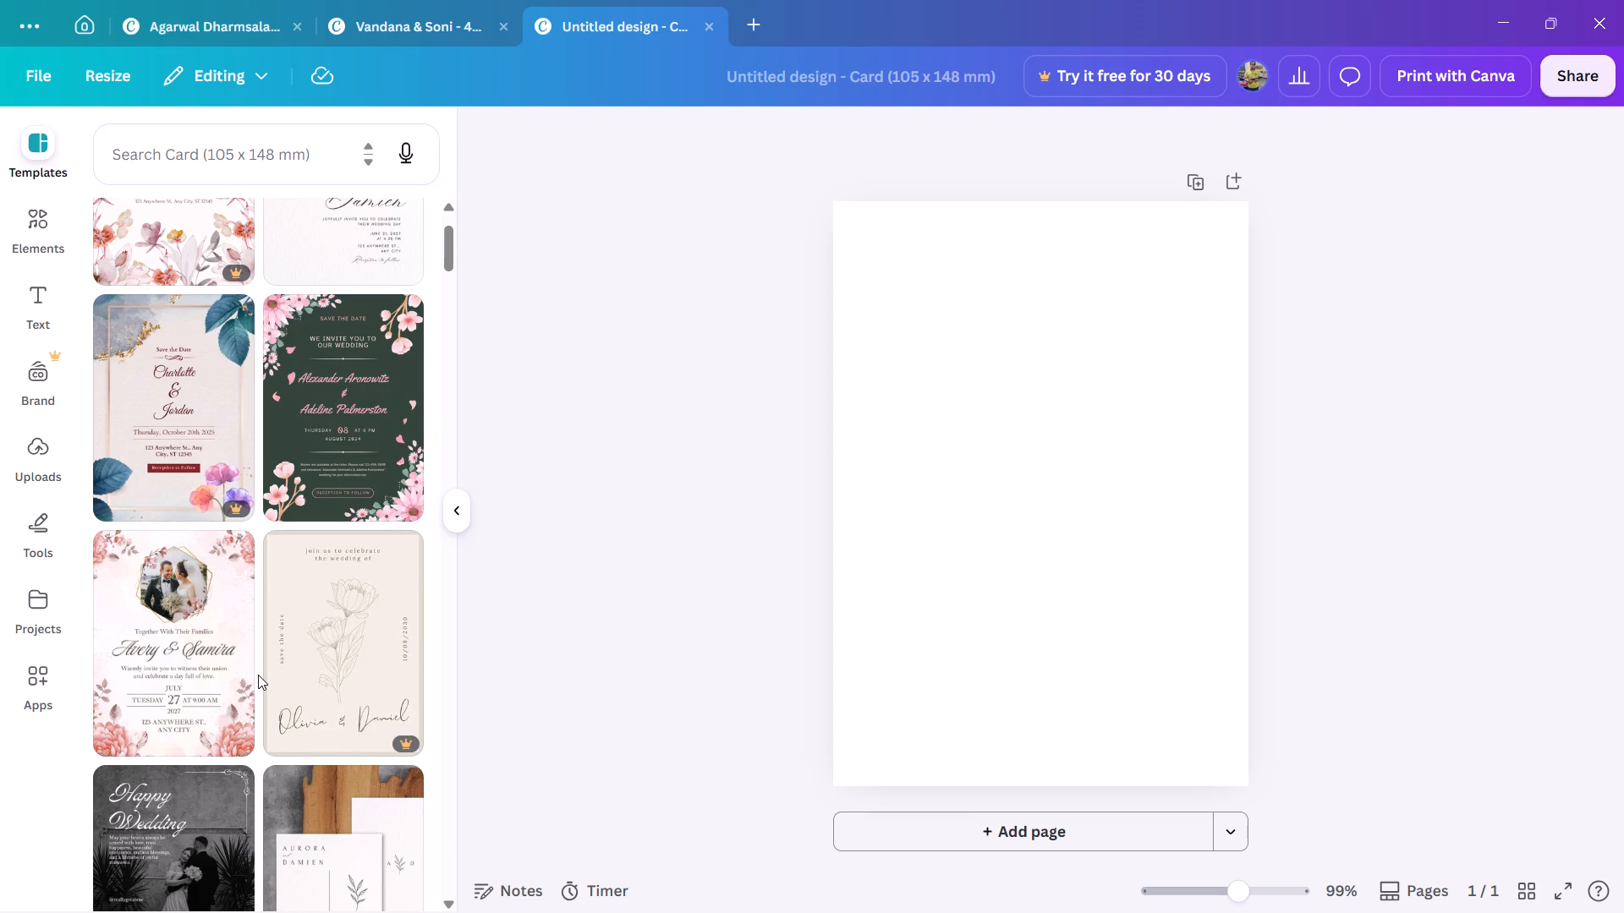
scroll(258, 675, down, 2)
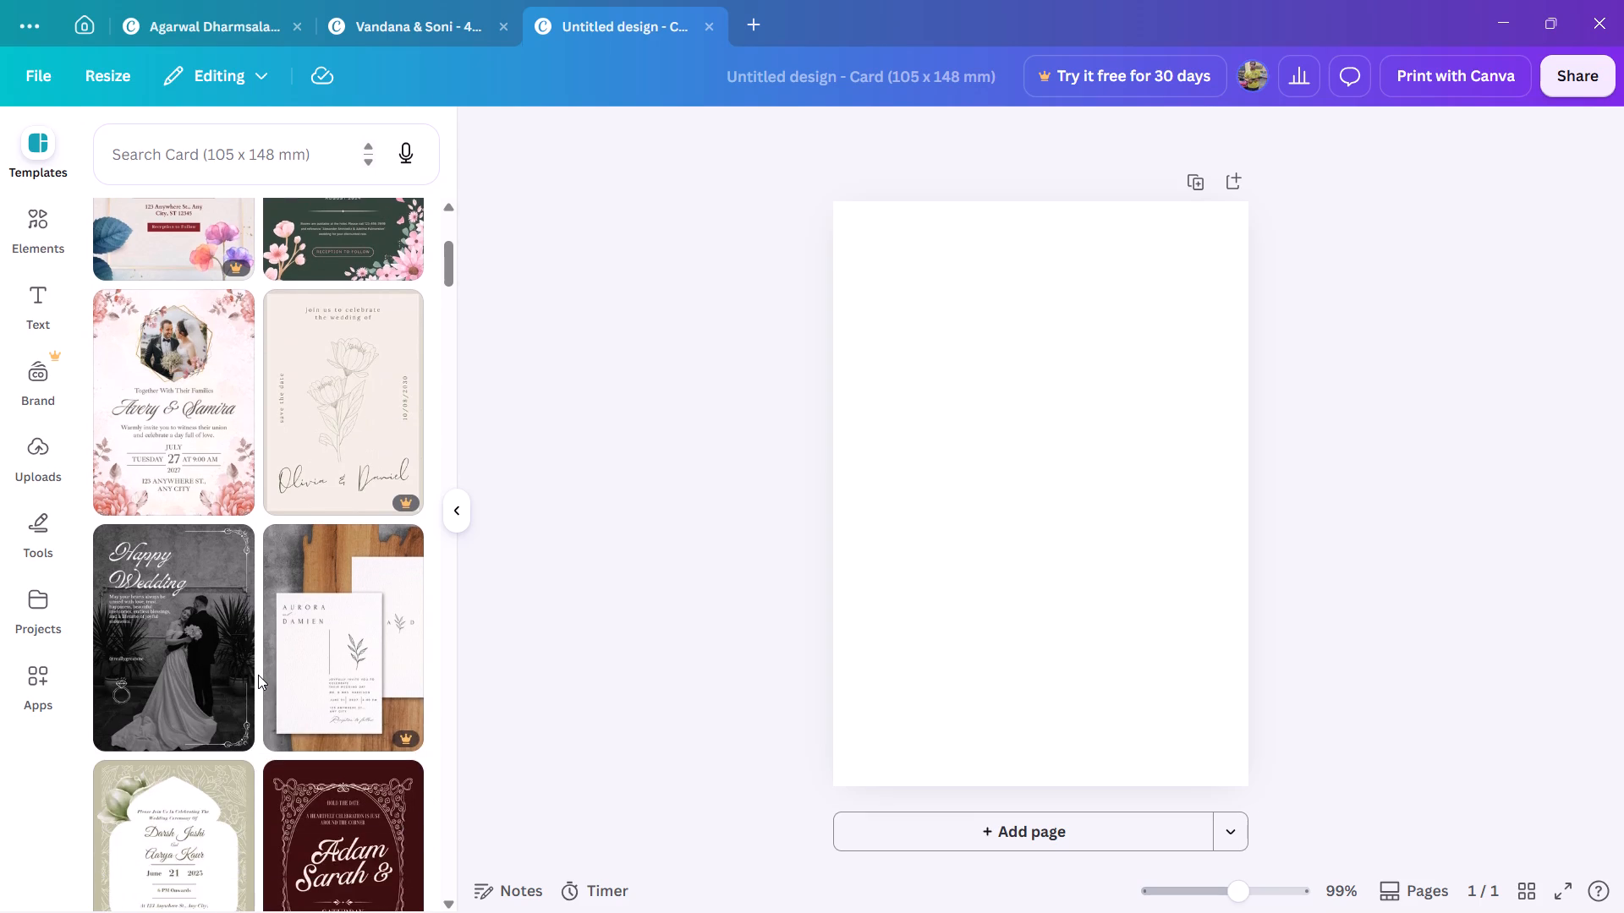
scroll(258, 675, down, 5)
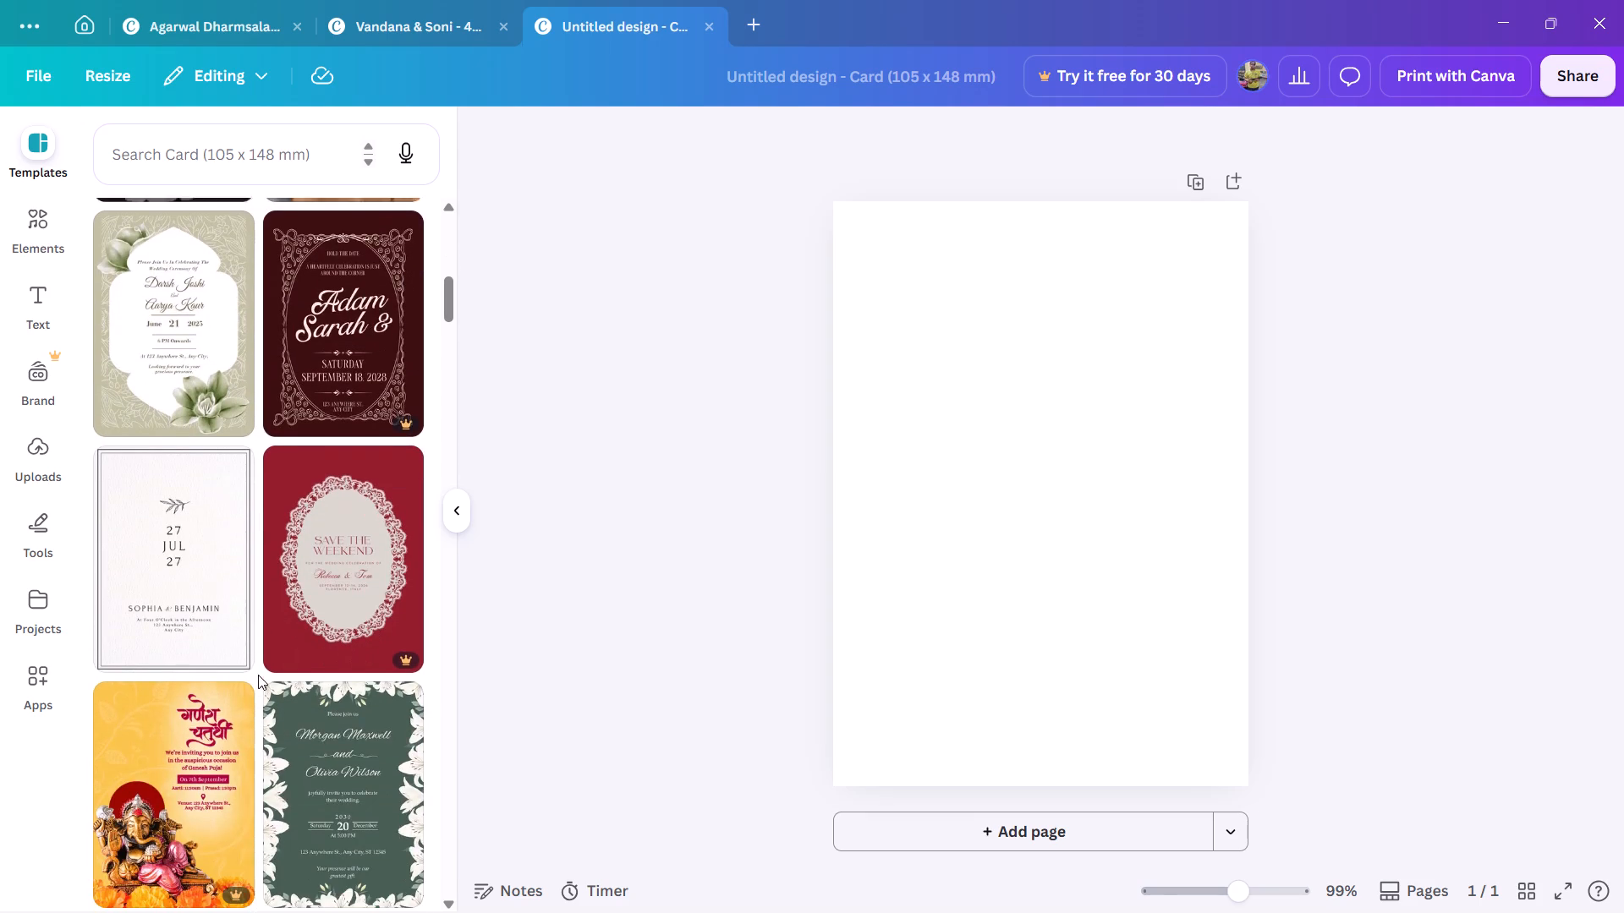
scroll(258, 675, down, 3)
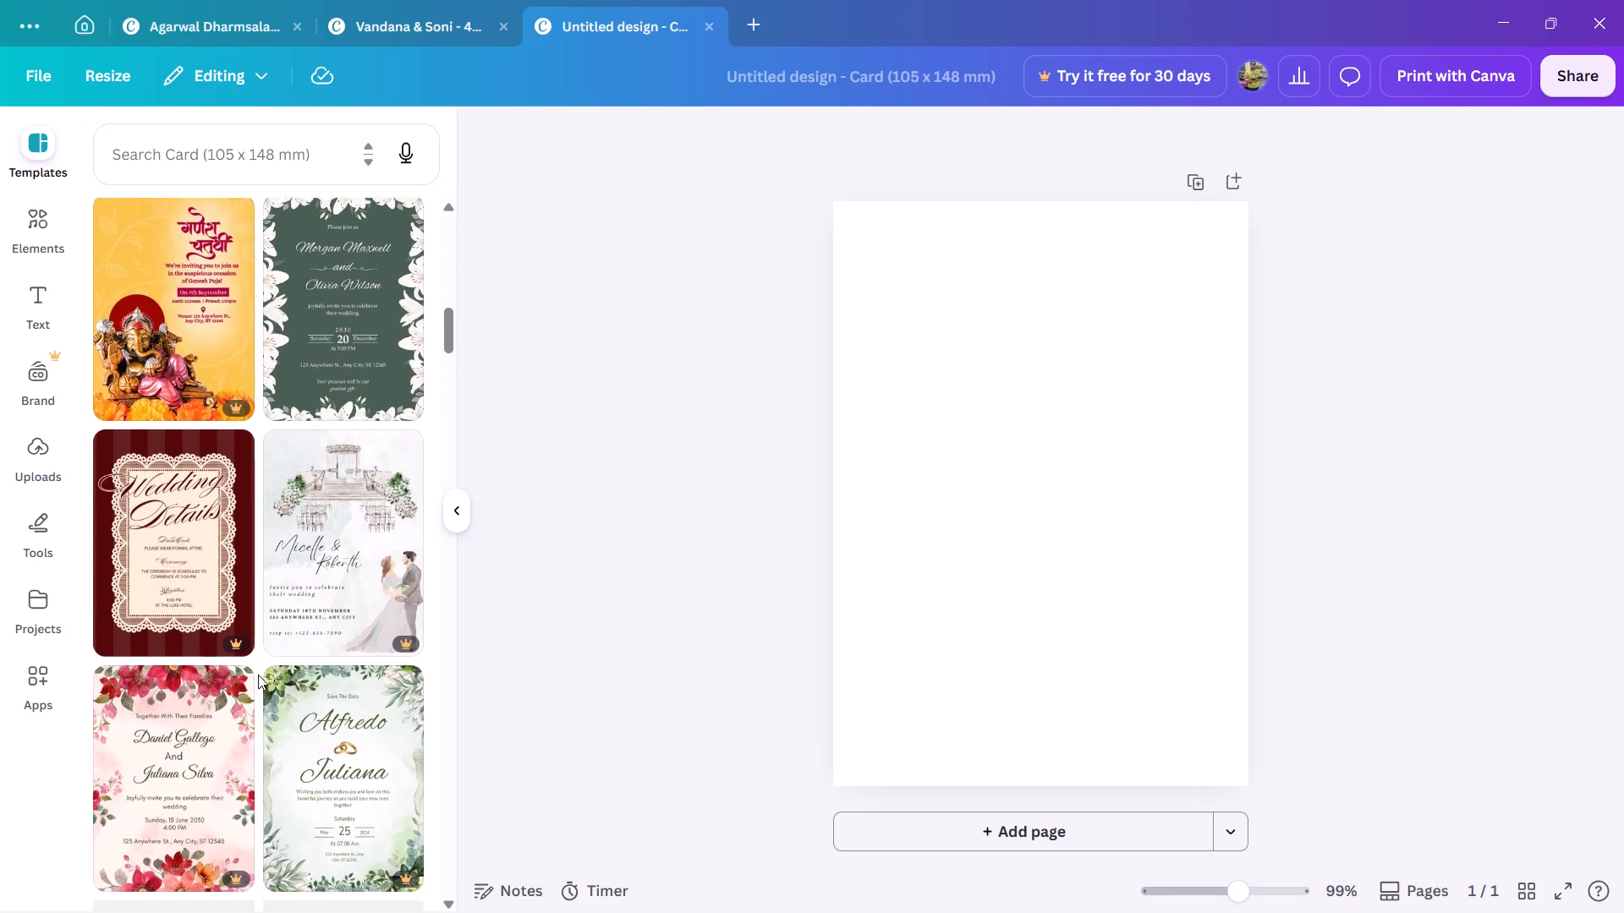
scroll(258, 675, down, 1)
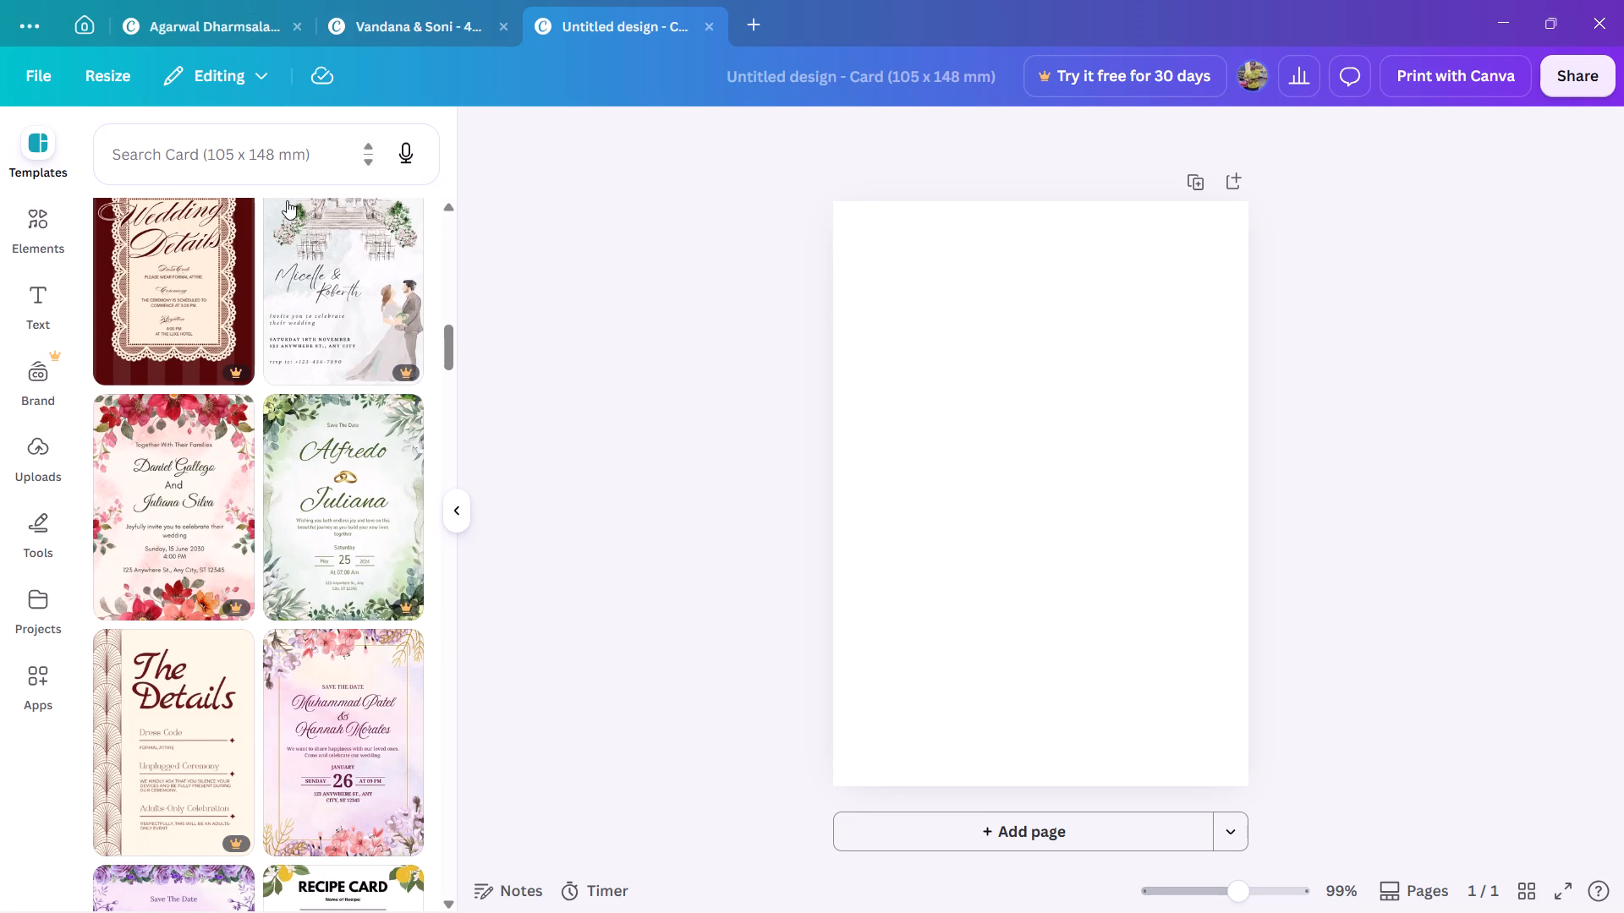
Switch to the open eucalyptus 25th anniversary invitation design and view its sharing and access options.
click(234, 11)
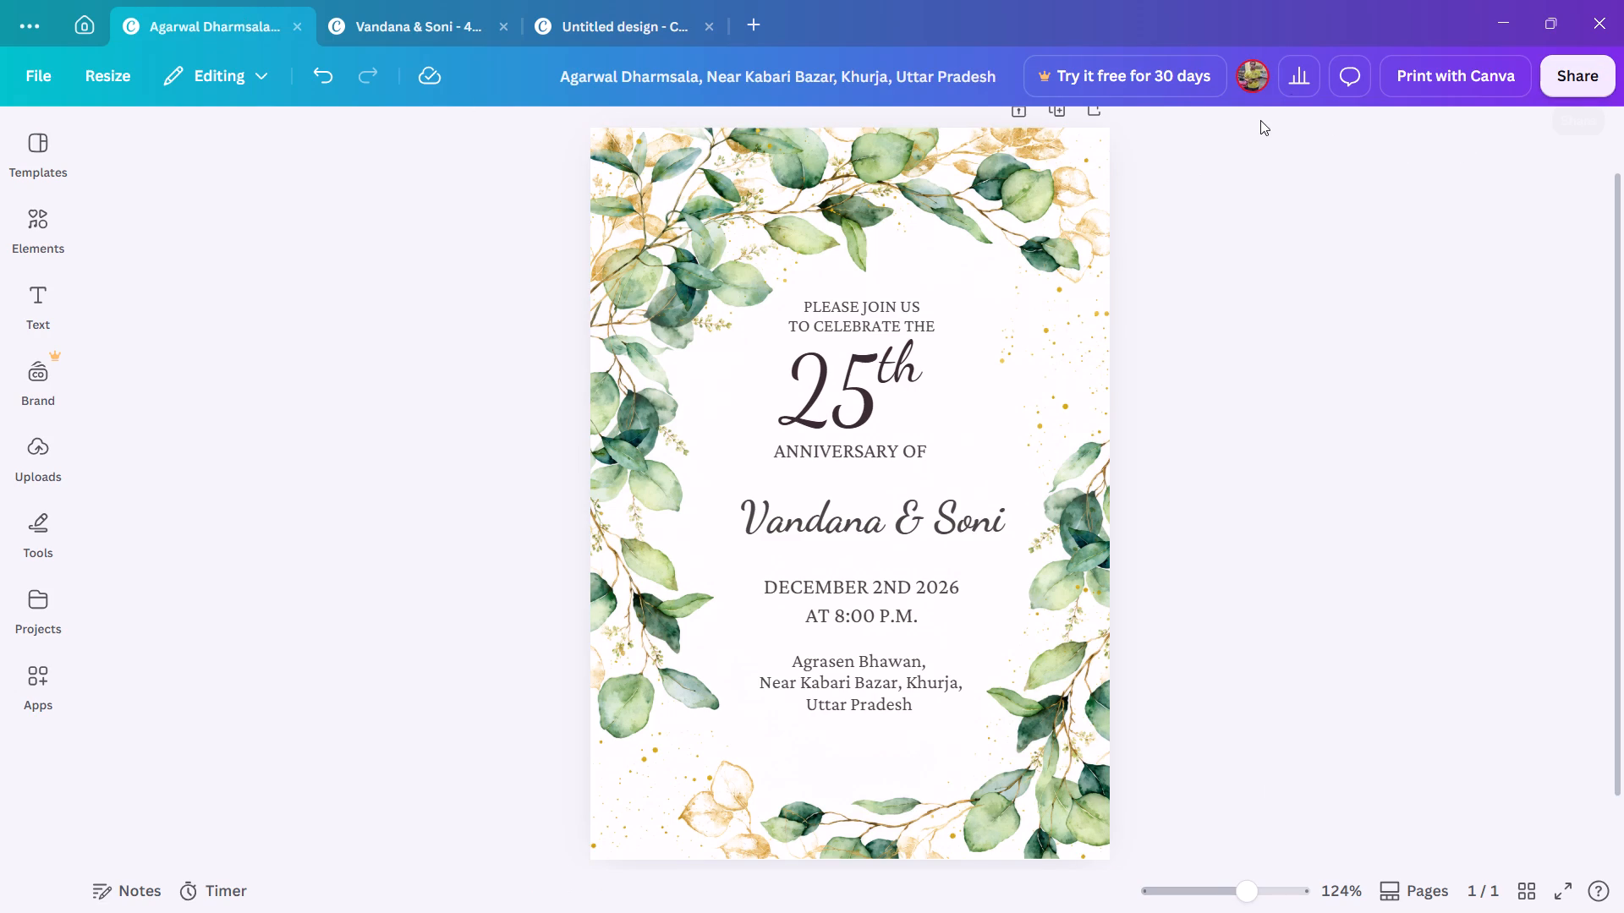
click(1558, 89)
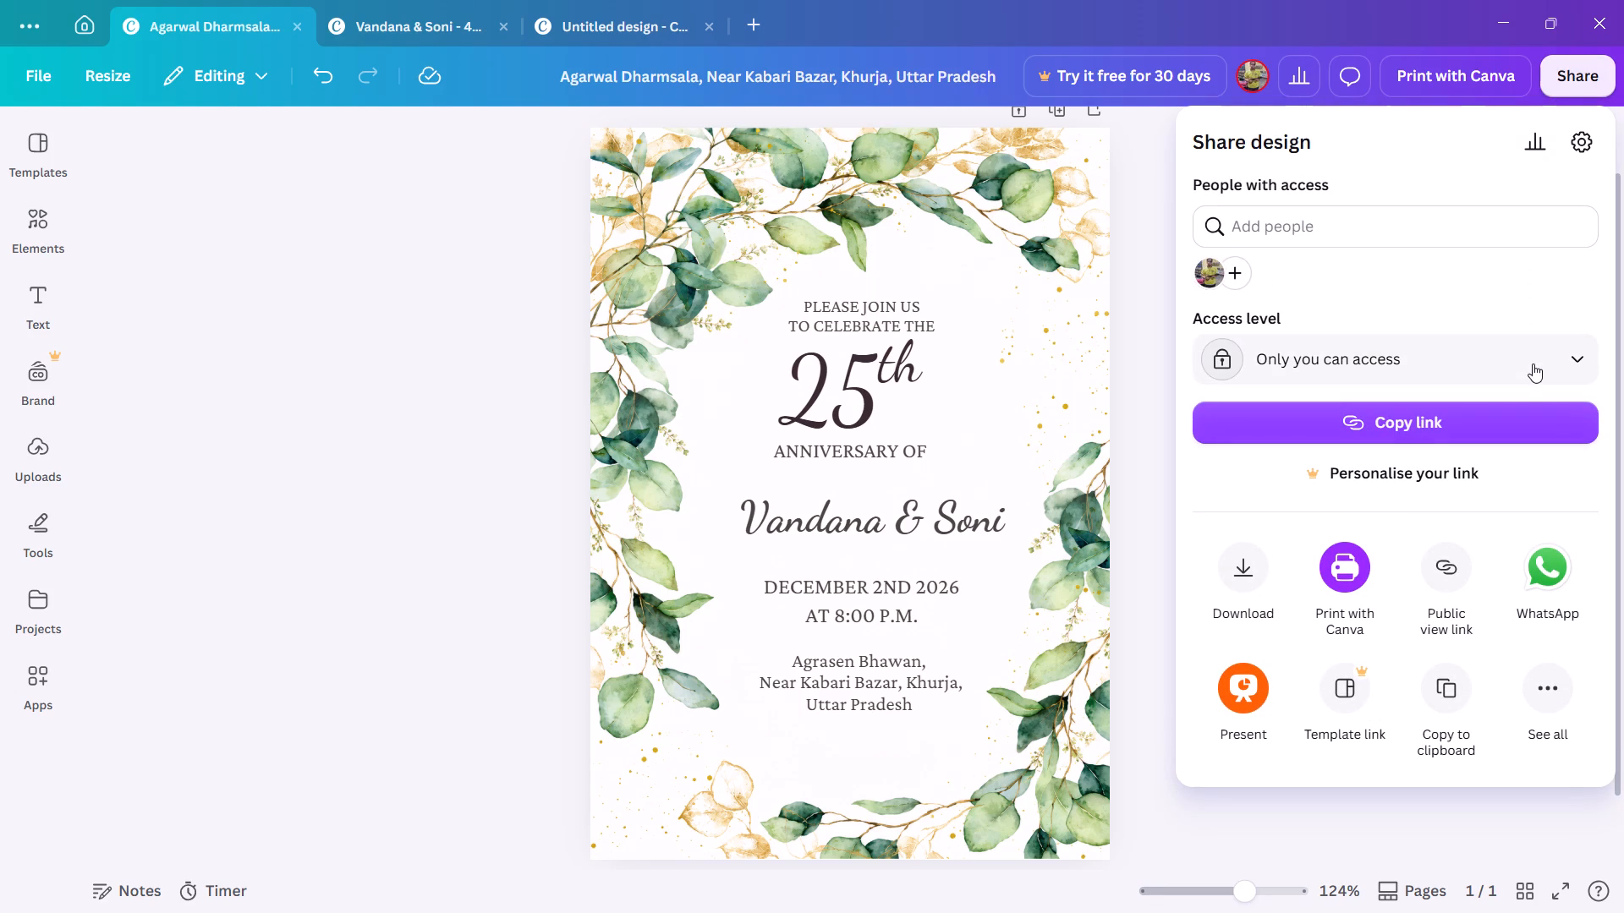
click(1132, 455)
Centre the "PLEASE JOIN US TO CELEBRATE THE" text horizontally on the invitation, just above the 25th heading.
click(901, 307)
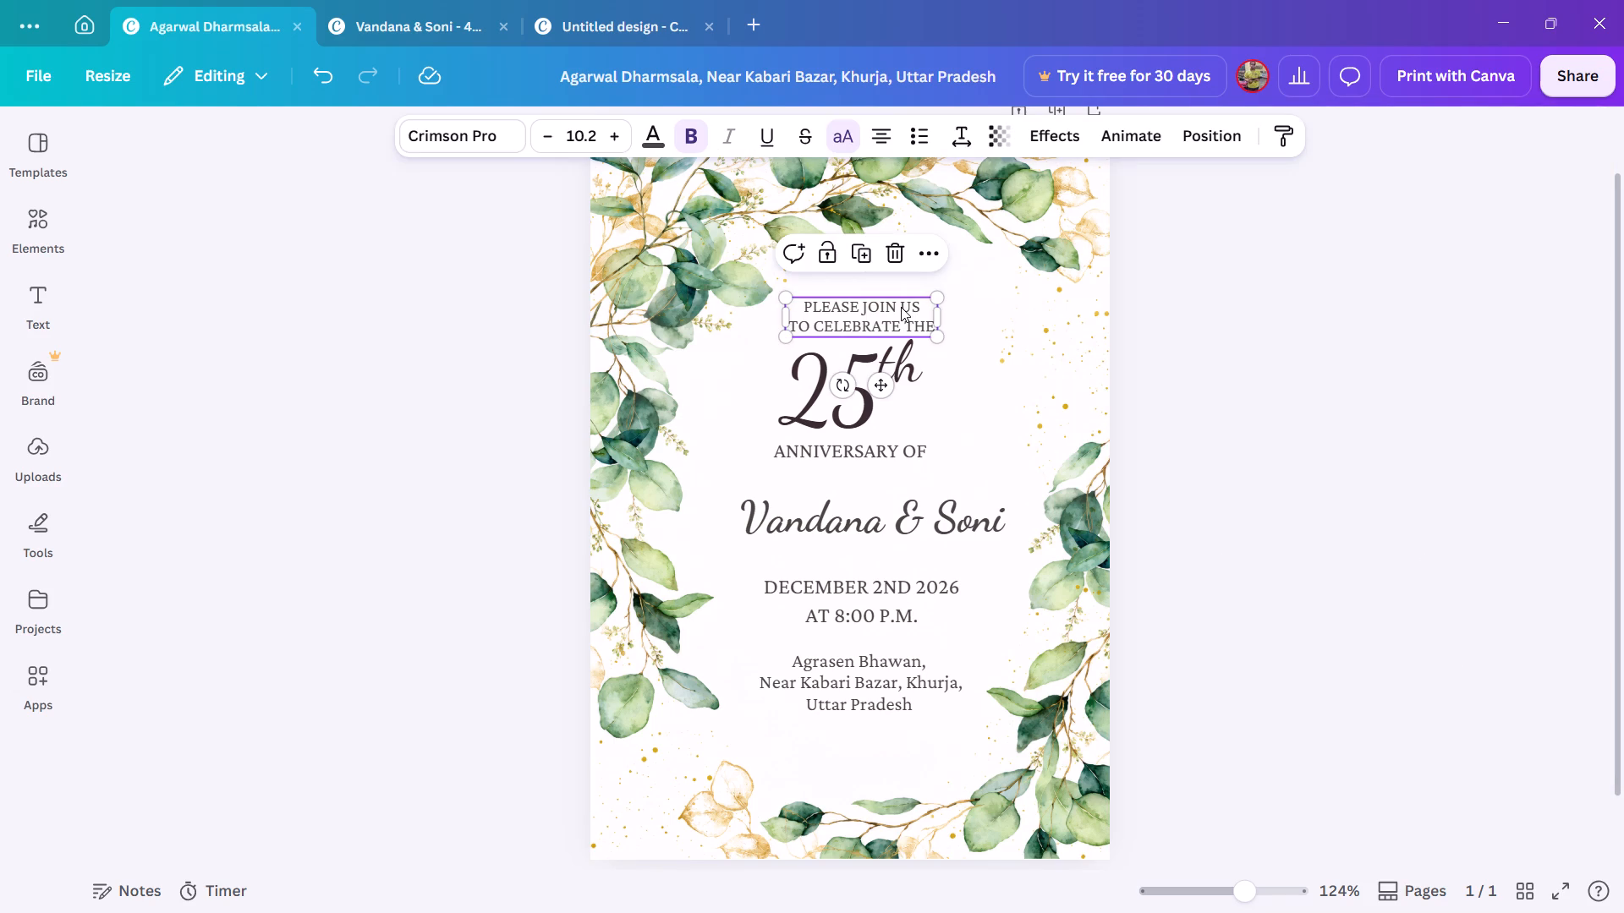
drag(901, 307, 888, 309)
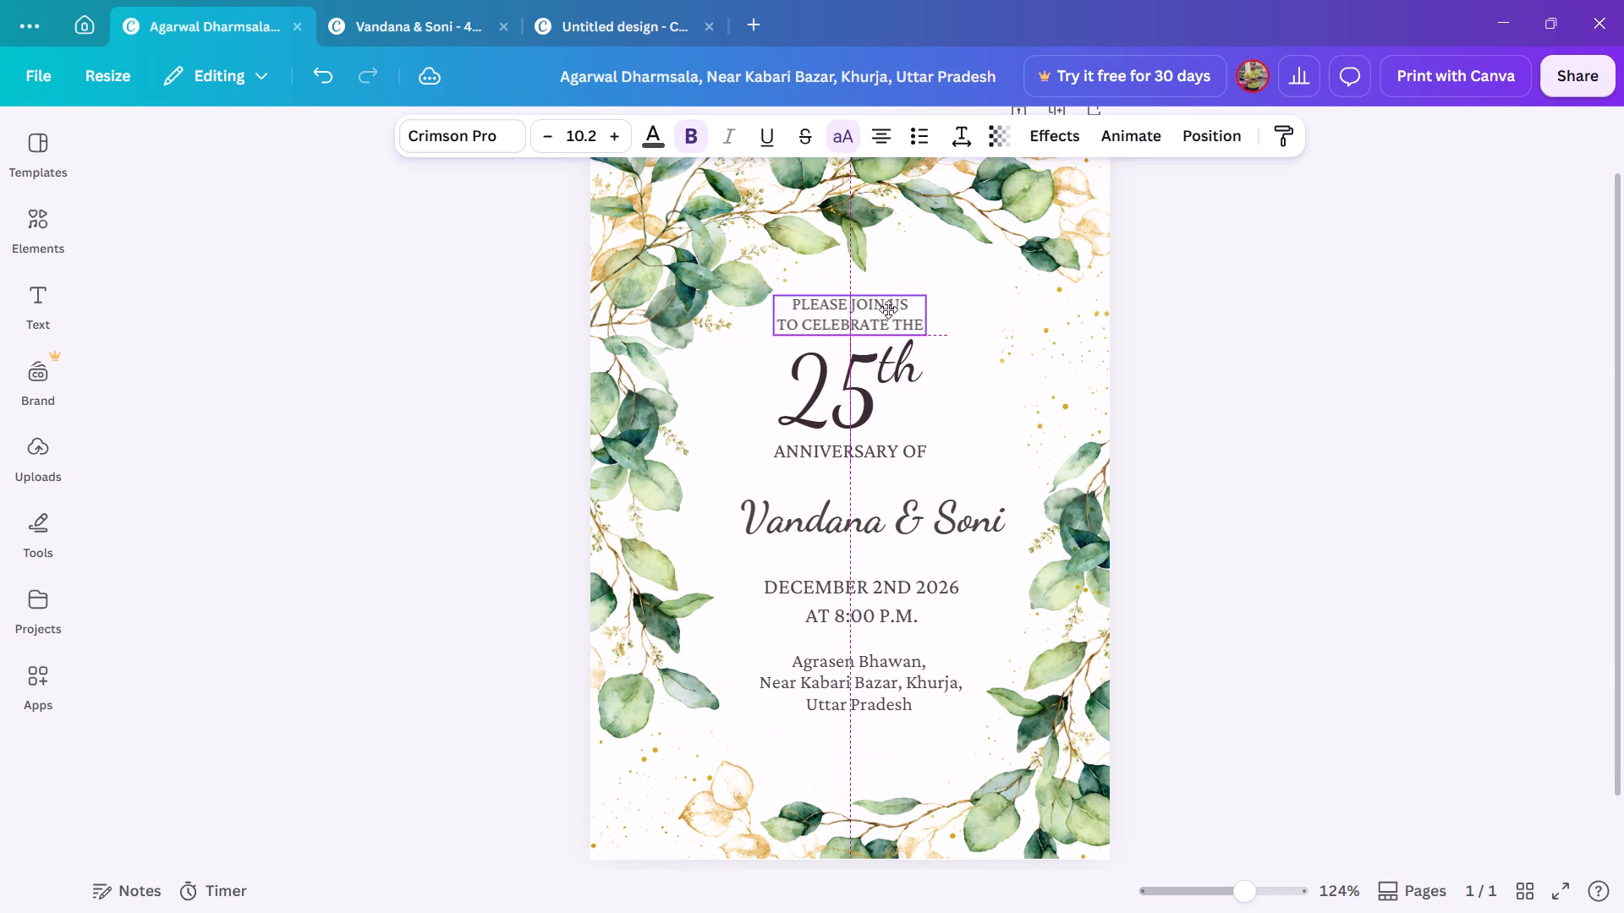
drag(888, 309, 890, 310)
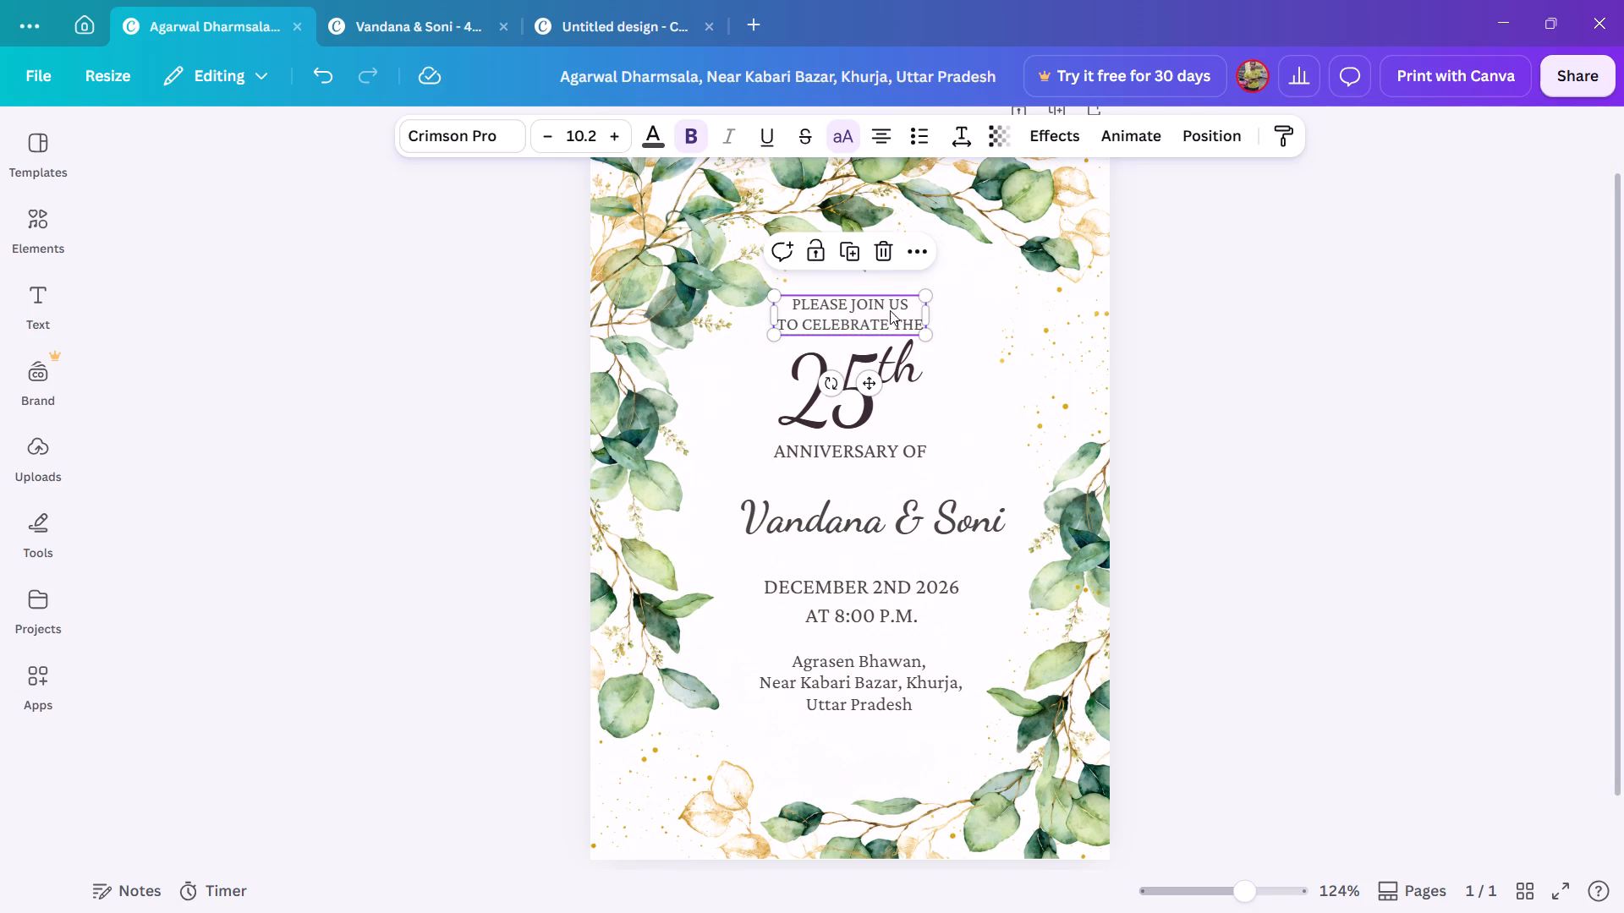
click(1280, 452)
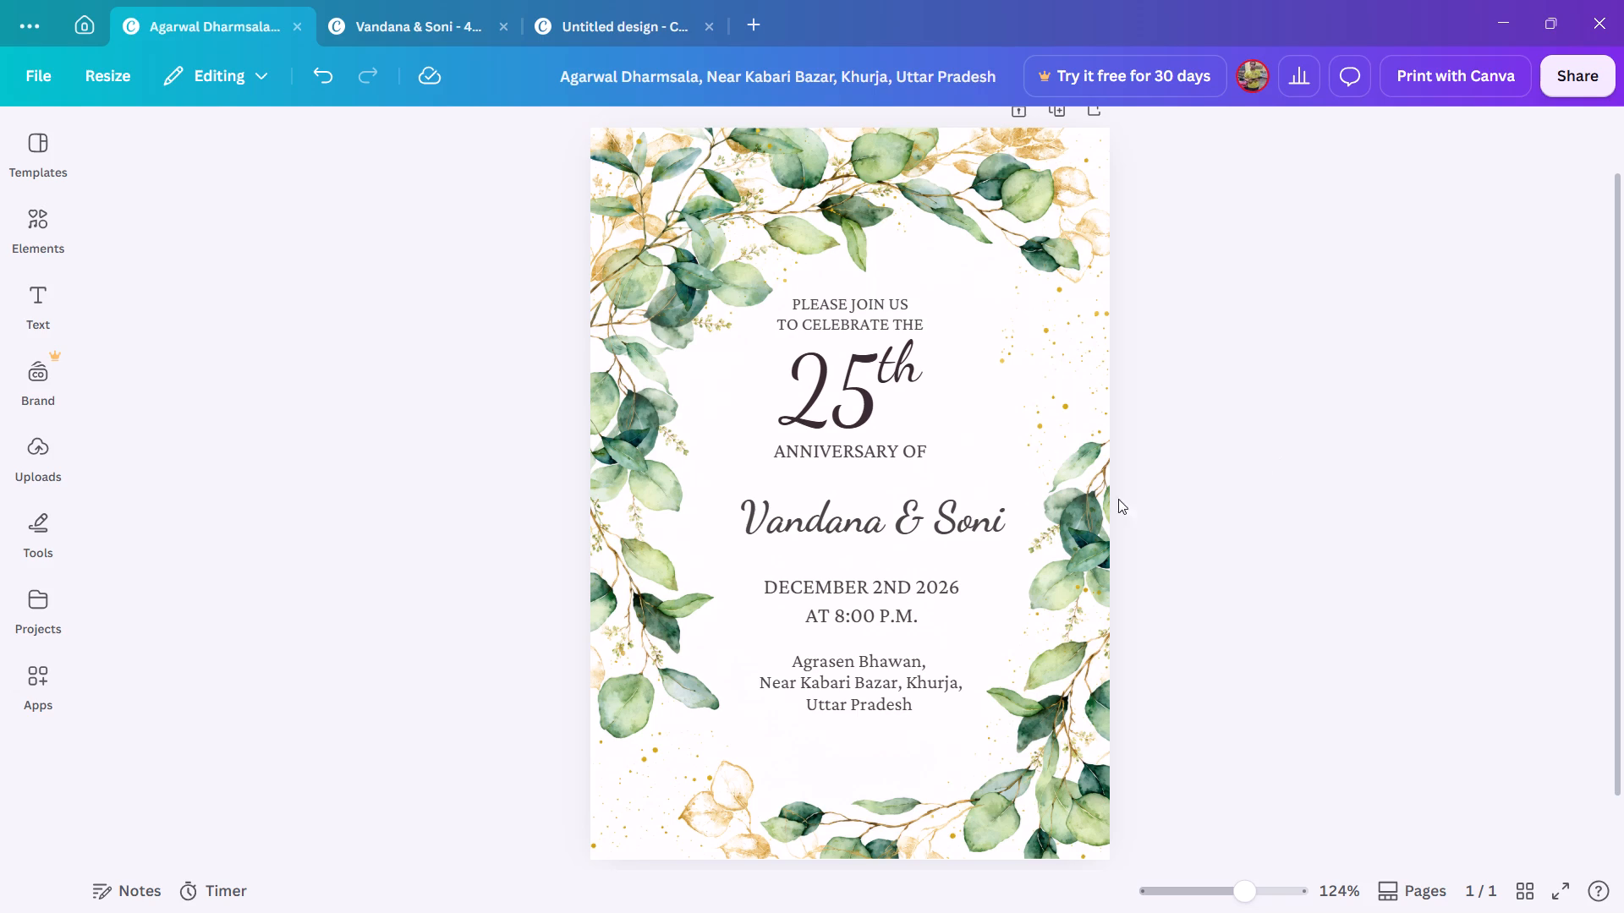
On the leaf-bordered anniversary card, shift the couple's names slightly up and to the left.
drag(979, 519, 972, 508)
click(1213, 565)
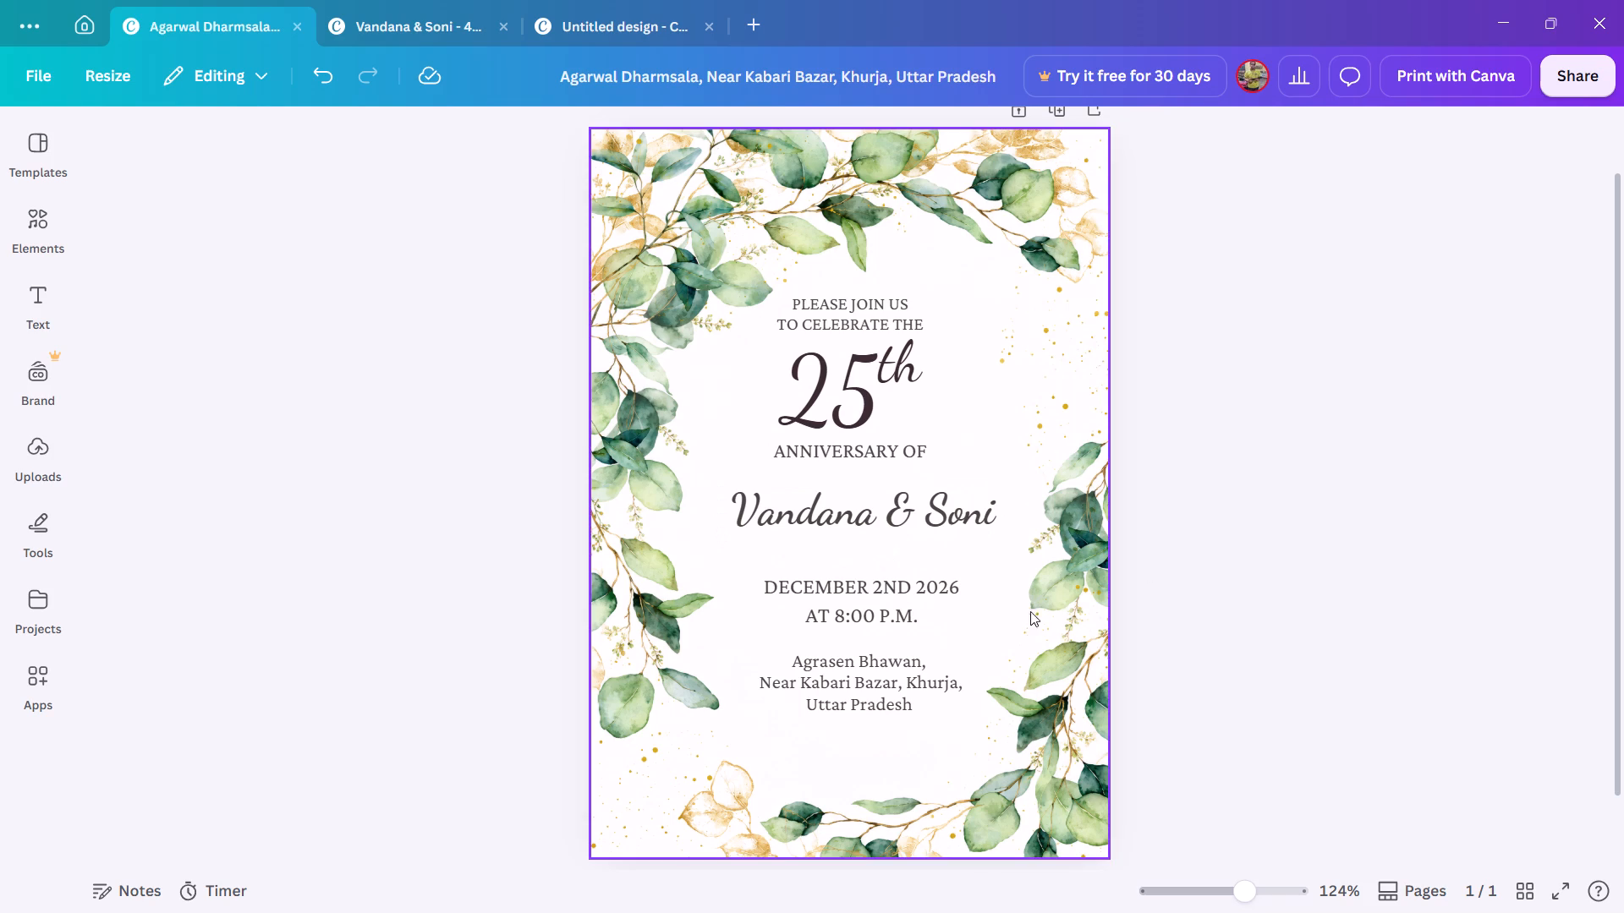
Move the date and time text slightly up, closer to the couple's names.
click(932, 610)
drag(932, 610, 927, 602)
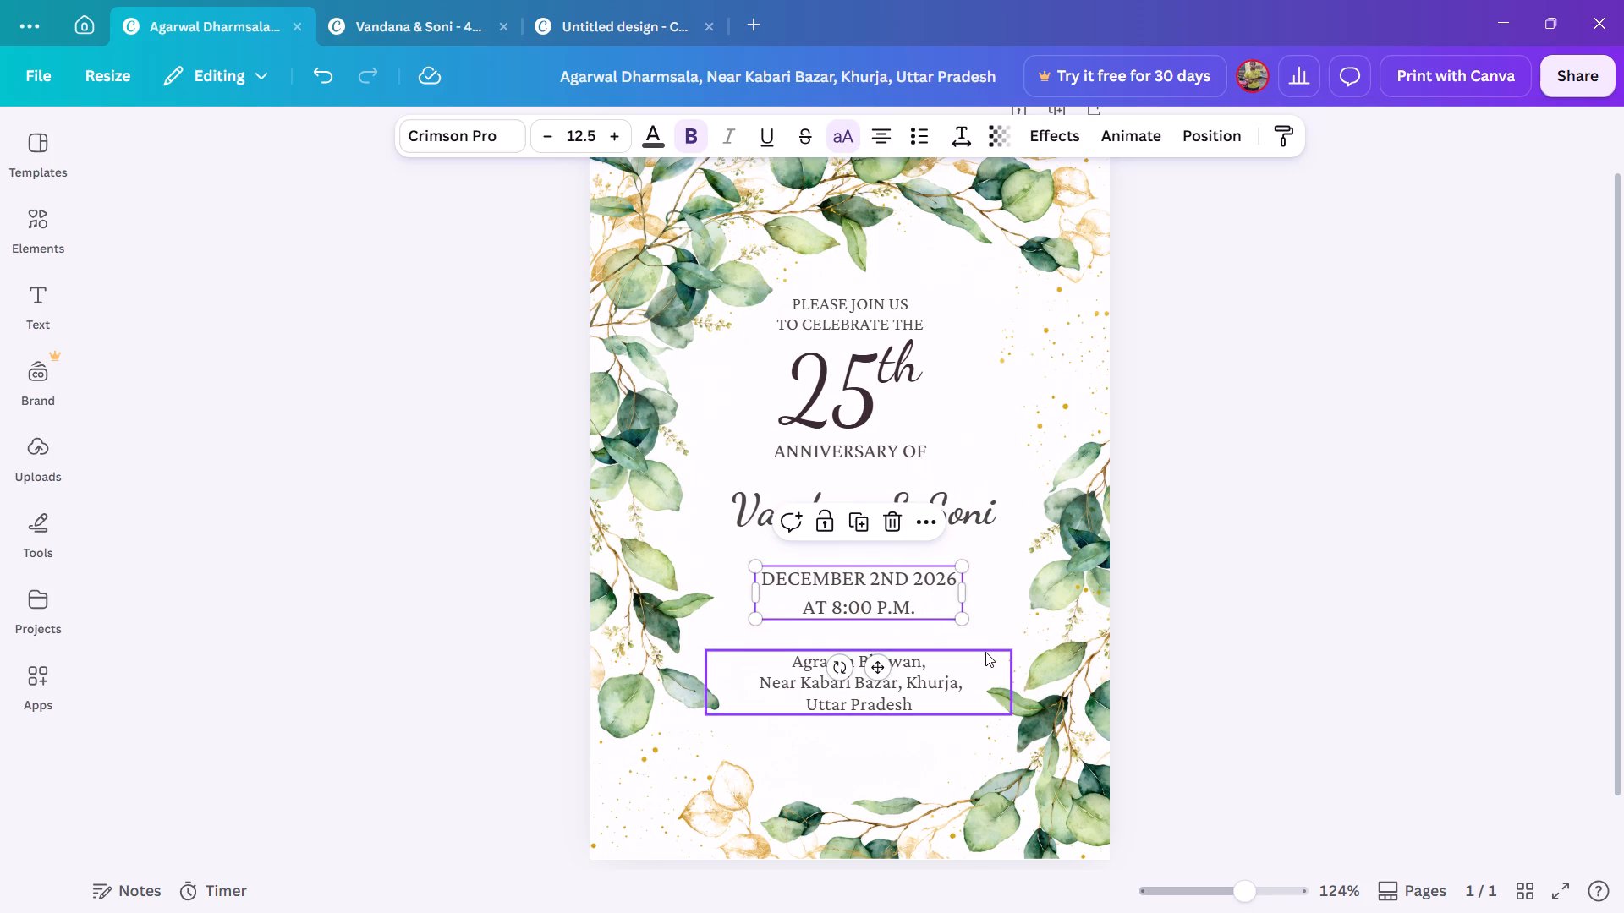
click(985, 652)
click(986, 640)
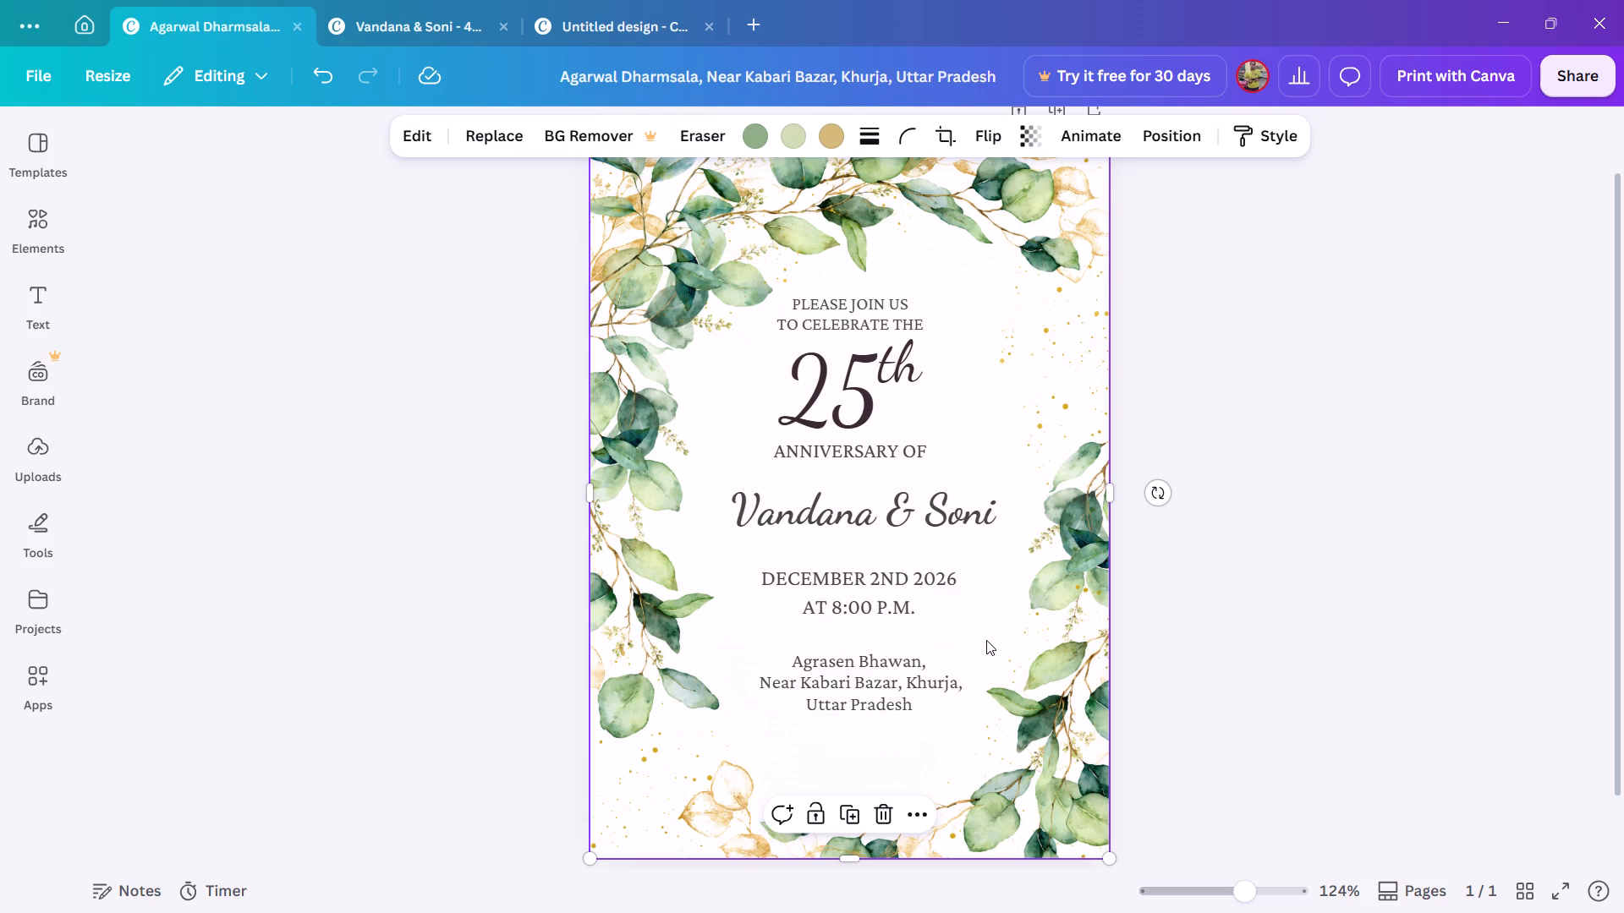
Move the Agrasen Bhawan venue address slightly up and centre it horizontally on the card.
click(899, 675)
drag(899, 675, 897, 668)
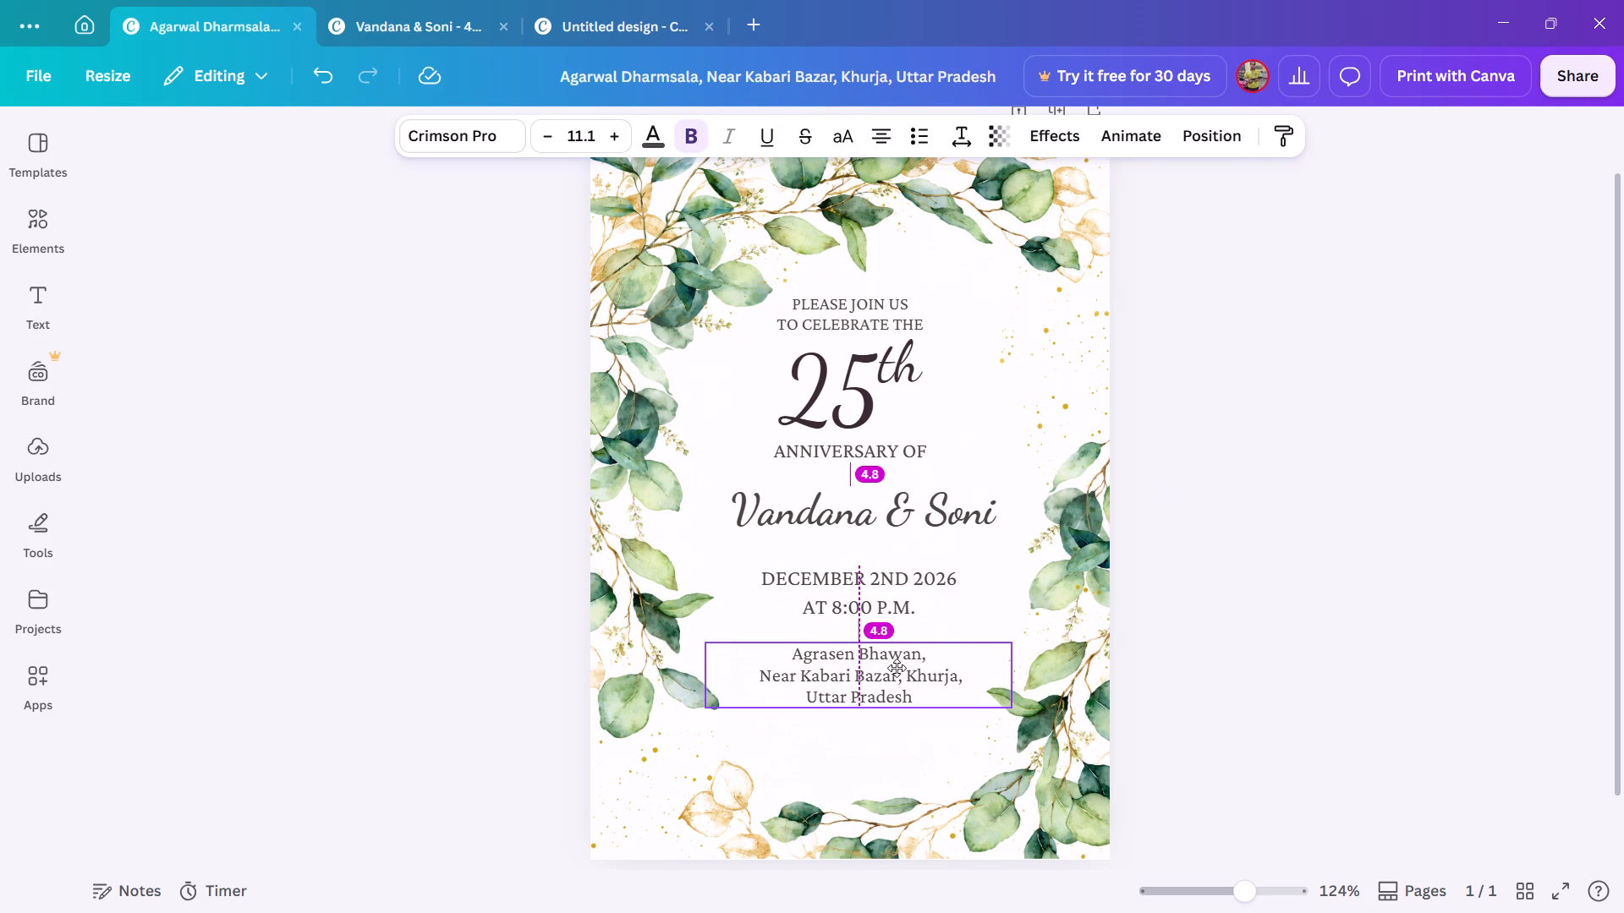
drag(897, 668, 894, 667)
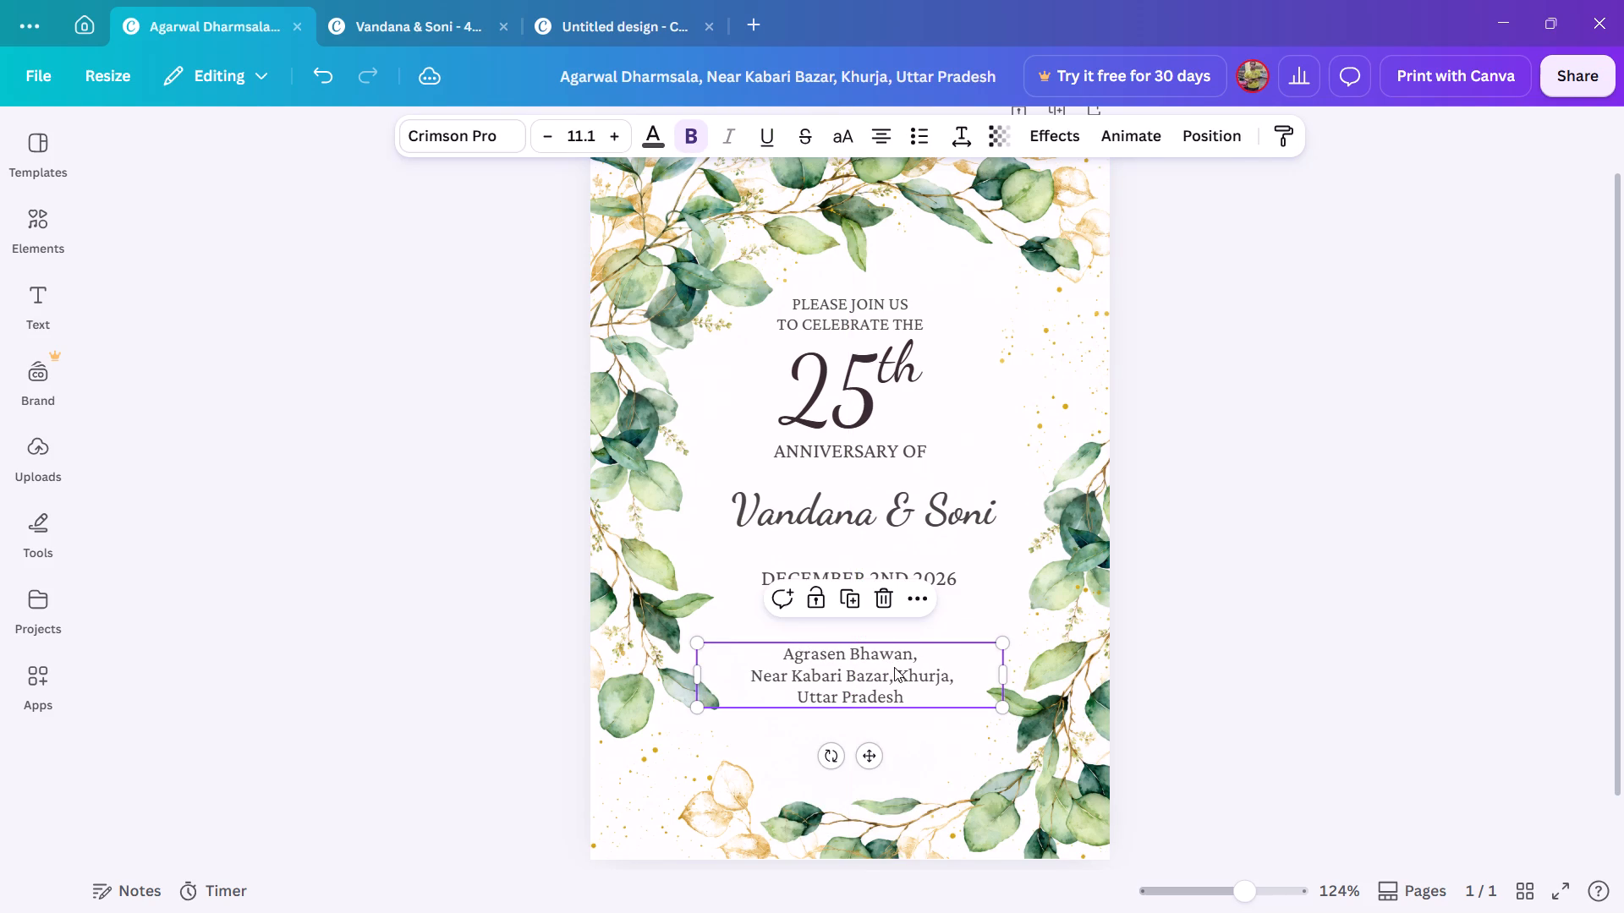
click(1210, 618)
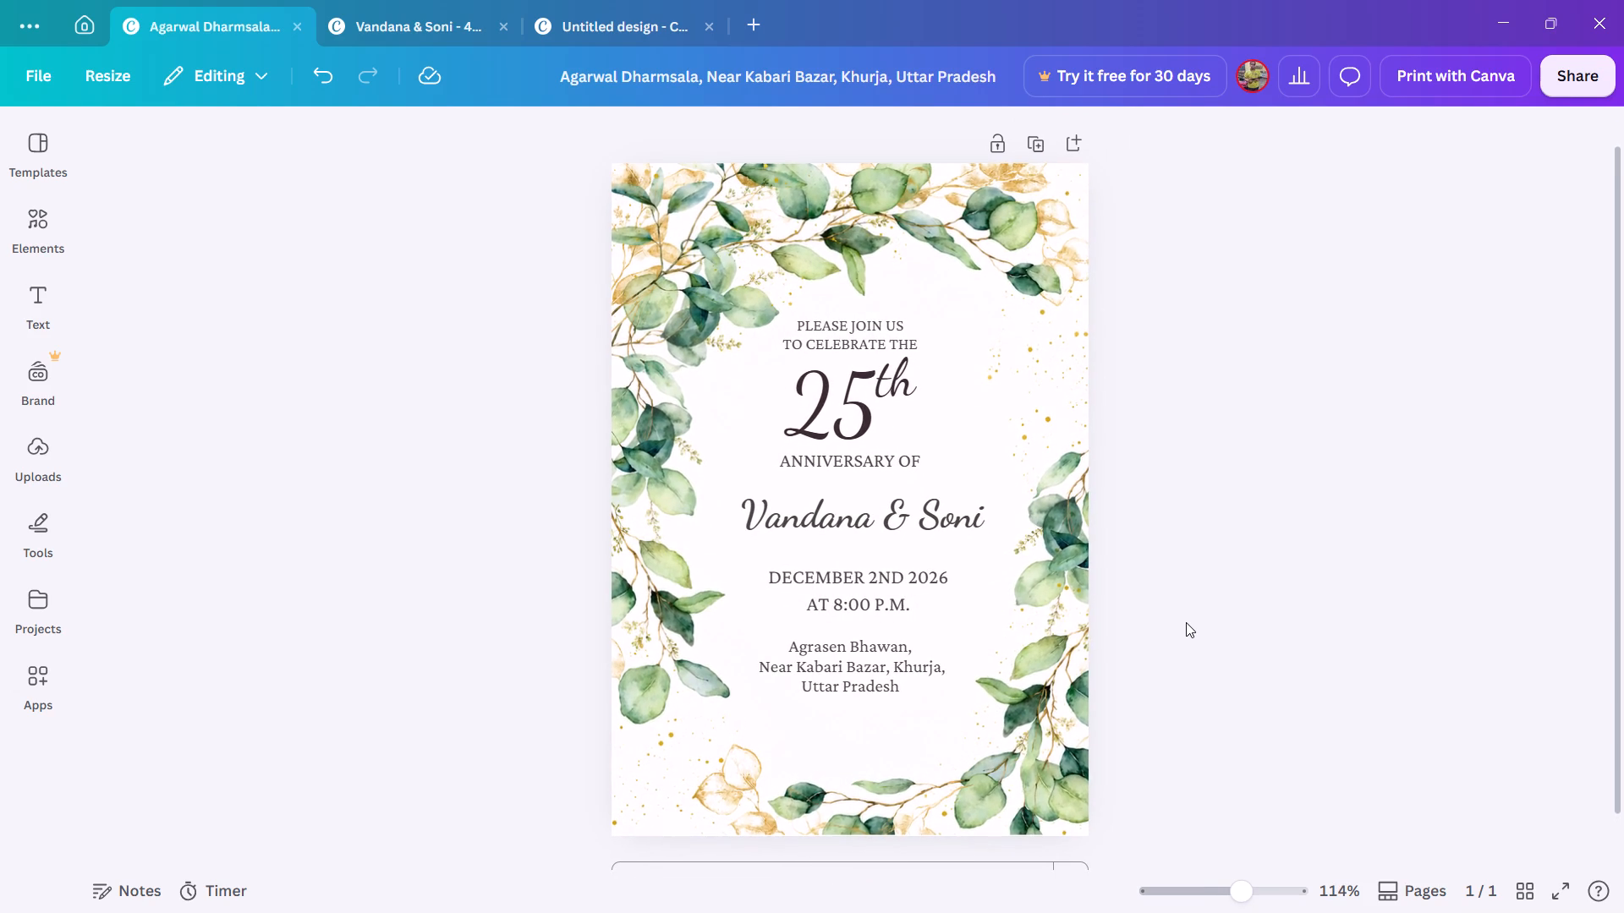
Open the download options for the leaf-bordered anniversary card.
click(1591, 71)
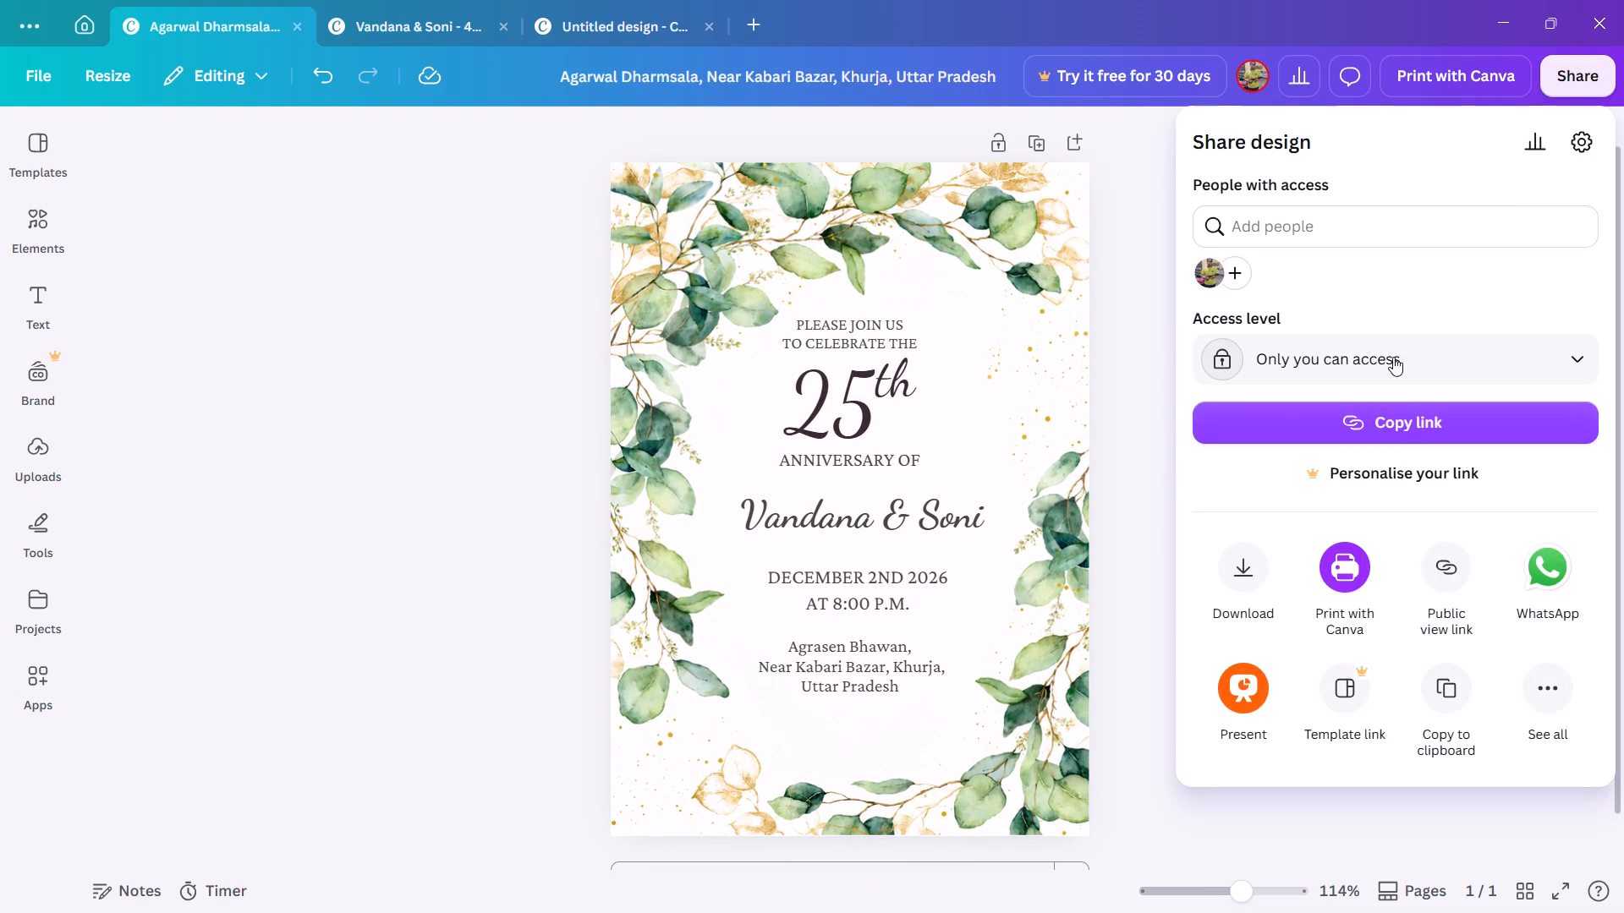
click(1255, 590)
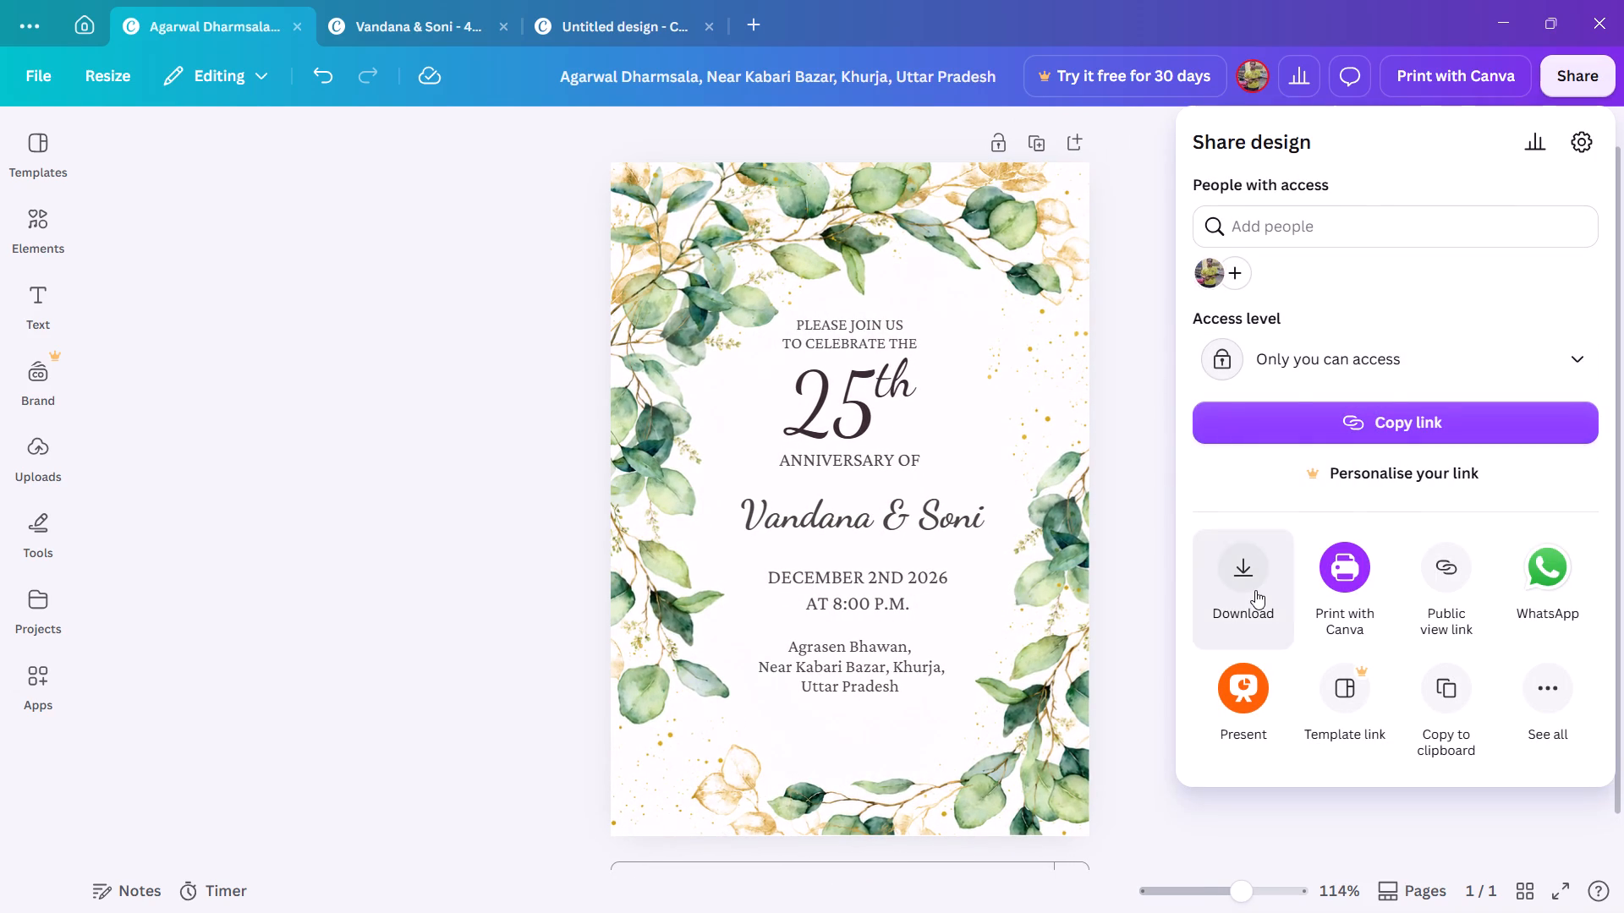
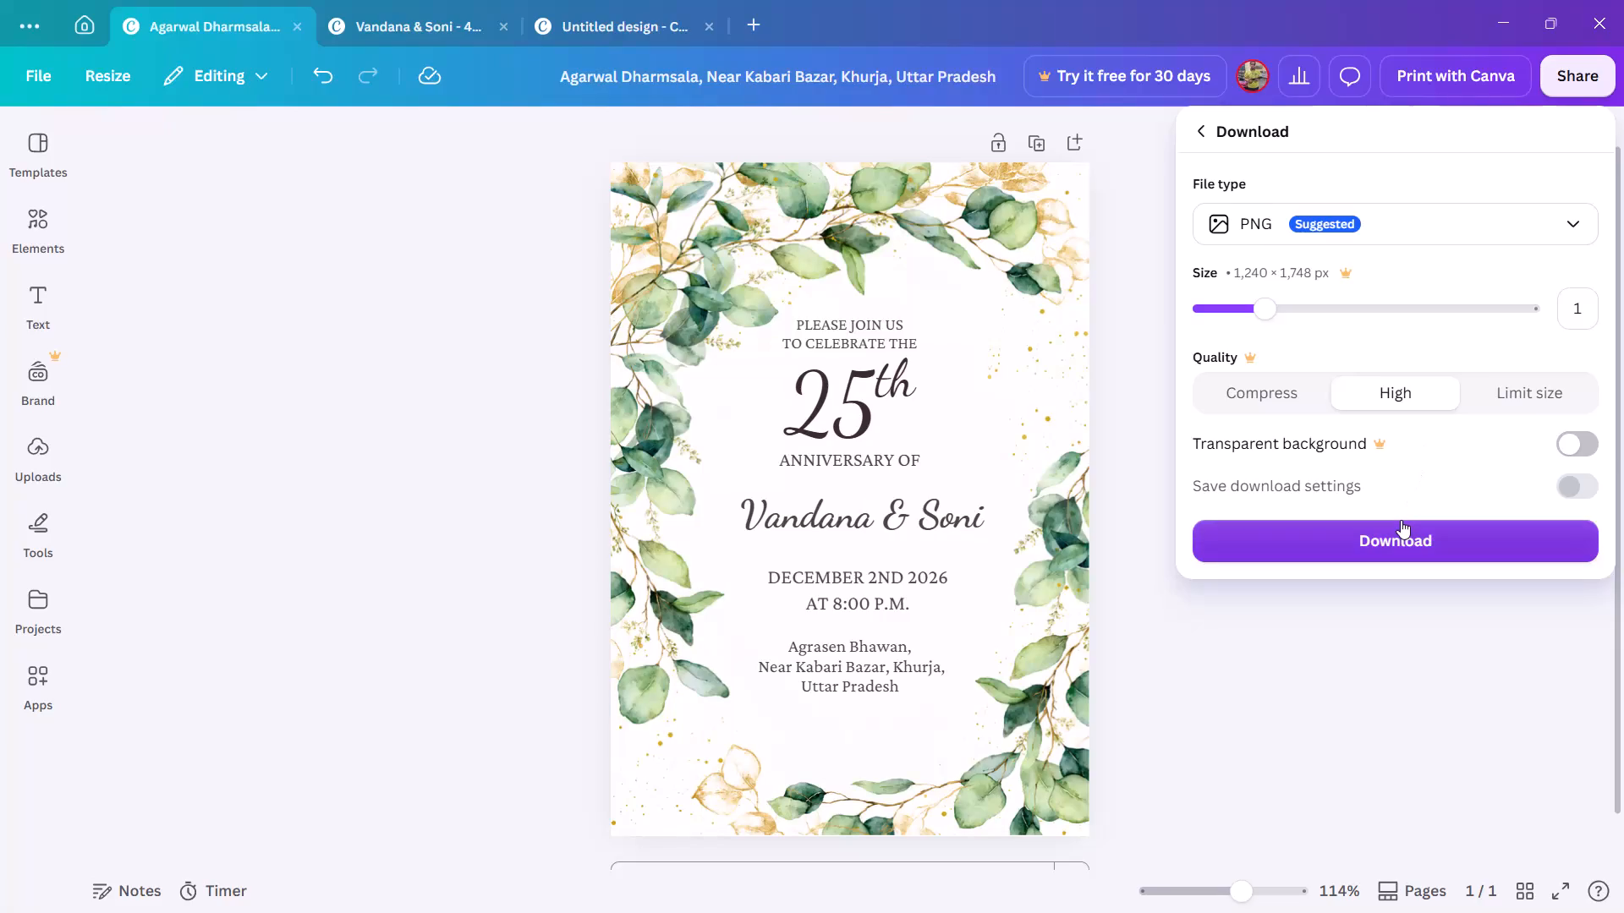
Download the leaf-bordered card as a PNG named Invitation in the Downloads folder, and decline to rate the app.
click(1401, 520)
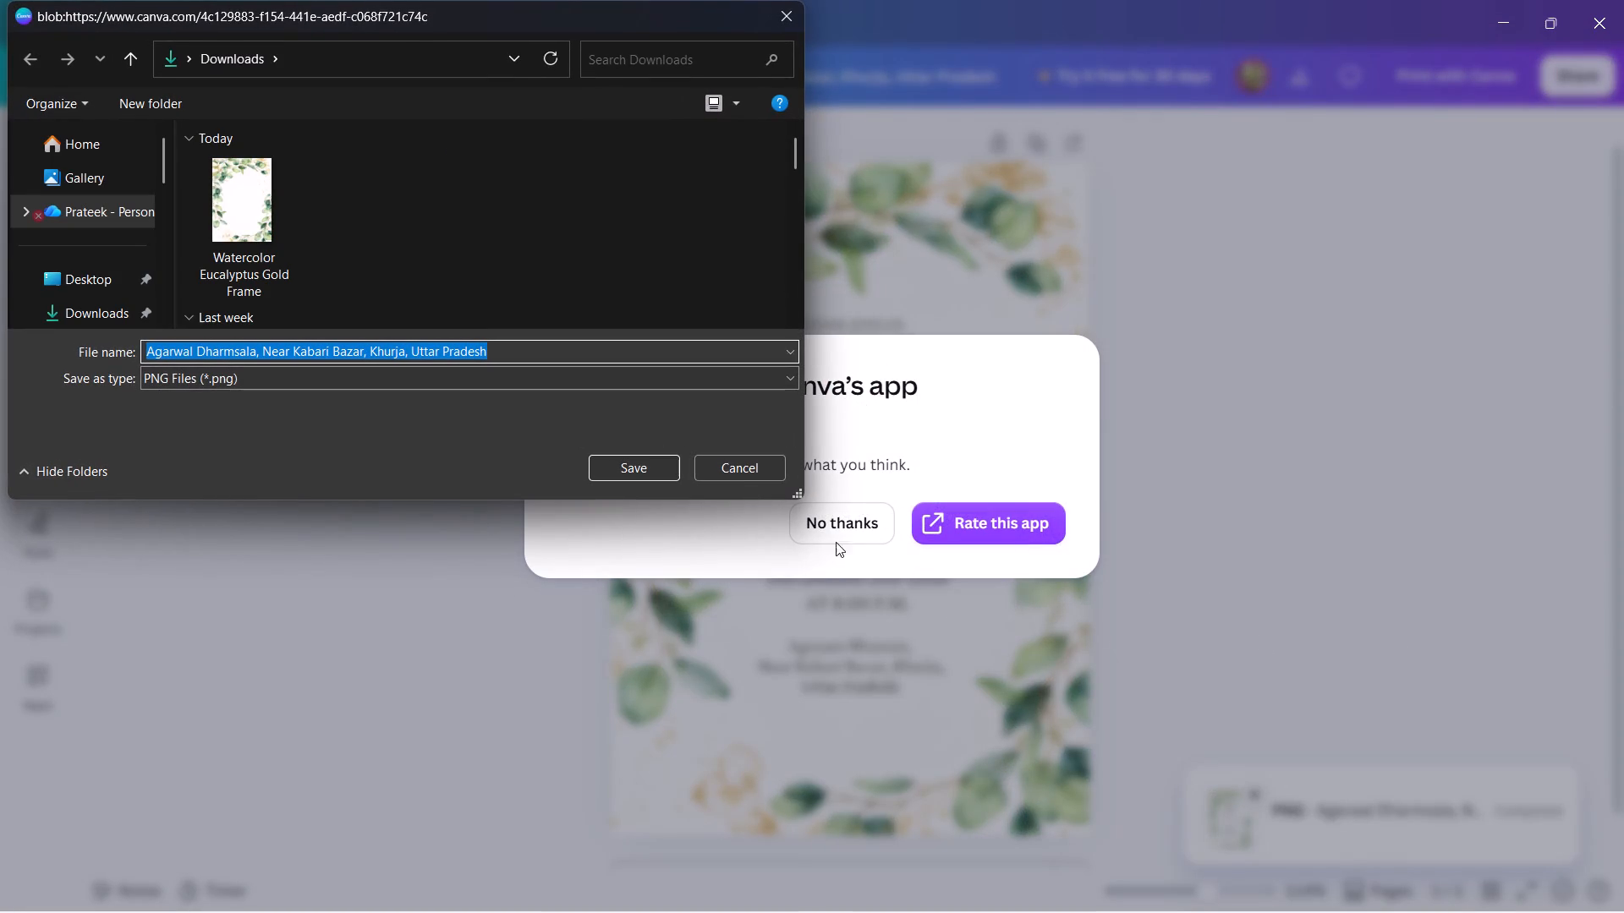
click(526, 388)
click(526, 388)
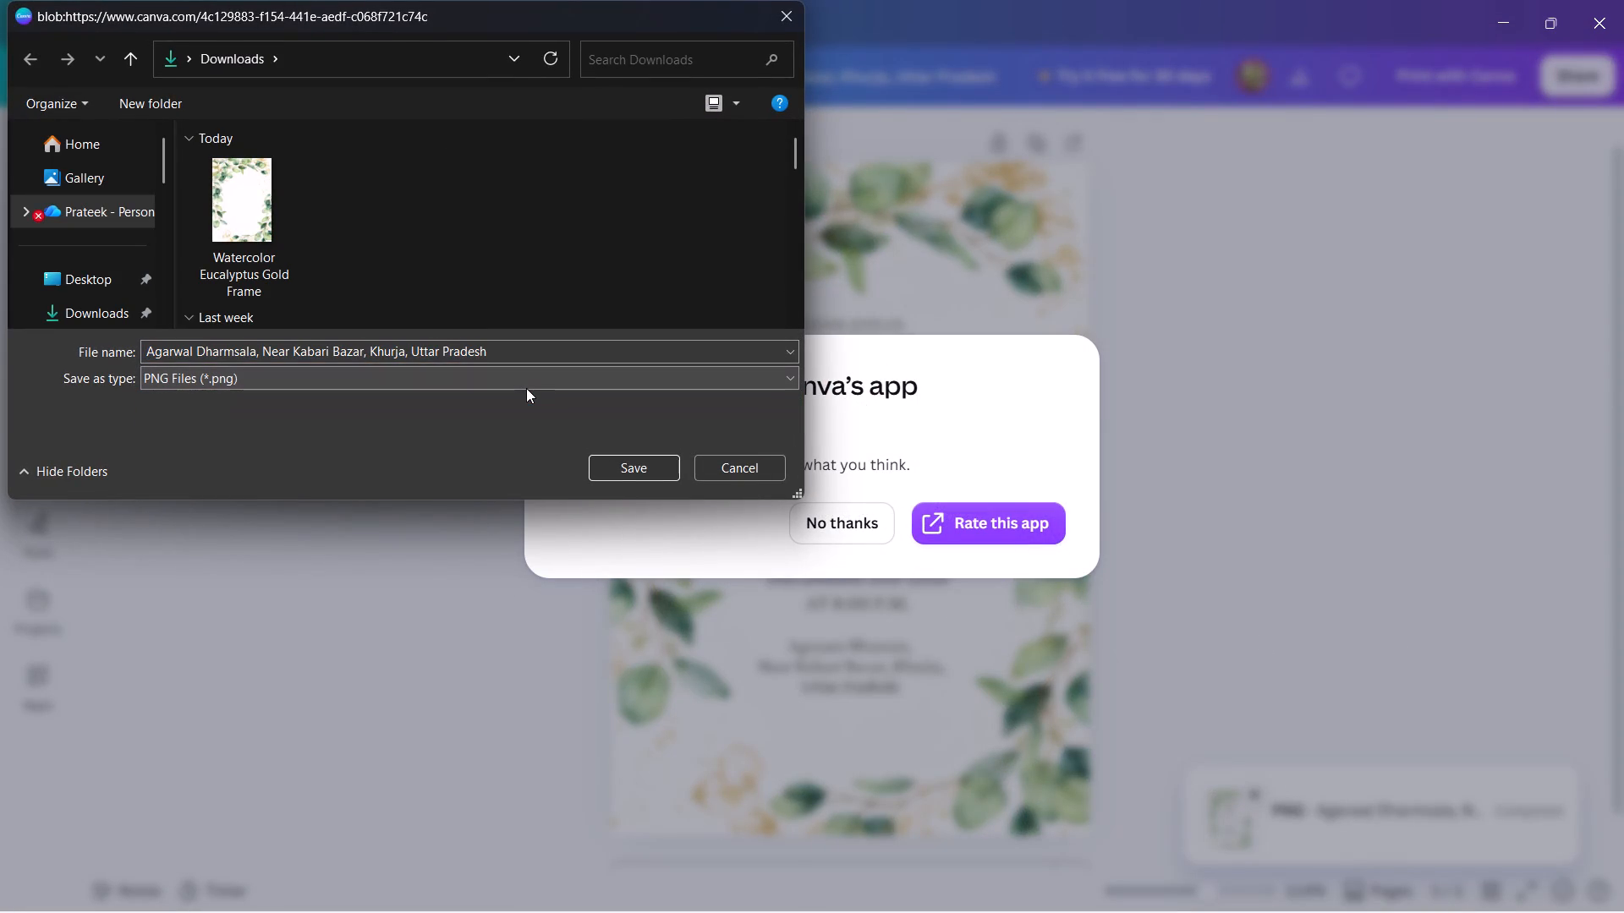
click(502, 359)
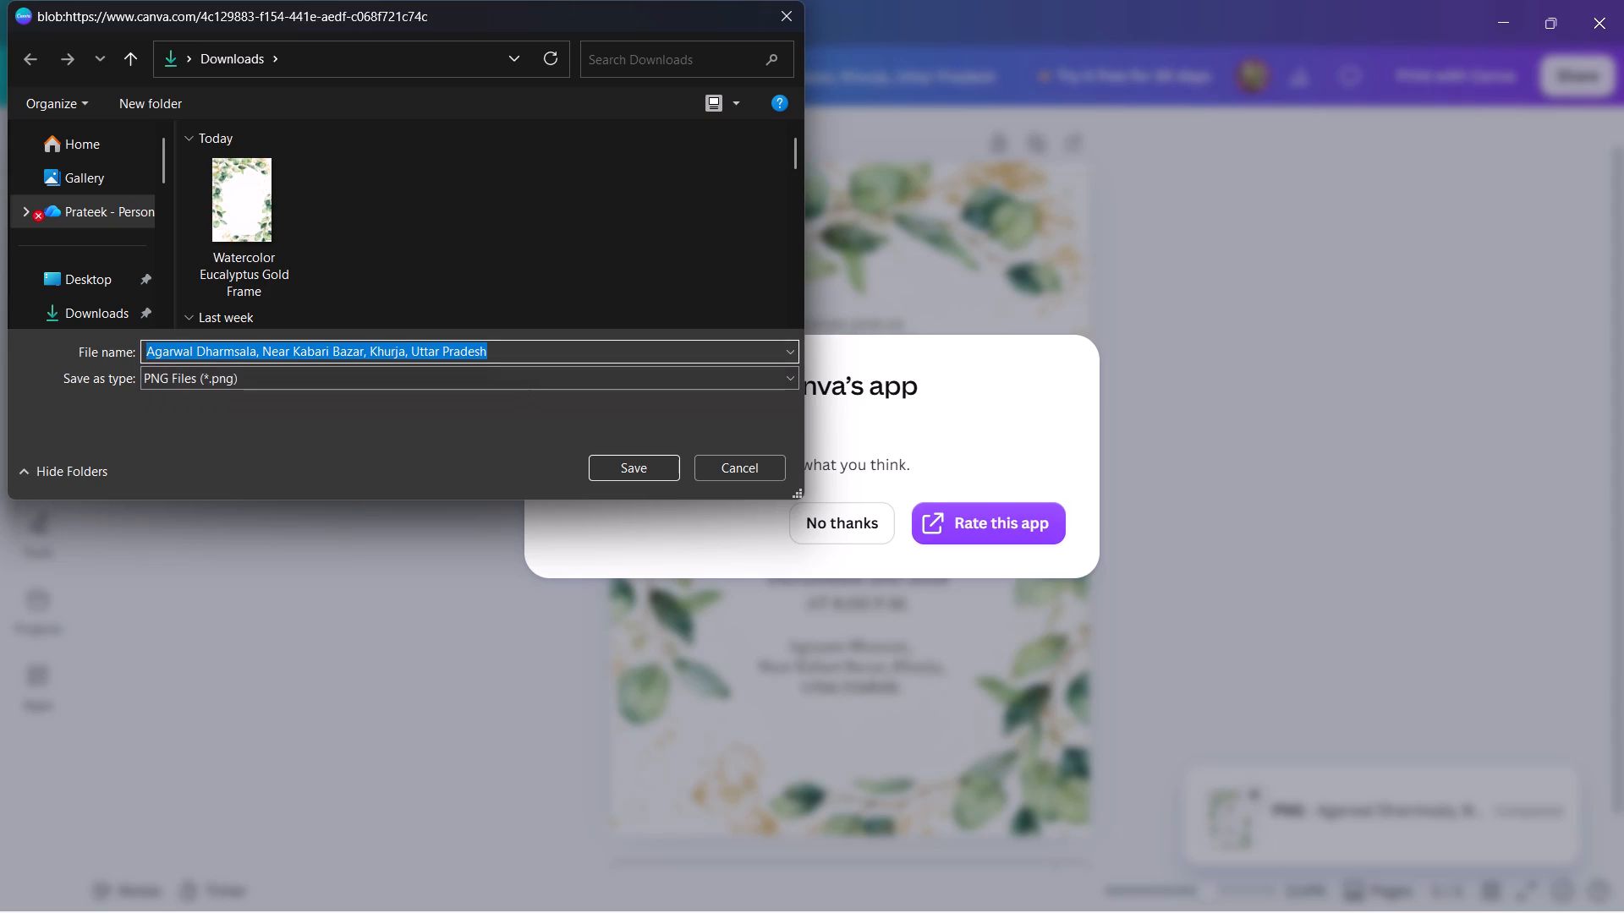
key(BackSpace)
text(Invitation)
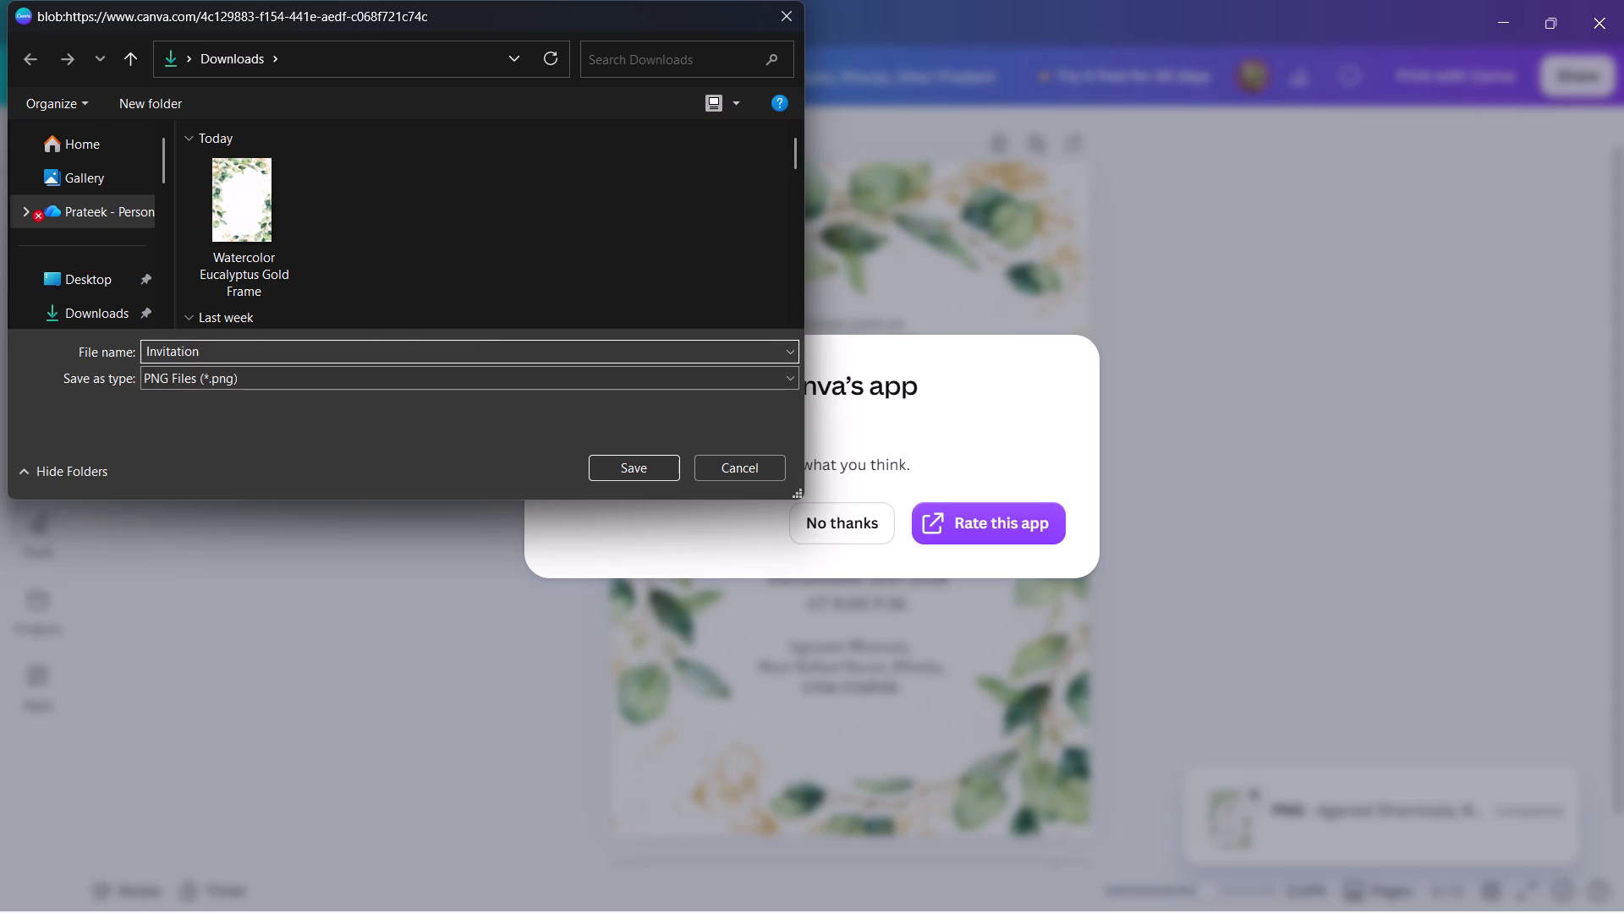
key(Return)
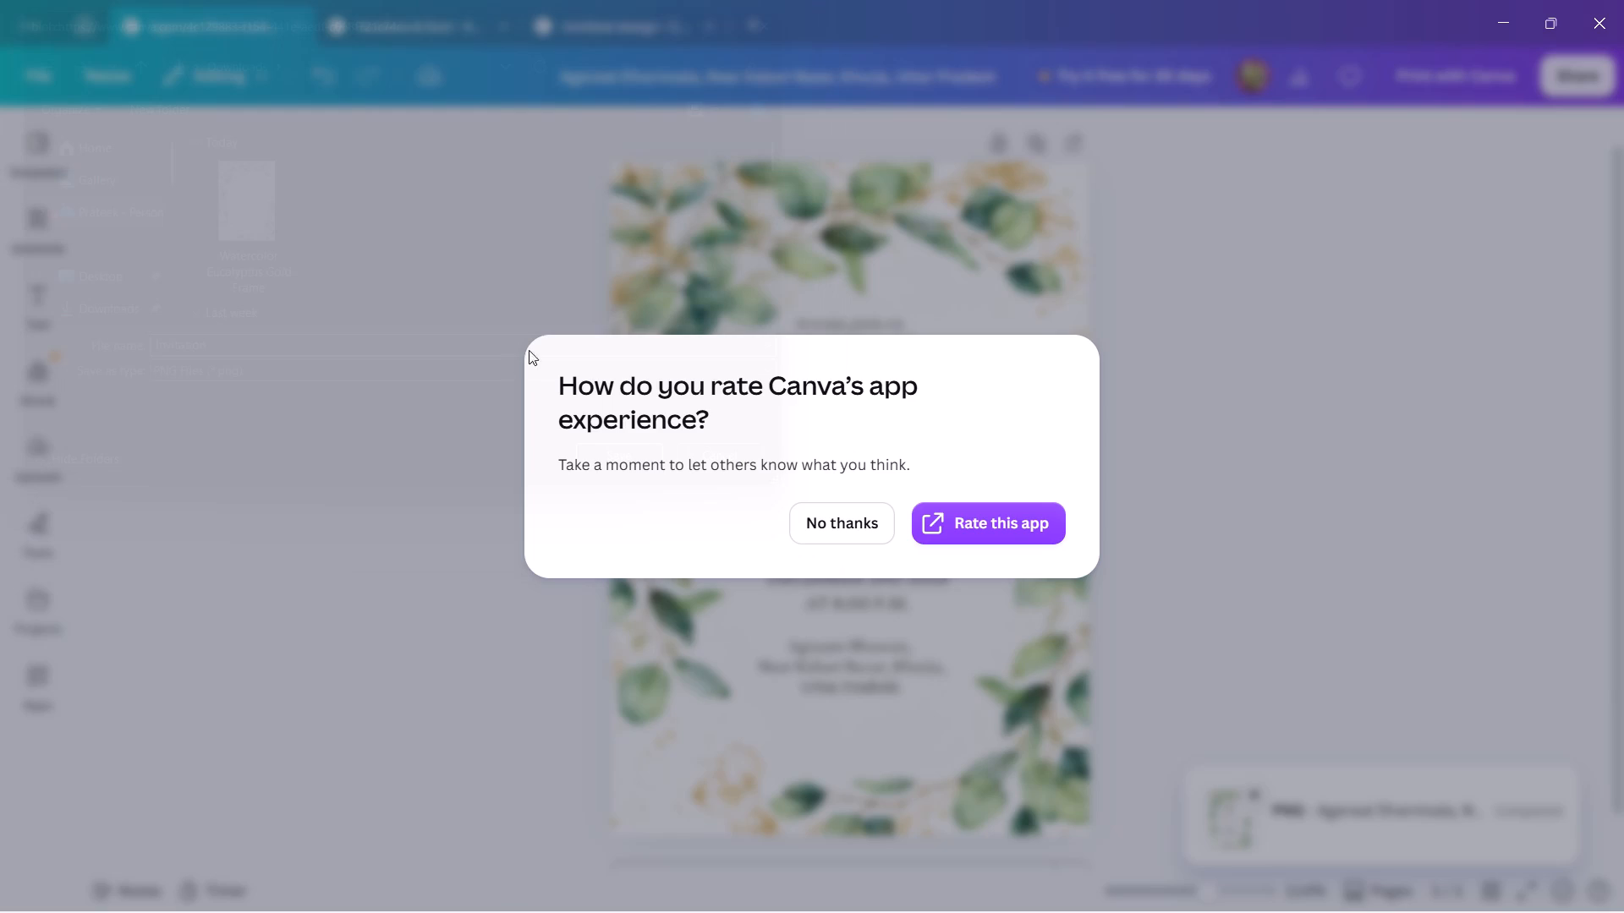
click(809, 518)
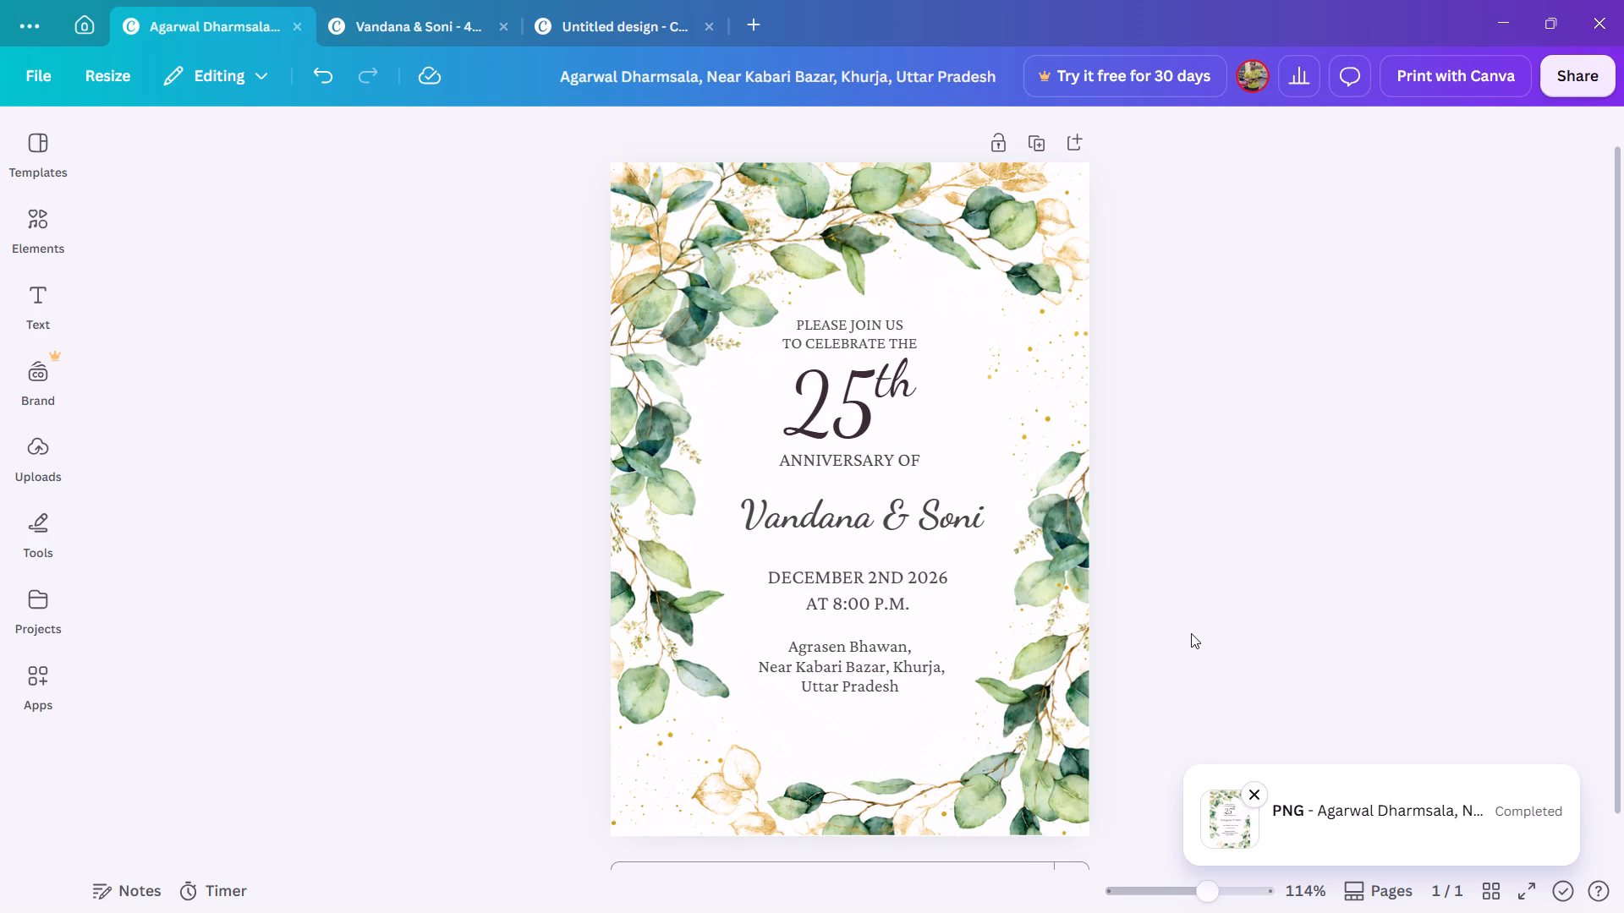
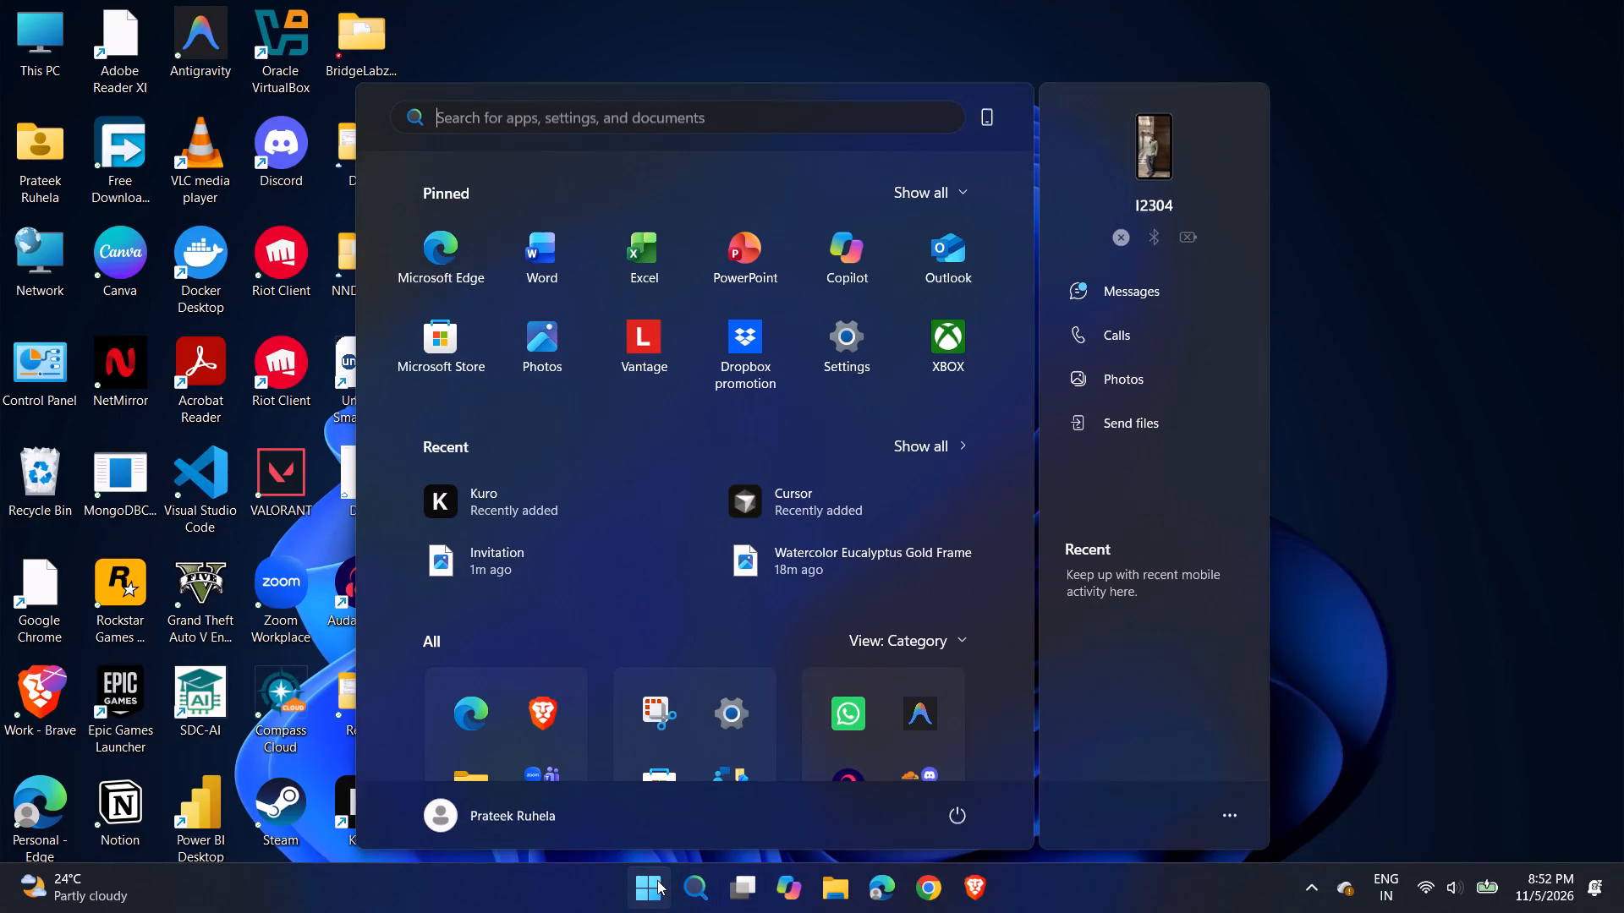
Shut down the computer using the system power options.
click(972, 807)
click(964, 752)
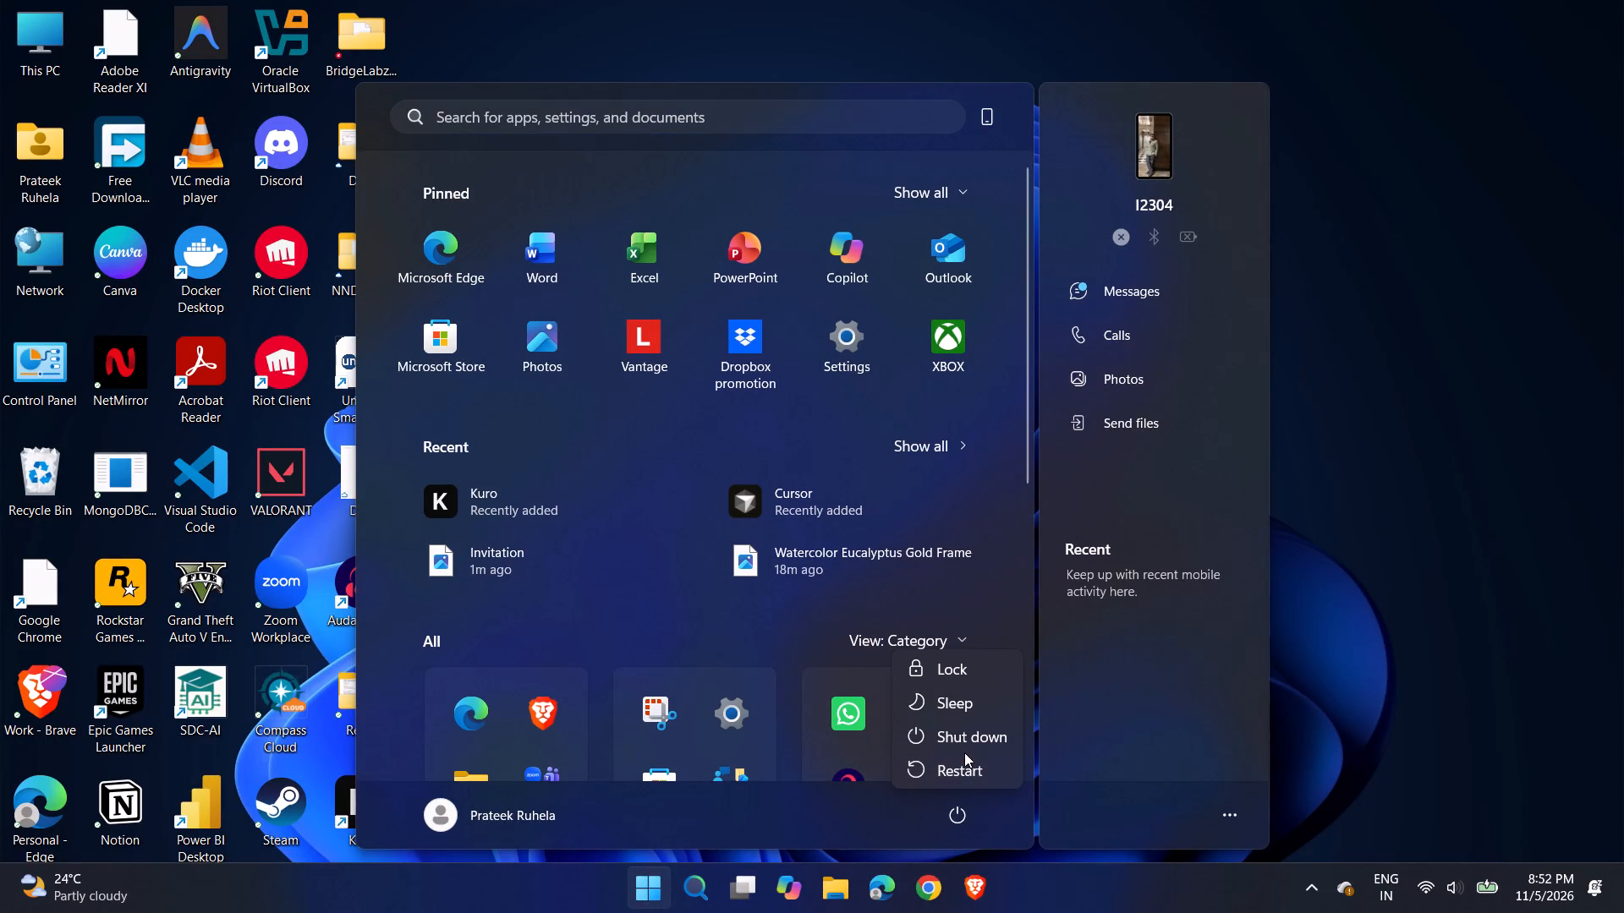